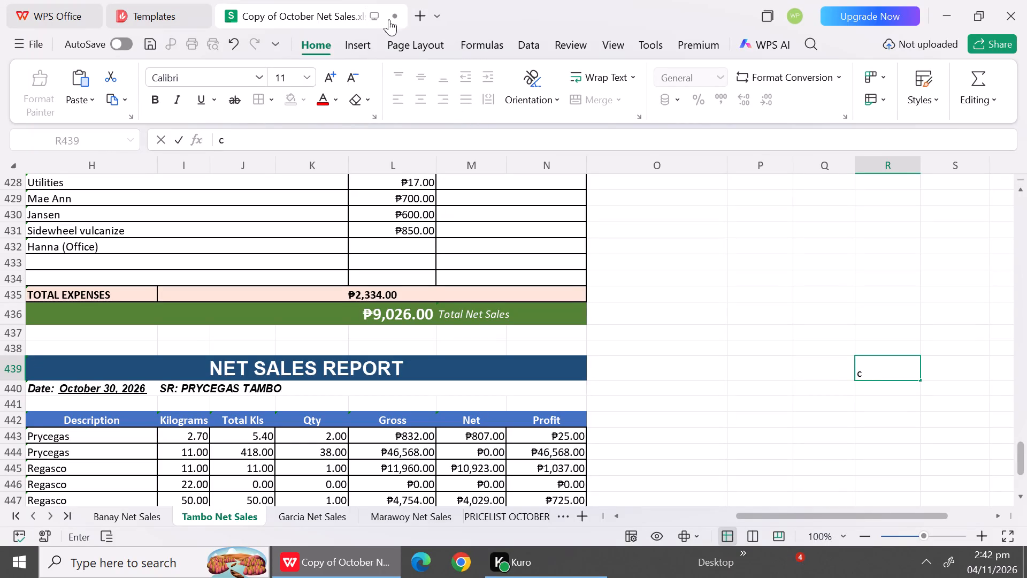
Search for Microsoft Word 2010 and open it with a blank document.
click(144, 567)
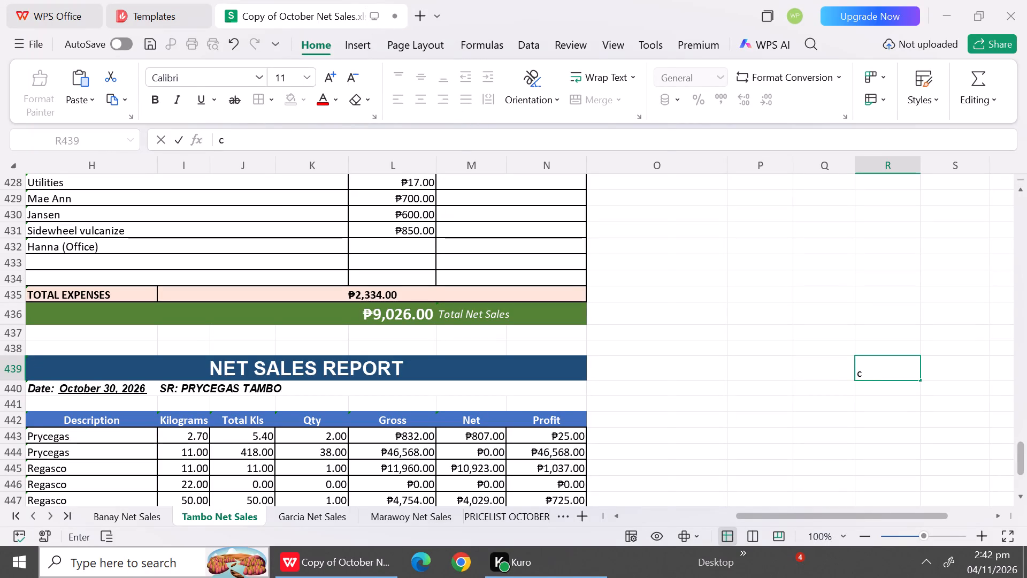
text(wor)
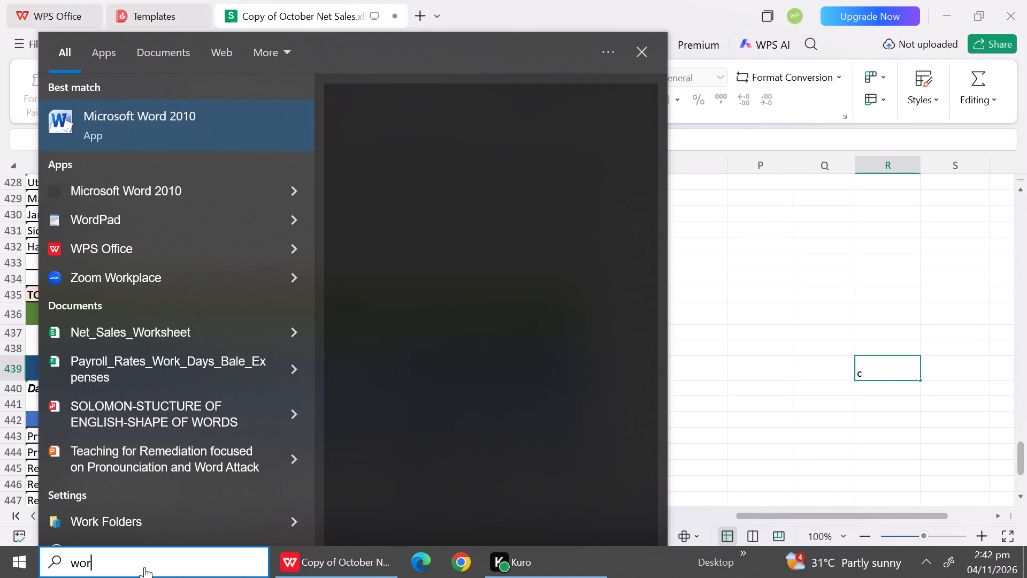
click(170, 126)
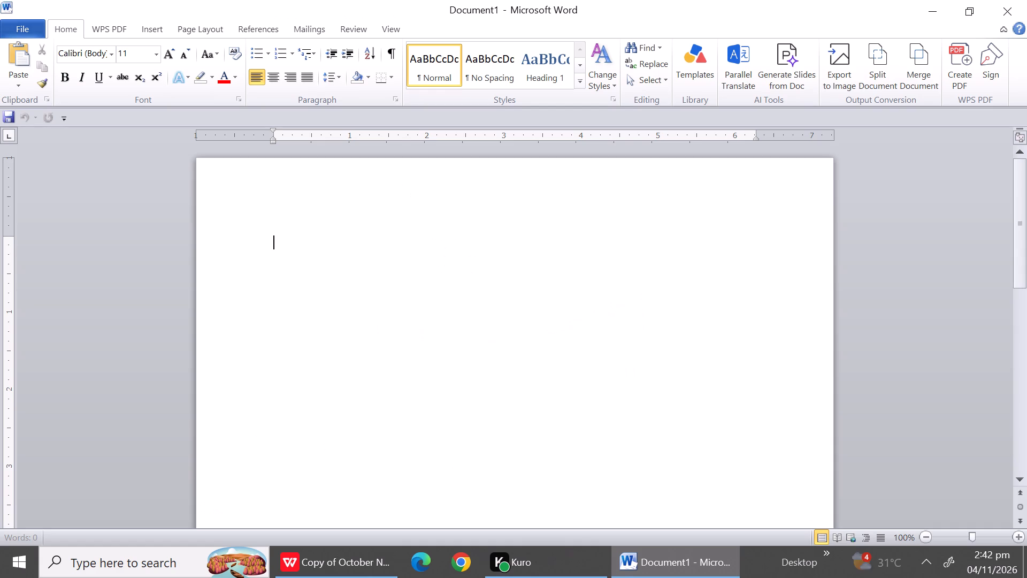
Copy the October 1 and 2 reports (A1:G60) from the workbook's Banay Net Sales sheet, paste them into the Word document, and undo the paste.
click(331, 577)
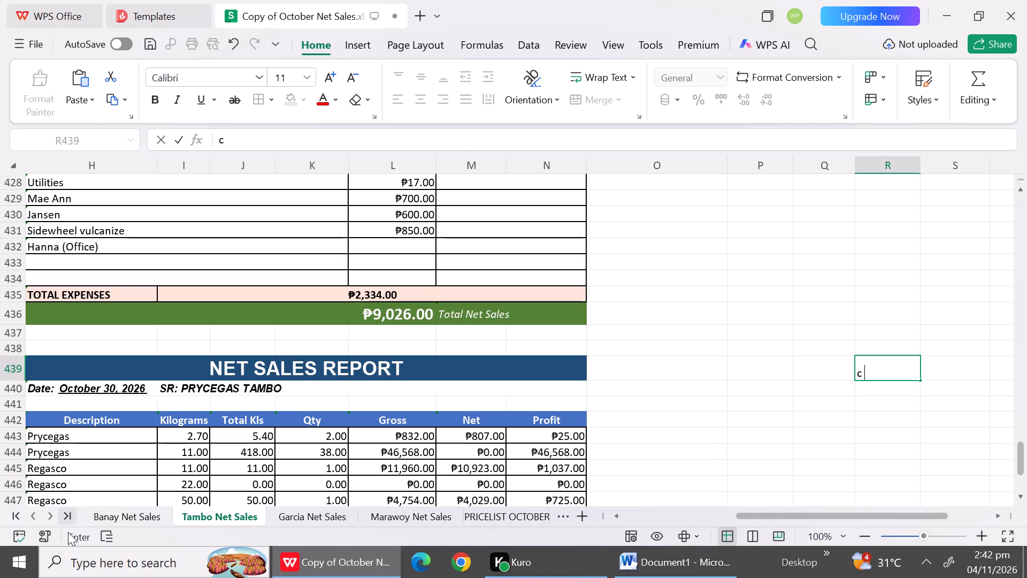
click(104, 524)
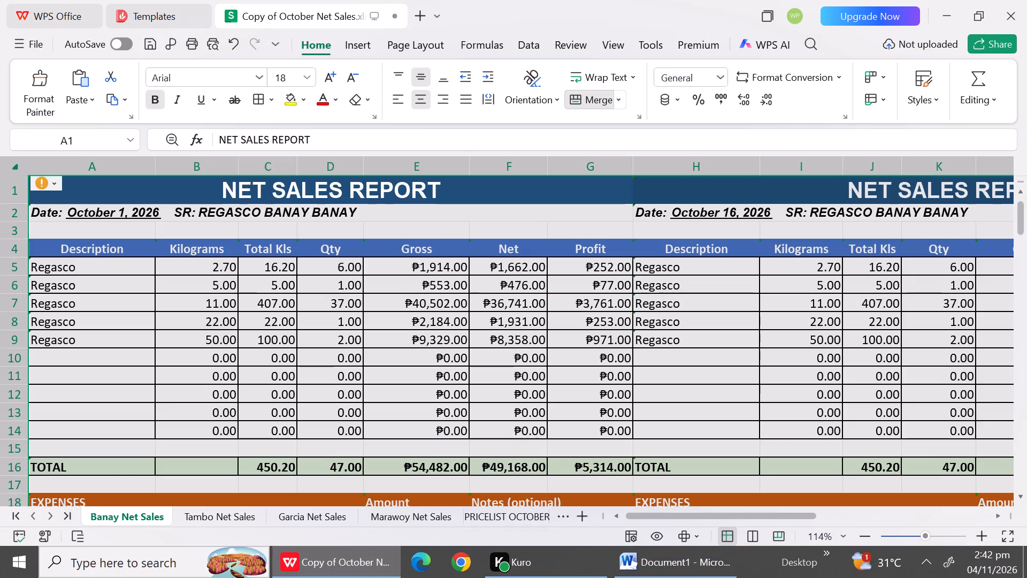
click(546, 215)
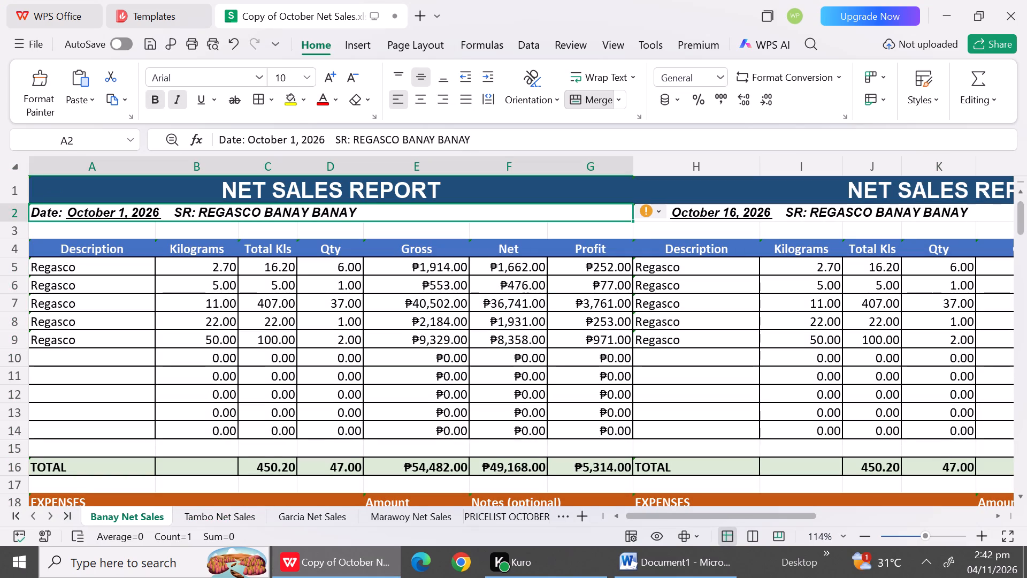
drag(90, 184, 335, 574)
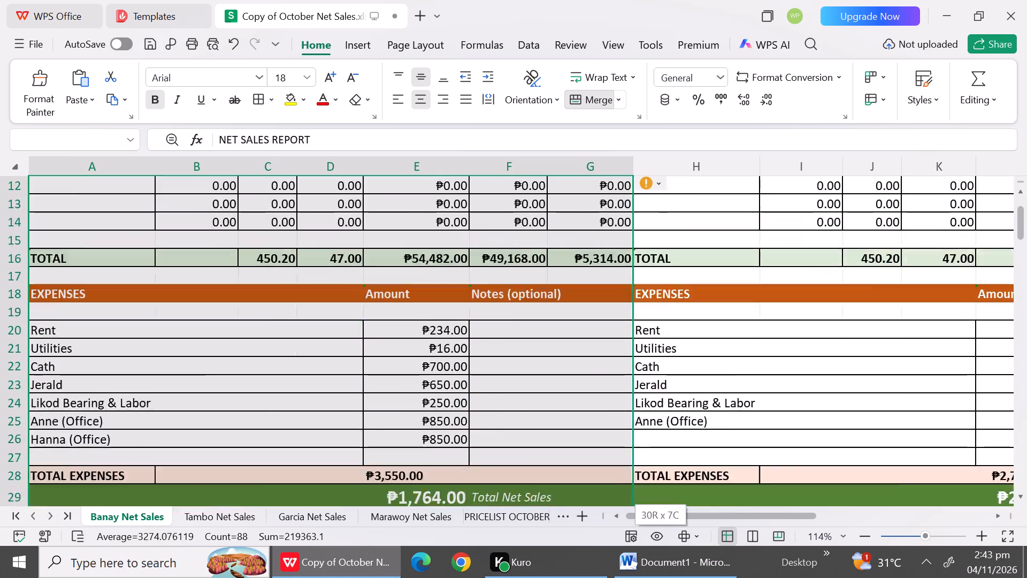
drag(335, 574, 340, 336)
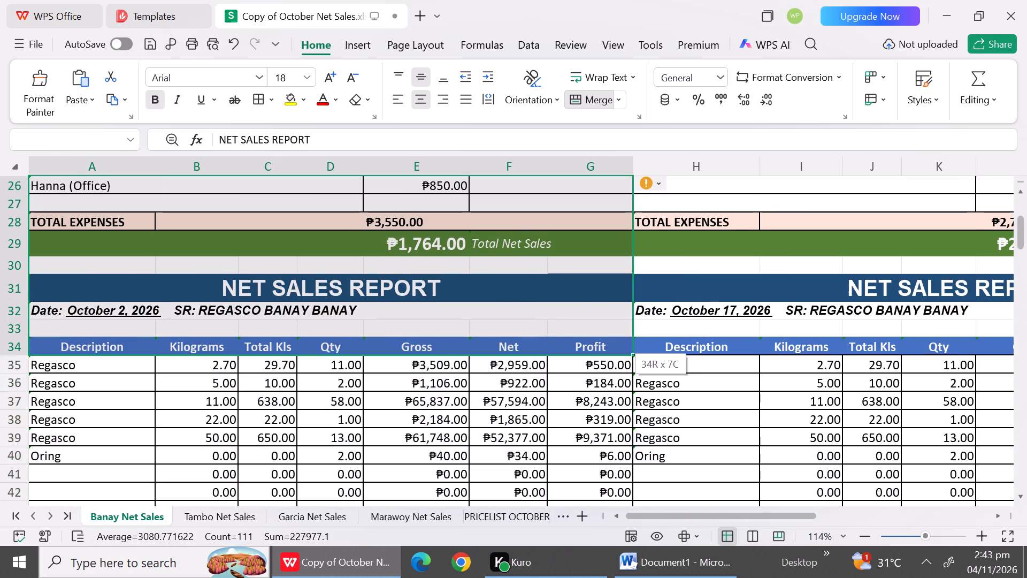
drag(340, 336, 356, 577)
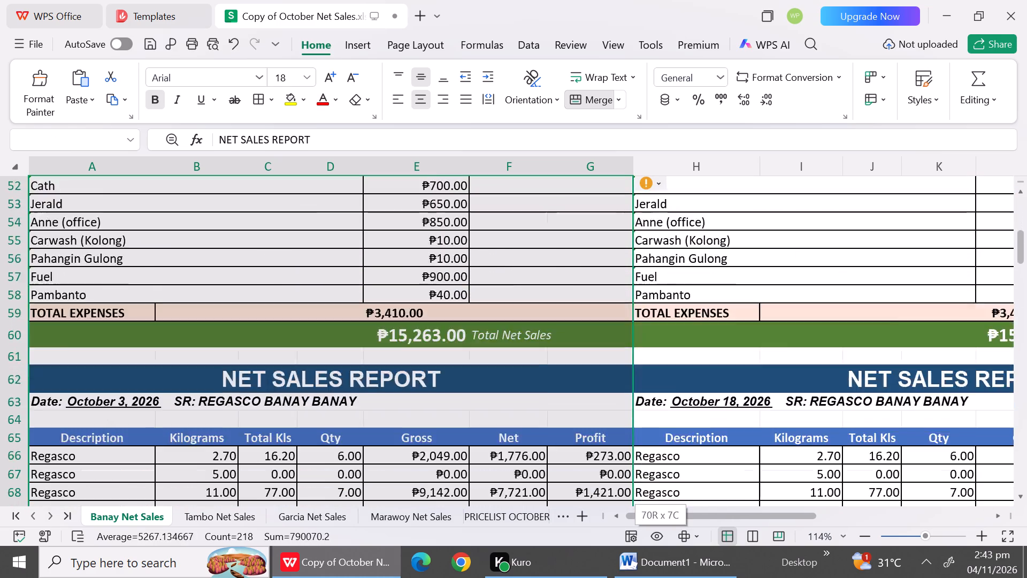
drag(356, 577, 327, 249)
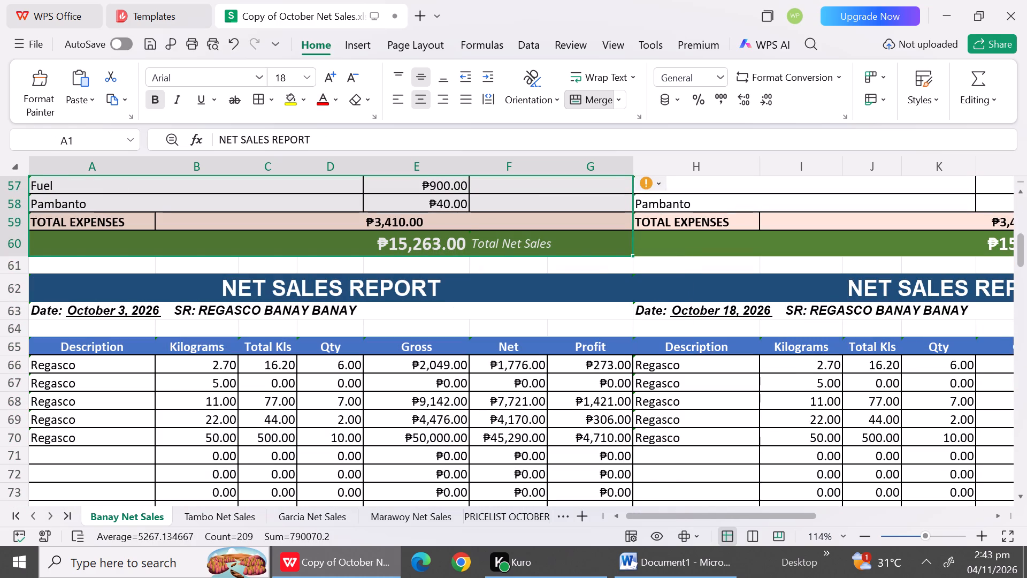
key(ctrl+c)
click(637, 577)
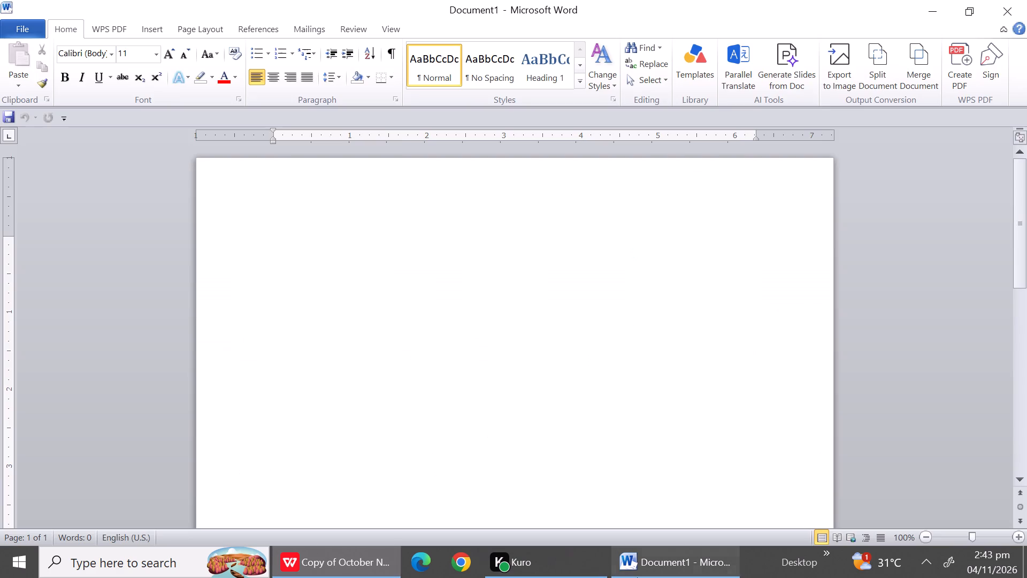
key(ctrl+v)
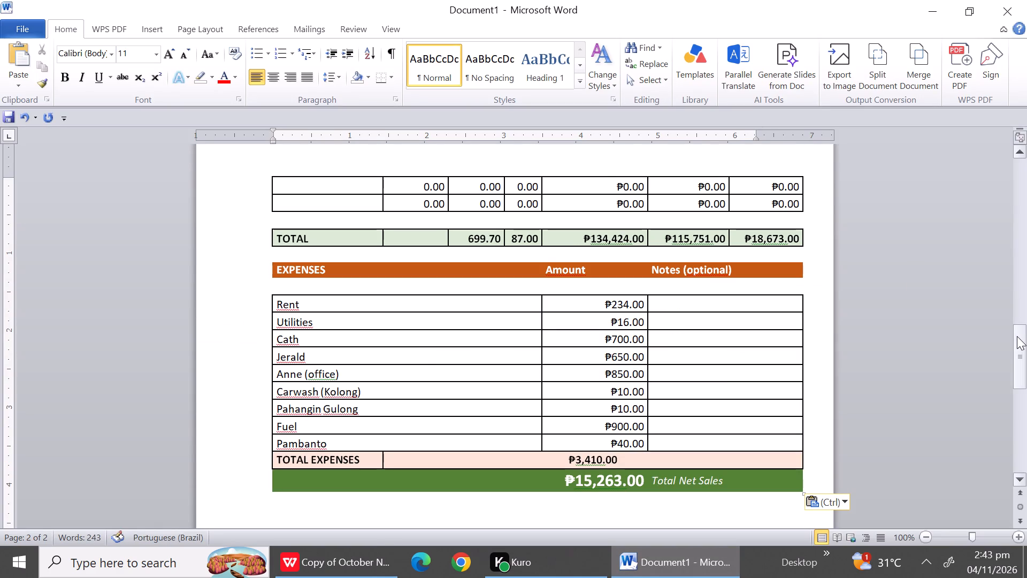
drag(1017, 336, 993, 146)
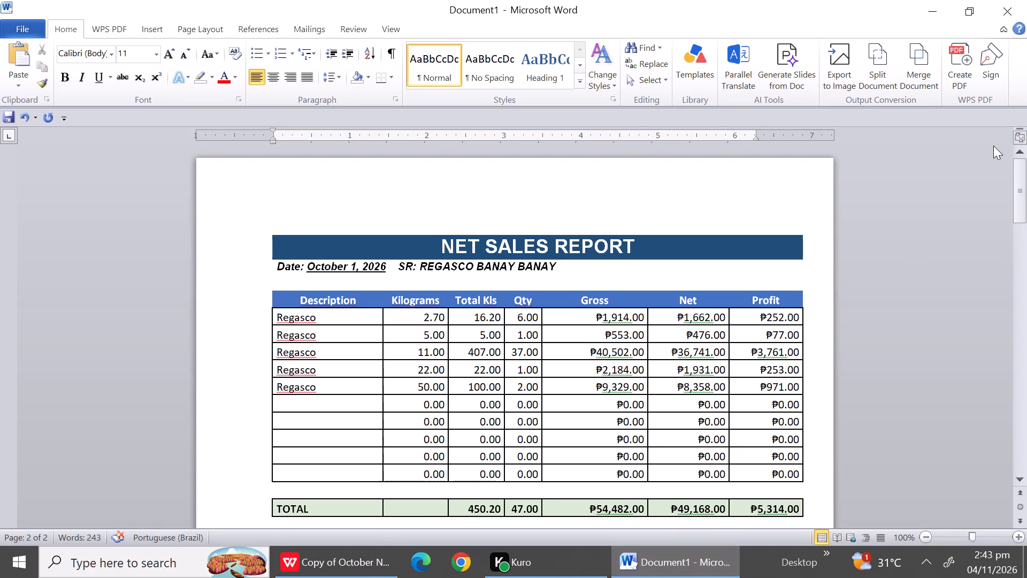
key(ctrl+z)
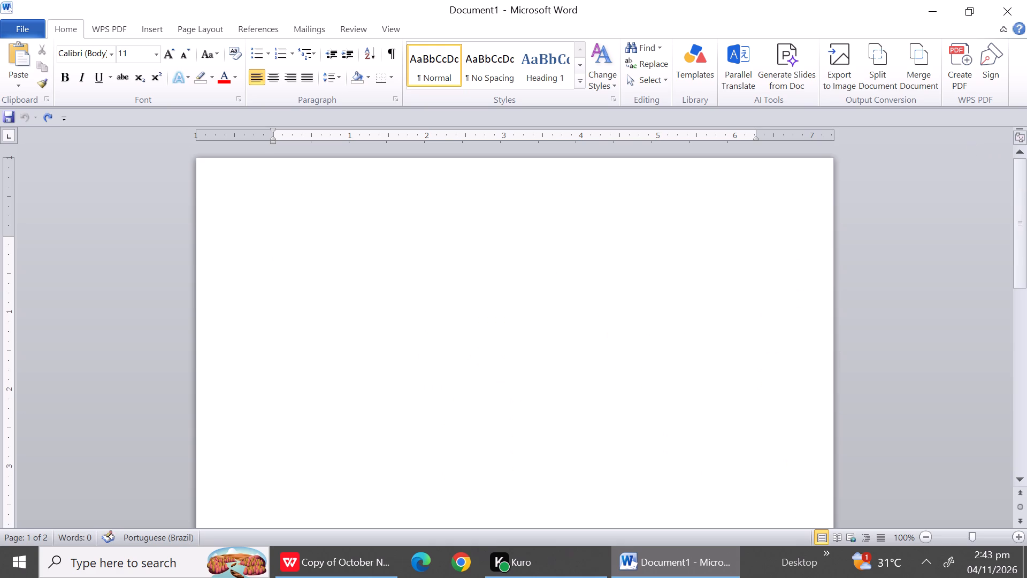
Copy A1:G457 of the Banay Net Sales sheet in the WPS workbook and paste it into the blank Word document.
click(350, 576)
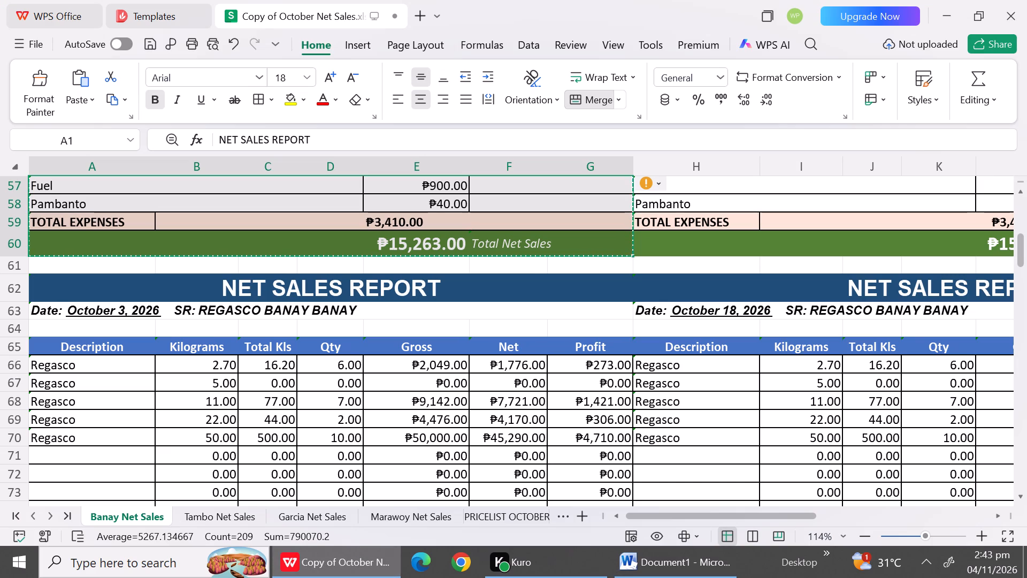
drag(1020, 256, 1013, 165)
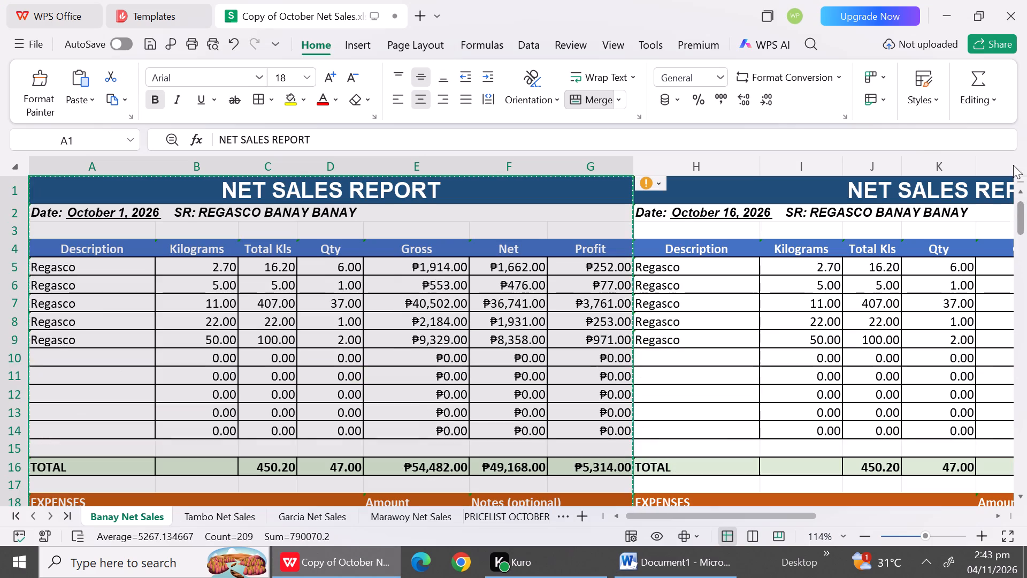
drag(1013, 165, 1012, 116)
click(149, 191)
click(115, 194)
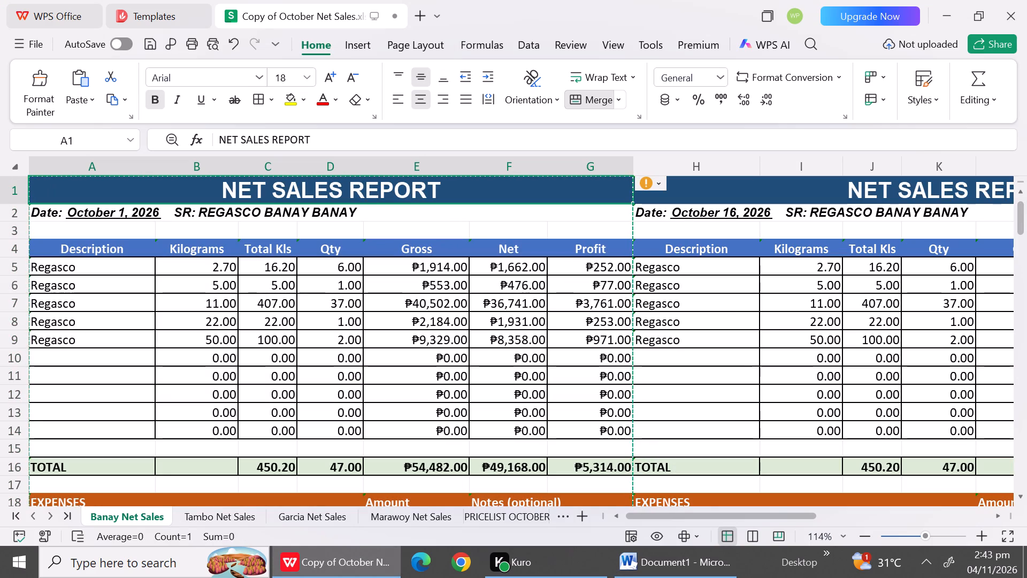
drag(59, 187, 549, 577)
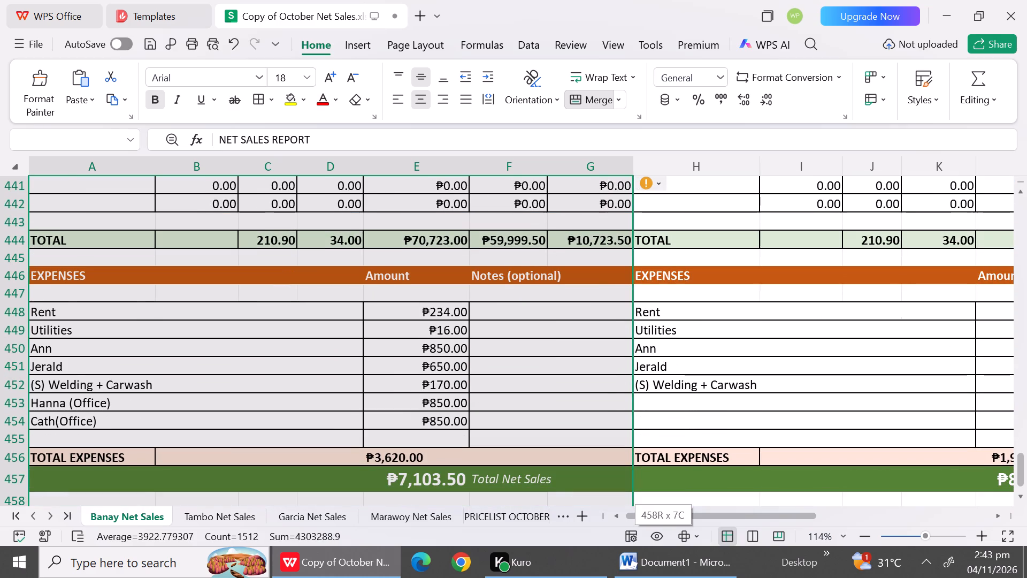
drag(549, 577, 533, 460)
key(ctrl+c)
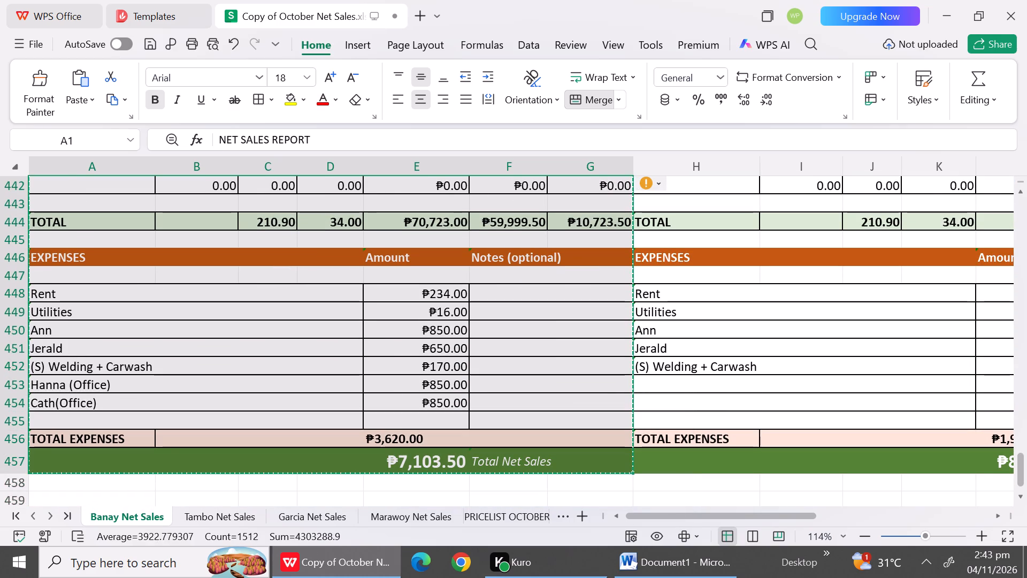
click(691, 575)
key(ctrl+v)
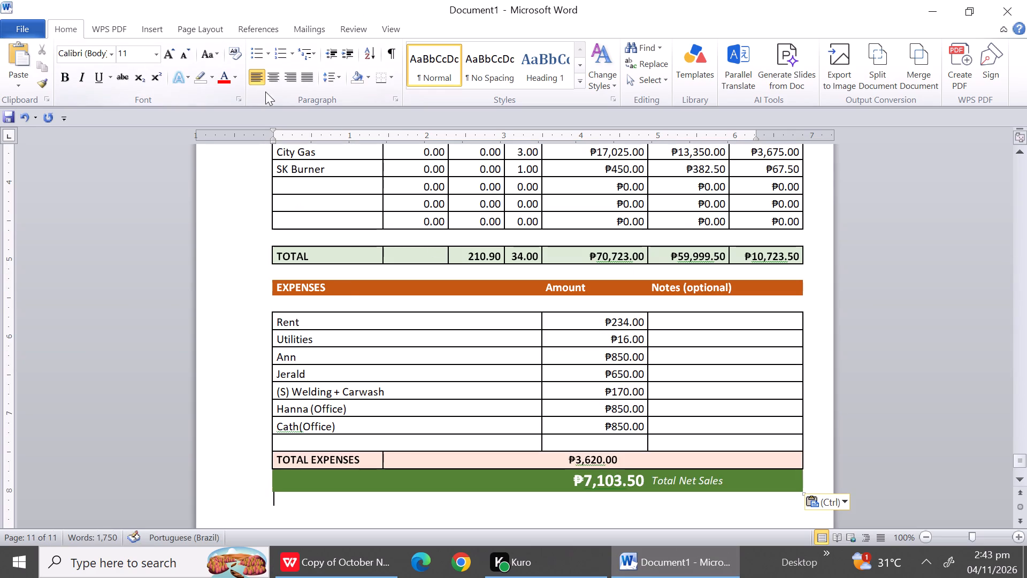
Centre the empty paragraph below the last pasted report.
click(275, 81)
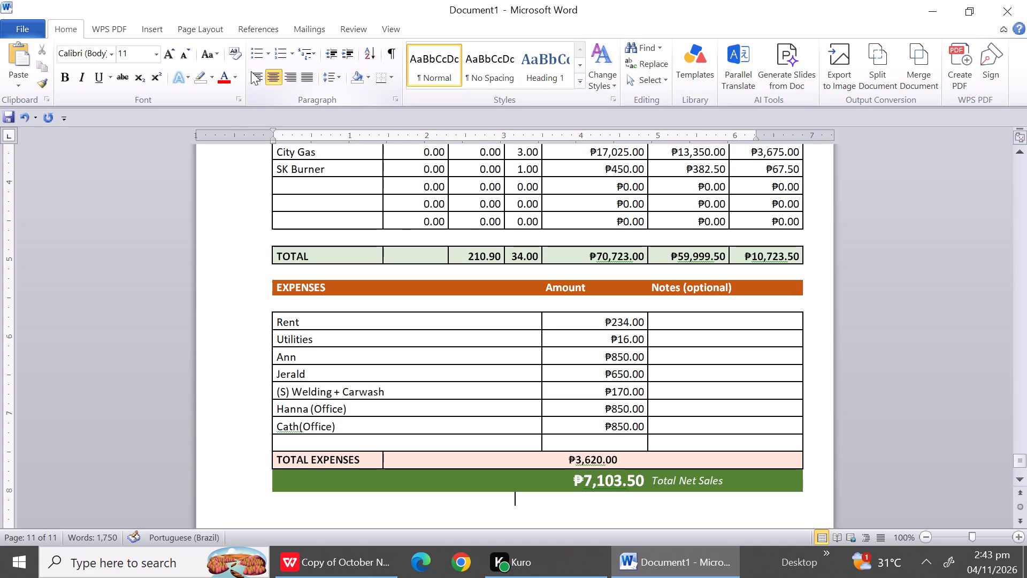
Set the document's page margins to Narrow (0.5" on all sides).
drag(1018, 457, 992, 223)
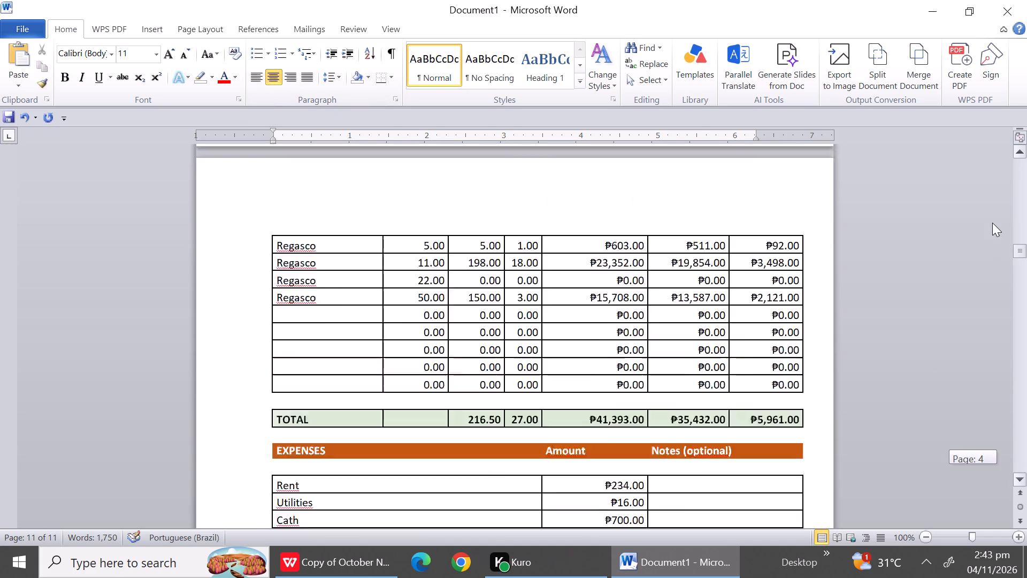
drag(992, 223, 879, 4)
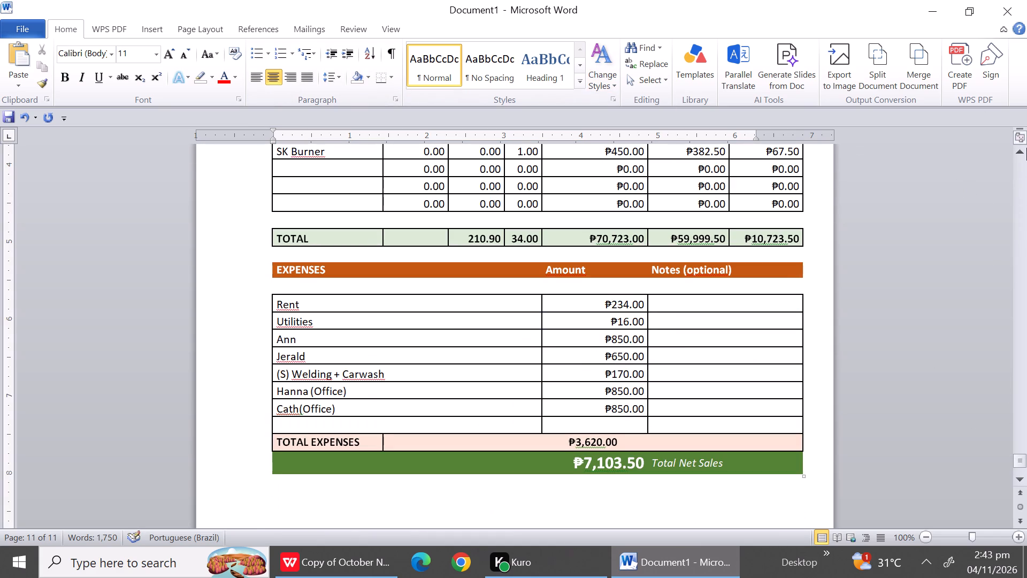
triple_click(1023, 154)
drag(1023, 154, 1023, 441)
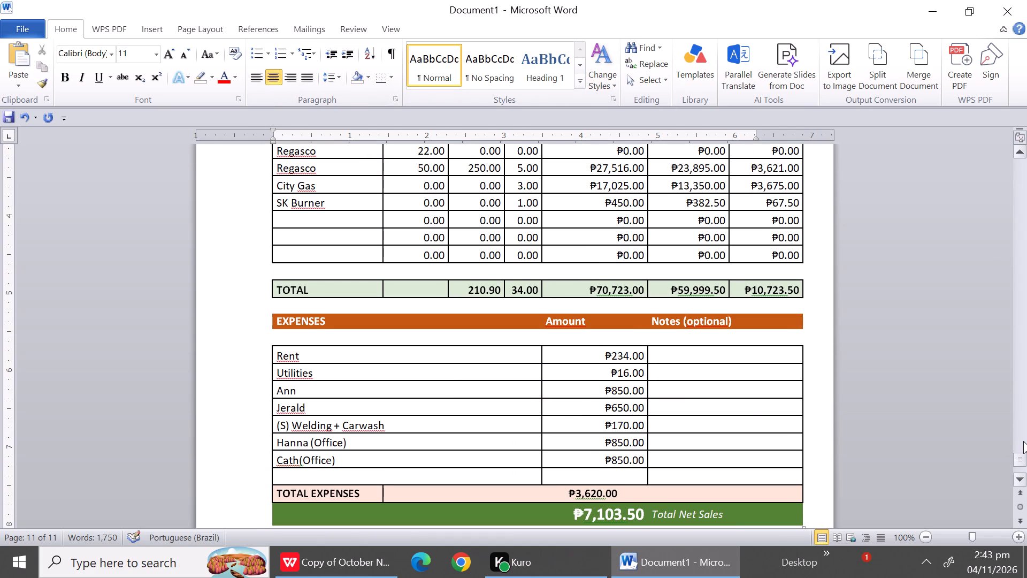
drag(1023, 441, 1014, 326)
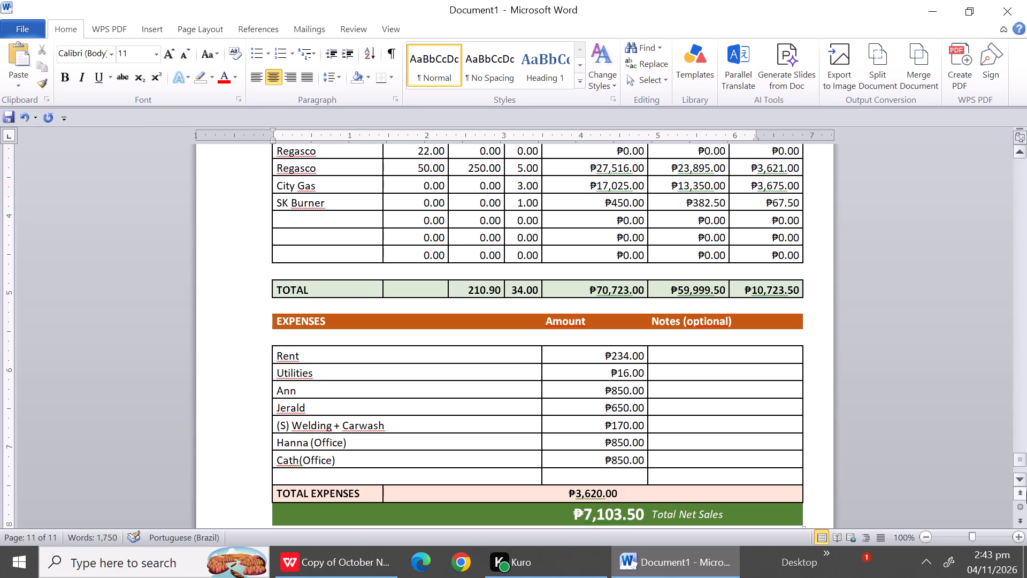
drag(1016, 453, 986, 177)
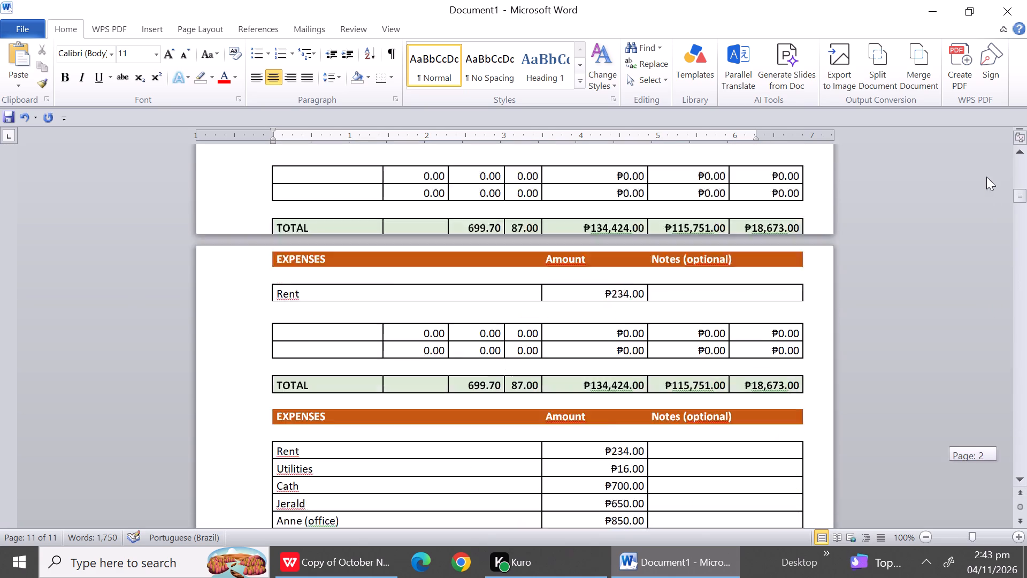
drag(986, 177, 987, 142)
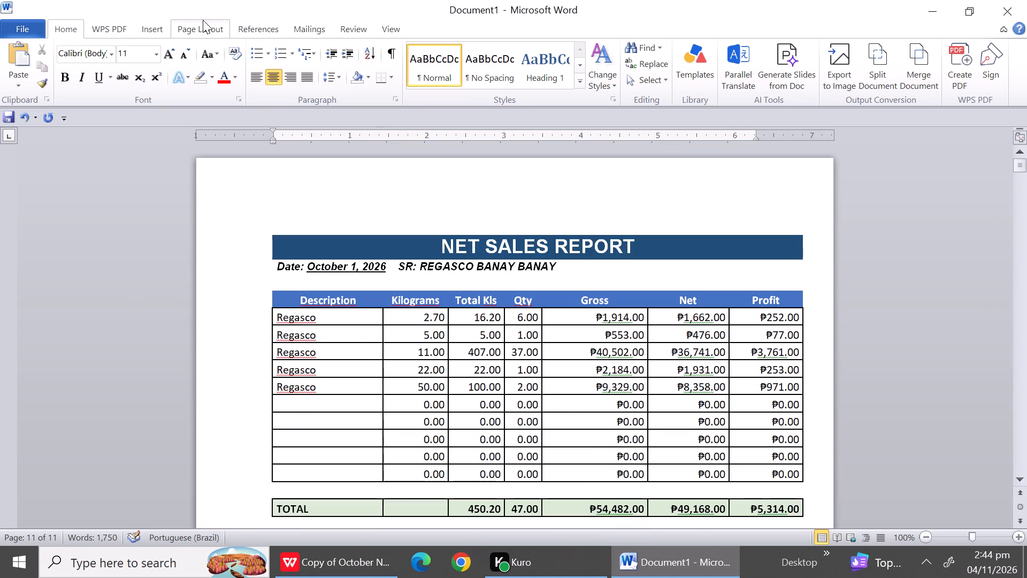
click(204, 28)
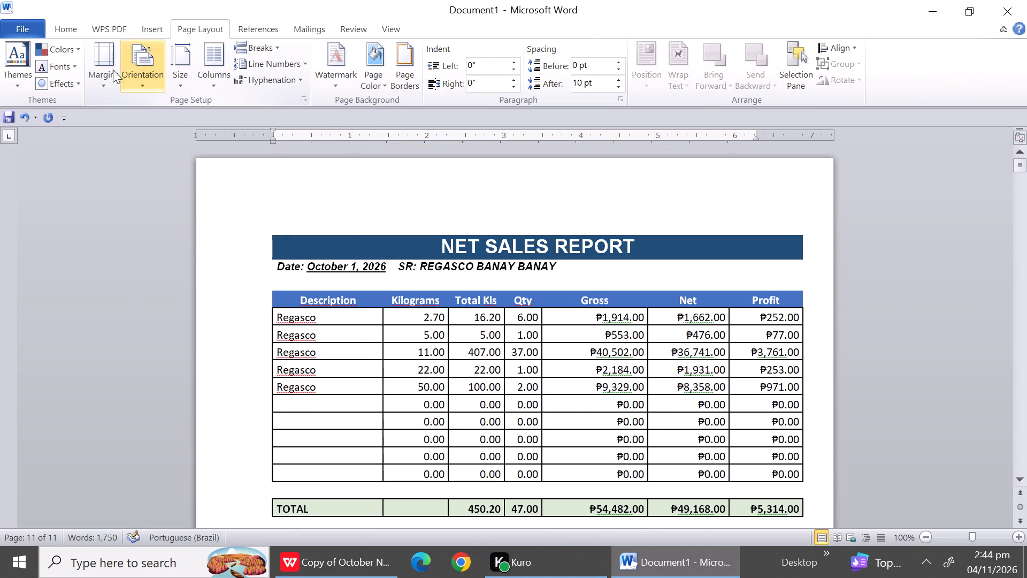
click(109, 70)
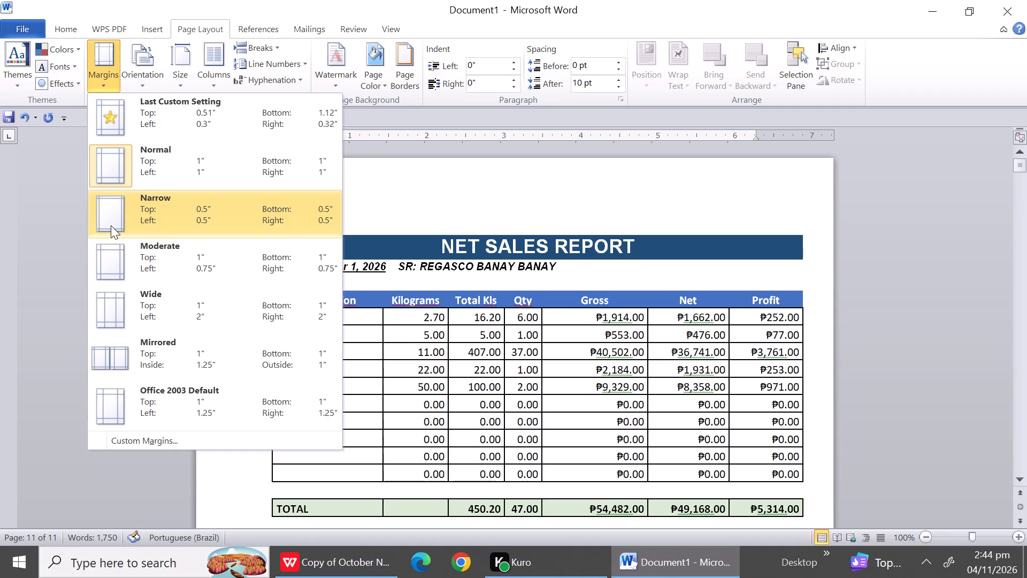
click(111, 225)
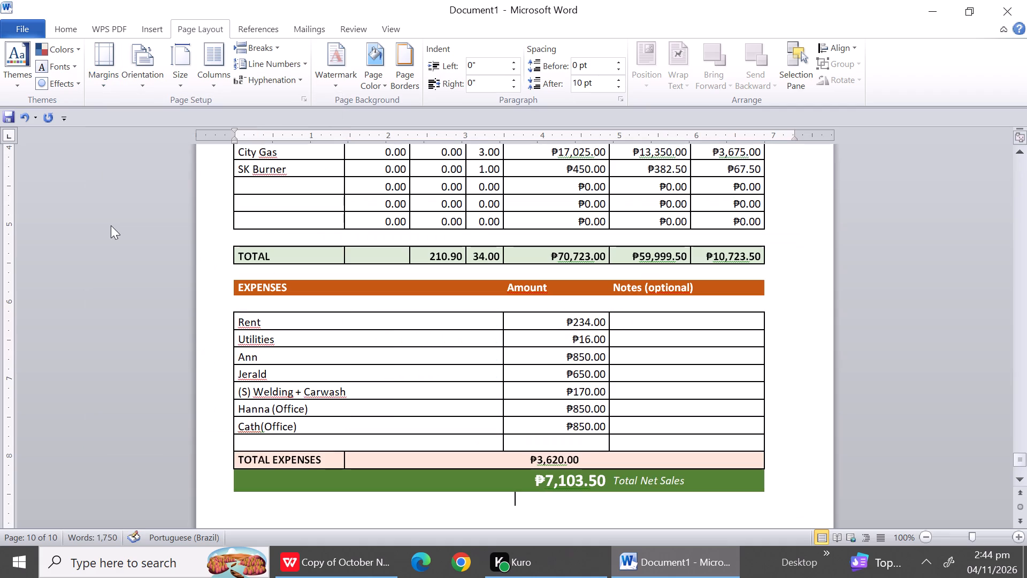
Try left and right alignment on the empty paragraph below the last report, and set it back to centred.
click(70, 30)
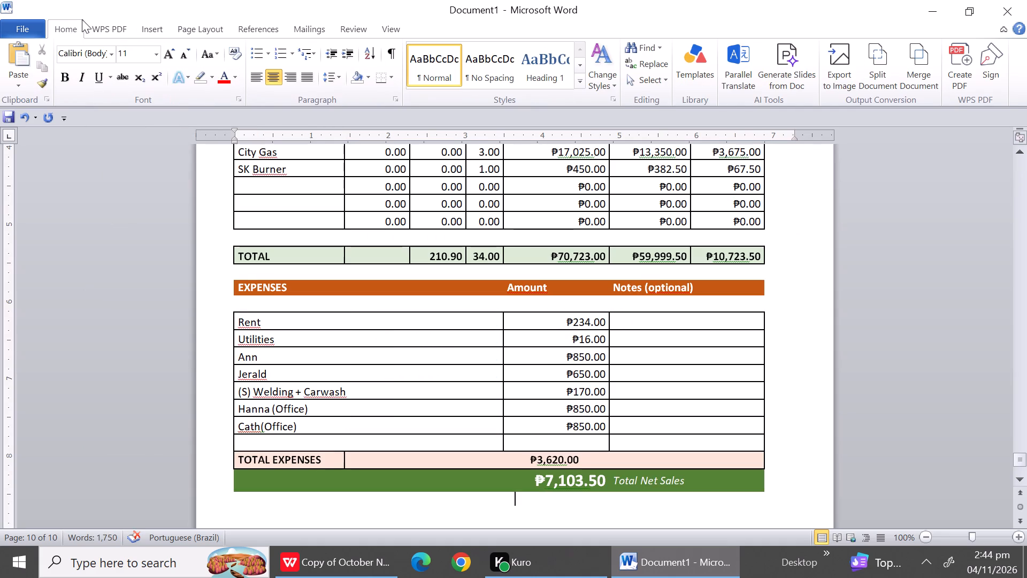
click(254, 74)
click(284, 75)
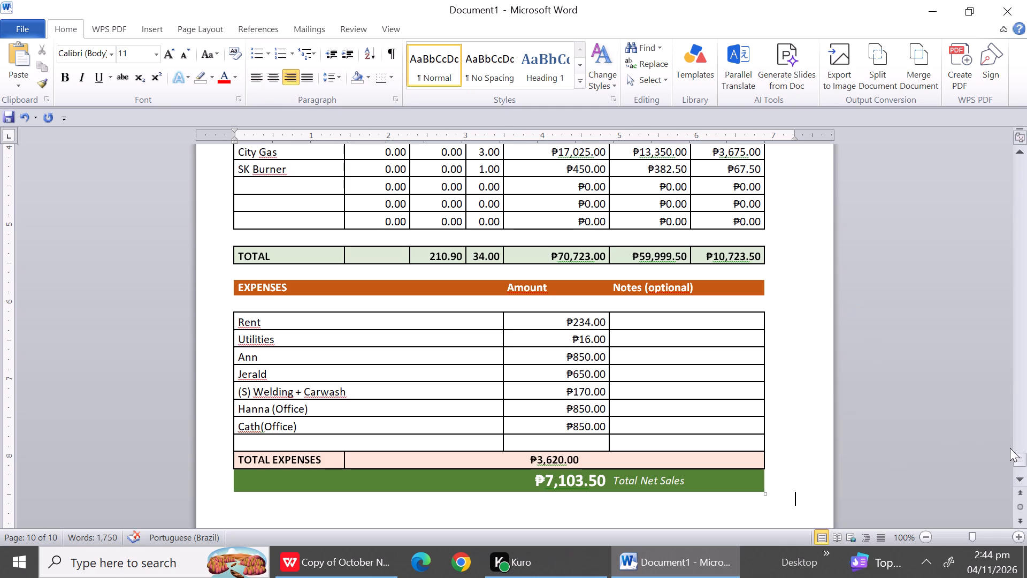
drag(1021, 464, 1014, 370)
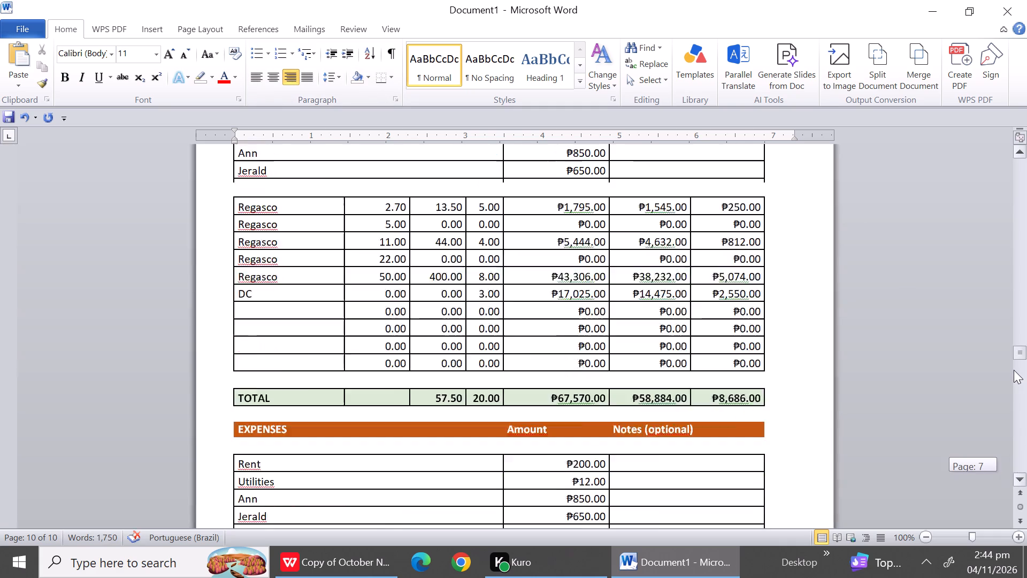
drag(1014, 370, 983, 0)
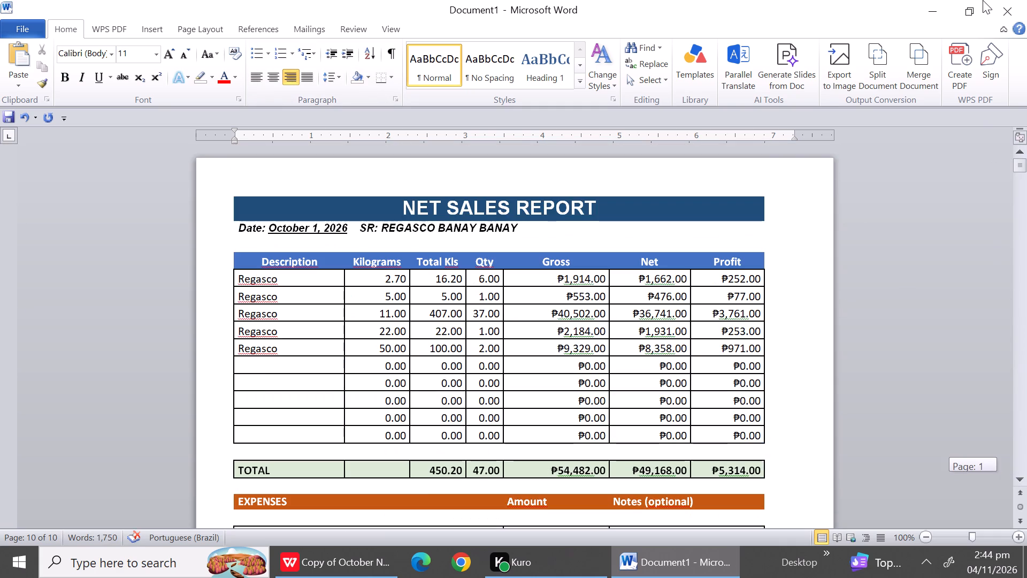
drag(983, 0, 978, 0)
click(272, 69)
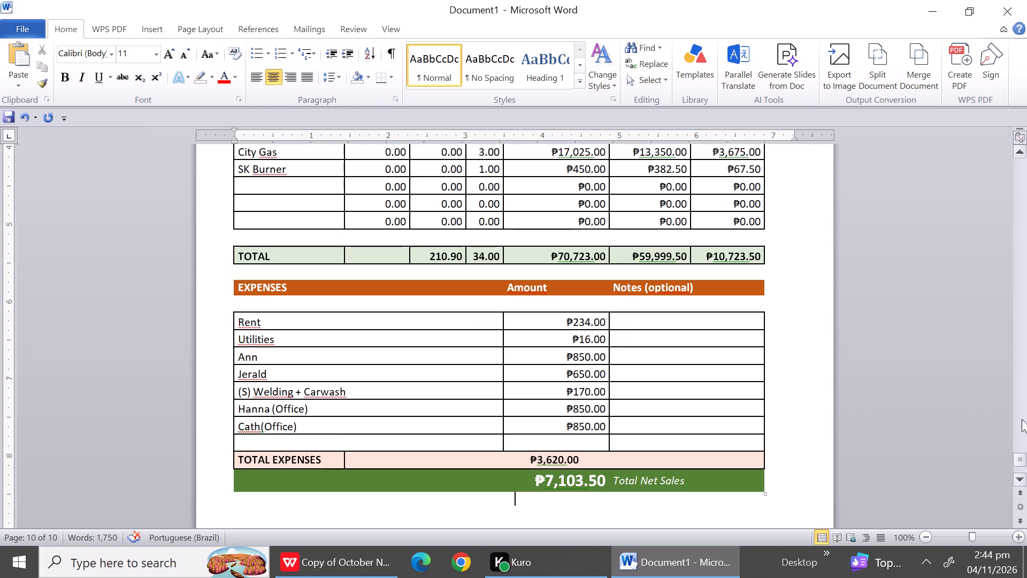
Indent the October 1 report's content slightly from its title row through the fifth Regasco row.
drag(1018, 454, 980, 103)
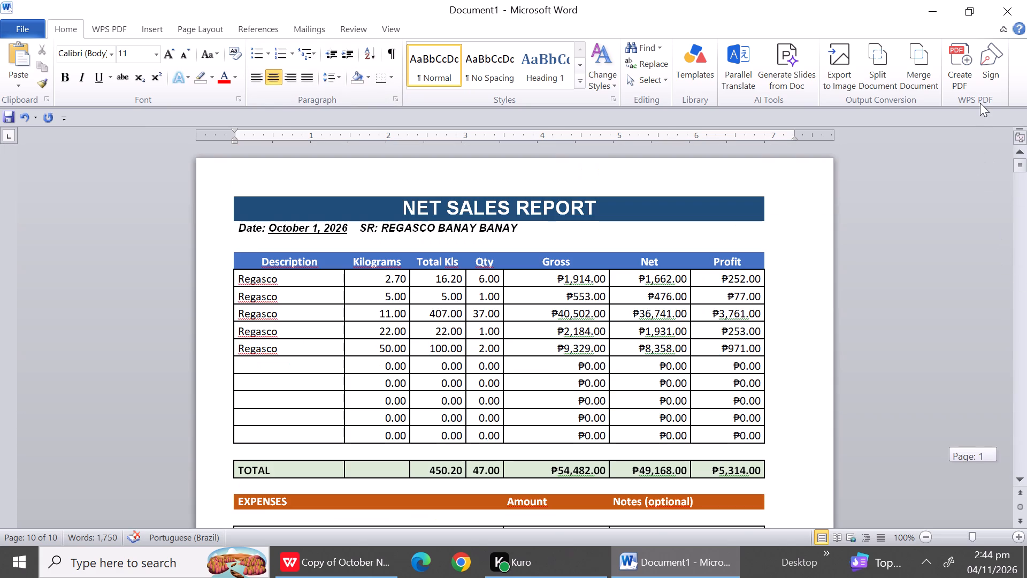
drag(980, 103, 979, 103)
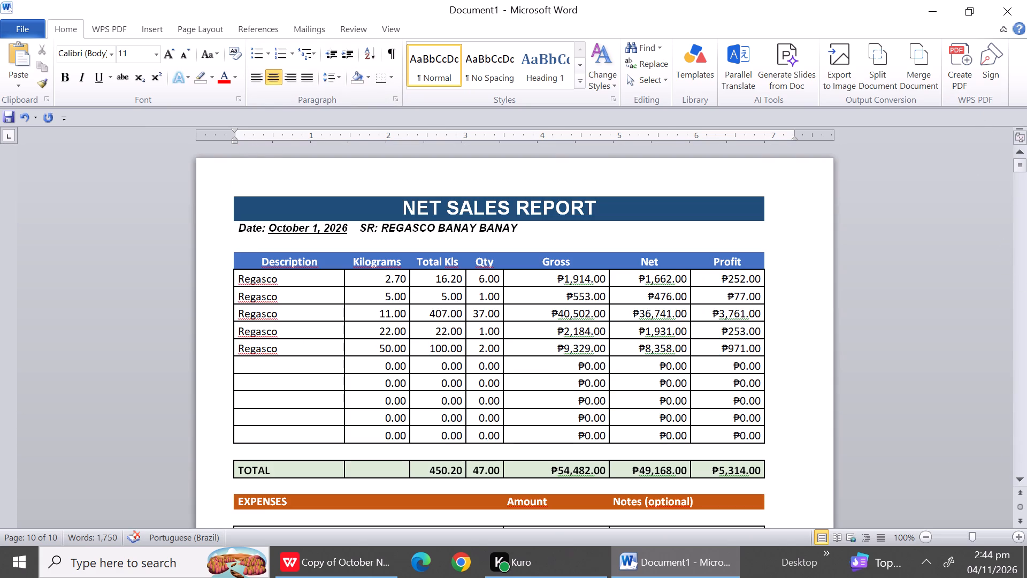
click(241, 144)
click(240, 154)
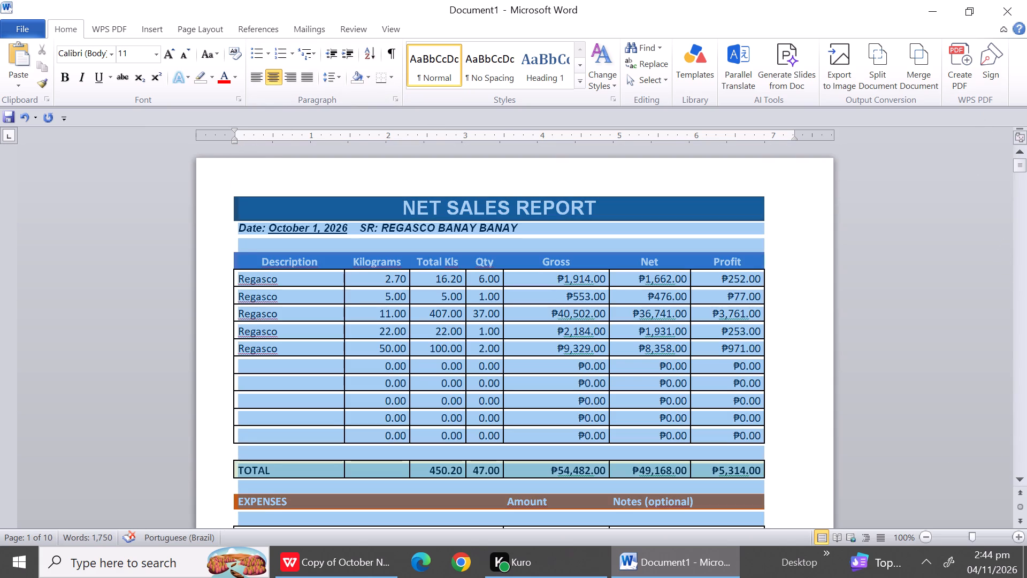
click(235, 138)
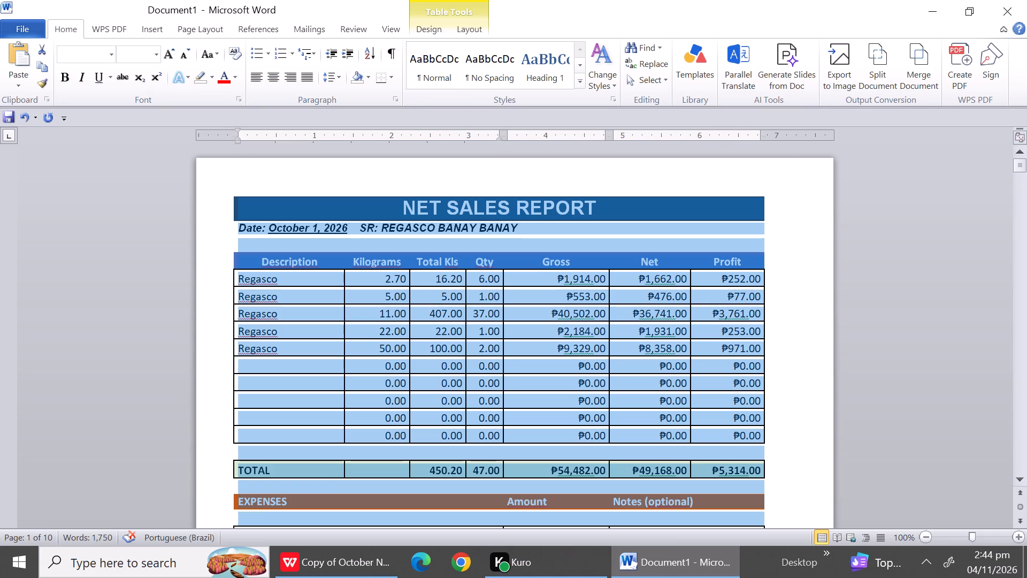
click(285, 171)
click(326, 292)
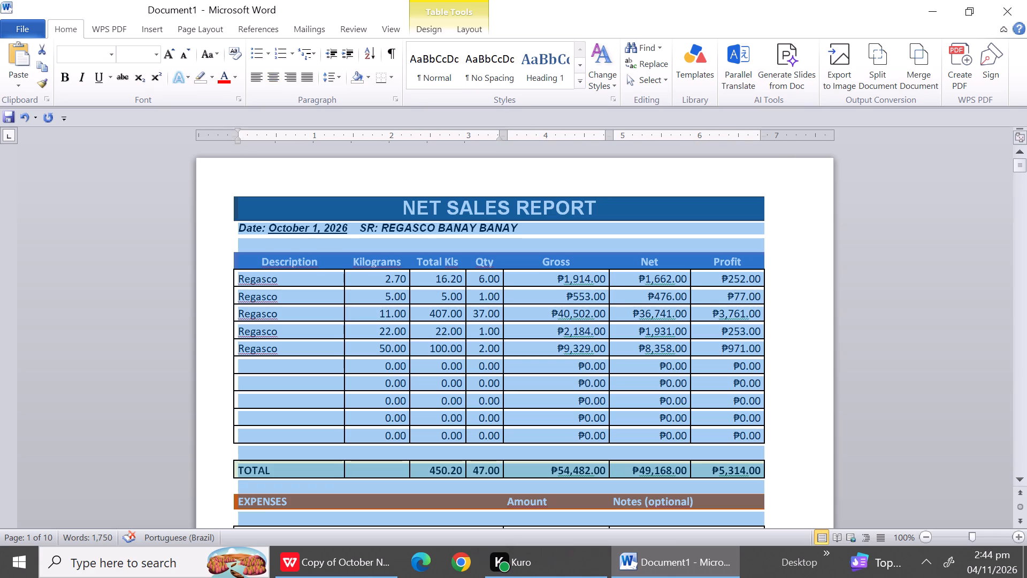
triple_click(801, 346)
drag(801, 346, 242, 138)
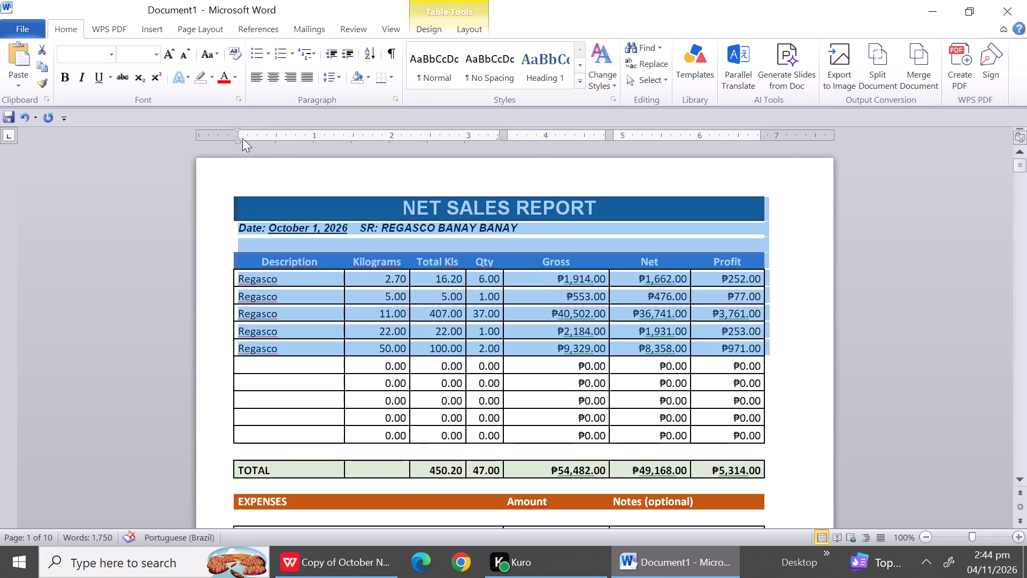
drag(242, 138, 242, 138)
click(242, 138)
click(240, 139)
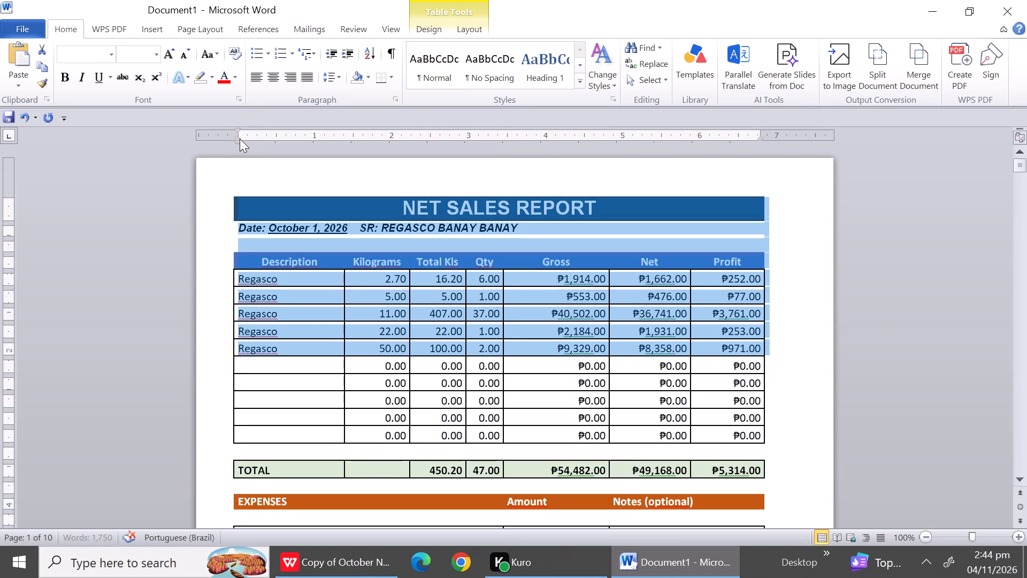
drag(240, 139, 248, 141)
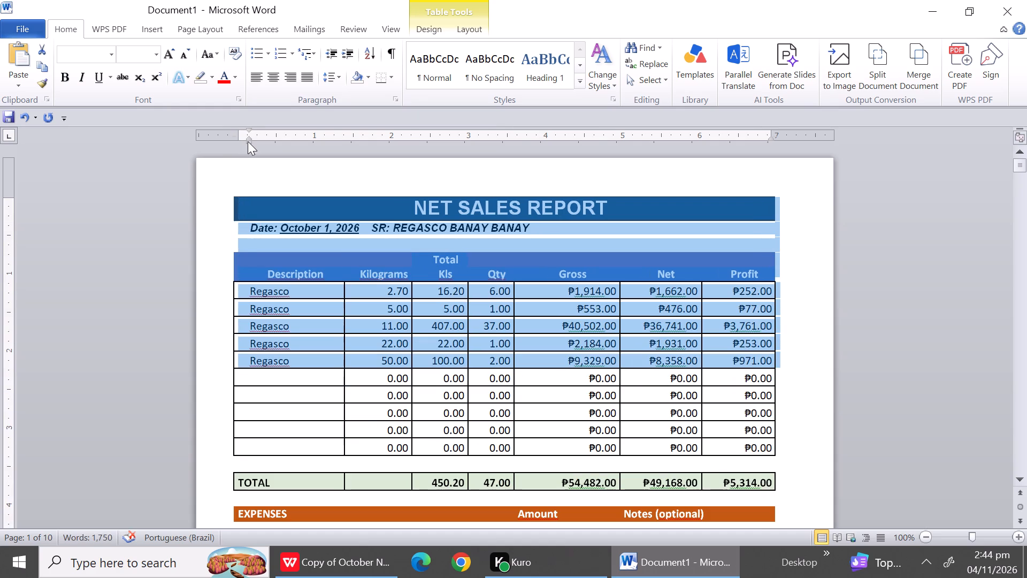
drag(246, 134, 255, 135)
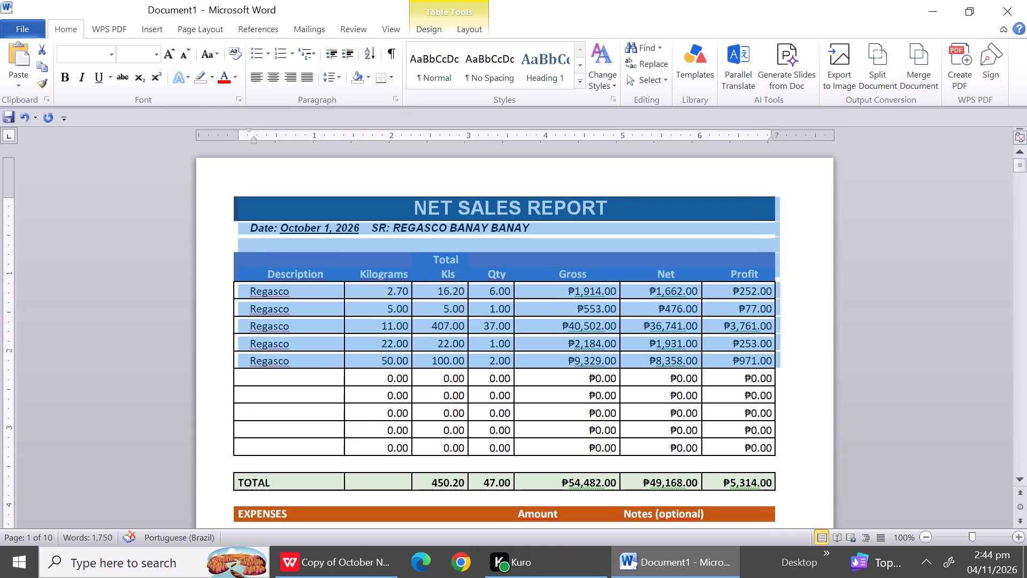
click(224, 175)
click(806, 345)
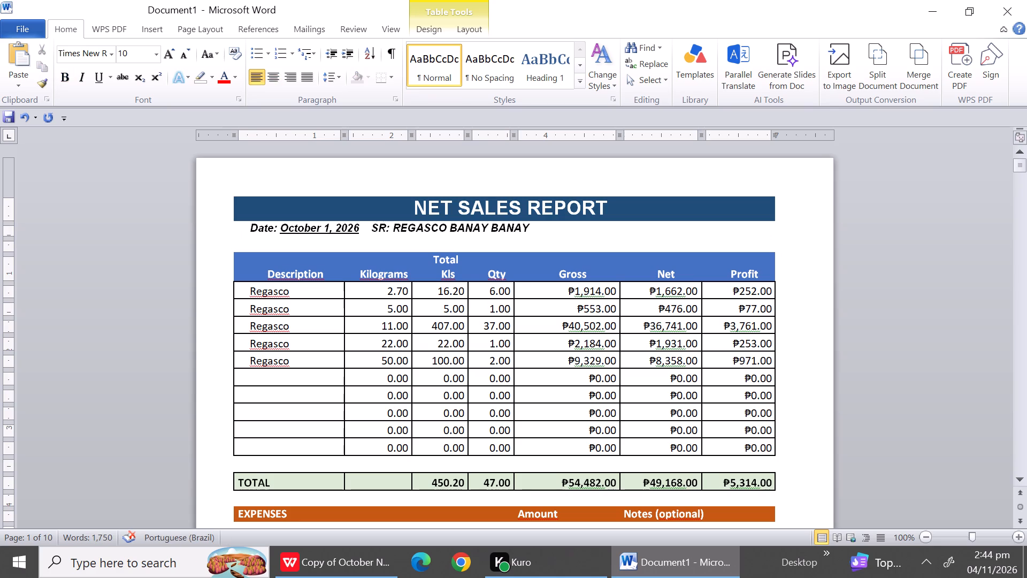
click(816, 299)
Delete the entire blank row between the date line and the column headings of the October 1 report.
click(266, 247)
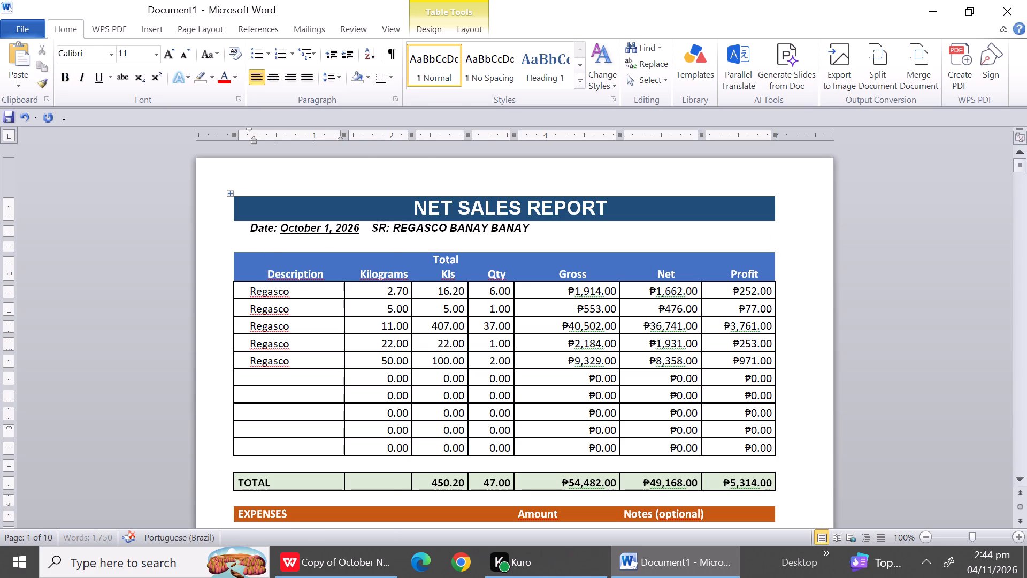
right_click(266, 247)
click(291, 272)
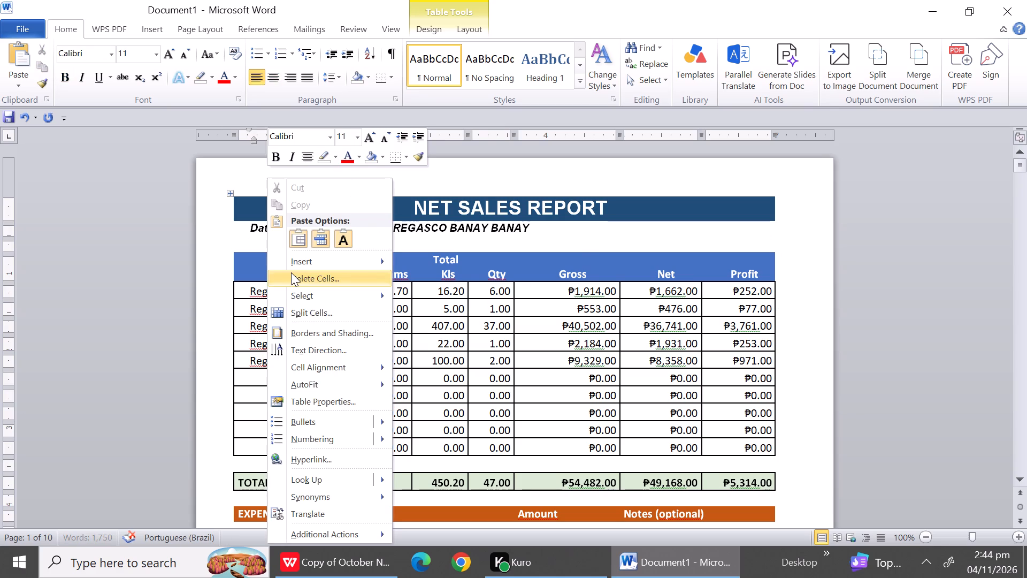
click(489, 268)
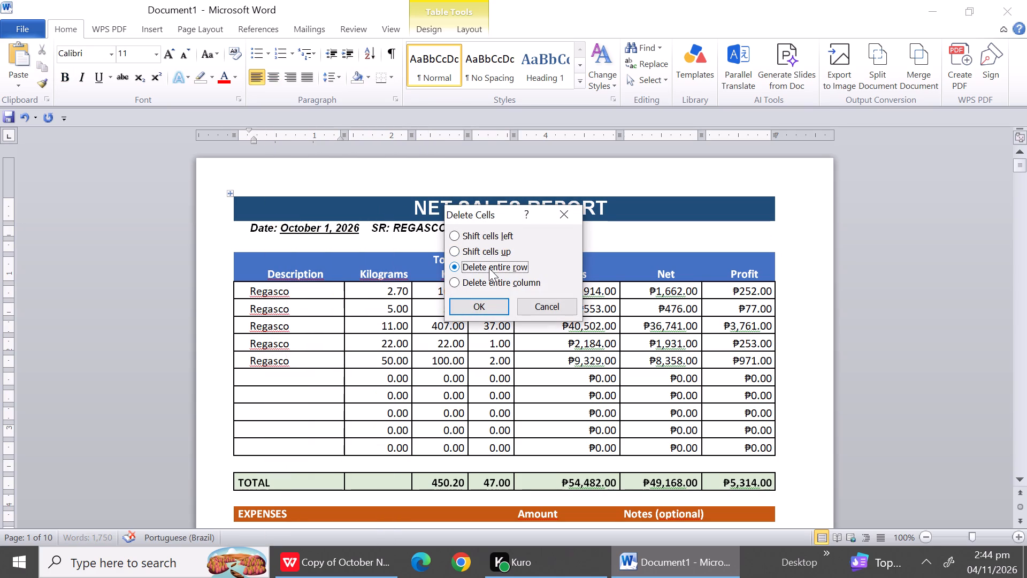
click(479, 313)
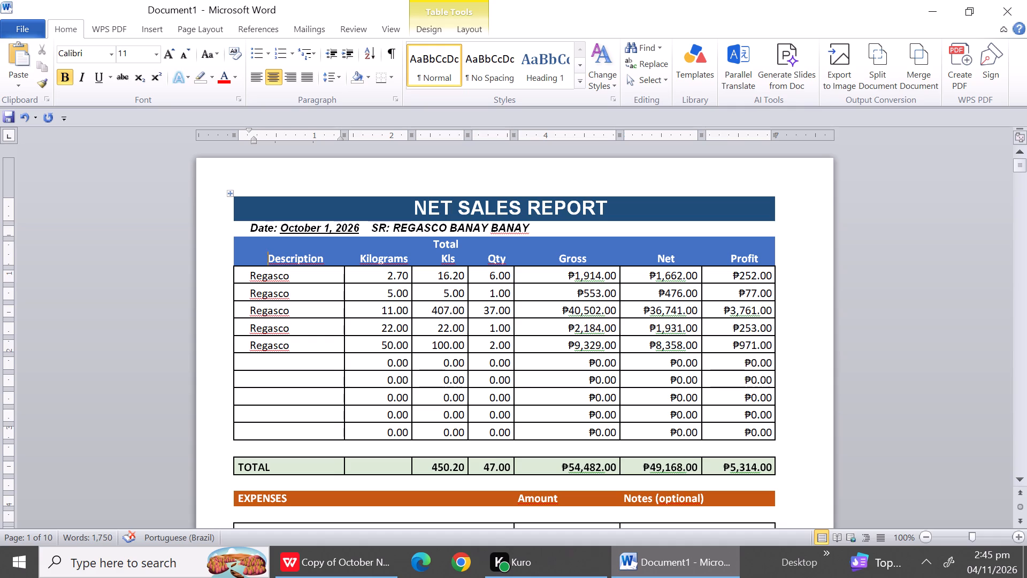
Delete the five zero-value rows and the blank row above TOTAL in the October 1 report as entire rows.
drag(258, 365, 258, 448)
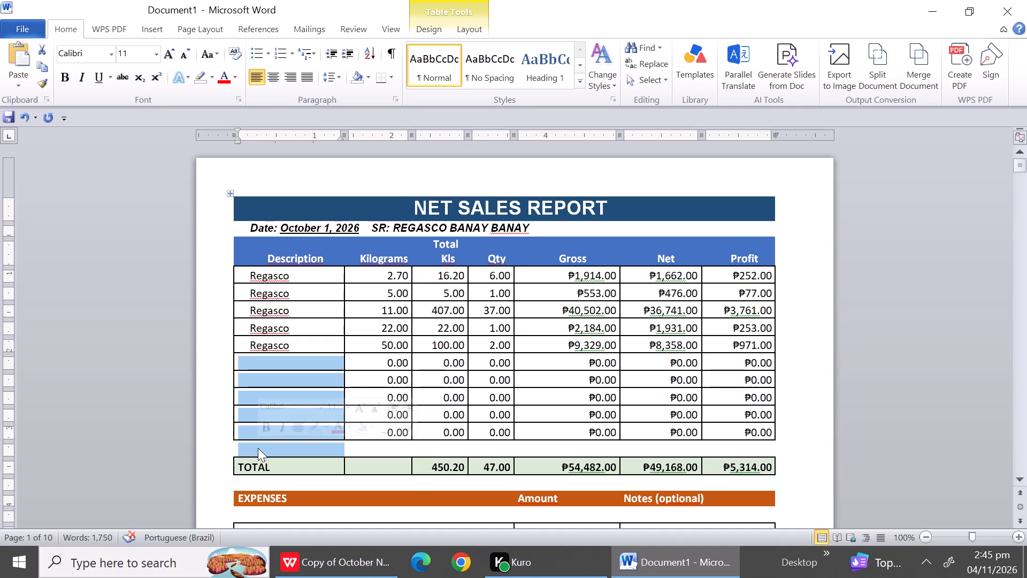
right_click(258, 448)
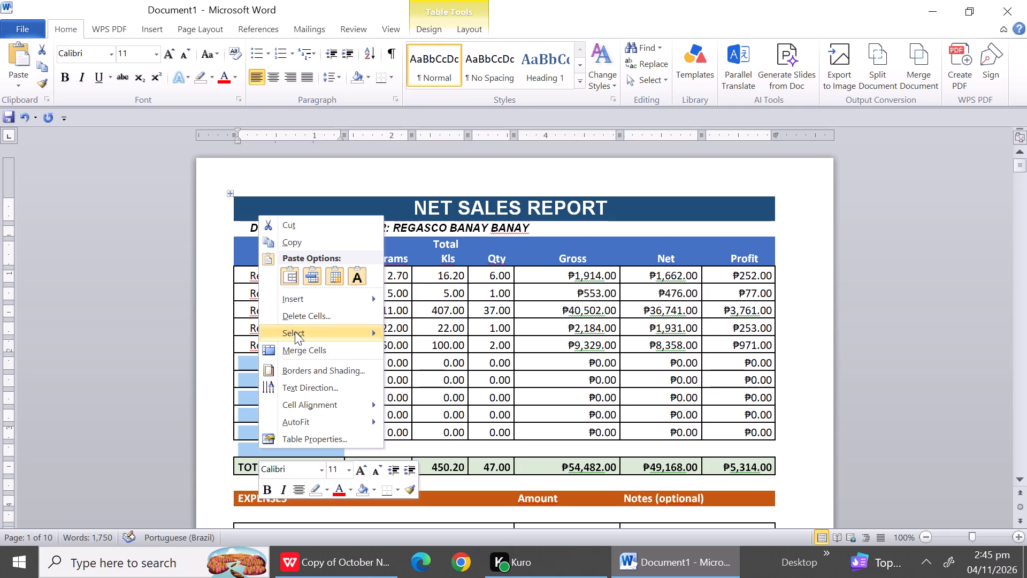
click(298, 314)
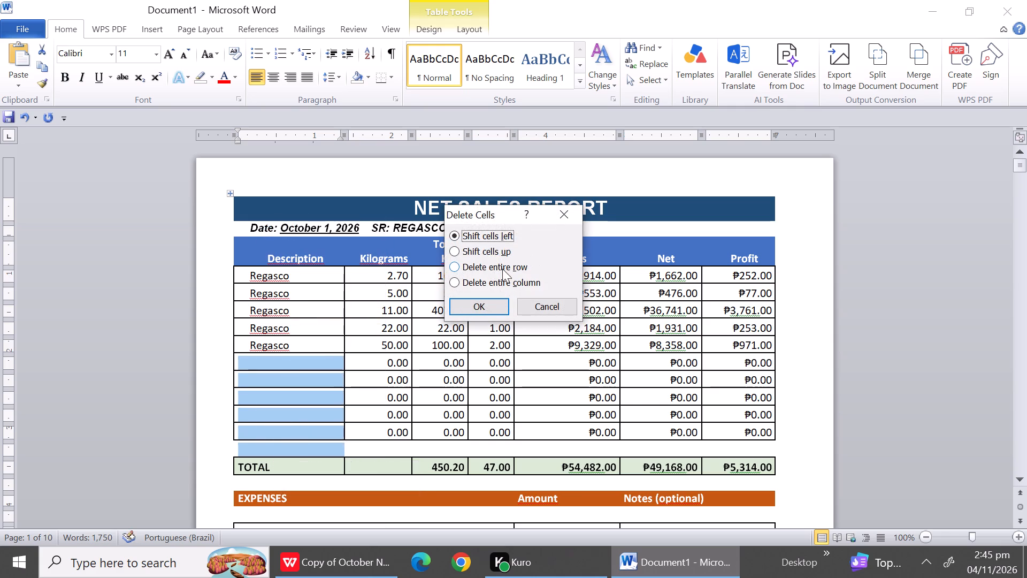
click(500, 265)
click(476, 303)
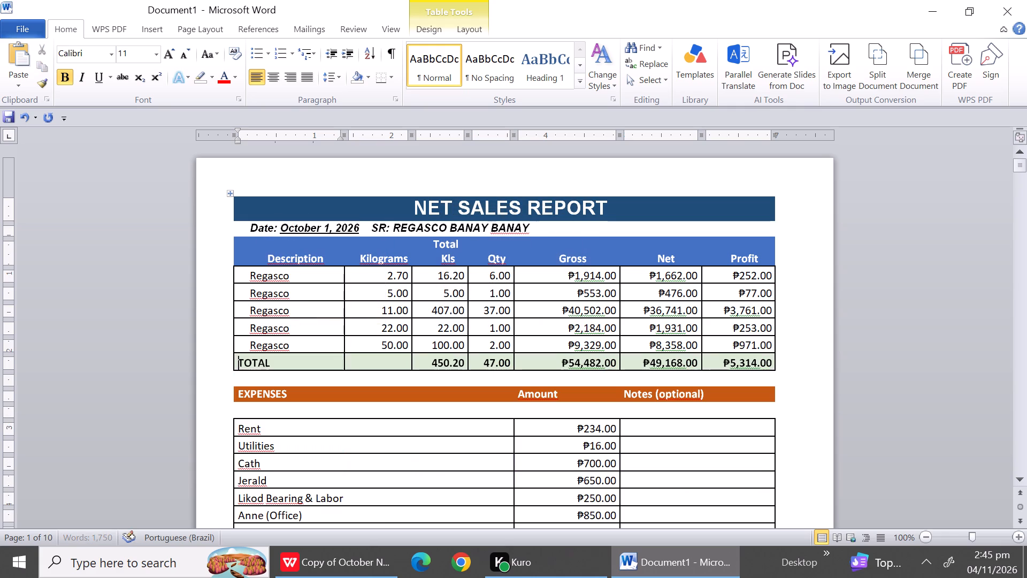
Delete the entire blank row between TOTAL and the EXPENSES header in the October 1 report.
click(263, 374)
right_click(263, 374)
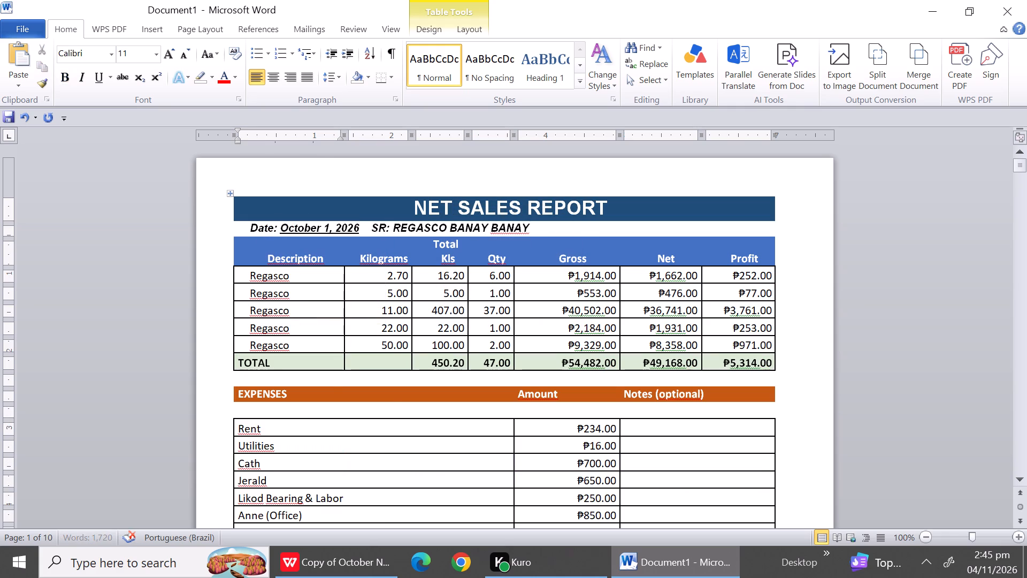
click(321, 108)
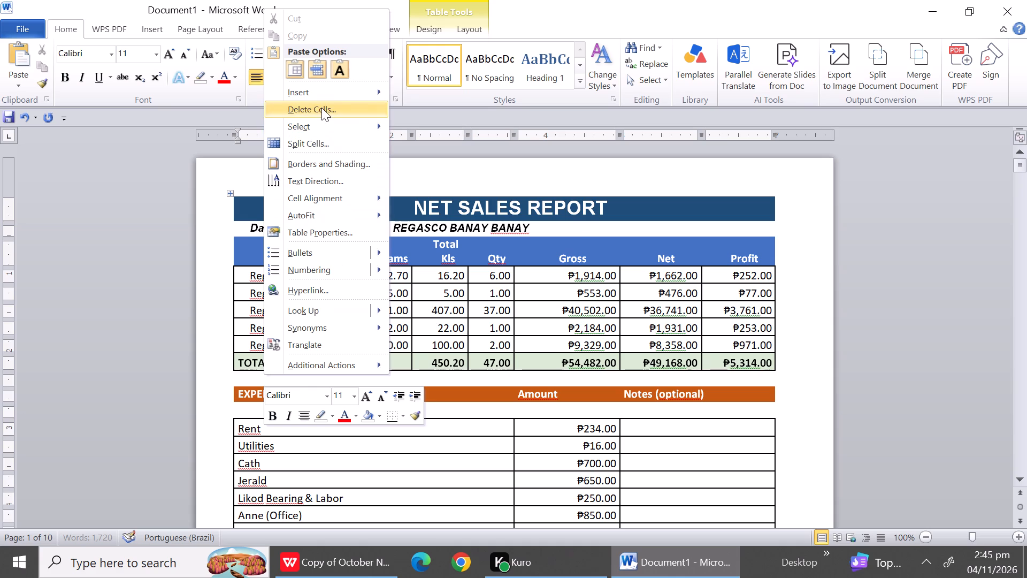
click(478, 268)
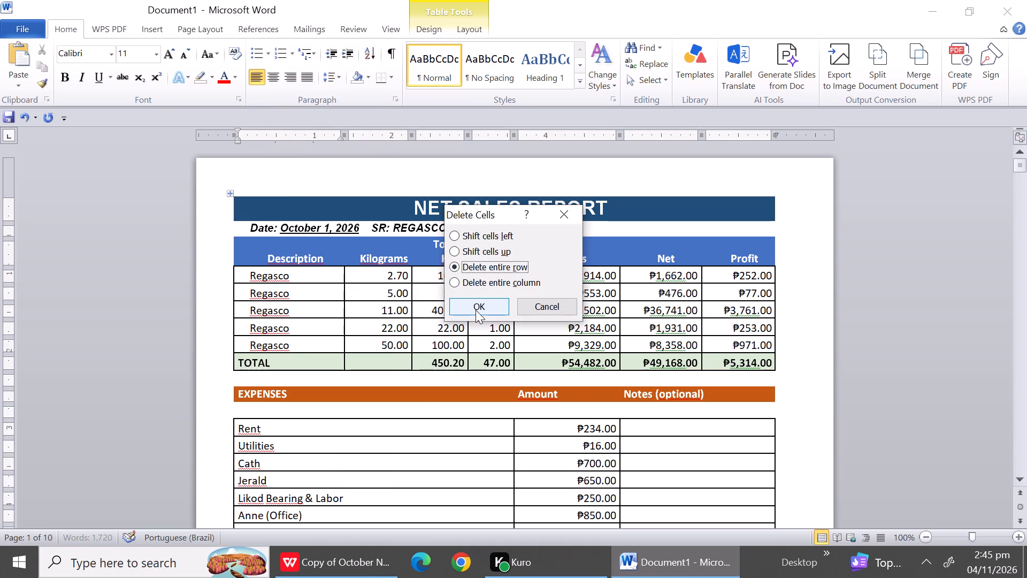
click(476, 310)
Delete the entire blank row between the EXPENSES header and the Rent row in the October 1 report.
click(285, 392)
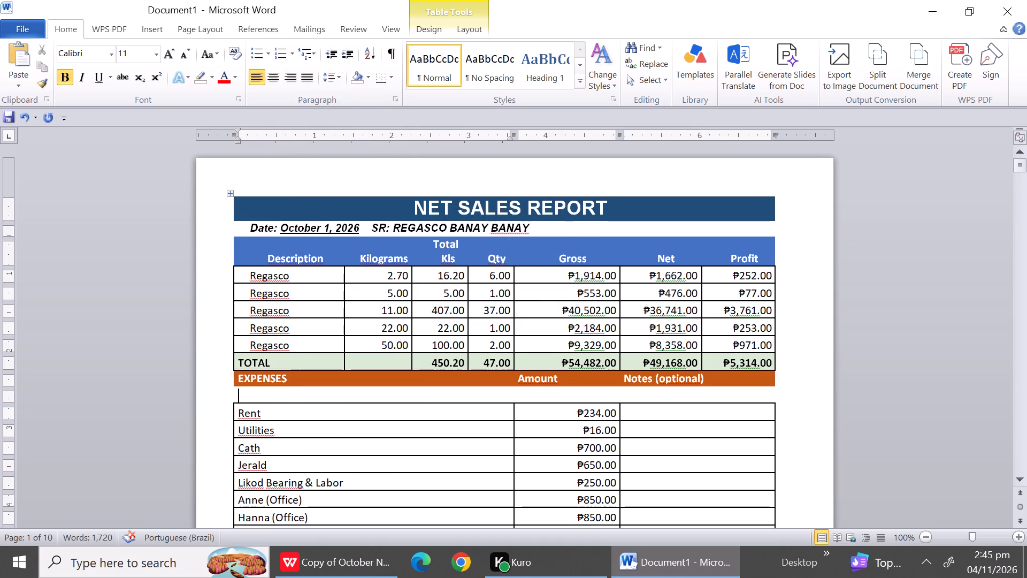
right_click(285, 392)
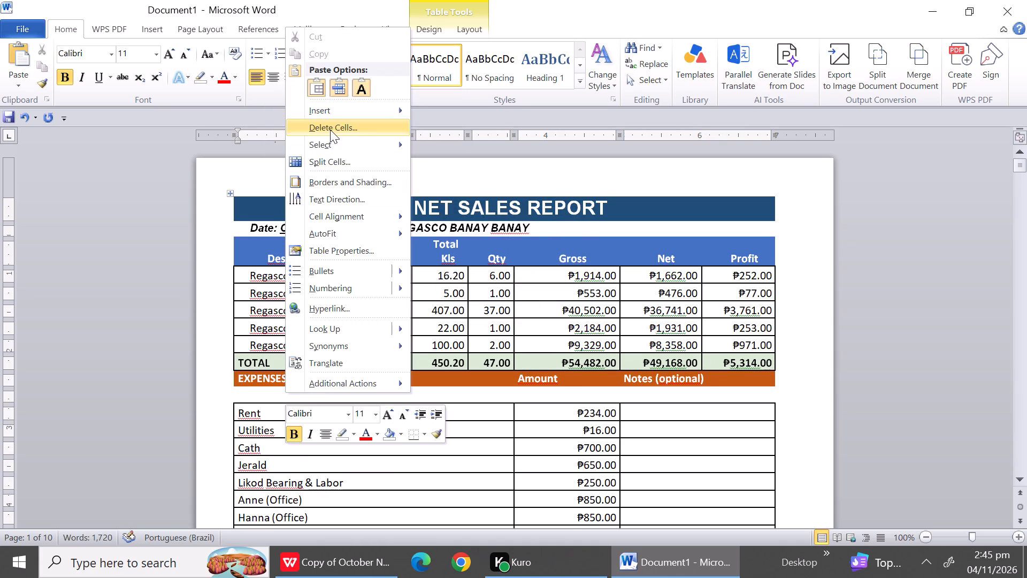
click(330, 130)
click(479, 271)
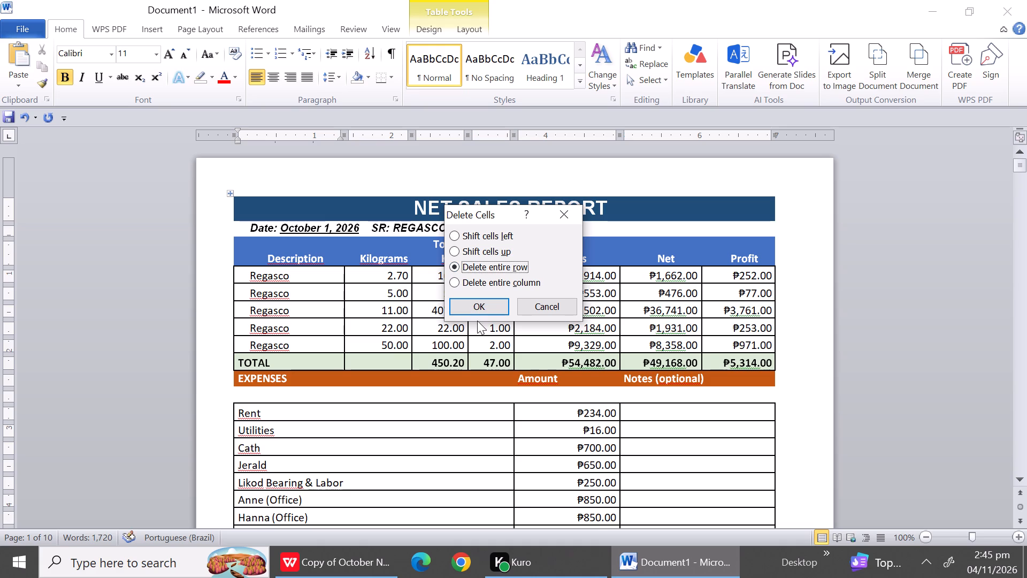
click(474, 309)
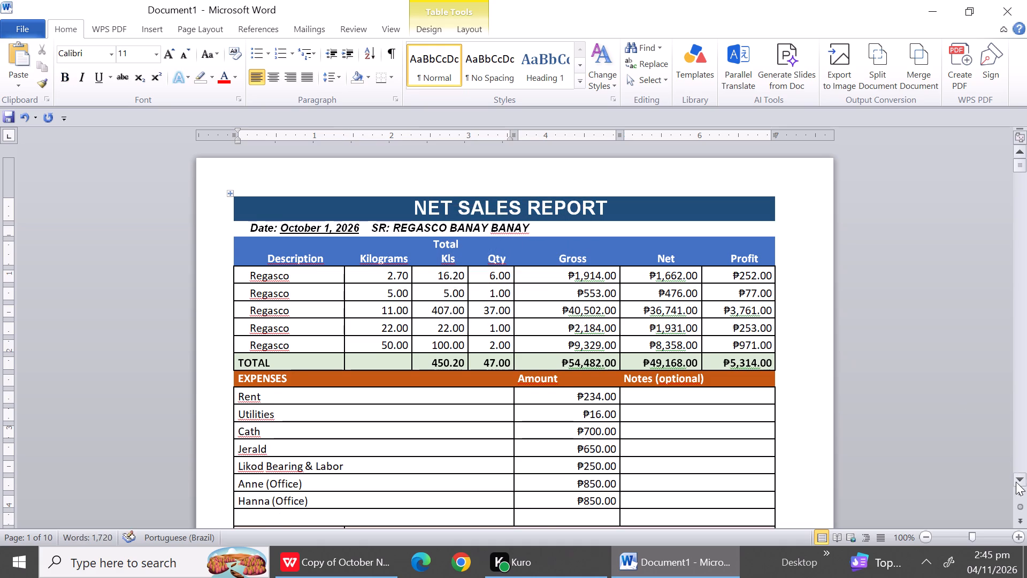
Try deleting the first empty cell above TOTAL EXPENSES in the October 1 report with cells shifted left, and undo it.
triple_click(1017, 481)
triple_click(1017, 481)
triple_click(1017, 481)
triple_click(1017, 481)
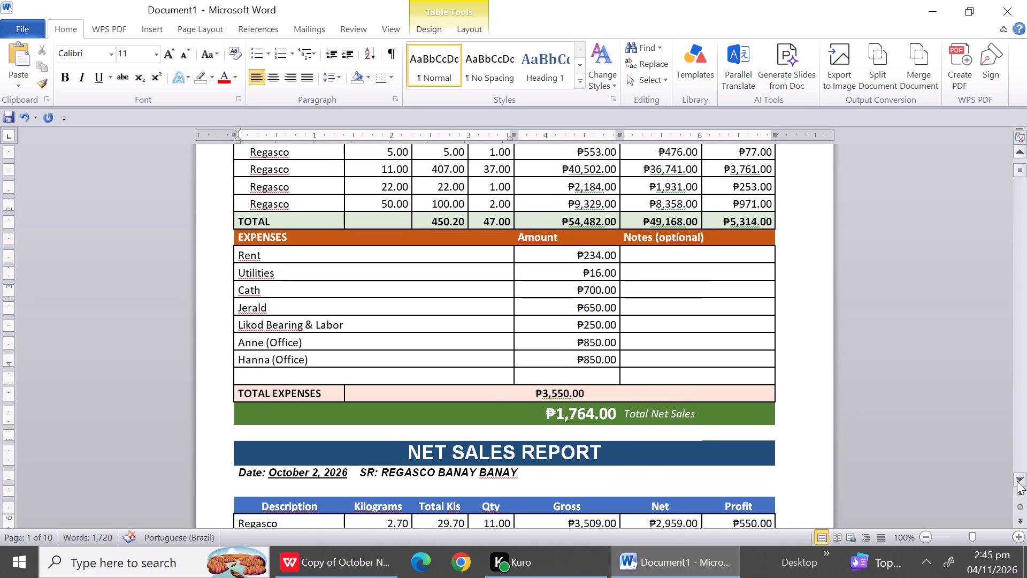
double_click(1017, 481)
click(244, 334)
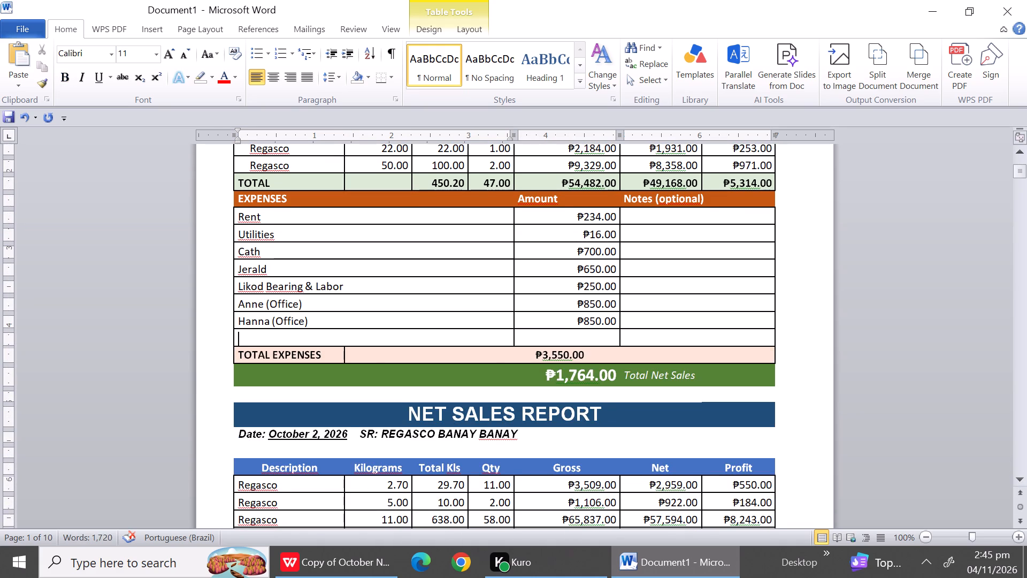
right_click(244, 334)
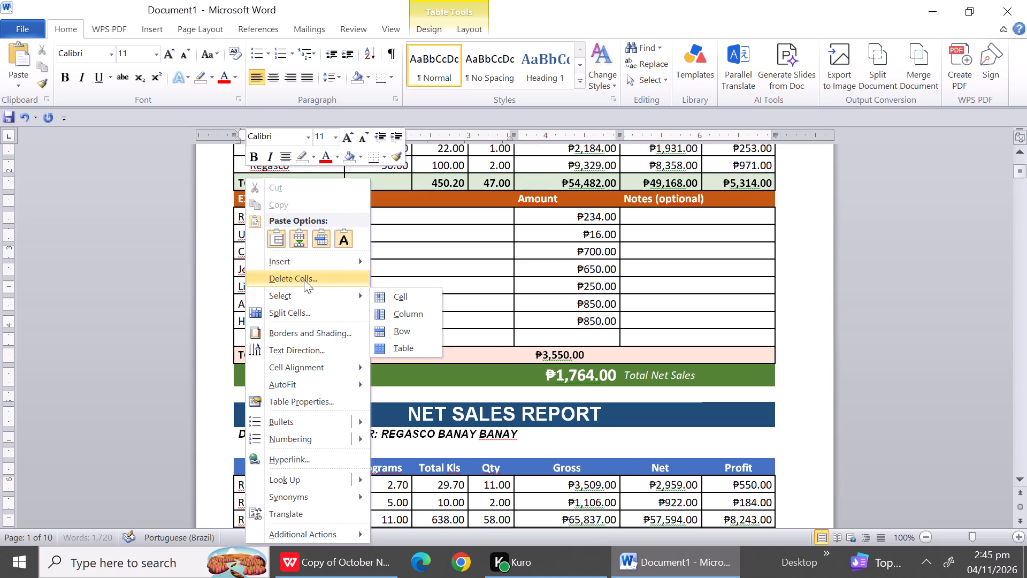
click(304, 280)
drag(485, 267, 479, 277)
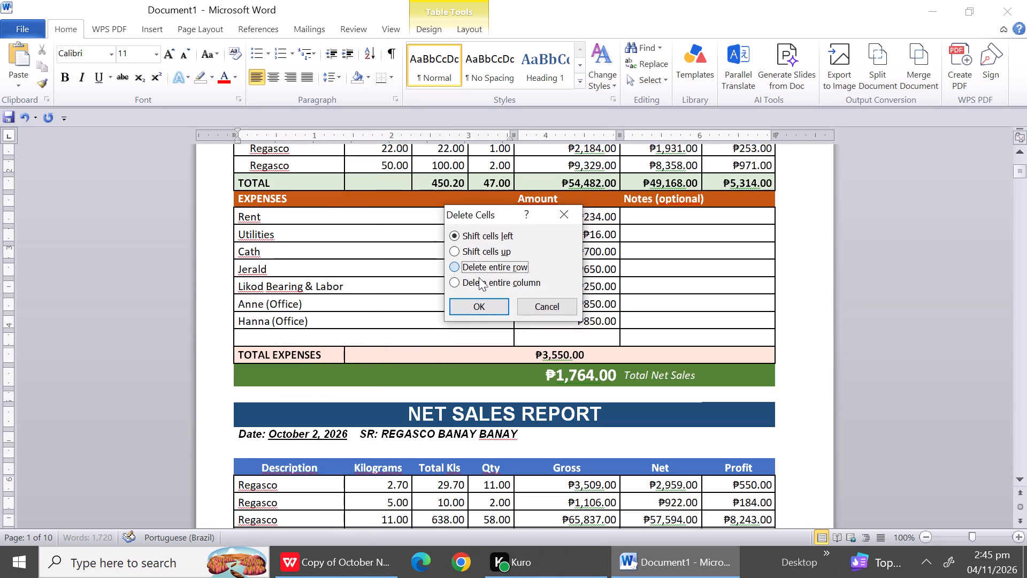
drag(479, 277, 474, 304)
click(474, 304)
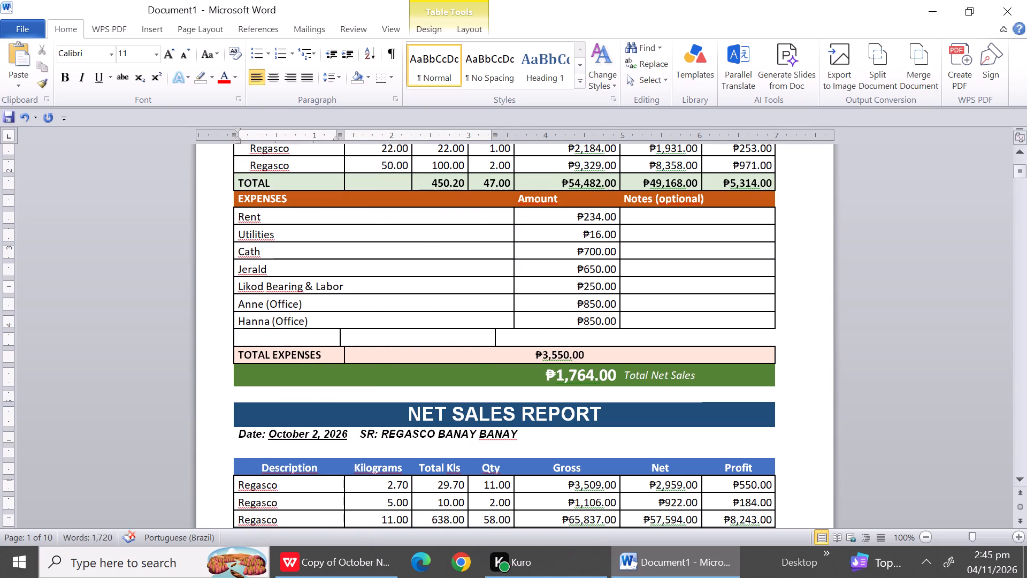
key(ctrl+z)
Delete the entire empty row between Hanna (Office) and TOTAL EXPENSES in the October 1 report.
click(338, 330)
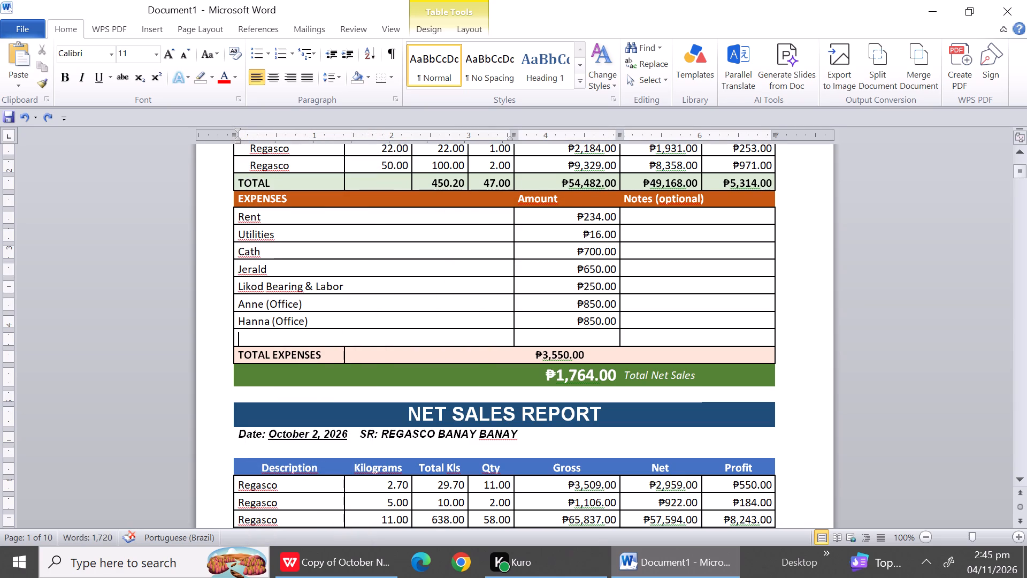
right_click(335, 340)
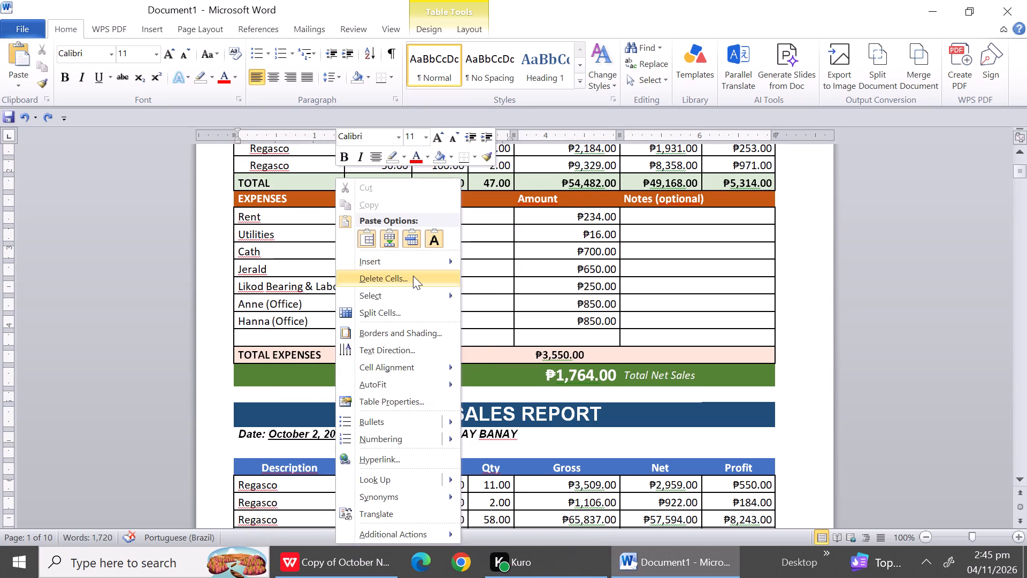
click(413, 276)
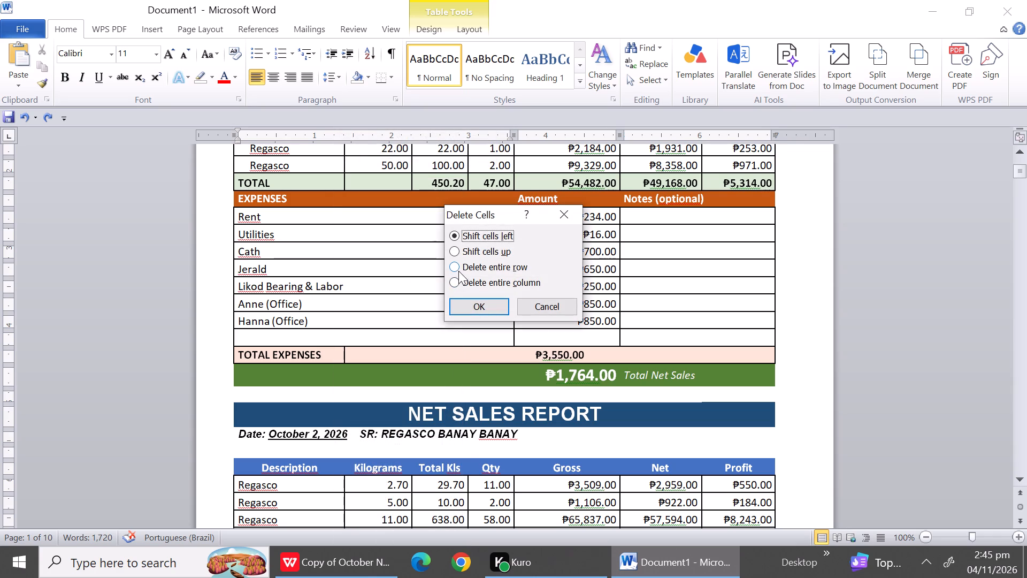
click(457, 267)
click(462, 305)
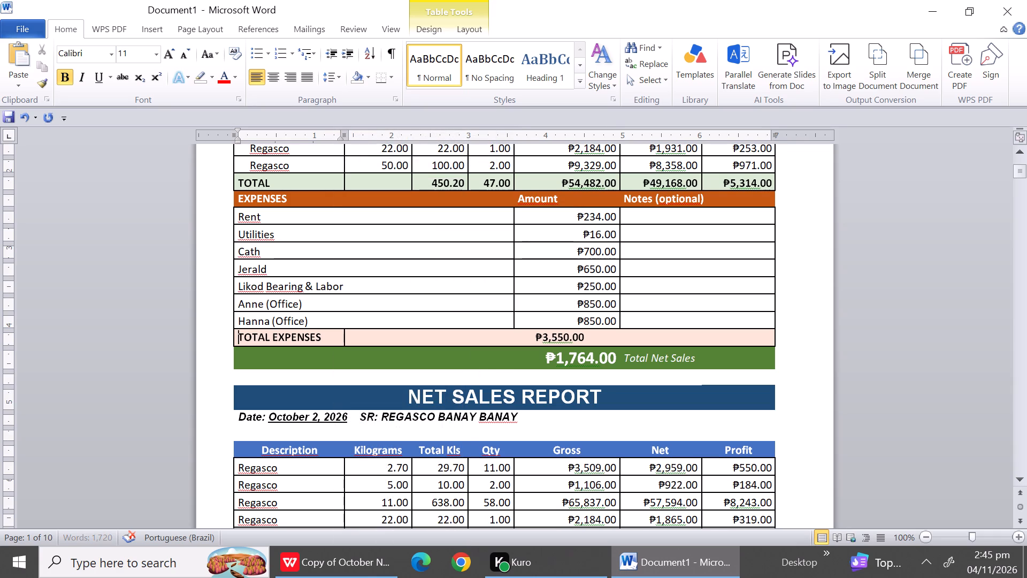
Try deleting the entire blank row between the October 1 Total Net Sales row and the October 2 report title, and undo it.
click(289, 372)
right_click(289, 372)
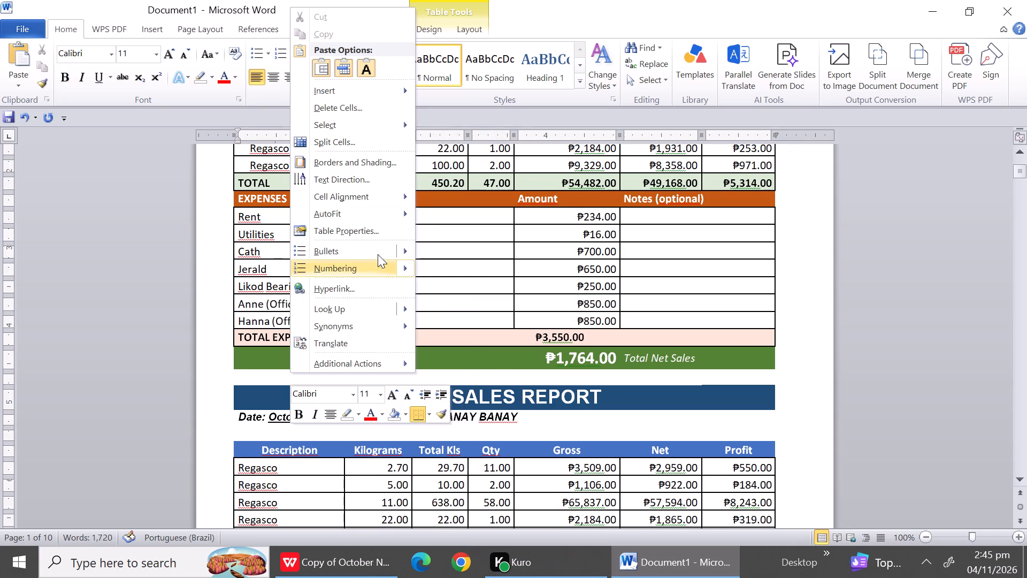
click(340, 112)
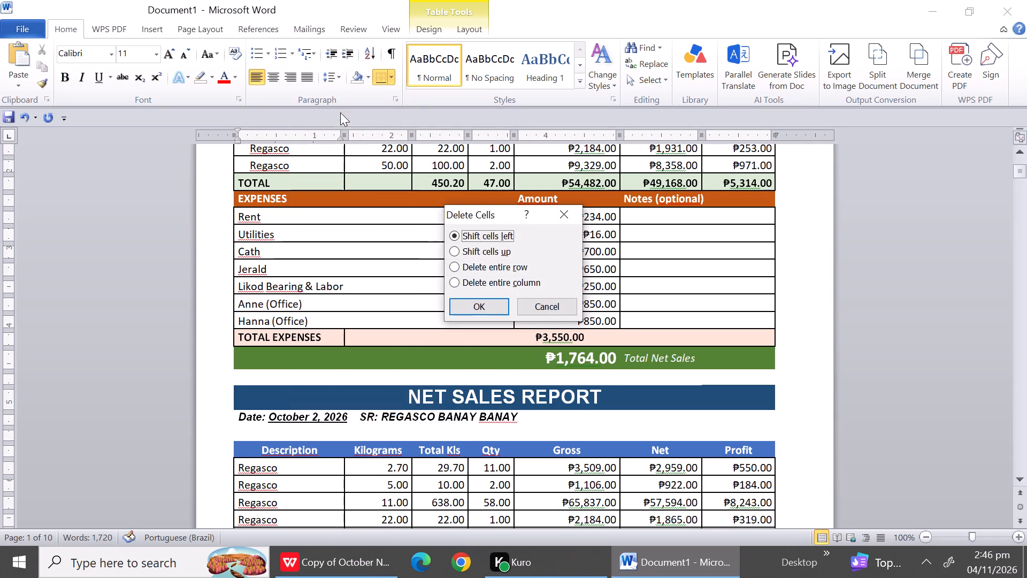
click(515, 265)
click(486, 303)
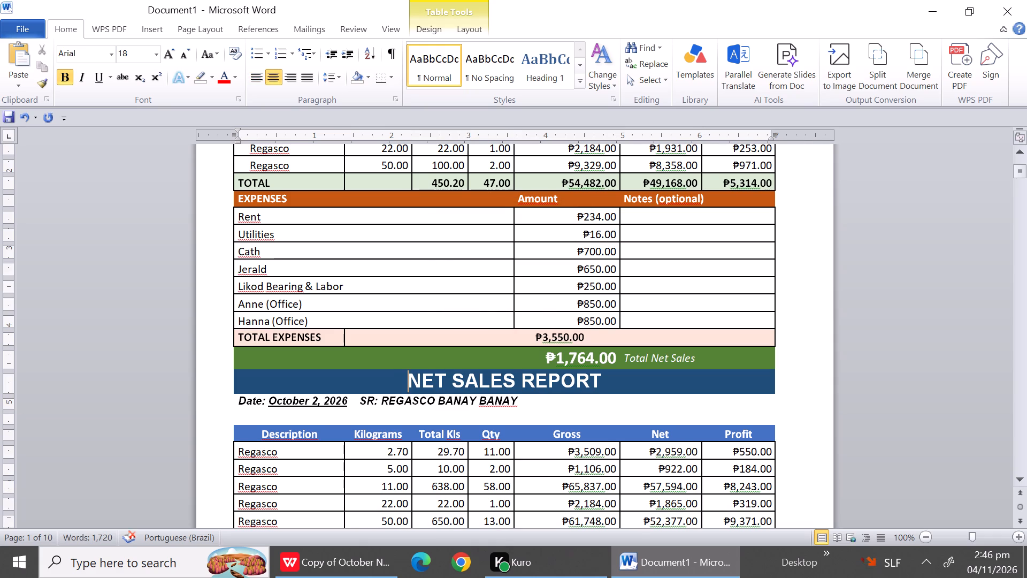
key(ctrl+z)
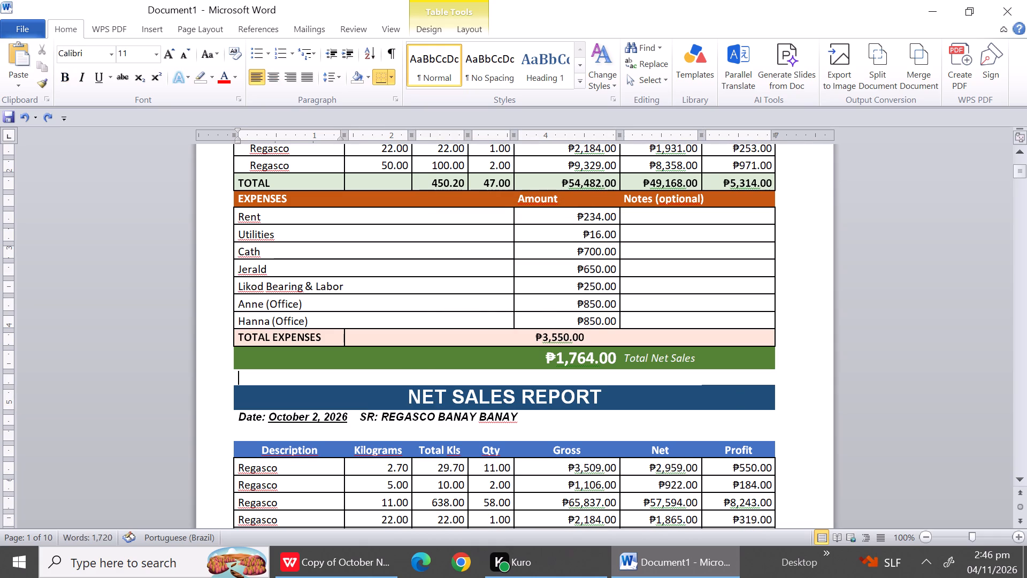
Delete the entire blank row between the date line and the column headings in the October 2 report.
click(251, 432)
right_click(251, 432)
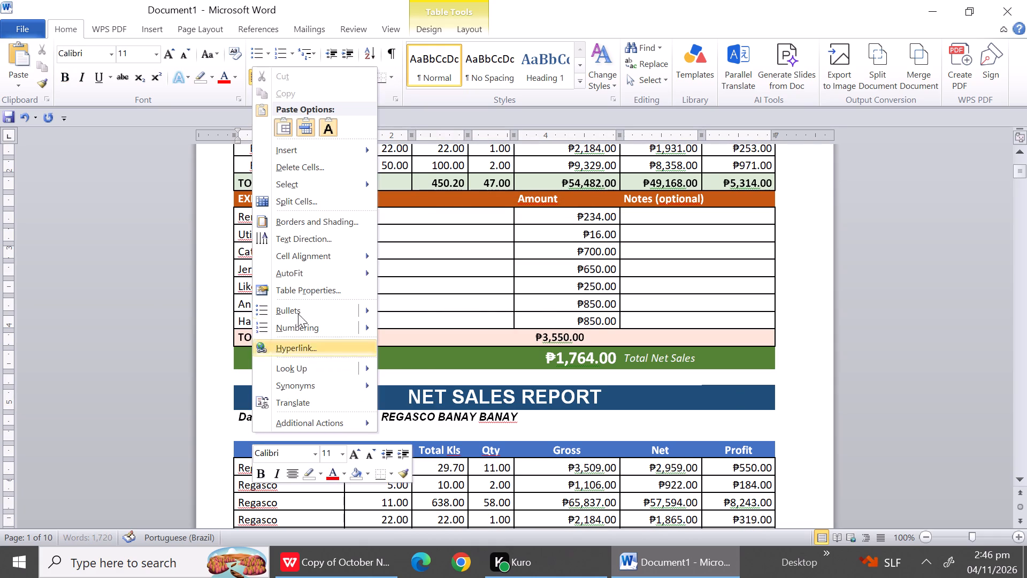
click(295, 164)
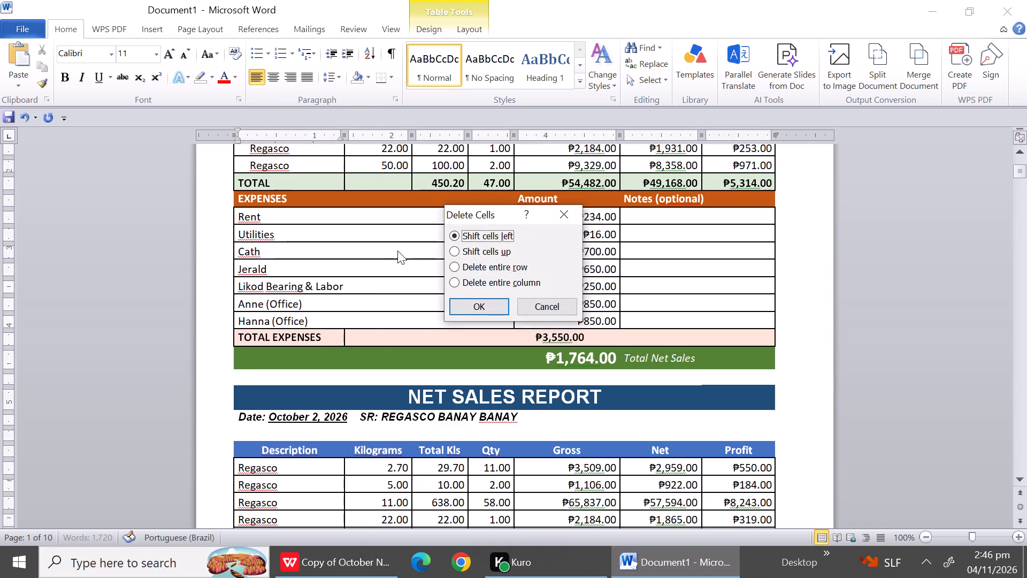
click(478, 271)
click(479, 310)
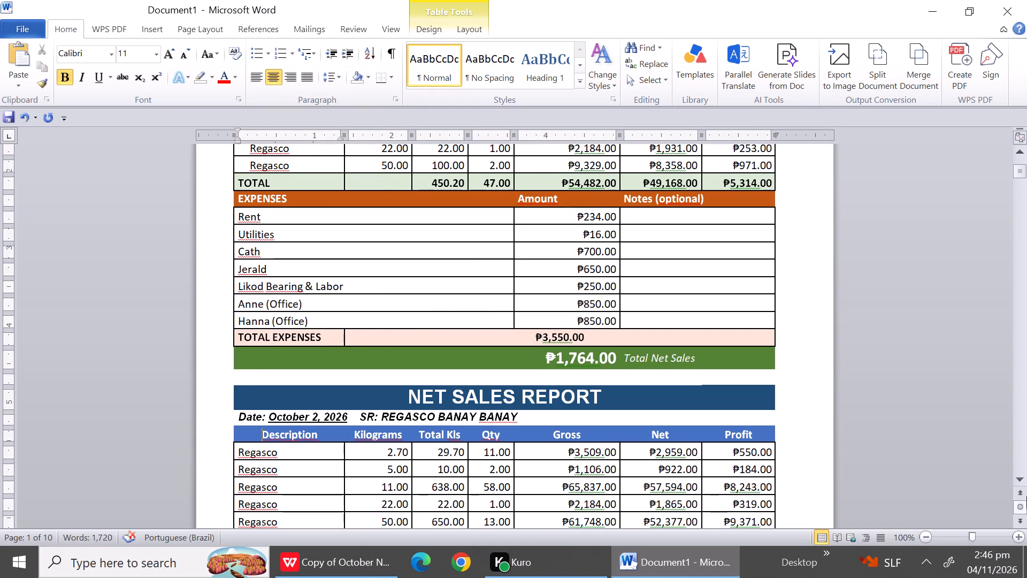
Delete the four unnamed zero-value rows and the blank row between Oring and TOTAL in the October 2 report.
click(1019, 479)
triple_click(1018, 479)
triple_click(1018, 479)
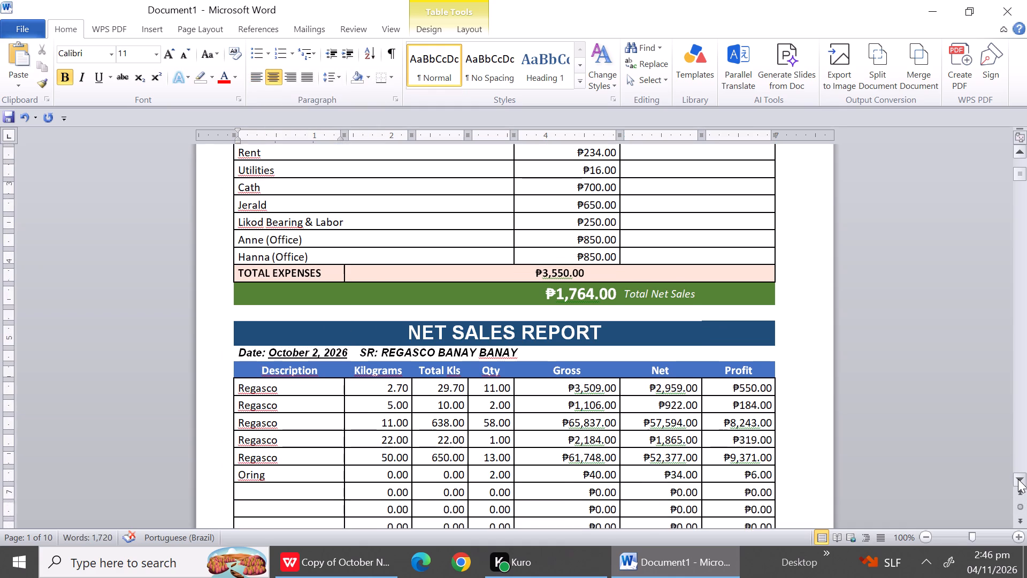
triple_click(1018, 479)
triple_click(1018, 479)
triple_click(1018, 479)
triple_click(1018, 479)
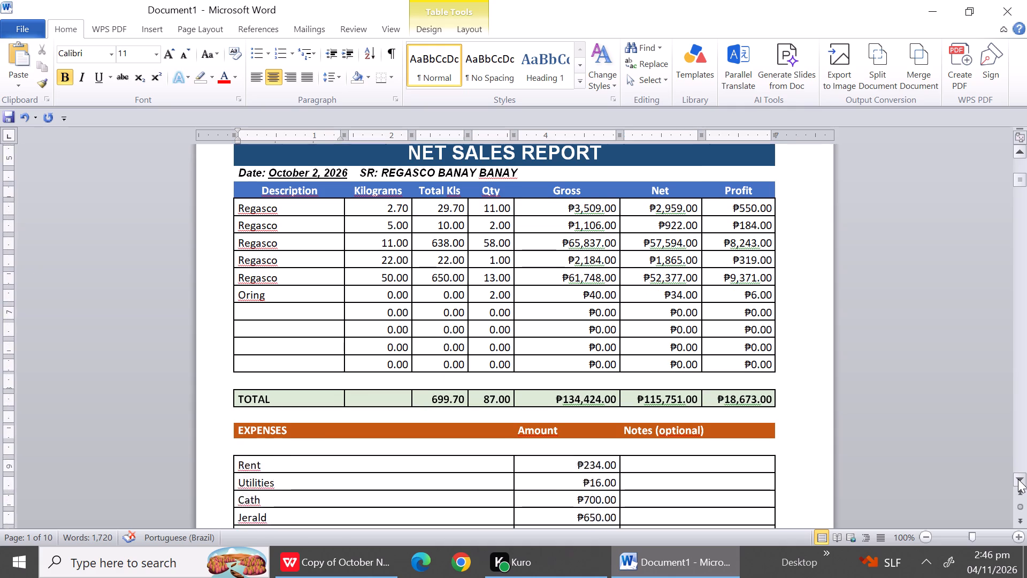
triple_click(1018, 479)
drag(276, 275, 273, 325)
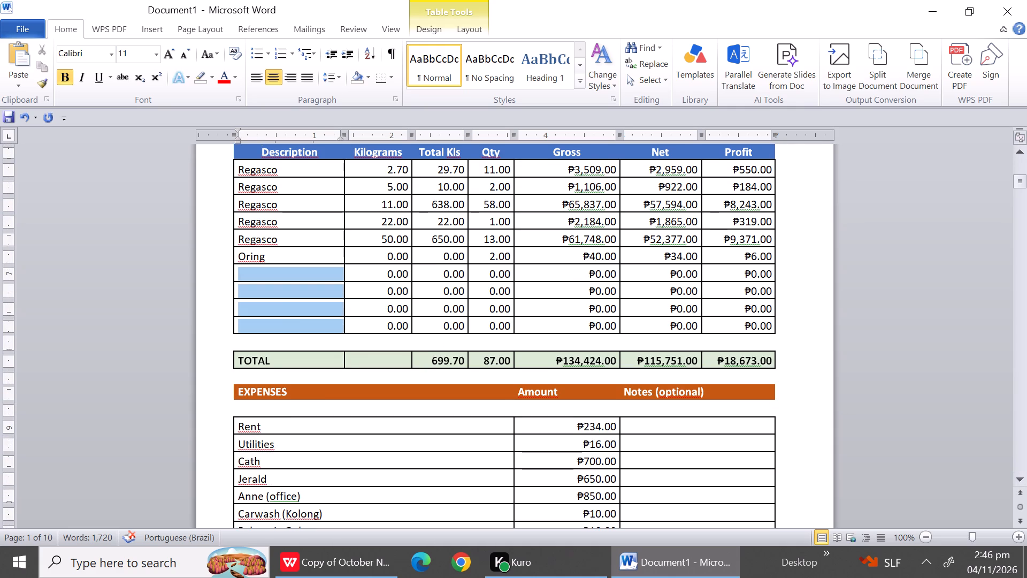
drag(273, 325, 273, 345)
right_click(273, 345)
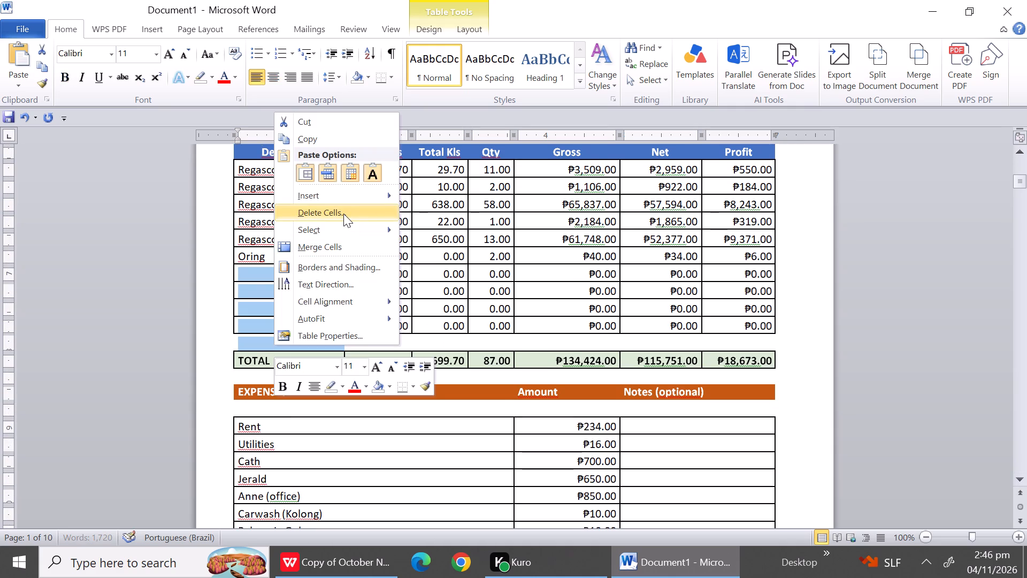
click(343, 213)
click(469, 268)
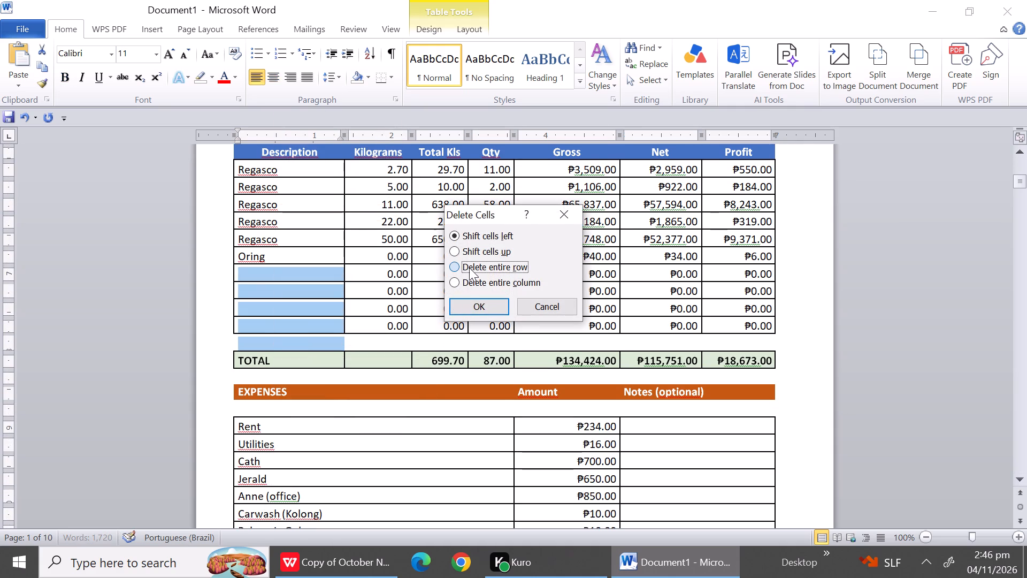
click(469, 304)
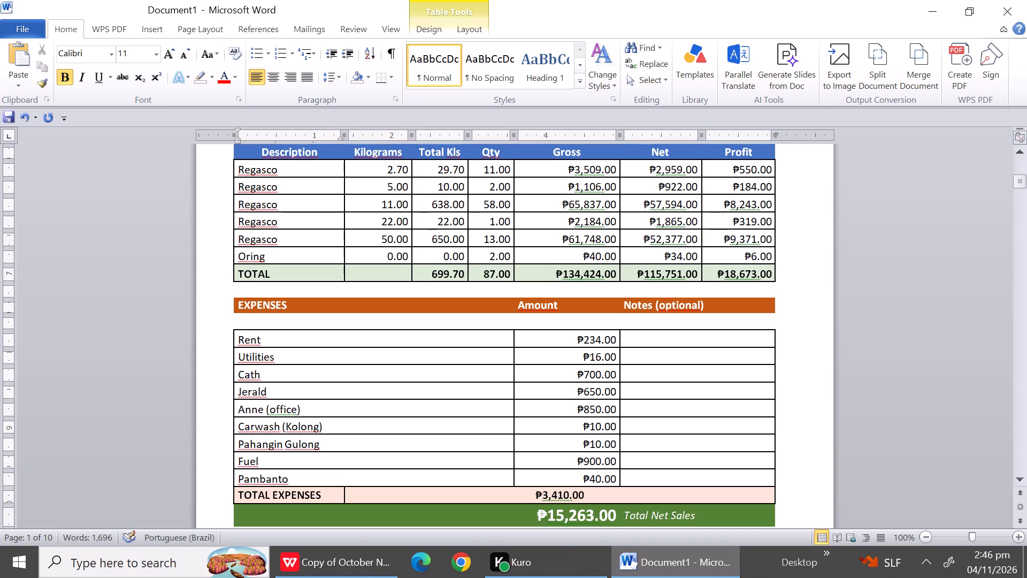
Delete the entire blank row between TOTAL and the EXPENSES header in the October 2 report.
click(273, 292)
right_click(273, 292)
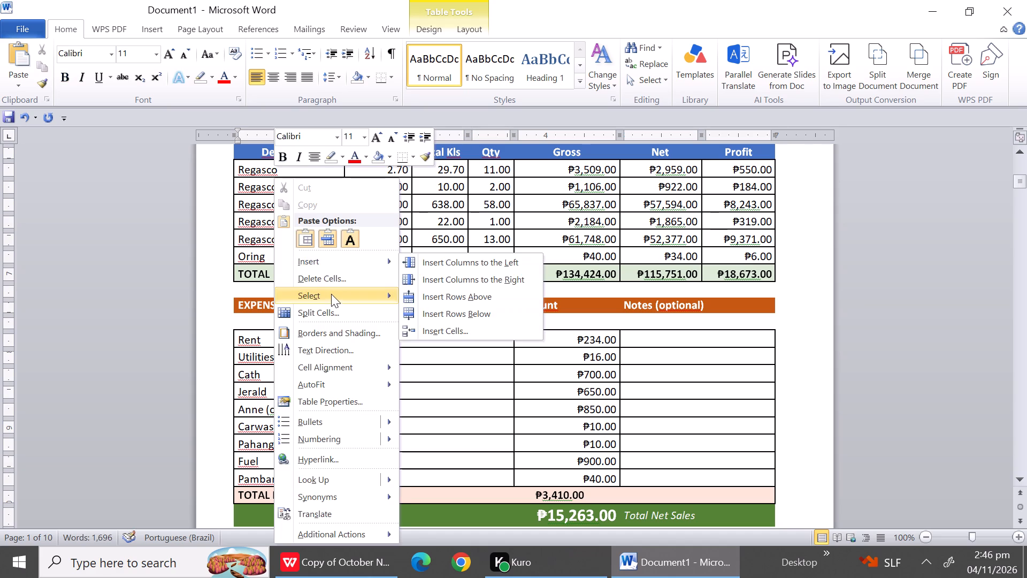
click(327, 284)
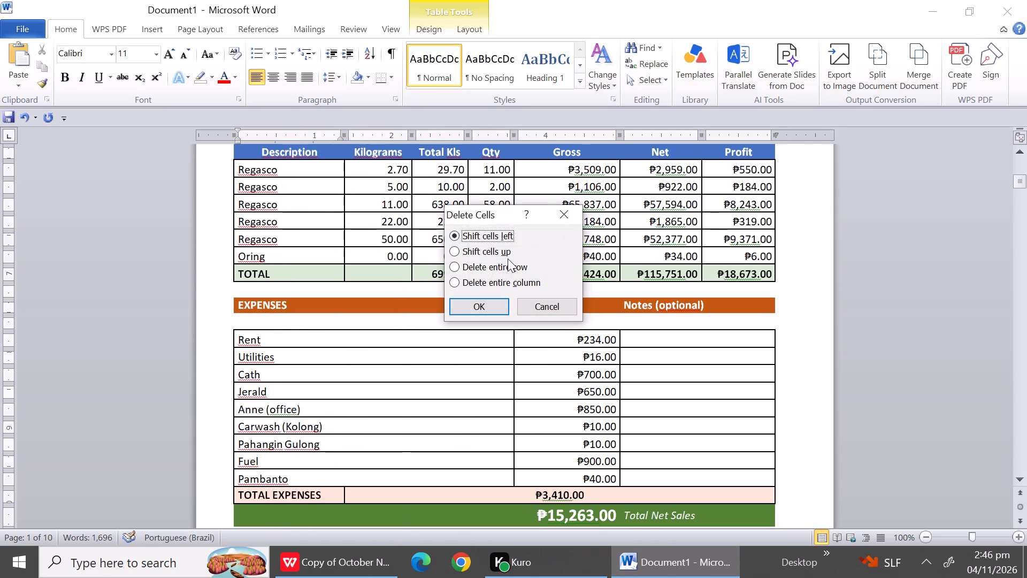
click(508, 258)
click(507, 262)
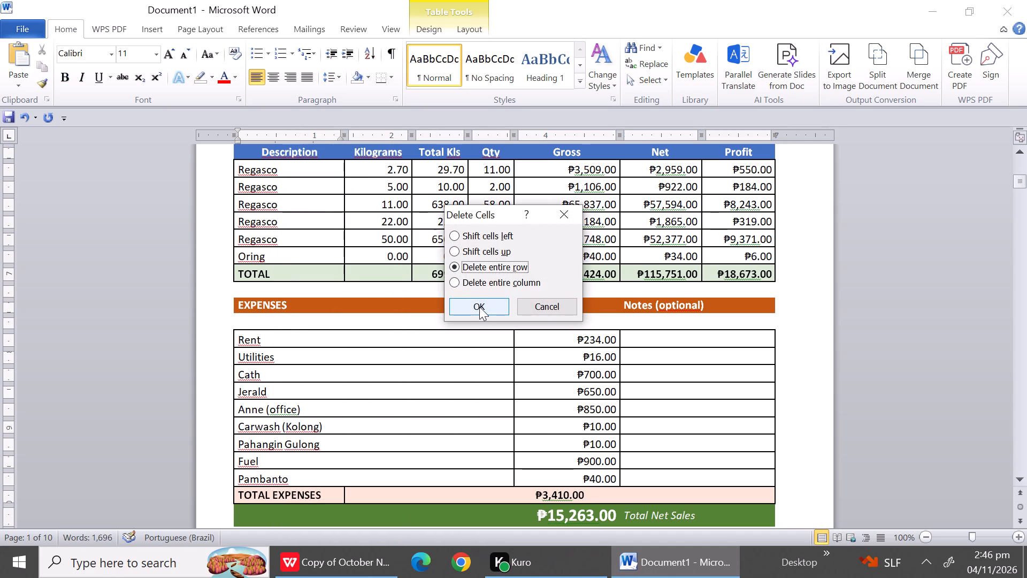
click(479, 307)
Delete the entire blank row between the EXPENSES header and the Rent row in the October 2 report.
click(365, 305)
right_click(365, 305)
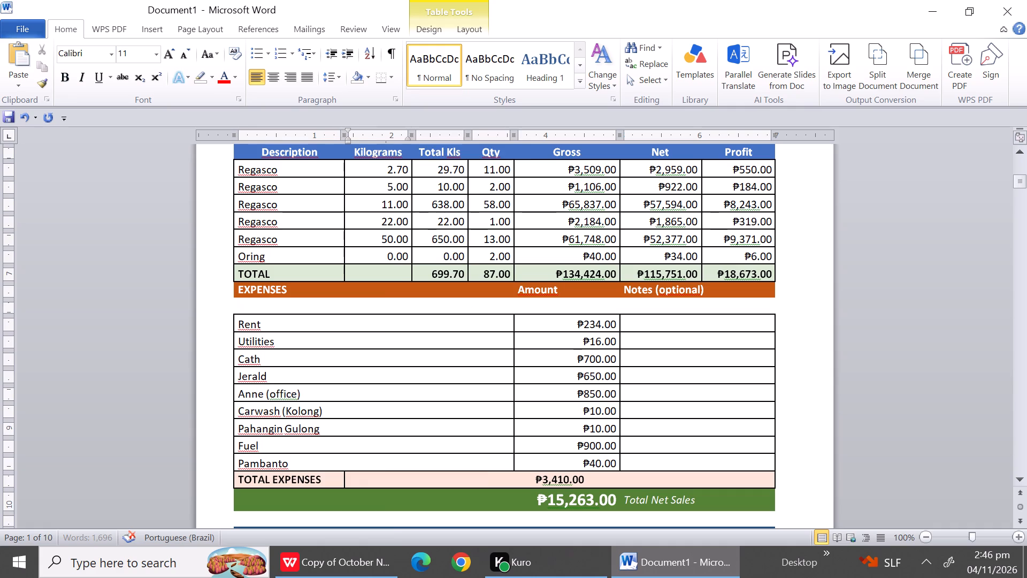
click(423, 280)
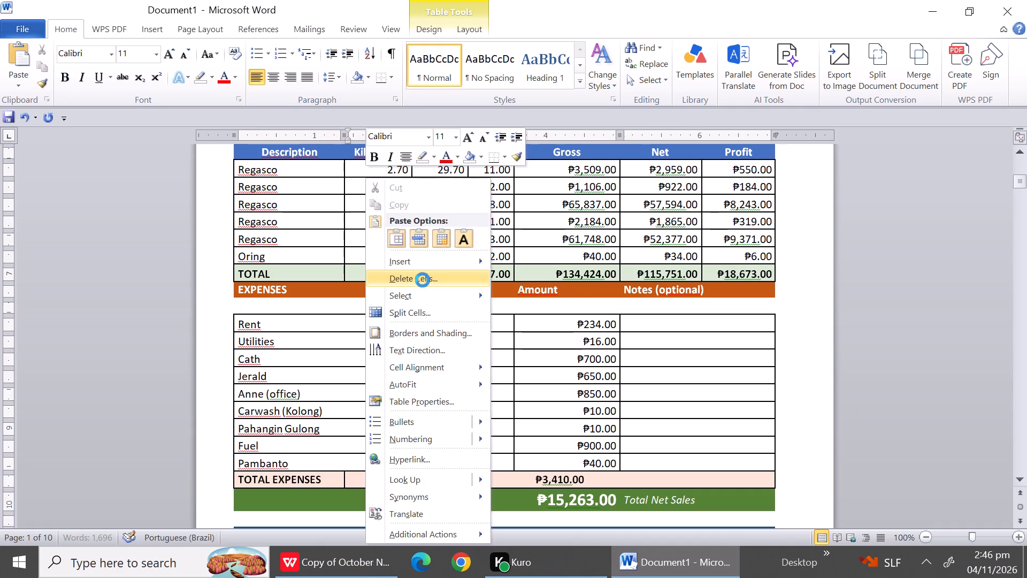
click(505, 264)
click(486, 305)
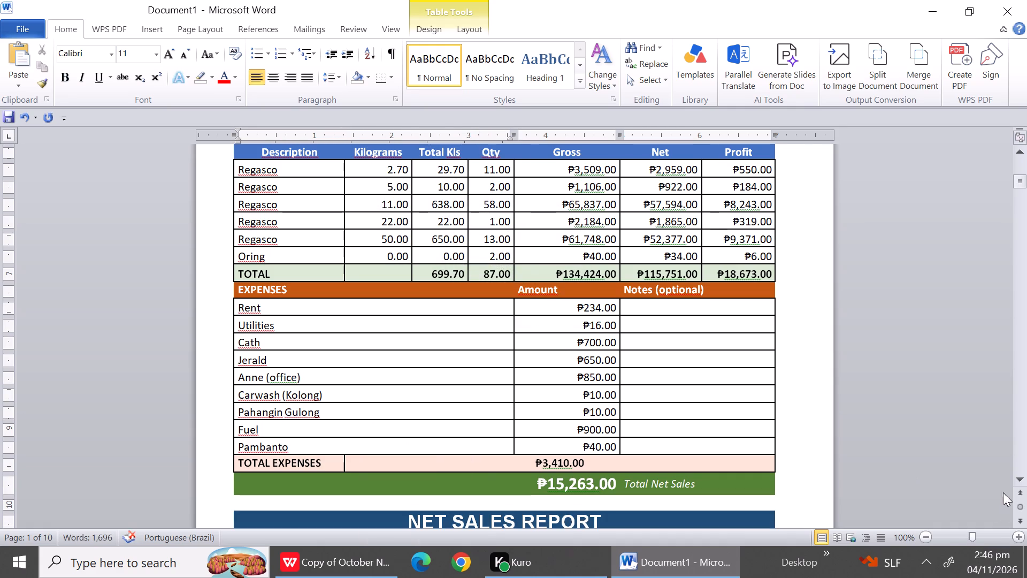
Add two blank rows after the October 2 Total Net Sales row to push the October 3 report title onto the second page.
triple_click(1016, 478)
triple_click(1016, 478)
triple_click(1016, 478)
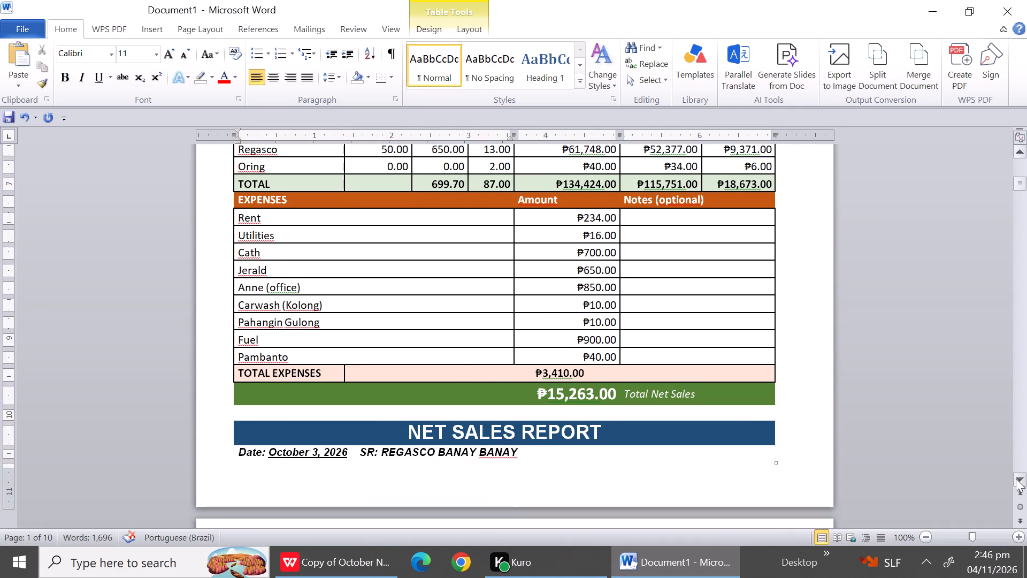
triple_click(1016, 478)
click(1016, 478)
click(799, 330)
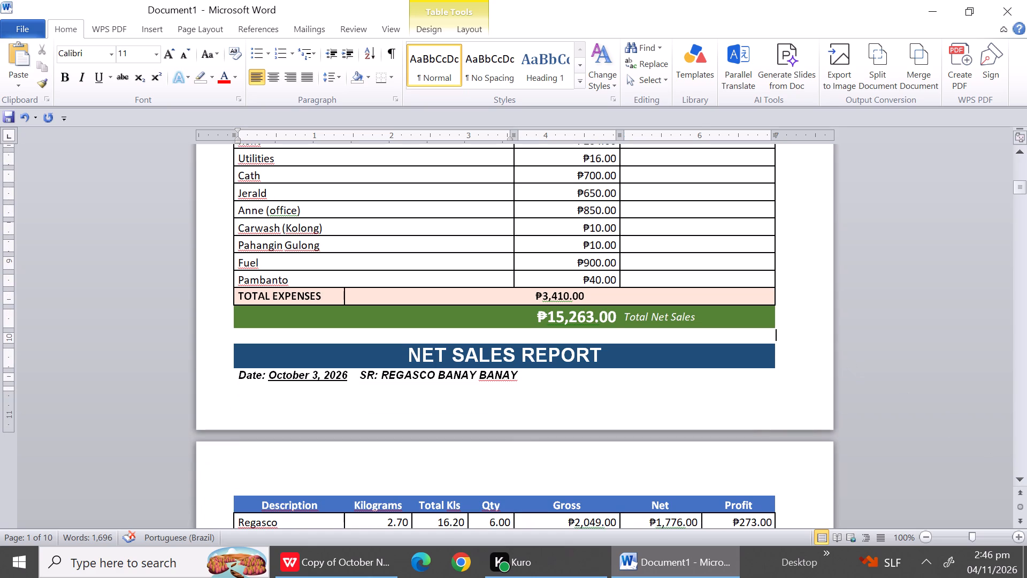
key(Return)
key(Return)
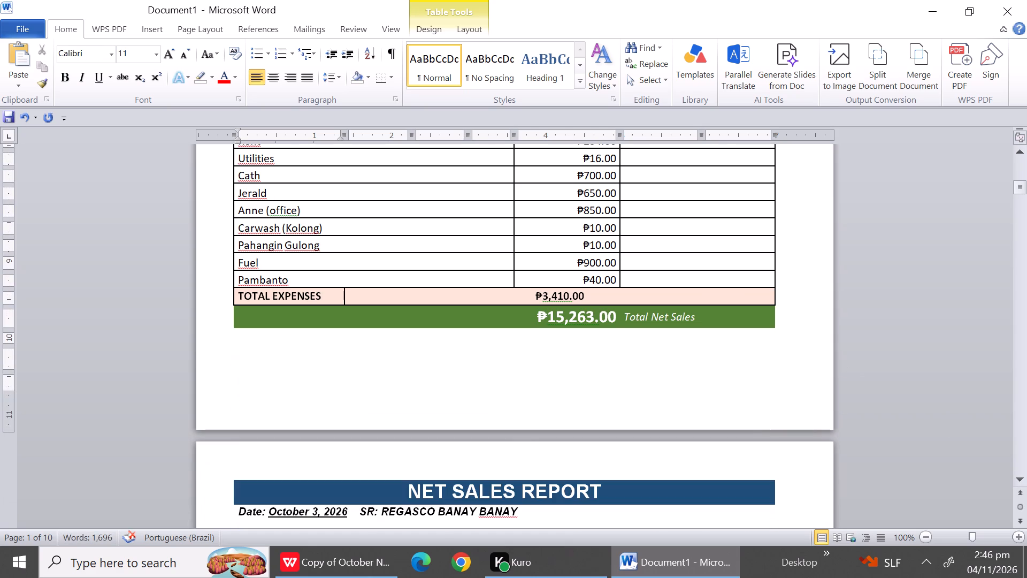
Delete the entire blank row between the date line and the column headings in the October 3 report.
triple_click(1017, 476)
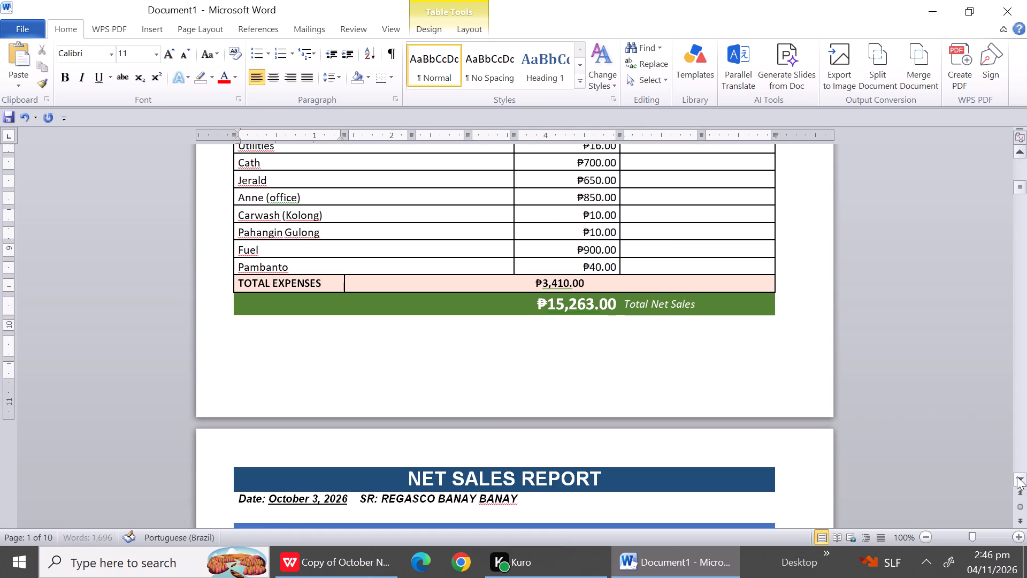
triple_click(1017, 476)
triple_click(1017, 476)
triple_click(1017, 476)
double_click(1017, 476)
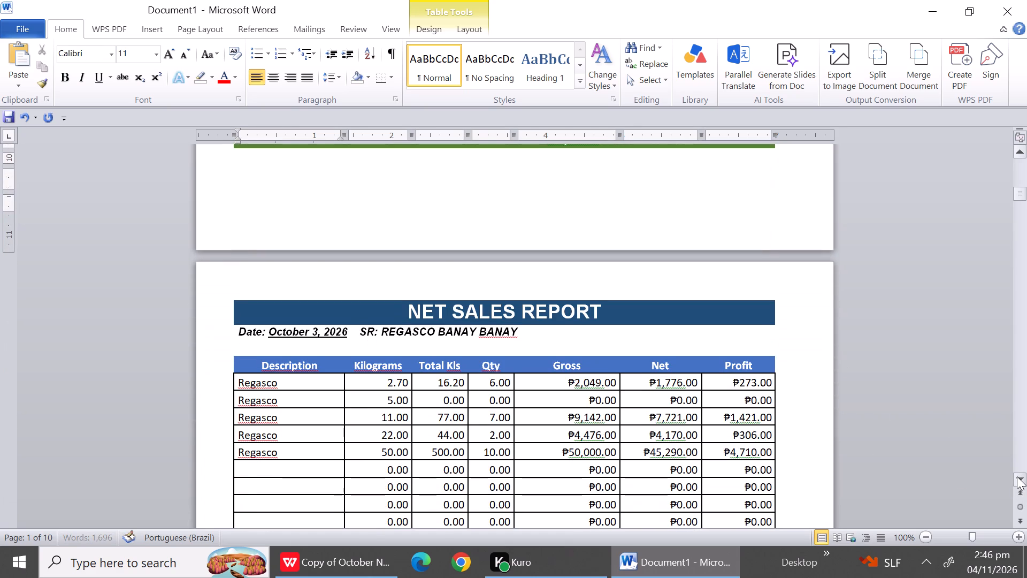
click(254, 346)
right_click(254, 346)
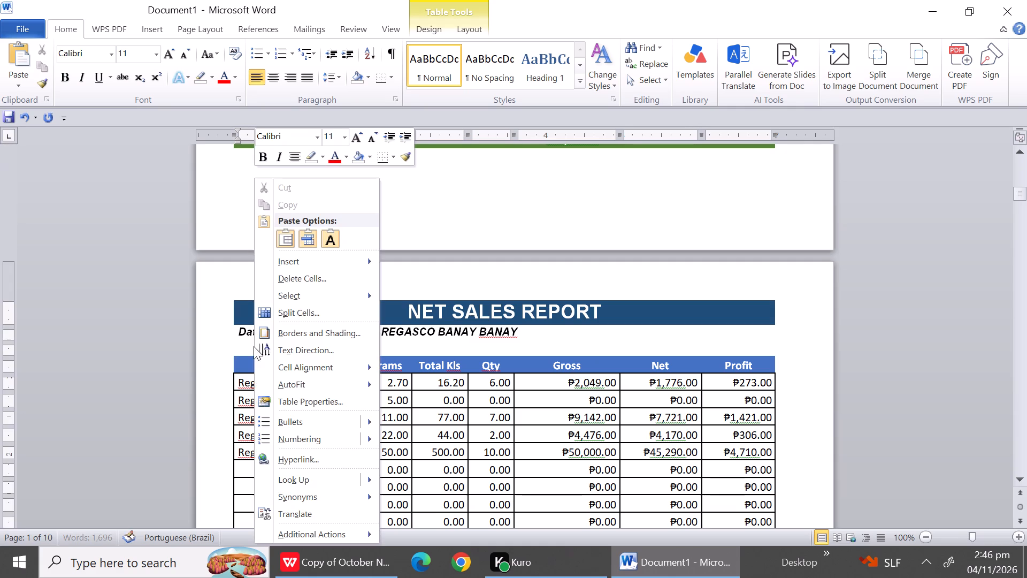
click(305, 282)
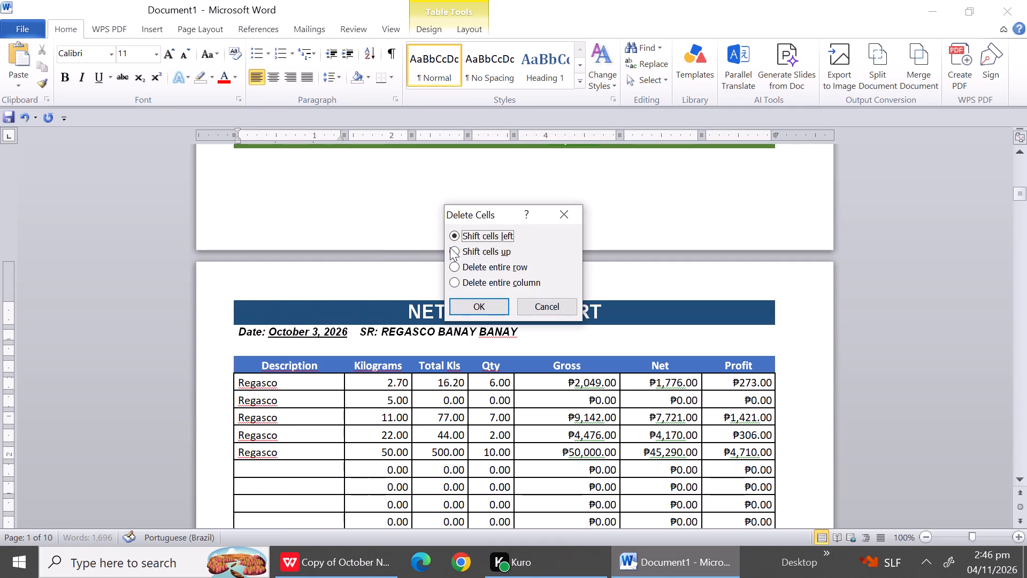
click(464, 264)
click(462, 306)
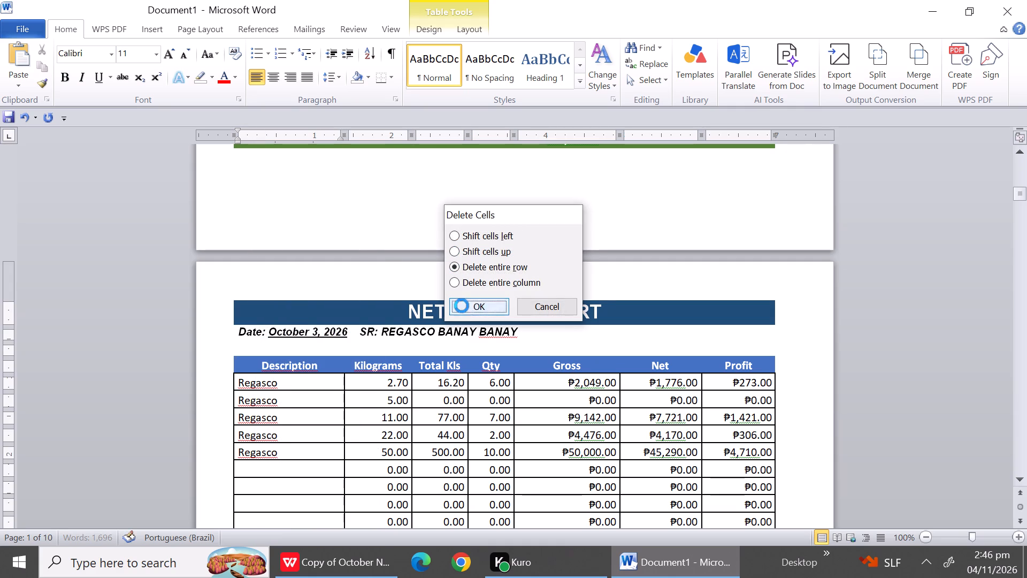
Delete the five unnamed zero-value rows and the blank row above TOTAL in the October 3 report.
triple_click(1017, 475)
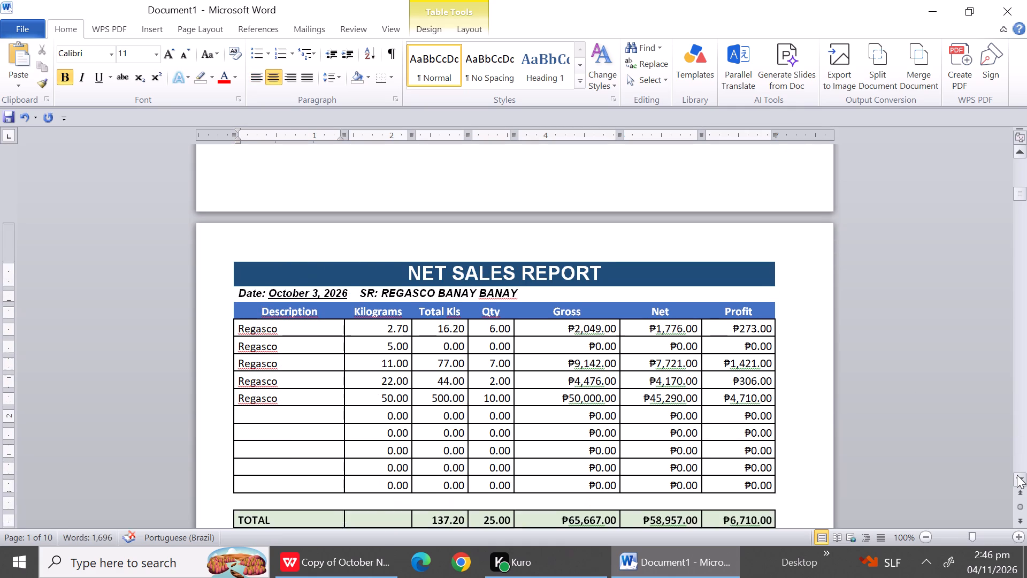
triple_click(1017, 475)
triple_click(1017, 475)
triple_click(1017, 475)
click(1017, 475)
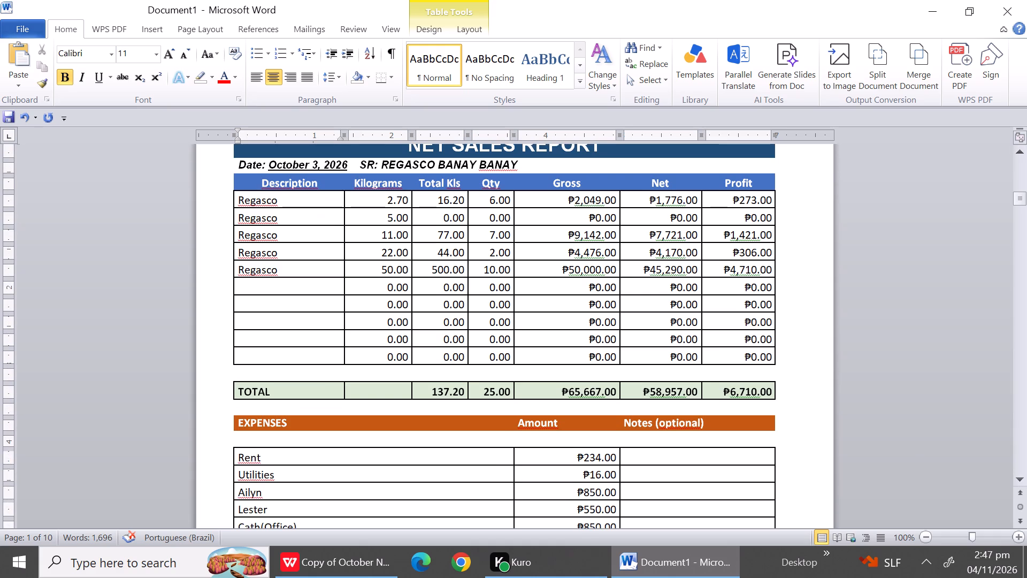
drag(289, 283, 285, 369)
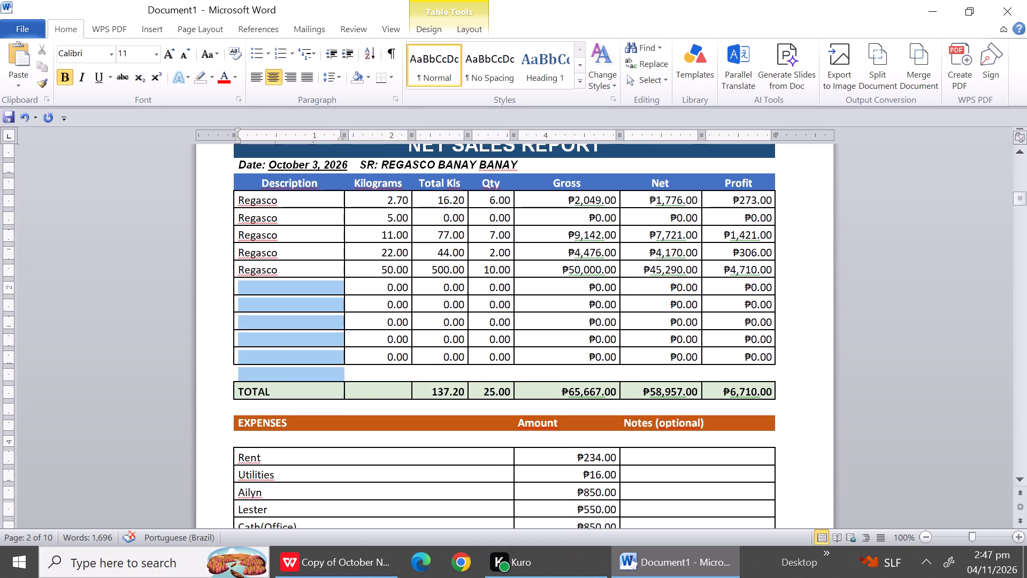
drag(285, 369, 283, 372)
right_click(283, 372)
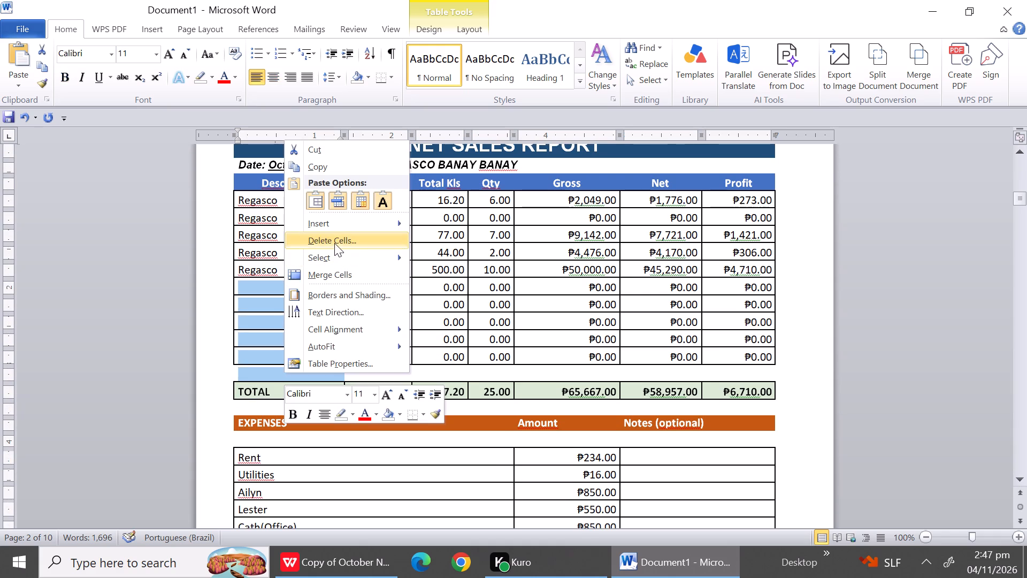
click(333, 241)
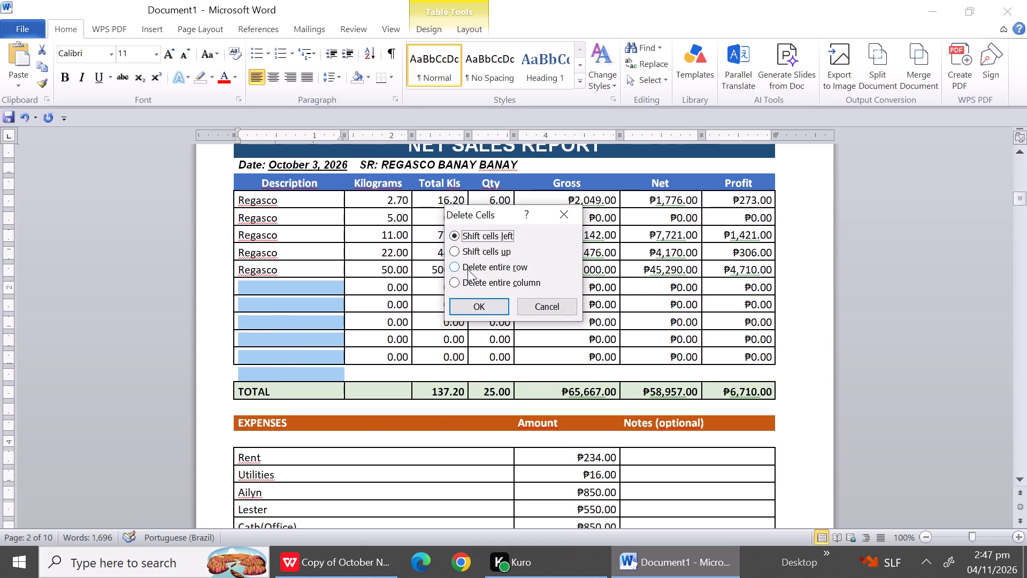
click(466, 267)
click(466, 305)
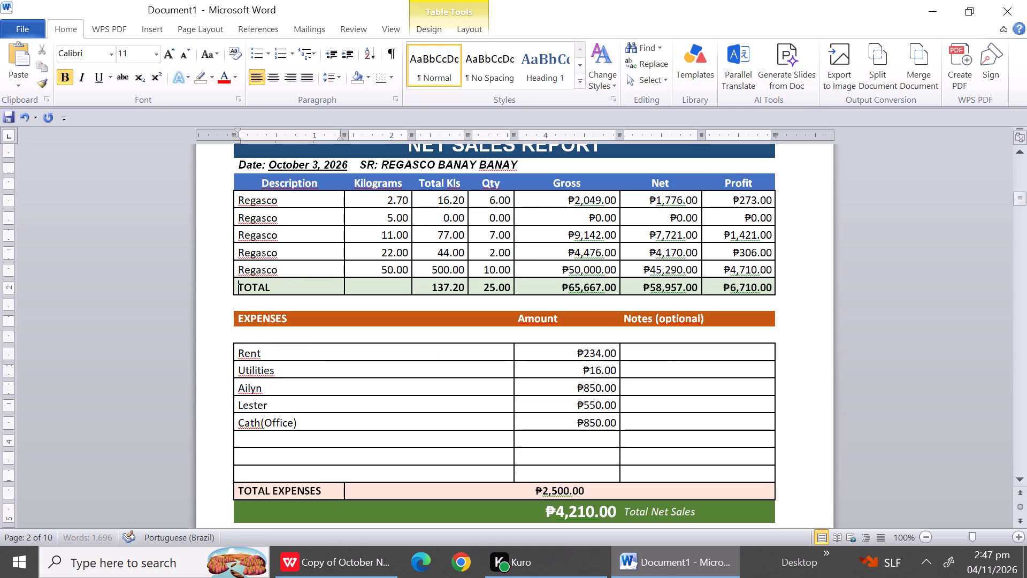
Delete the entire blank row between the TOTAL row and the EXPENSES header in the October 3 report.
click(297, 303)
right_click(297, 303)
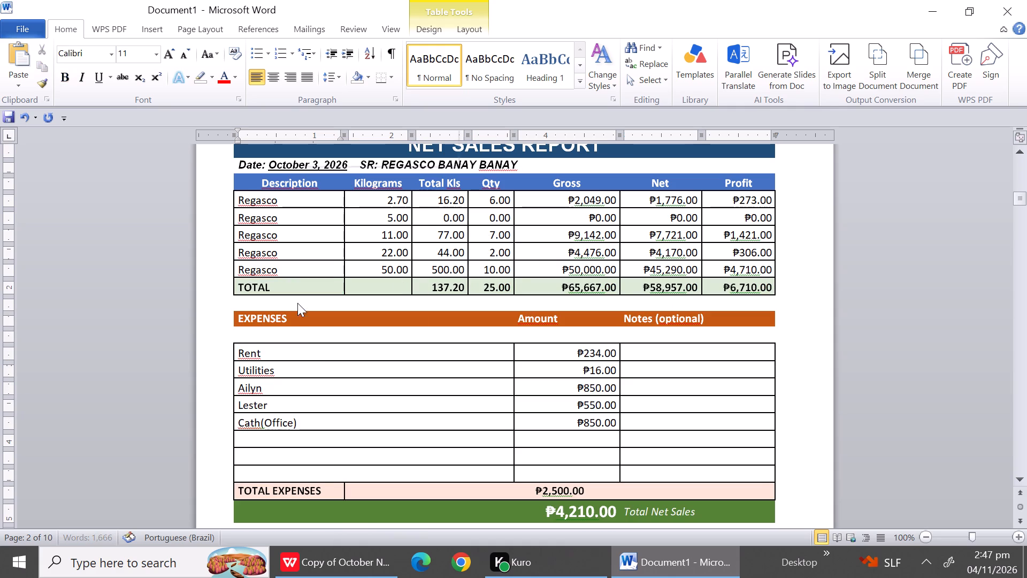
click(344, 286)
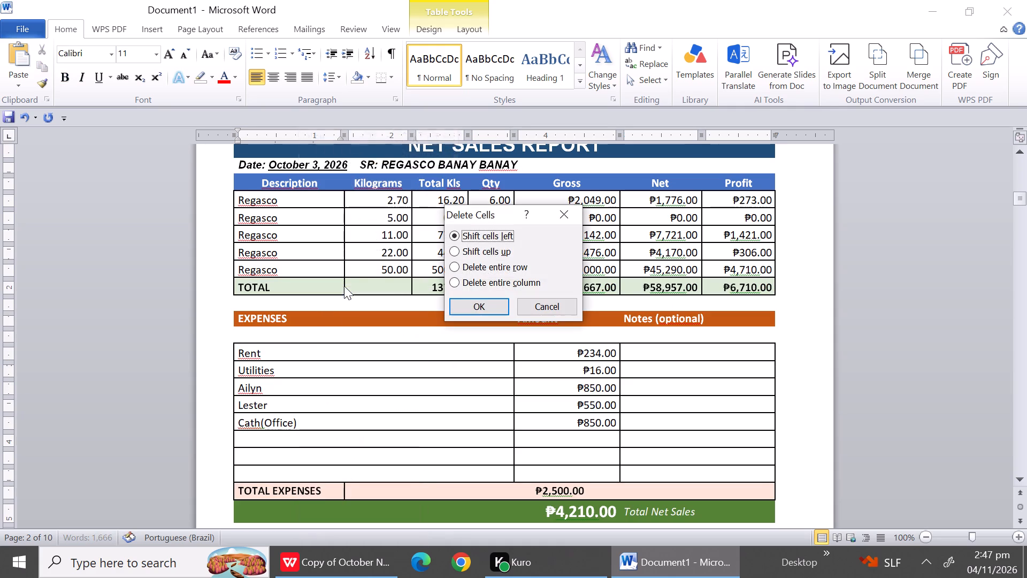
click(469, 268)
click(471, 305)
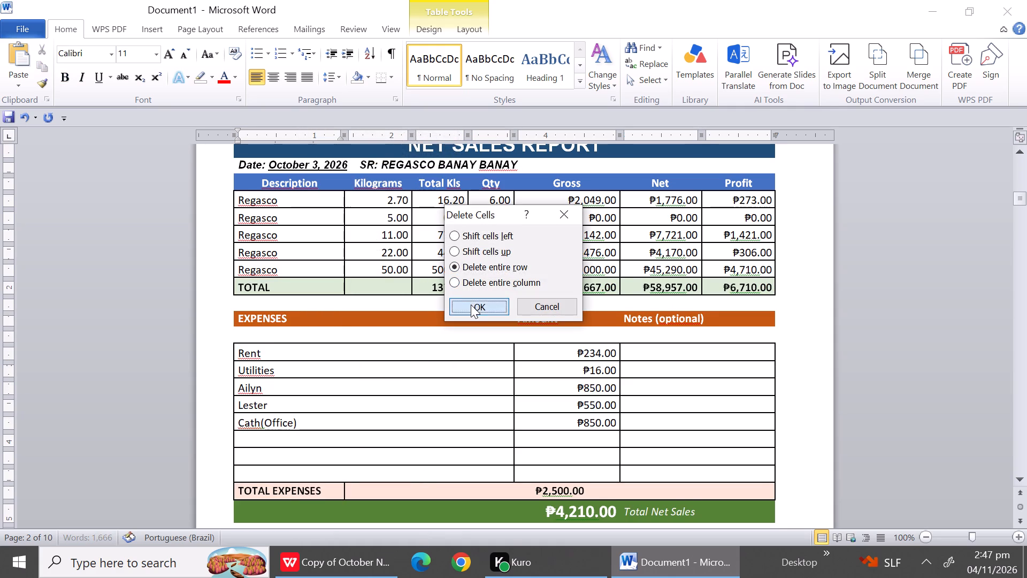
Delete the entire blank row between the EXPENSES header and the Rent row in the October 3 report.
click(282, 322)
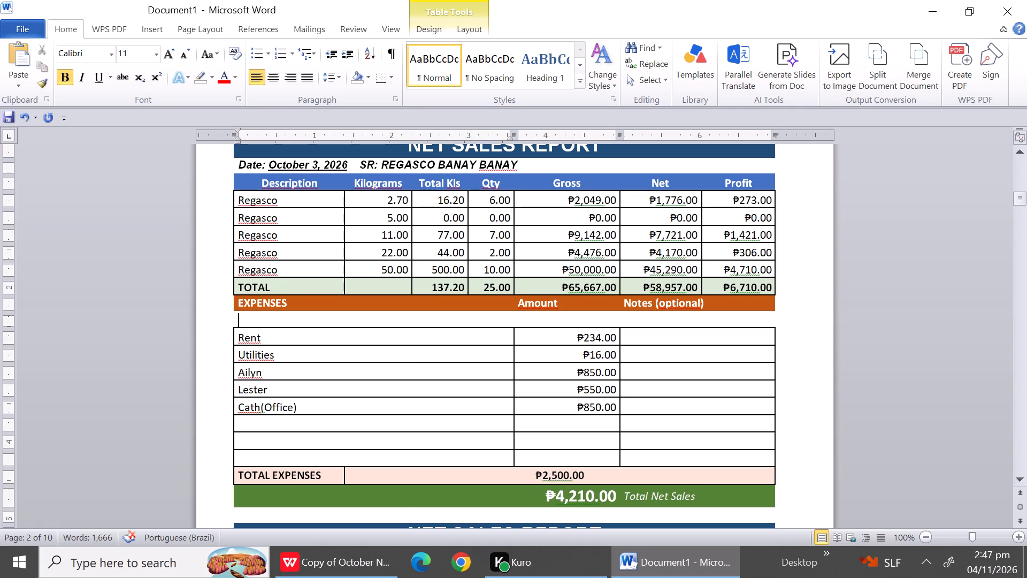
right_click(282, 322)
click(316, 279)
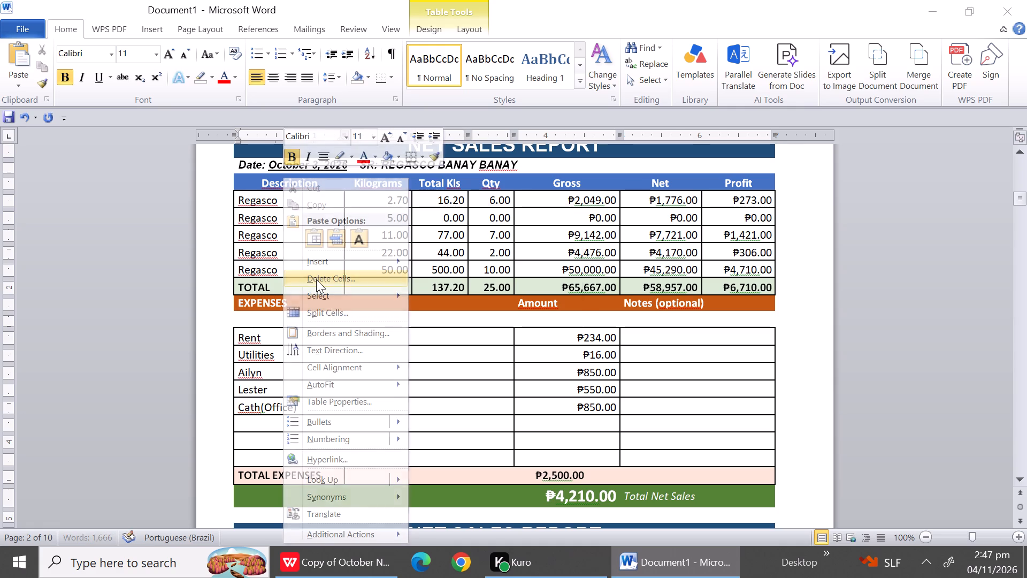
click(493, 261)
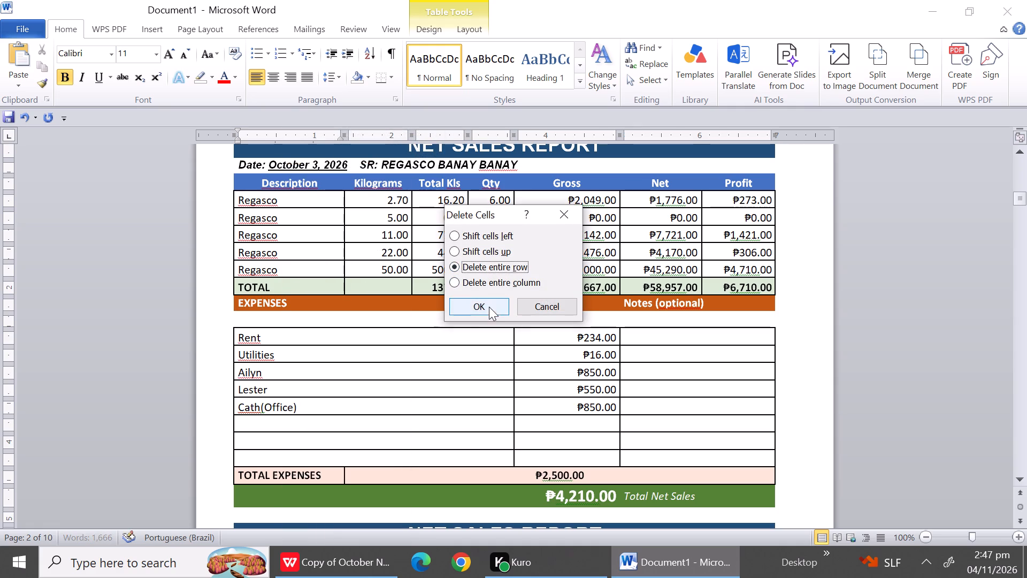
click(489, 307)
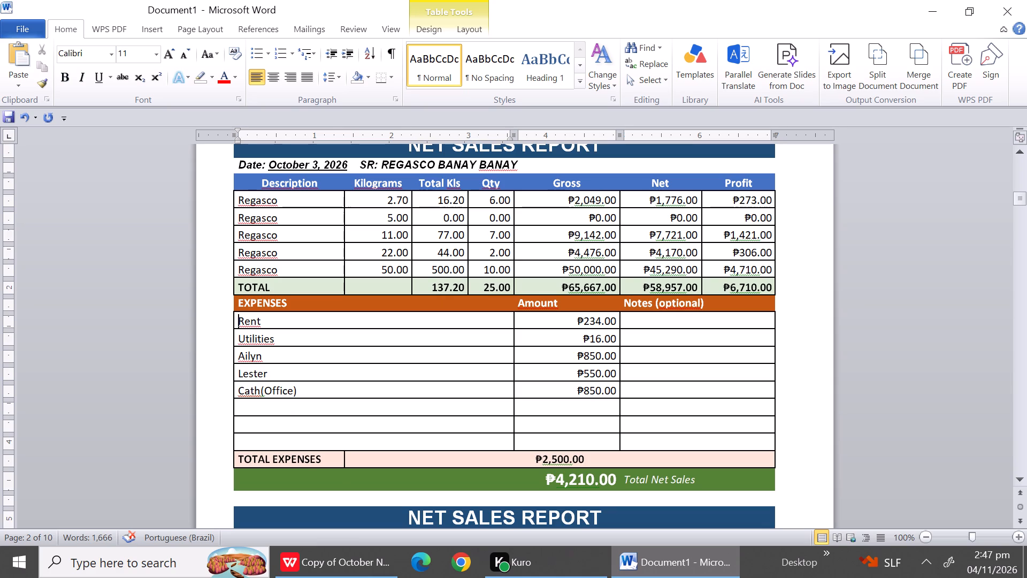
Delete the three entire blank expense rows above TOTAL EXPENSES in the October 3 report.
drag(267, 449, 254, 412)
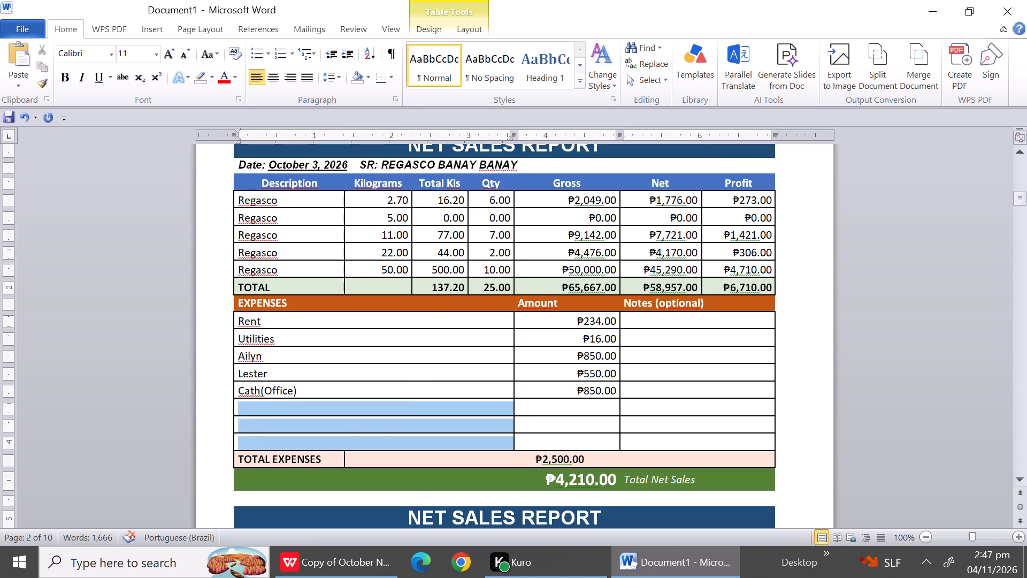
right_click(254, 412)
click(323, 282)
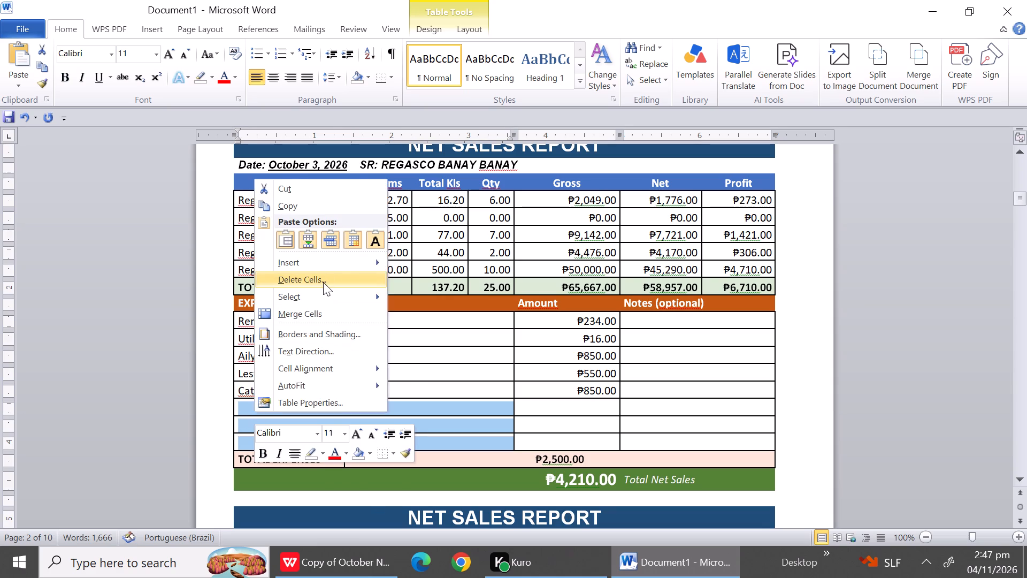
click(507, 269)
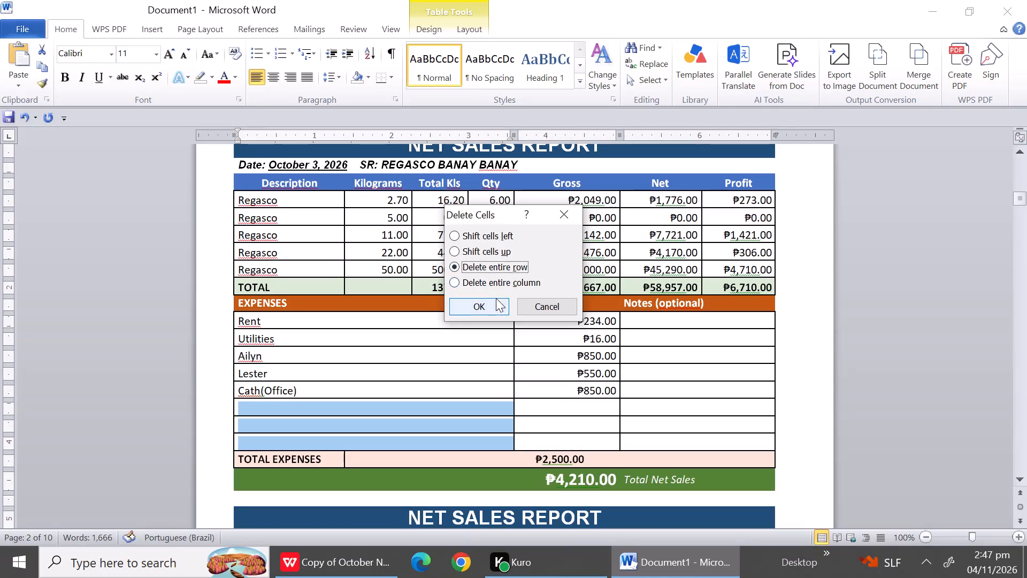
click(496, 298)
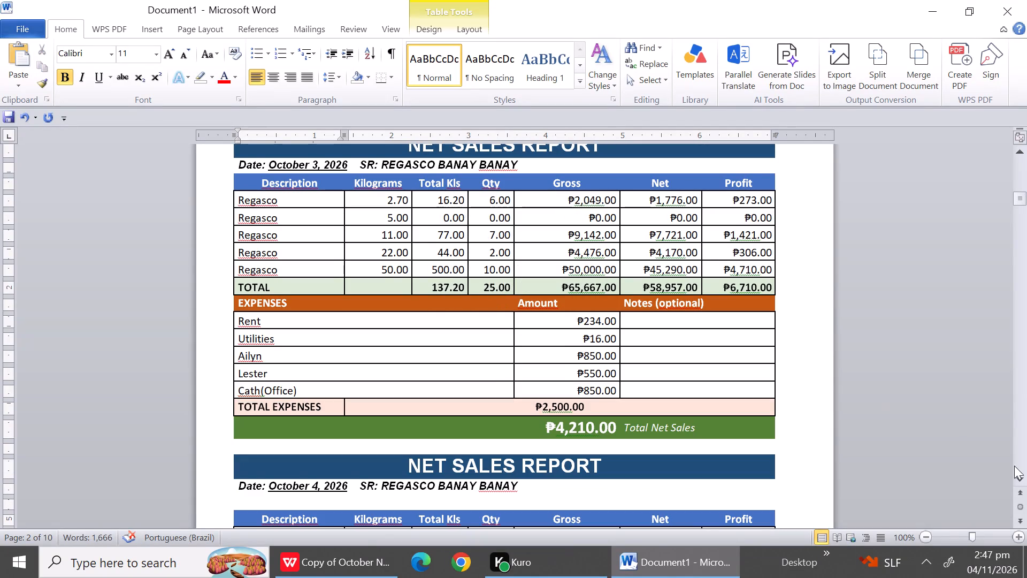
Delete the entire blank row between the date line and the column headings in the October 4 report.
triple_click(1020, 479)
triple_click(1020, 479)
triple_click(1020, 479)
double_click(1020, 479)
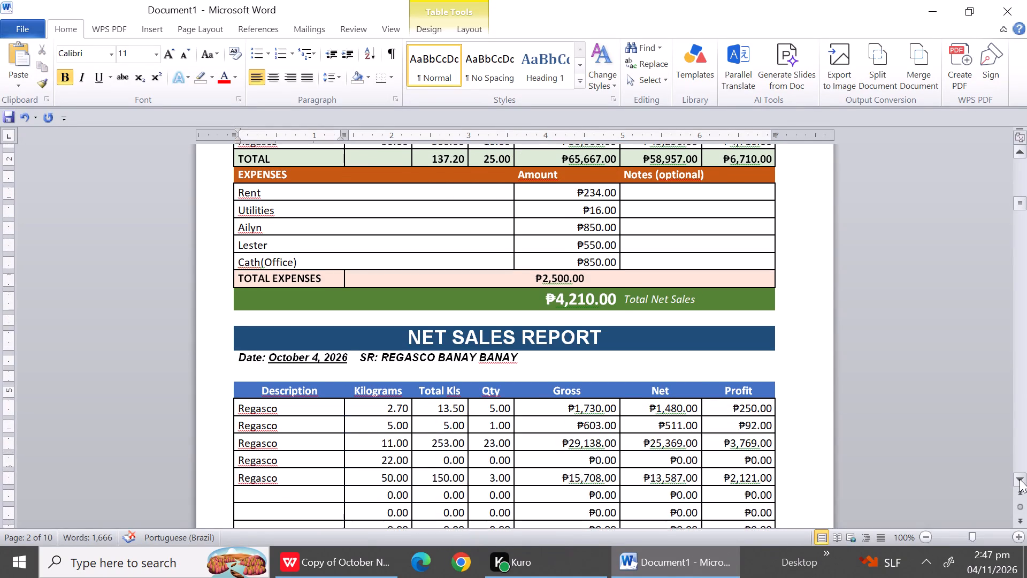
click(312, 366)
right_click(312, 366)
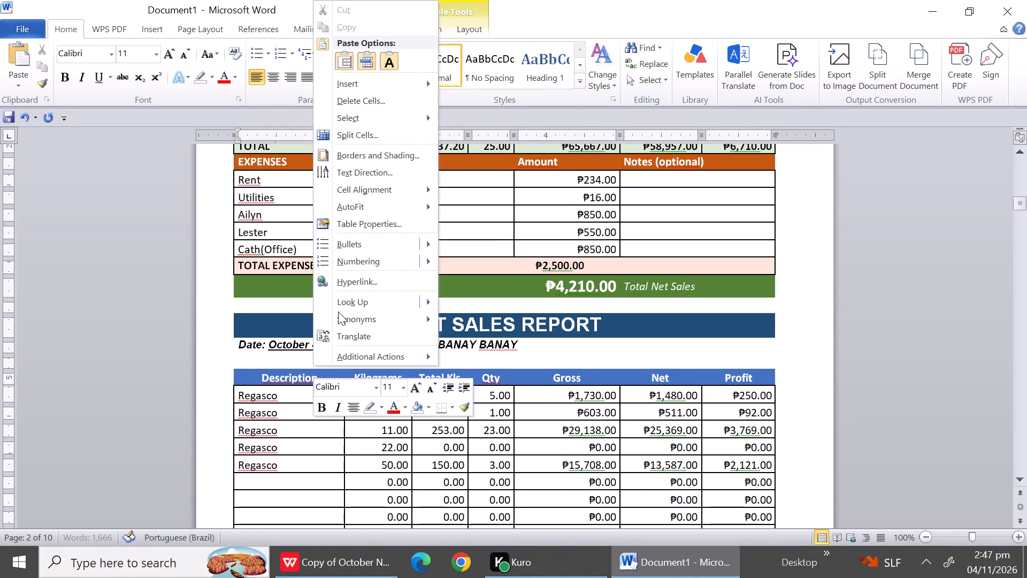
click(363, 104)
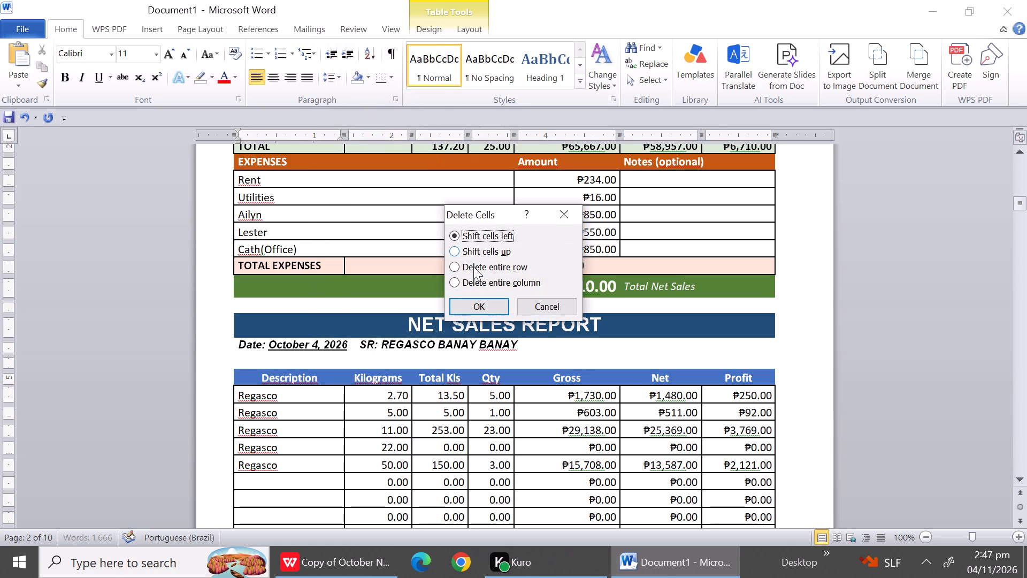
click(473, 270)
click(472, 307)
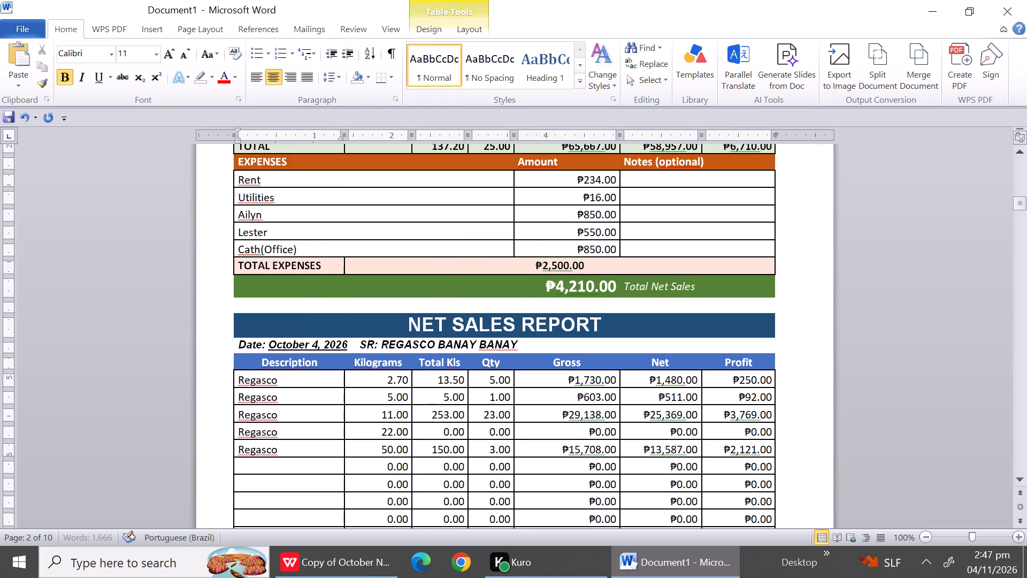
Delete the five unnamed zero-value rows and the blank row above TOTAL in the October 4 report.
triple_click(1020, 480)
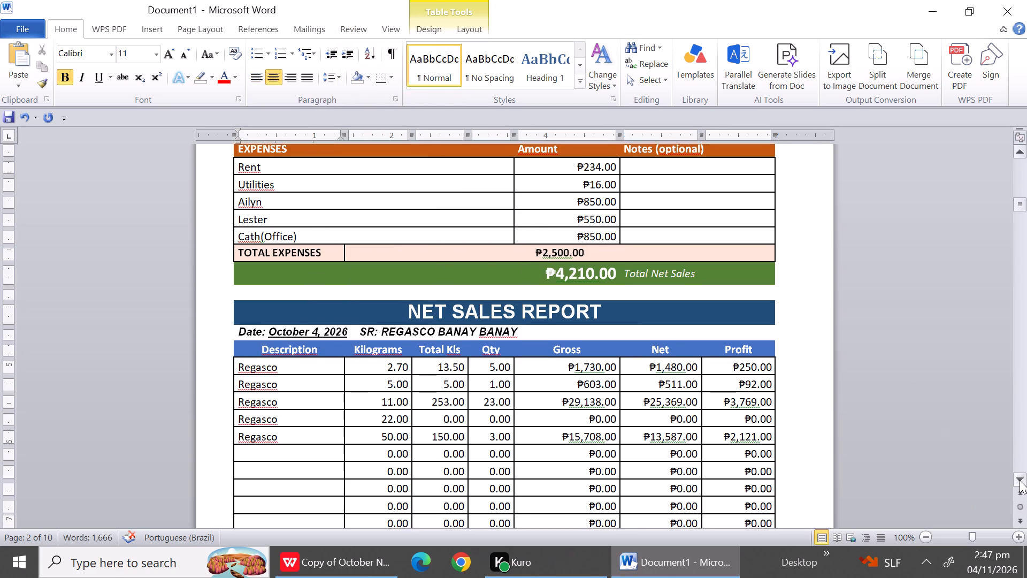
triple_click(1020, 480)
triple_click(1020, 480)
double_click(1020, 480)
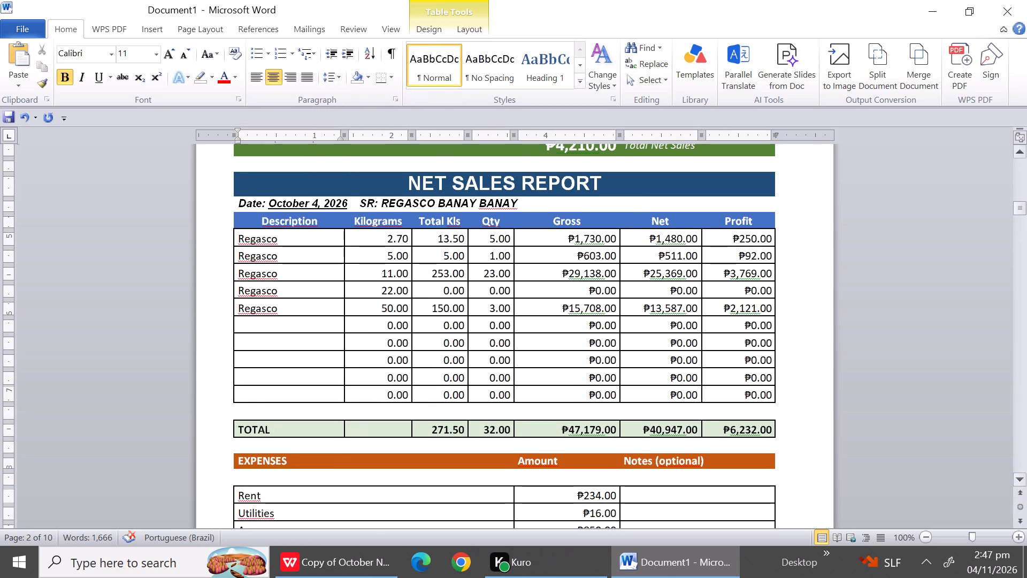
drag(292, 322, 291, 393)
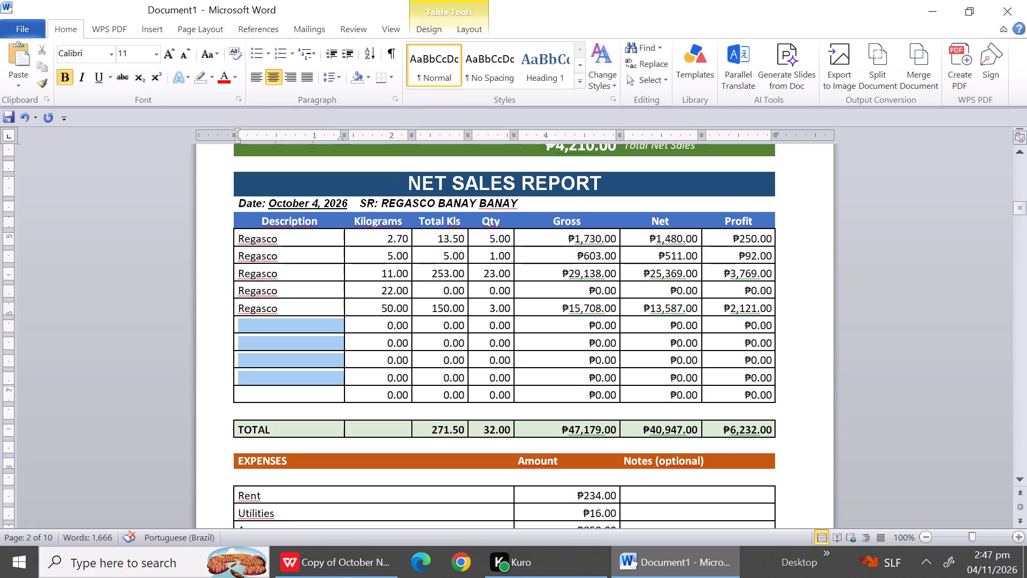
drag(291, 393, 291, 406)
right_click(291, 406)
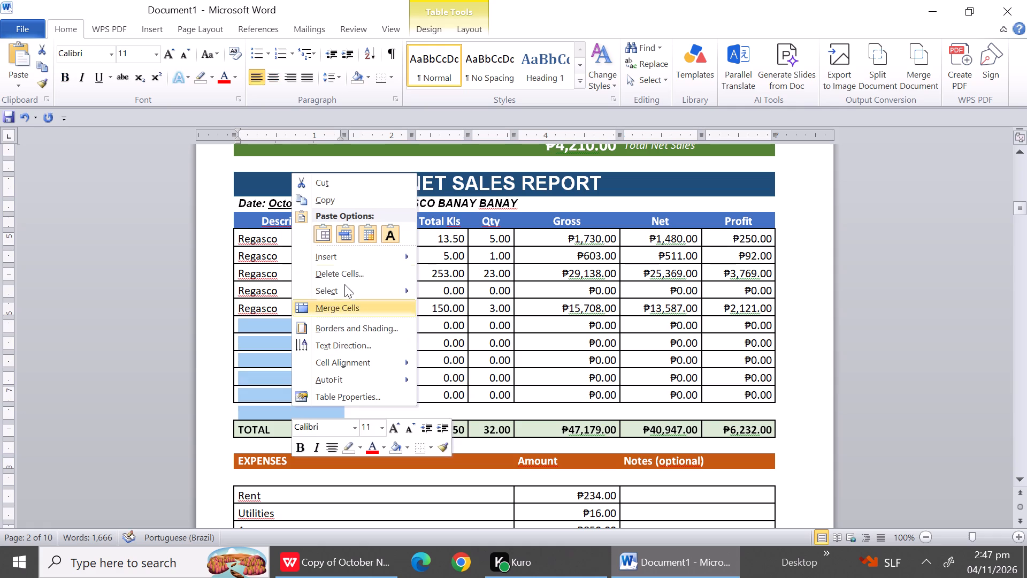
click(341, 278)
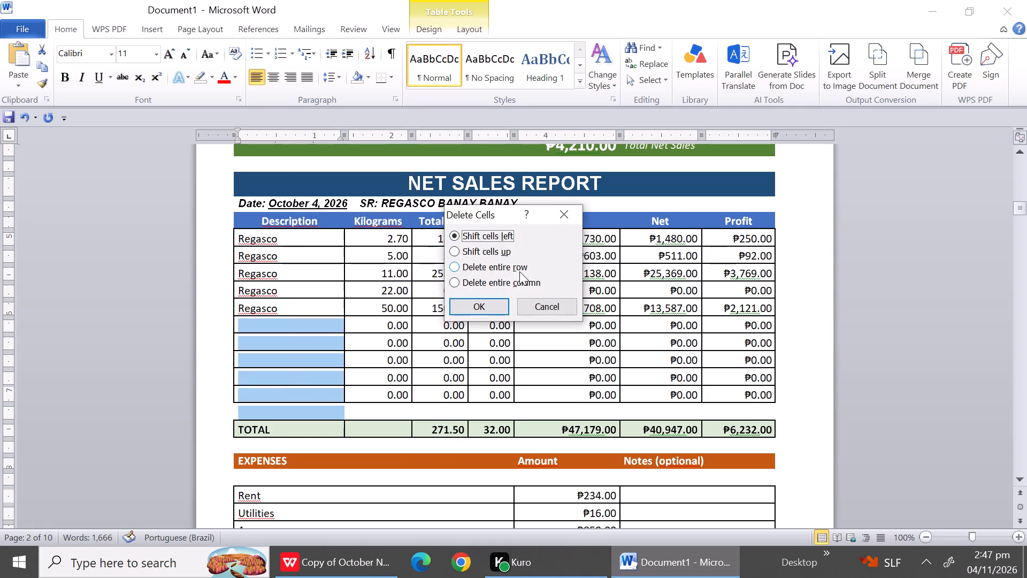
click(519, 271)
click(497, 306)
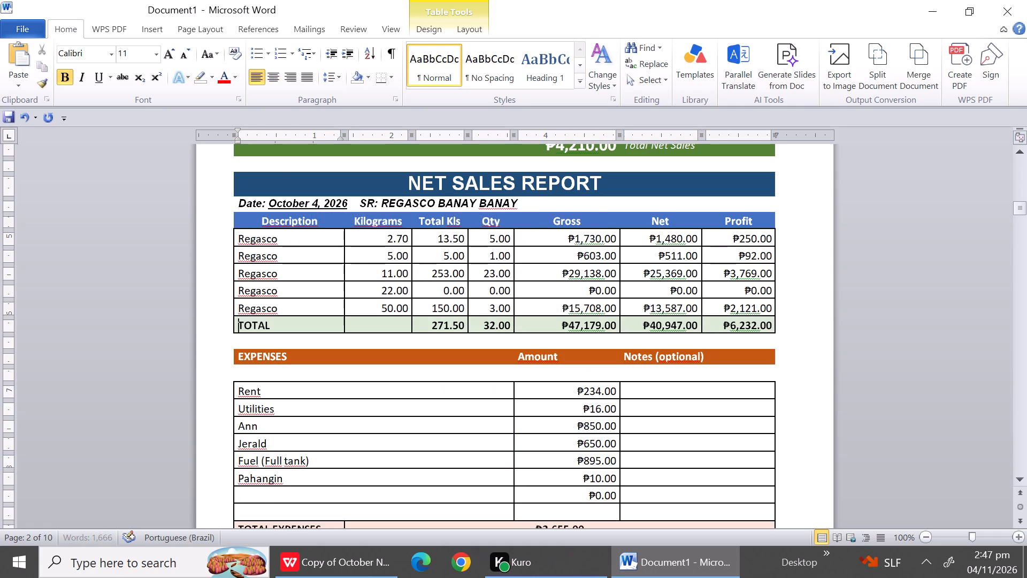
Delete the entire blank row between the TOTAL row and the EXPENSES header in the October 4 report.
click(401, 339)
right_click(401, 339)
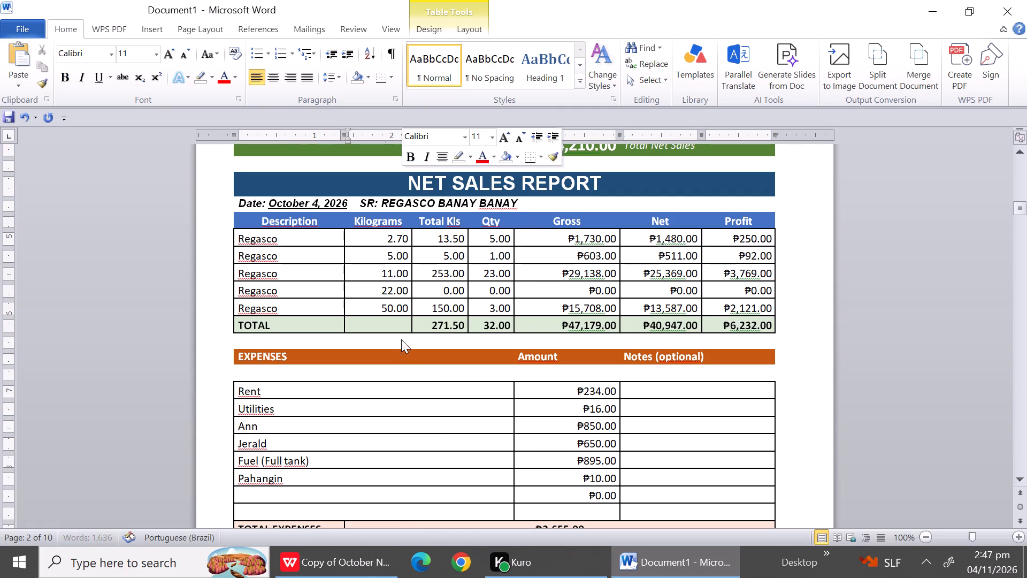
click(437, 278)
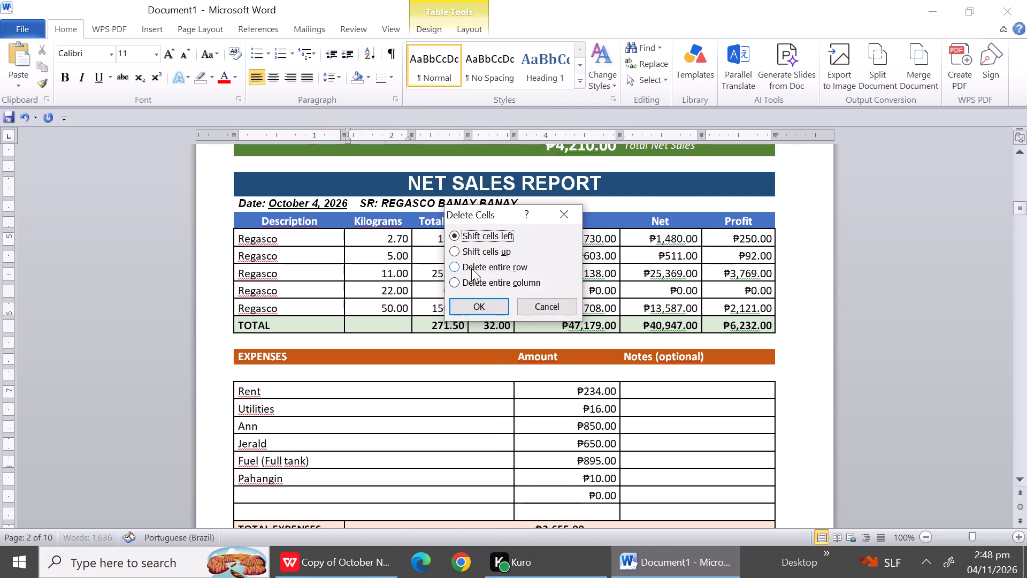
click(471, 267)
click(471, 302)
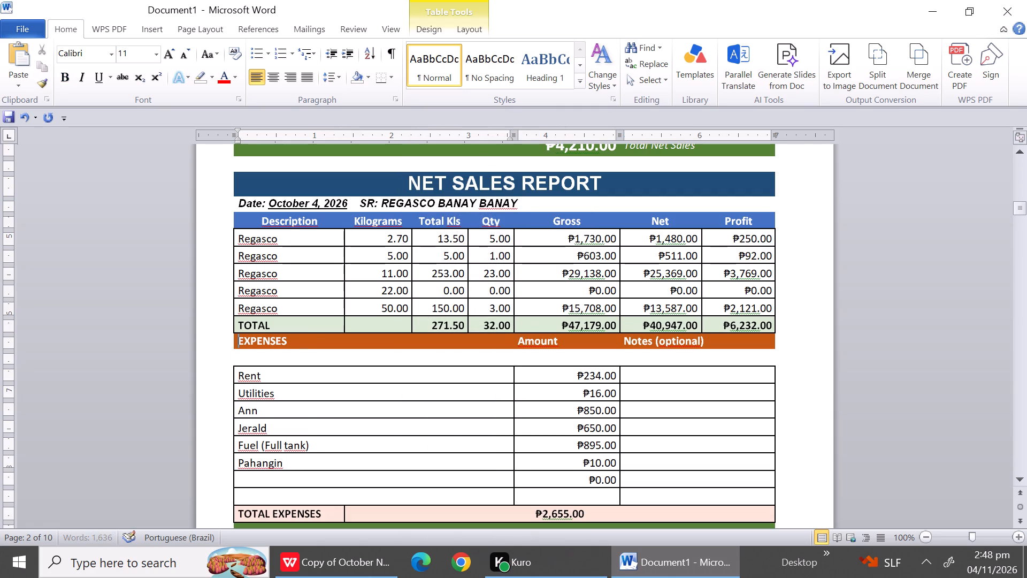
Delete the entire blank row between the EXPENSES header and the Rent row in the October 4 report.
click(263, 358)
right_click(263, 358)
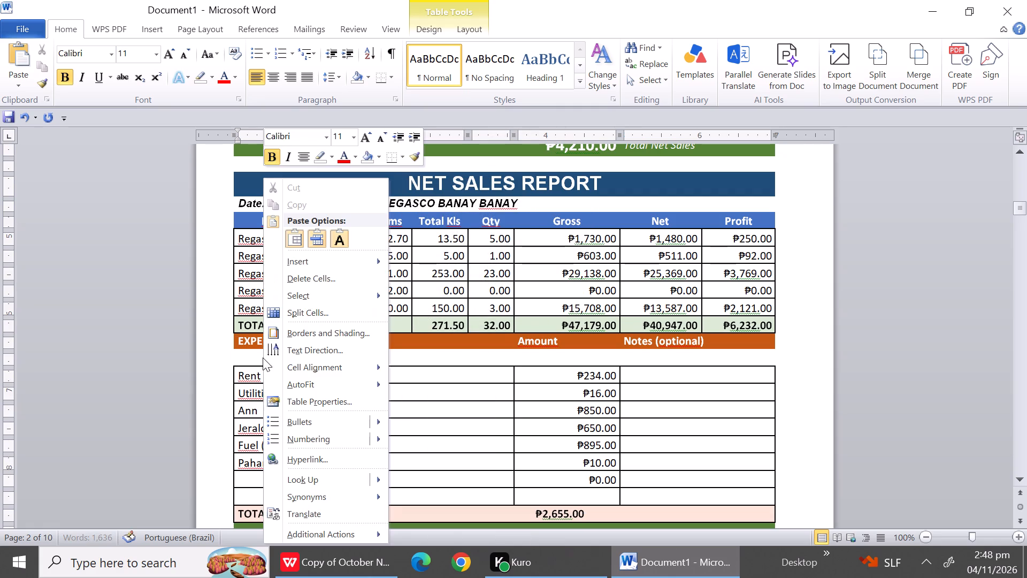
click(306, 283)
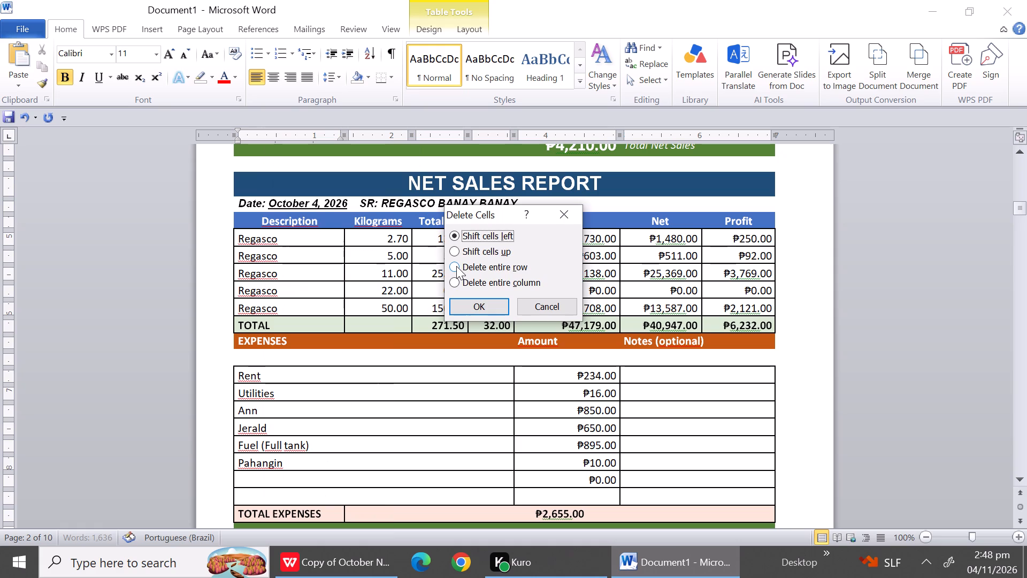
click(456, 266)
click(464, 301)
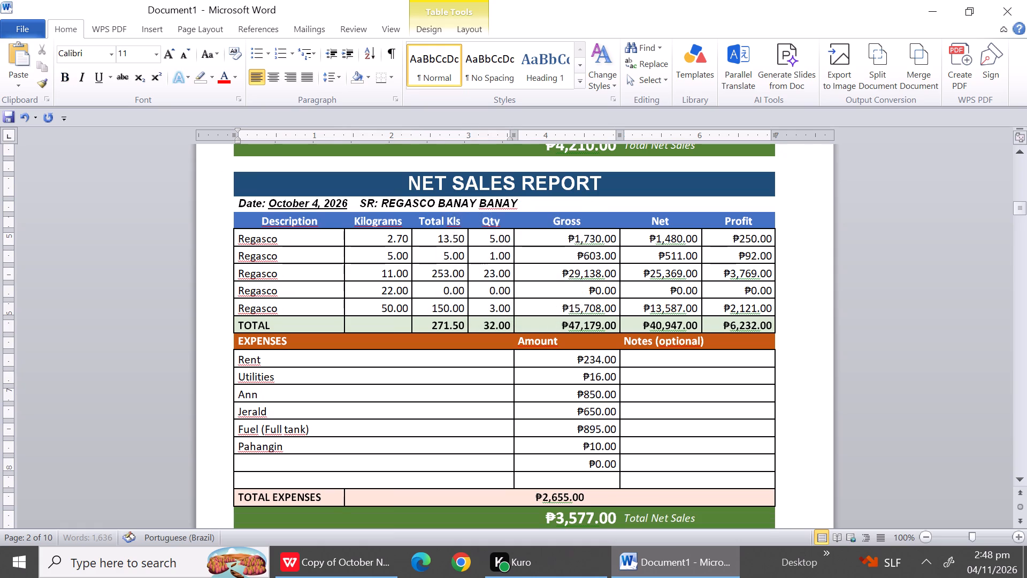
Delete the entire blank row between the date line and the column headings in the October 5 report.
triple_click(1022, 476)
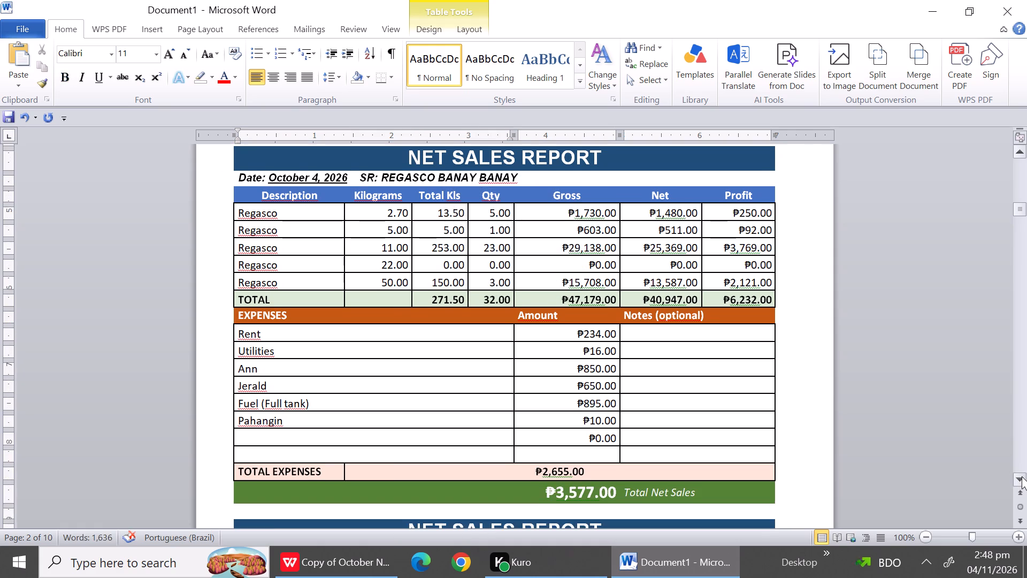
triple_click(1022, 476)
triple_click(1022, 476)
triple_click(1022, 476)
triple_click(1022, 476)
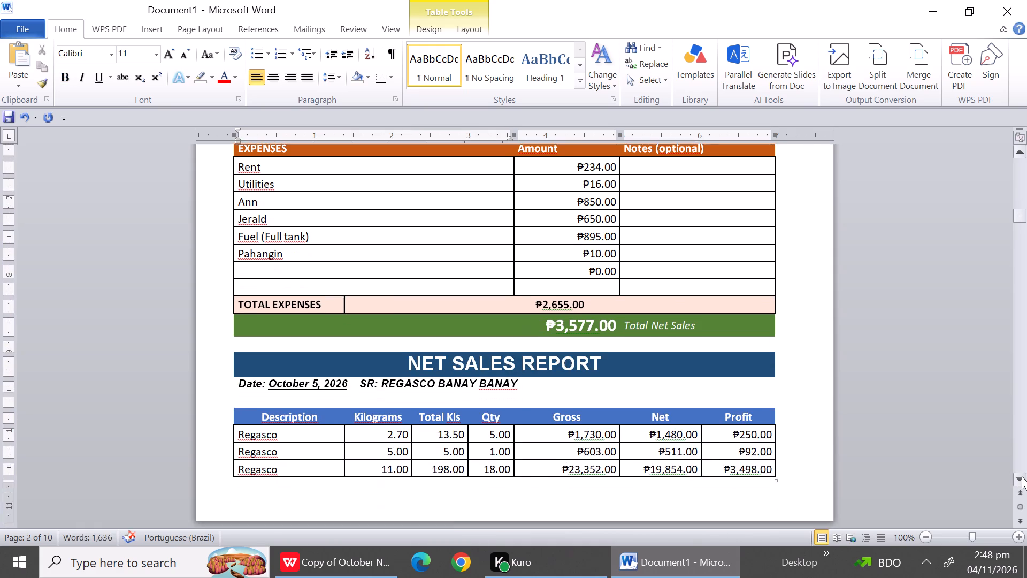
triple_click(1022, 476)
double_click(1022, 476)
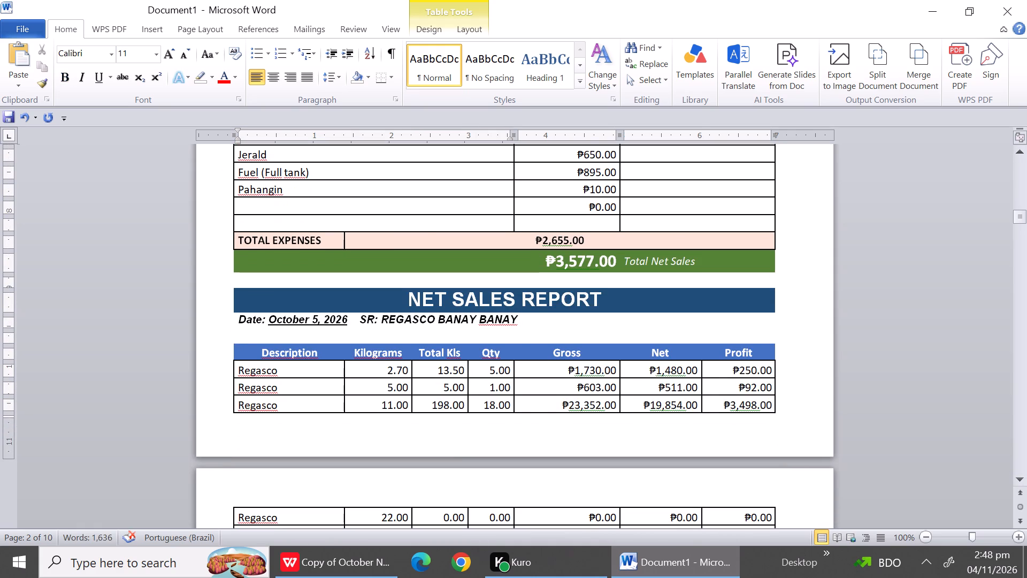
click(250, 337)
right_drag(250, 337, 303, 359)
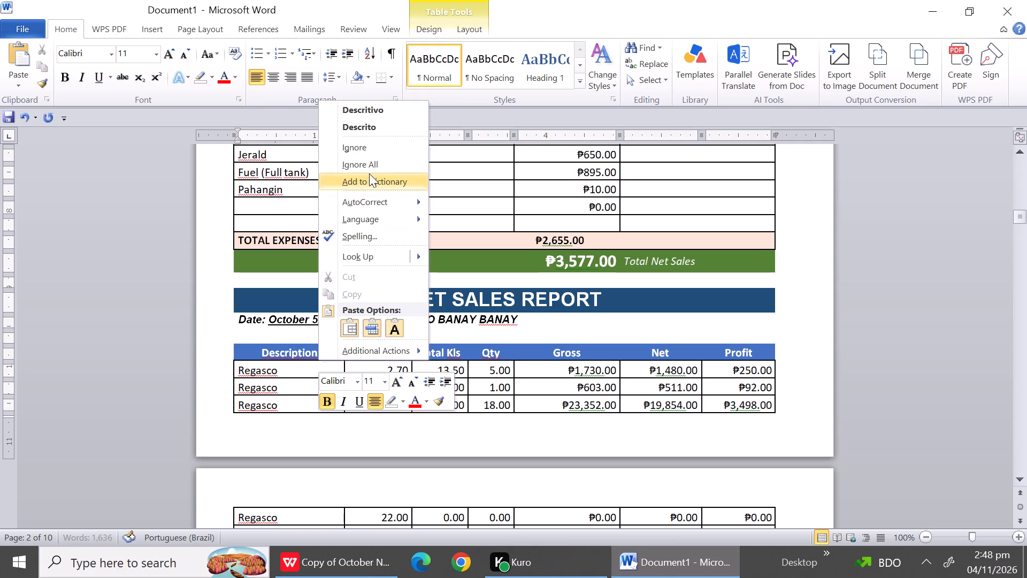
click(234, 332)
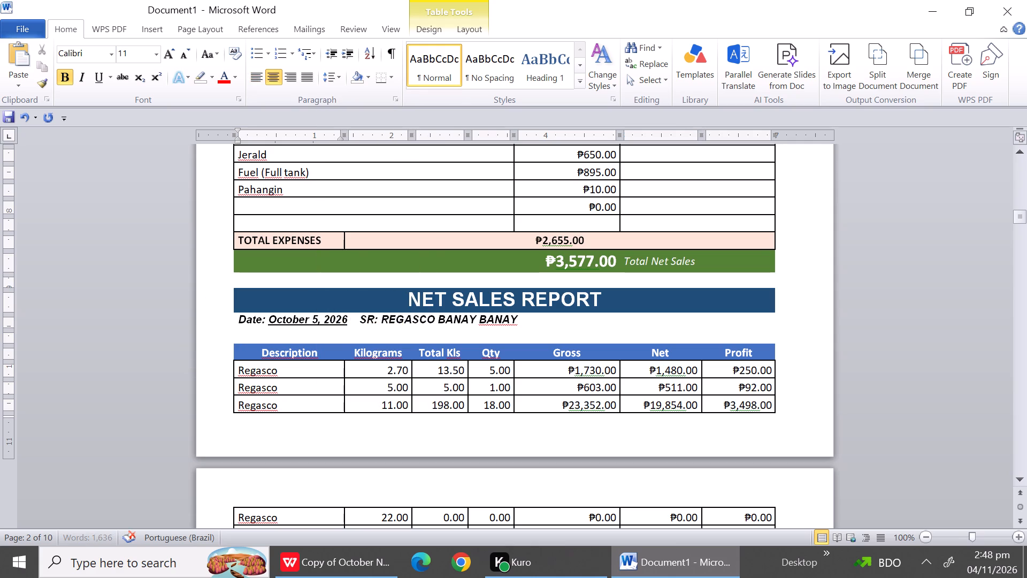
click(236, 334)
click(236, 334)
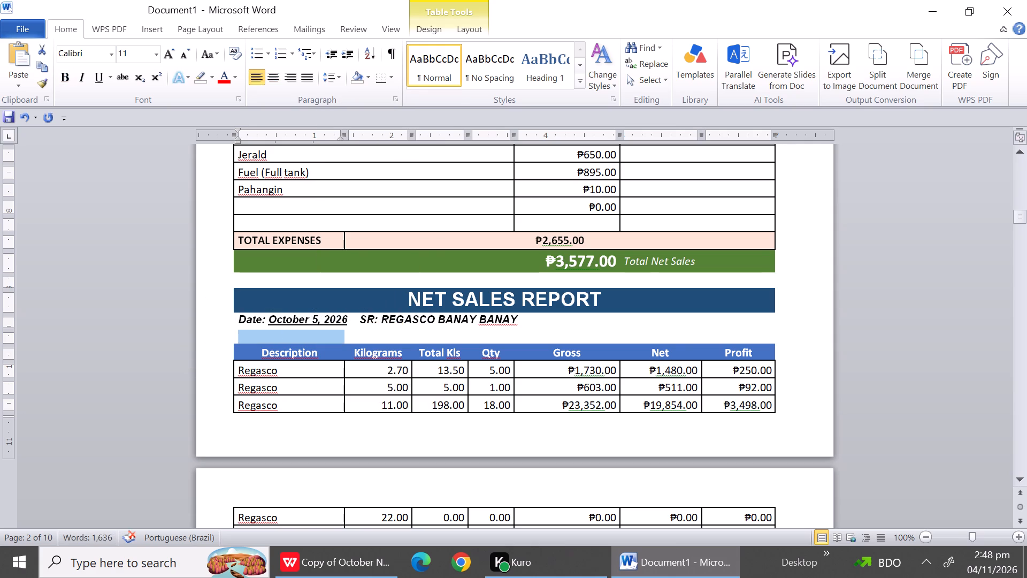
click(357, 338)
click(239, 337)
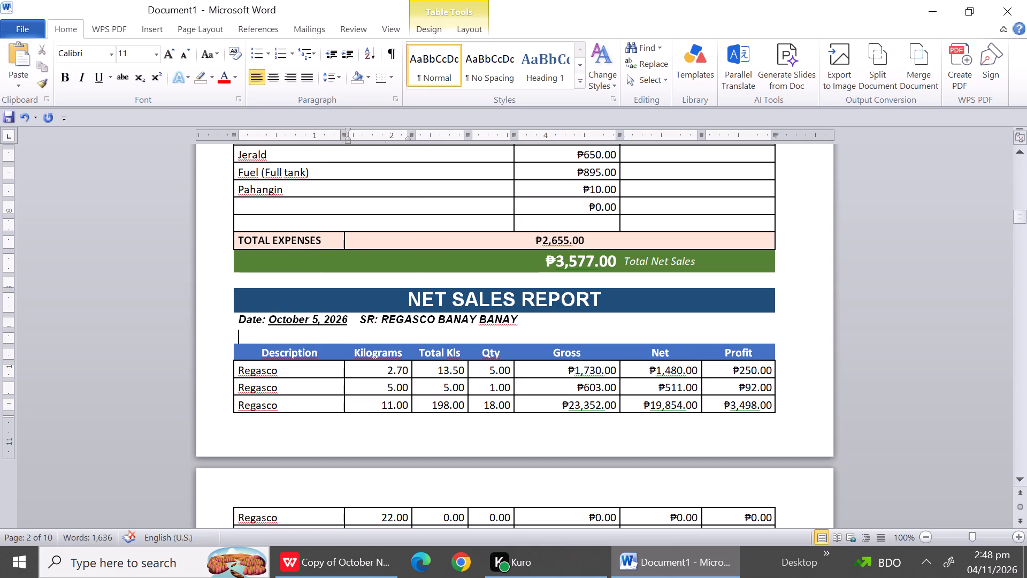
right_click(239, 337)
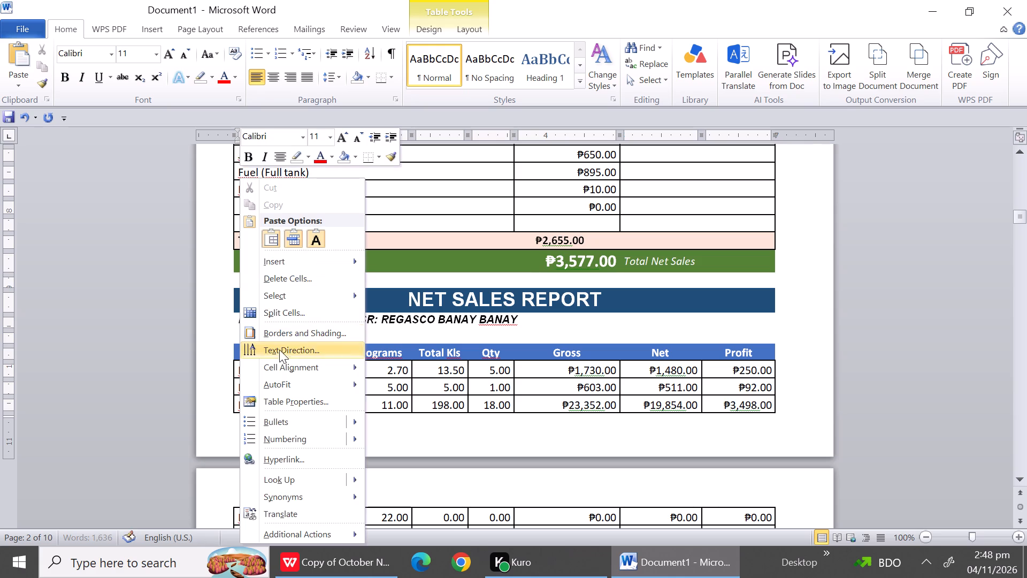
click(286, 278)
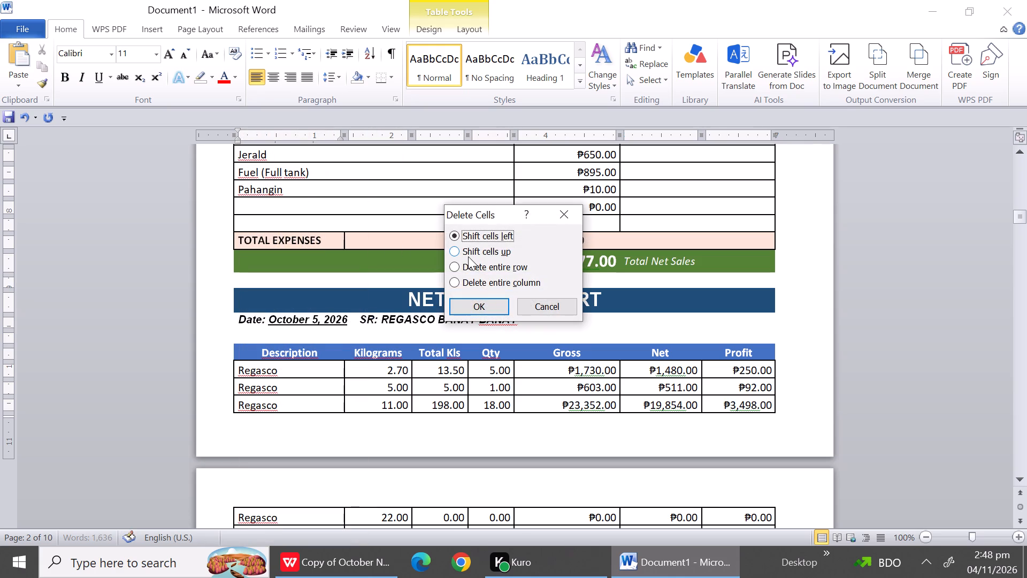
click(468, 264)
click(474, 305)
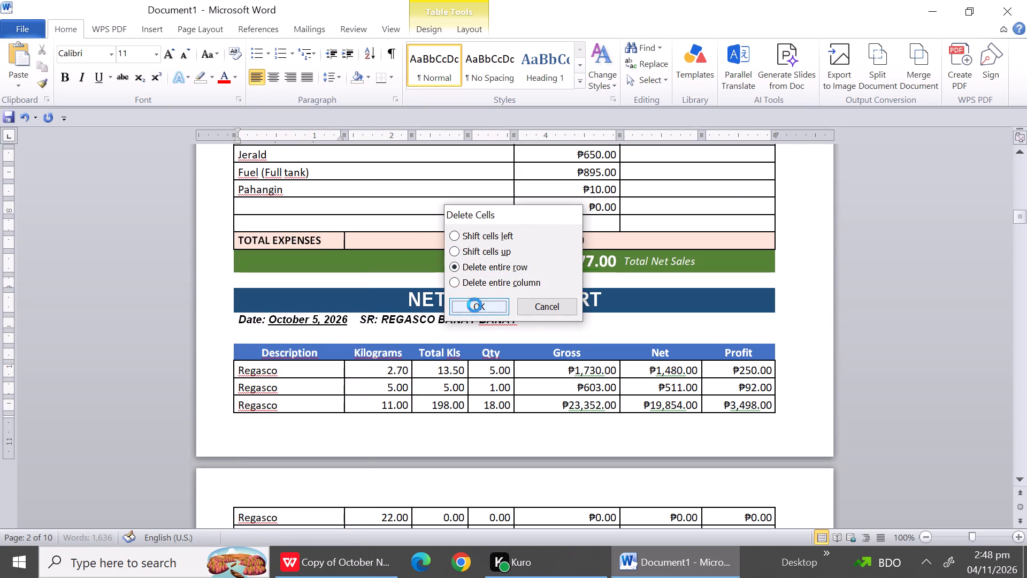
Insert empty lines above the October 5 report's title until the whole report starts on the following page.
click(794, 278)
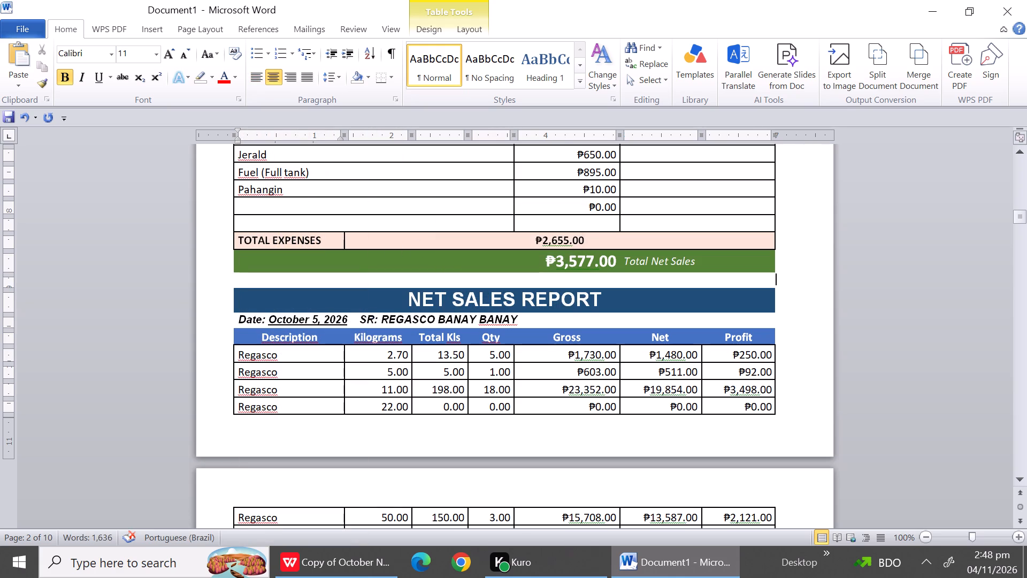
key(Return)
key(Return)
key(Return)
key(Return)
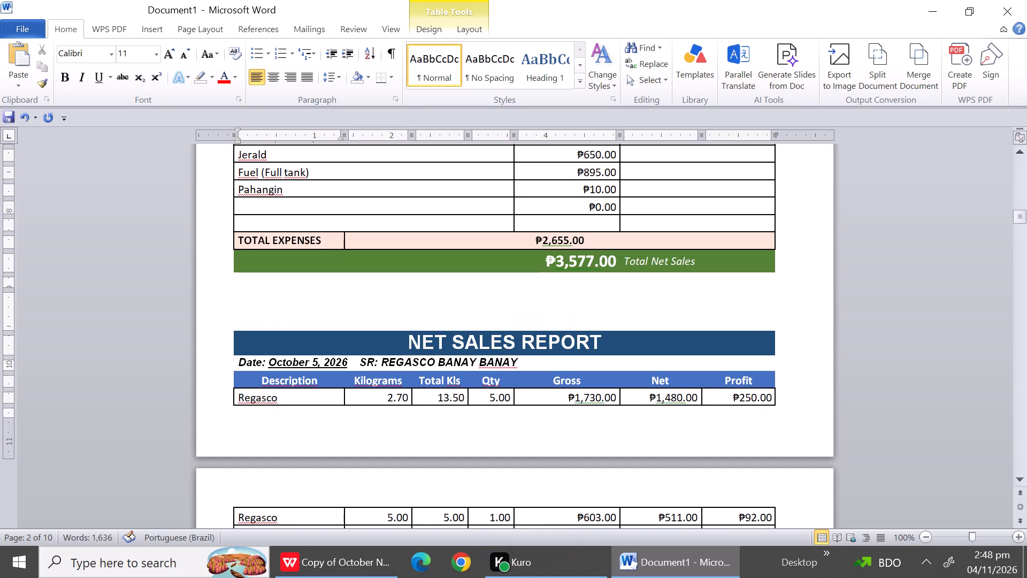
key(Return)
key(Return)
key(Return)
key(Return)
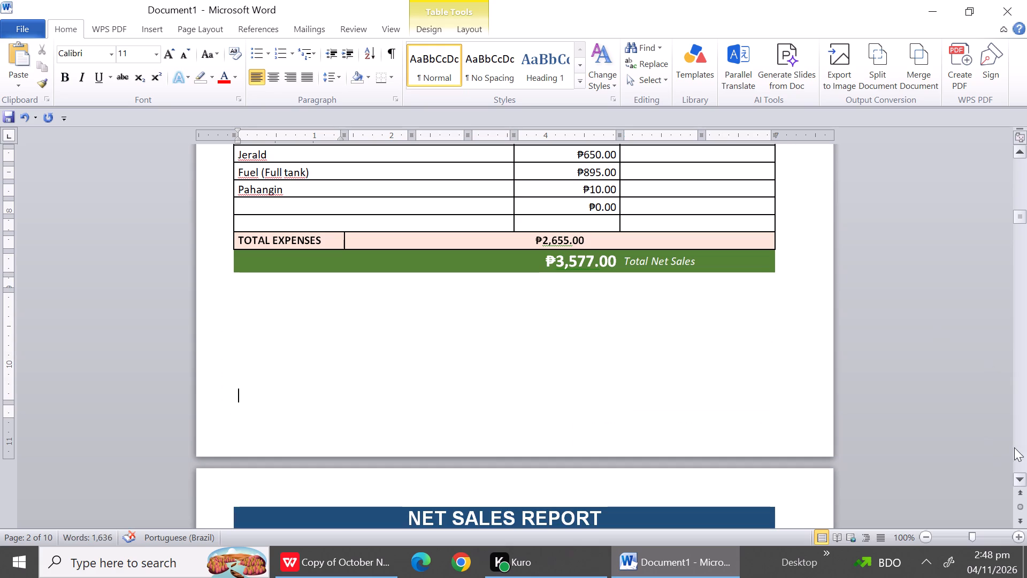
Delete the five unnamed zero-value rows and the blank row above TOTAL in the October 5 report.
triple_click(1021, 482)
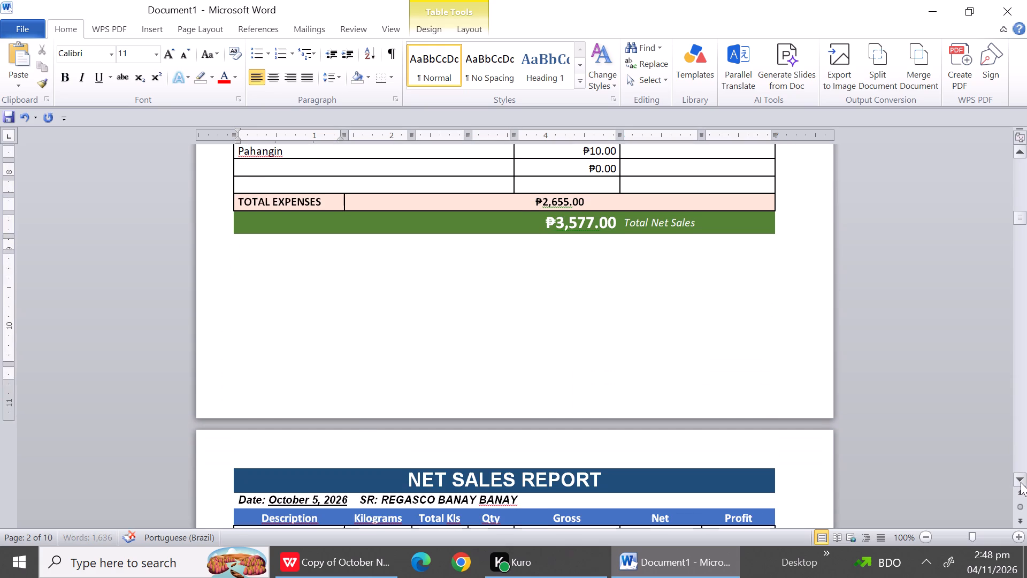
triple_click(1021, 482)
triple_click(1021, 482)
triple_click(1021, 482)
triple_click(1021, 482)
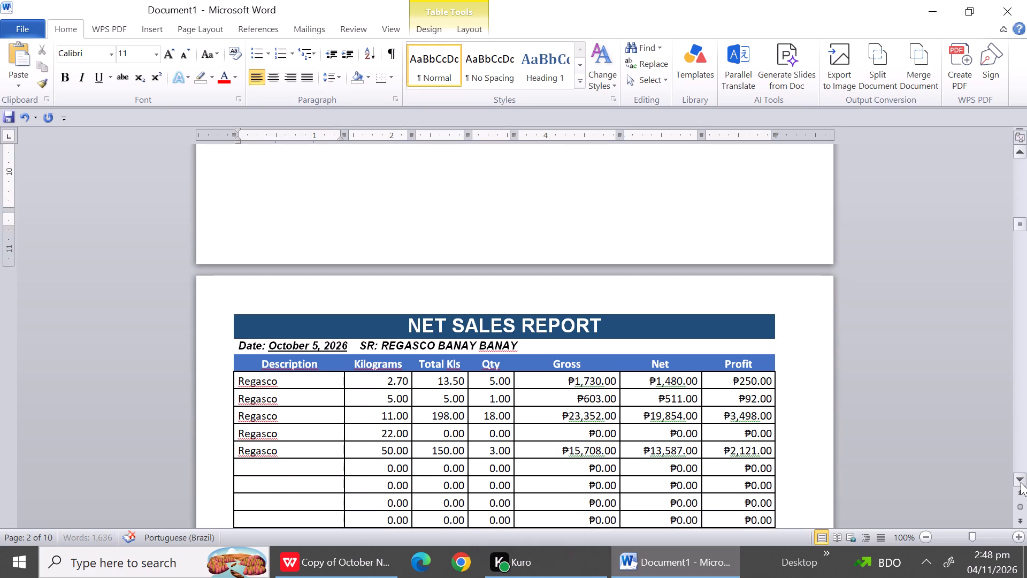
triple_click(1021, 482)
triple_click(1021, 482)
triple_click(1021, 482)
triple_click(1021, 482)
double_click(1021, 482)
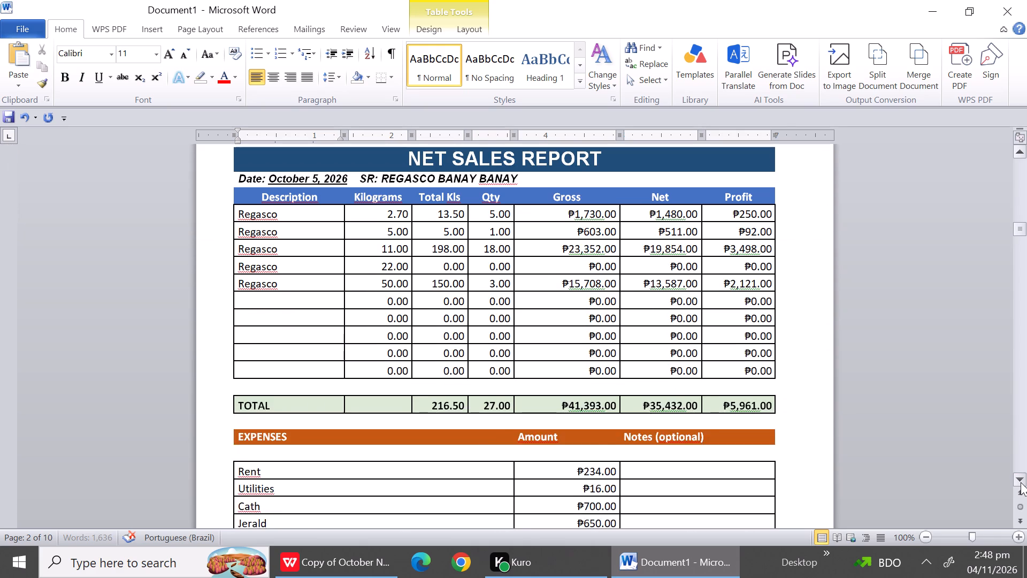
drag(269, 291, 269, 348)
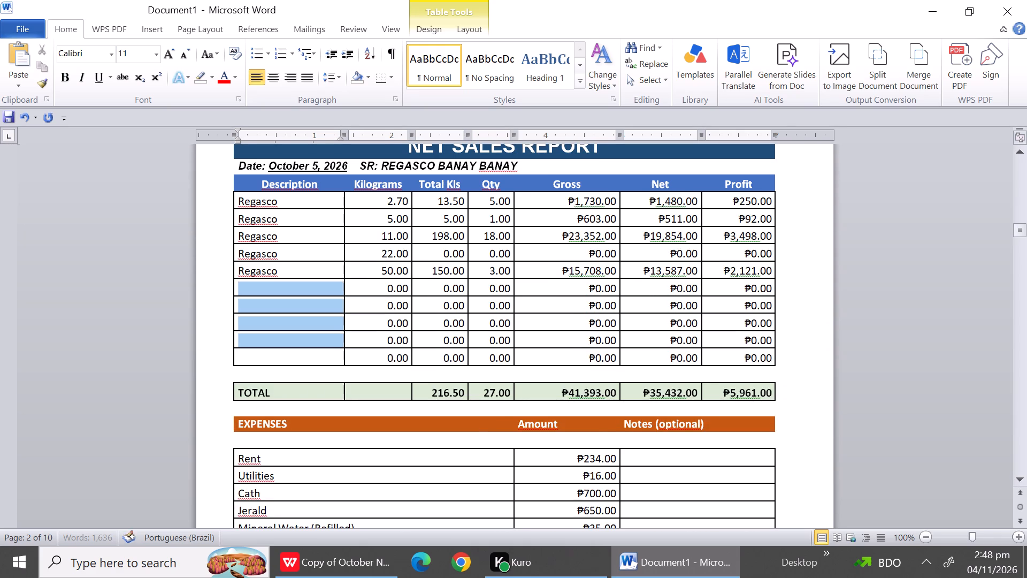
drag(269, 348, 270, 372)
right_click(270, 372)
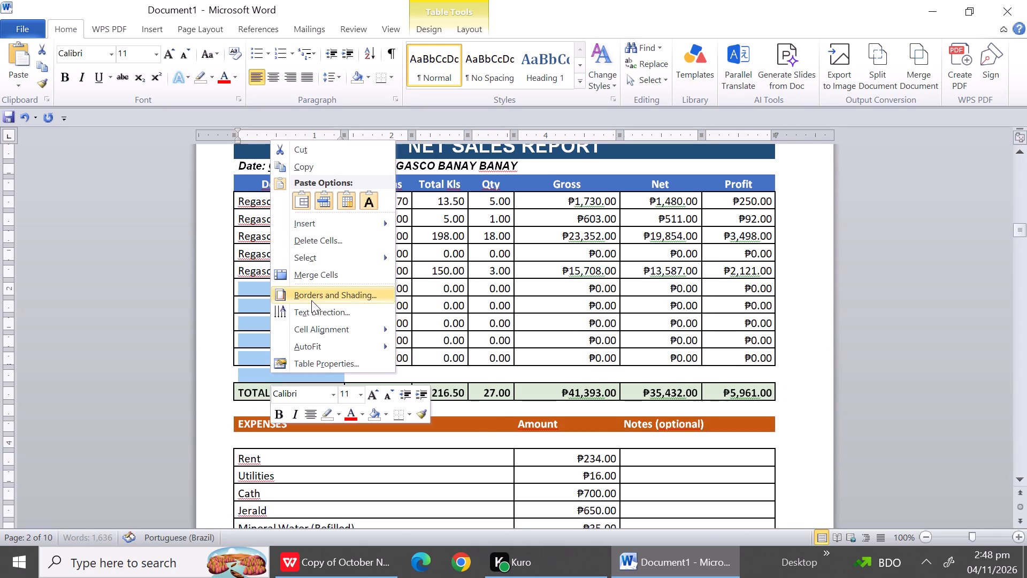
click(307, 241)
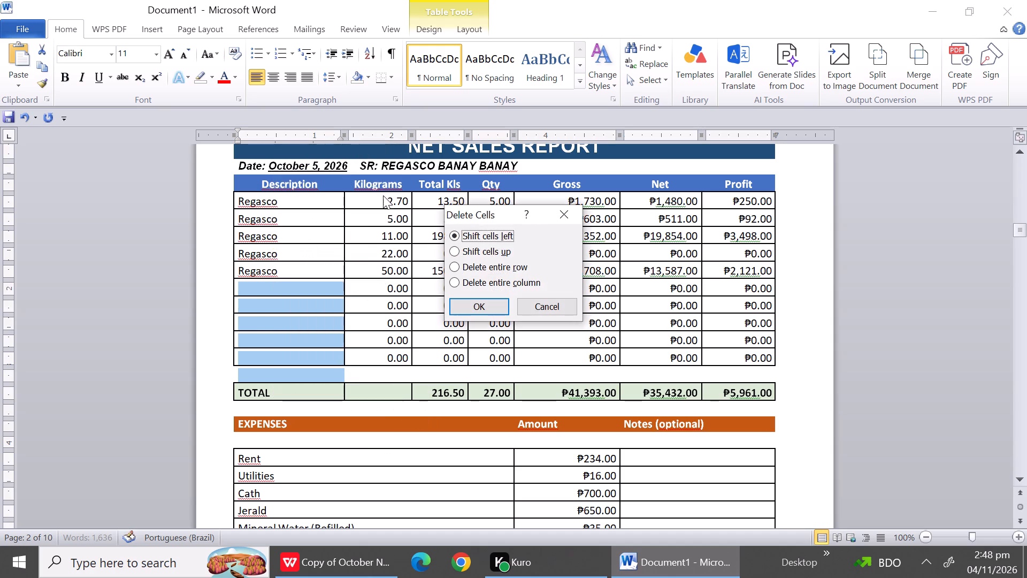
click(526, 262)
click(492, 301)
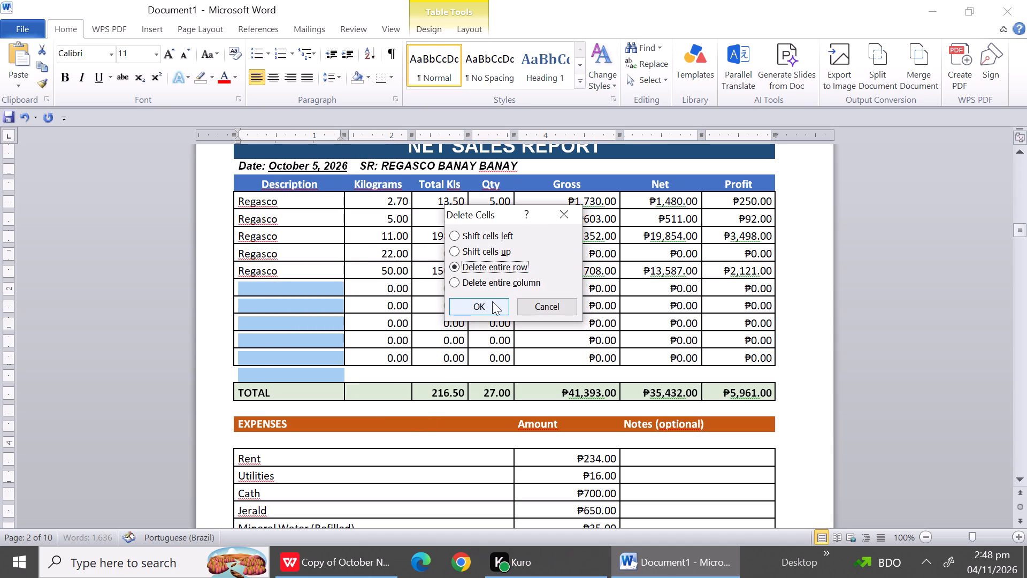
Delete the entire blank row between the TOTAL row and the EXPENSES header in the October 5 report.
click(352, 309)
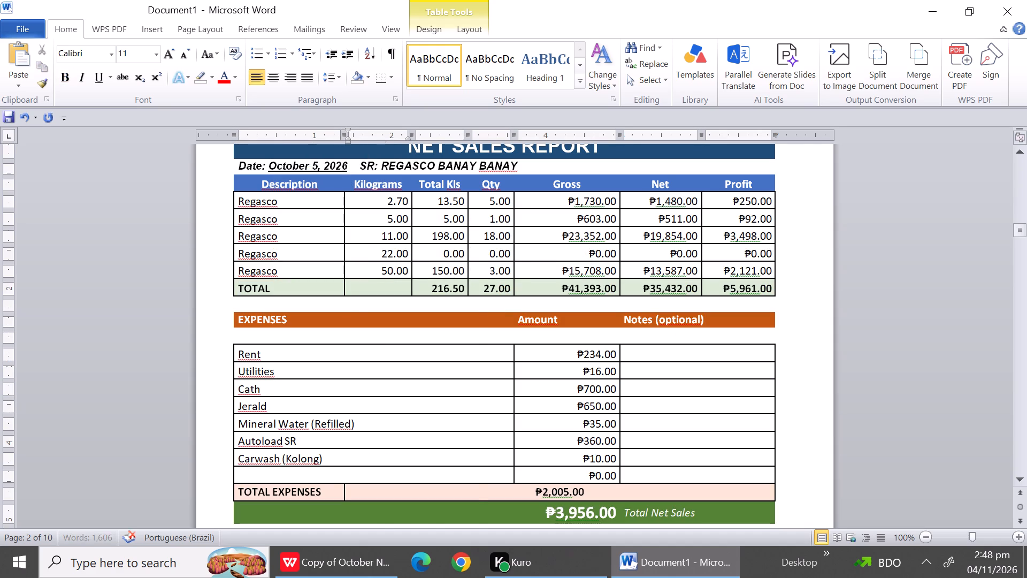
right_click(352, 309)
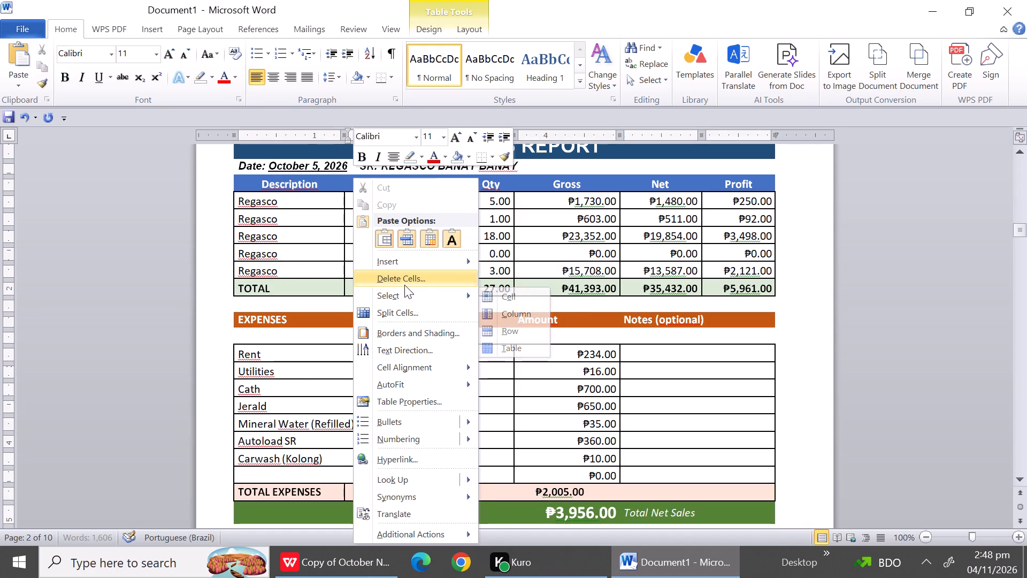
click(404, 285)
click(487, 265)
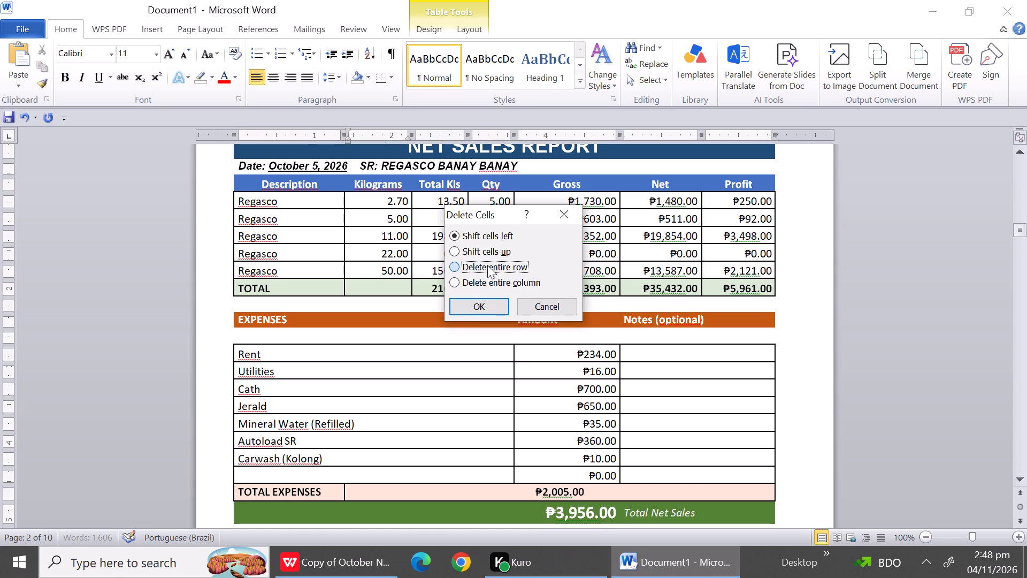
click(478, 306)
Delete the entire blank row between the EXPENSES header and the Rent row in the October 5 report.
click(363, 320)
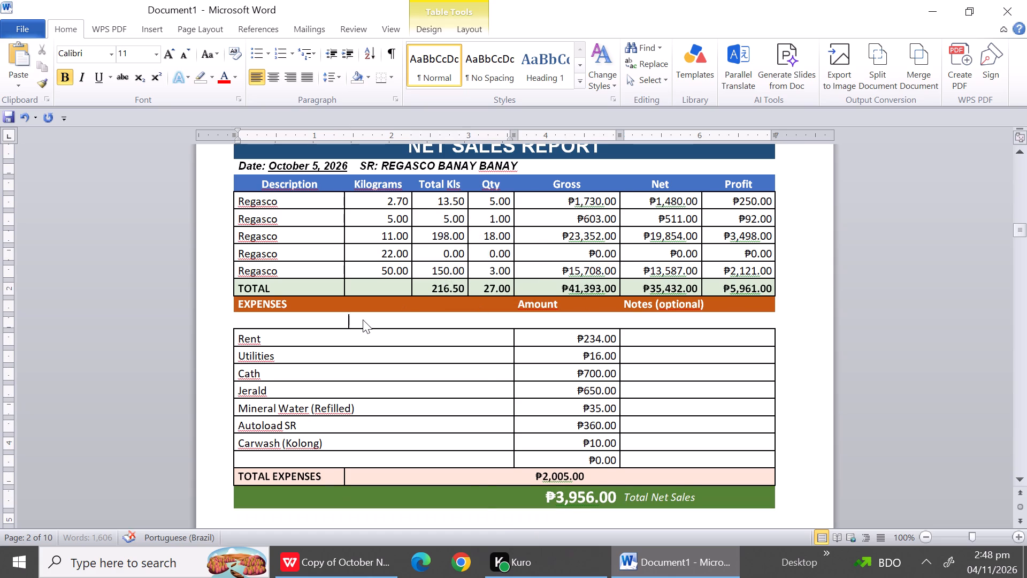
right_click(363, 320)
click(400, 280)
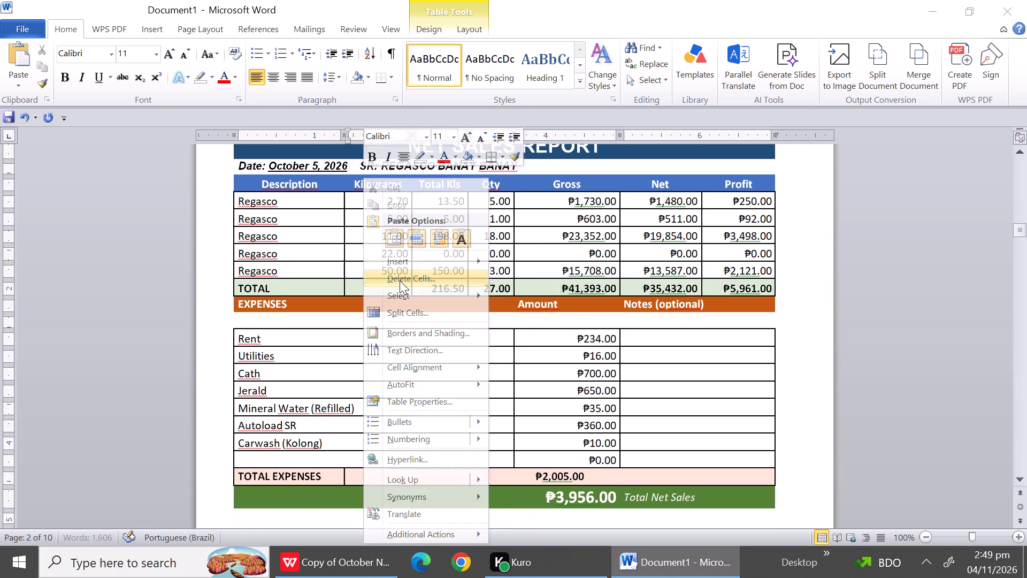
click(470, 265)
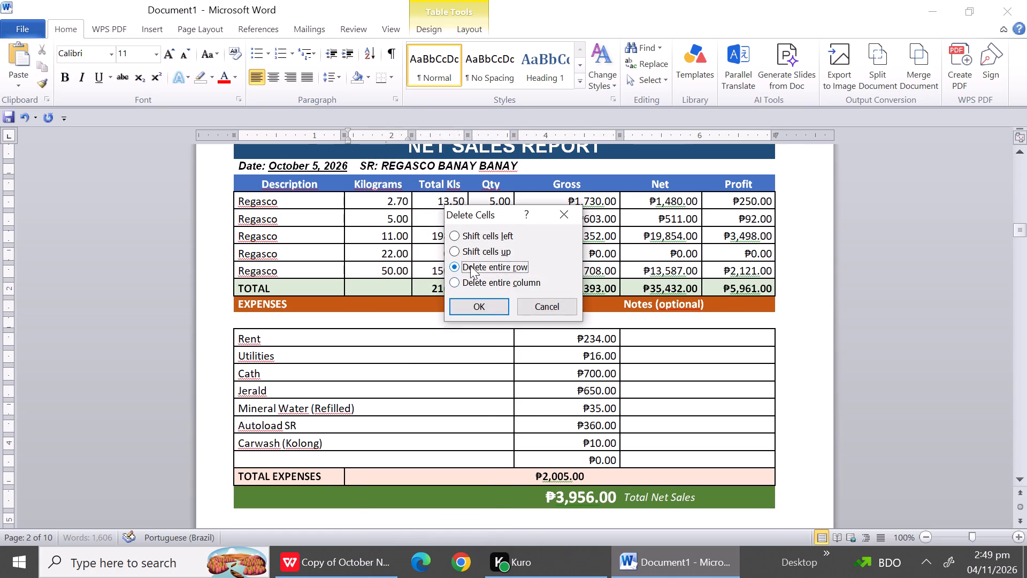
click(469, 306)
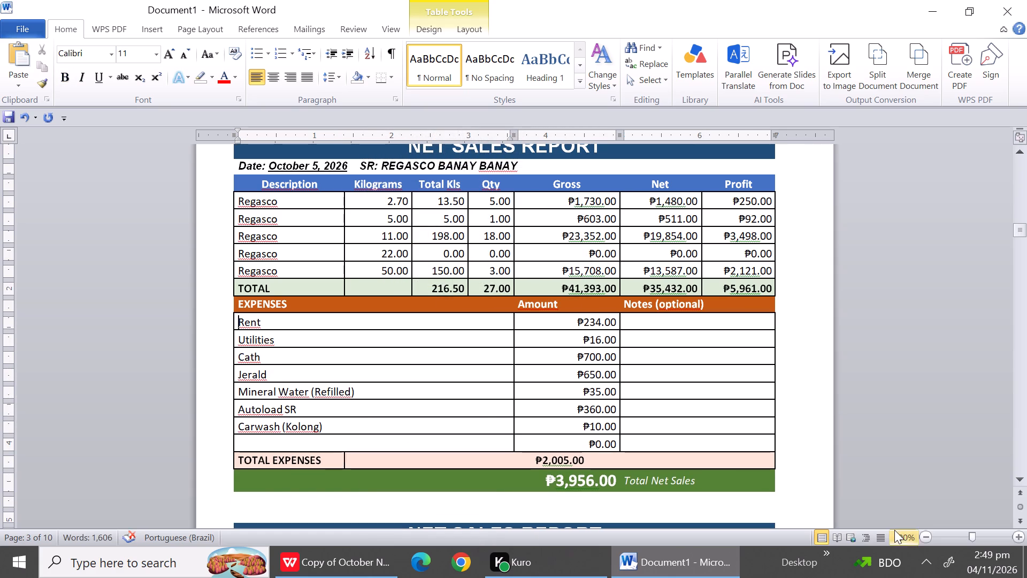
Delete the entire unnamed ₱0.00 expense row above TOTAL EXPENSES in the October 5 report.
triple_click(1015, 480)
triple_click(1015, 480)
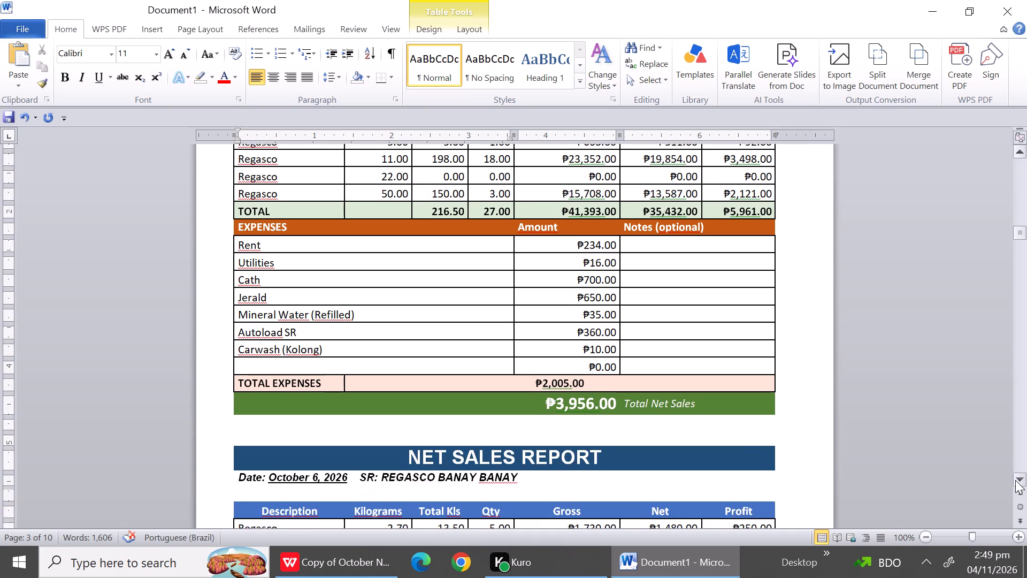
click(1015, 480)
click(291, 352)
right_click(291, 352)
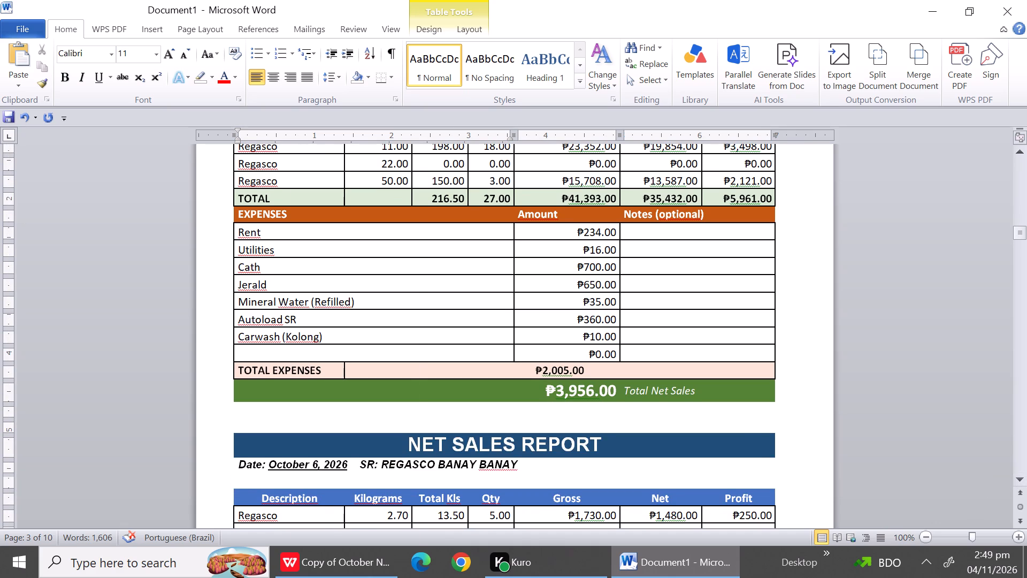
click(357, 284)
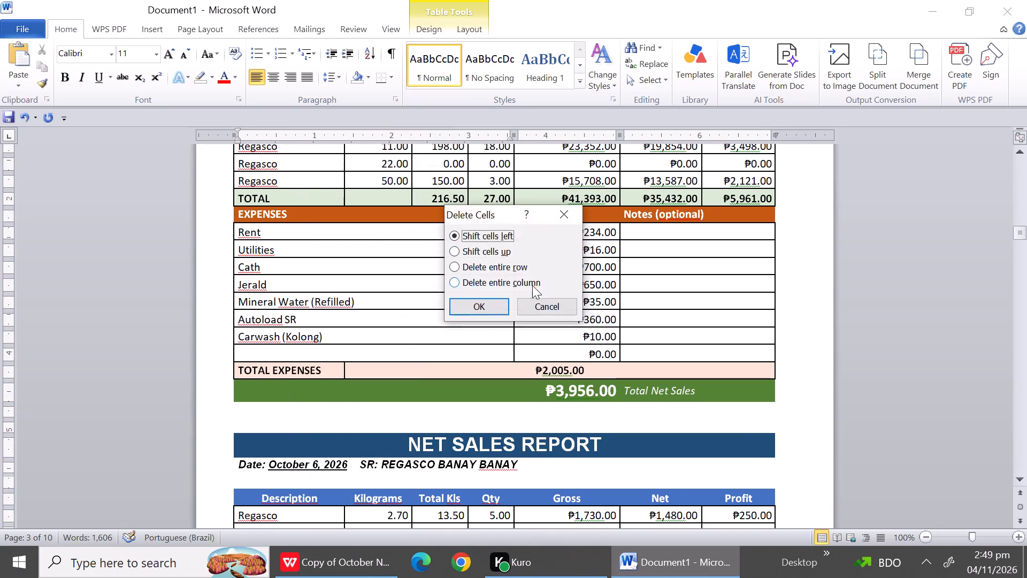
click(507, 270)
click(489, 301)
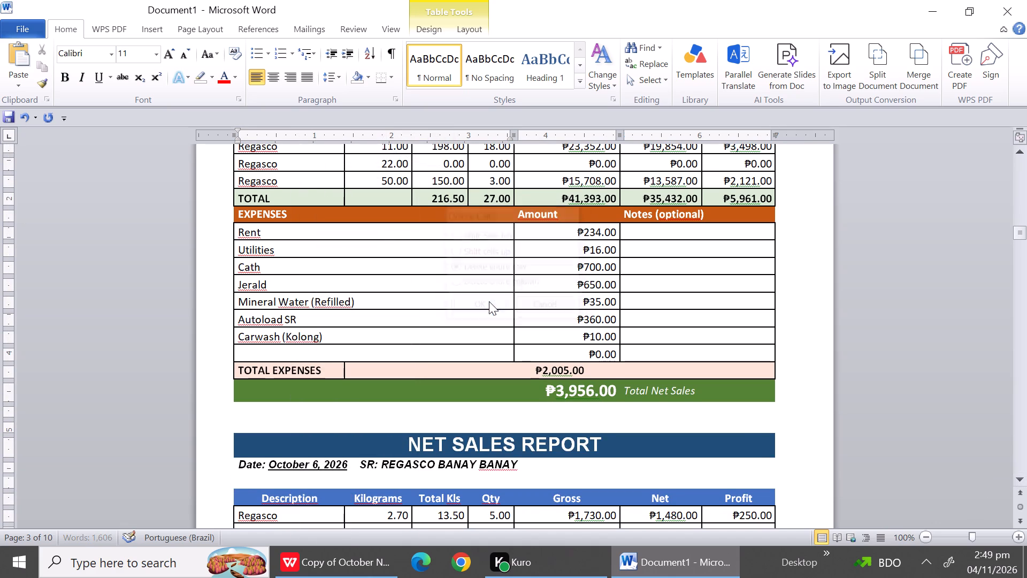
Delete the entire blank row between the date line and the column header row in the October 6 report.
triple_click(1016, 476)
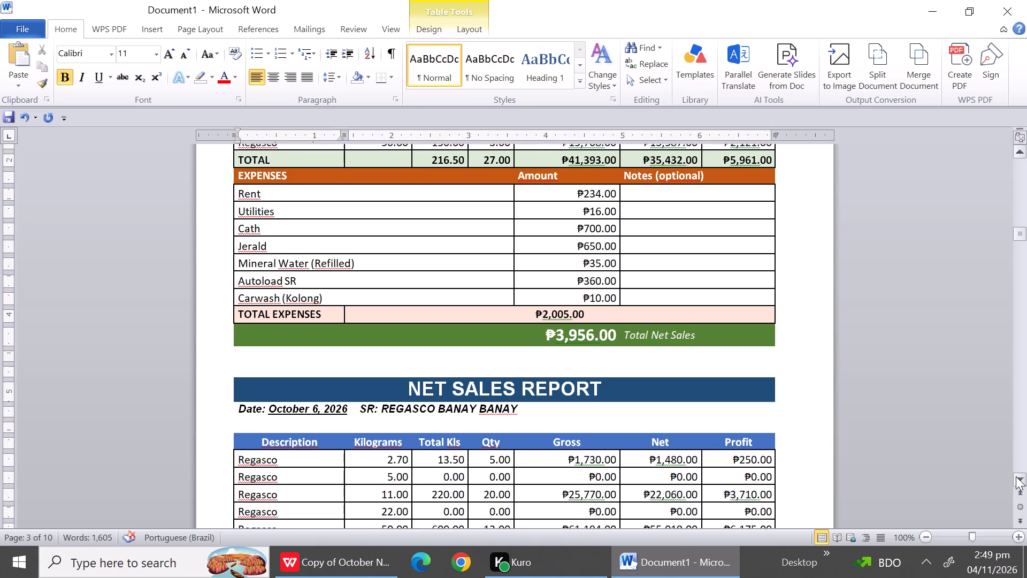
triple_click(1016, 476)
triple_click(1016, 476)
triple_click(1016, 476)
triple_click(1016, 476)
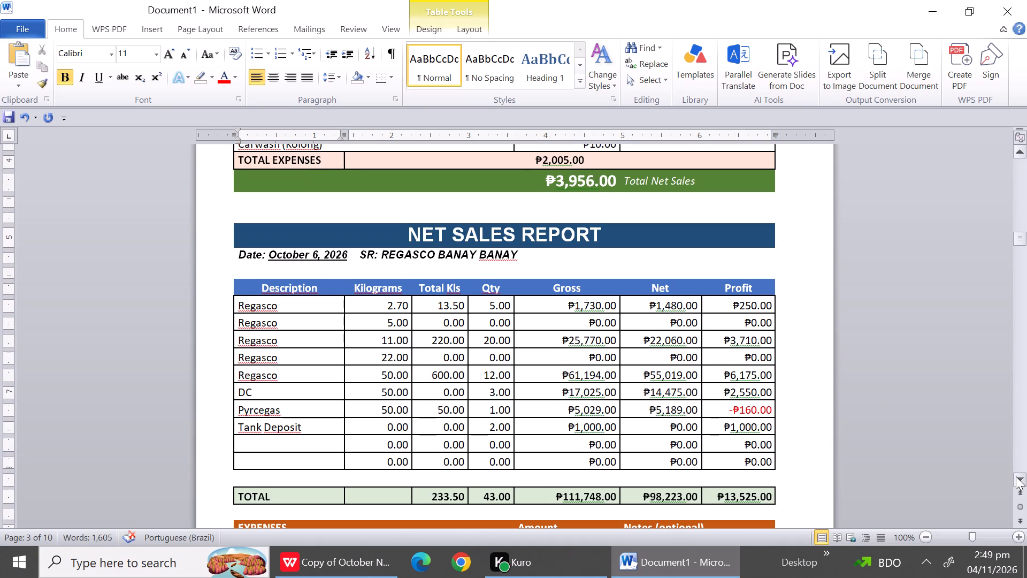
click(272, 271)
right_click(272, 271)
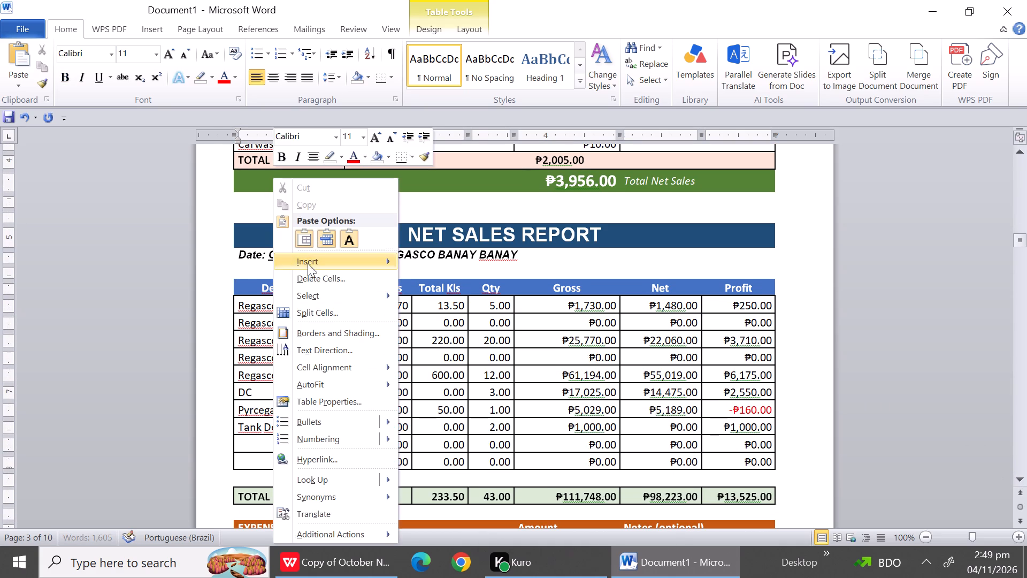
click(318, 274)
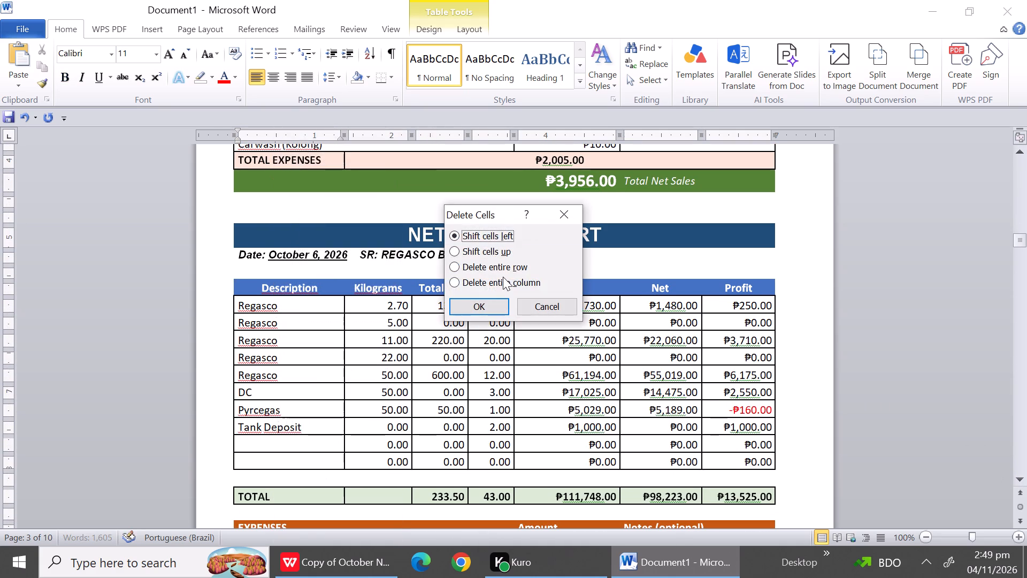
click(498, 269)
click(493, 307)
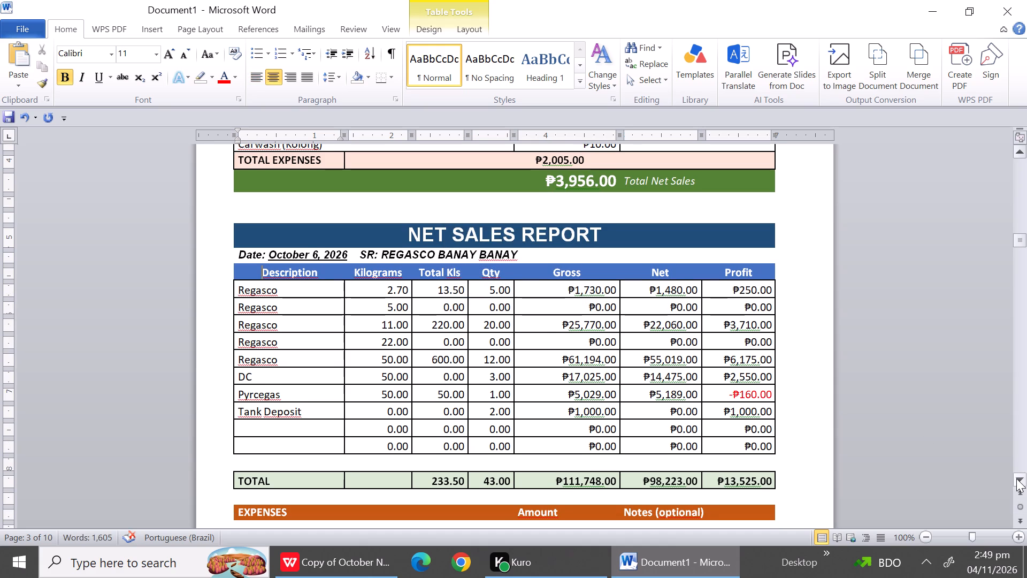
Delete the two unnamed zero-value rows and the blank row above TOTAL in the October 6 report.
triple_click(1016, 478)
triple_click(1016, 478)
triple_click(1016, 478)
double_click(1016, 478)
drag(1016, 478, 347, 346)
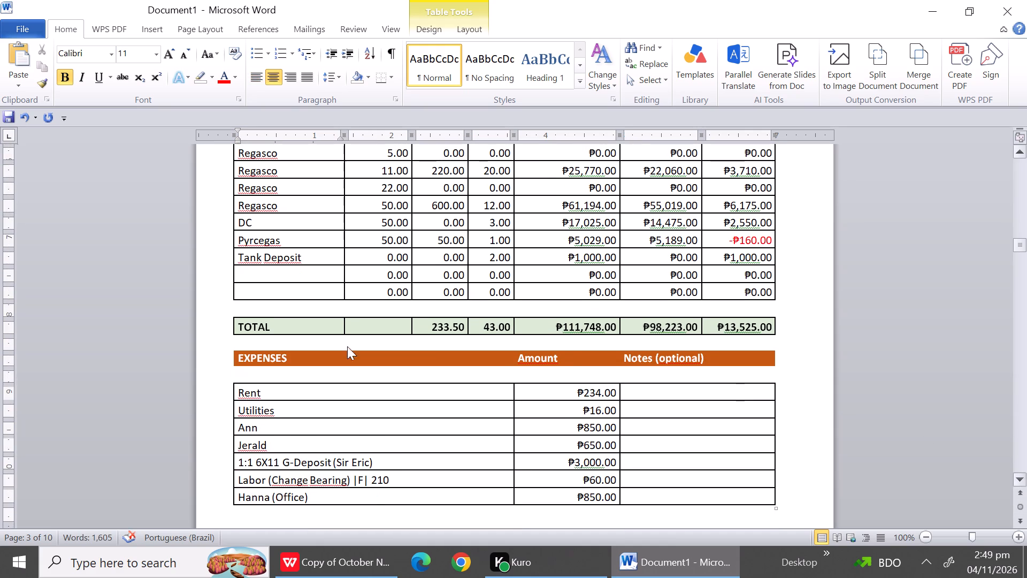
drag(347, 346, 289, 352)
drag(280, 276, 279, 305)
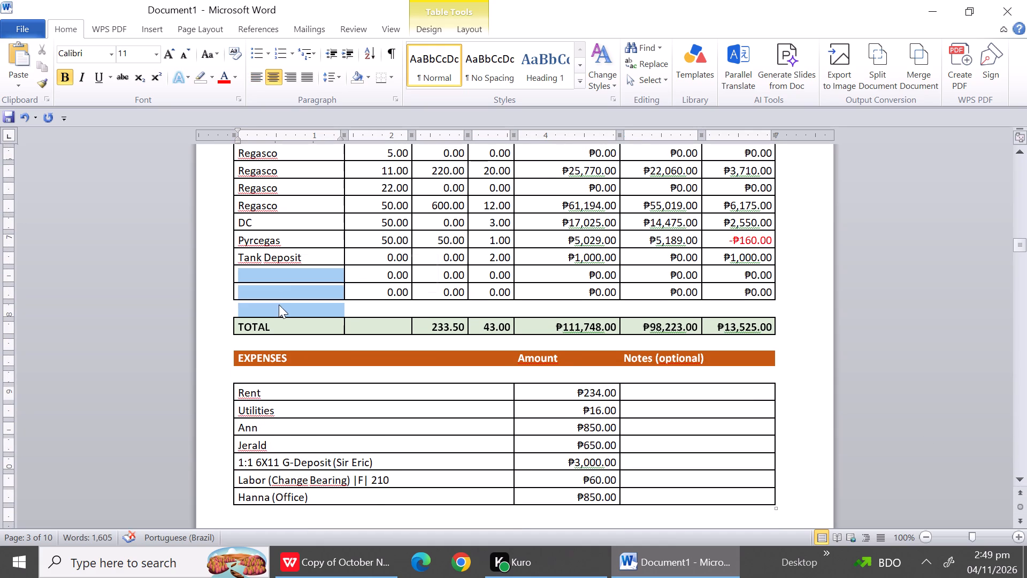
click(279, 305)
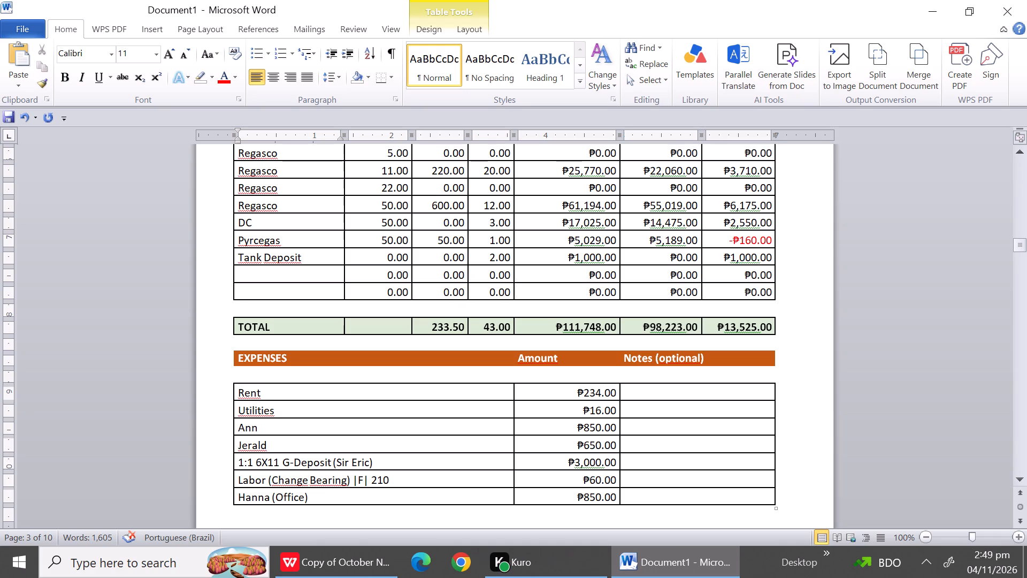
drag(270, 269, 263, 303)
right_click(263, 303)
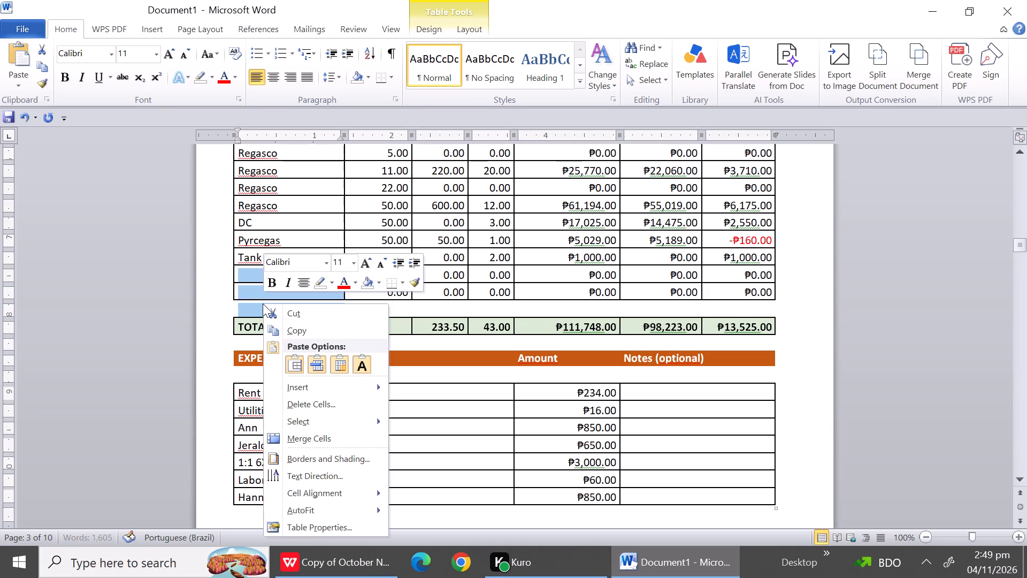
click(341, 404)
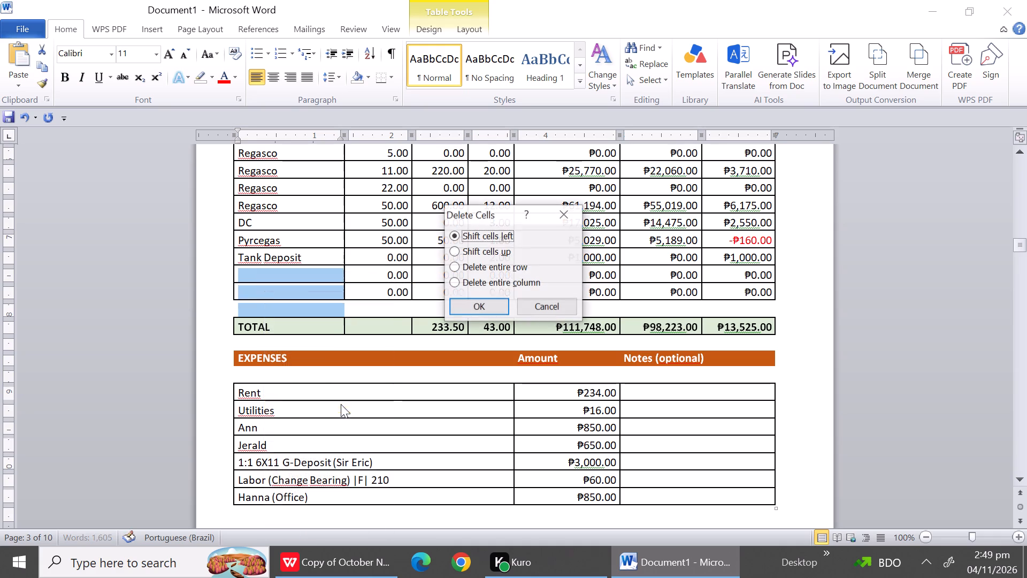
click(504, 265)
click(488, 306)
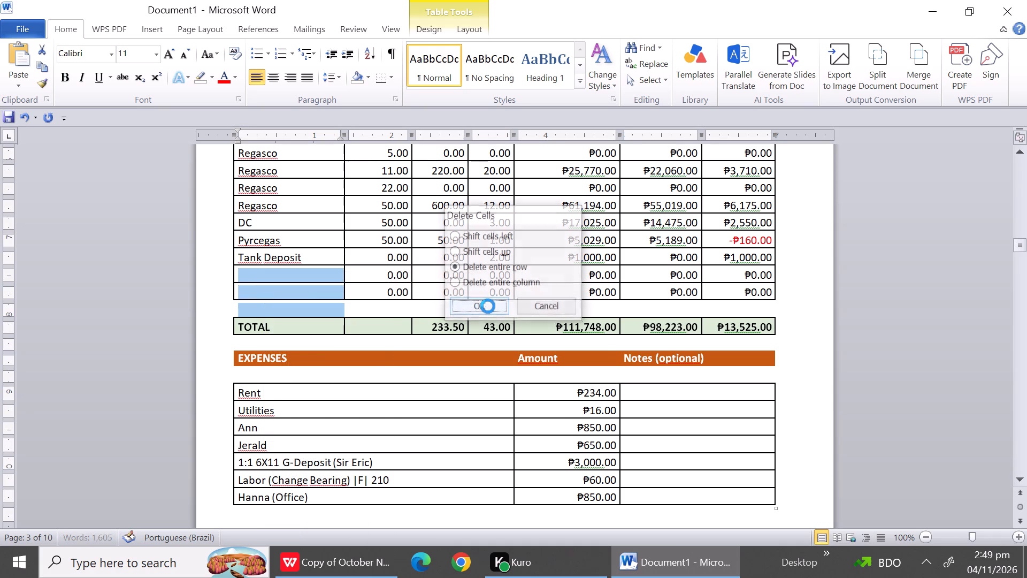
Delete the entire blank row between the TOTAL row and the EXPENSES header in the October 6 report.
click(328, 292)
right_click(328, 292)
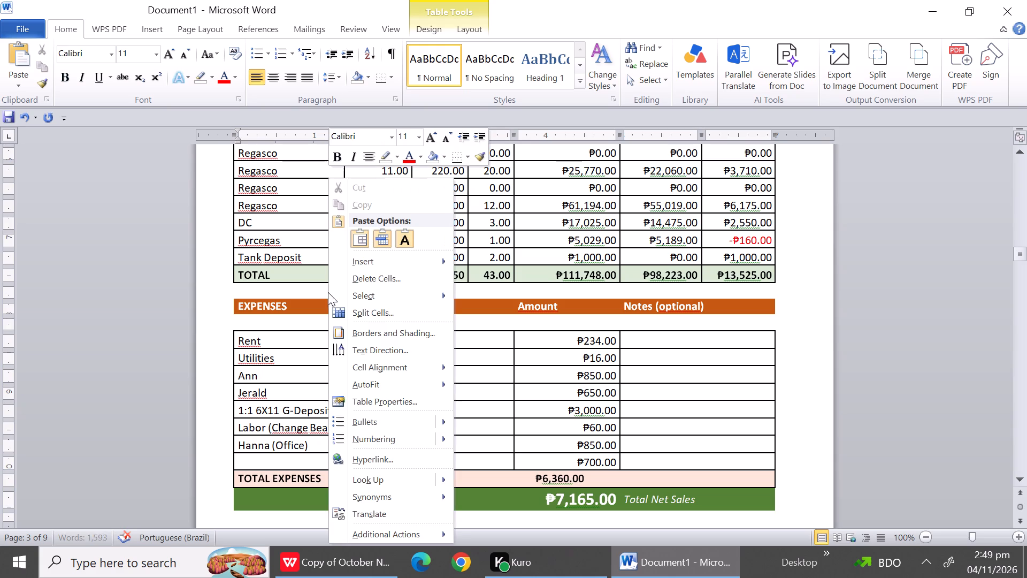
click(379, 275)
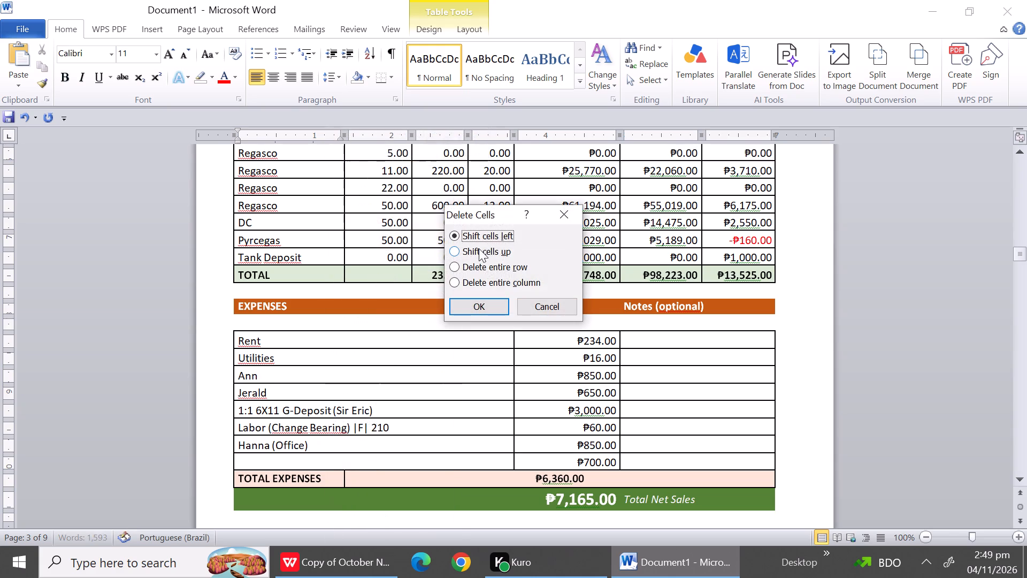
click(485, 267)
click(481, 310)
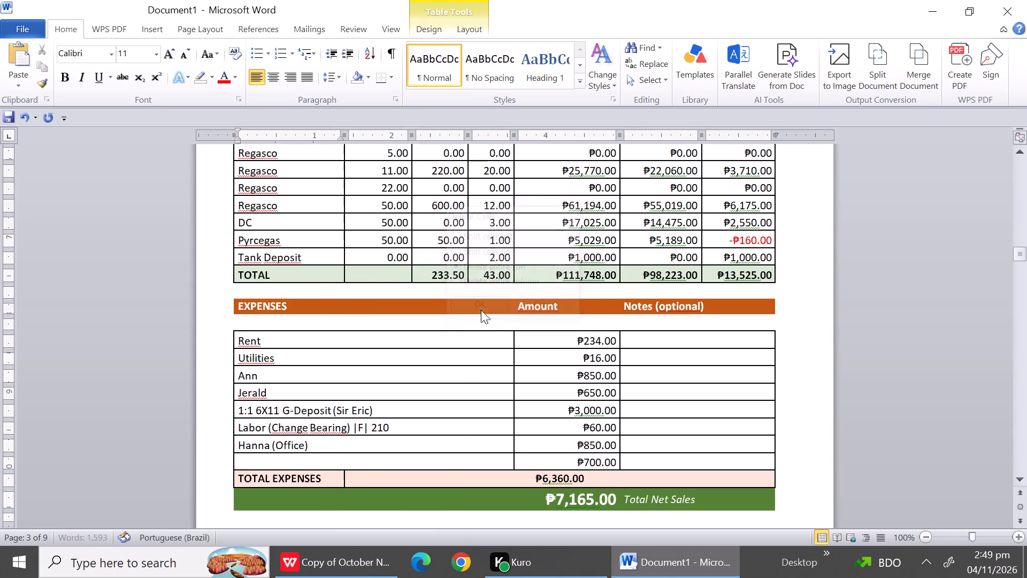
Delete the entire blank row between the EXPENSES header and the Rent row in the October 6 report.
click(359, 310)
right_click(359, 310)
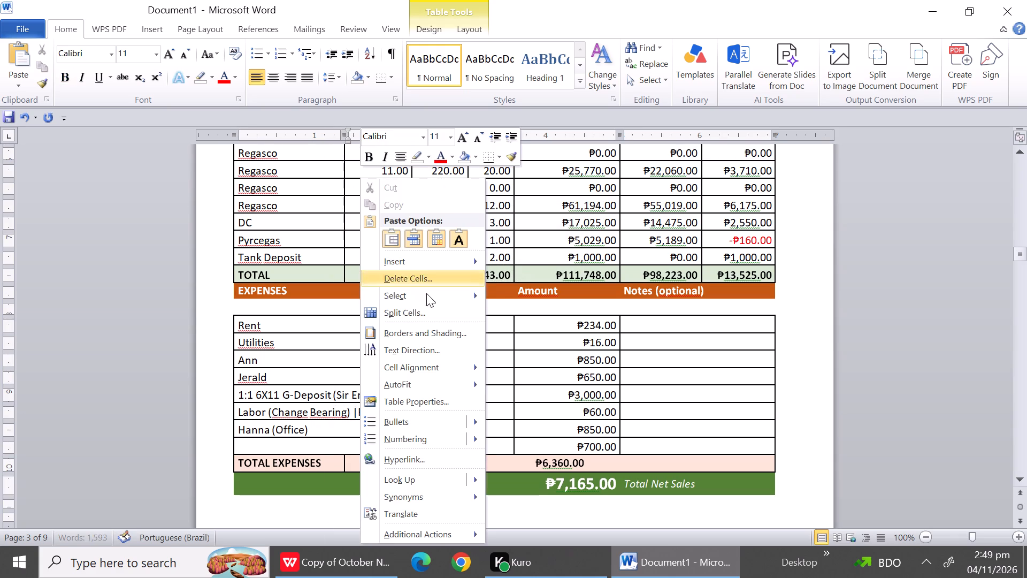
click(416, 283)
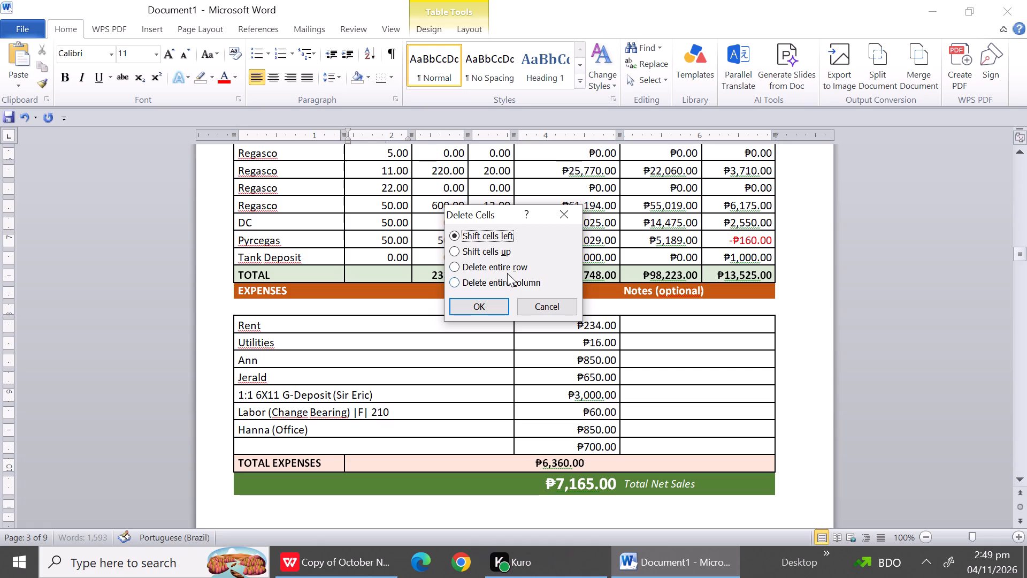
click(506, 270)
click(496, 307)
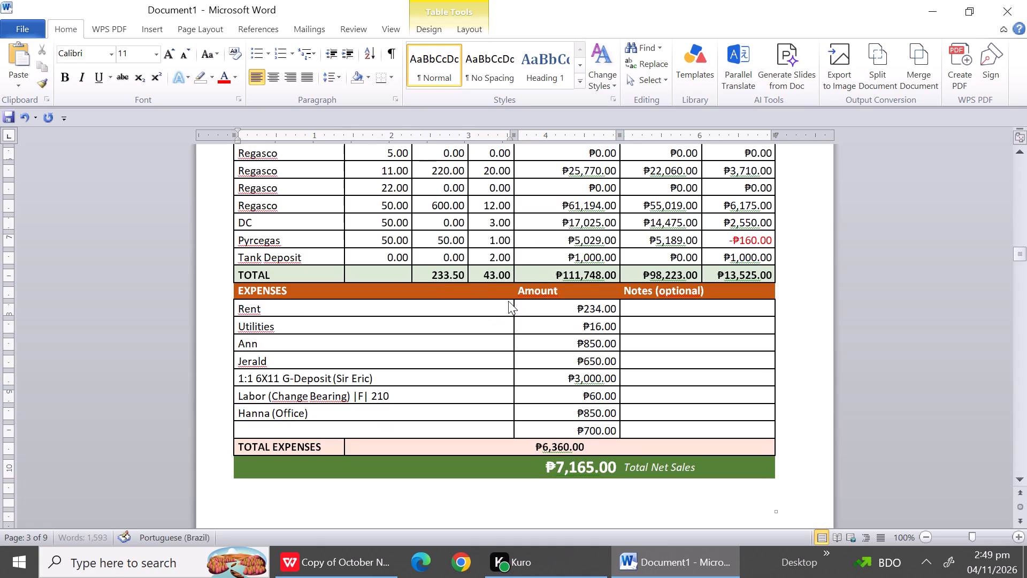
Delete the entire blank row between the date line and the column header row in the October 7 report.
triple_click(1019, 484)
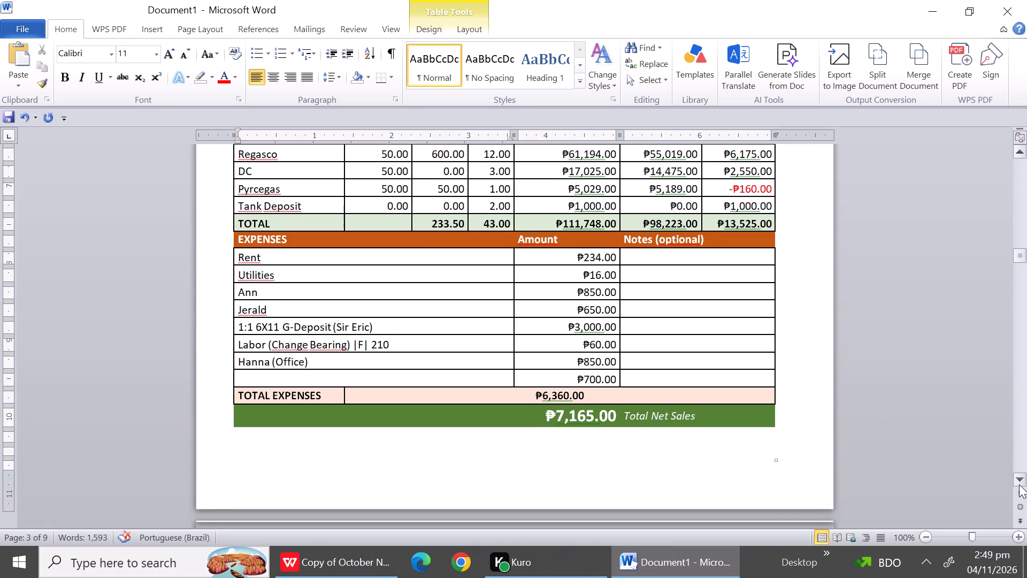
triple_click(1019, 484)
triple_click(1019, 484)
triple_click(1019, 484)
triple_click(1019, 484)
triple_click(1019, 484)
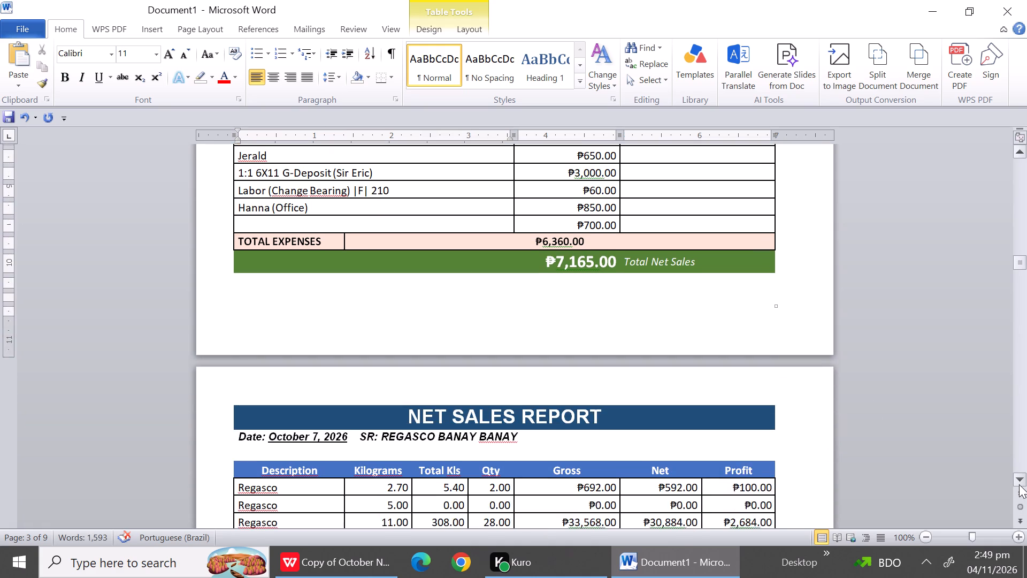
triple_click(1019, 484)
triple_click(1019, 484)
double_click(1019, 484)
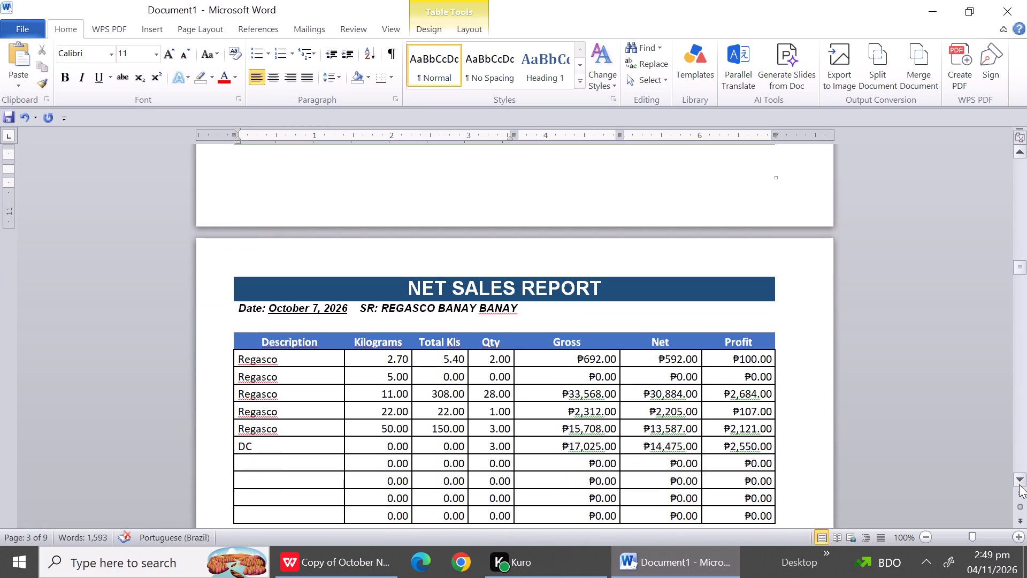
click(250, 325)
right_click(250, 325)
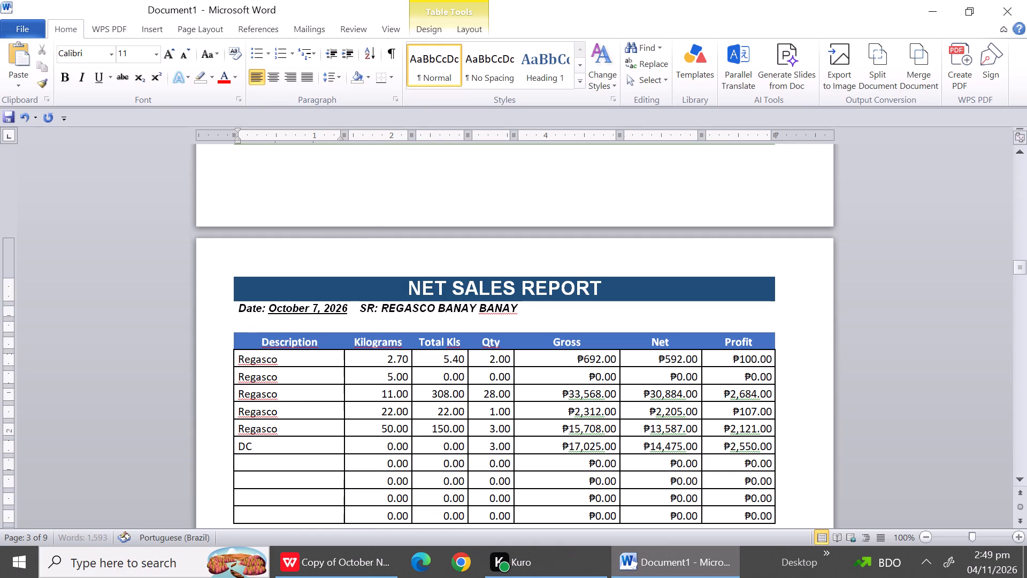
click(288, 282)
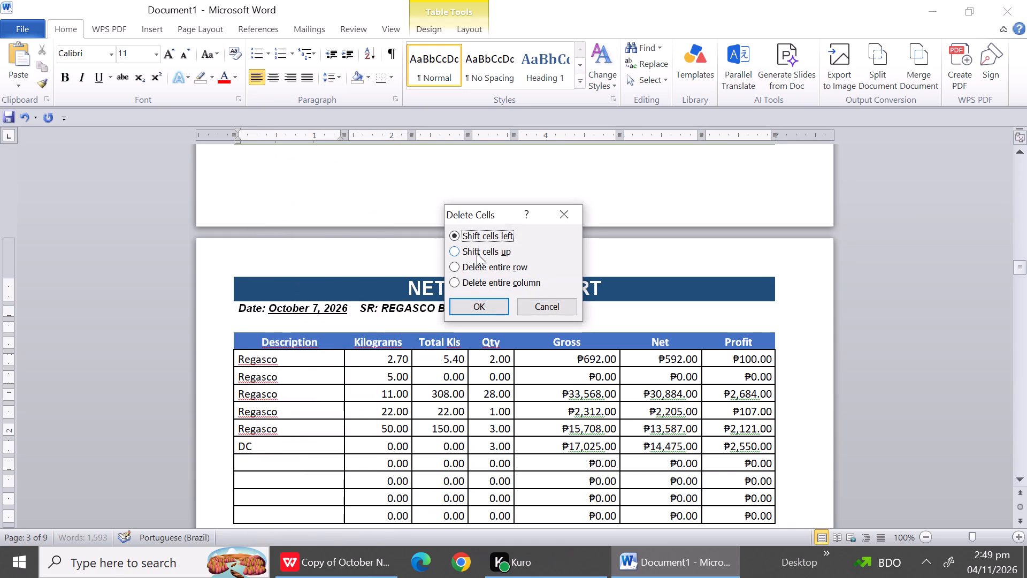
click(482, 270)
click(481, 303)
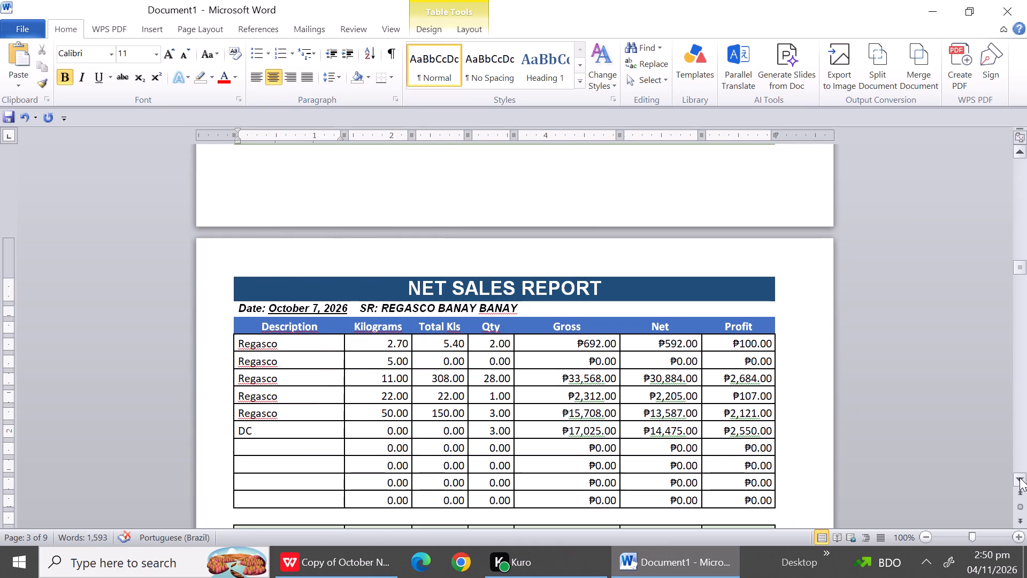
Delete the four unnamed zero-value rows and the blank row above TOTAL in the October 7 report.
triple_click(1020, 477)
triple_click(1020, 477)
triple_click(1020, 477)
click(1020, 477)
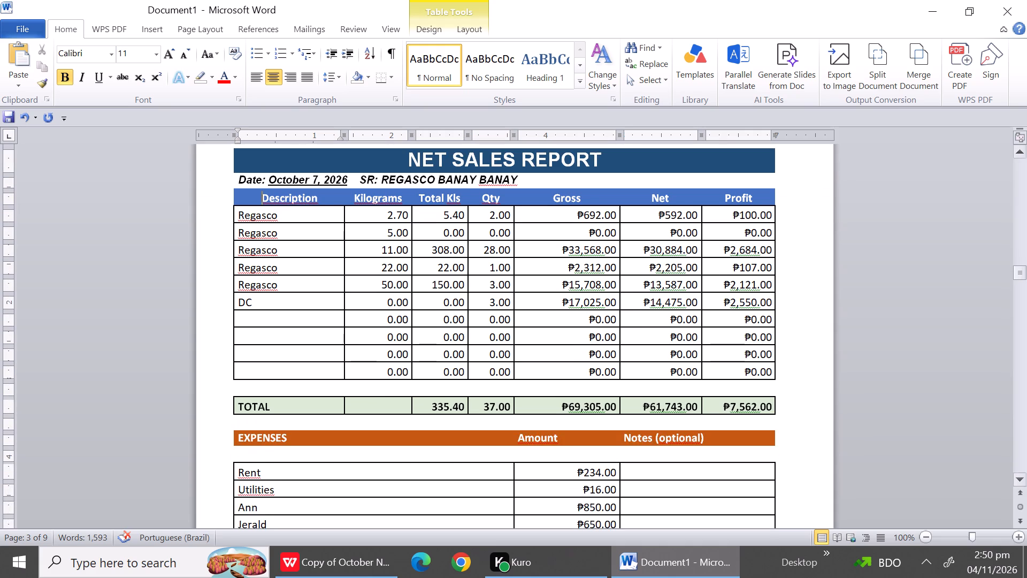
drag(294, 317, 283, 381)
right_click(283, 381)
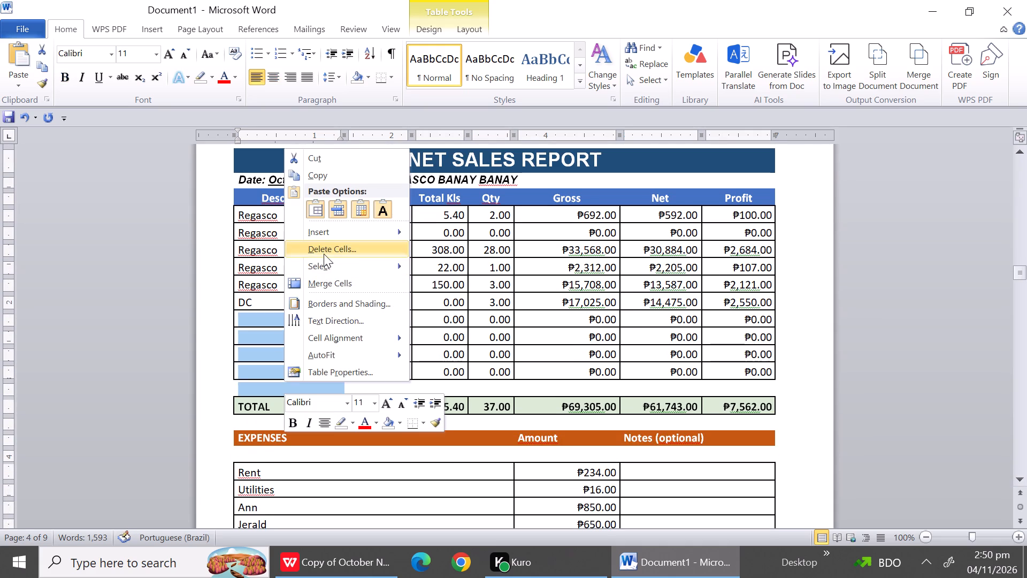
click(324, 254)
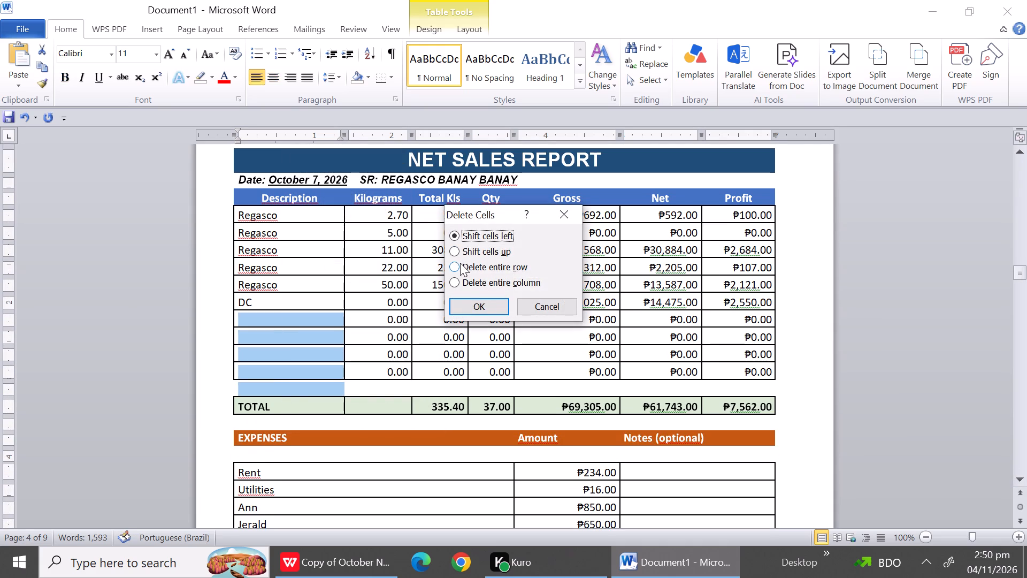
click(460, 263)
click(466, 300)
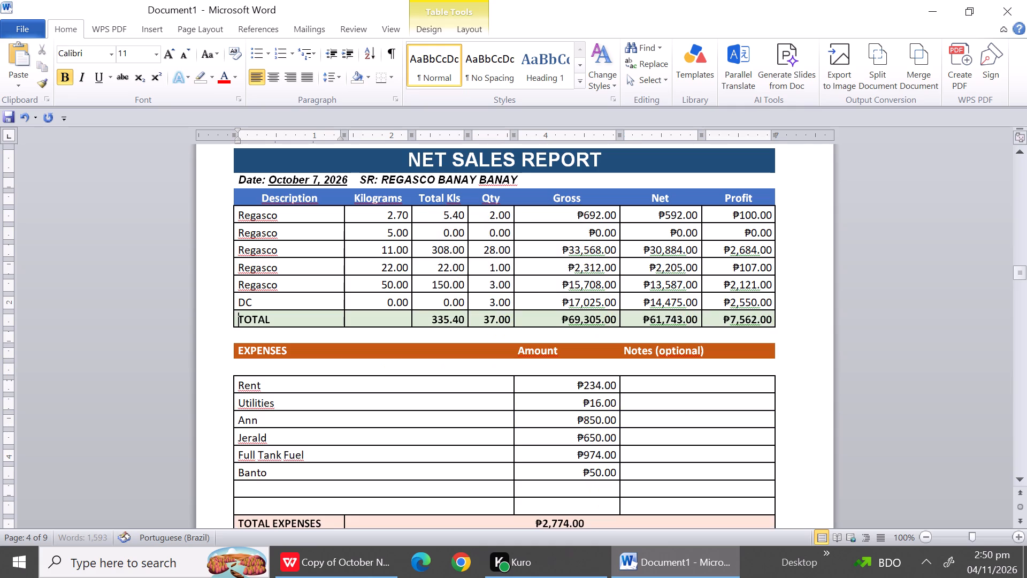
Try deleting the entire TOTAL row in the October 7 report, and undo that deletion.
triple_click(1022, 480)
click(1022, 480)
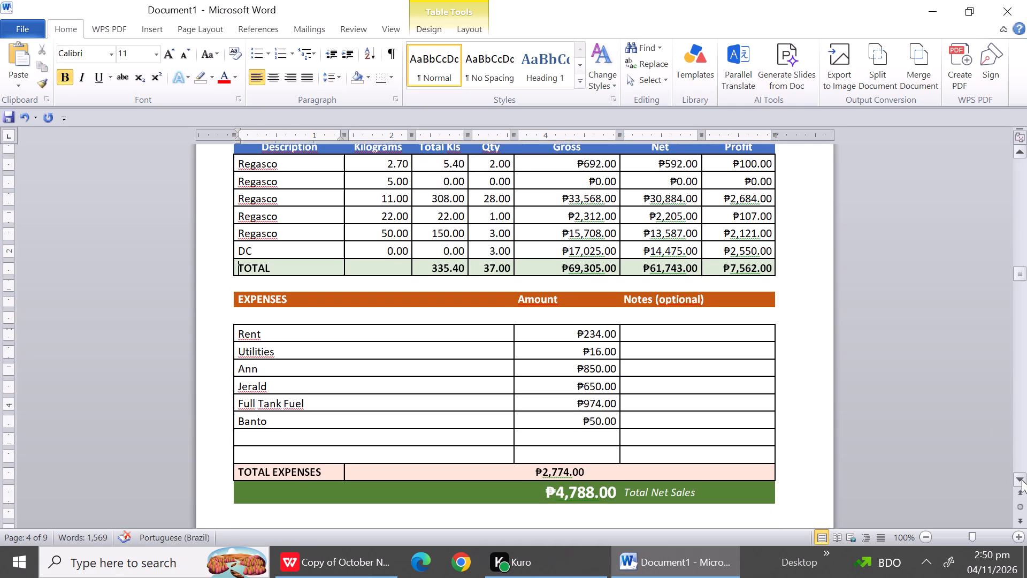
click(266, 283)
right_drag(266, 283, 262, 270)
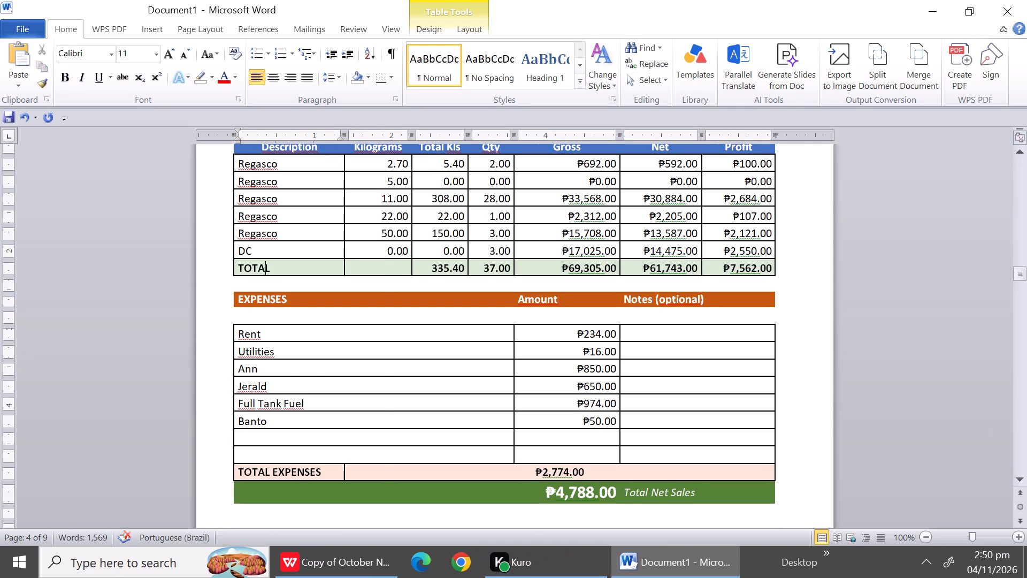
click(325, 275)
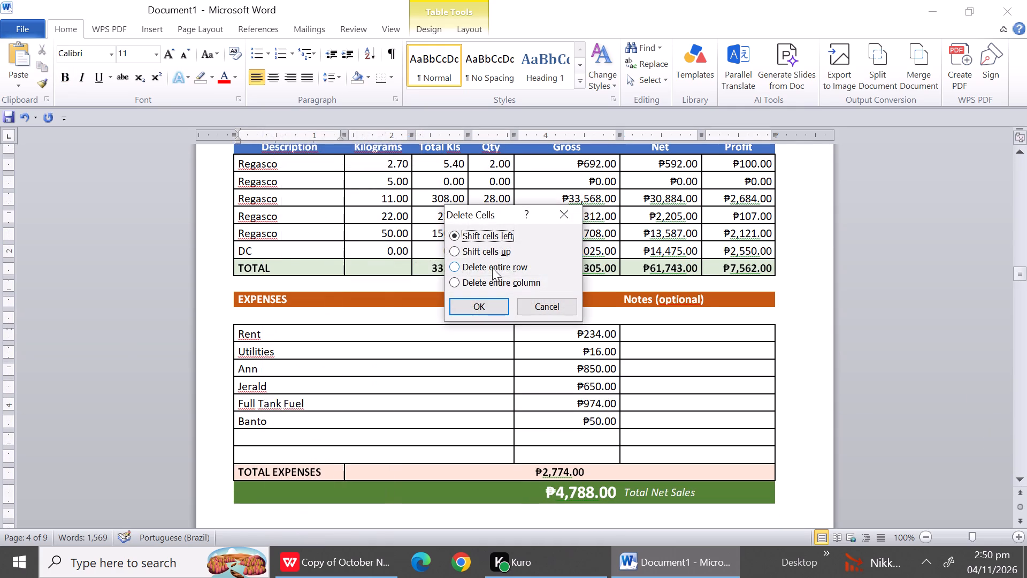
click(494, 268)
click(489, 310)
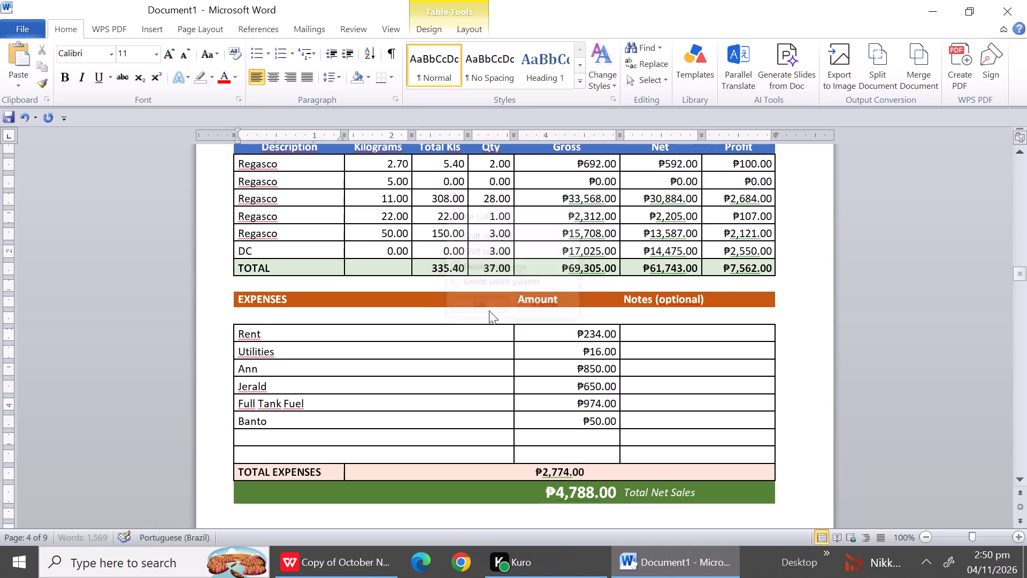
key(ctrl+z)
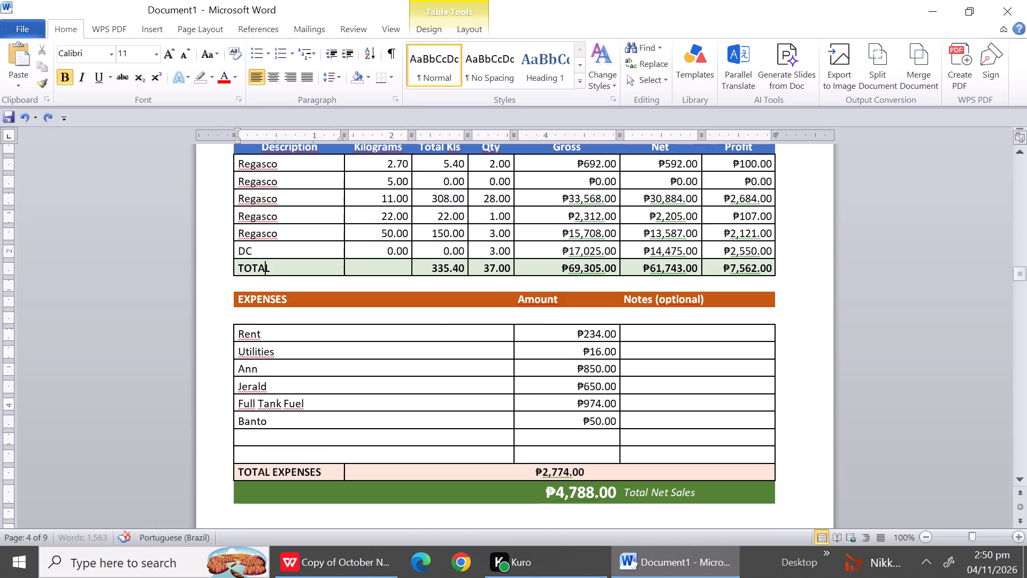
Delete the entire blank row between the TOTAL row and the EXPENSES header in the October 7 report.
click(349, 285)
right_click(349, 285)
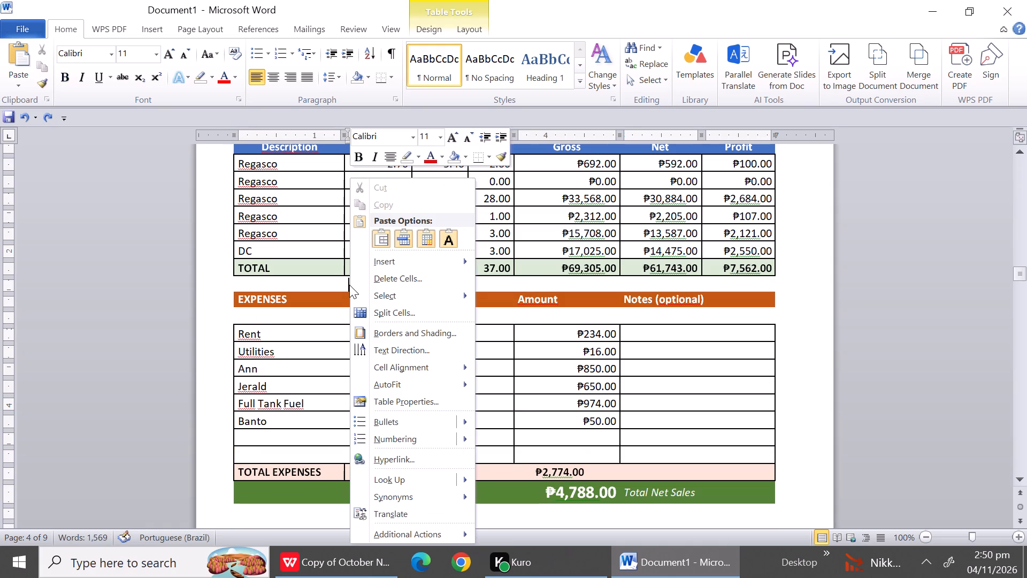
click(376, 284)
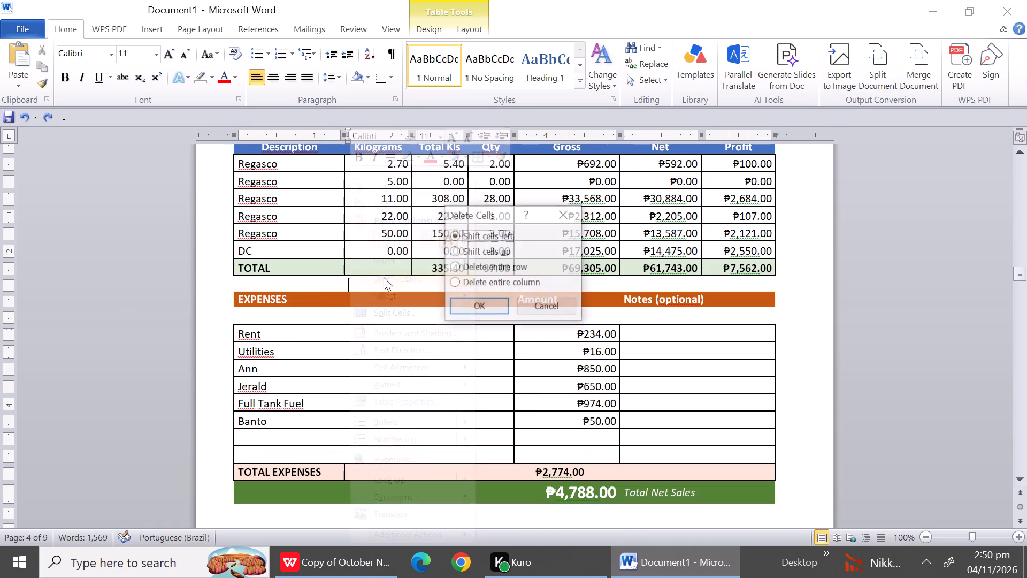
click(480, 267)
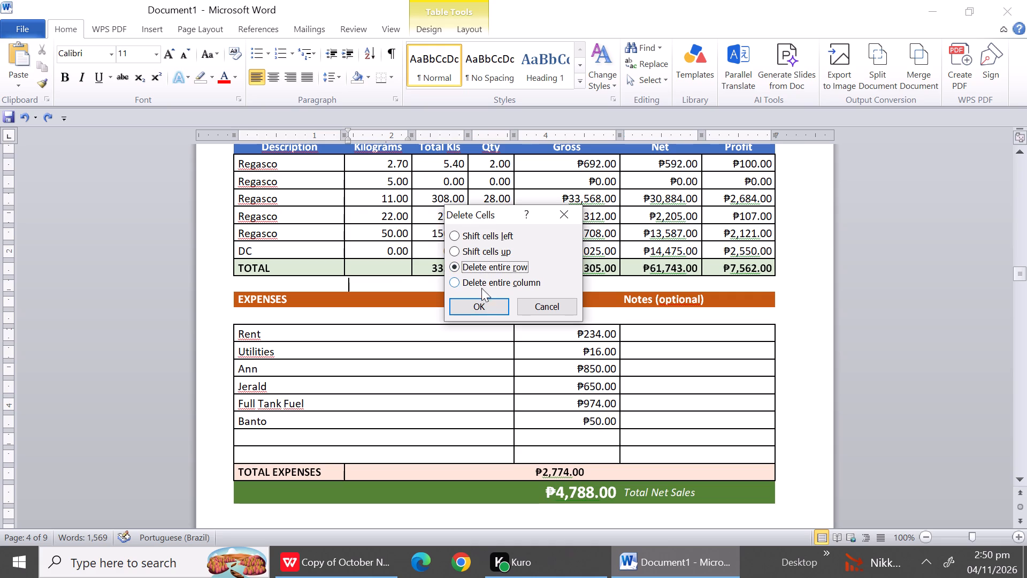
click(482, 306)
Delete the entire blank row between the EXPENSES header and the Rent row in the October 7 report.
click(318, 301)
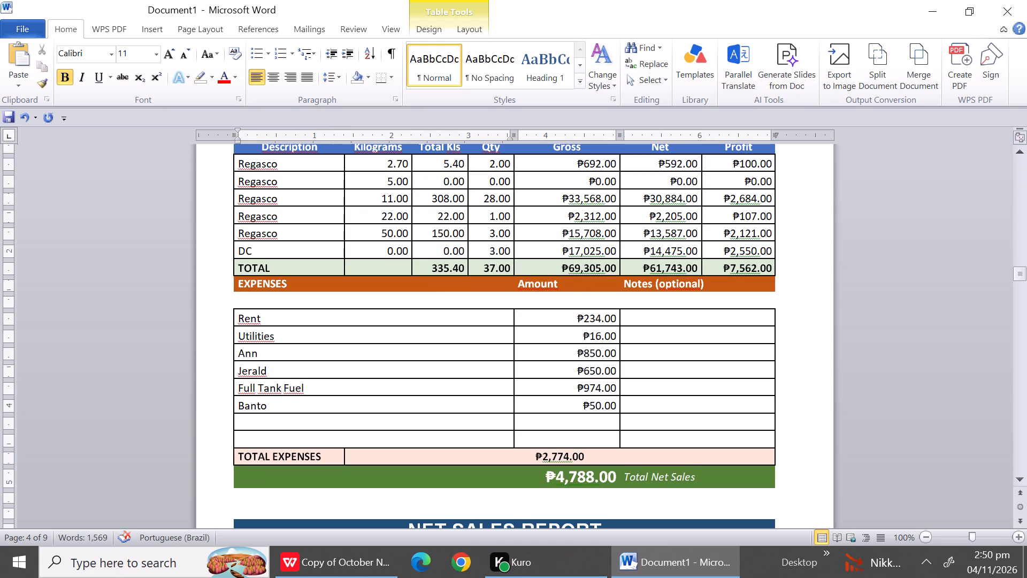
right_click(318, 301)
click(358, 283)
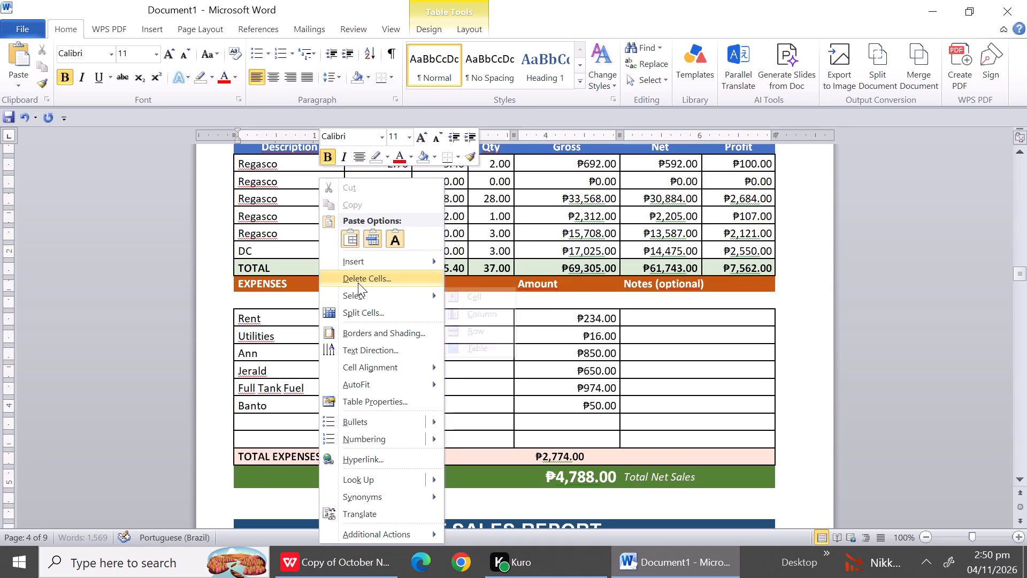
click(491, 270)
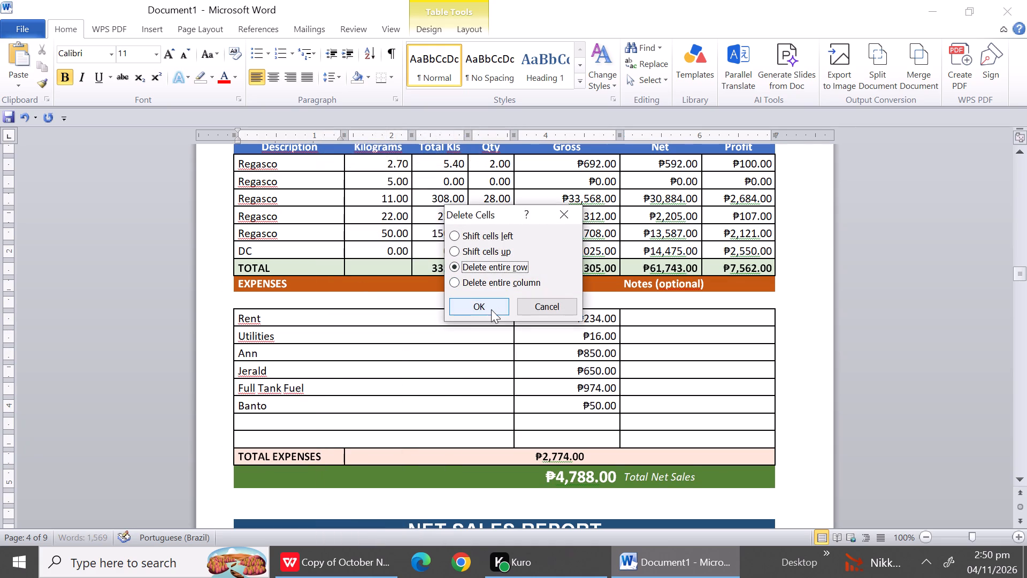
click(491, 309)
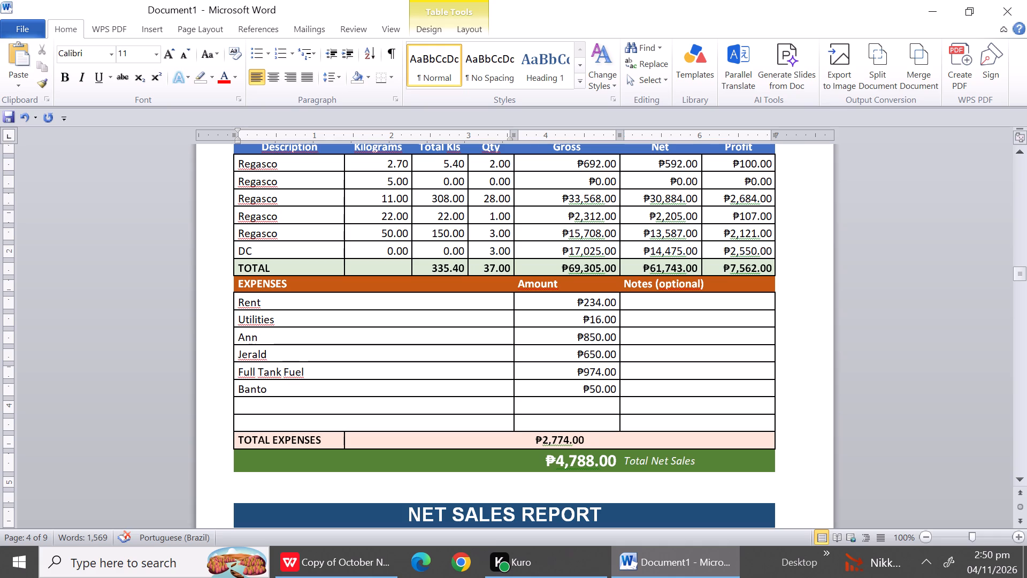
Delete the two blank expense rows between Banto and TOTAL EXPENSES in the October 7 report.
drag(321, 403, 318, 427)
right_click(318, 427)
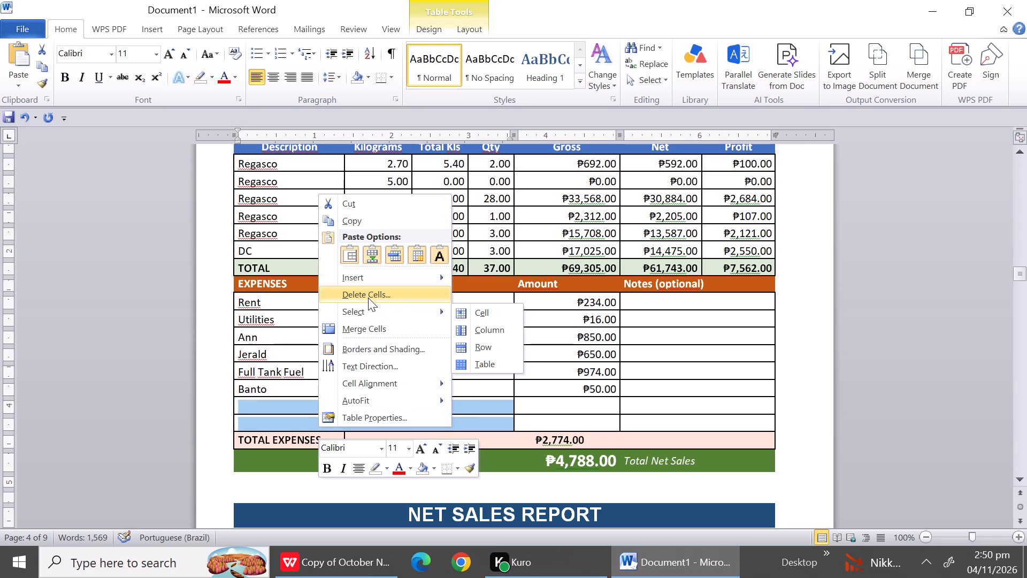
click(368, 298)
click(479, 263)
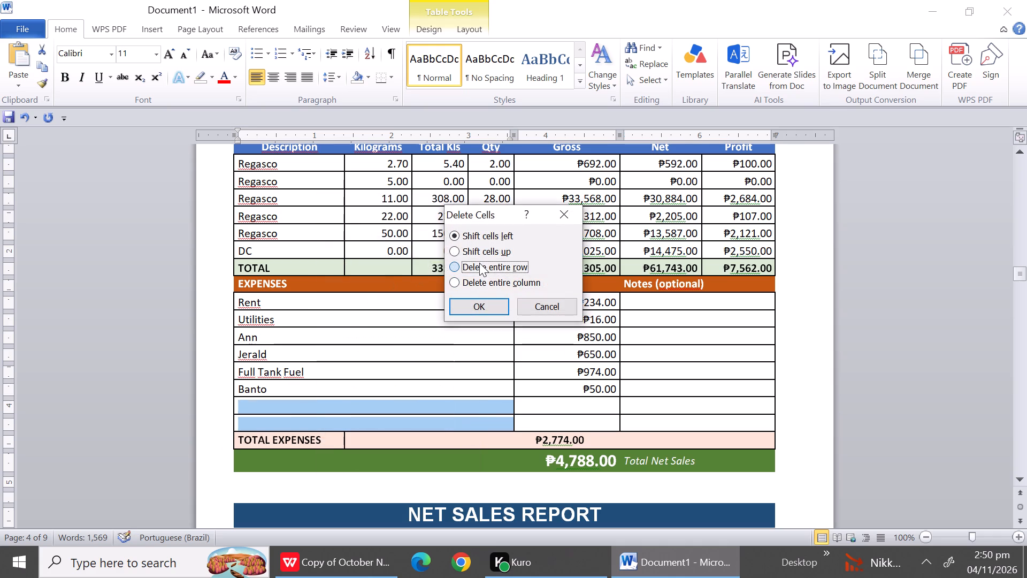
click(479, 306)
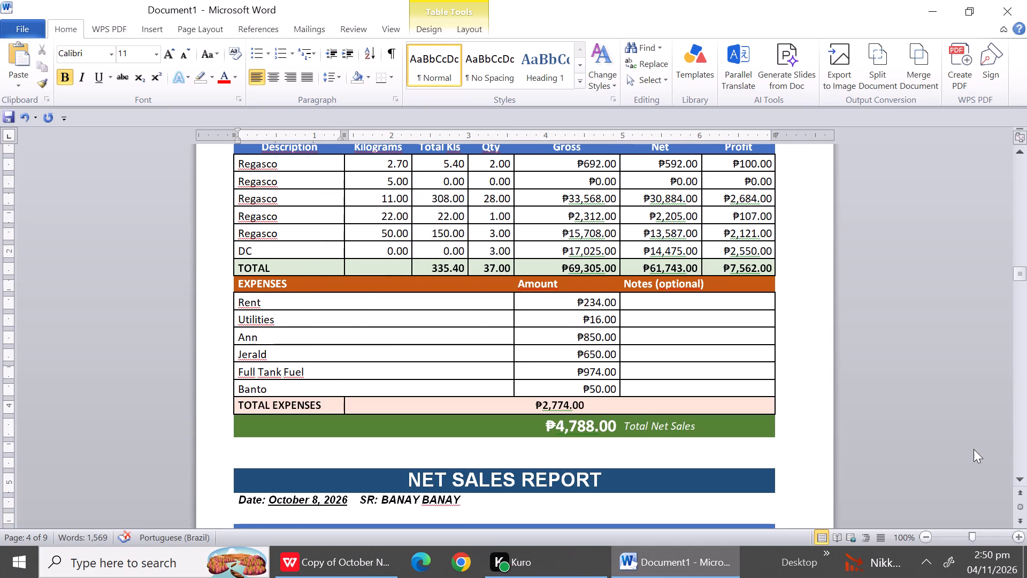
Delete one entire blank row between the October 7 Total Net Sales row and the October 8 report title.
triple_click(1015, 476)
triple_click(1015, 476)
triple_click(1015, 476)
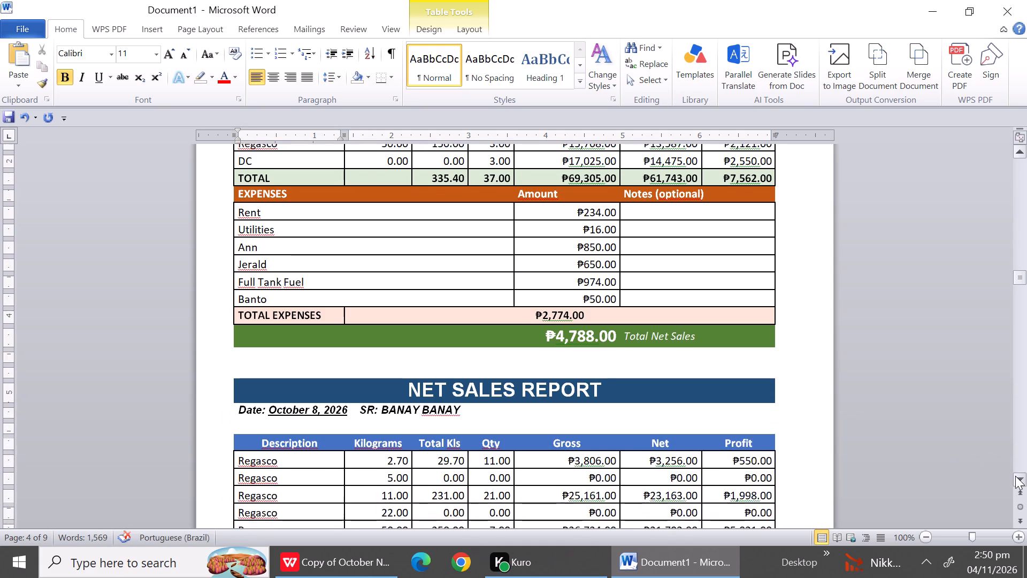
triple_click(1015, 476)
triple_click(1015, 476)
click(1015, 476)
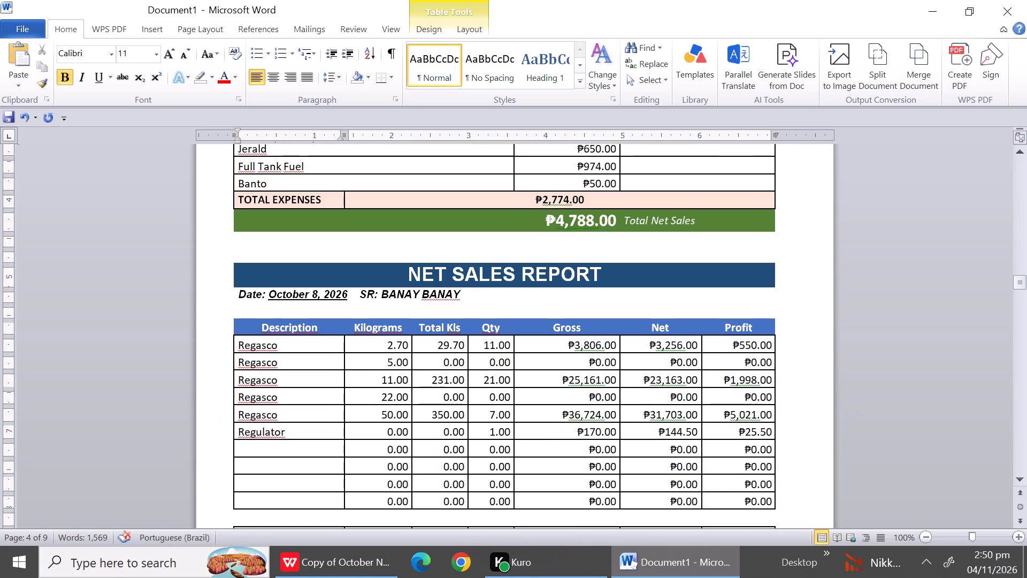
click(256, 248)
click(256, 240)
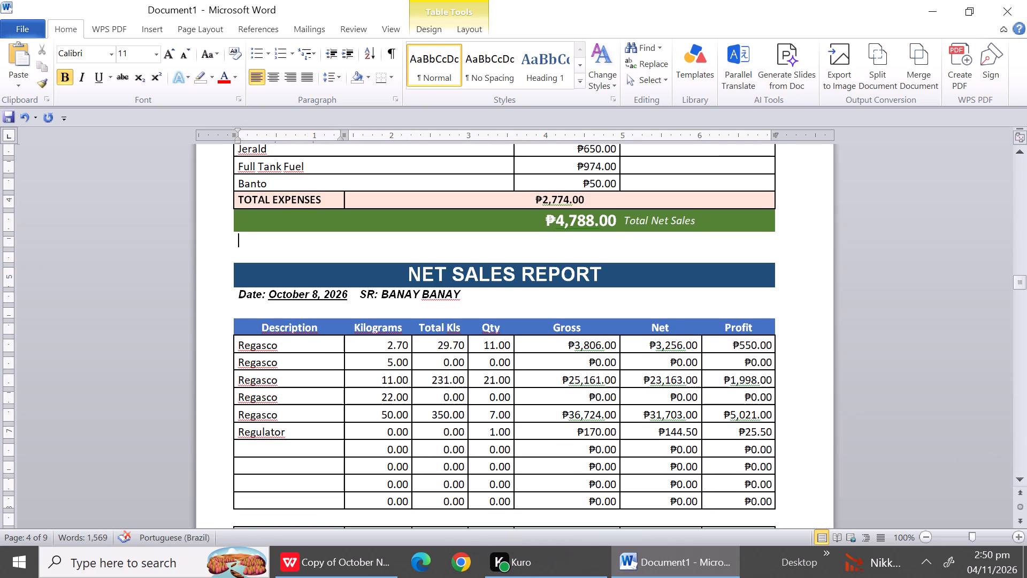
right_click(256, 240)
click(313, 274)
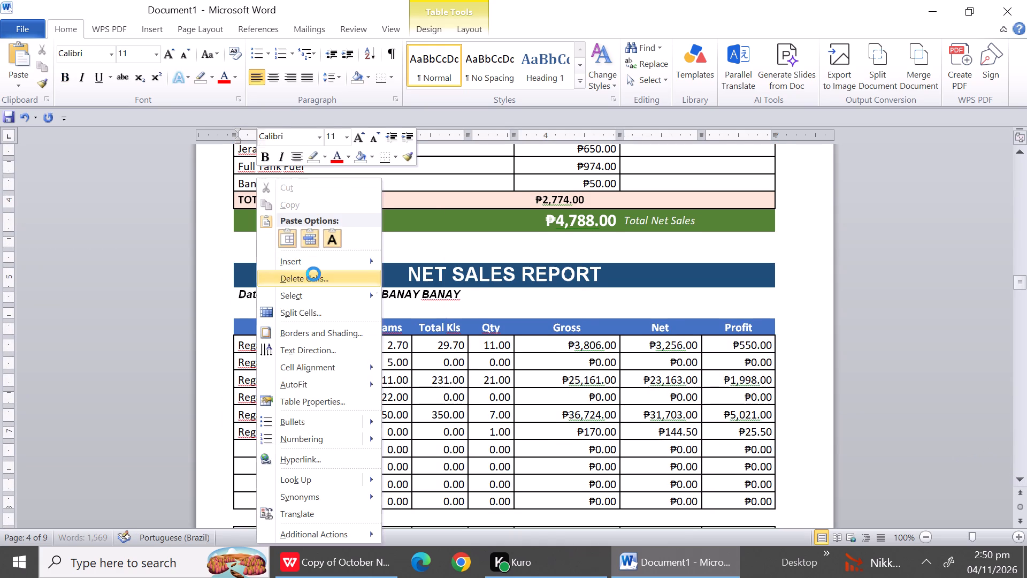
click(521, 264)
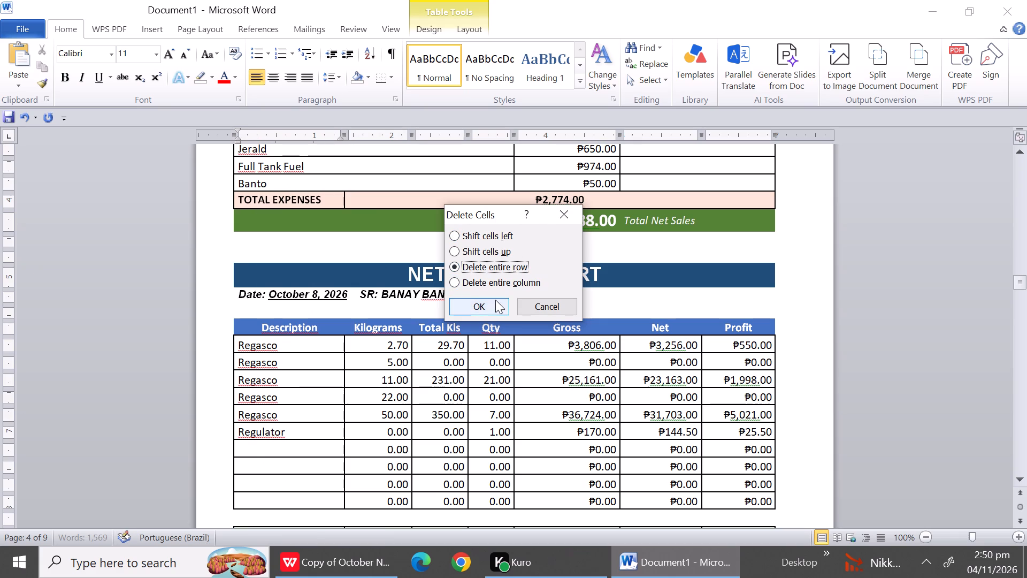
click(495, 300)
Delete the entire blank row between the date line and the column header row in the October 8 report.
click(285, 288)
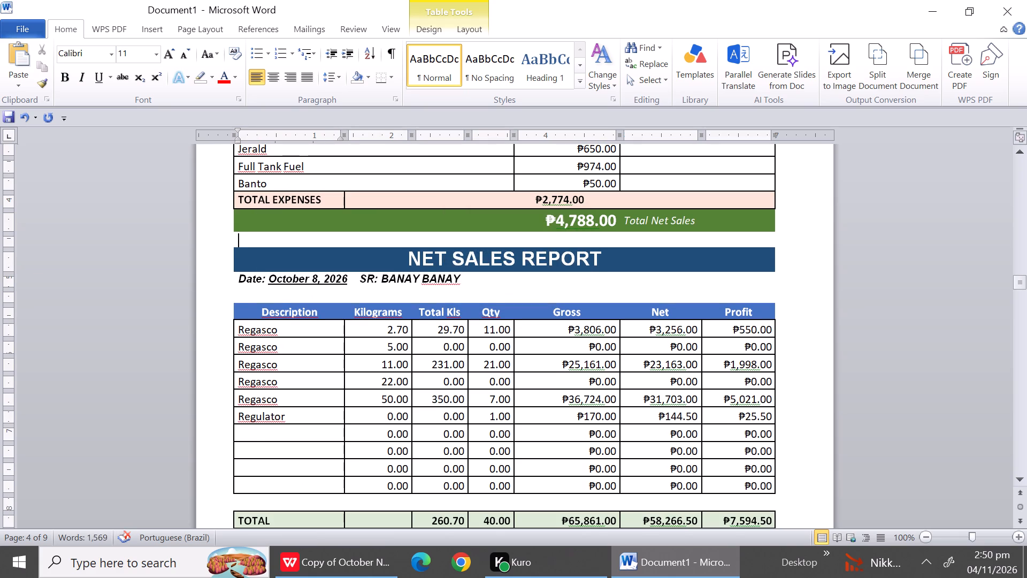
click(278, 294)
right_click(278, 294)
click(319, 282)
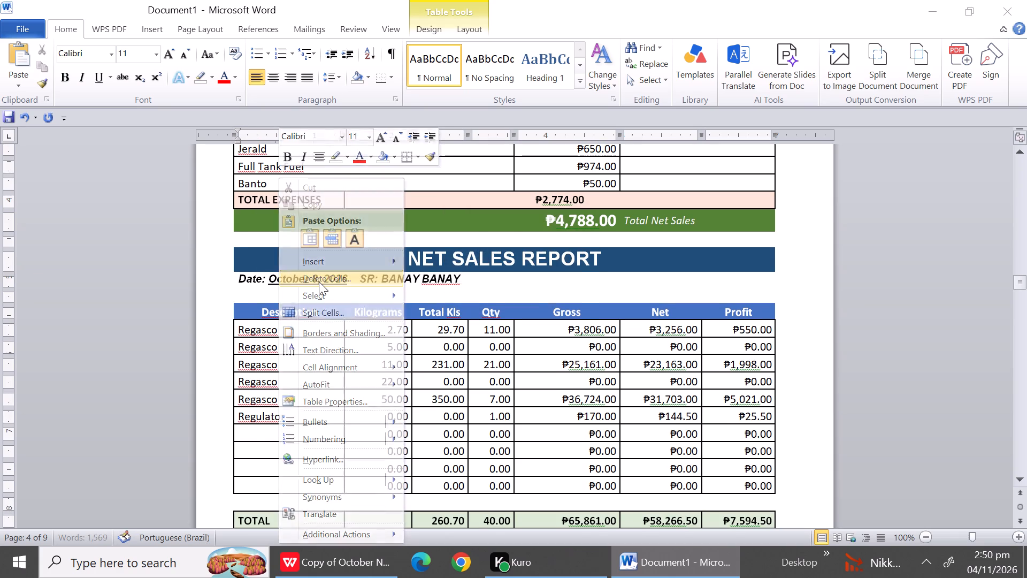
click(503, 266)
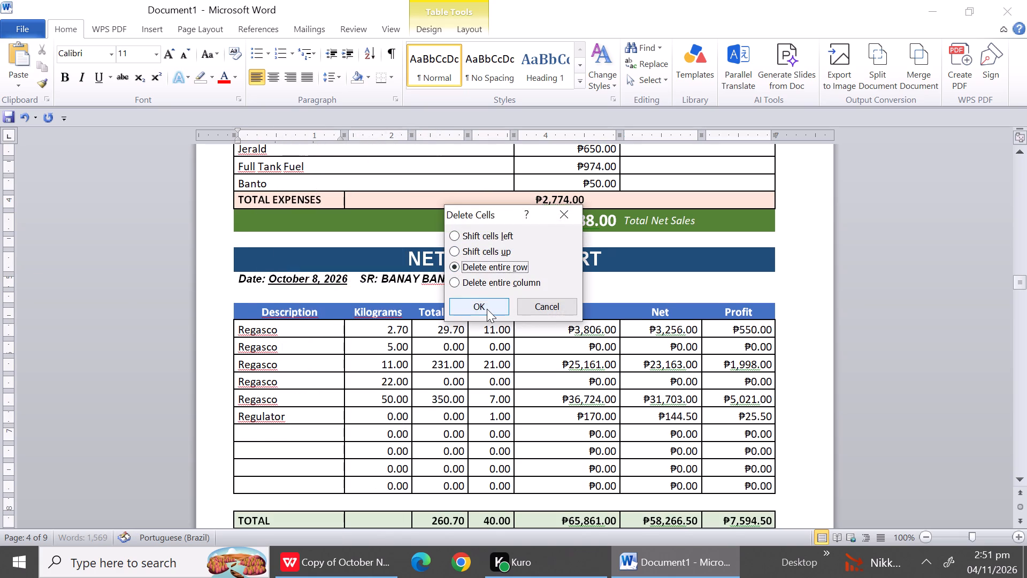
click(487, 309)
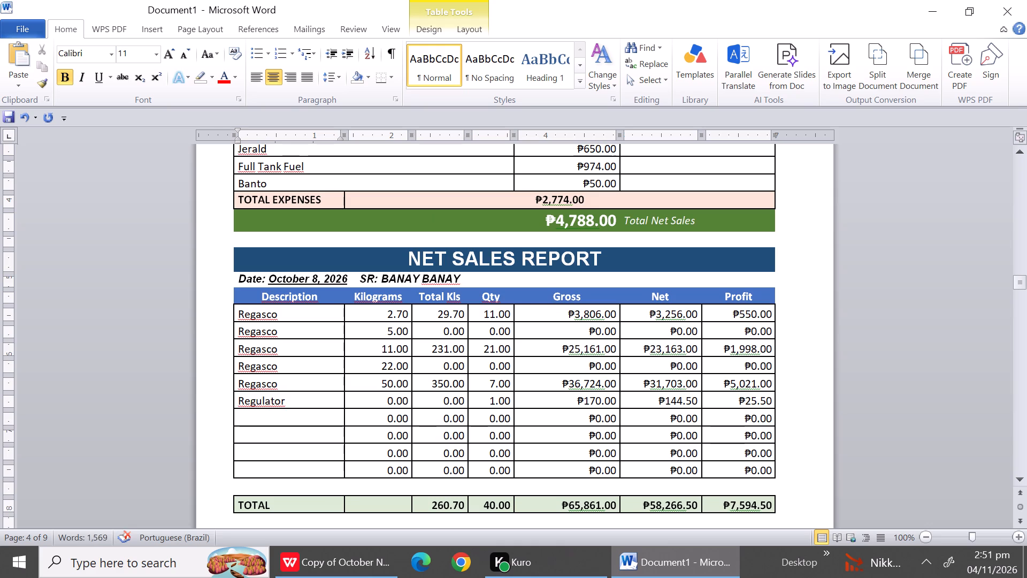
Delete the four unnamed zero-value rows and the blank row above TOTAL in the October 8 report.
drag(272, 416, 272, 481)
right_click(272, 481)
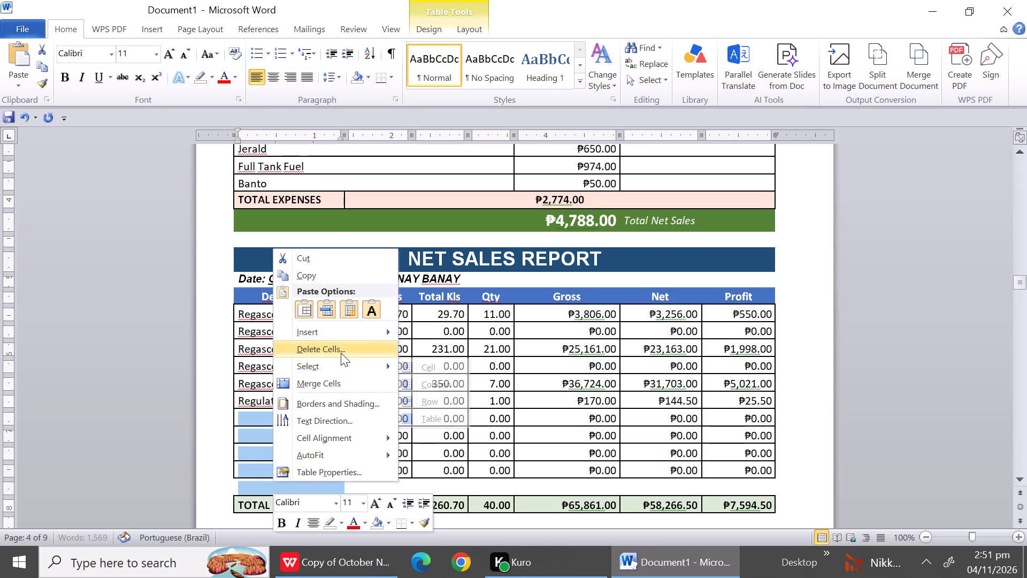
click(341, 353)
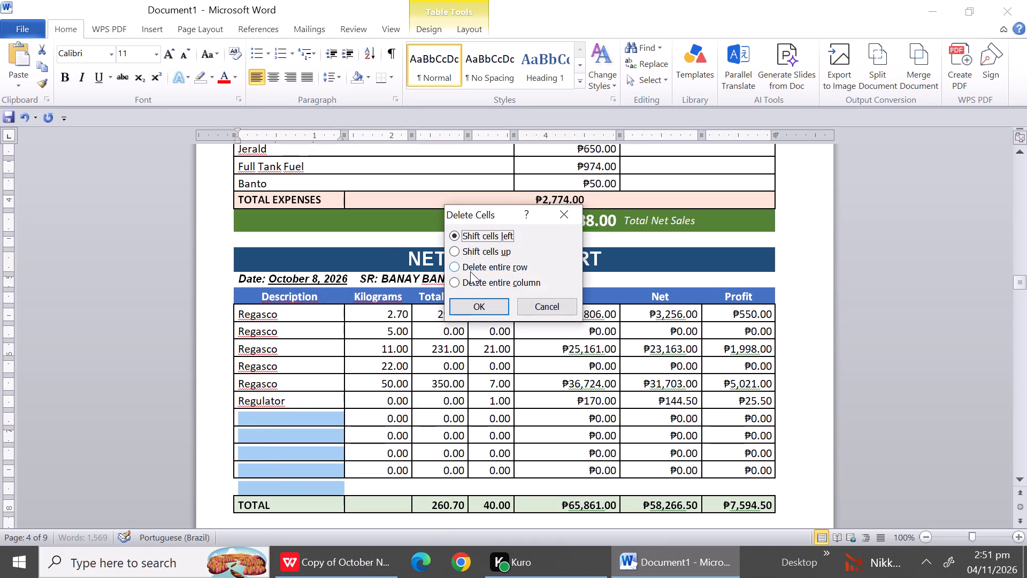
click(470, 271)
click(470, 301)
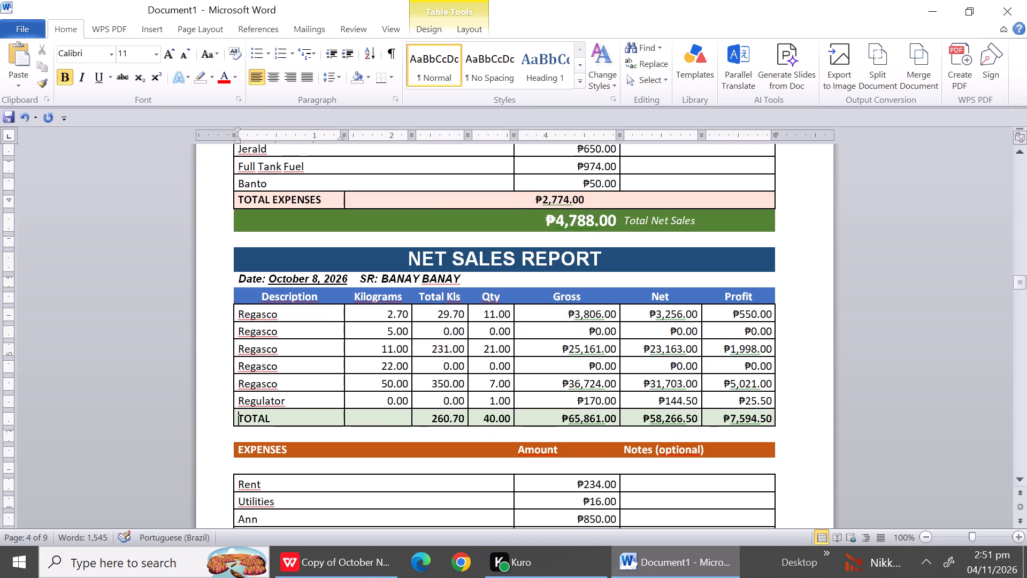
Delete the entire blank row between the TOTAL row and the EXPENSES header in the October 8 report.
click(329, 437)
right_click(329, 437)
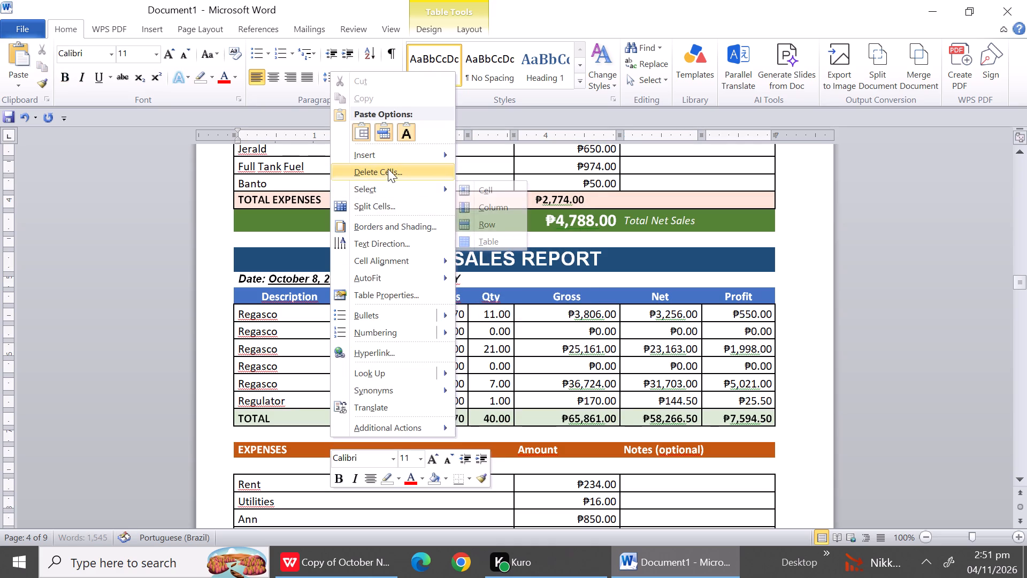
click(388, 169)
click(500, 268)
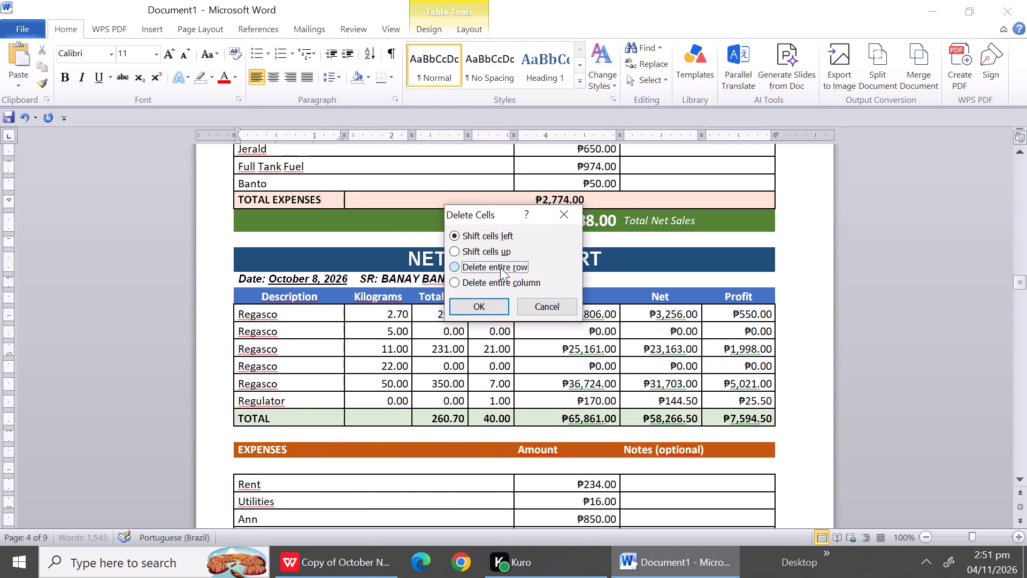
click(490, 299)
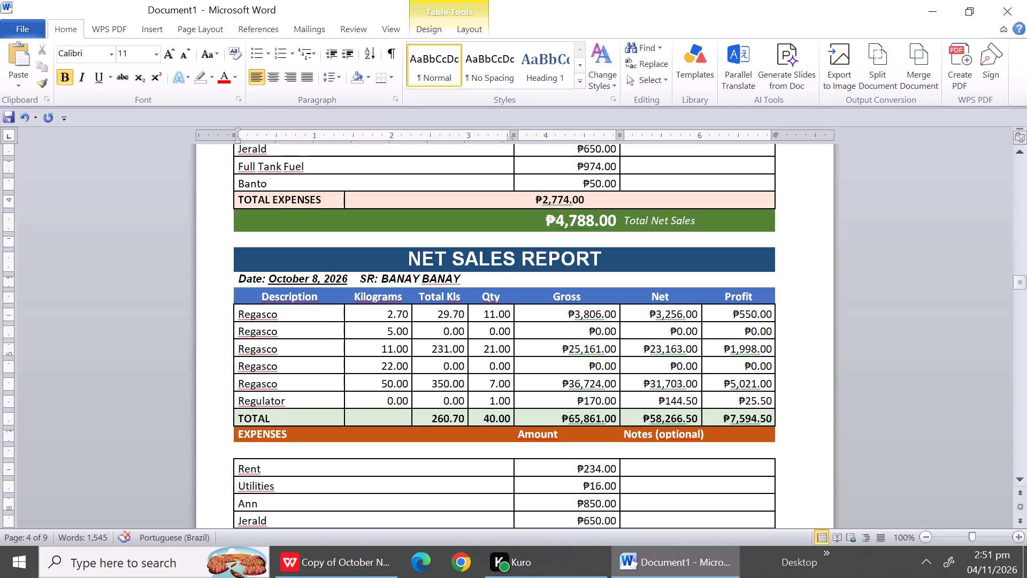
Delete the entire blank row between the EXPENSES header and the Rent row in the October 8 report.
click(281, 450)
right_click(281, 450)
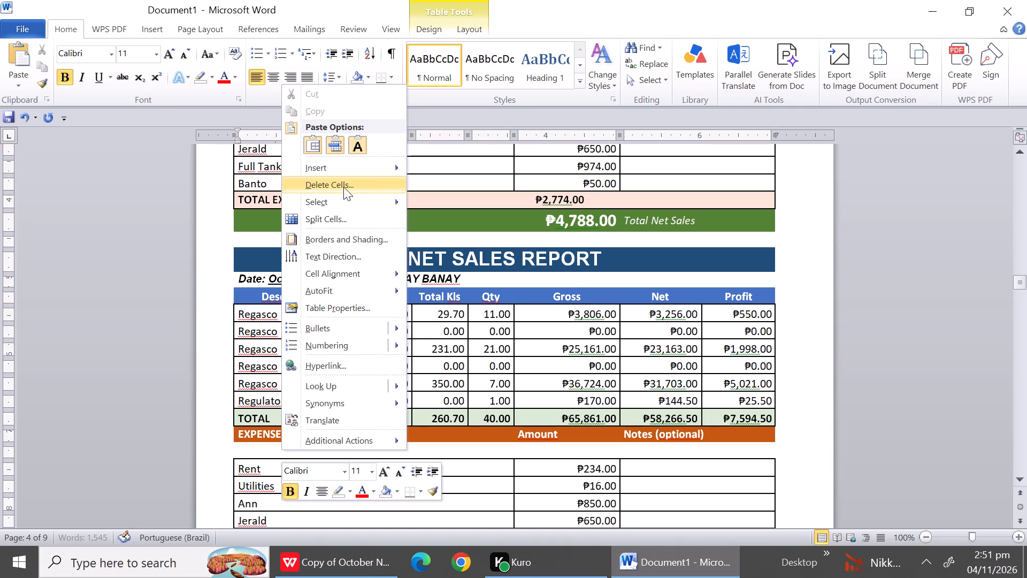
click(343, 187)
click(485, 265)
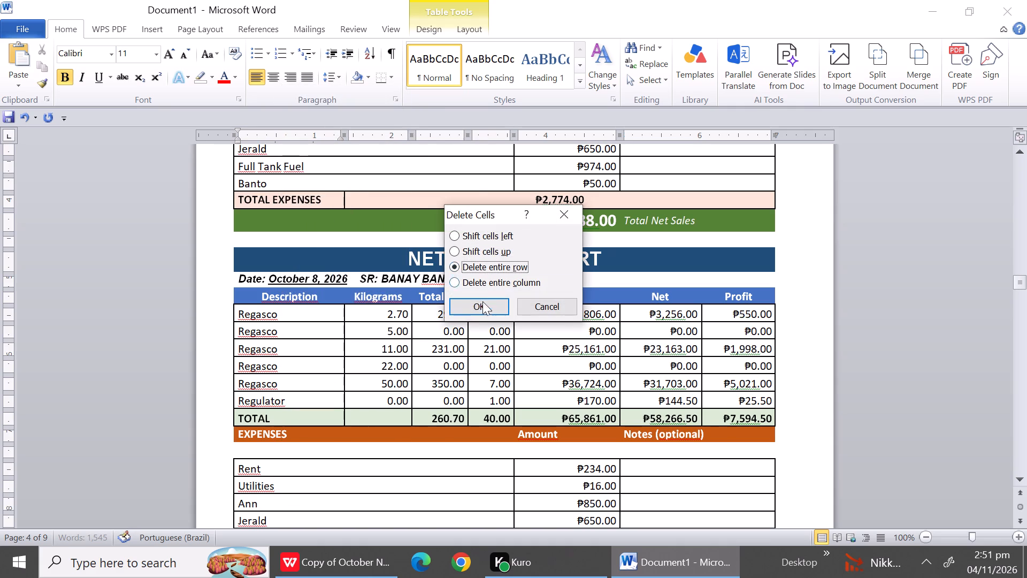
click(481, 308)
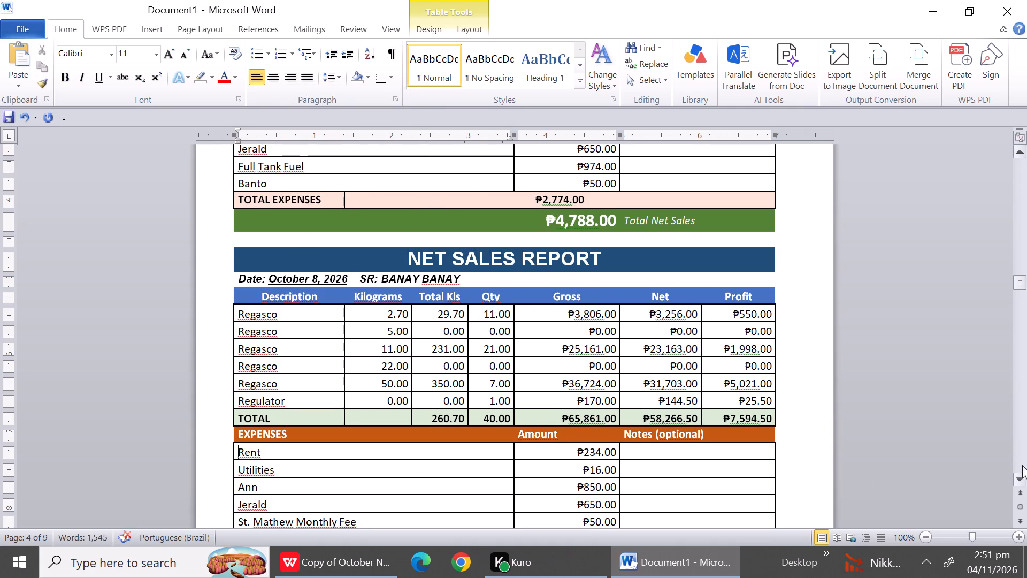
Delete the three blank expense rows between St. Mathew Monthly Fee and TOTAL EXPENSES in the October 8 report.
triple_click(1022, 476)
triple_click(1022, 476)
triple_click(1022, 476)
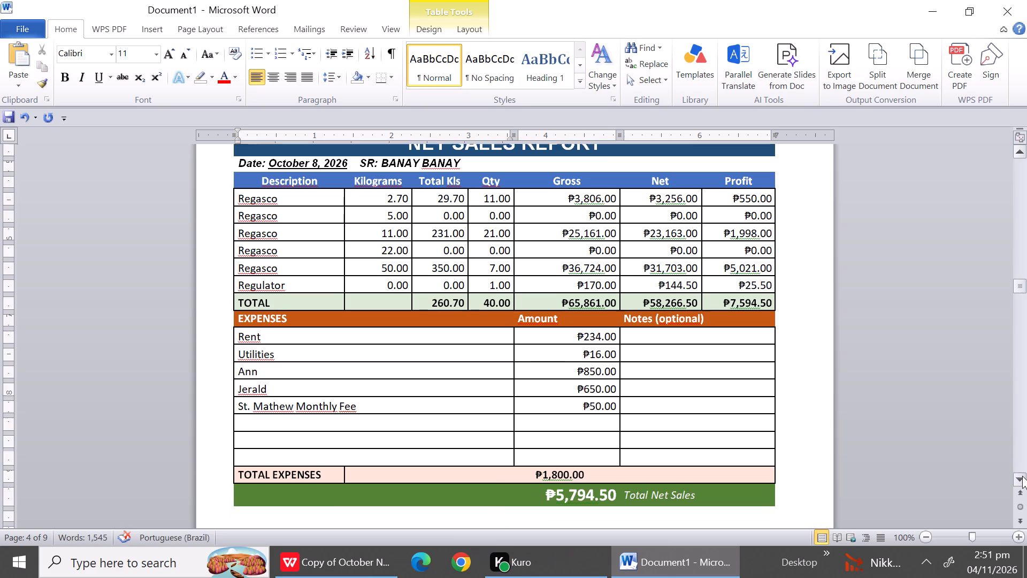
double_click(1022, 476)
click(1022, 476)
triple_click(1022, 476)
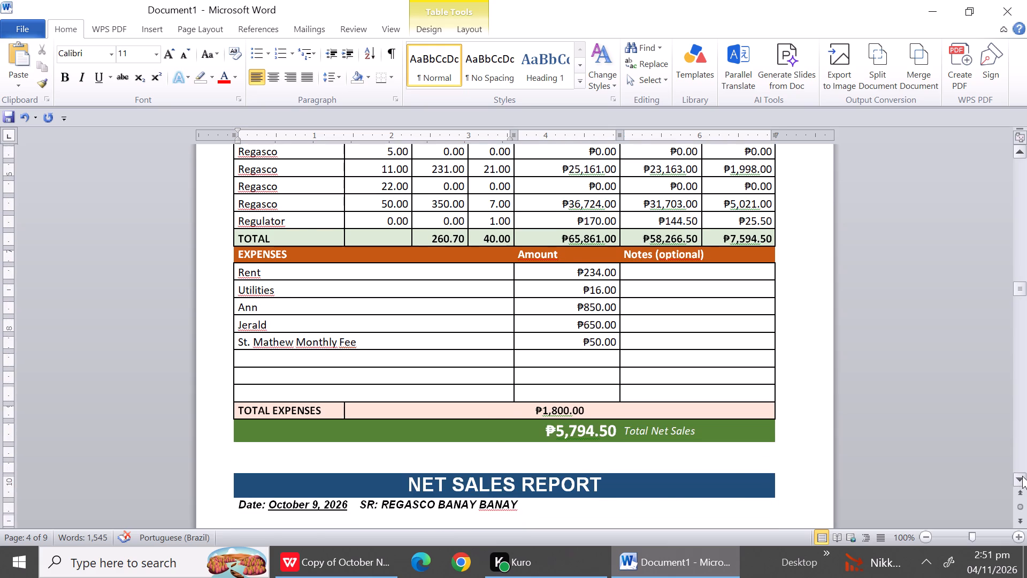
triple_click(1022, 476)
double_click(1022, 476)
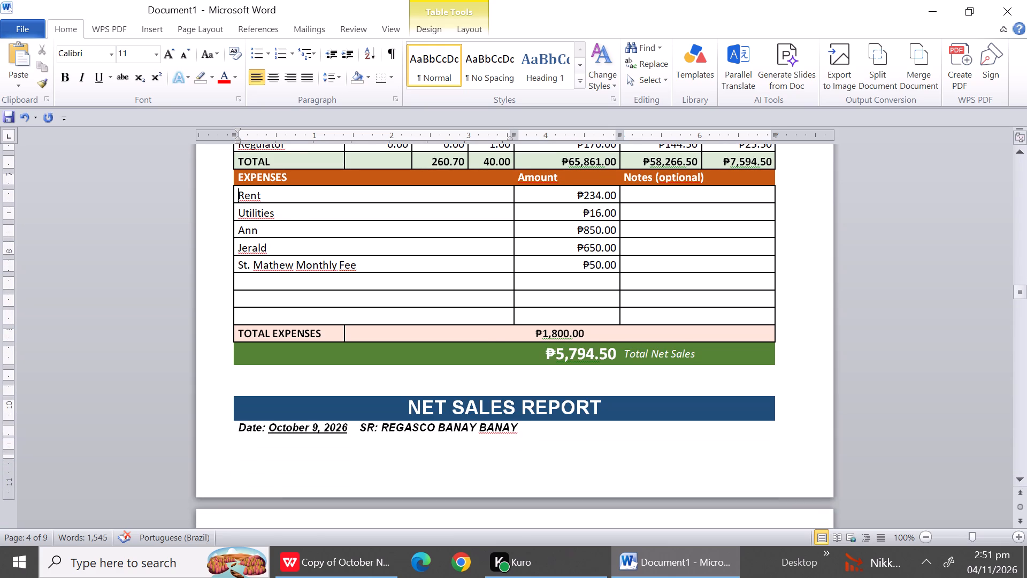
drag(250, 282, 250, 311)
right_click(250, 311)
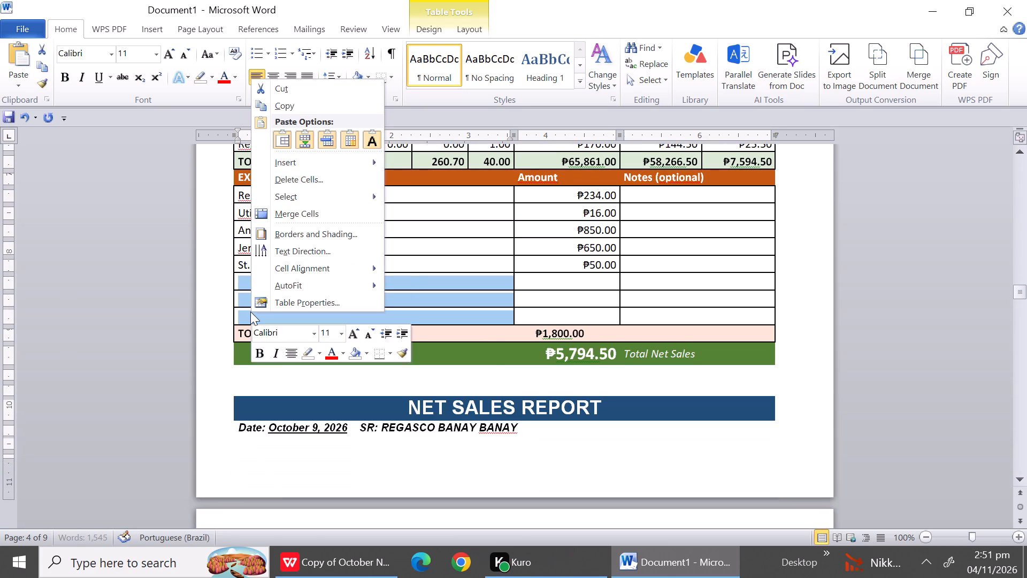
click(304, 177)
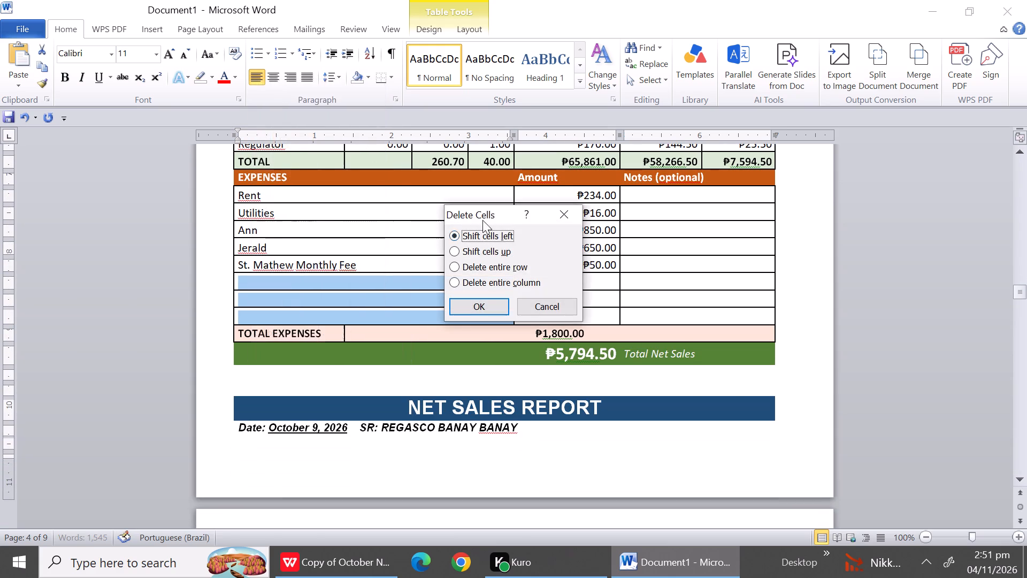
click(517, 265)
click(493, 302)
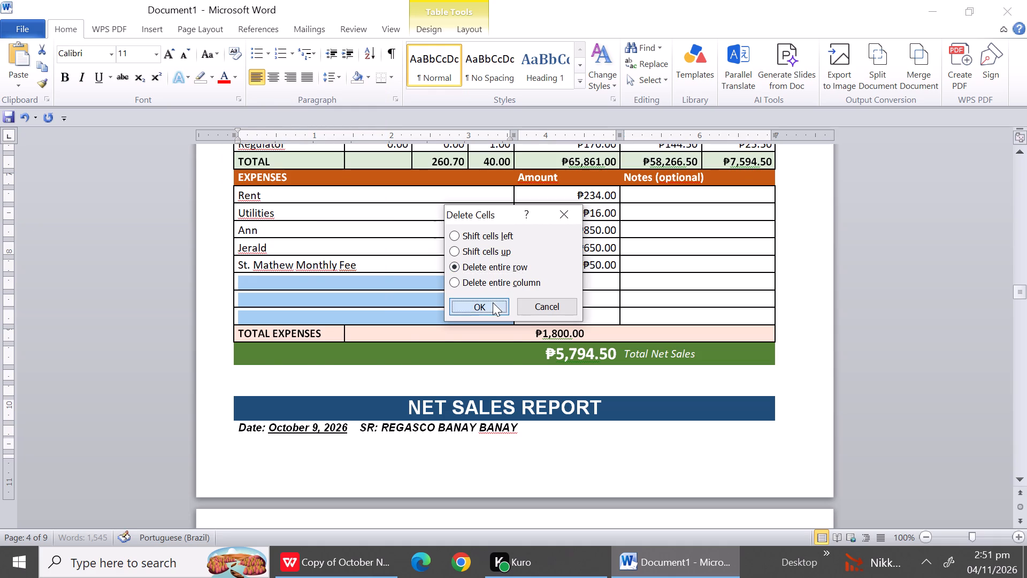
Insert blank lines below the October 8 report's Total Net Sales row to push the October 9 report onto the next page.
click(395, 328)
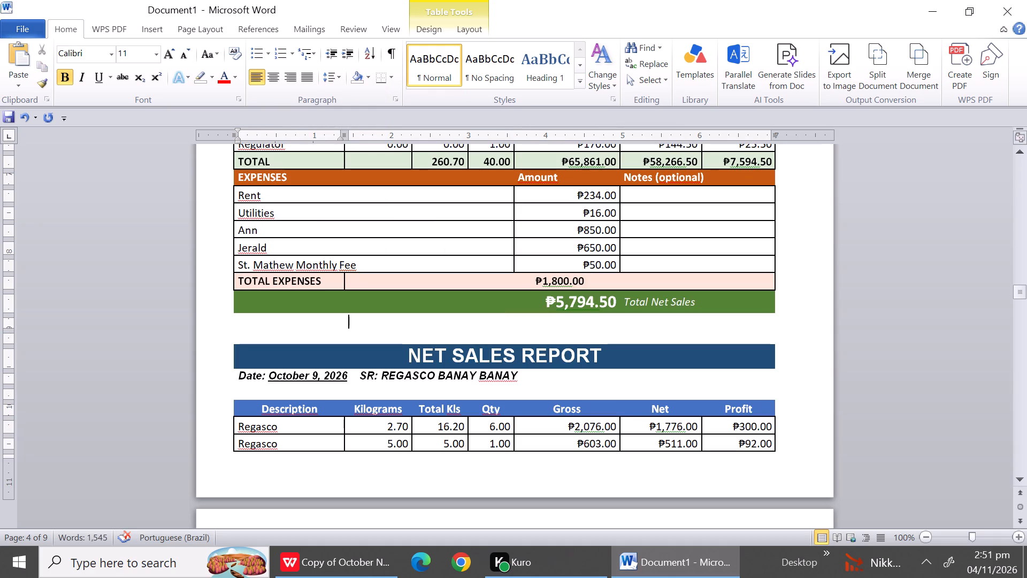
key(Return)
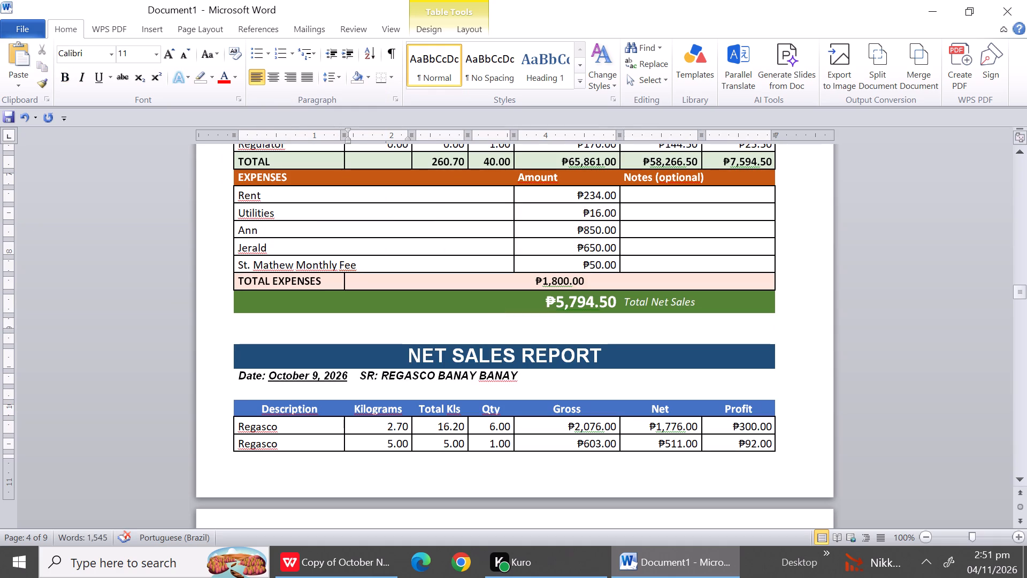
key(Return)
key(Return)
key(Return)
key(Return)
key(Return)
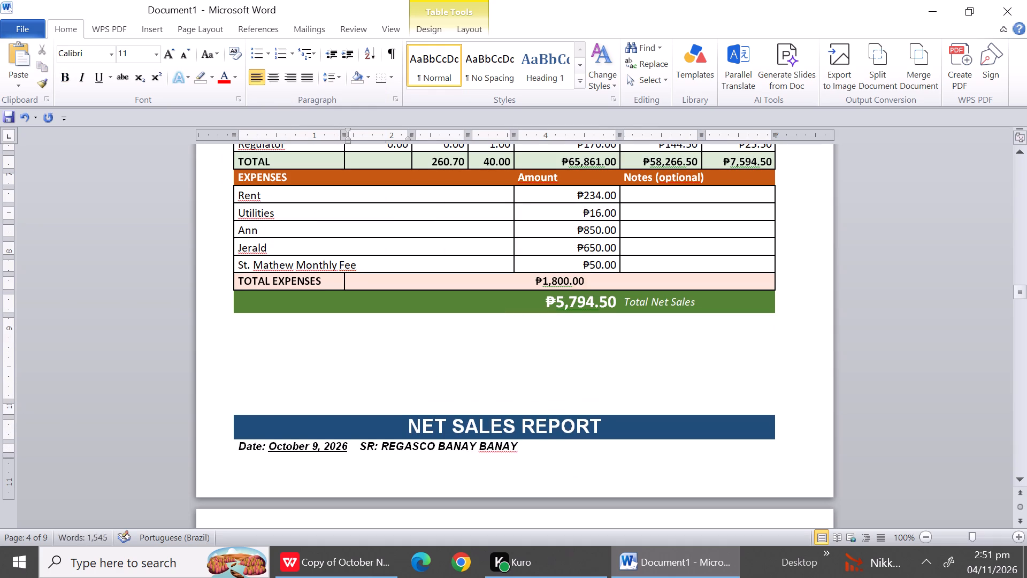
key(Return)
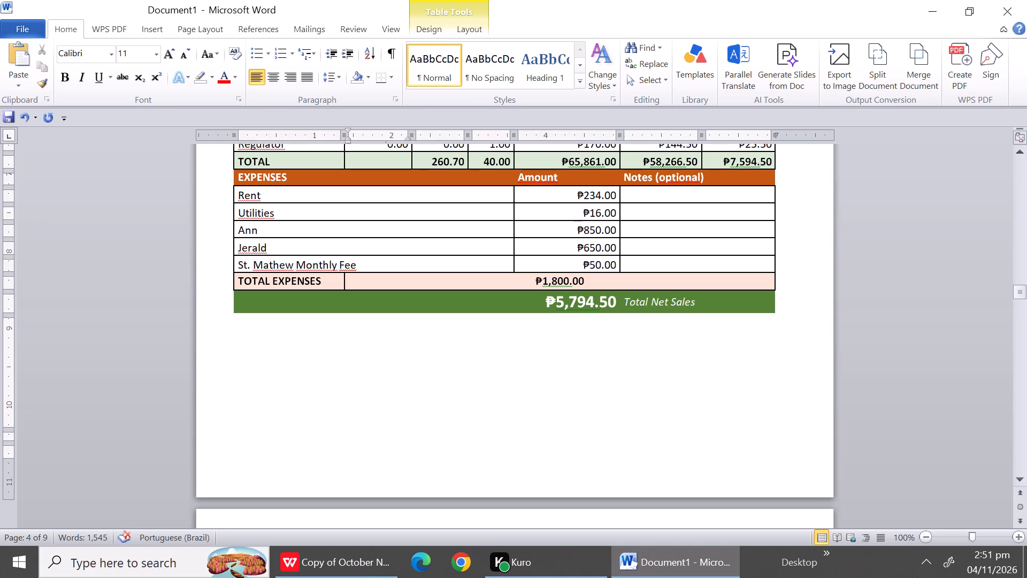
Delete the entire blank row between the date line and the column headers in the October 9 report.
triple_click(1019, 473)
triple_click(1019, 473)
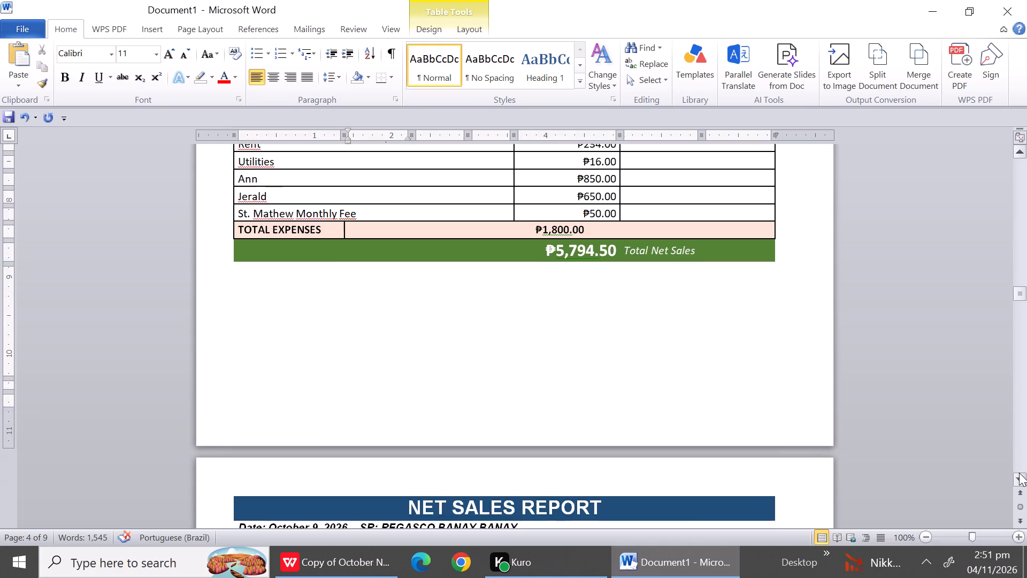
triple_click(1019, 473)
triple_click(1019, 473)
triple_click(1019, 473)
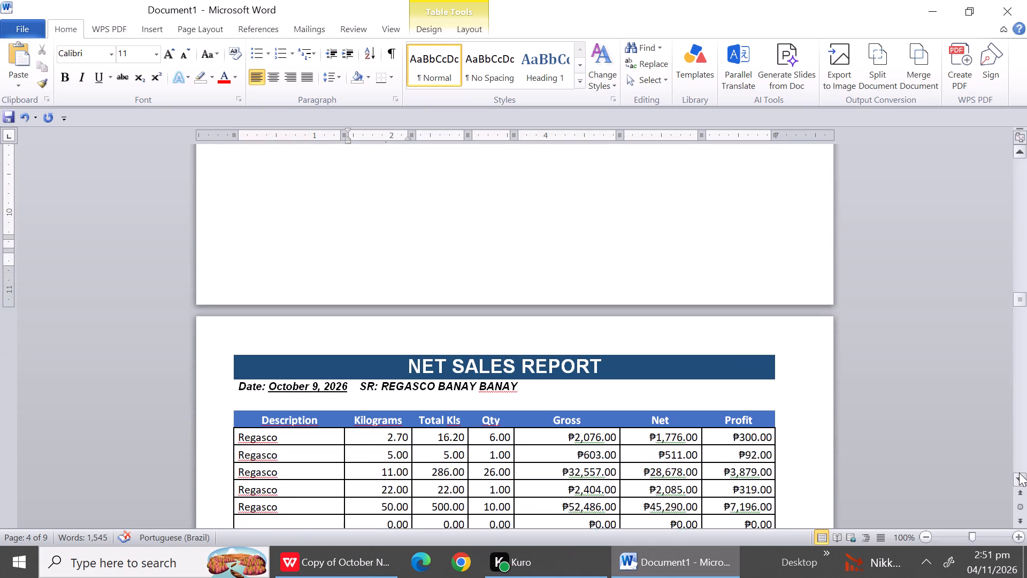
triple_click(1019, 473)
triple_click(1019, 473)
triple_click(1019, 473)
triple_click(1019, 473)
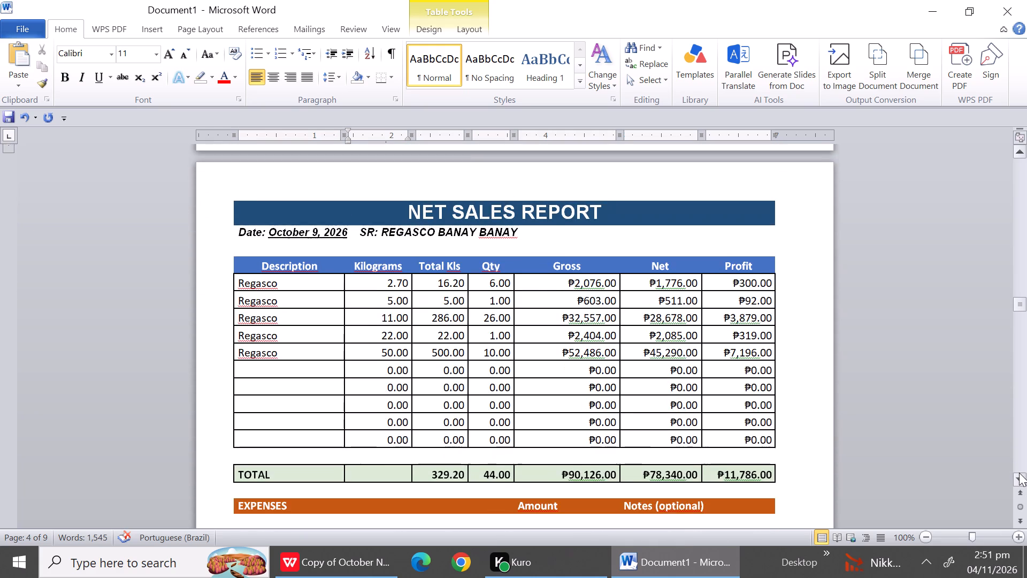
triple_click(1019, 473)
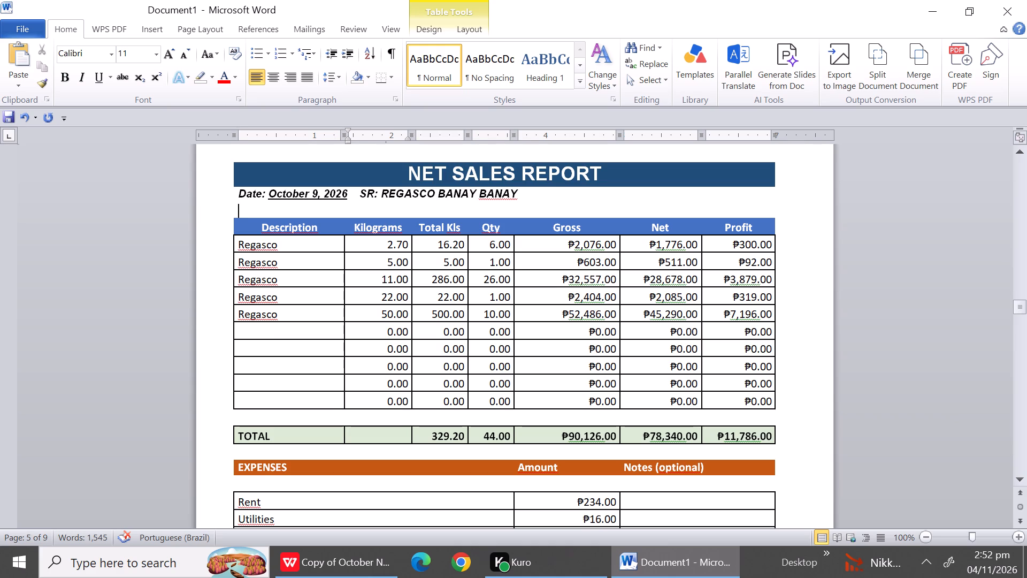
click(264, 210)
right_click(264, 210)
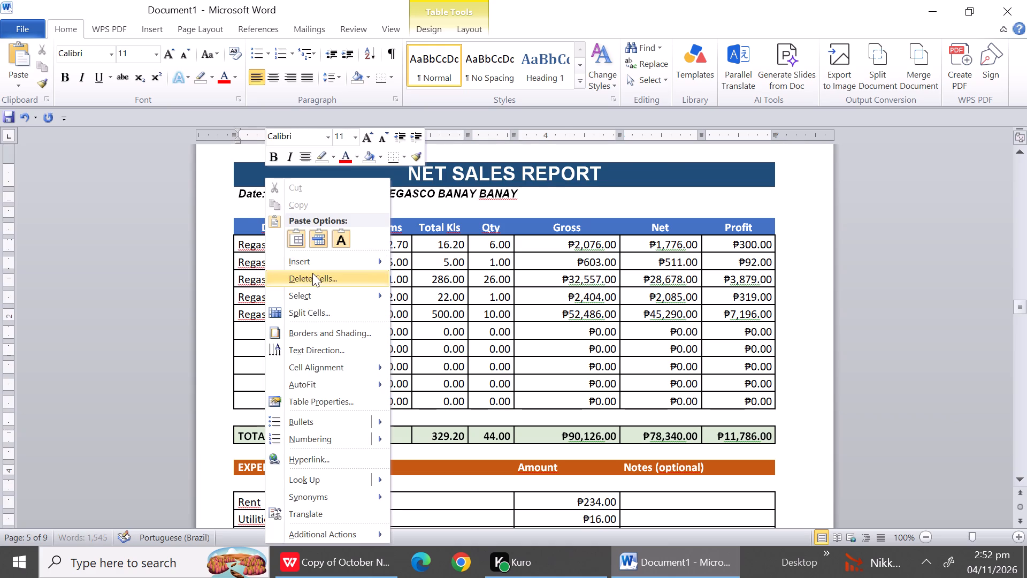
click(312, 273)
click(508, 263)
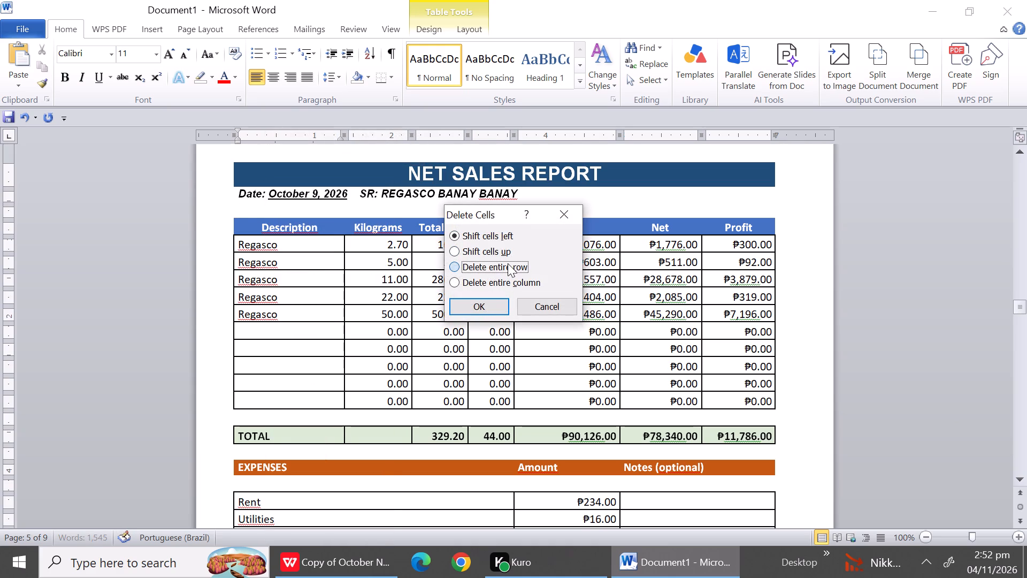
click(471, 305)
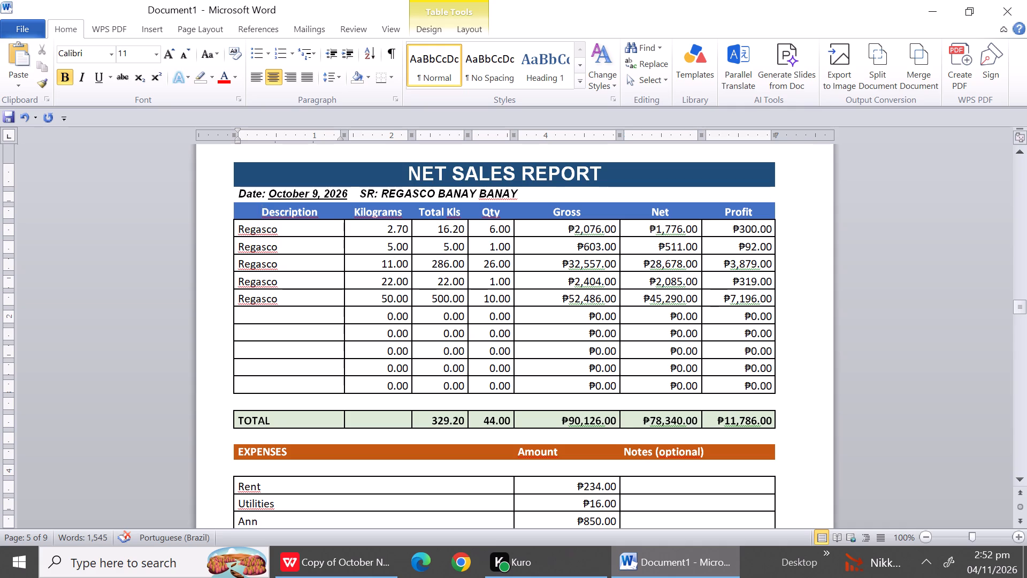
Delete the five unnamed zero-value rows and the blank row above TOTAL in the October 9 report.
drag(272, 318, 266, 400)
right_click(266, 400)
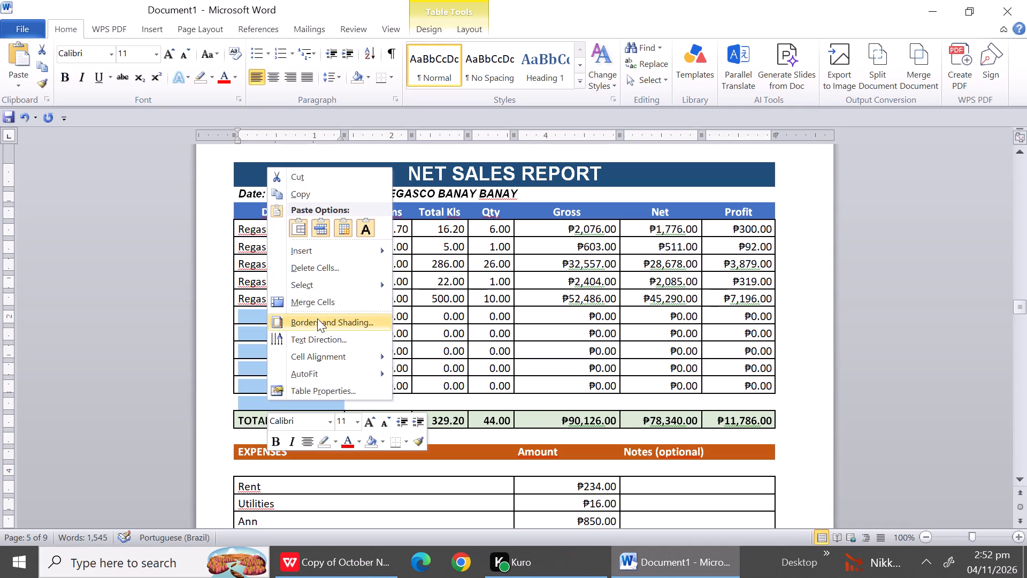
click(315, 272)
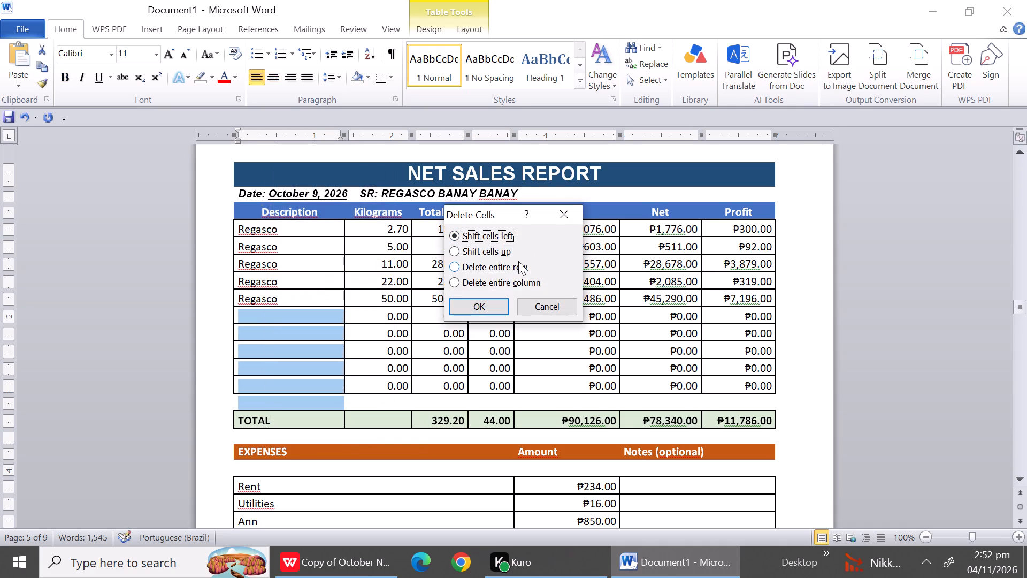
click(518, 265)
click(485, 320)
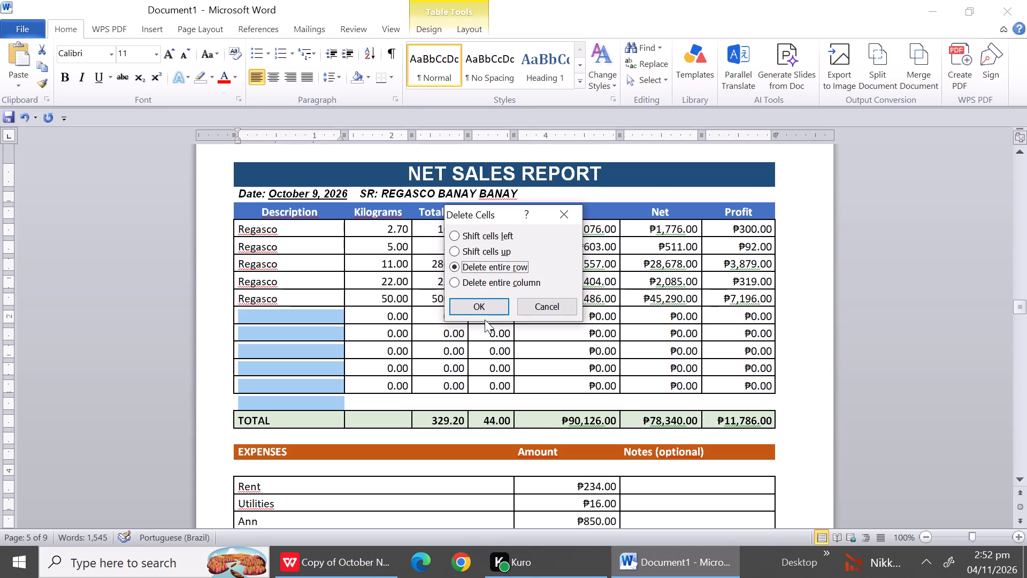
click(478, 301)
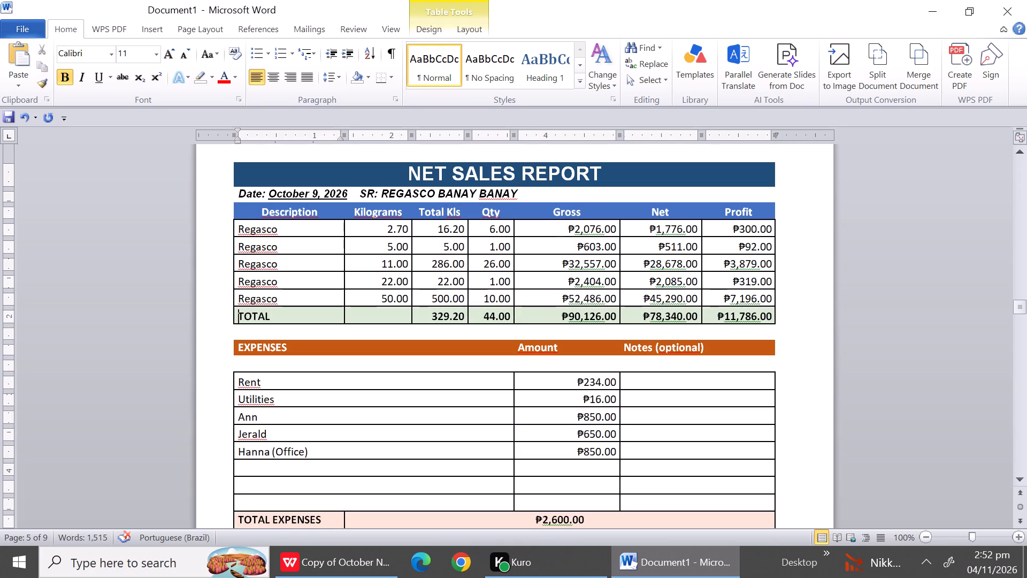
Delete the entire blank row between the TOTAL row and the EXPENSES header in the October 9 report.
click(283, 333)
right_click(283, 333)
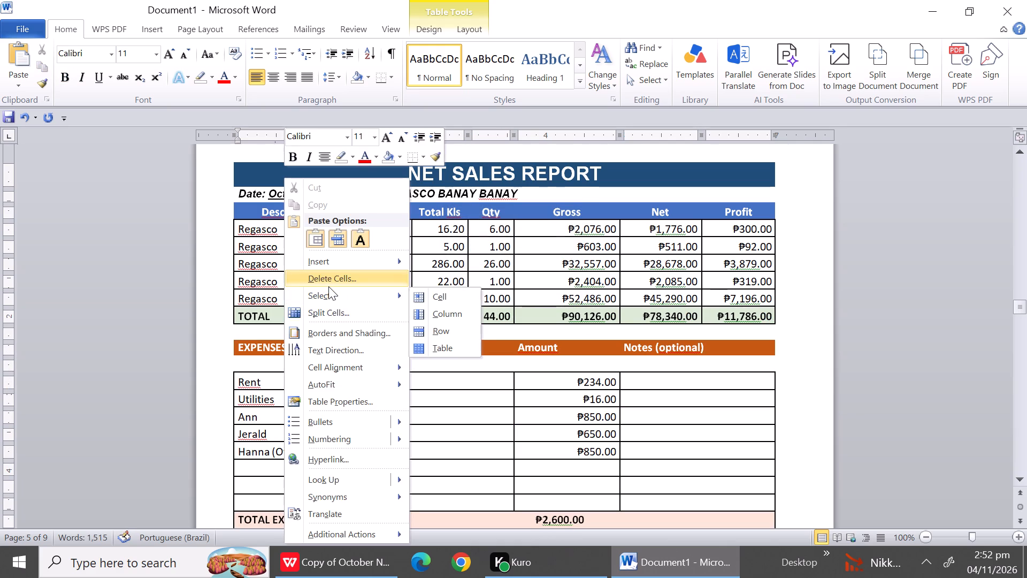
click(328, 286)
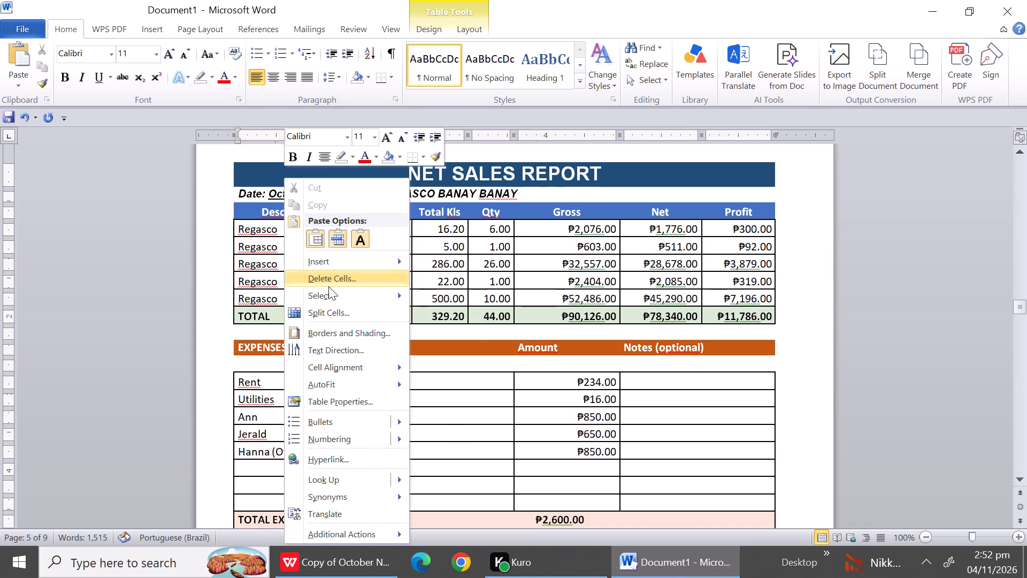
click(488, 265)
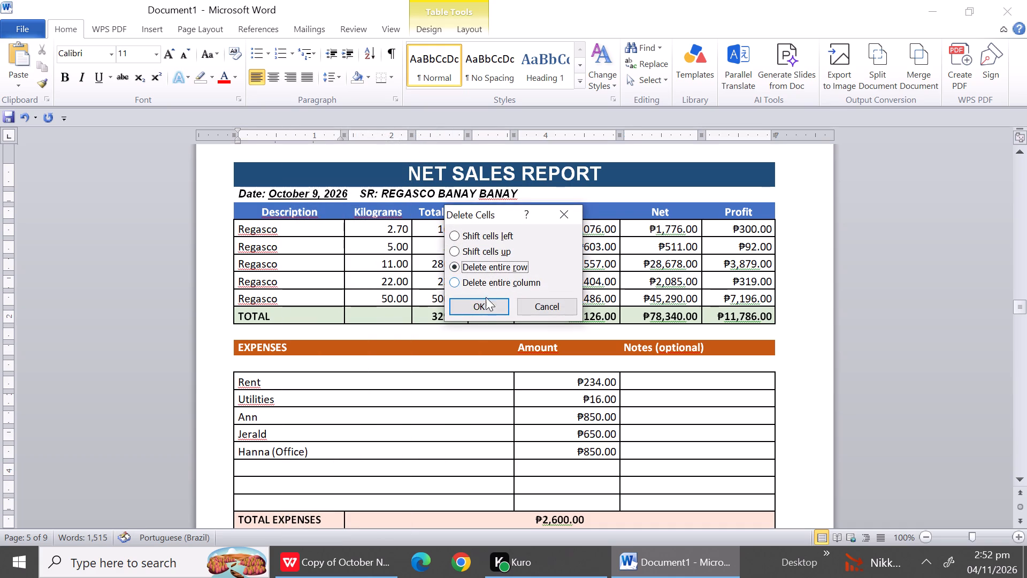
click(486, 308)
Delete the entire blank row between the EXPENSES header and the Rent row in the October 9 report.
click(313, 343)
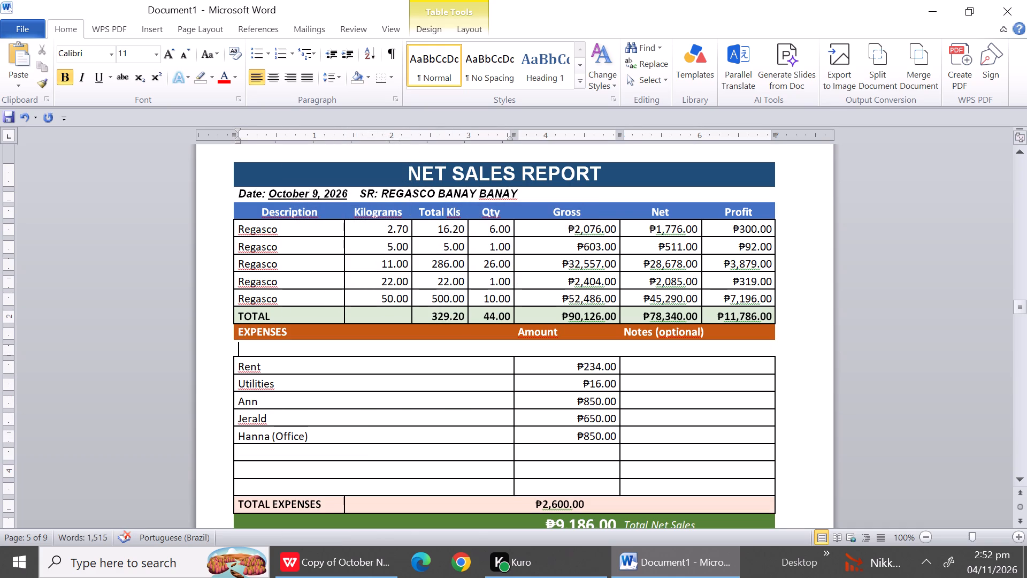
right_click(313, 343)
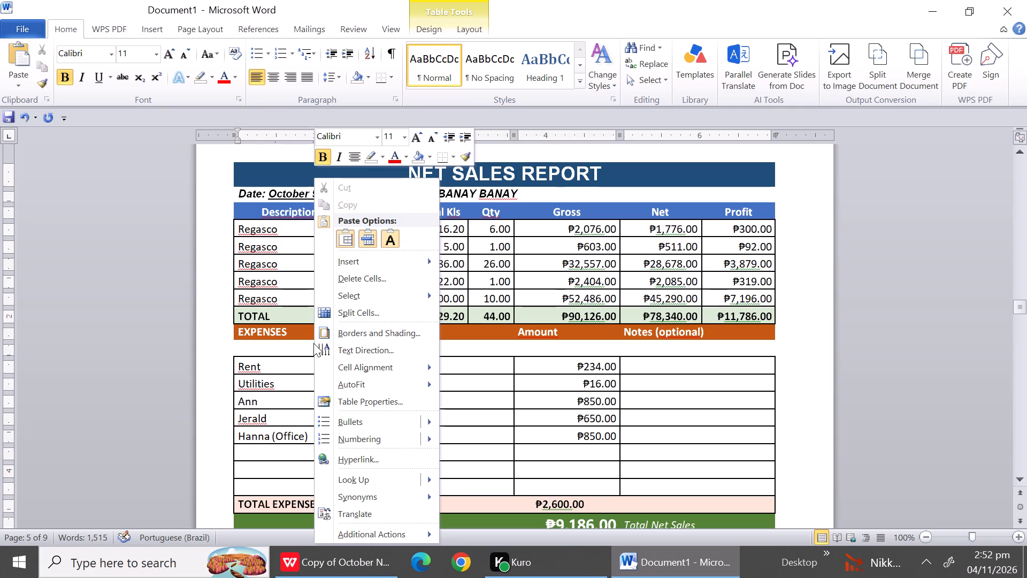
click(285, 438)
click(285, 451)
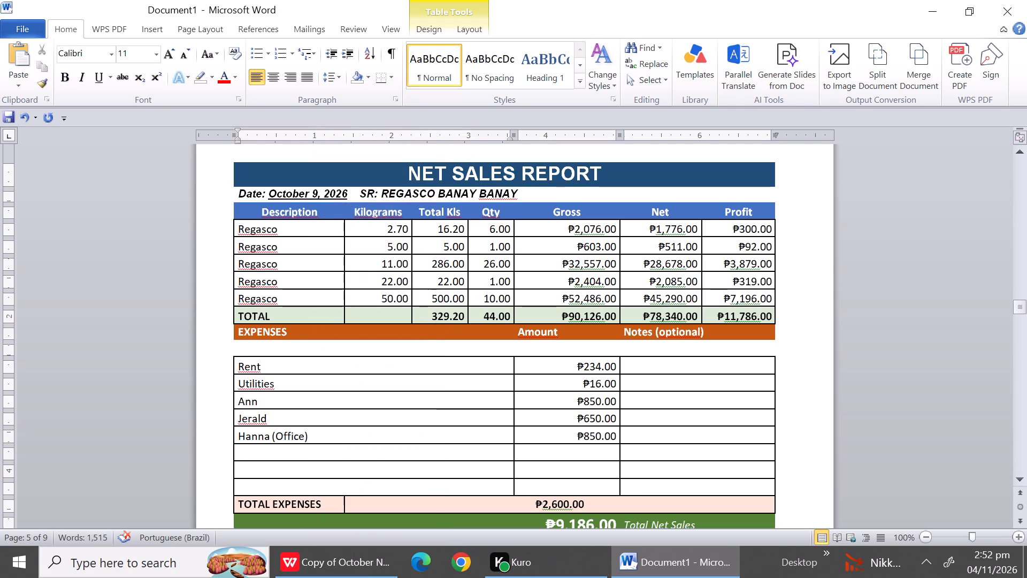
click(273, 348)
right_click(273, 348)
click(331, 279)
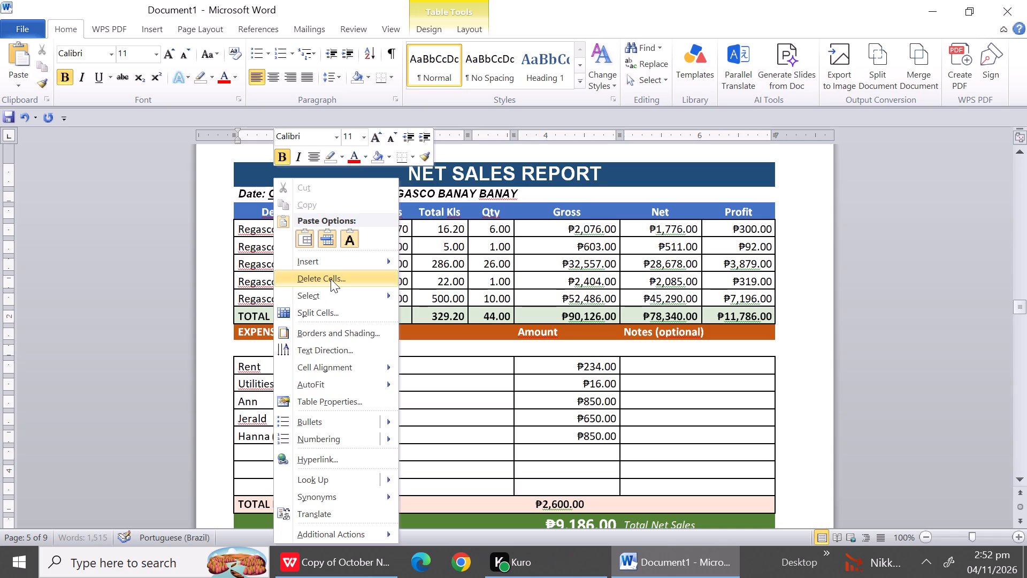
click(486, 267)
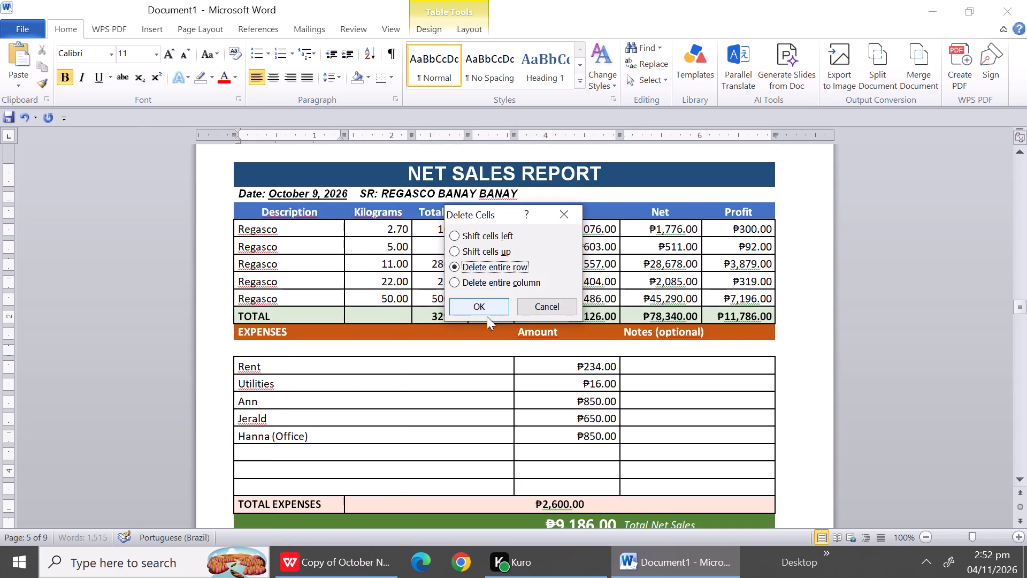
click(484, 308)
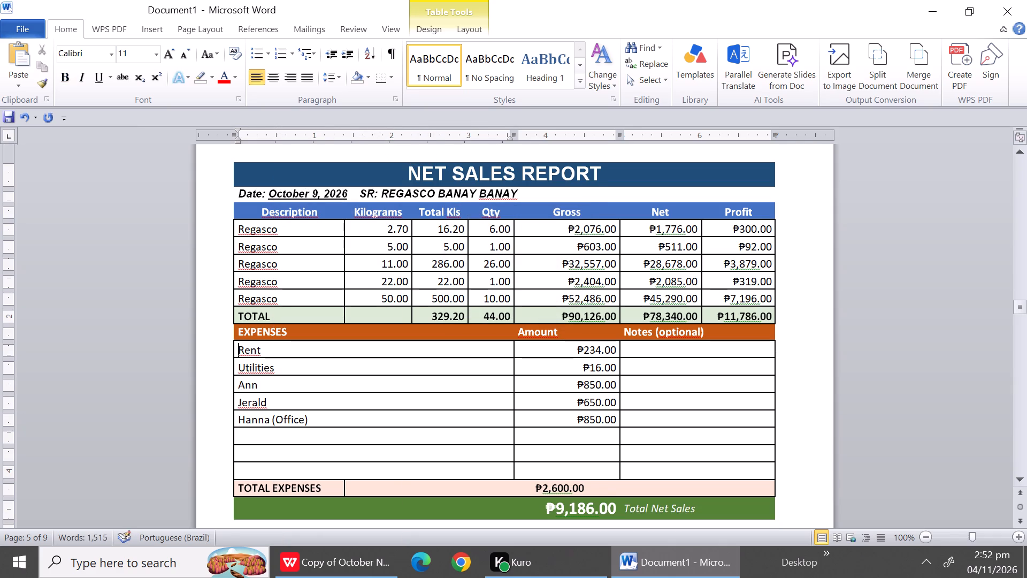
Delete the three blank expense rows between Hanna (Office) and TOTAL EXPENSES in the October 9 report.
drag(269, 435, 260, 463)
right_click(260, 463)
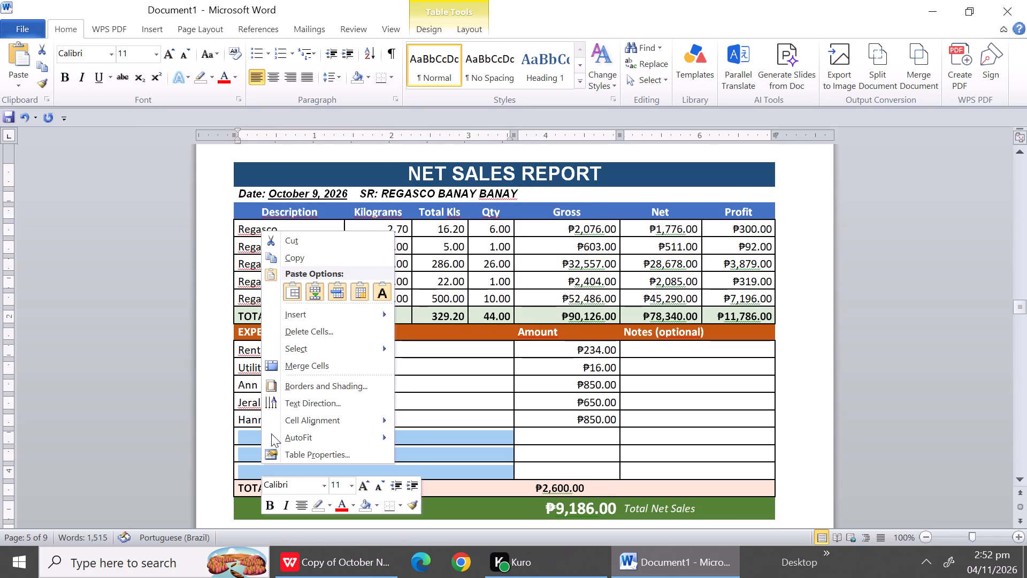
click(332, 335)
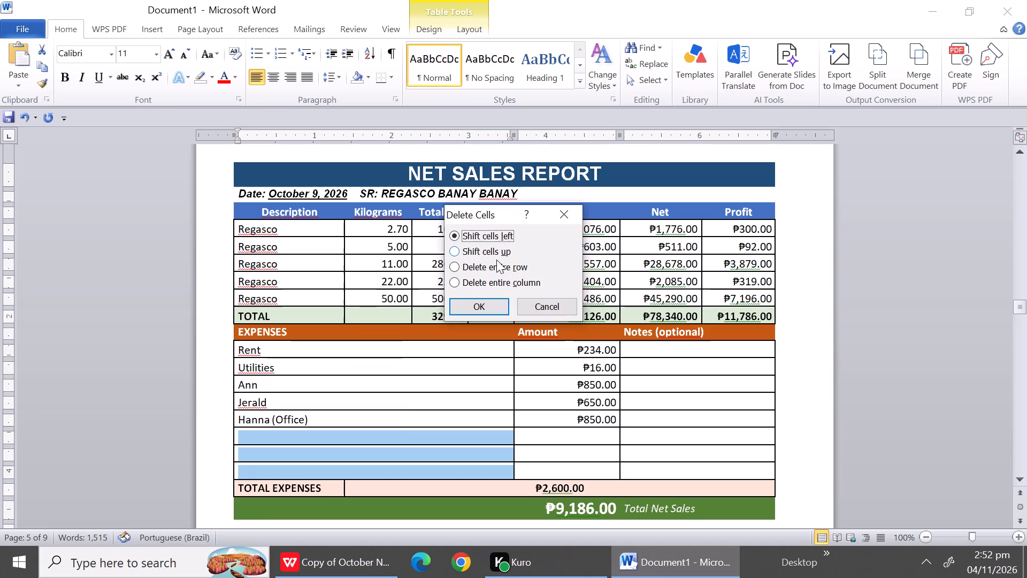
click(496, 267)
click(488, 299)
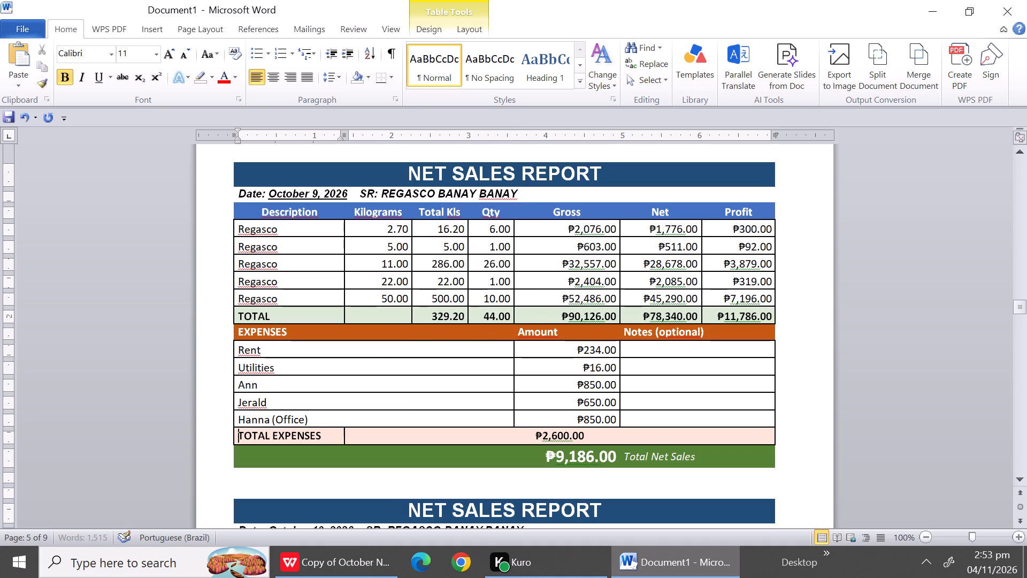
Delete one entire blank row between the October 9 Total Net Sales row and the October 10 report title.
triple_click(1024, 485)
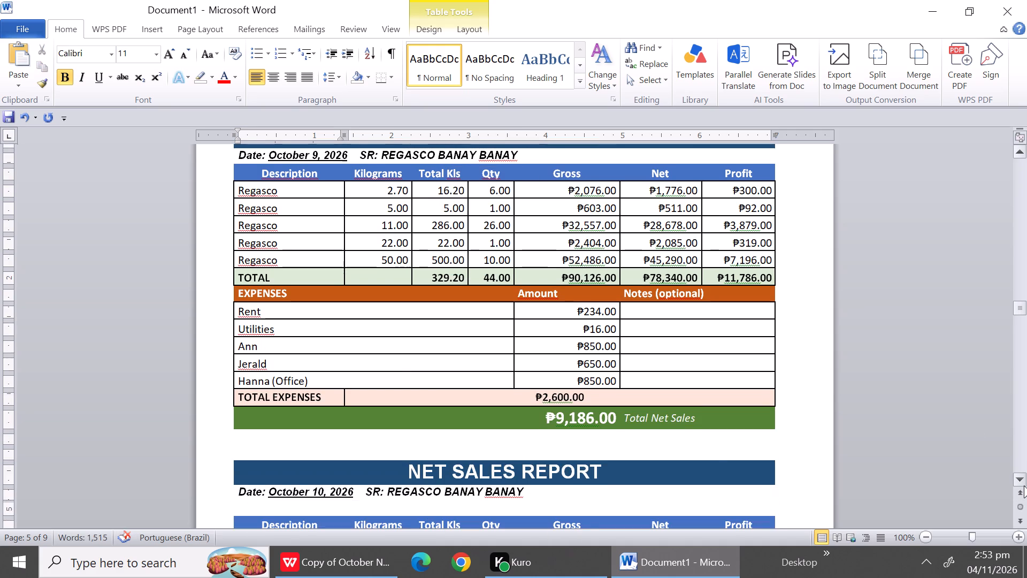
triple_click(1024, 485)
triple_click(1024, 485)
triple_click(1024, 485)
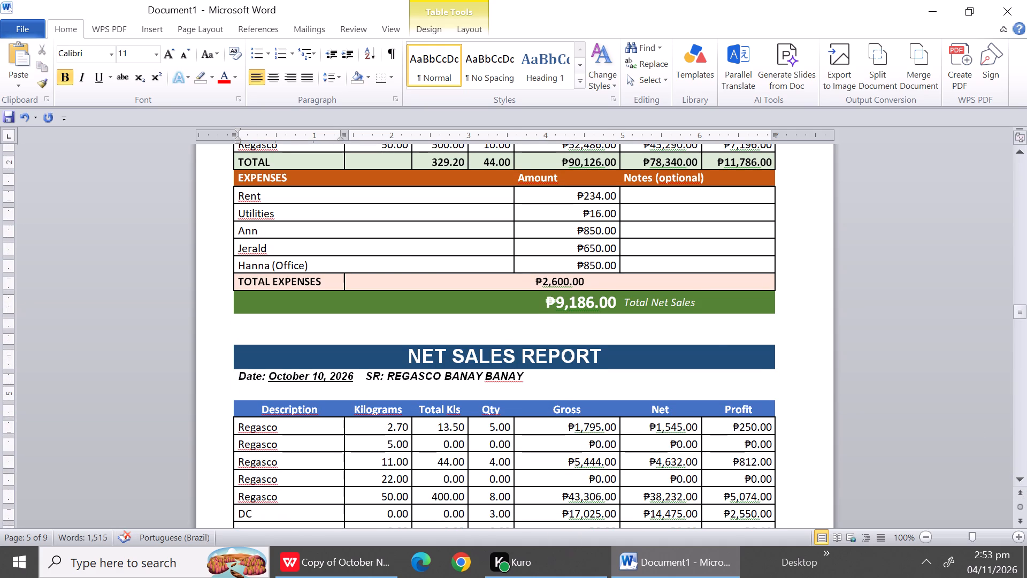
click(348, 336)
right_click(348, 336)
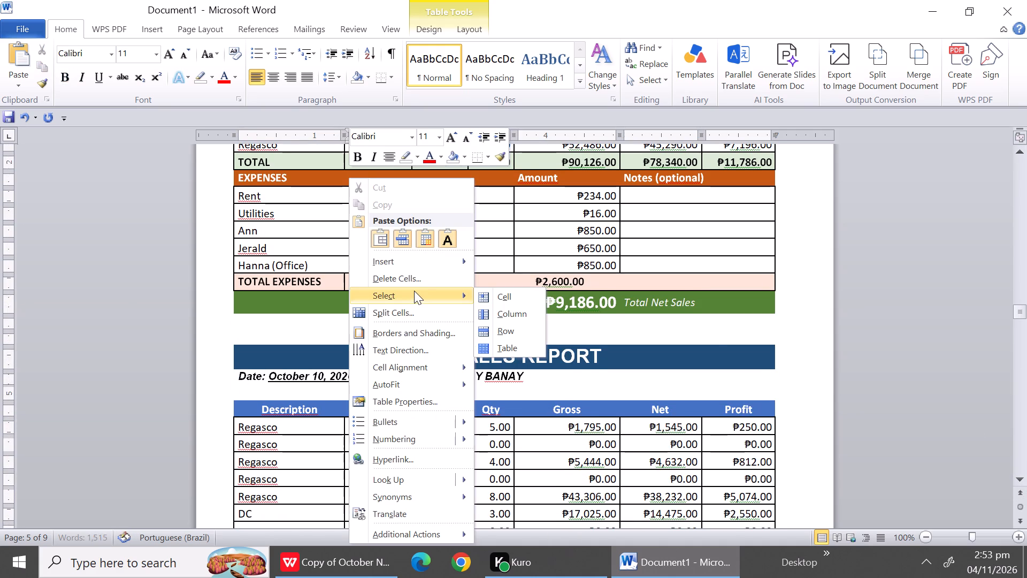
click(409, 279)
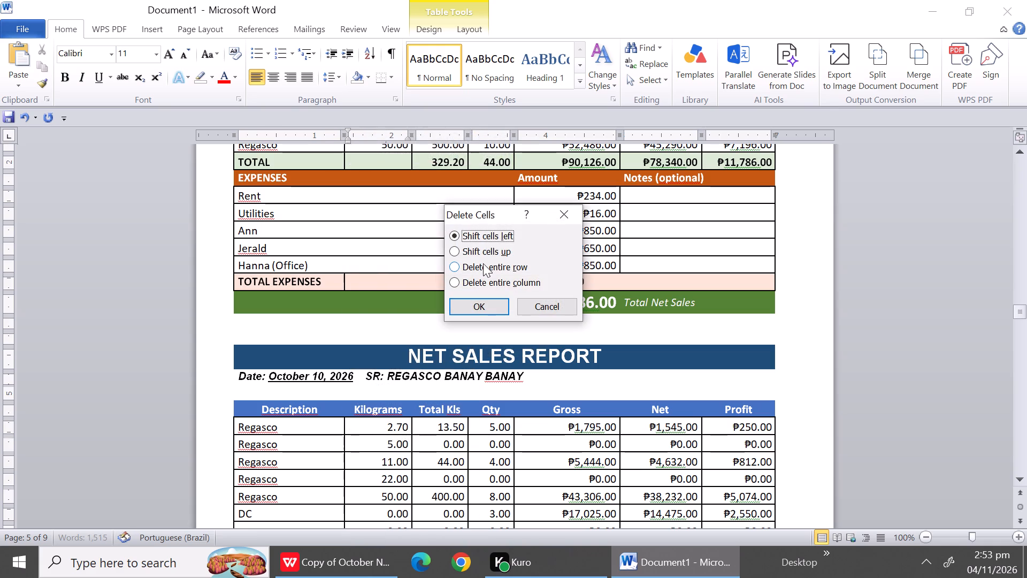
click(483, 263)
click(486, 308)
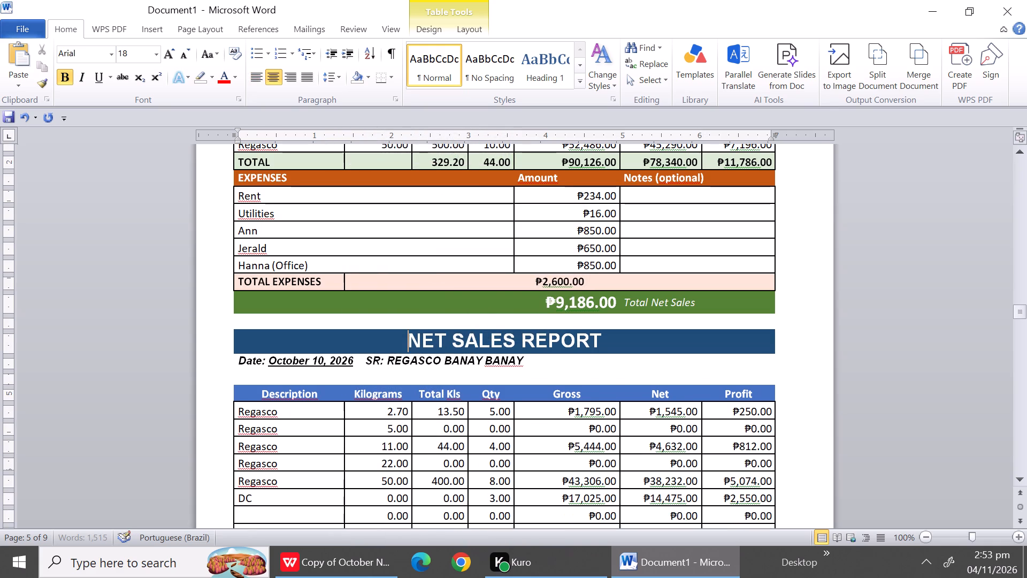
Delete the entire blank row between the date line and the column headers in the October 10 report.
click(355, 375)
right_click(355, 375)
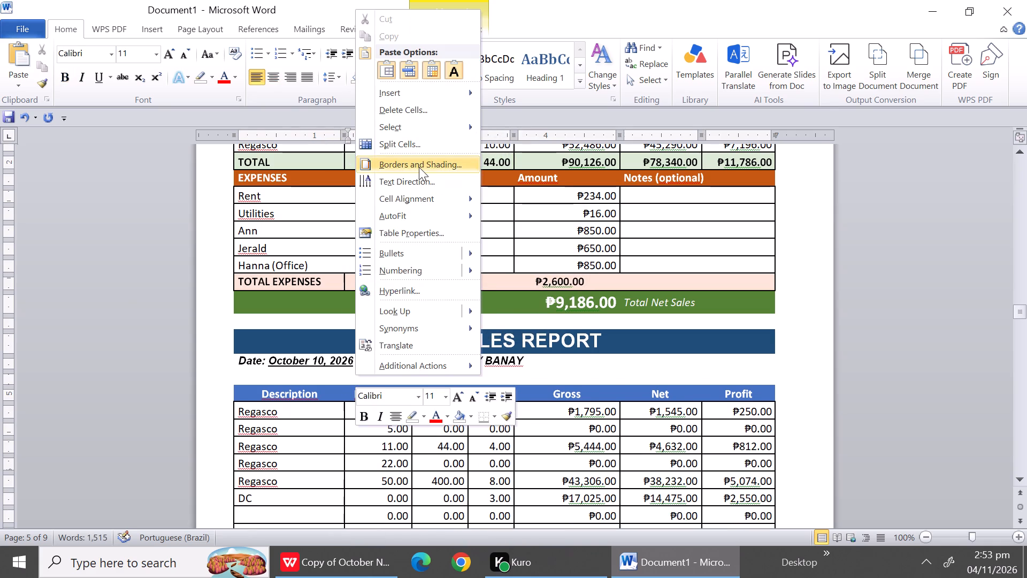
click(408, 115)
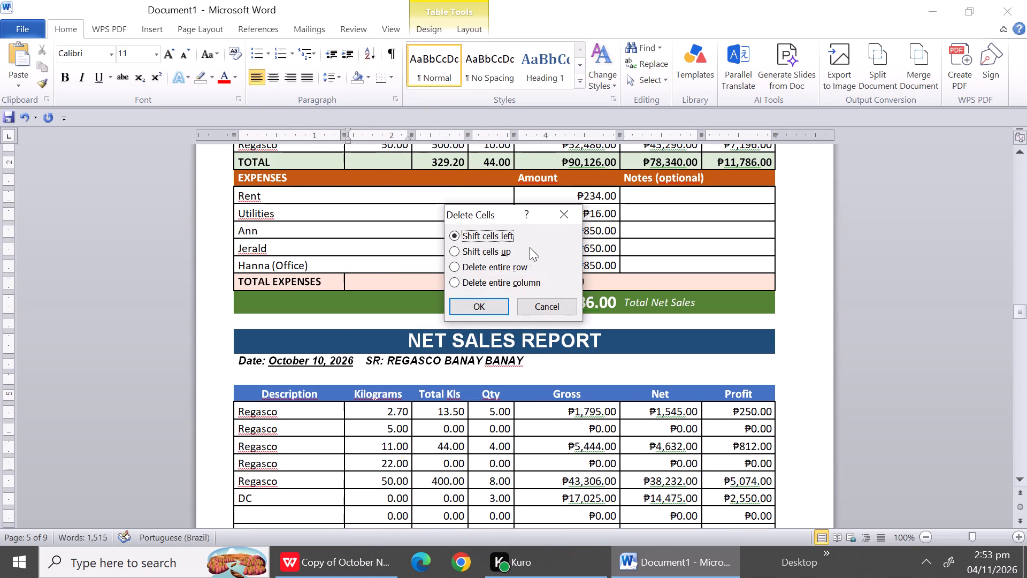
click(524, 265)
click(467, 304)
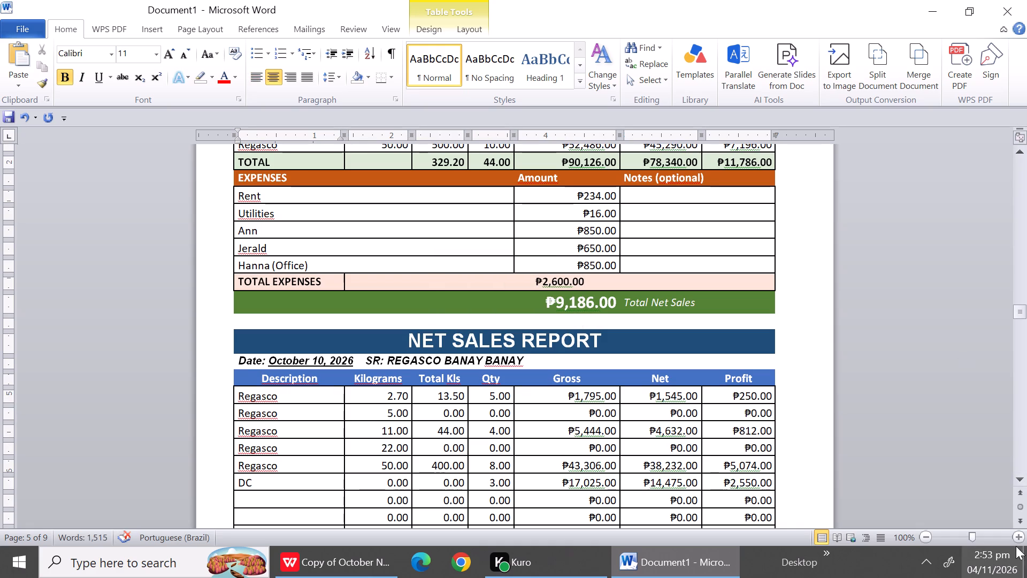
Delete the four unnamed zero-value rows and the blank row above TOTAL in the October 10 report as entire rows.
triple_click(1015, 483)
triple_click(1015, 483)
triple_click(1015, 483)
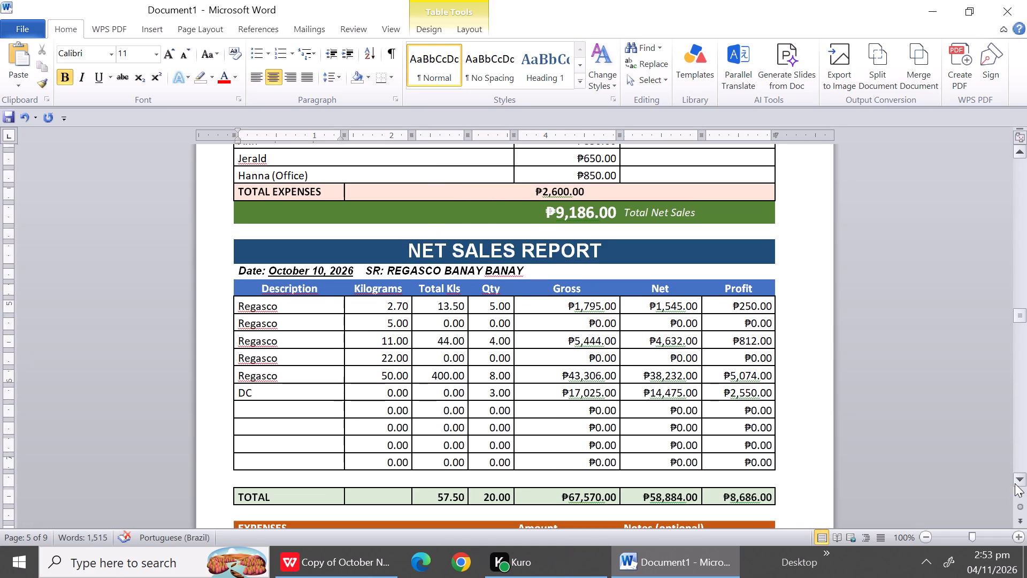
triple_click(1015, 483)
click(1015, 483)
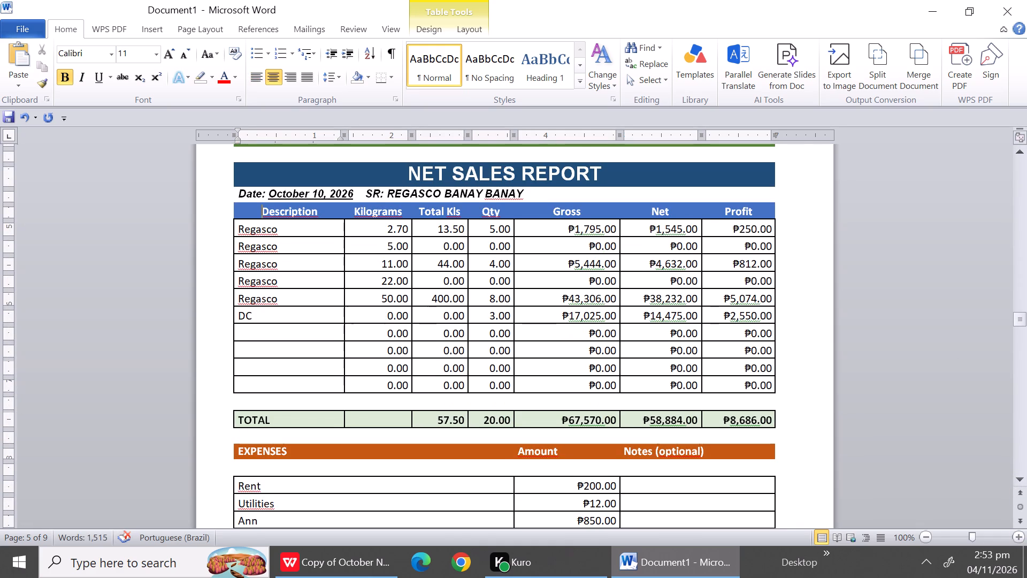
drag(275, 328, 261, 396)
right_click(261, 396)
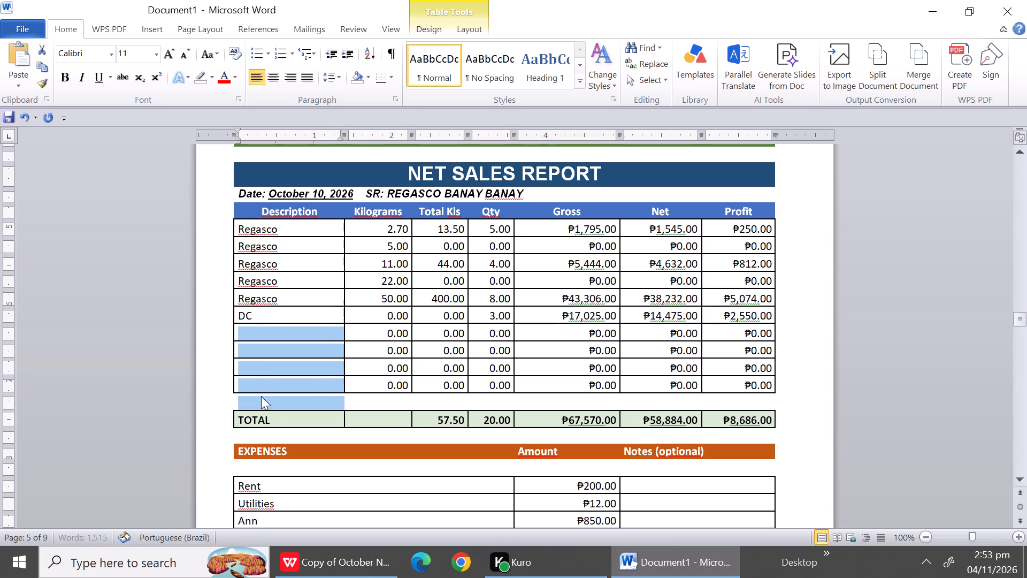
click(308, 265)
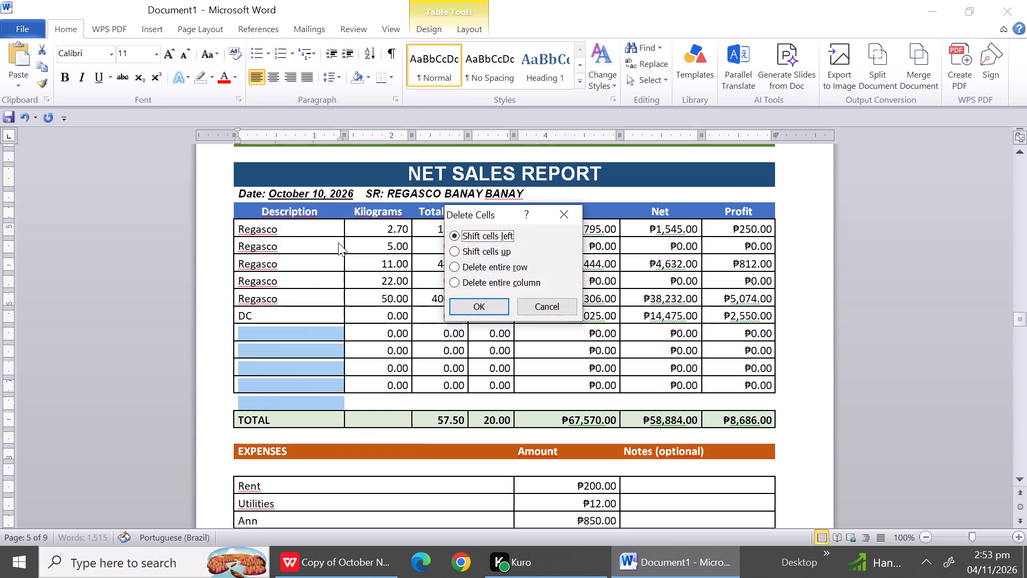
click(487, 262)
click(481, 303)
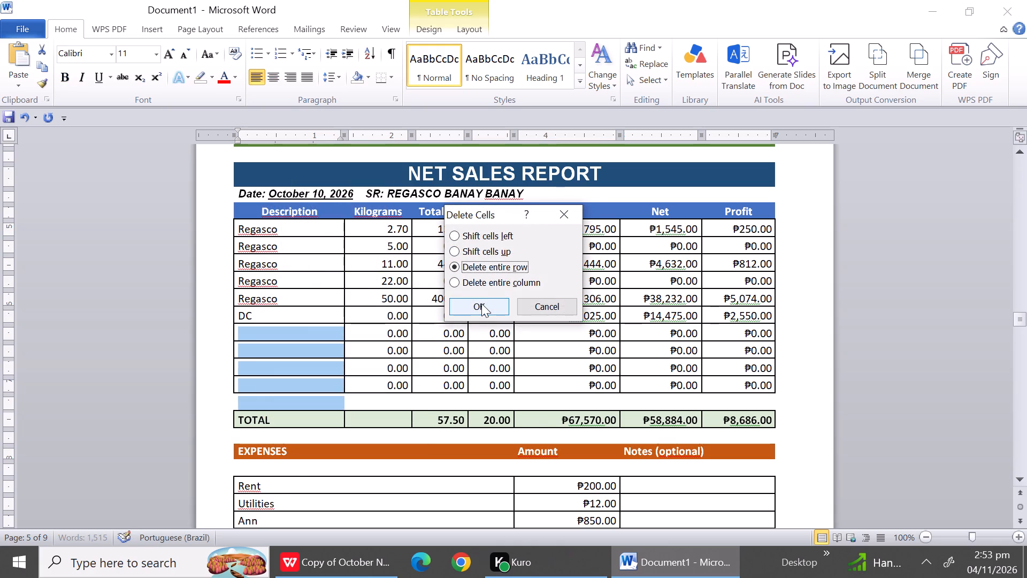
Delete the entire blank row between the EXPENSES header and the Rent row in the October 10 report.
click(294, 382)
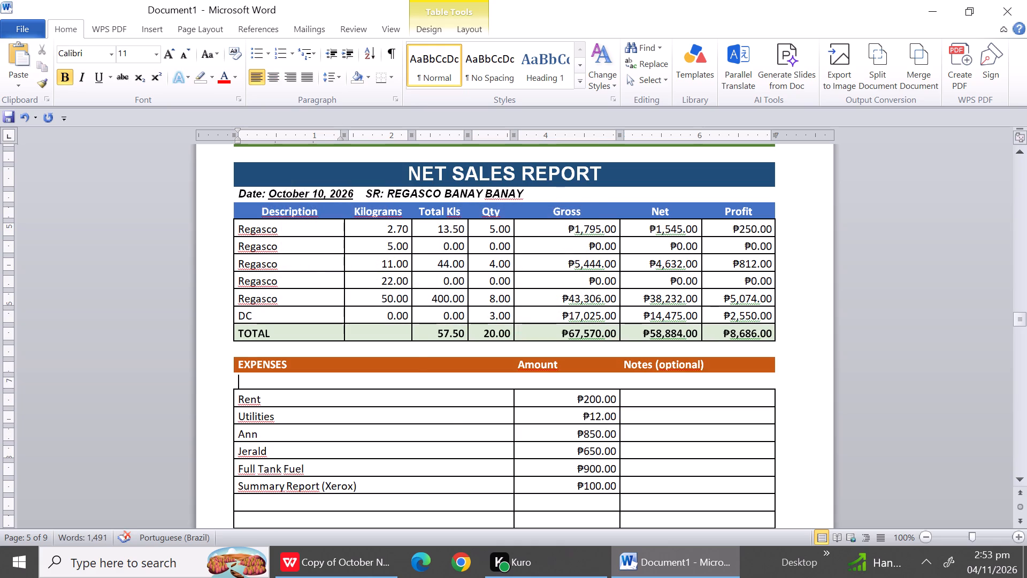
right_click(294, 382)
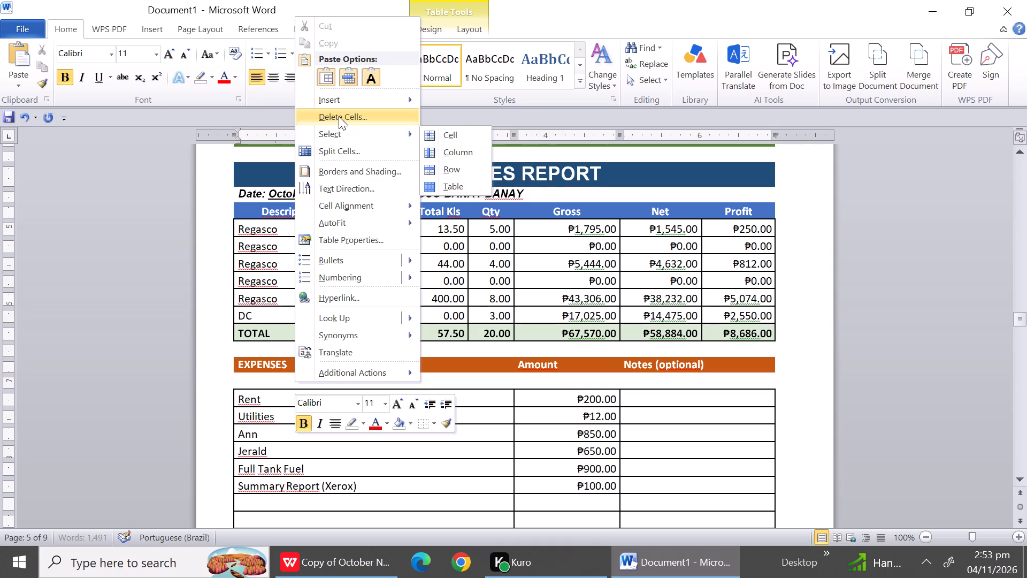
click(338, 116)
click(483, 262)
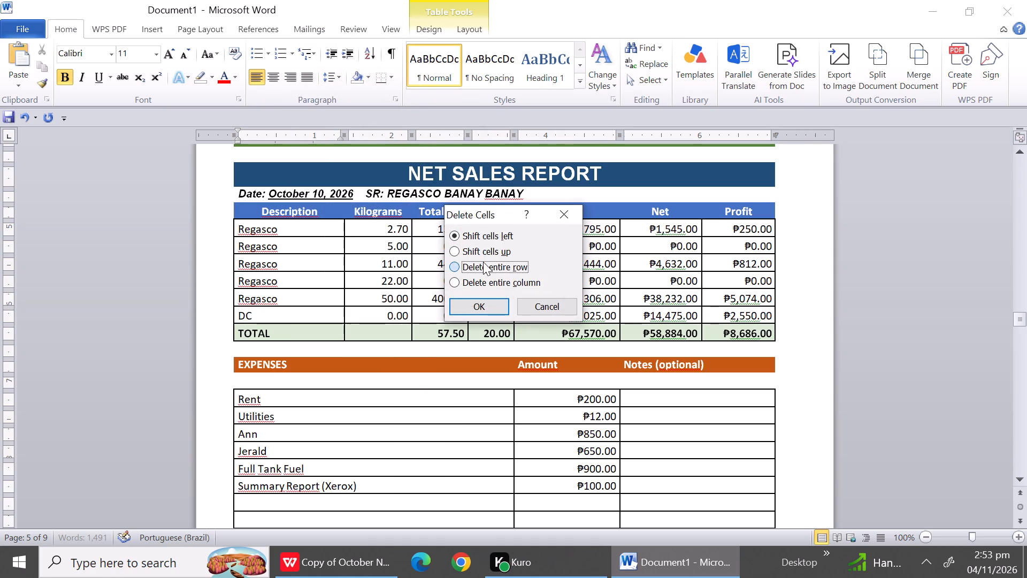
click(484, 303)
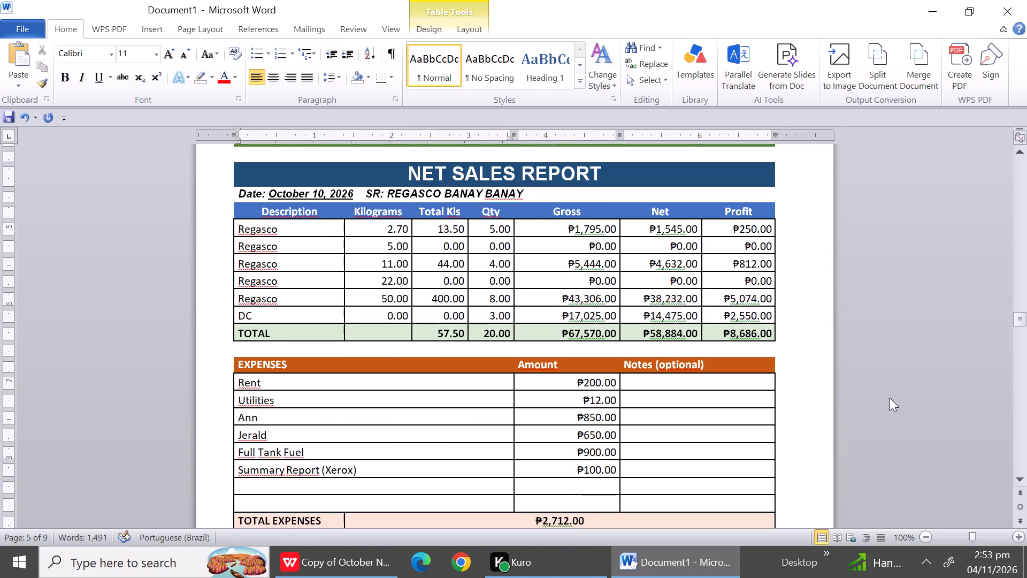
Delete the two blank expense rows between Summary Report (Xerox) and TOTAL EXPENSES in the October 10 report.
triple_click(1021, 482)
triple_click(1021, 482)
double_click(1021, 482)
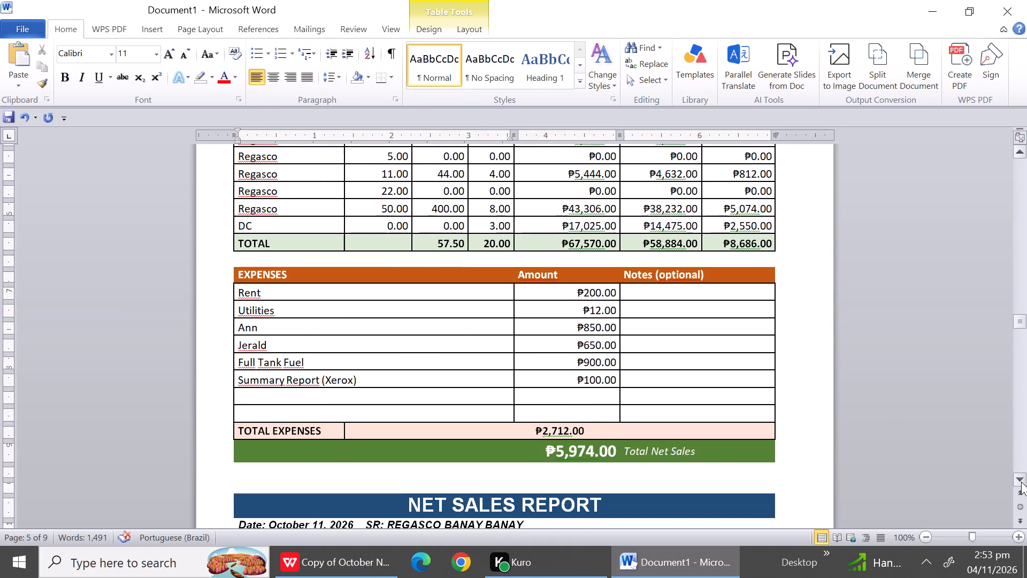
drag(250, 376, 250, 389)
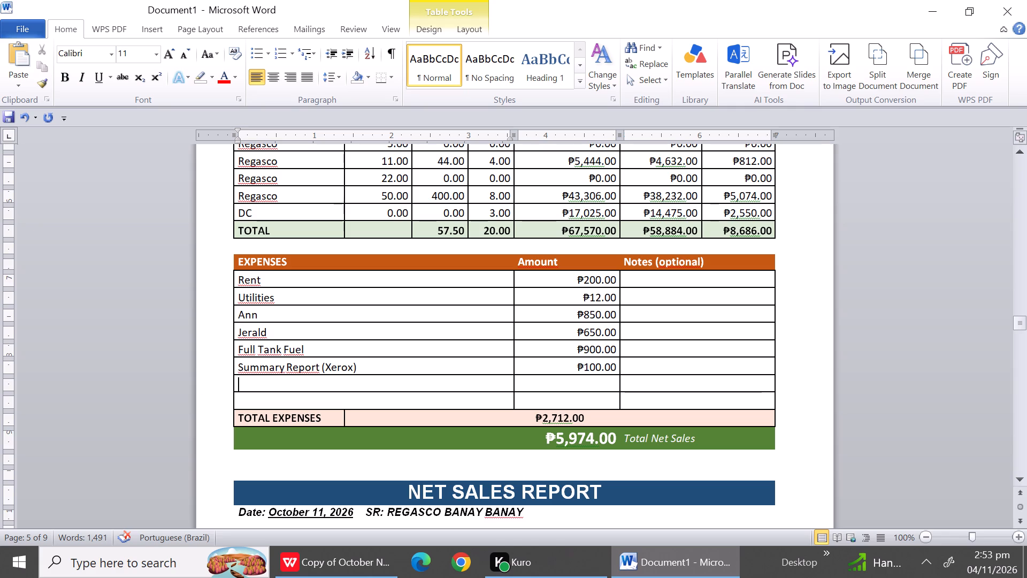
drag(250, 389, 250, 395)
right_click(250, 395)
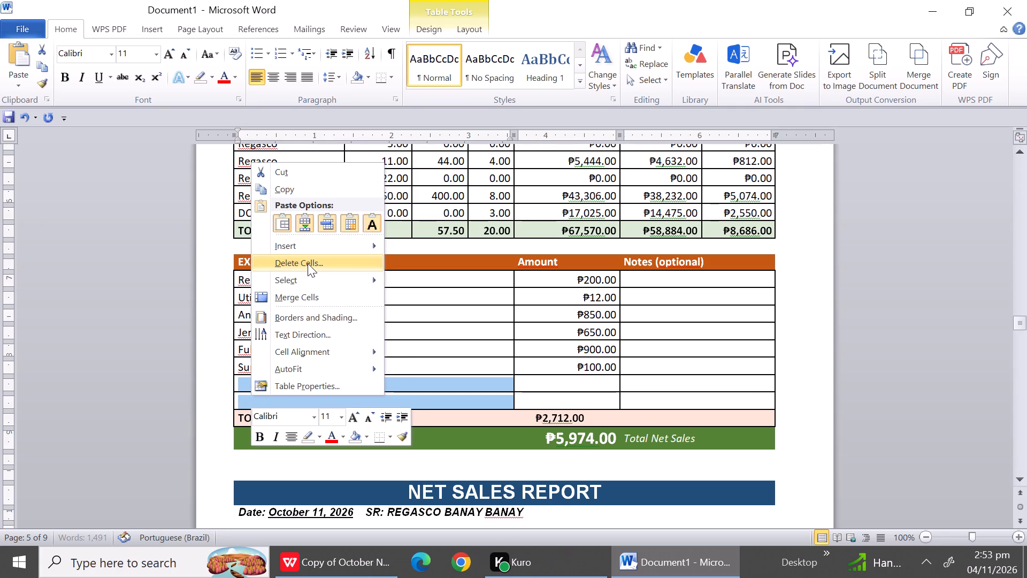
click(308, 263)
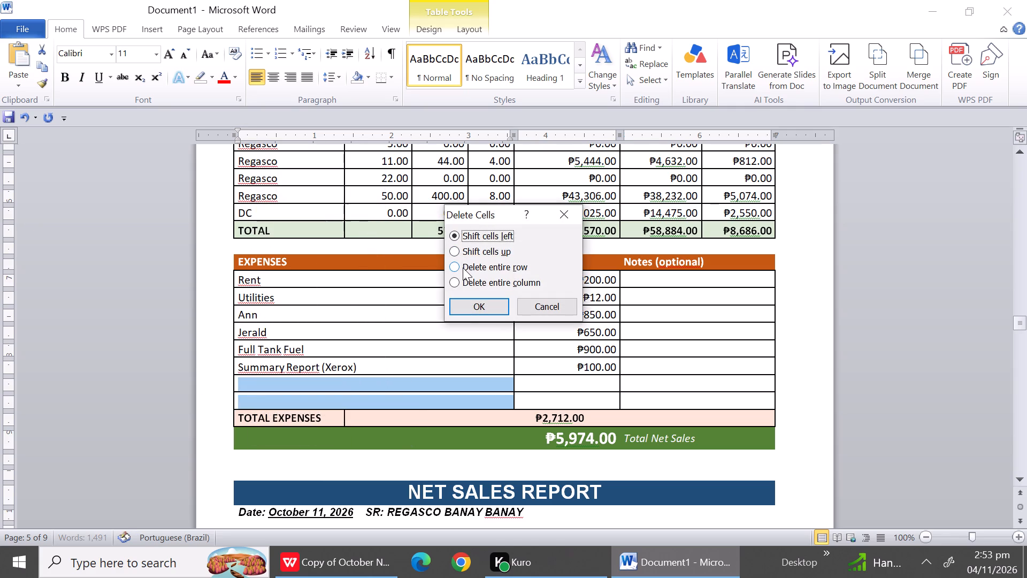
click(463, 268)
click(464, 303)
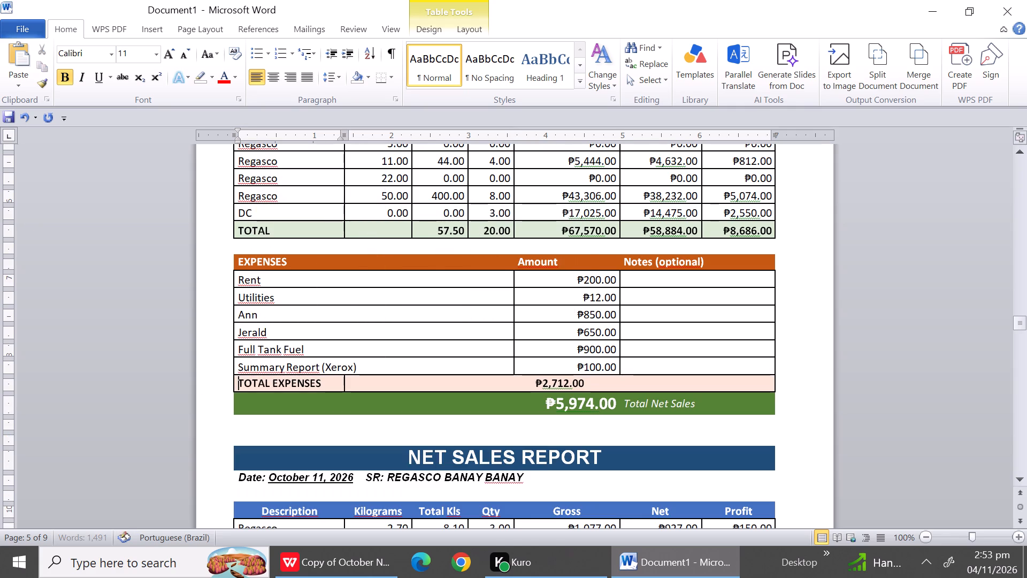
Delete the entire blank row between the date line and the column headers in the October 11 report.
triple_click(1023, 477)
triple_click(1023, 477)
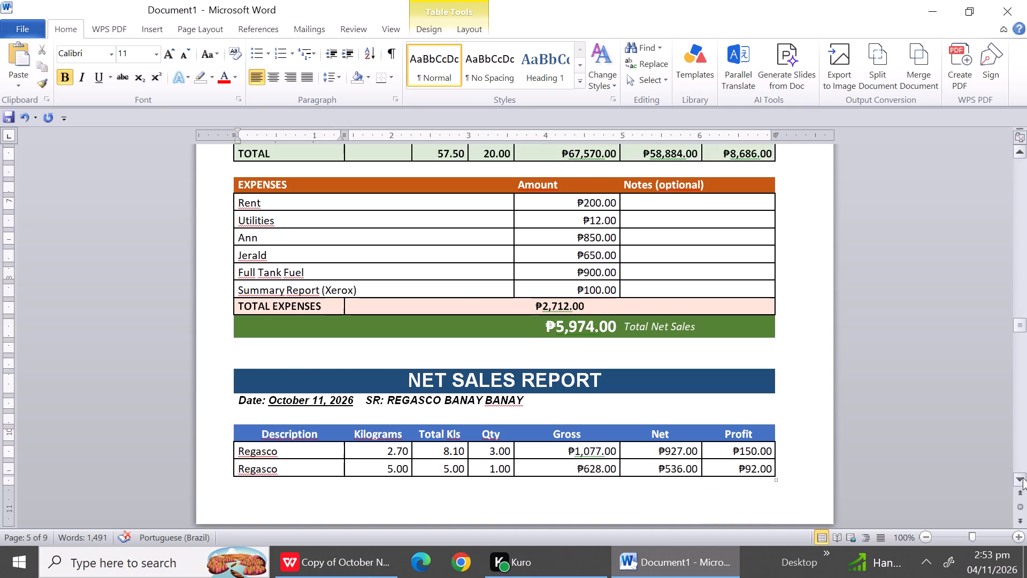
triple_click(1023, 477)
triple_click(1023, 477)
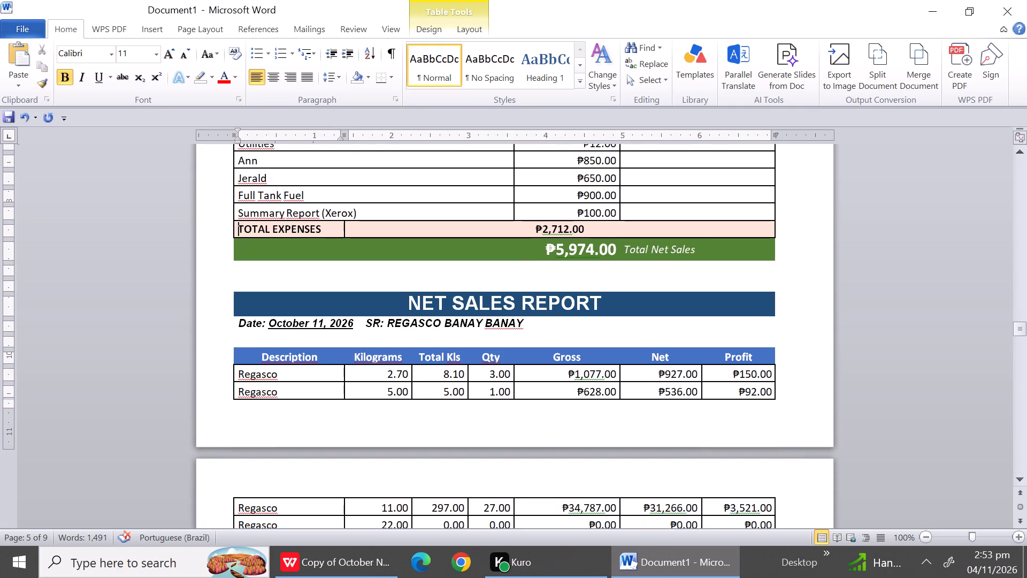
click(345, 337)
click(252, 338)
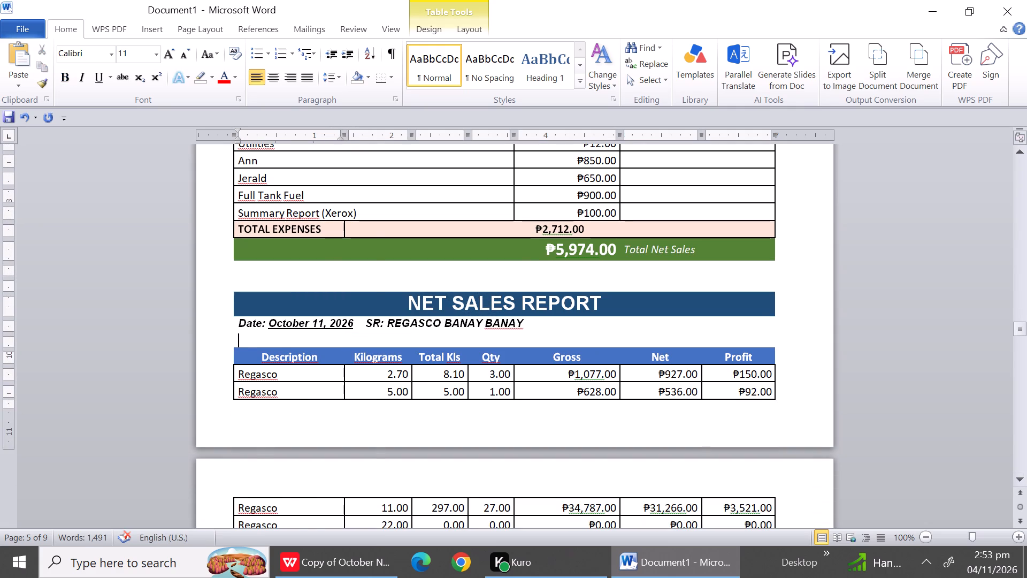
right_click(252, 338)
click(309, 281)
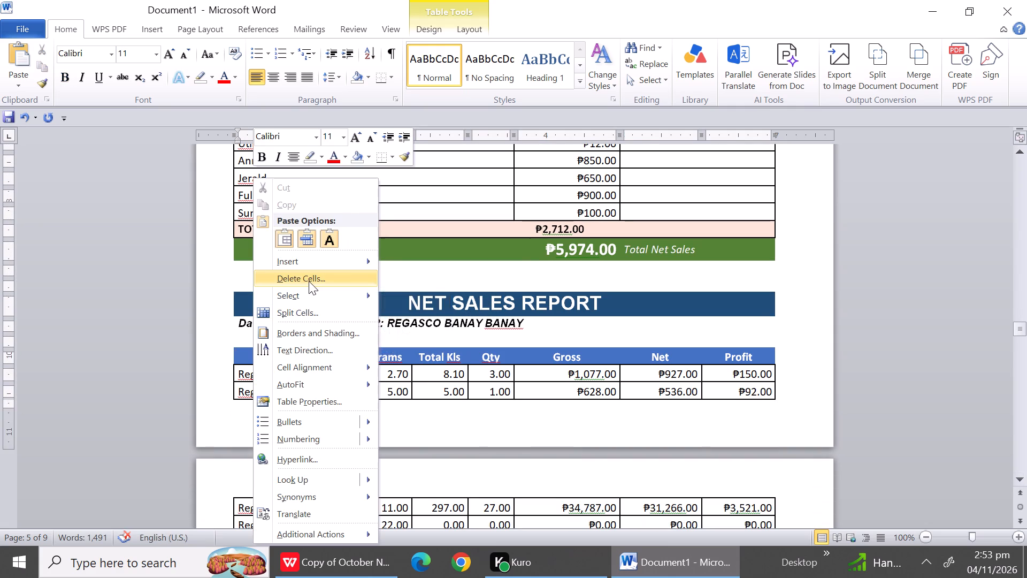
click(482, 267)
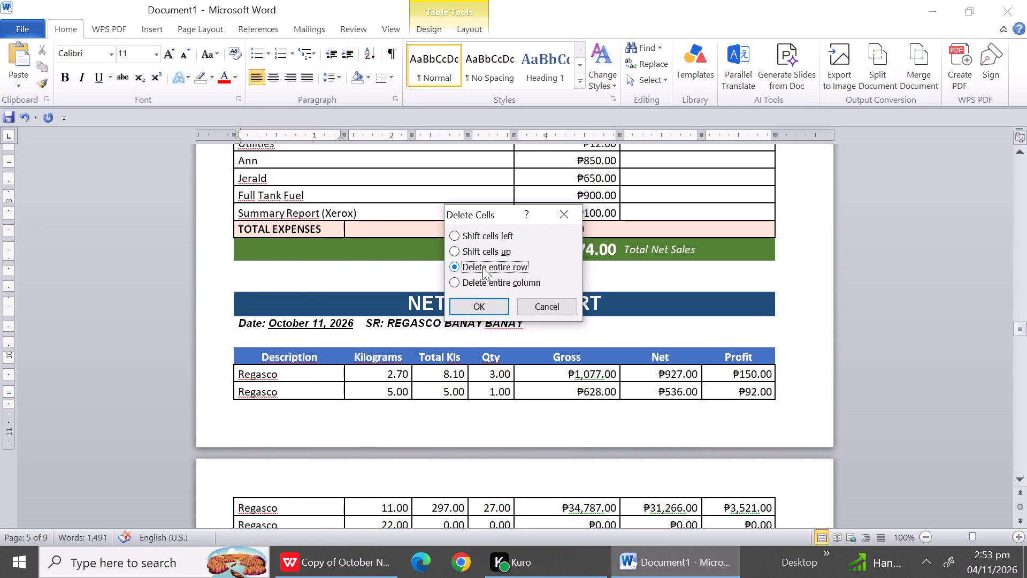
click(478, 302)
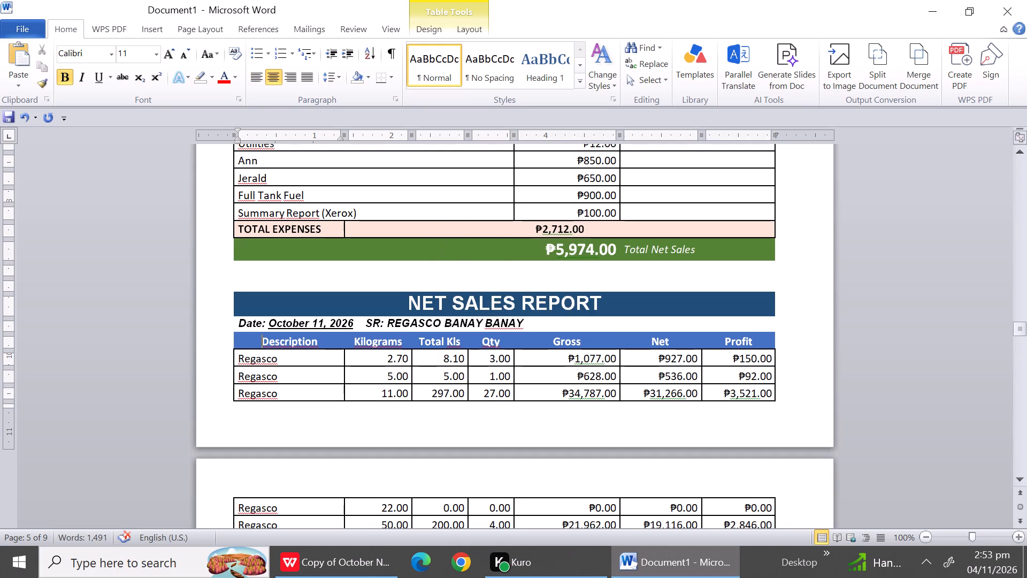
Add seven empty lines above the October 11 report title so that the report starts on a new page.
click(452, 279)
key(Return)
key(Return)
key(Return)
key(Return)
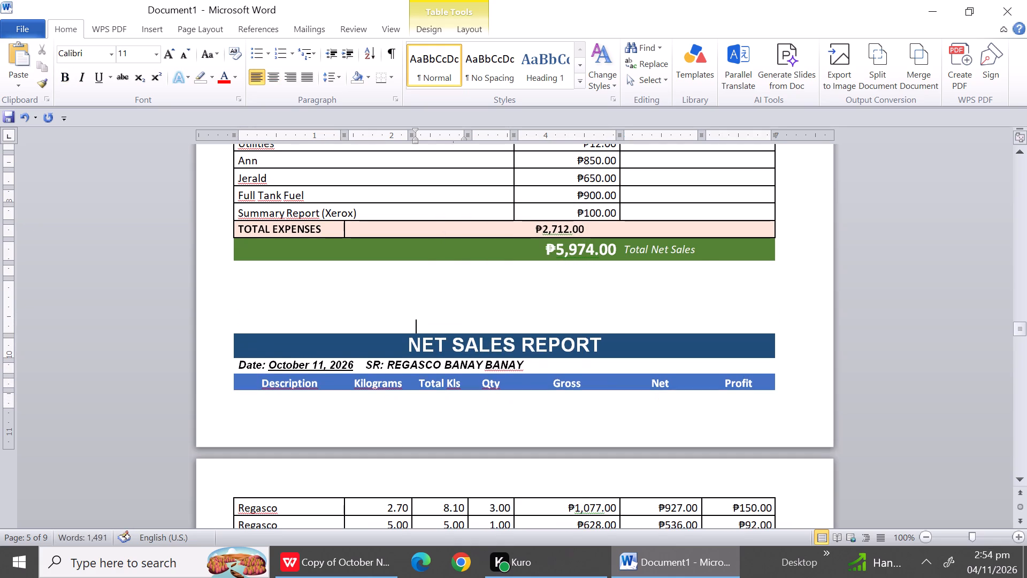
key(Return)
key(Return)
key(Return)
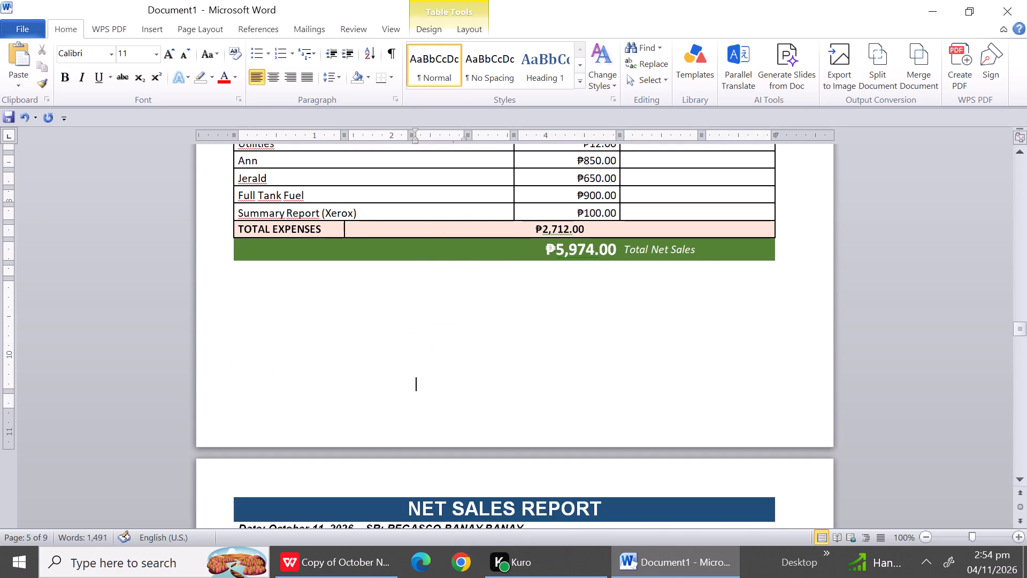
Delete the five unnamed rows with zero amounts and the blank row above TOTAL in the October 11 report as entire rows.
triple_click(1023, 478)
triple_click(1023, 478)
triple_click(1023, 478)
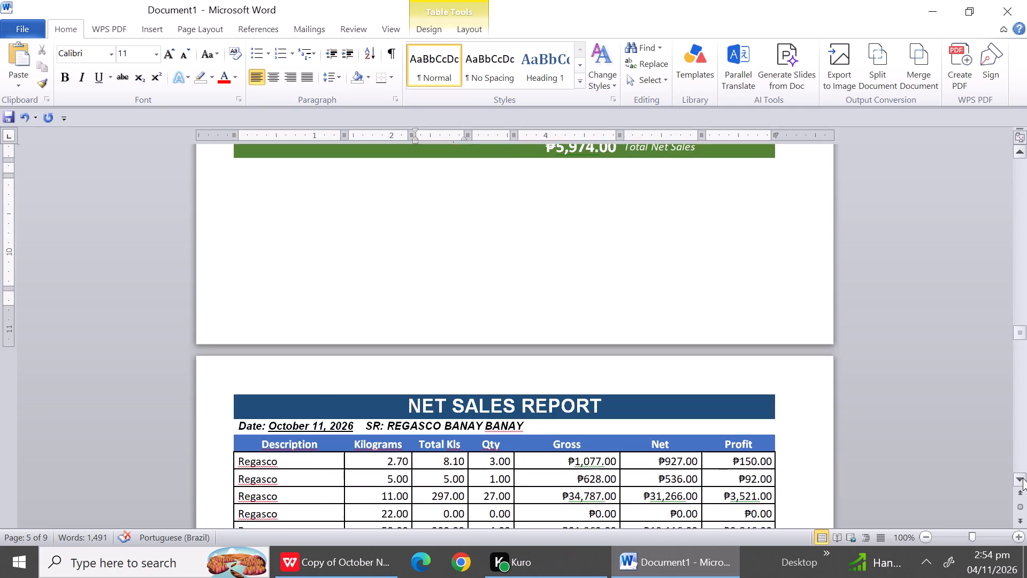
triple_click(1023, 478)
triple_click(1023, 478)
triple_click(1023, 478)
double_click(1023, 478)
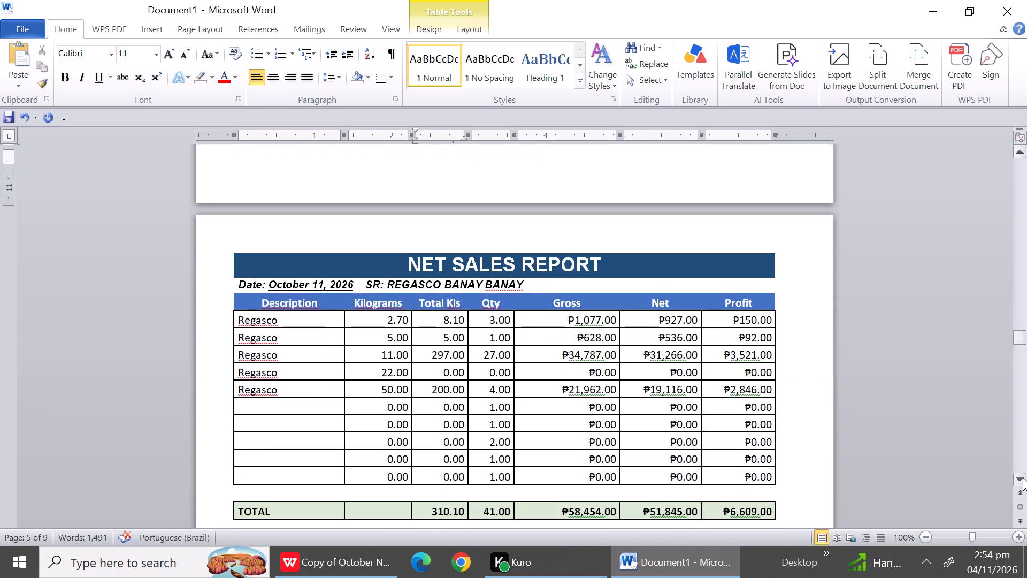
triple_click(1023, 478)
double_click(1023, 478)
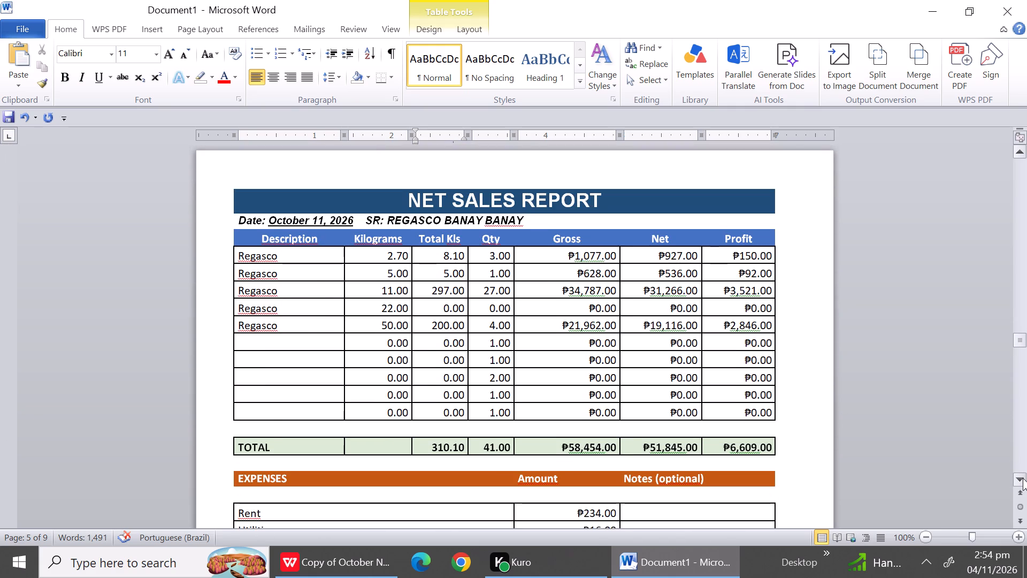
drag(283, 334, 282, 405)
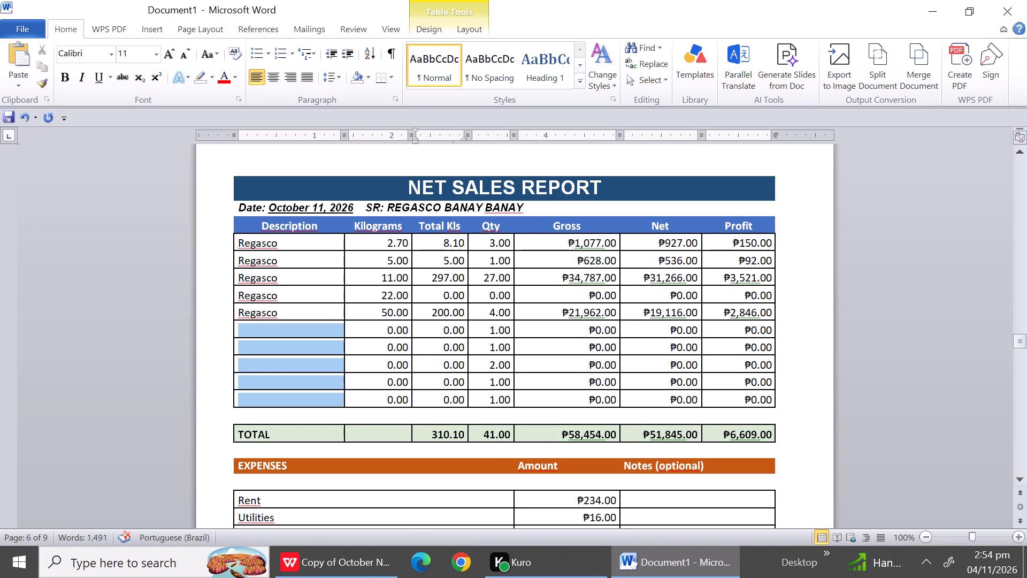
drag(282, 405, 282, 408)
right_click(282, 408)
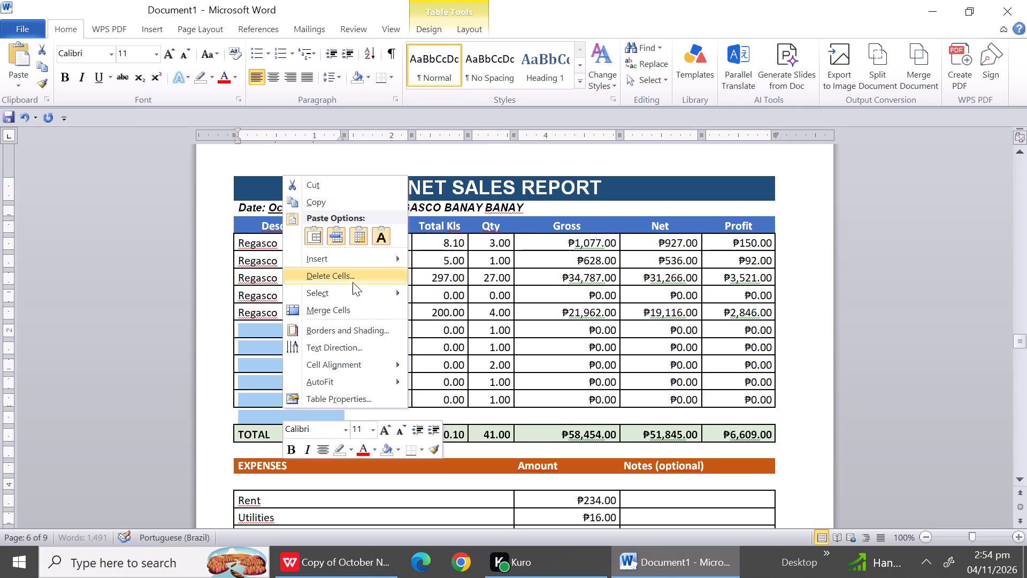
click(349, 276)
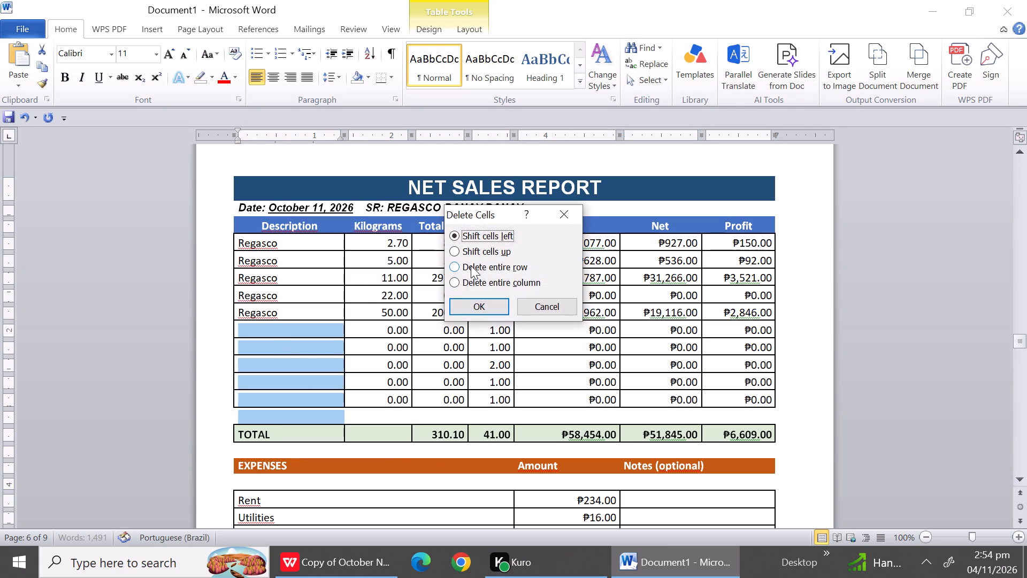
click(471, 265)
click(470, 305)
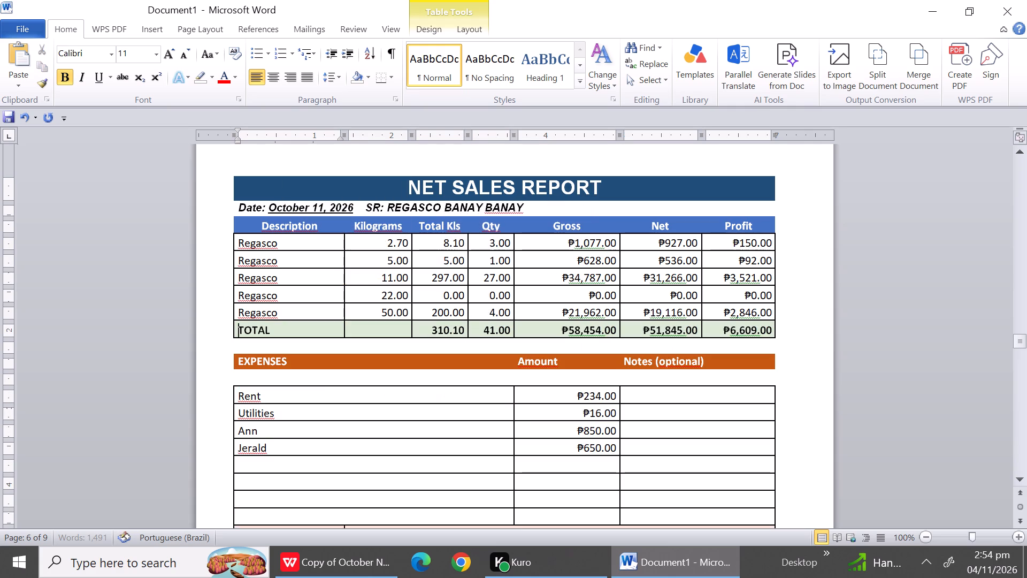
Delete the entire blank row between the TOTAL row and the EXPENSES header in the October 11 report.
click(313, 348)
right_click(313, 348)
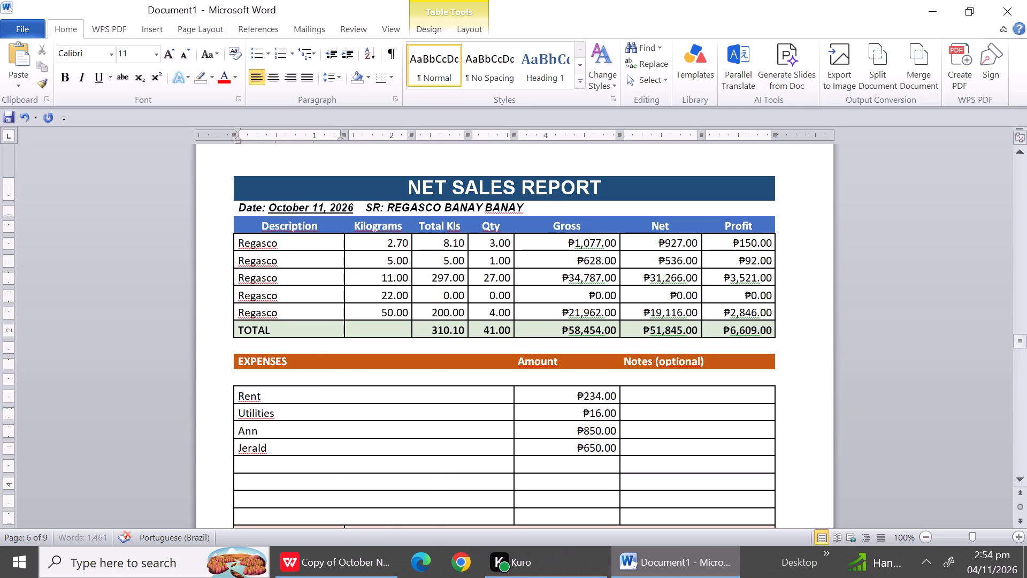
click(344, 277)
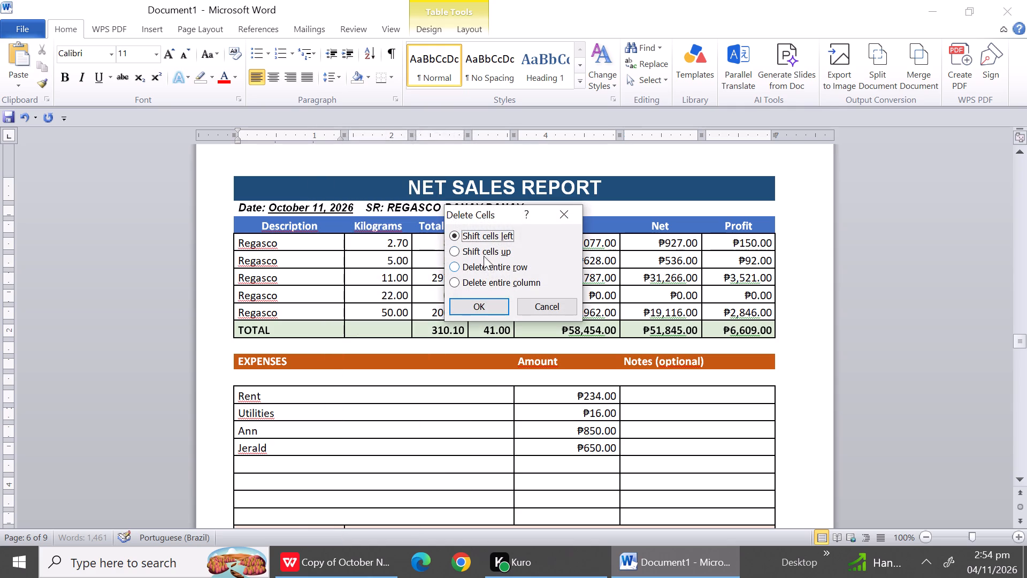
click(487, 271)
click(482, 306)
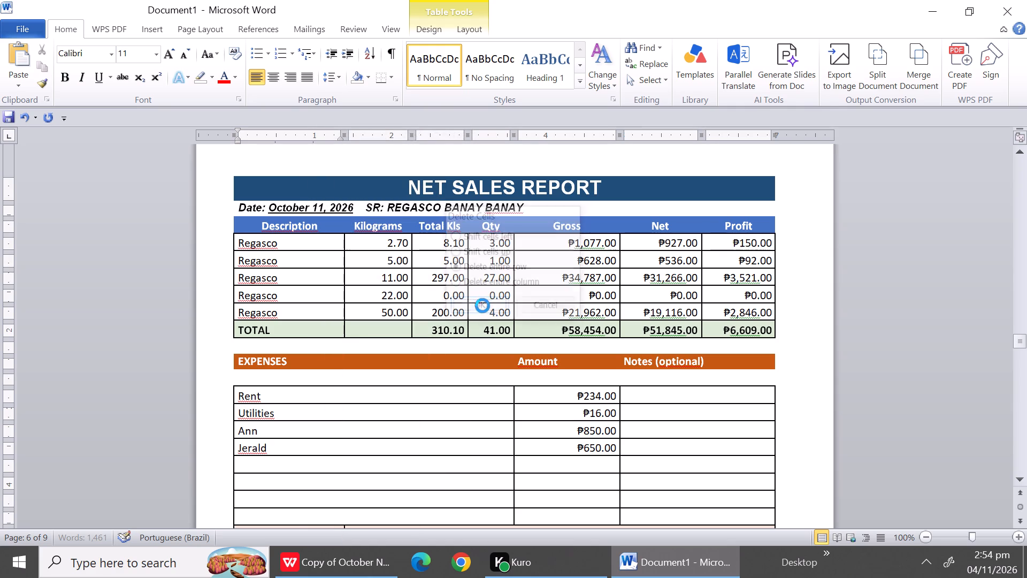
Delete the entire blank row between the EXPENSES header and the Rent row in the October 11 report.
click(336, 364)
right_drag(336, 364, 332, 359)
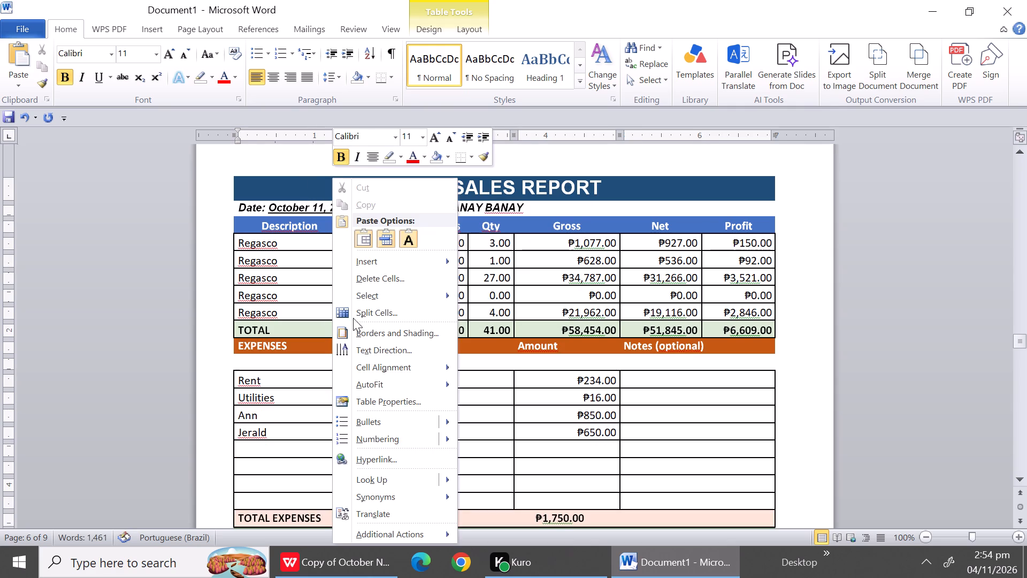
click(412, 273)
drag(479, 263, 480, 305)
click(480, 305)
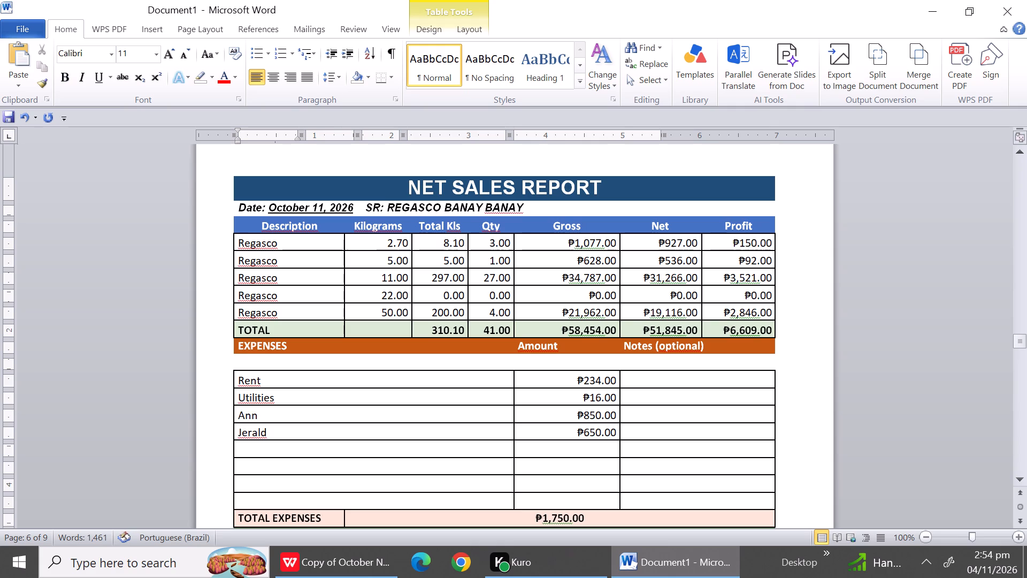
right_click(341, 361)
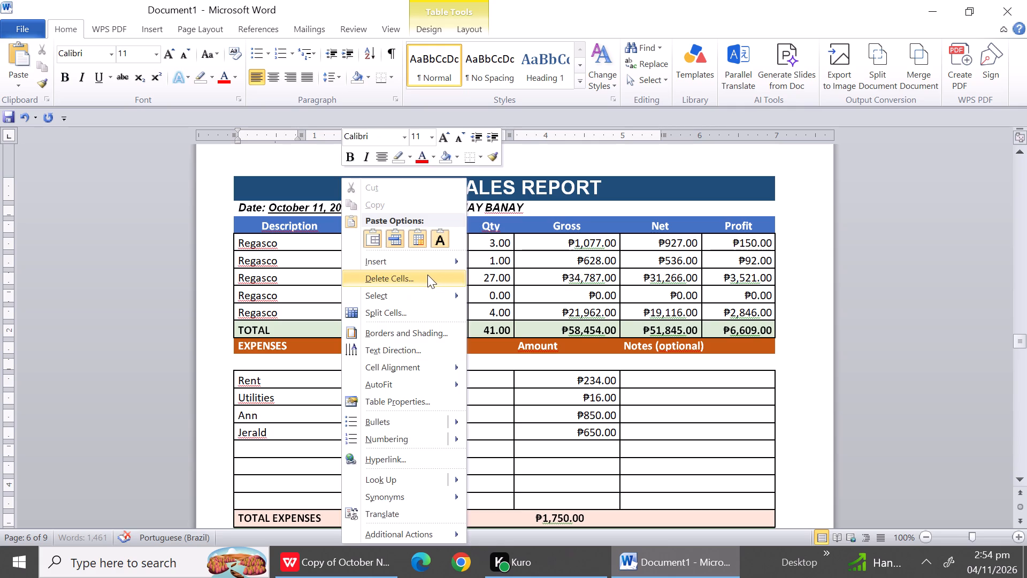
click(427, 275)
click(463, 271)
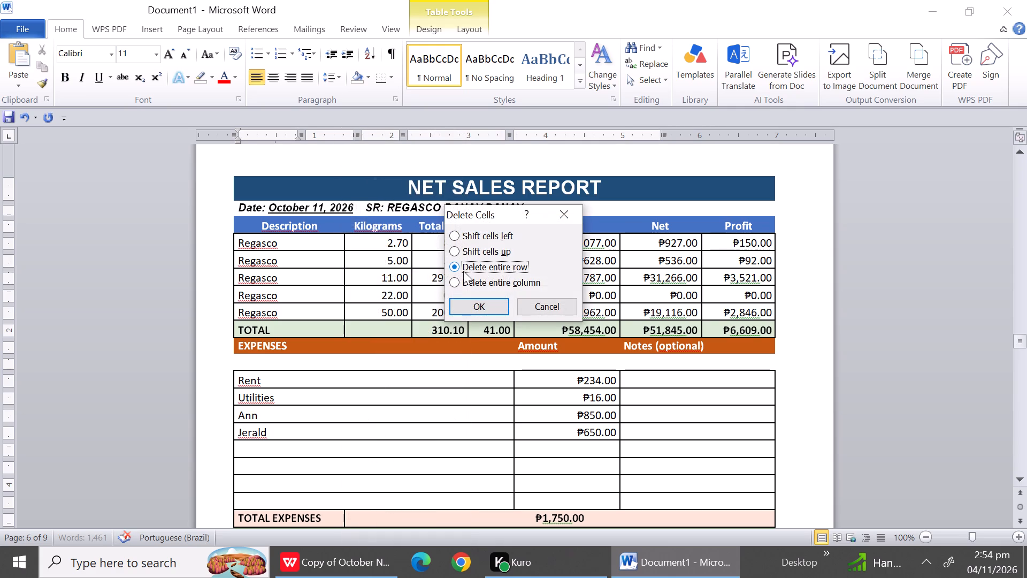
click(470, 310)
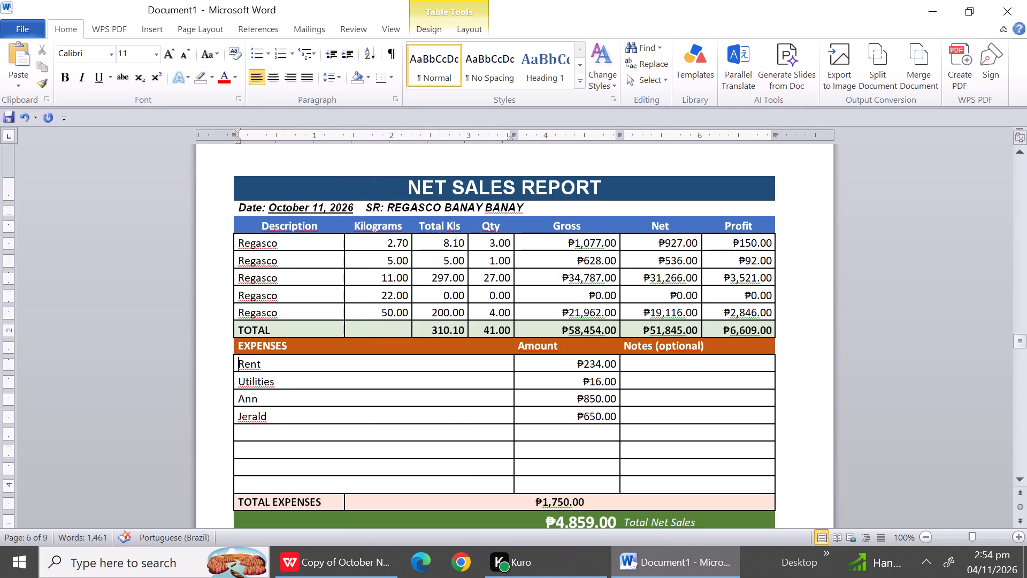
Delete the four blank expense rows between Jerald and TOTAL EXPENSES in the October 11 report as entire rows.
drag(340, 432, 329, 487)
right_click(329, 487)
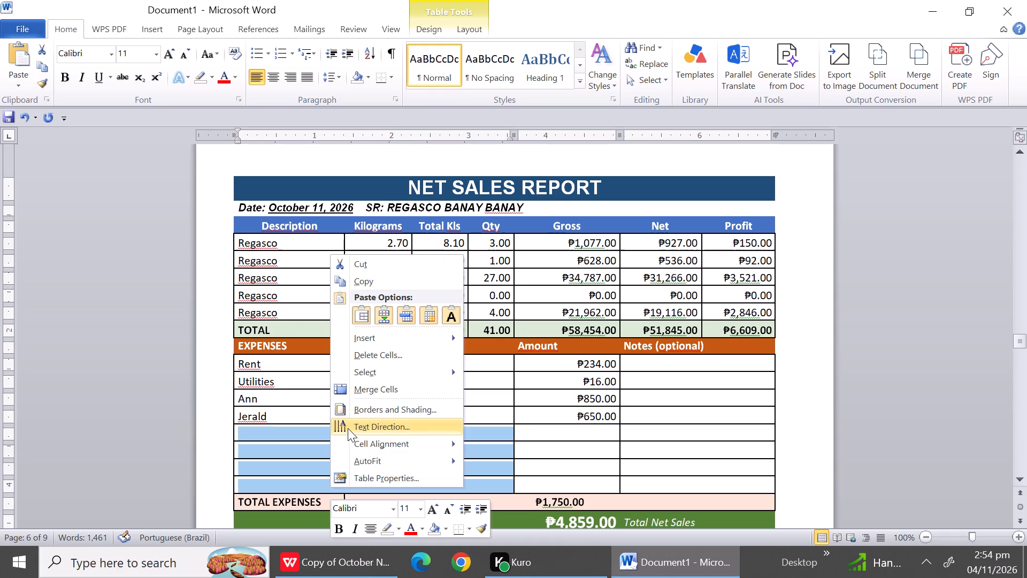
click(374, 355)
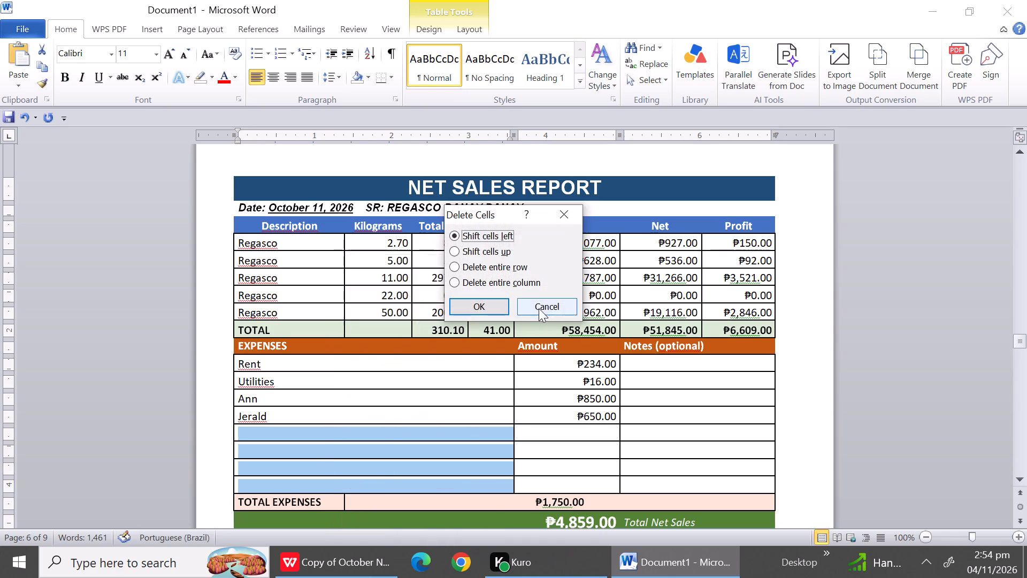
click(518, 269)
click(499, 310)
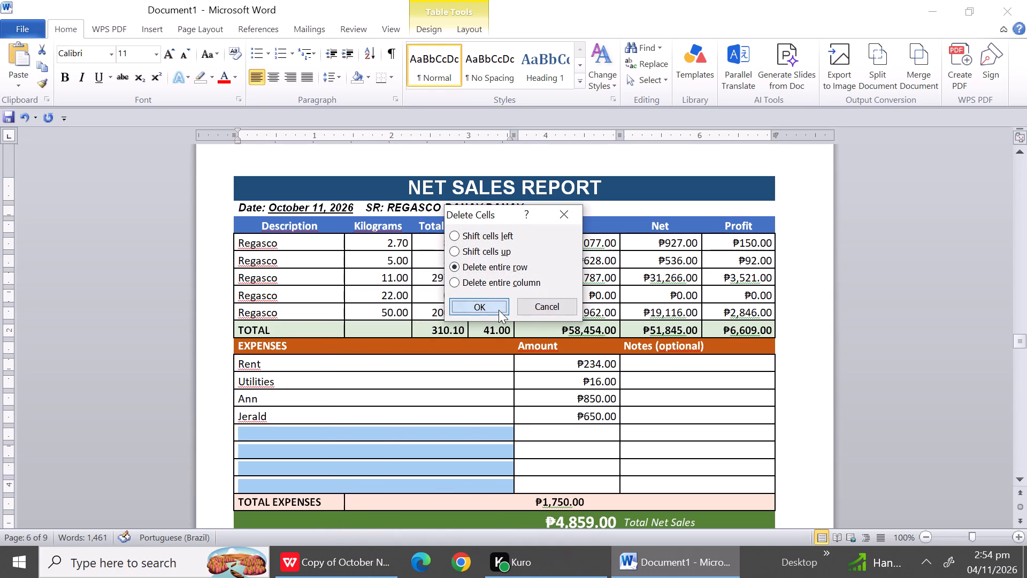
Delete one entire blank row between the October 11 Total Net Sales row and the October 12 report title.
triple_click(1022, 477)
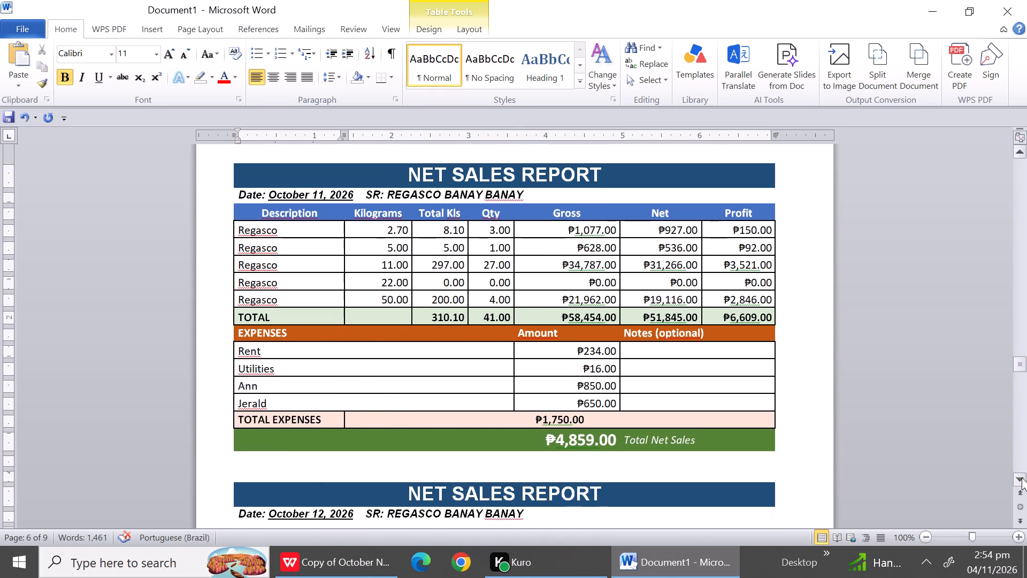
triple_click(1022, 477)
triple_click(1022, 477)
triple_click(1022, 477)
click(1022, 477)
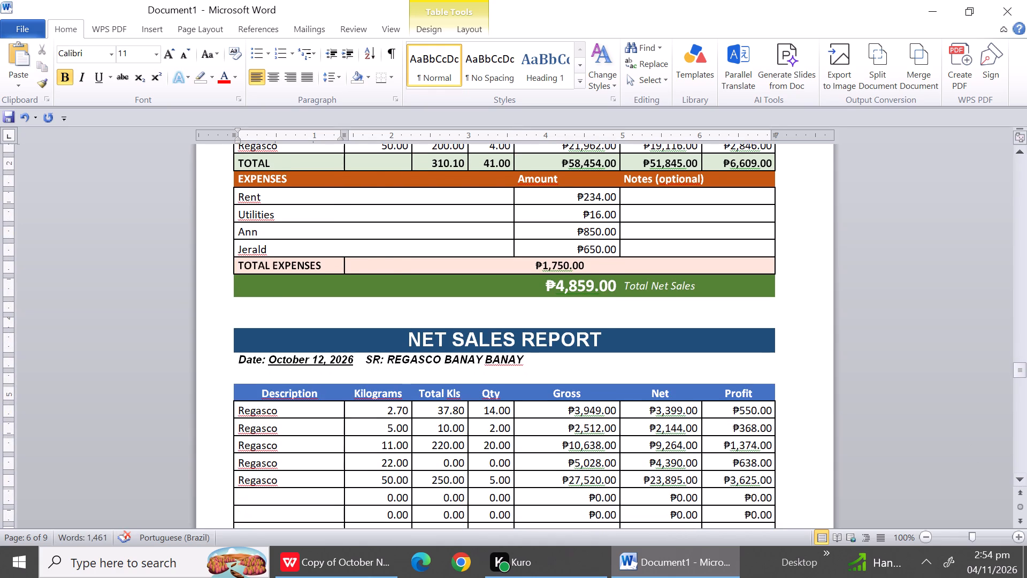
click(465, 320)
right_click(465, 320)
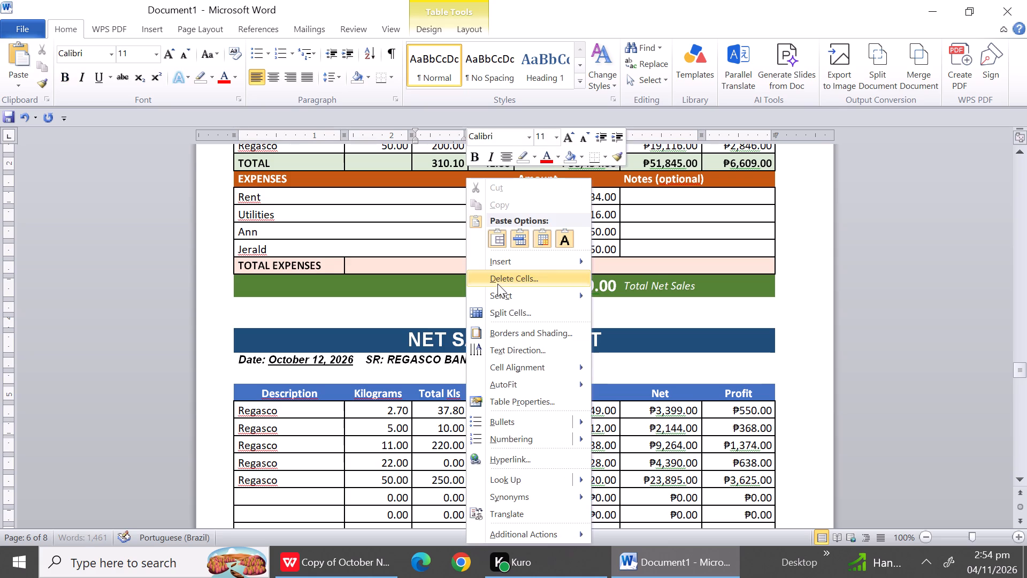
click(502, 284)
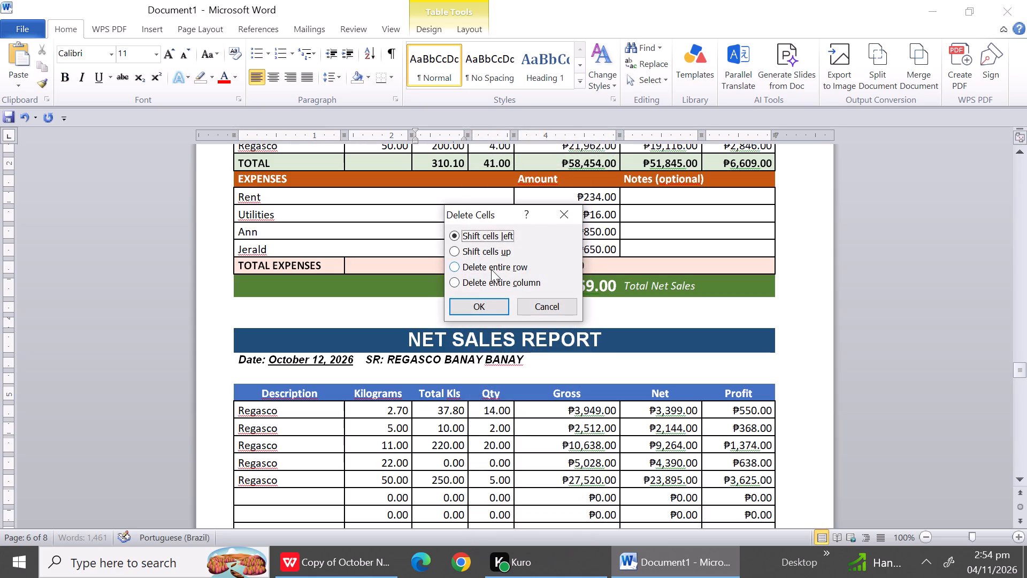
click(491, 269)
click(488, 300)
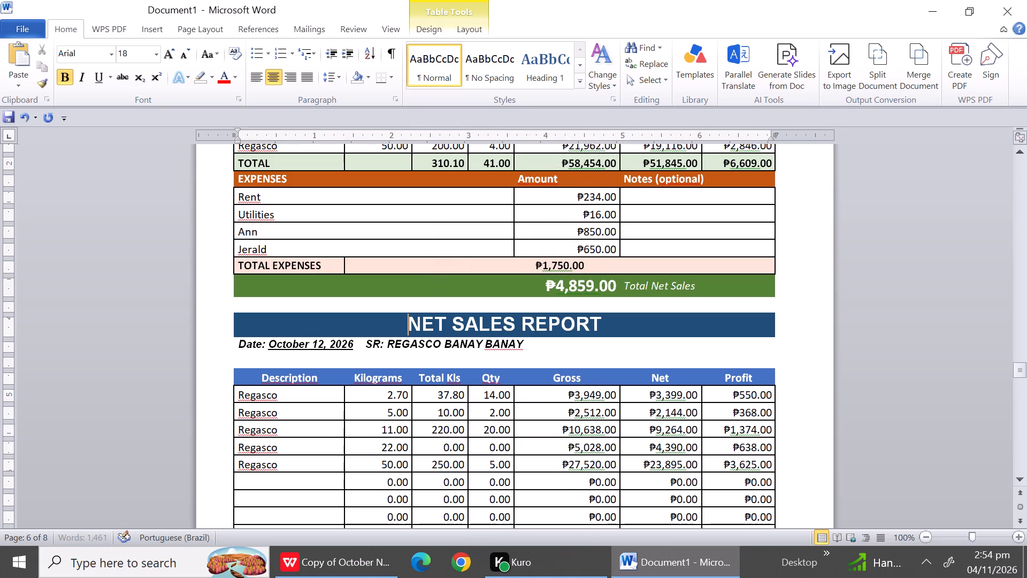
Delete the entire blank row between the date line and the column headers in the October 12 report.
click(267, 361)
right_click(267, 361)
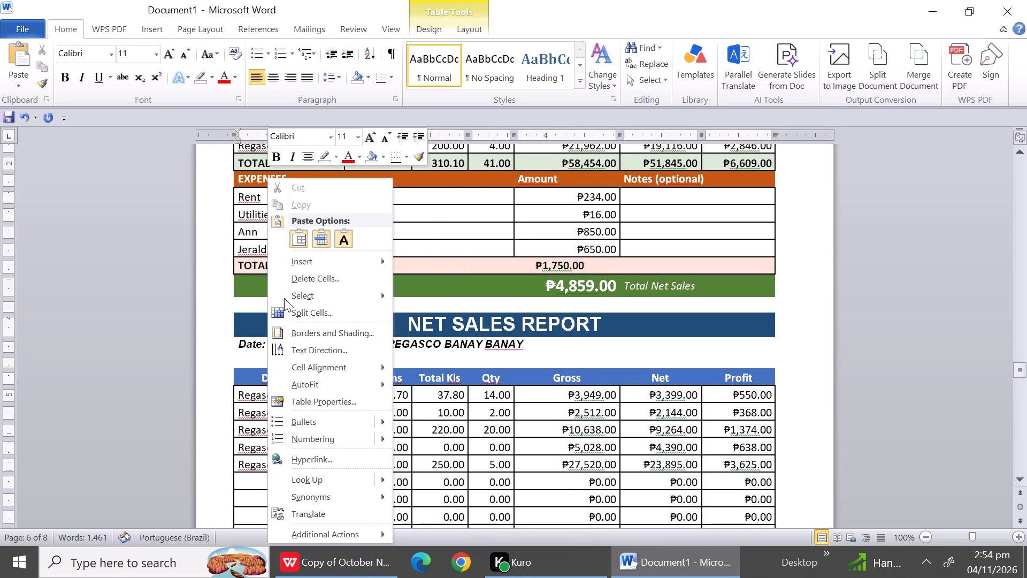
click(311, 278)
click(512, 269)
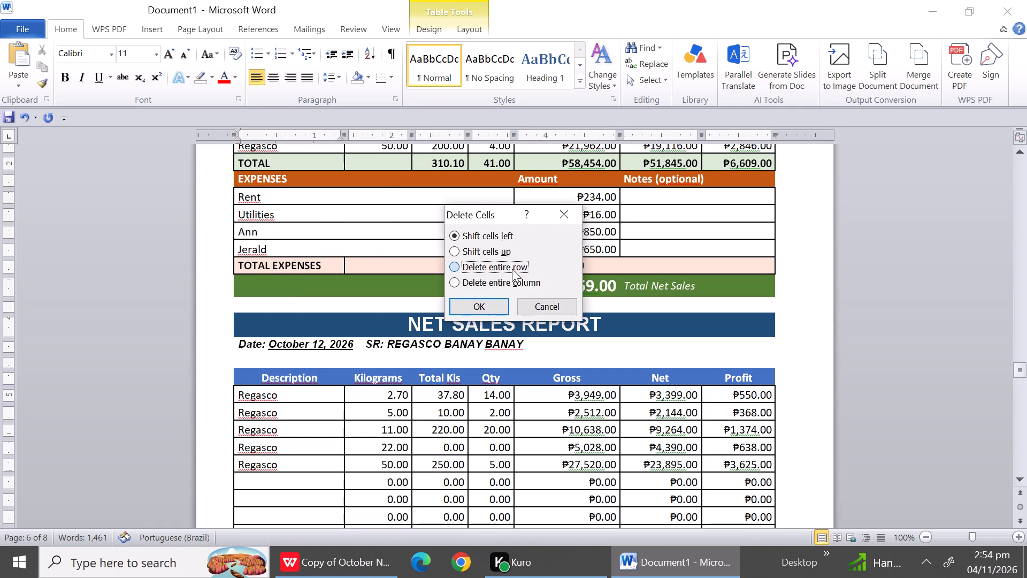
click(492, 302)
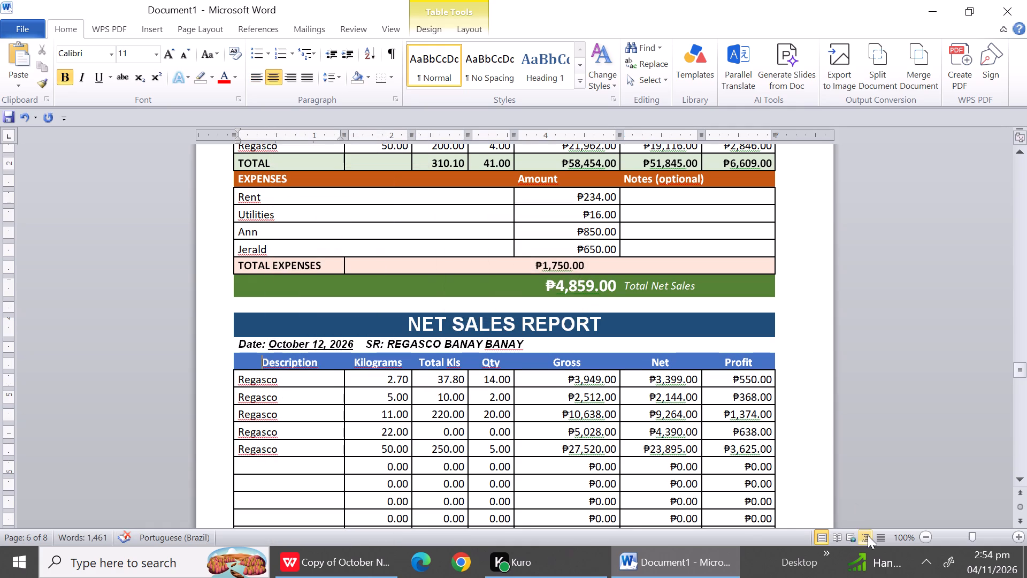
Delete the five unnamed rows with zero amounts and the blank row above TOTAL in the October 12 report as entire rows.
triple_click(1018, 477)
double_click(1018, 477)
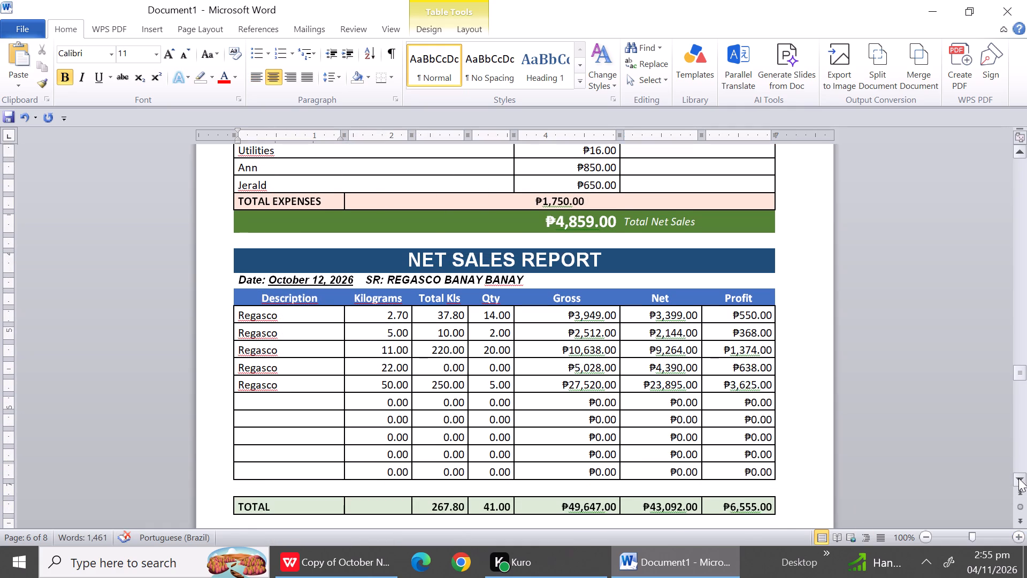
double_click(1018, 478)
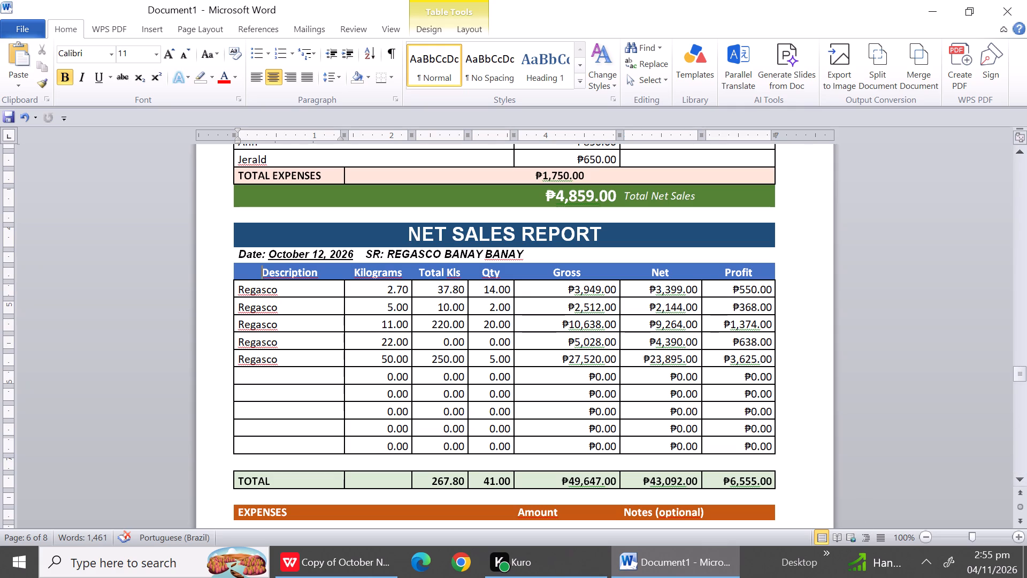
drag(271, 377, 264, 451)
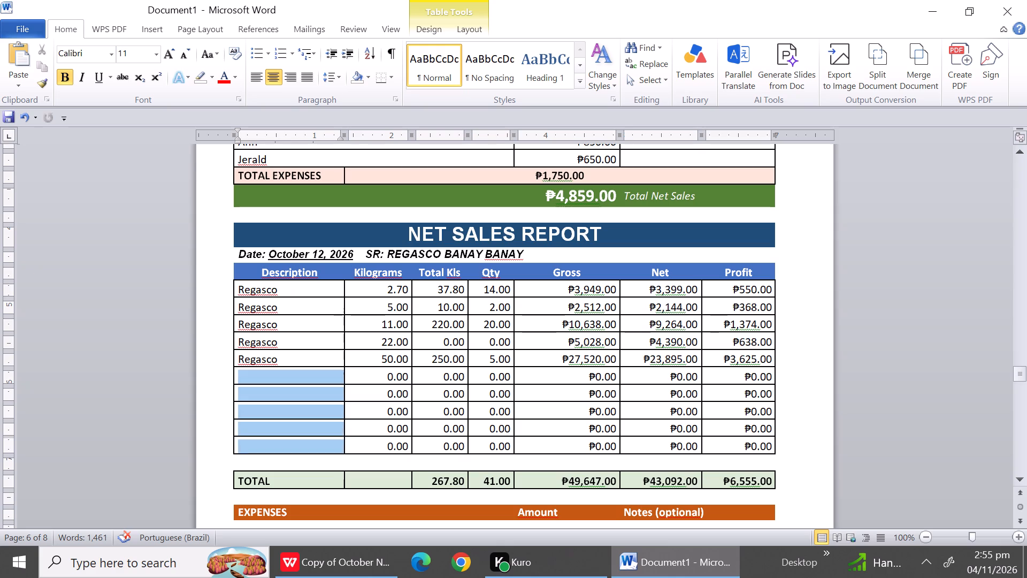
drag(264, 451, 264, 455)
right_click(264, 455)
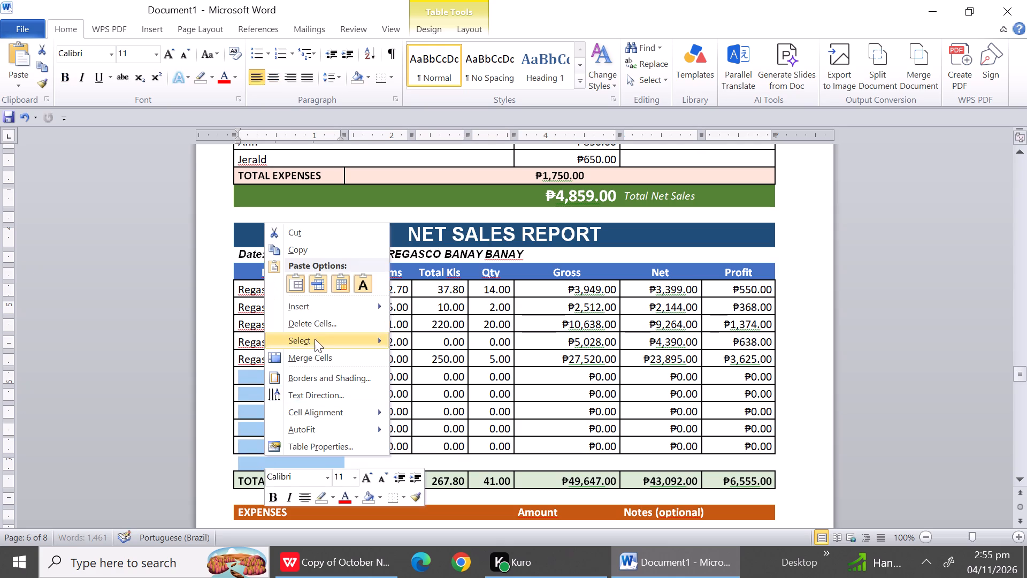
click(309, 326)
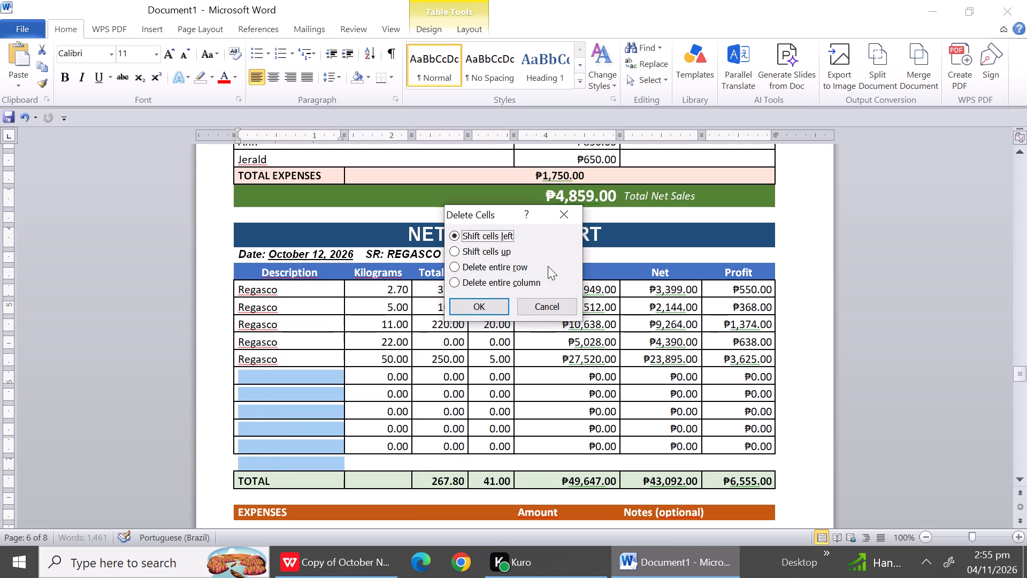
click(513, 268)
click(490, 300)
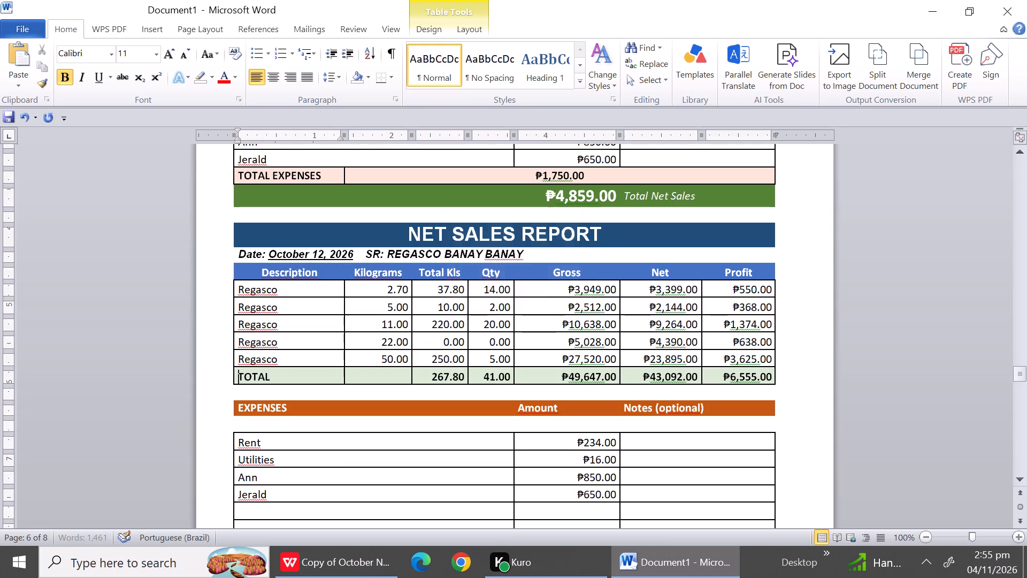
Delete the entire blank row between the TOTAL row and the EXPENSES header in the October 12 report.
click(277, 397)
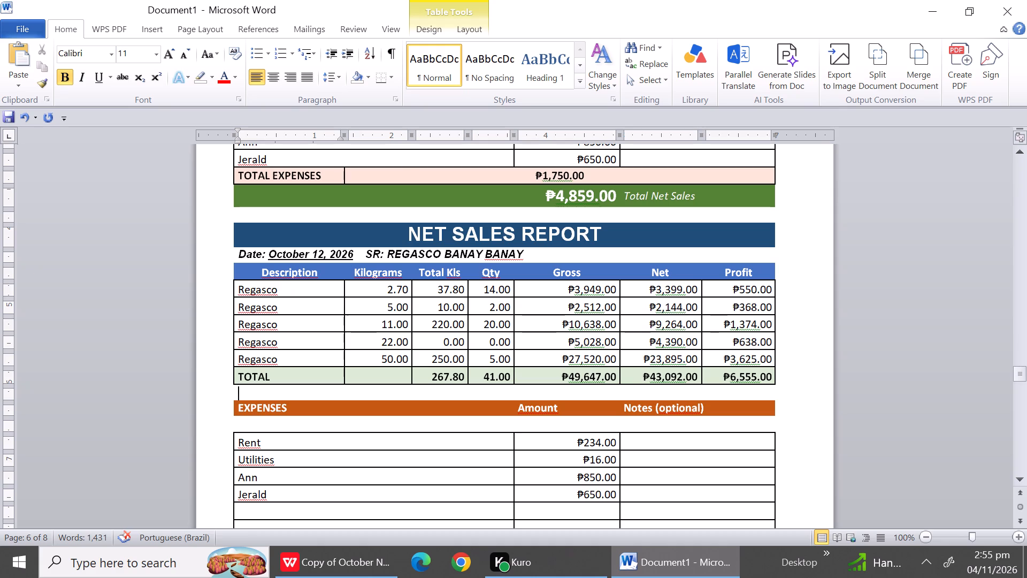
right_click(277, 397)
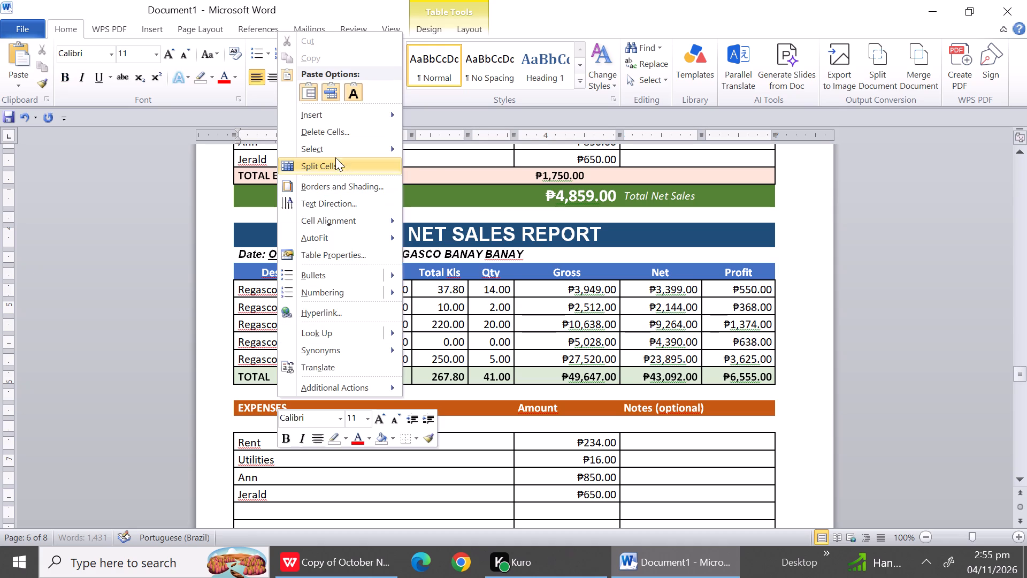
click(325, 131)
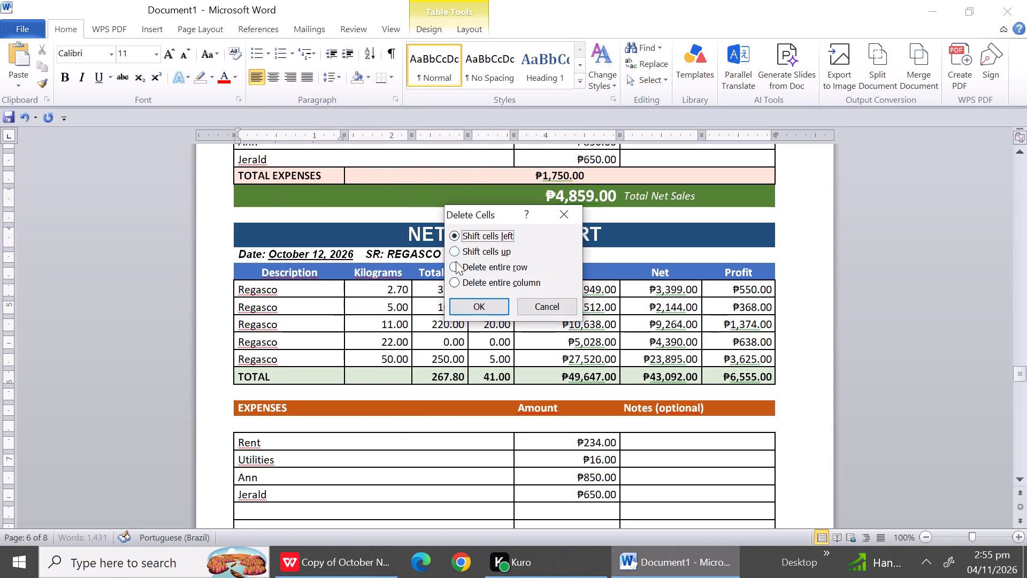
click(462, 271)
click(469, 309)
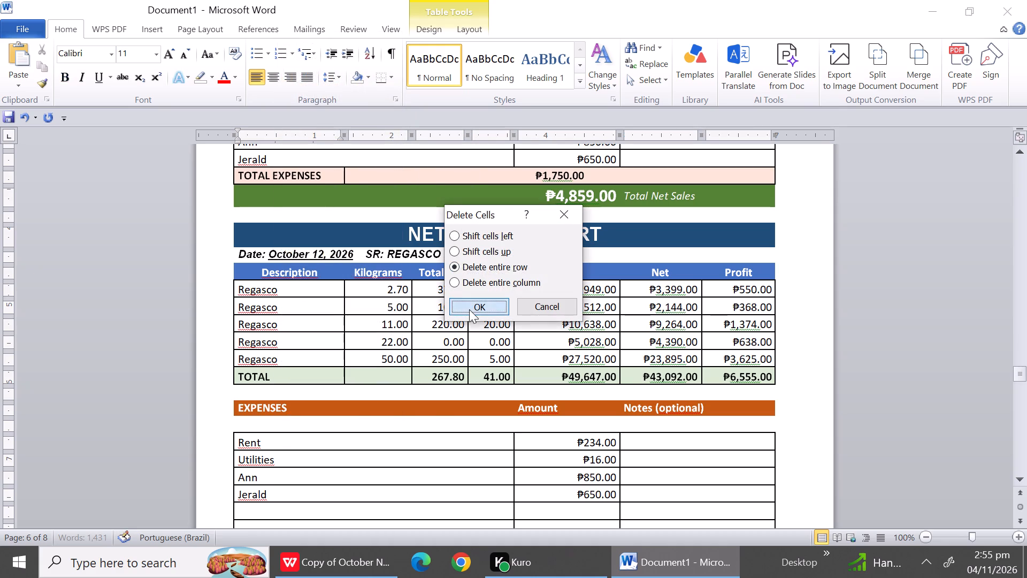
Delete the entire blank row between the EXPENSES header and the Rent row in the October 12 report.
click(240, 408)
right_click(240, 408)
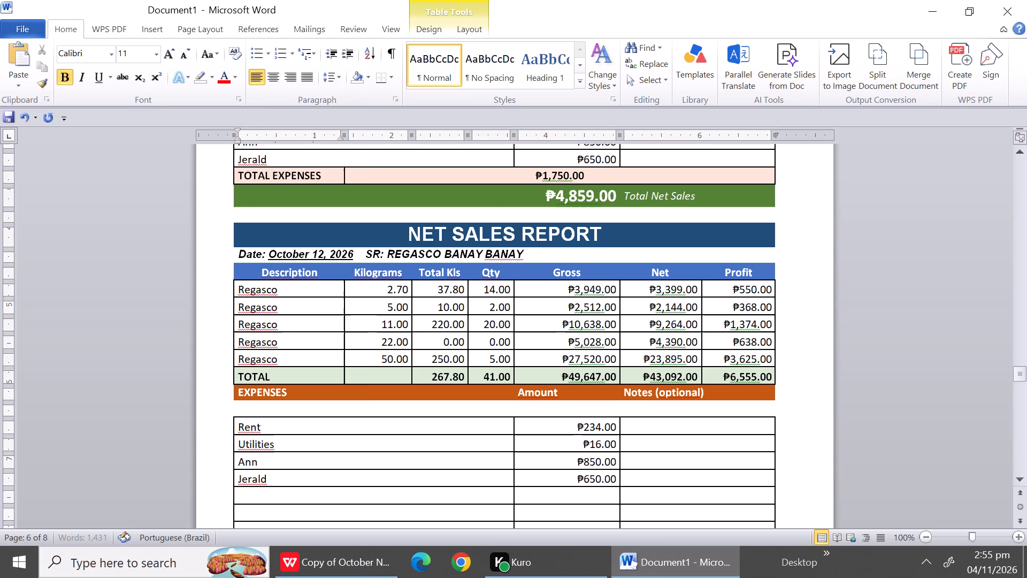
click(292, 140)
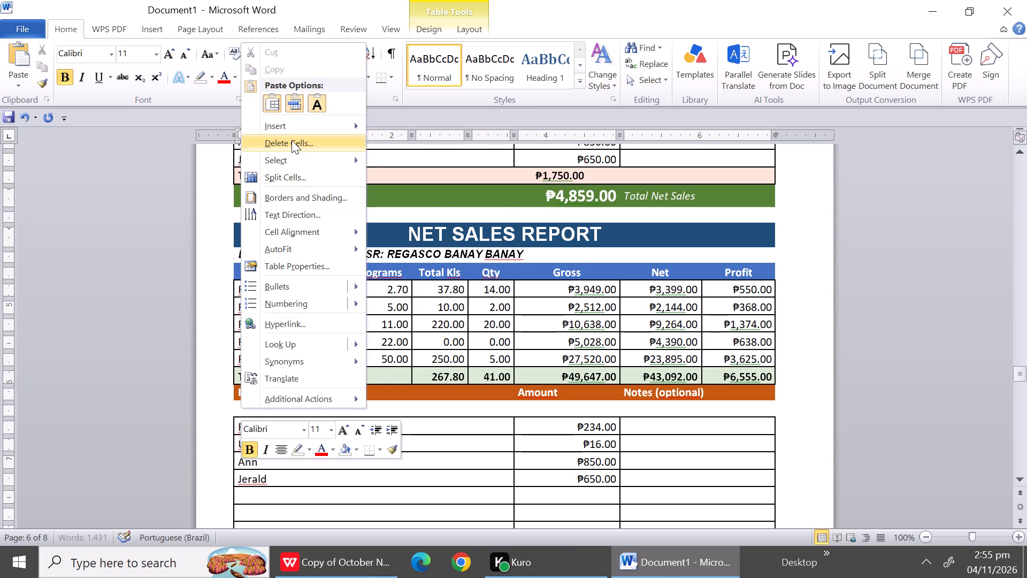
click(467, 269)
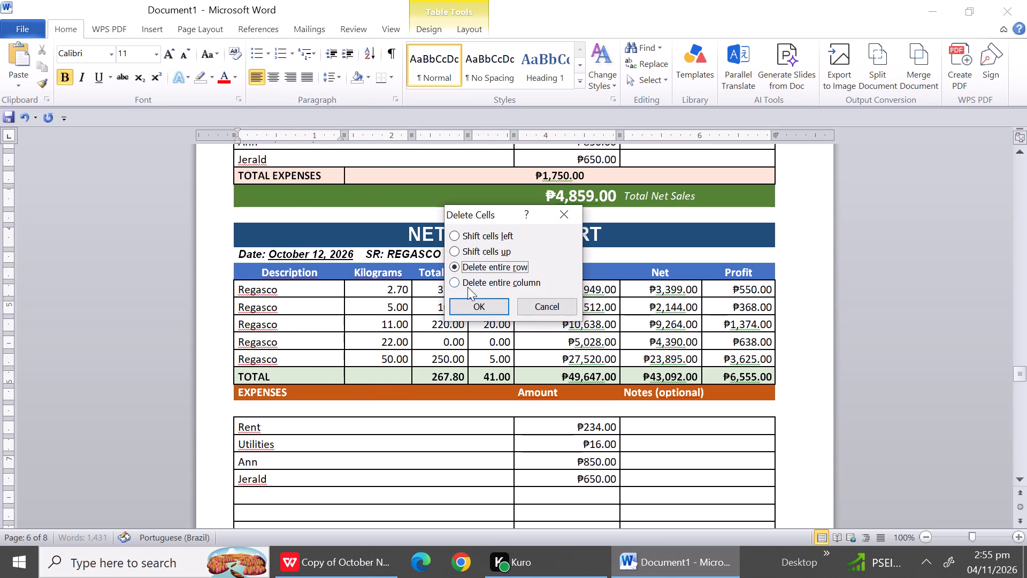
click(471, 302)
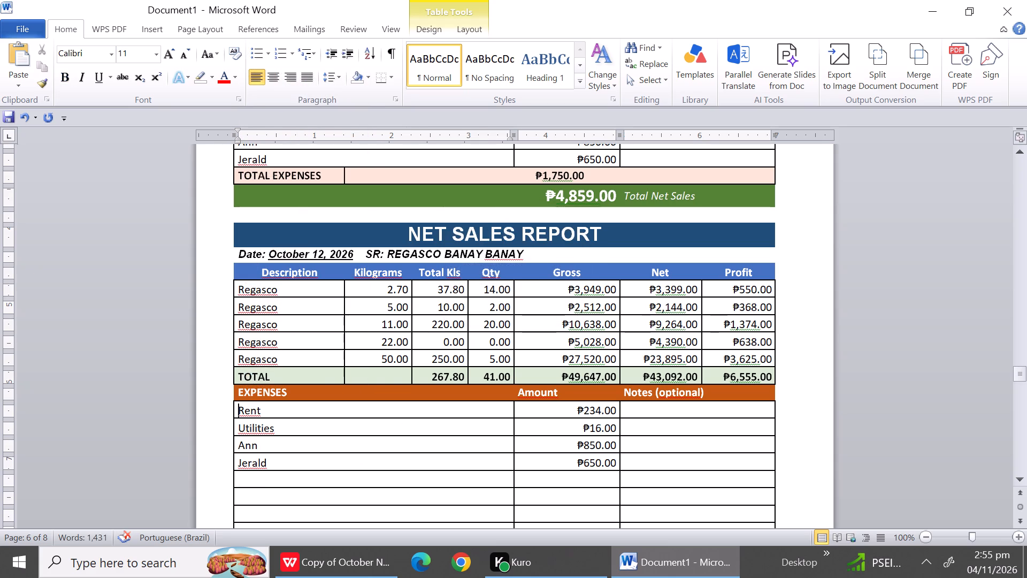
Delete the four blank rows between the Jerald row and TOTAL EXPENSES in the October 12 report as entire rows.
triple_click(1019, 477)
triple_click(1019, 477)
triple_click(1019, 477)
triple_click(1019, 477)
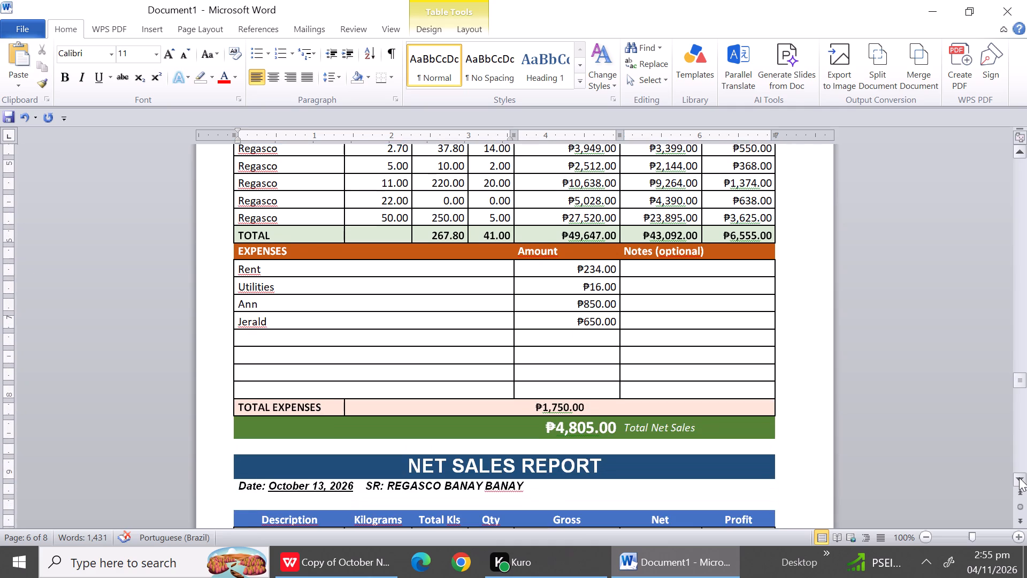
triple_click(1019, 477)
double_click(1019, 477)
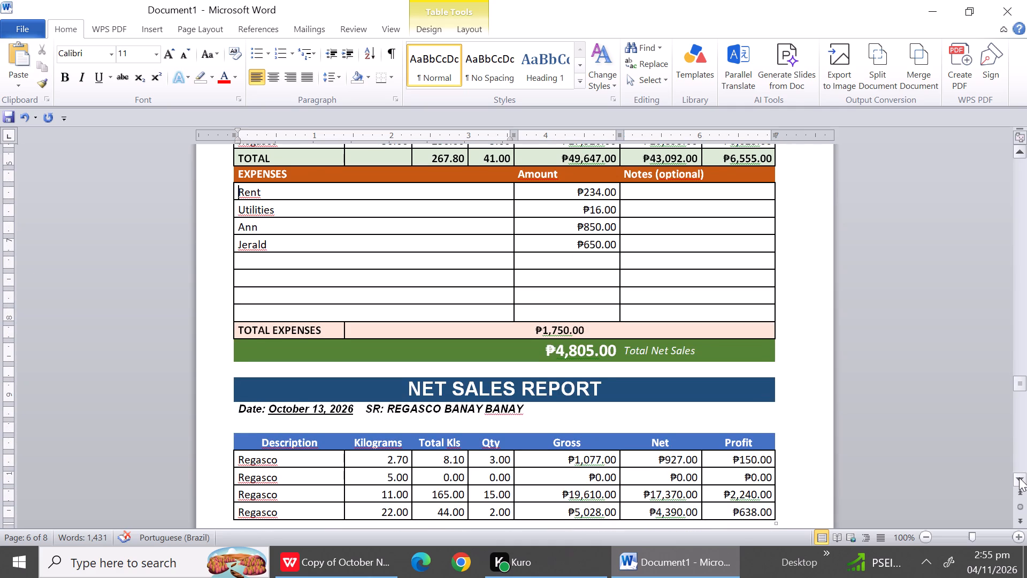
drag(262, 263, 253, 312)
right_click(253, 312)
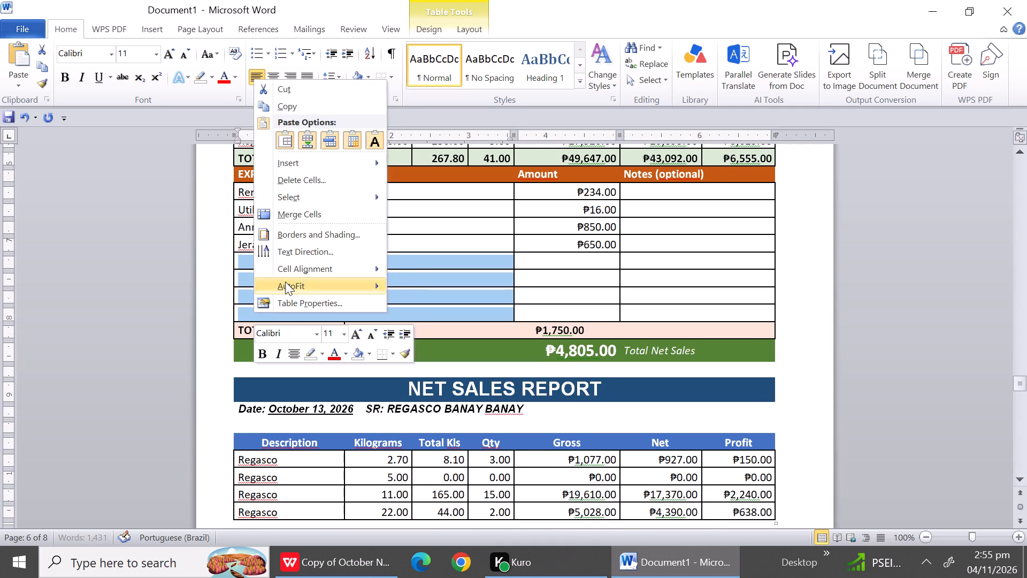
click(309, 183)
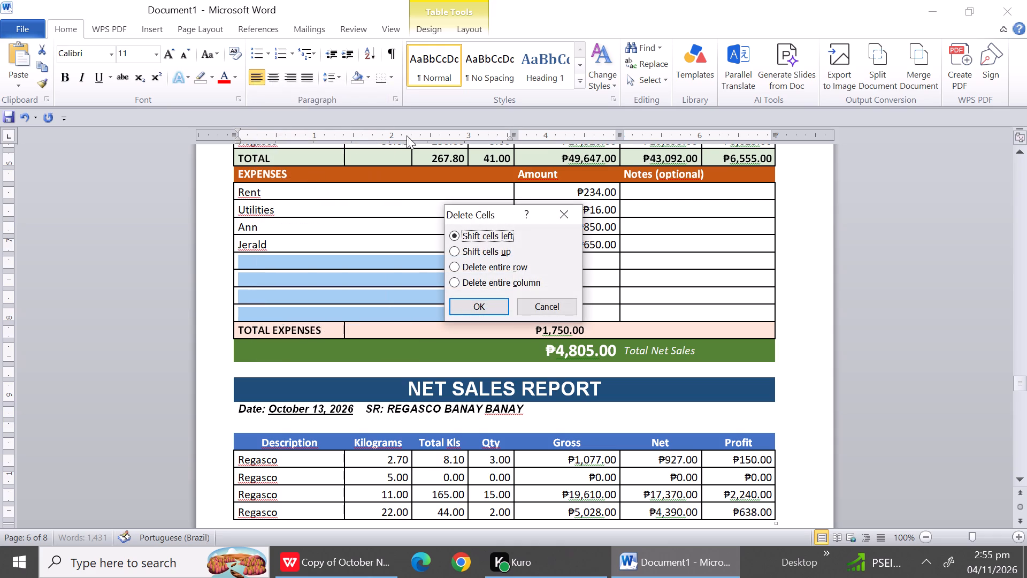
click(477, 271)
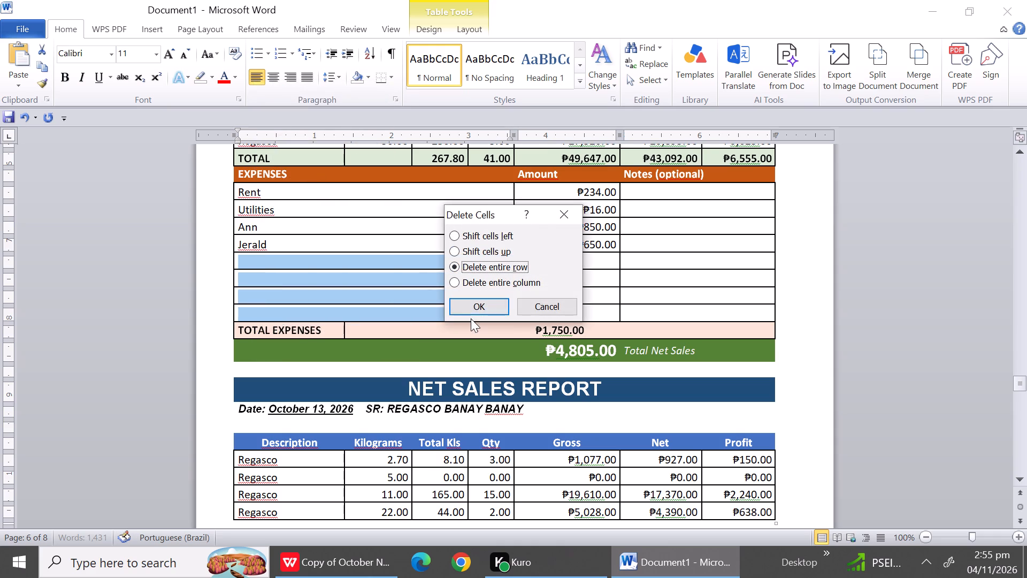
click(469, 306)
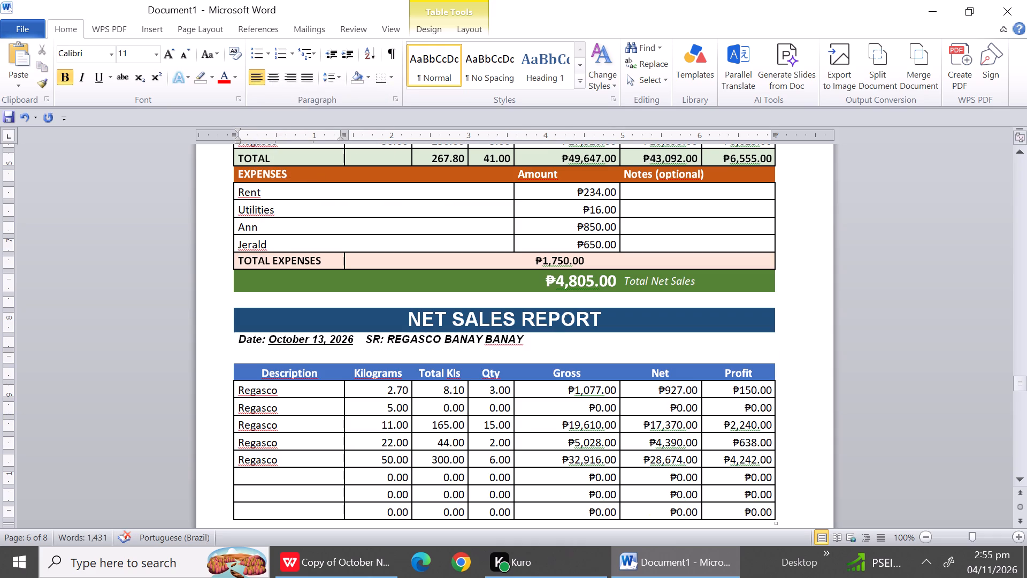
Delete the entire blank row between the date line and the column headers in the October 13 report.
click(282, 358)
right_click(282, 358)
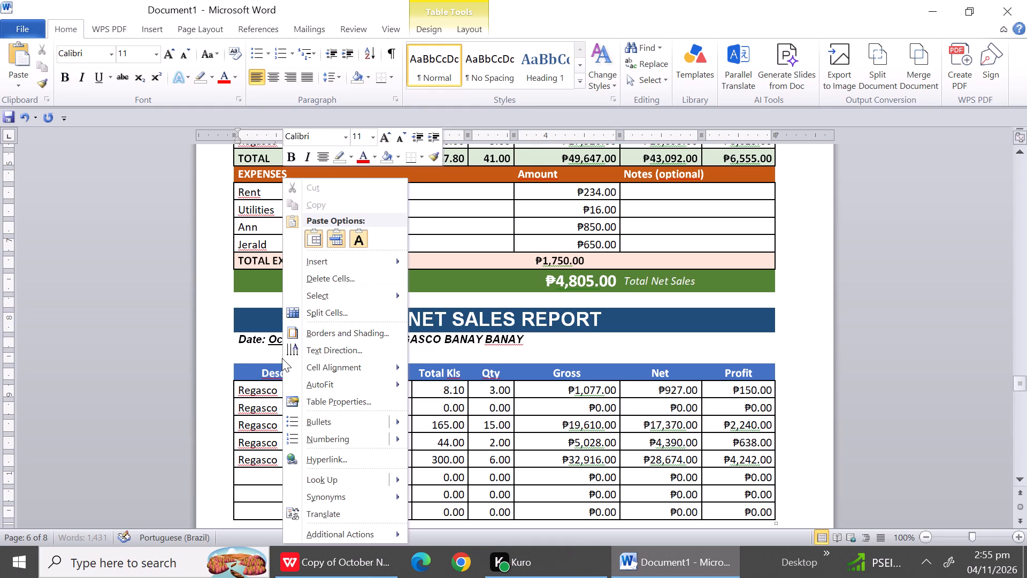
click(309, 276)
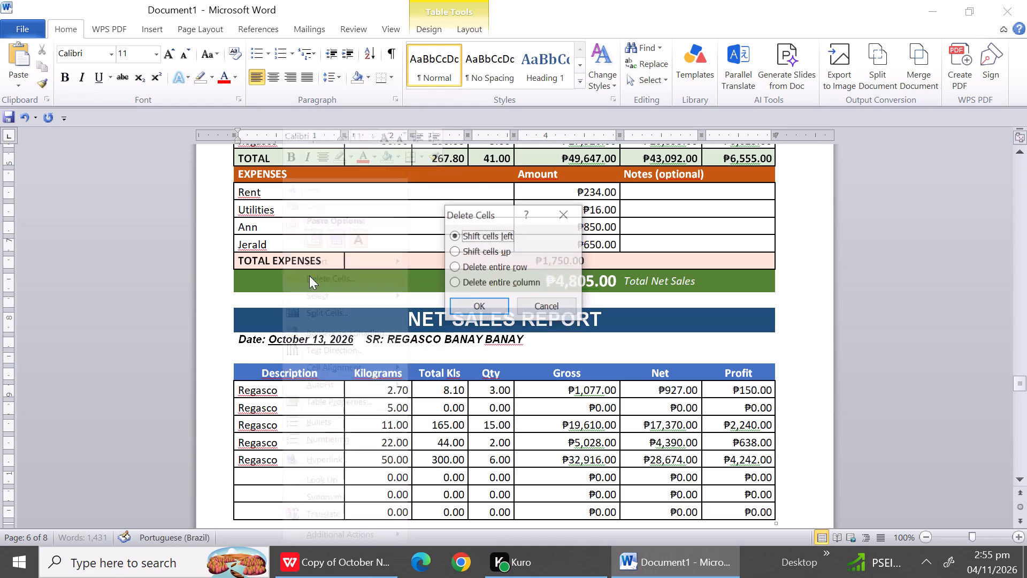
click(471, 271)
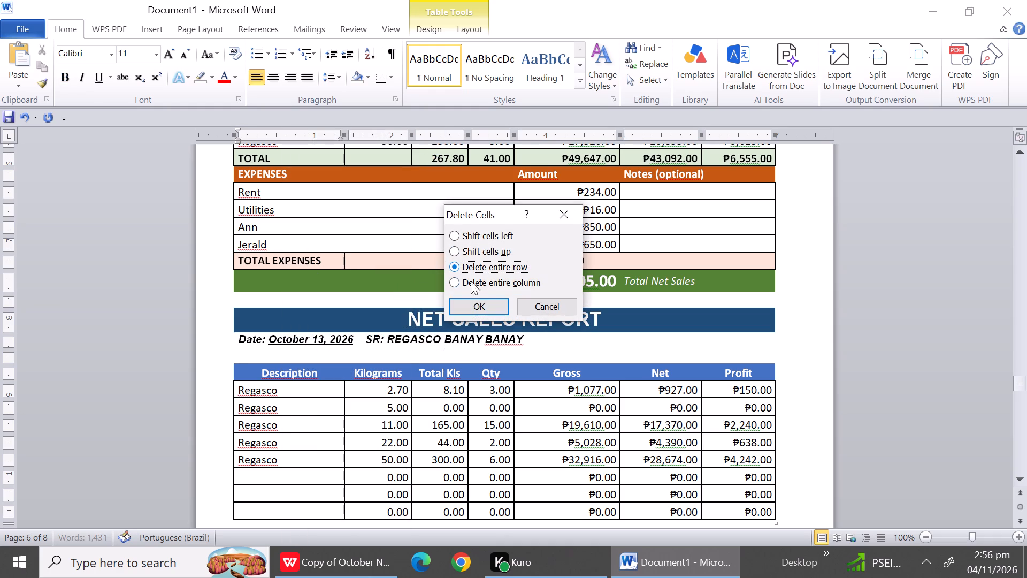
click(470, 308)
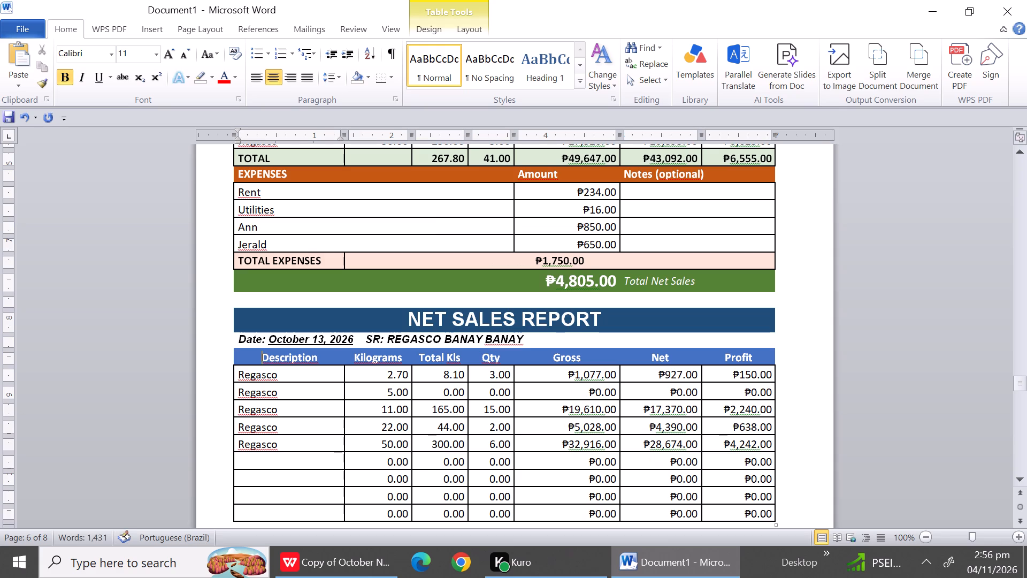
Delete the five unnamed rows with zero amounts and the blank row above TOTAL in the October 13 report as entire rows.
triple_click(1021, 479)
triple_click(1021, 479)
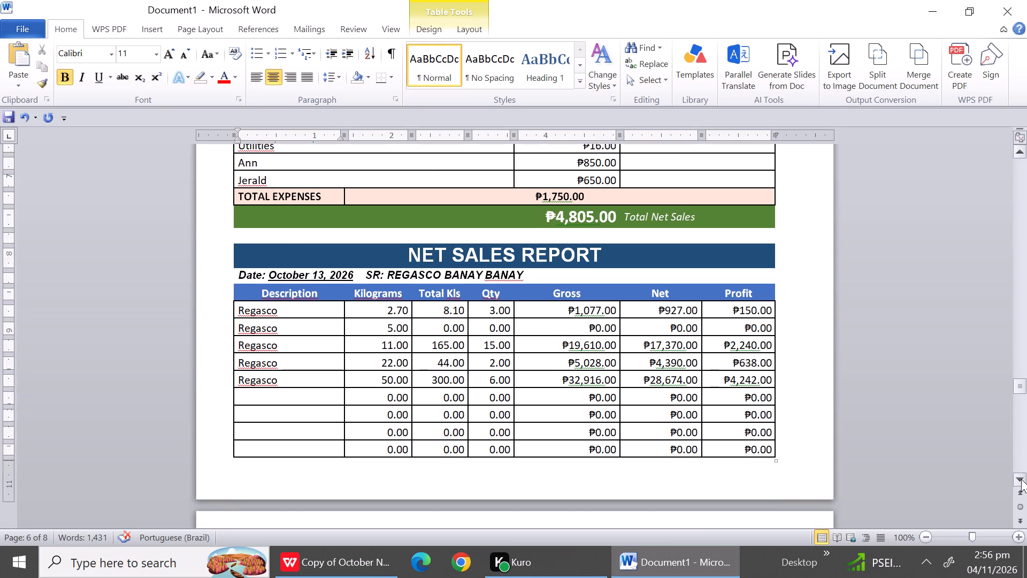
triple_click(1021, 479)
triple_click(1021, 479)
click(1021, 479)
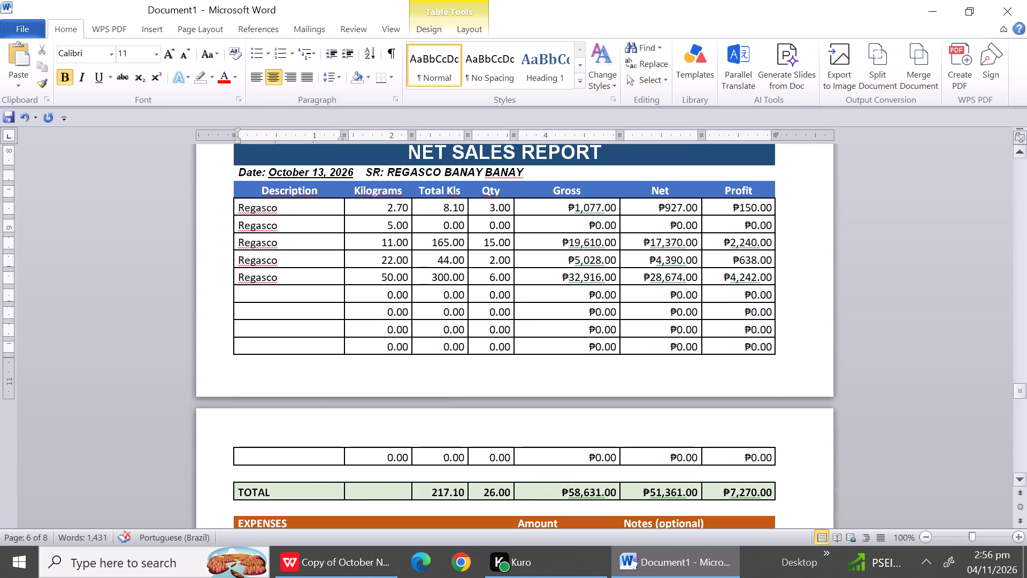
drag(267, 288, 257, 425)
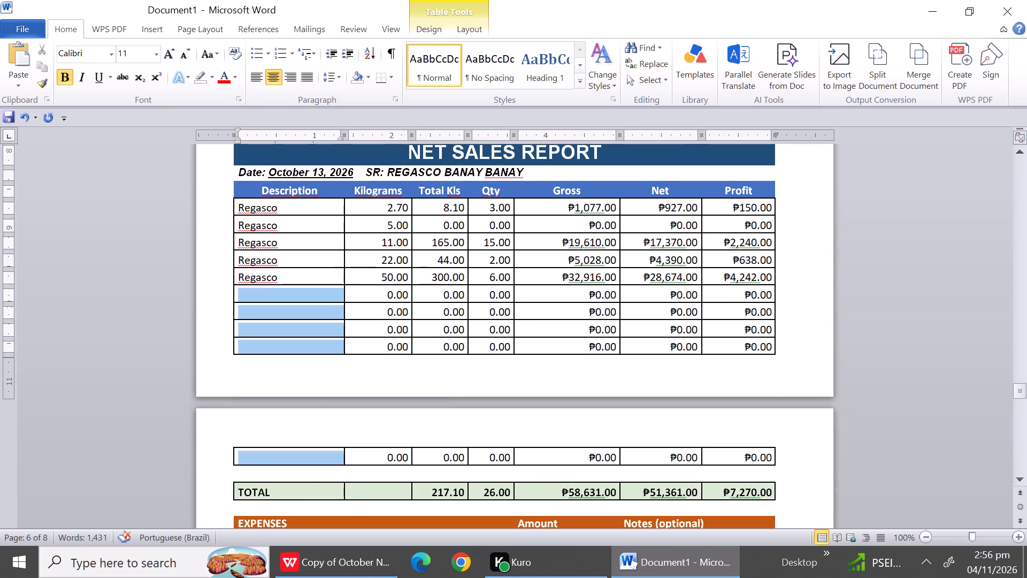
drag(257, 425, 255, 472)
right_click(255, 472)
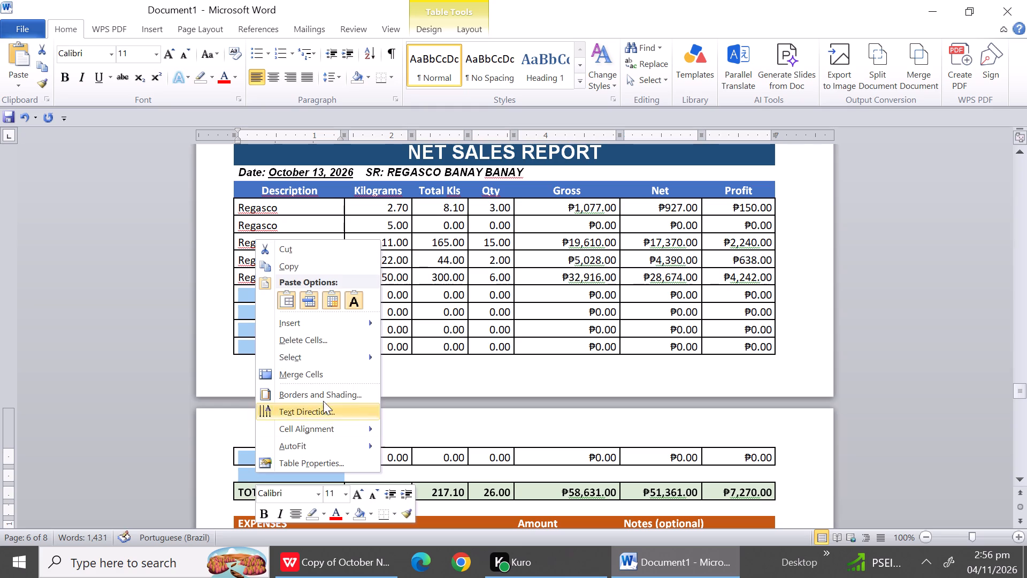
click(304, 344)
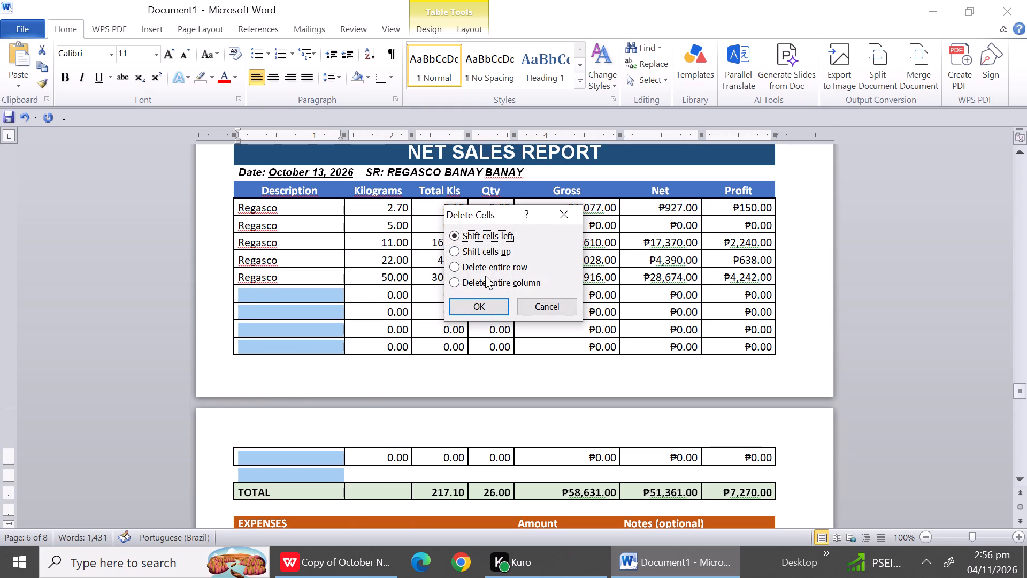
click(482, 268)
click(479, 309)
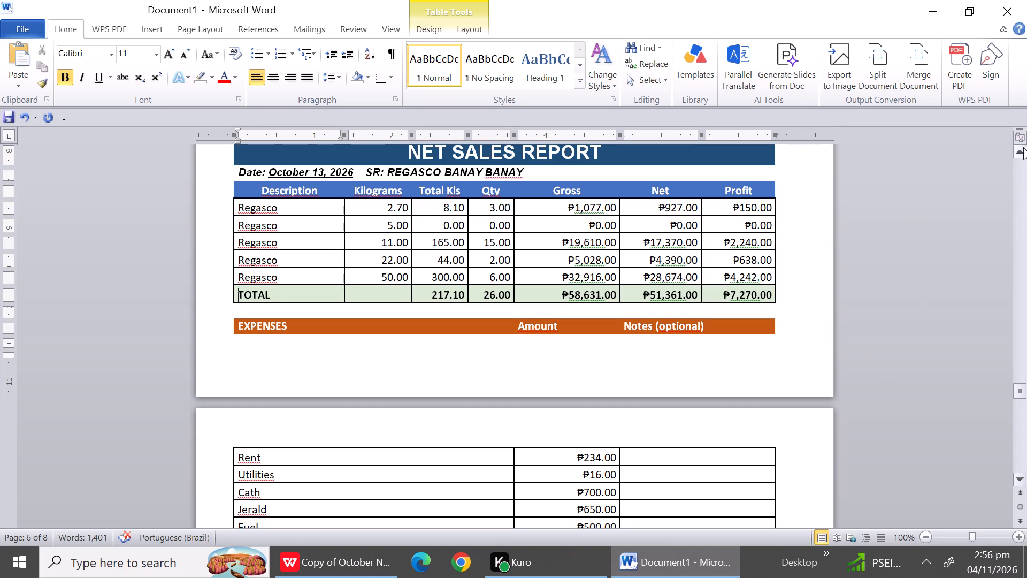
Add two line breaks in the blank row below TOTAL in the October 13 report to push the EXPENSES header onto the next page.
click(249, 312)
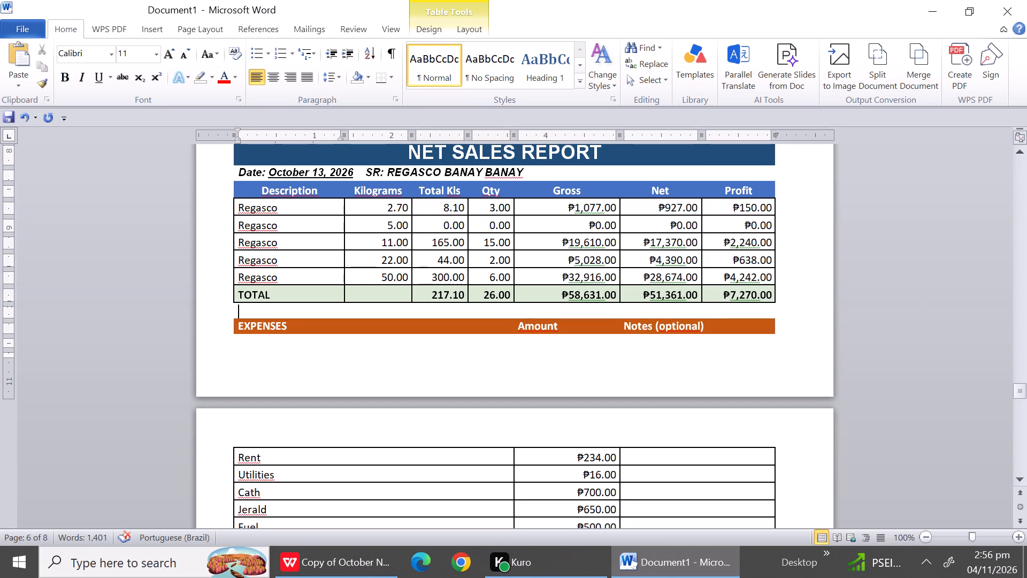
key(Return)
key(Return)
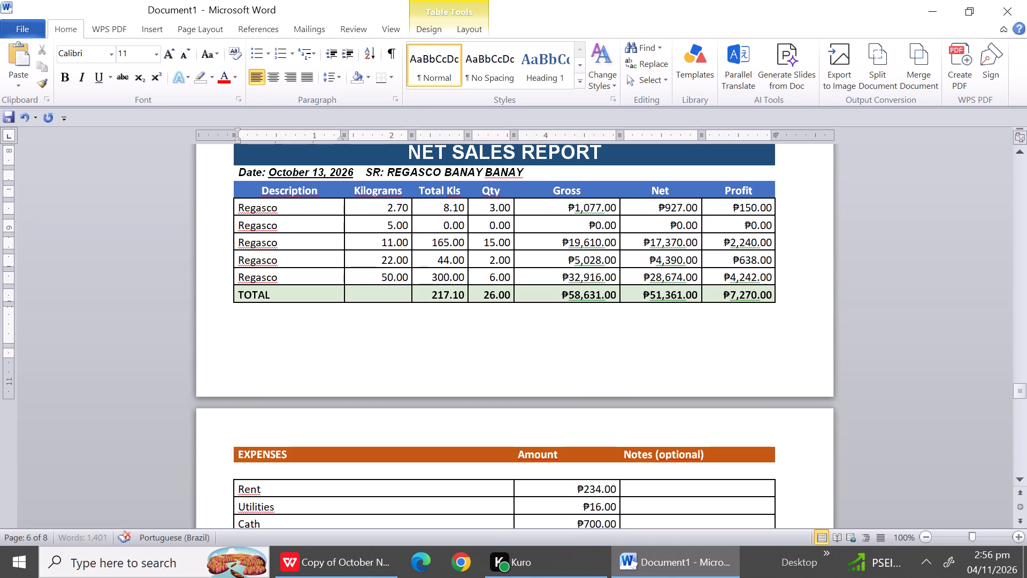
Delete the entire blank row between the EXPENSES header and the Rent row in the October 13 report.
click(242, 471)
right_click(242, 471)
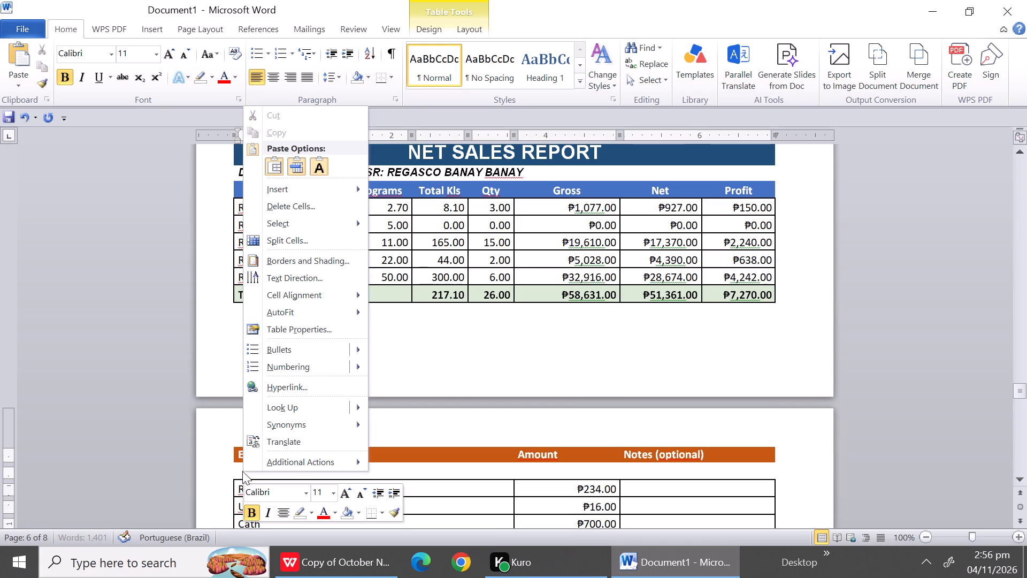
click(315, 210)
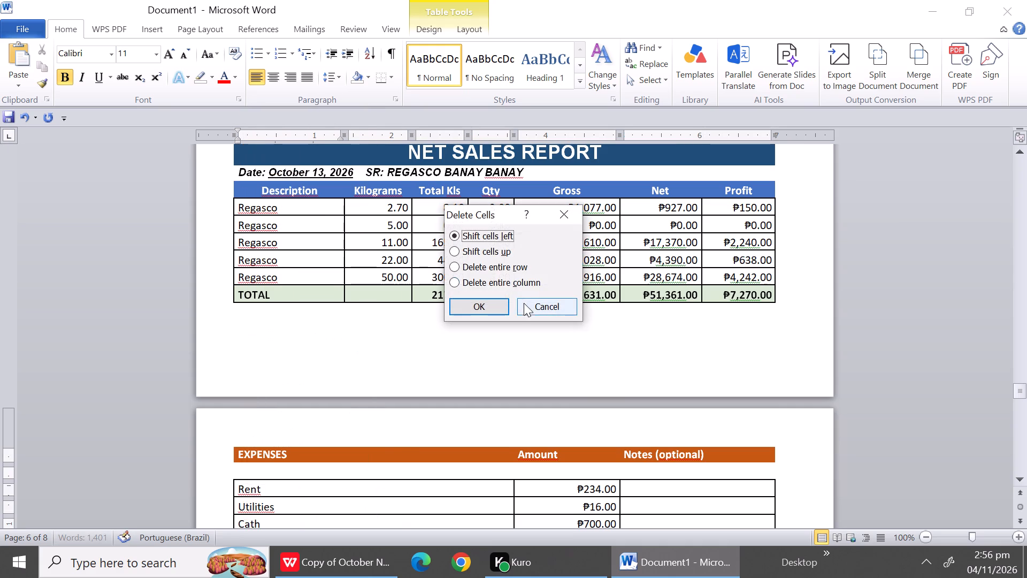
click(495, 267)
click(482, 302)
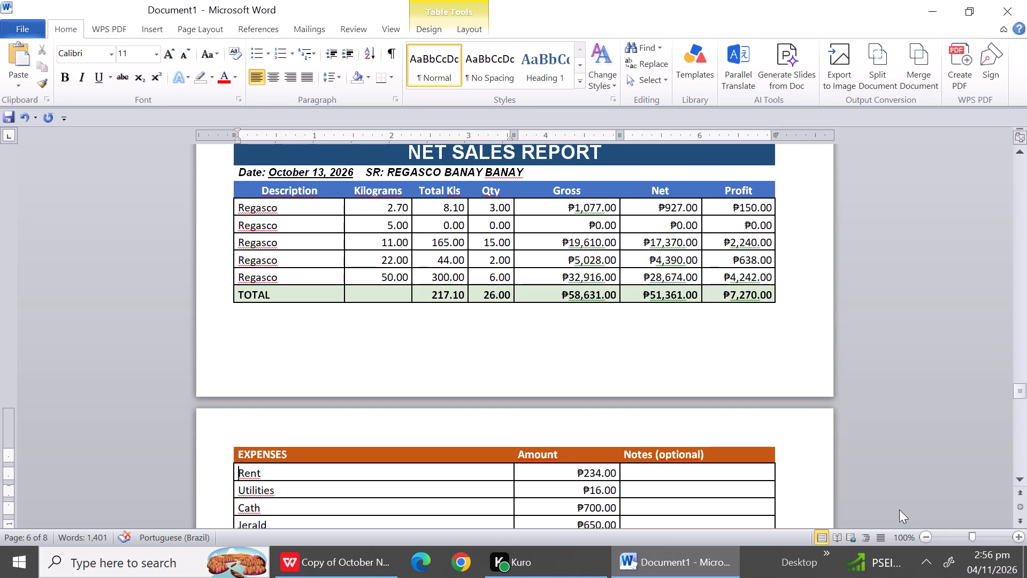
Delete the two blank rows between the Pahangin gulong row and TOTAL EXPENSES in the October 13 report as entire rows.
double_click(1020, 478)
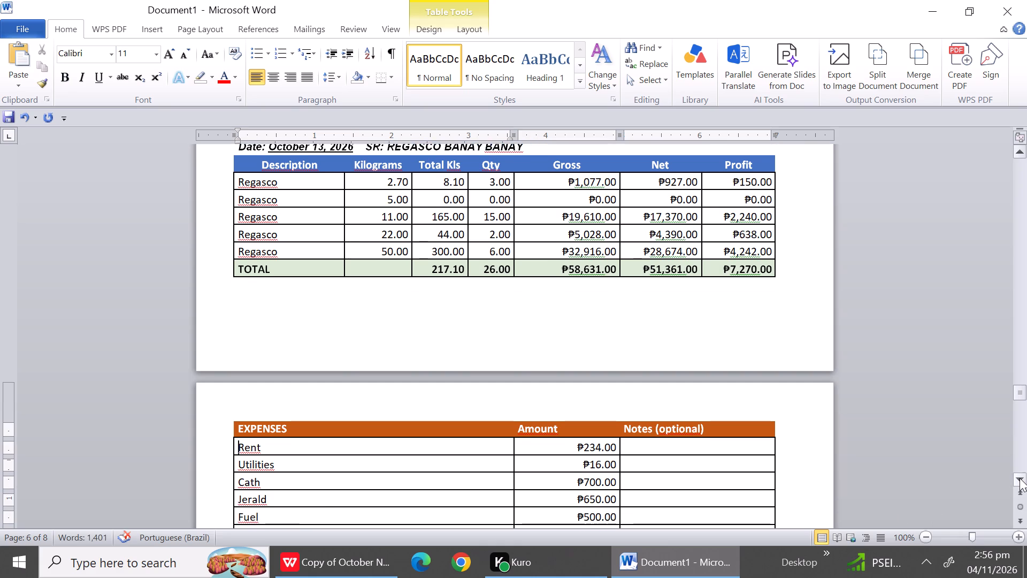
triple_click(1020, 478)
double_click(1020, 478)
click(1020, 478)
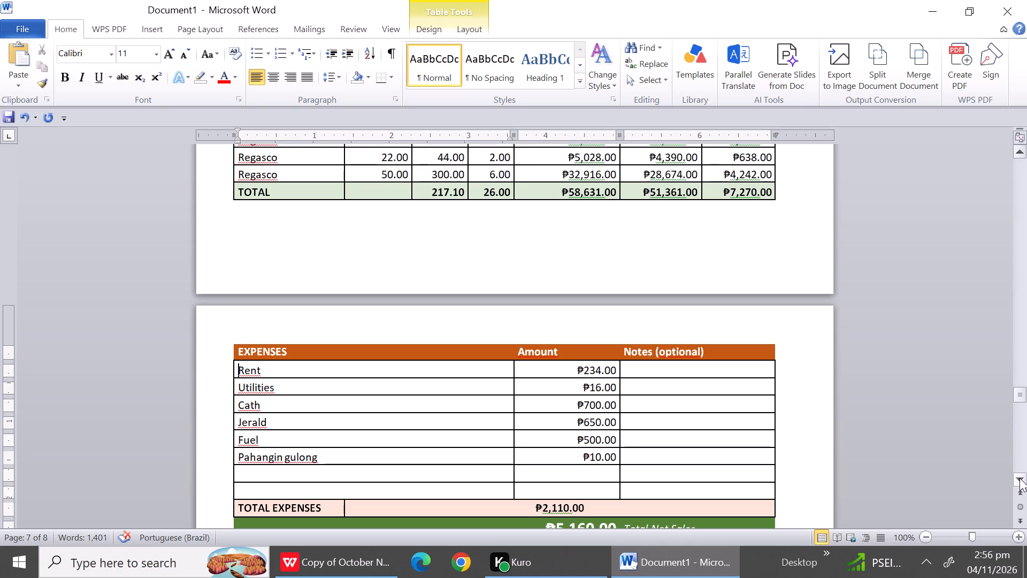
triple_click(1020, 478)
triple_click(1020, 478)
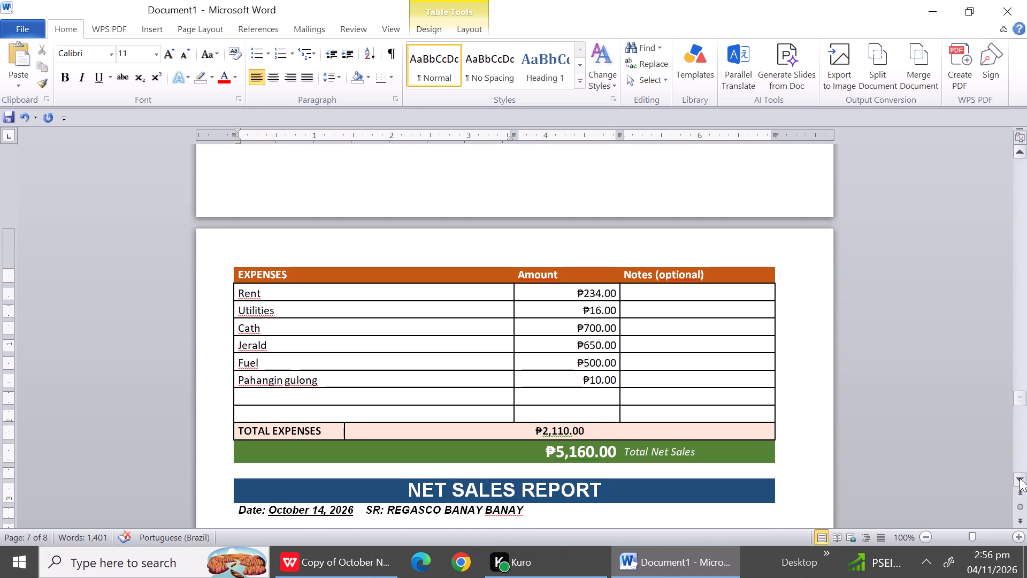
drag(282, 397, 275, 412)
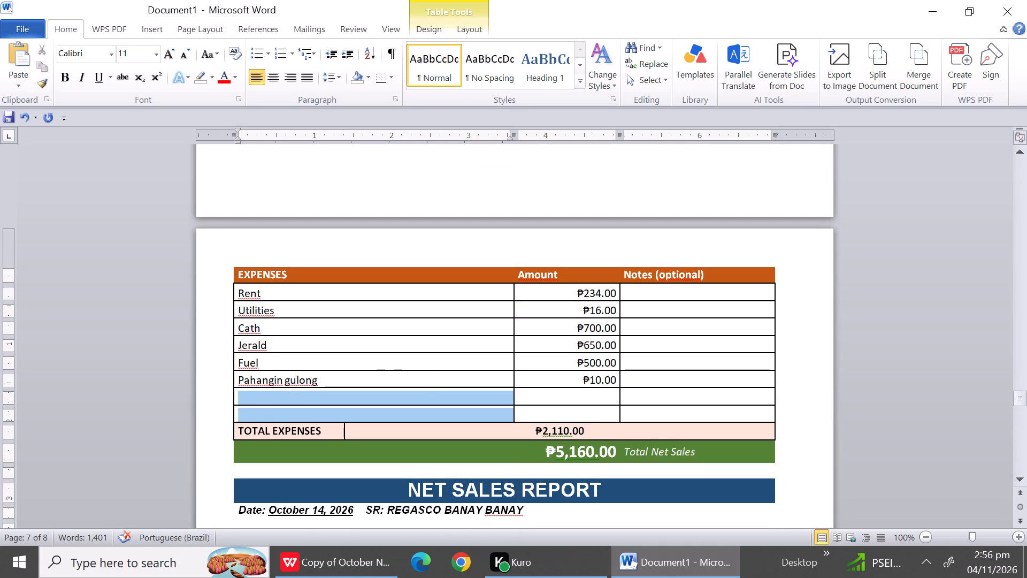
drag(275, 412, 275, 413)
right_click(275, 413)
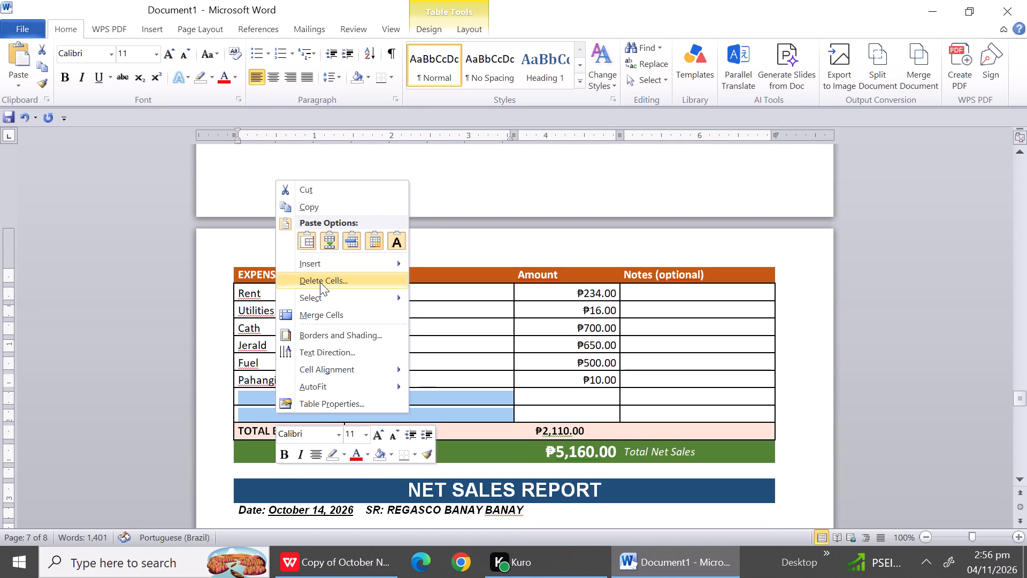
click(320, 282)
click(495, 264)
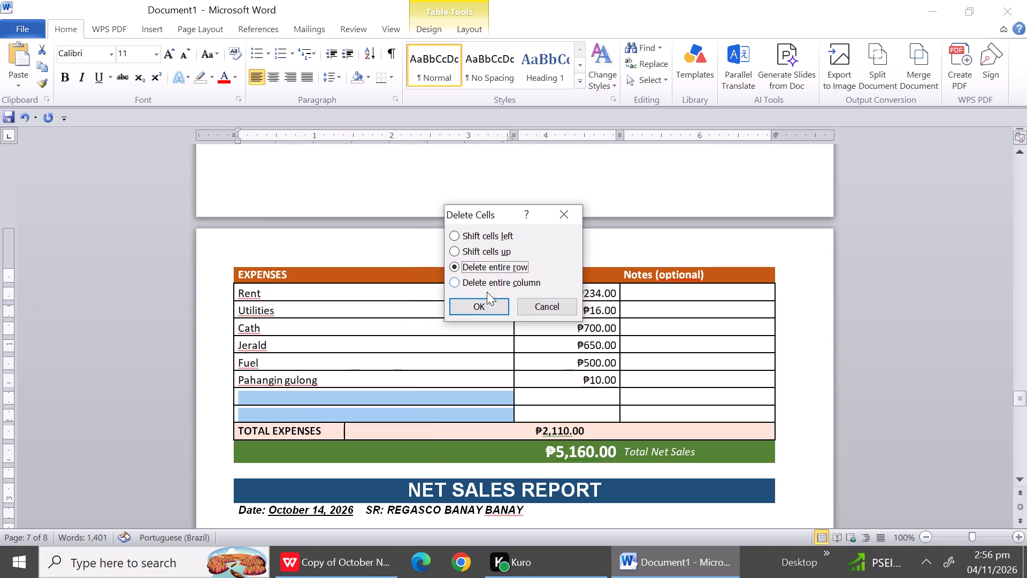
click(485, 309)
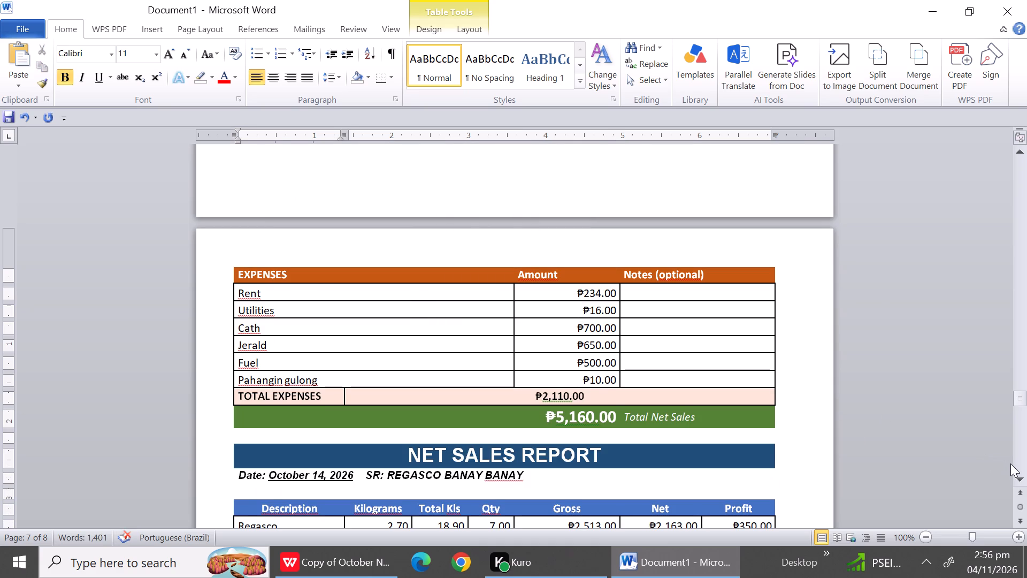
Delete the entire blank row between the date line and the column headers in the October 14 report.
triple_click(1024, 478)
triple_click(1024, 478)
double_click(1024, 478)
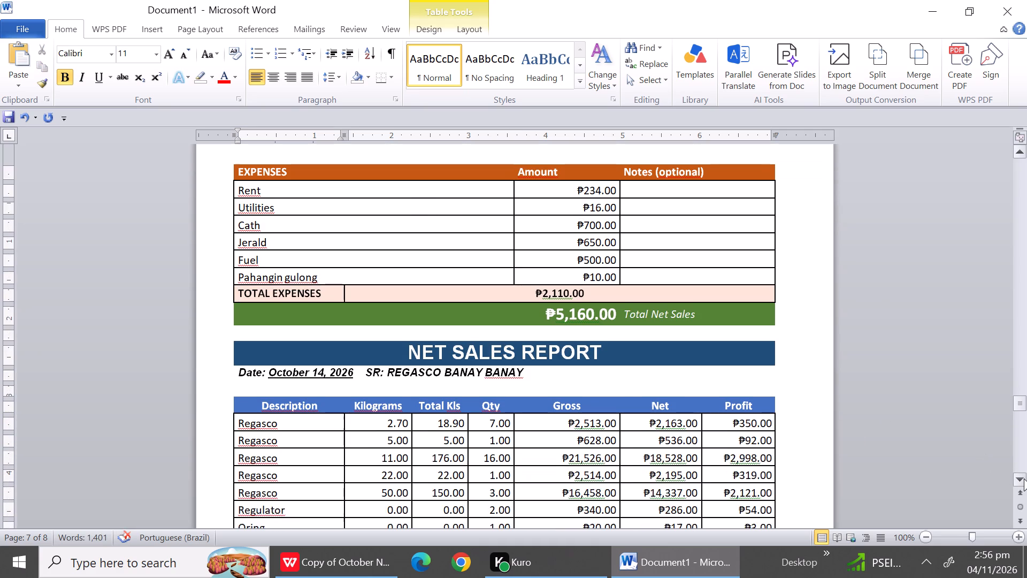
click(277, 390)
right_click(277, 390)
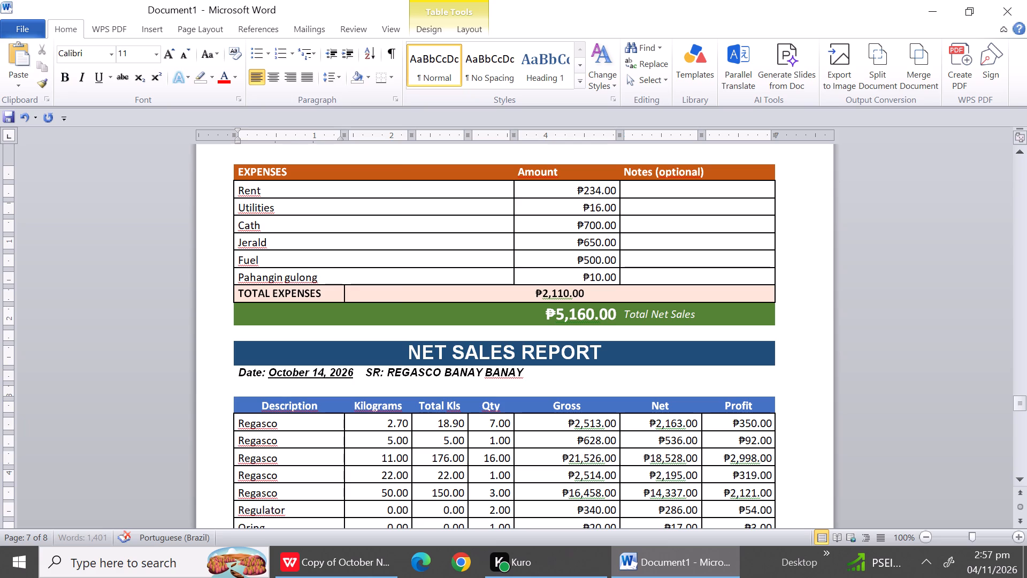
click(308, 129)
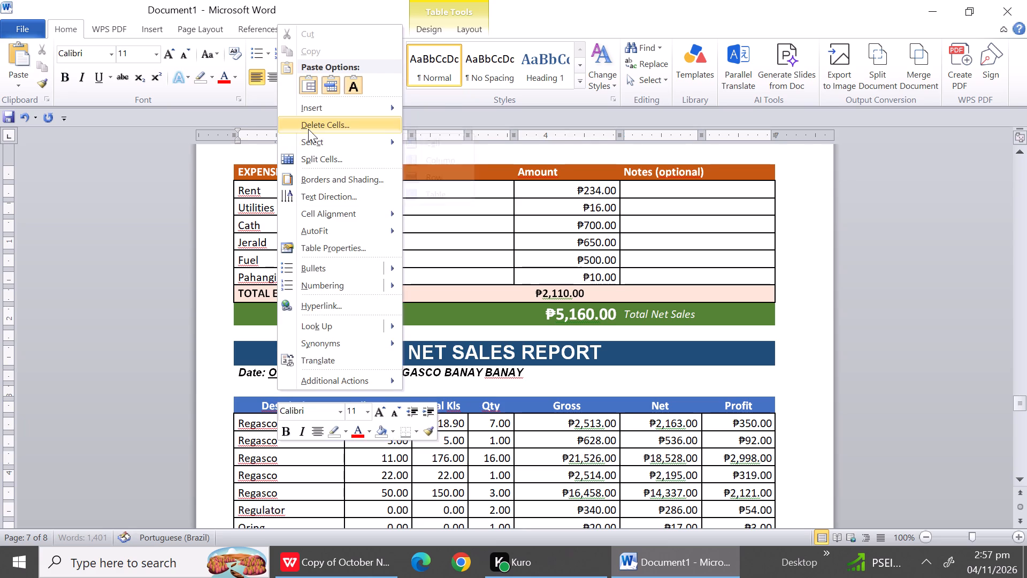
click(461, 271)
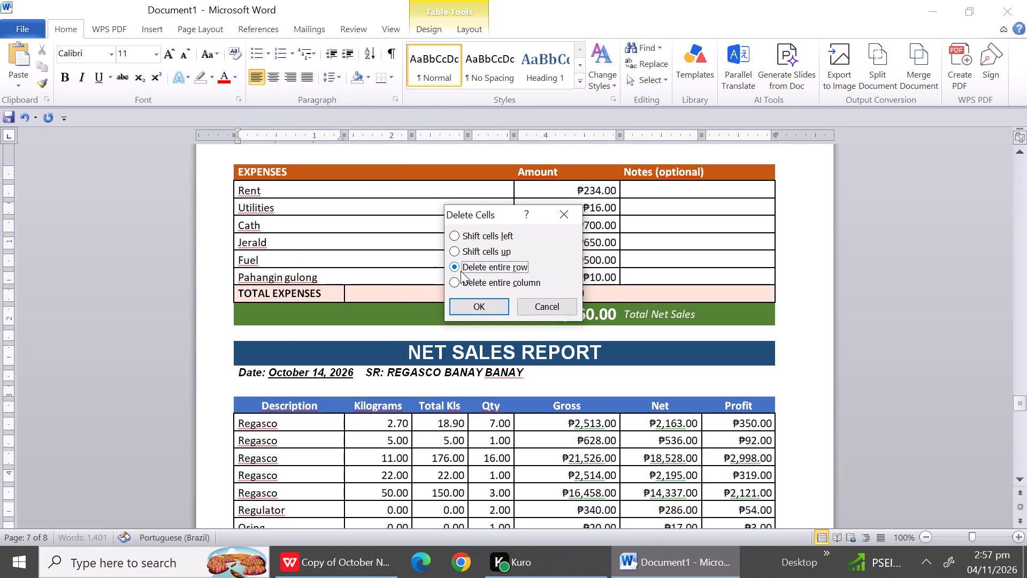
click(468, 303)
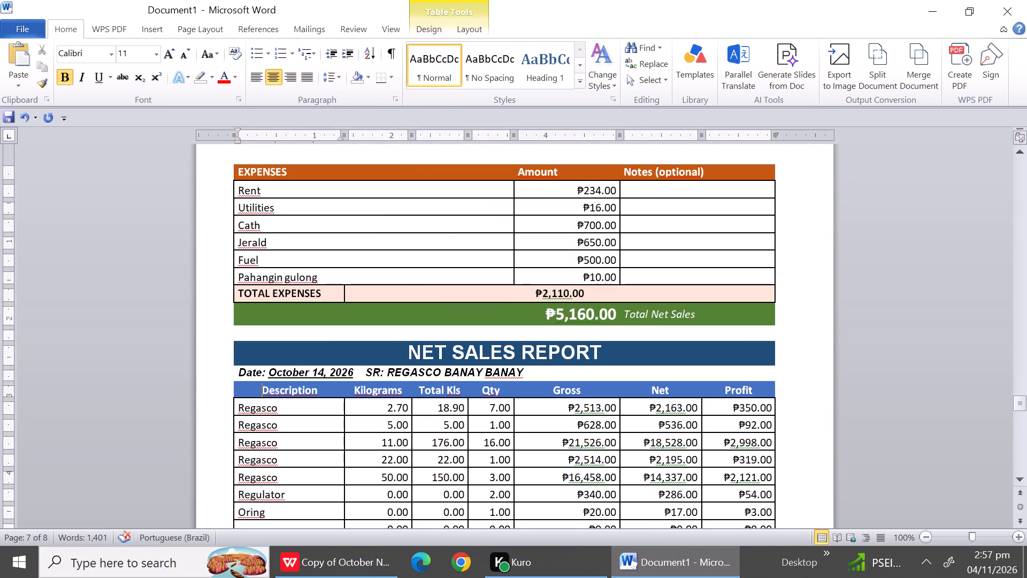
Delete the three zero-value rows and the blank row above TOTAL in the October 14 report as entire rows.
triple_click(1014, 481)
triple_click(1014, 481)
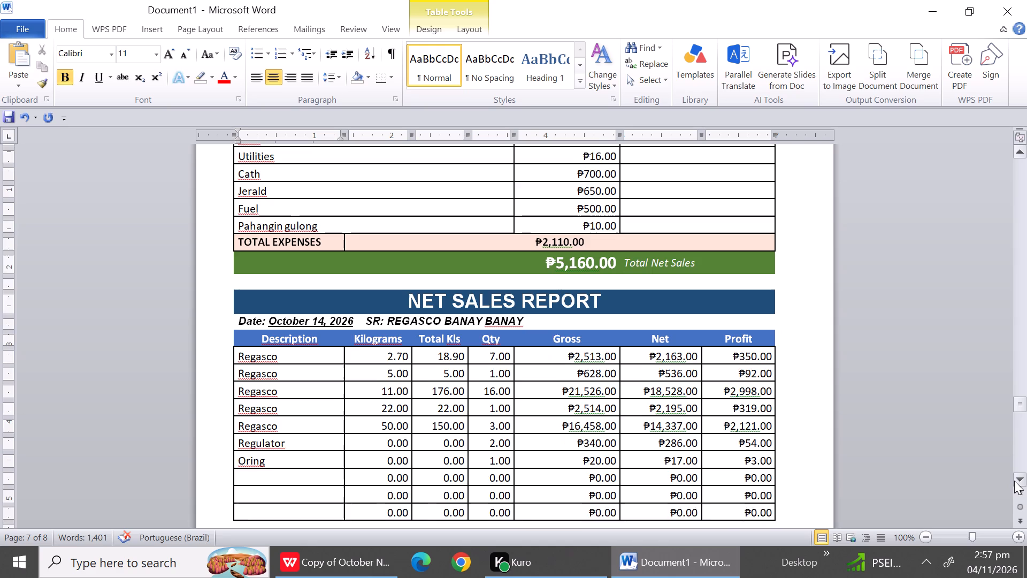
triple_click(1014, 481)
triple_click(1014, 481)
triple_click(1014, 481)
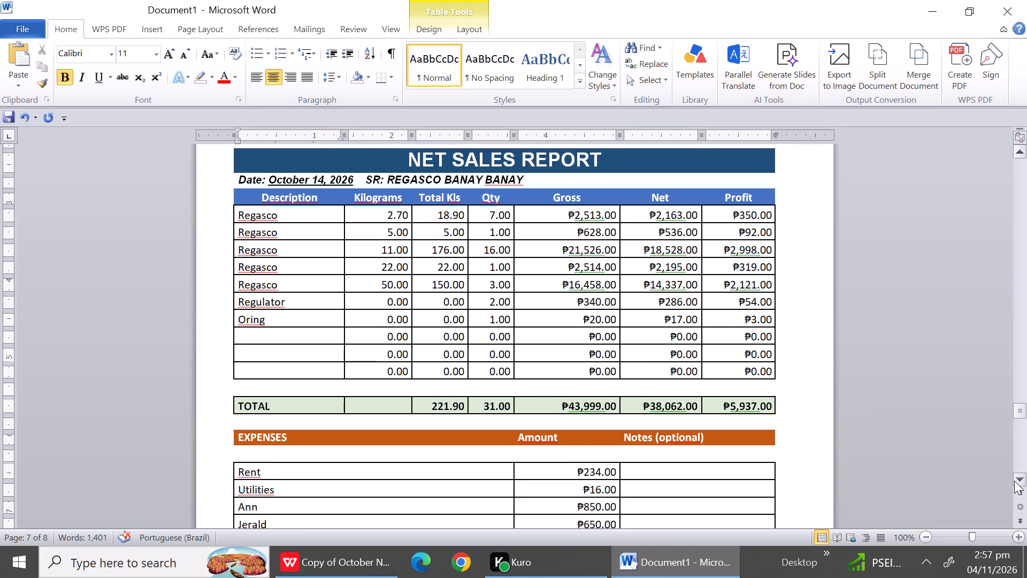
drag(258, 337, 255, 379)
right_click(255, 379)
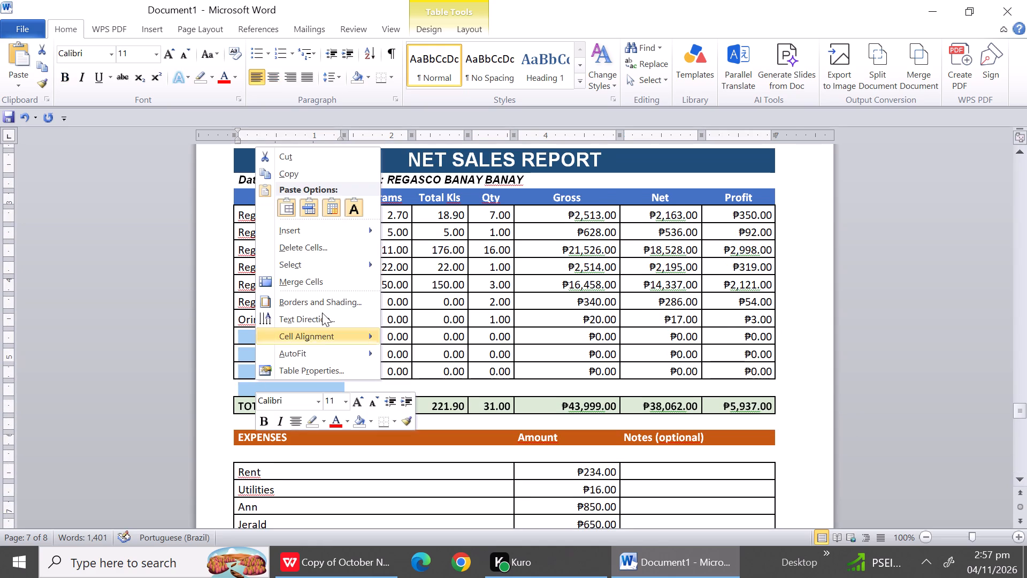
click(312, 246)
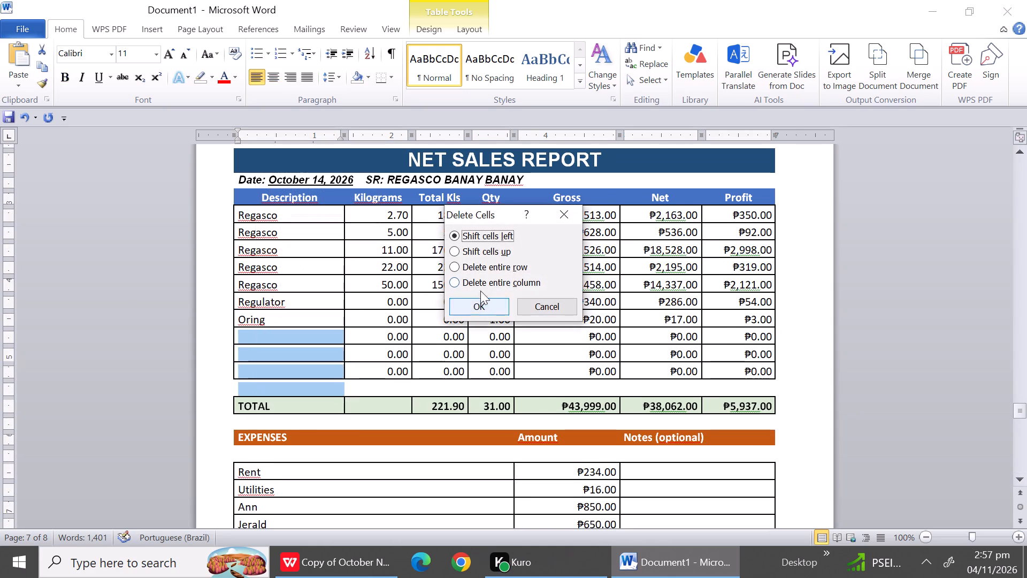
click(477, 269)
click(477, 311)
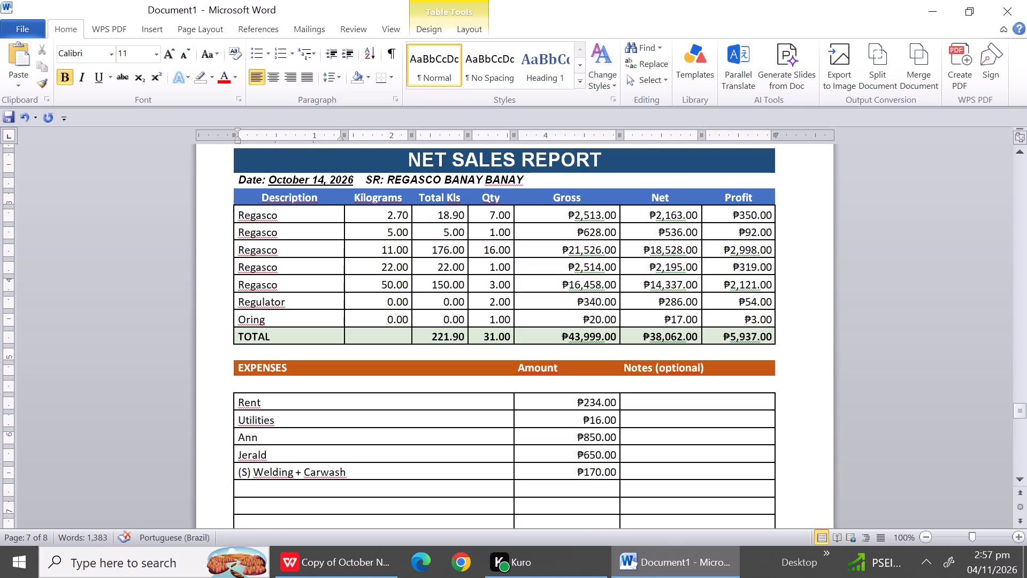
Delete the entire blank row between the EXPENSES header and the Rent row in the October 14 report.
click(258, 382)
right_click(258, 382)
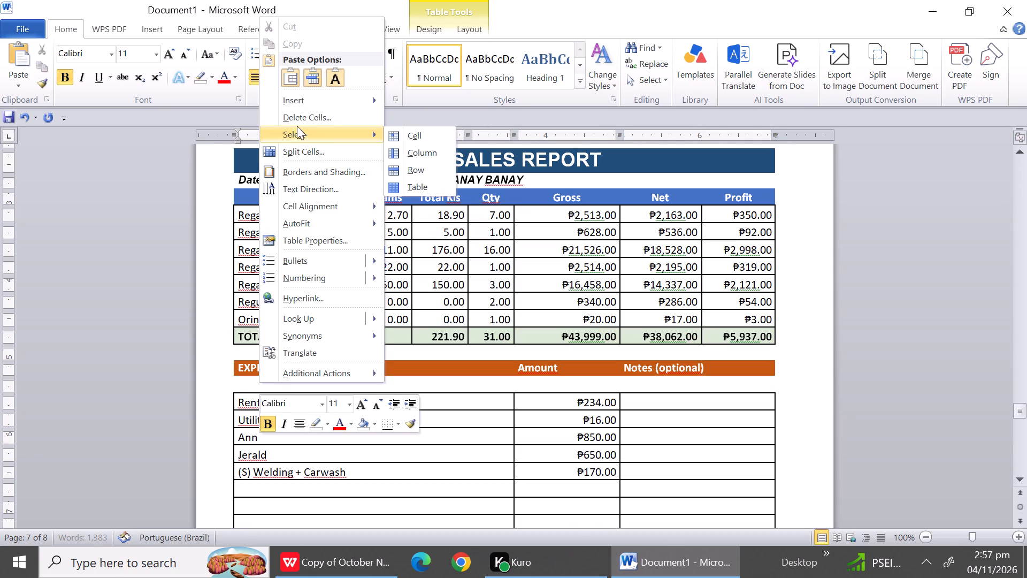
click(294, 121)
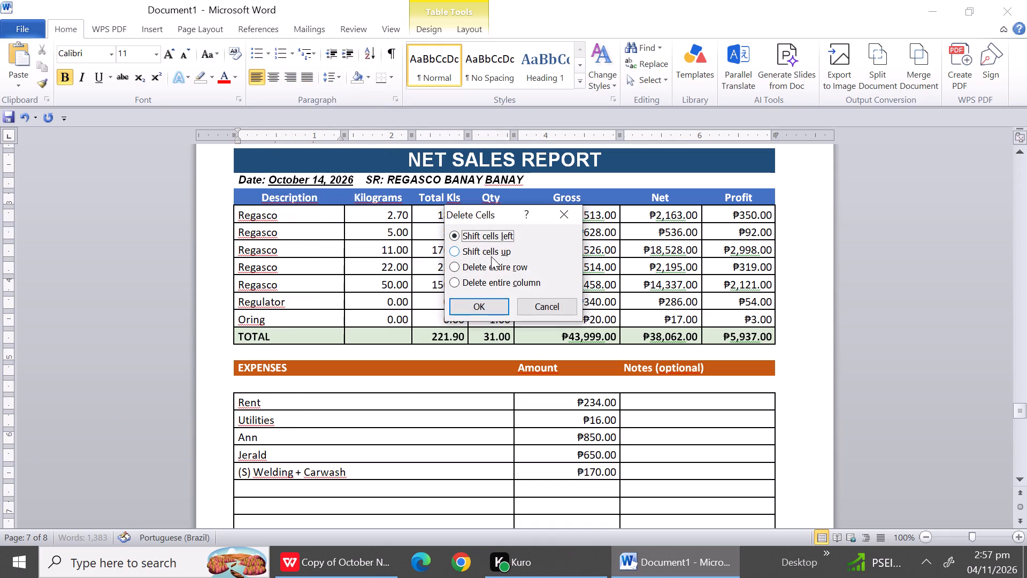
click(492, 268)
click(485, 307)
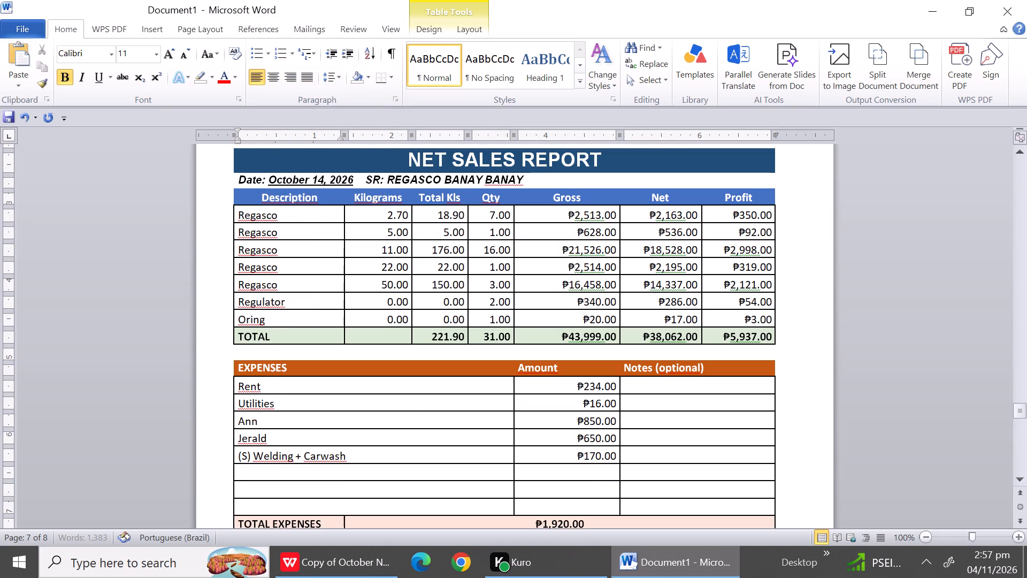
Delete the three blank rows between the (S) Welding + Carwash row and TOTAL EXPENSES in the October 14 report as entire rows.
triple_click(1023, 480)
triple_click(1023, 480)
triple_click(1023, 480)
double_click(1023, 480)
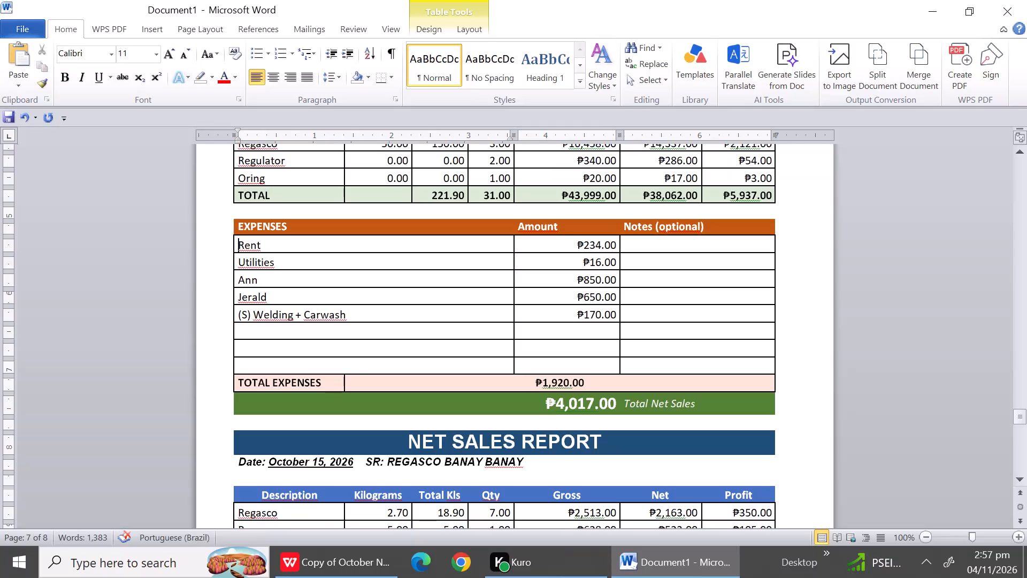
drag(296, 335, 285, 360)
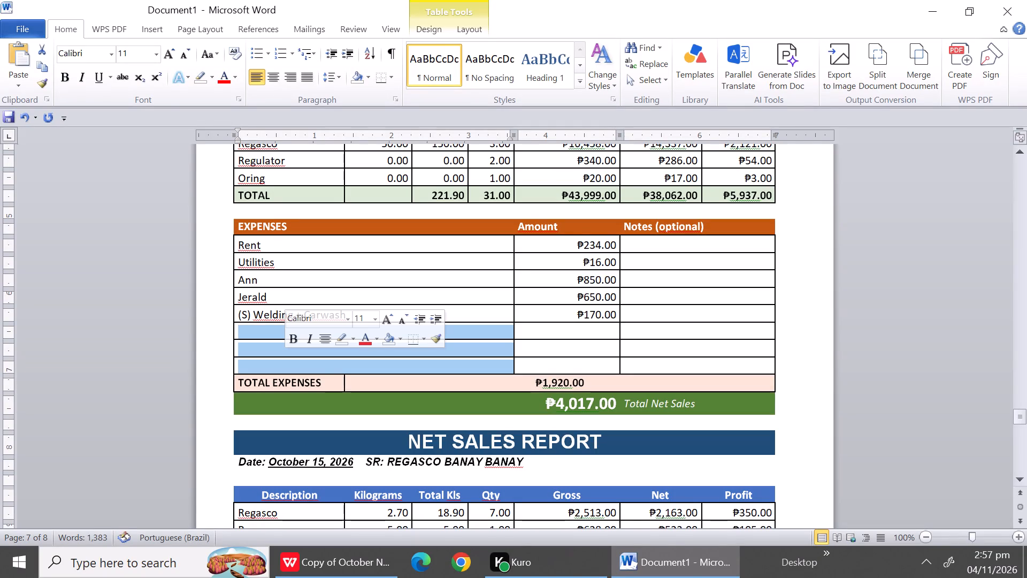
right_click(315, 360)
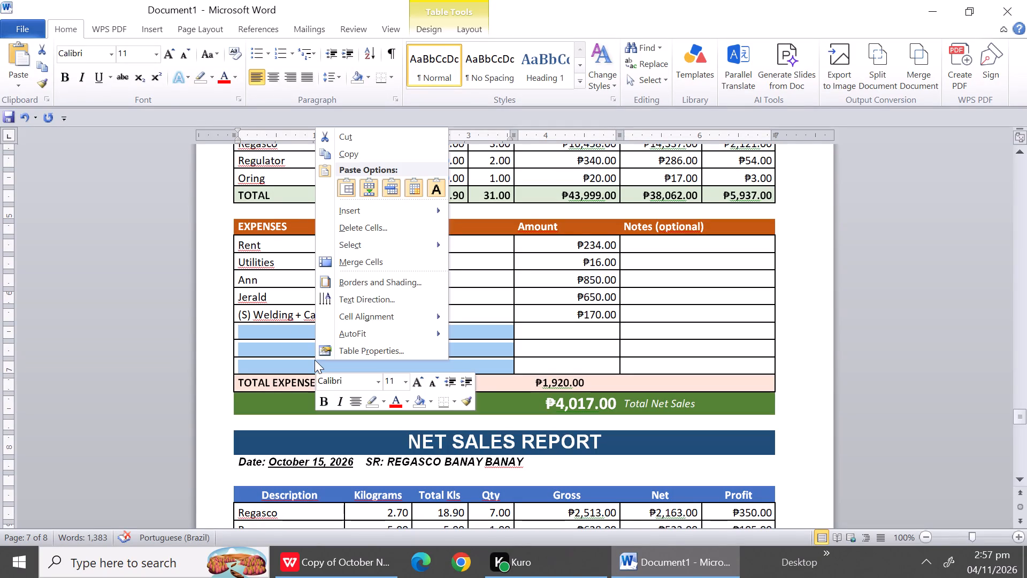
click(384, 230)
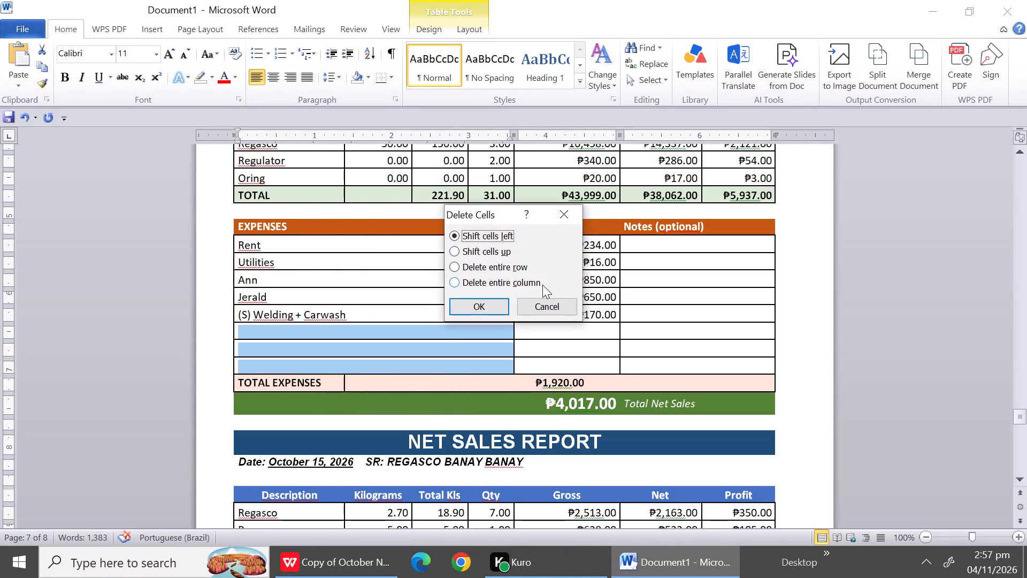
click(502, 267)
click(476, 307)
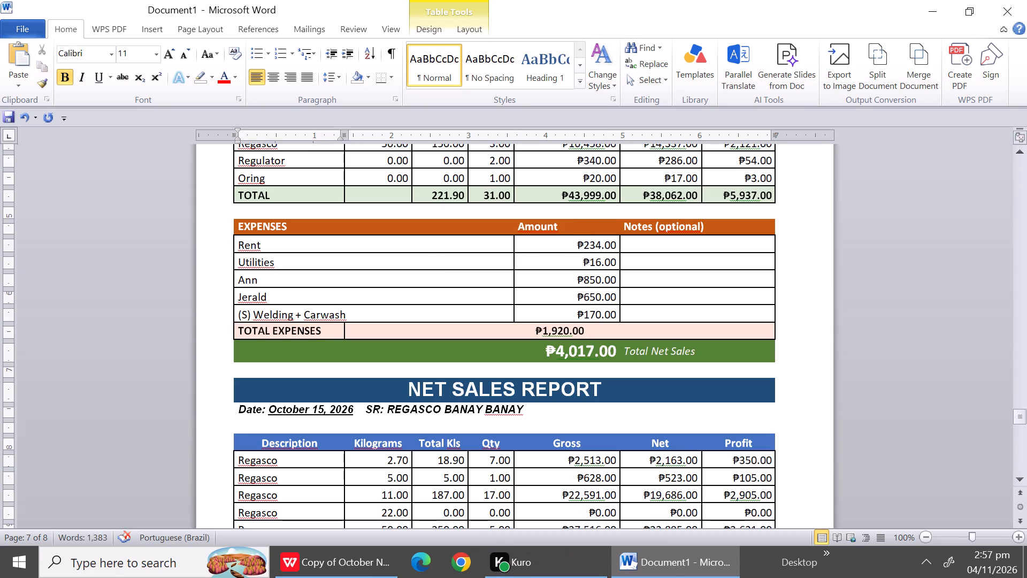
Delete the entire blank row between the date line and the column headers in the October 15 report.
click(243, 421)
right_click(243, 421)
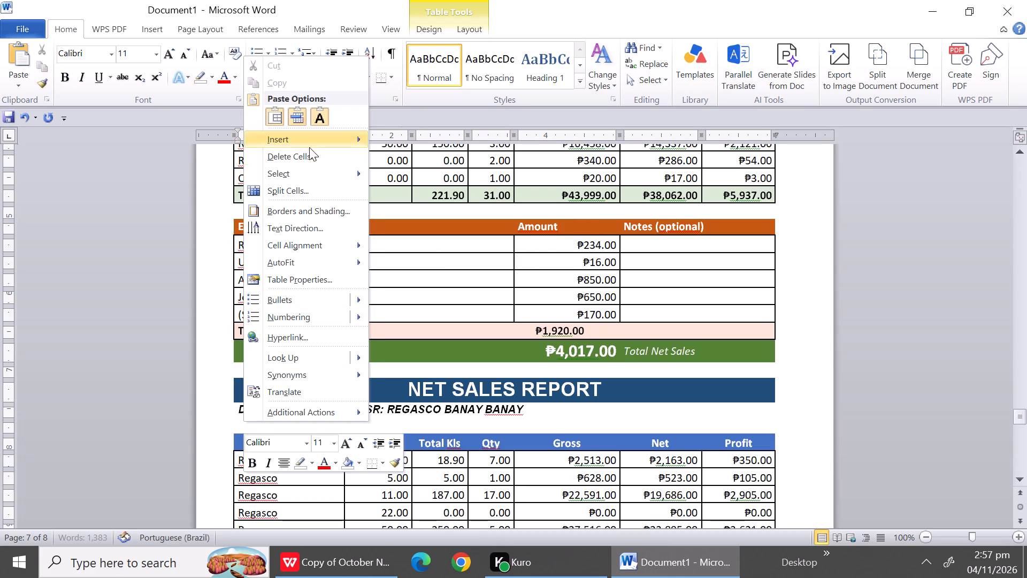
click(309, 157)
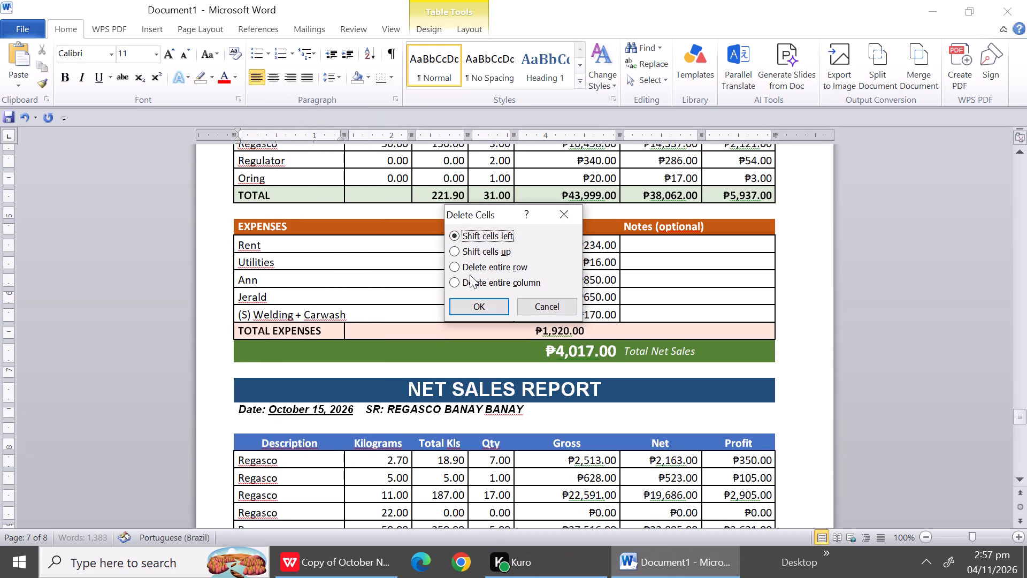
click(469, 271)
click(466, 309)
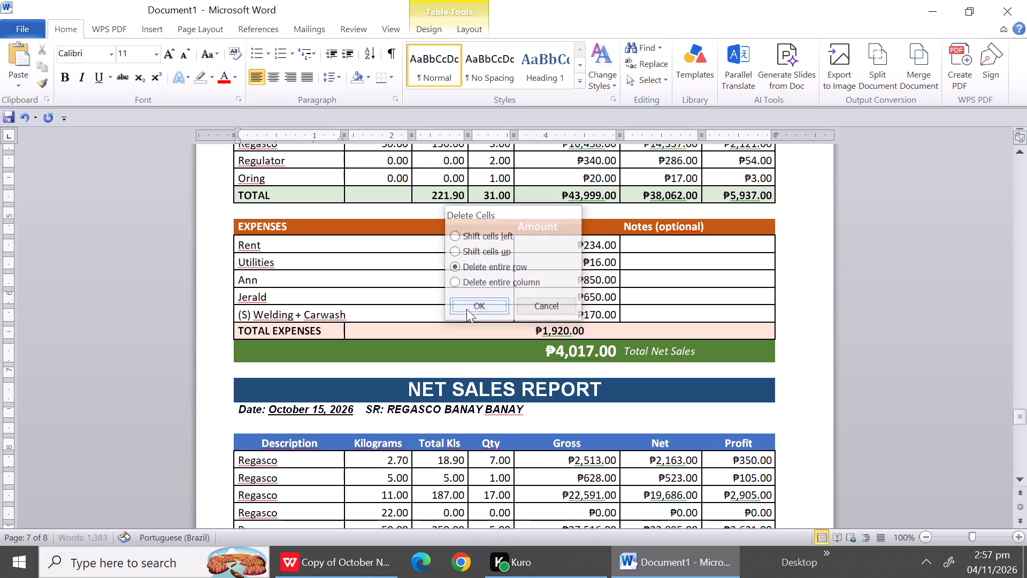
Delete the three unnamed zero-value rows and the blank row above TOTAL in the October 15 report as entire rows.
triple_click(1024, 482)
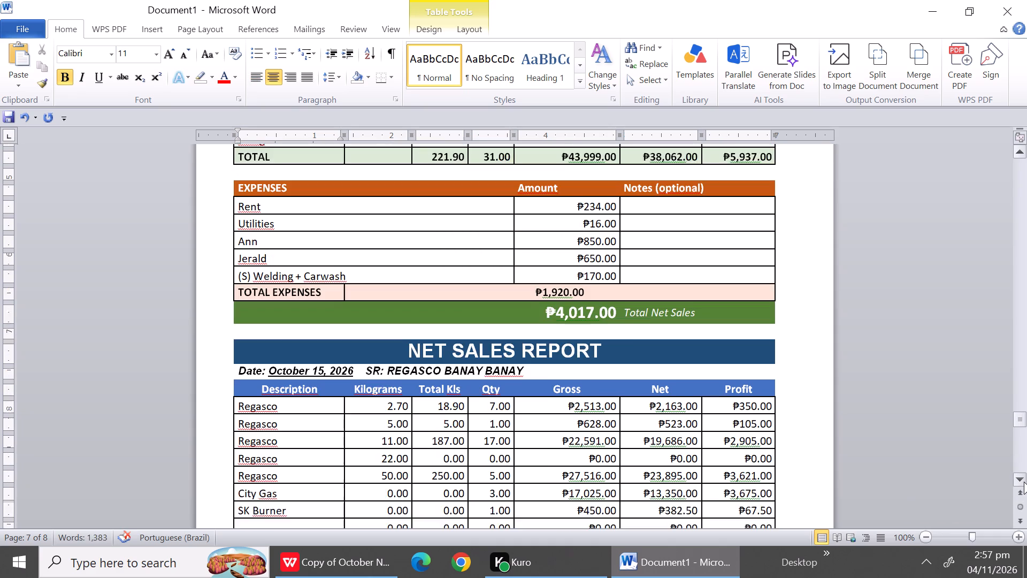
triple_click(1024, 482)
triple_click(1024, 482)
triple_click(1024, 482)
double_click(1024, 482)
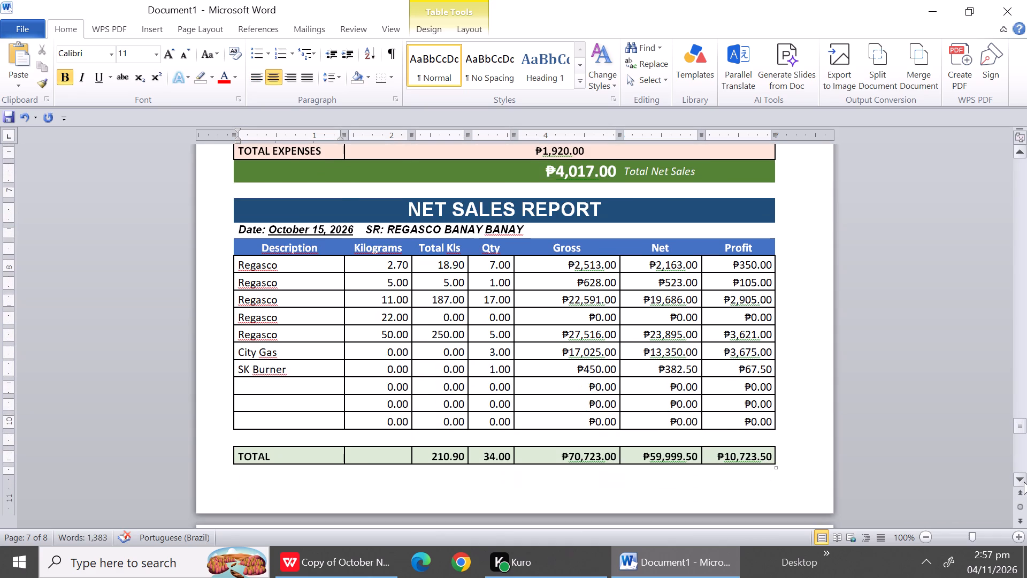
drag(277, 381, 268, 419)
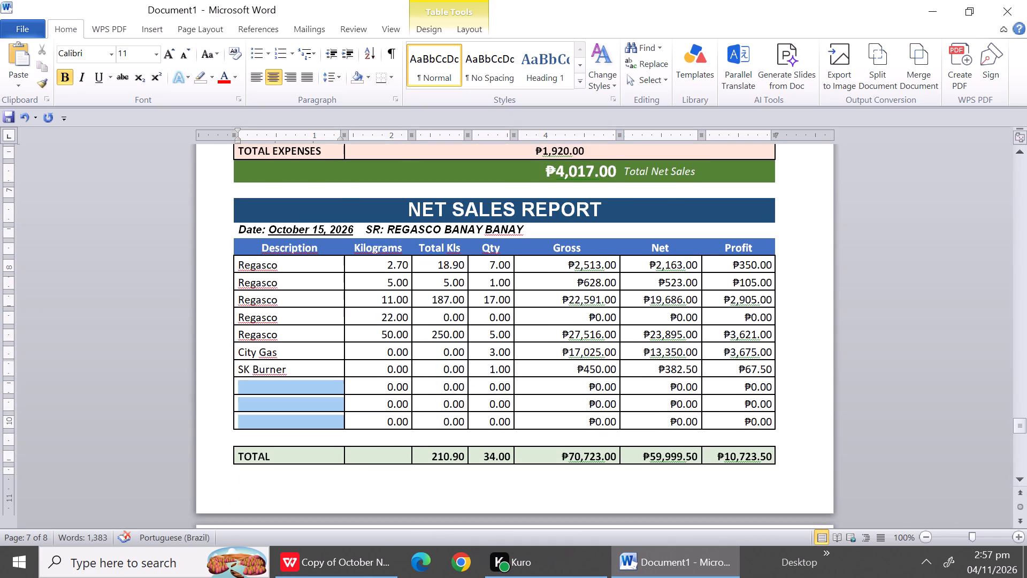
drag(268, 419, 270, 430)
right_click(270, 430)
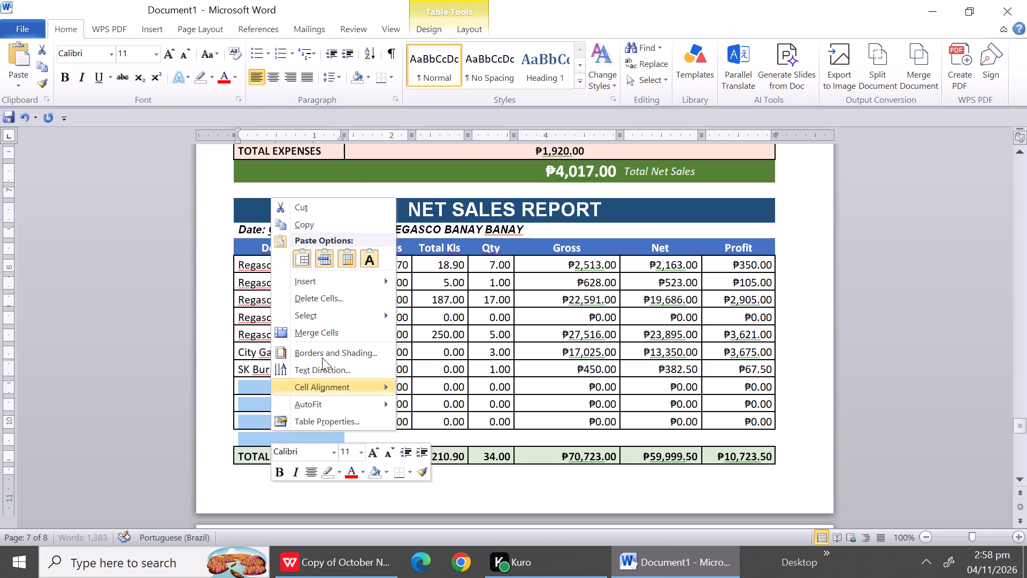
click(311, 299)
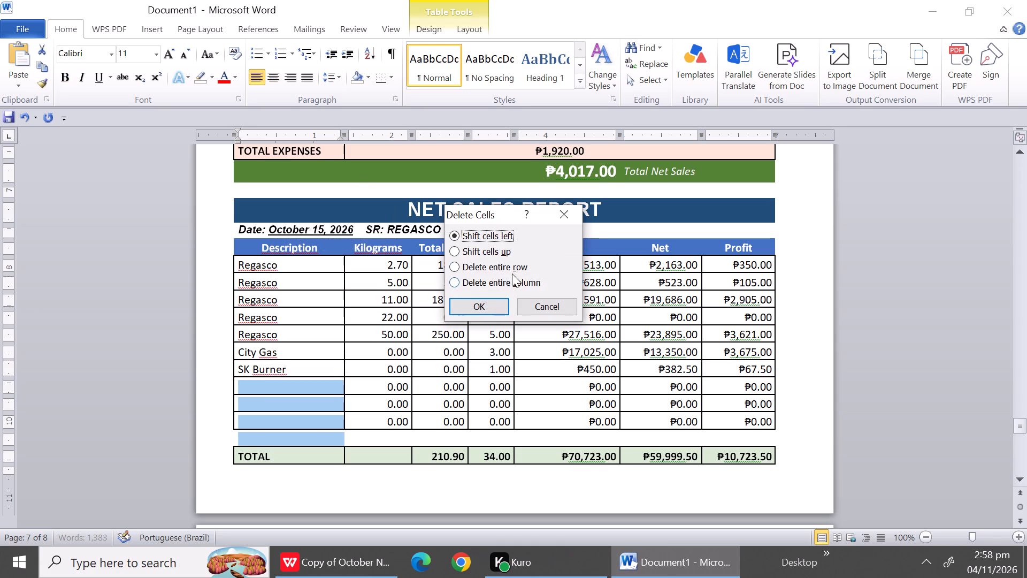
click(509, 269)
click(494, 303)
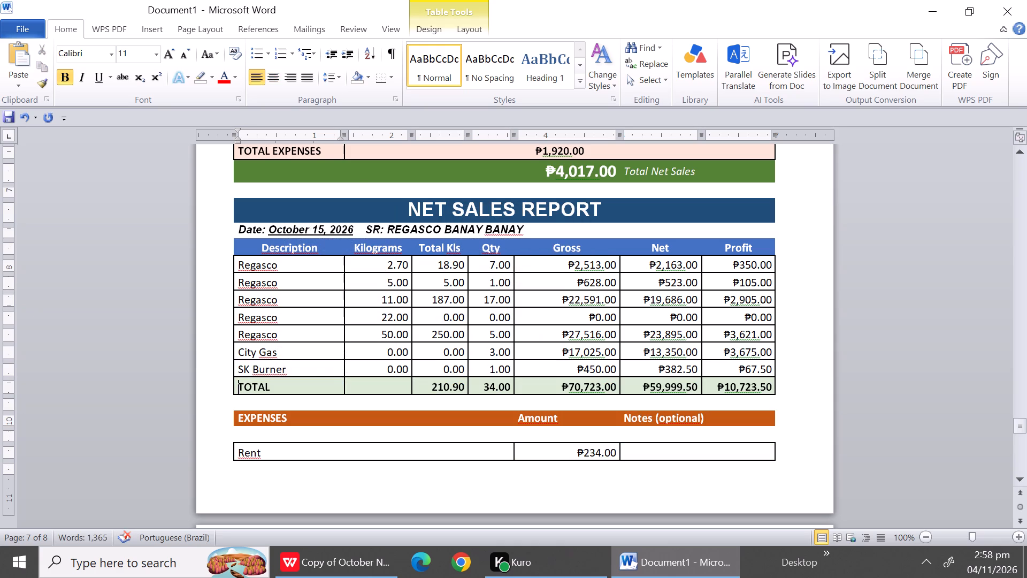
Add four line breaks starting at the end of the blank row below TOTAL in the October 15 report to push EXPENSES onto the next page.
click(786, 405)
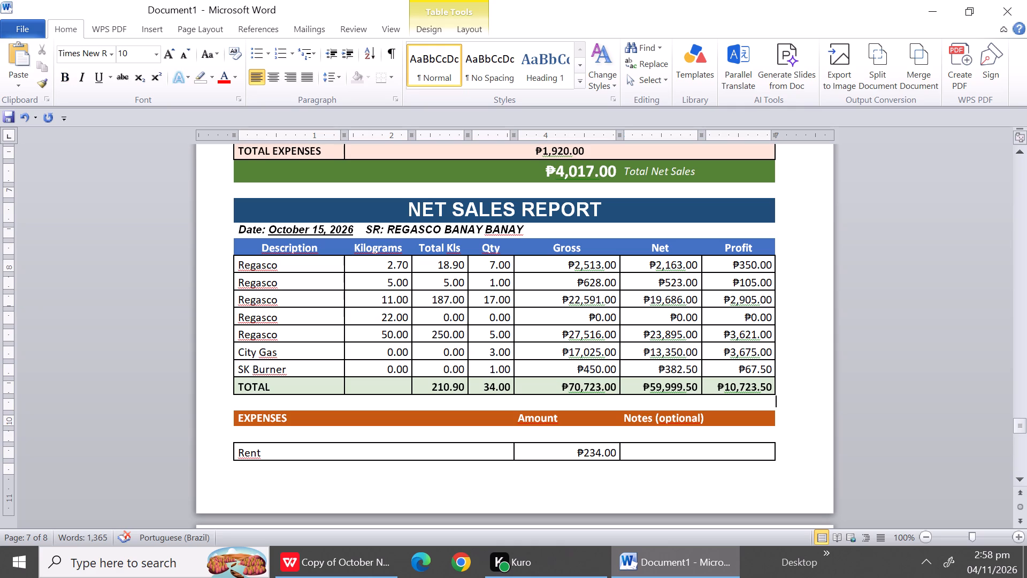
key(Return)
key(Return)
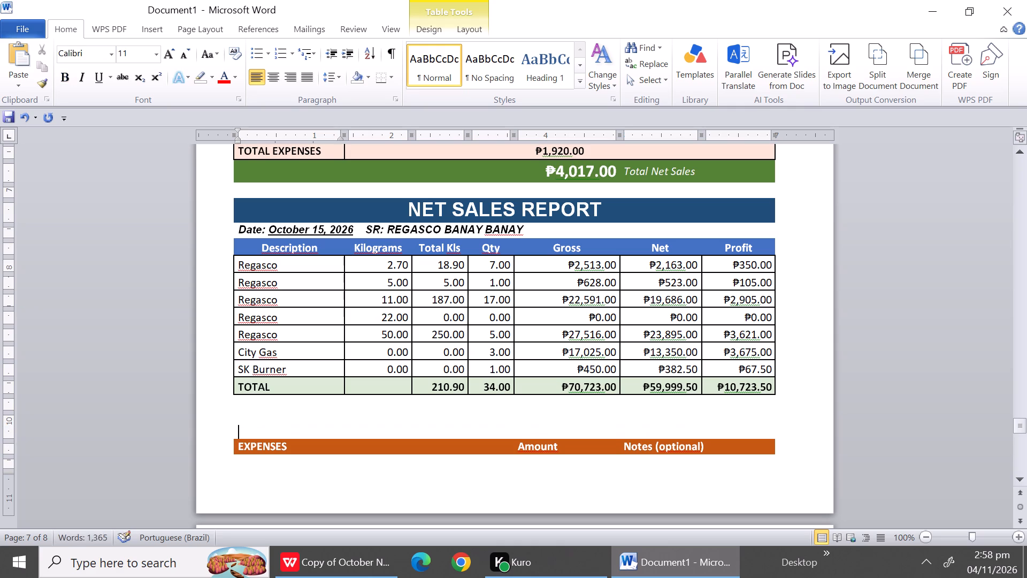
key(Return)
key(Return)
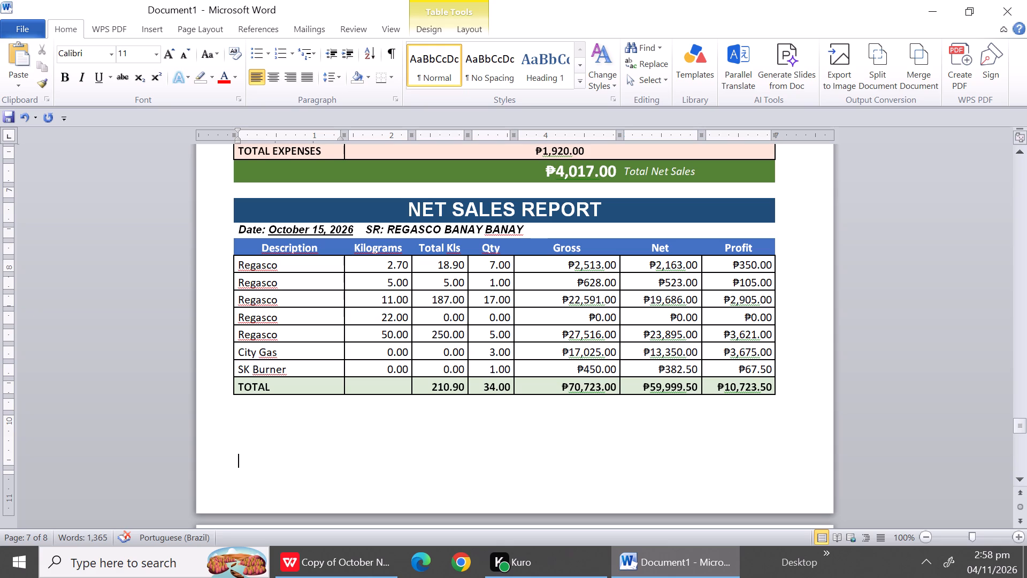
Delete the entire blank row between the EXPENSES header and the Rent row in the October 15 report.
triple_click(1022, 474)
triple_click(1022, 474)
triple_click(1022, 474)
triple_click(1022, 474)
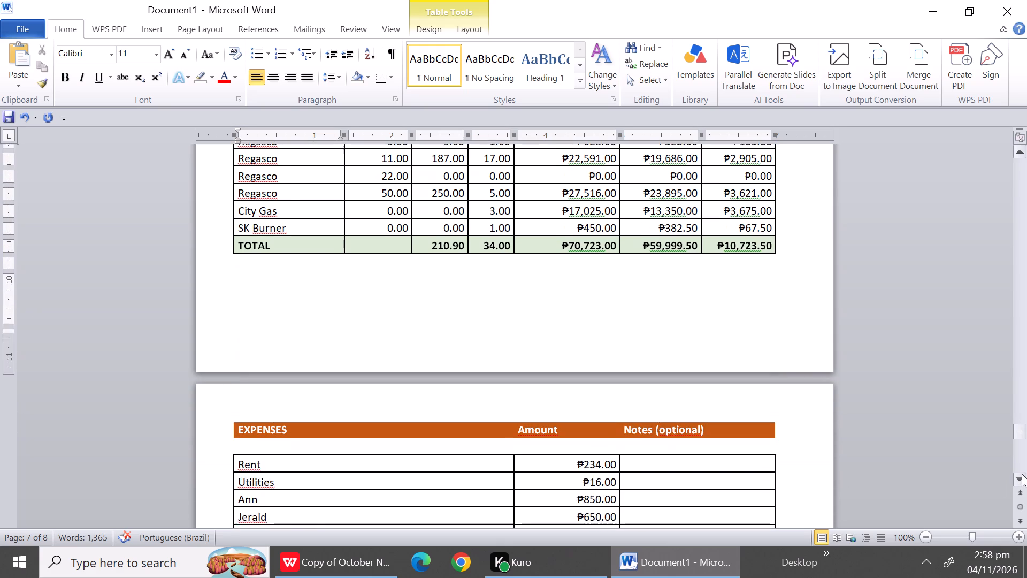
triple_click(1022, 474)
triple_click(1022, 474)
triple_click(1022, 474)
click(1022, 474)
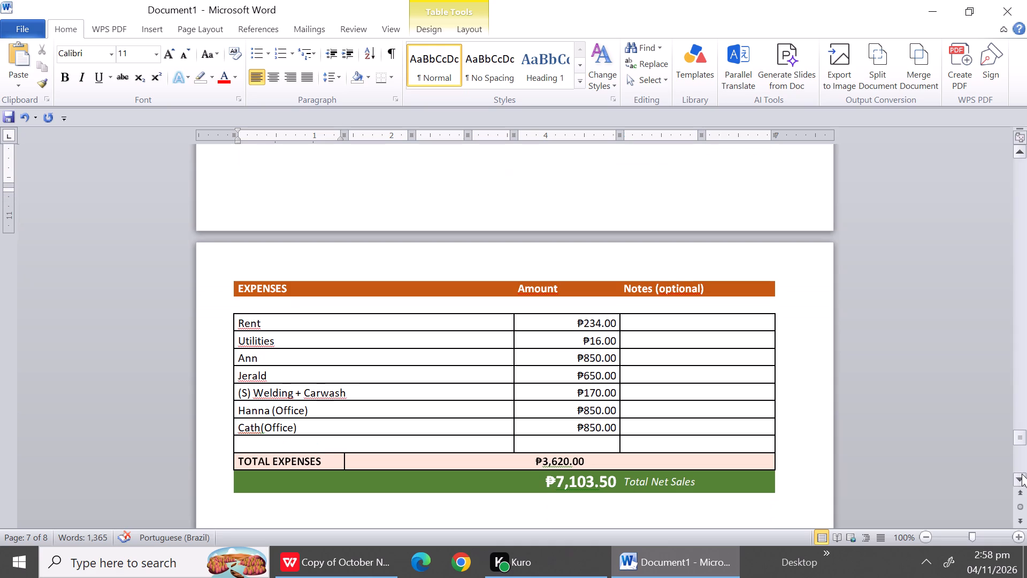
click(253, 302)
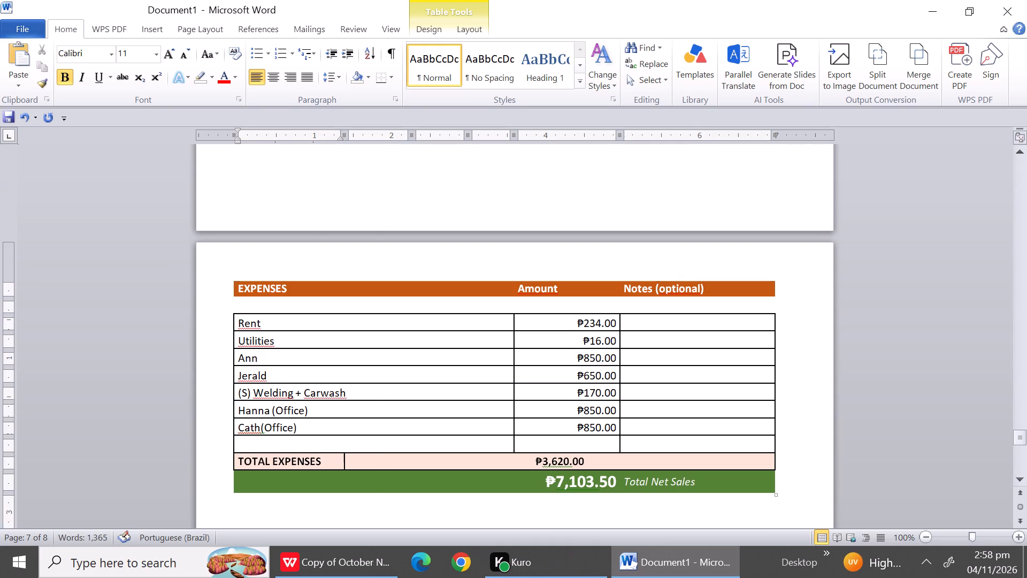
right_click(249, 298)
click(279, 279)
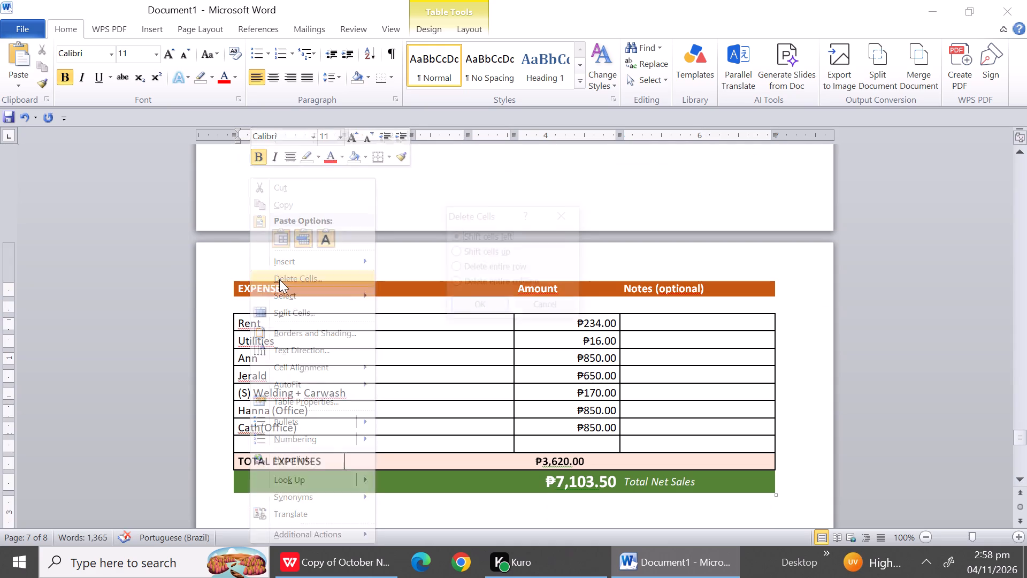
click(464, 264)
click(473, 304)
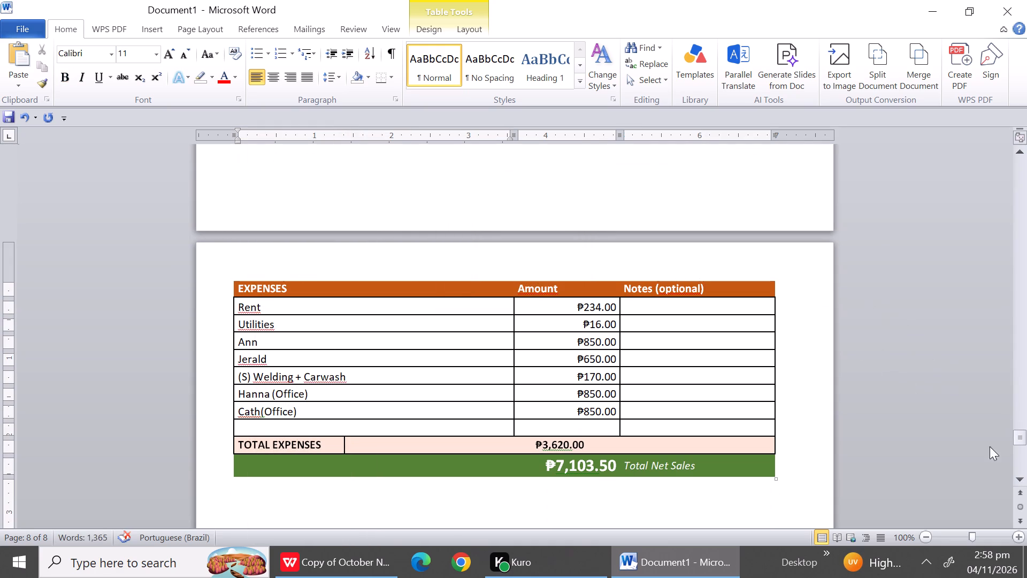
Save the document in the Documents folder as BANAY NET SALES REPORT and close it.
triple_click(1021, 485)
click(1021, 485)
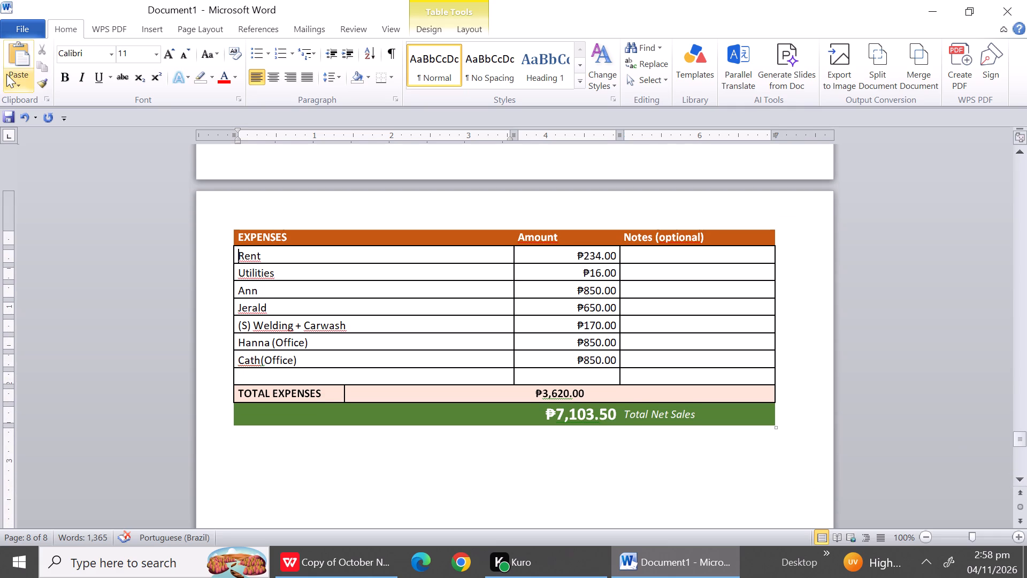
click(11, 26)
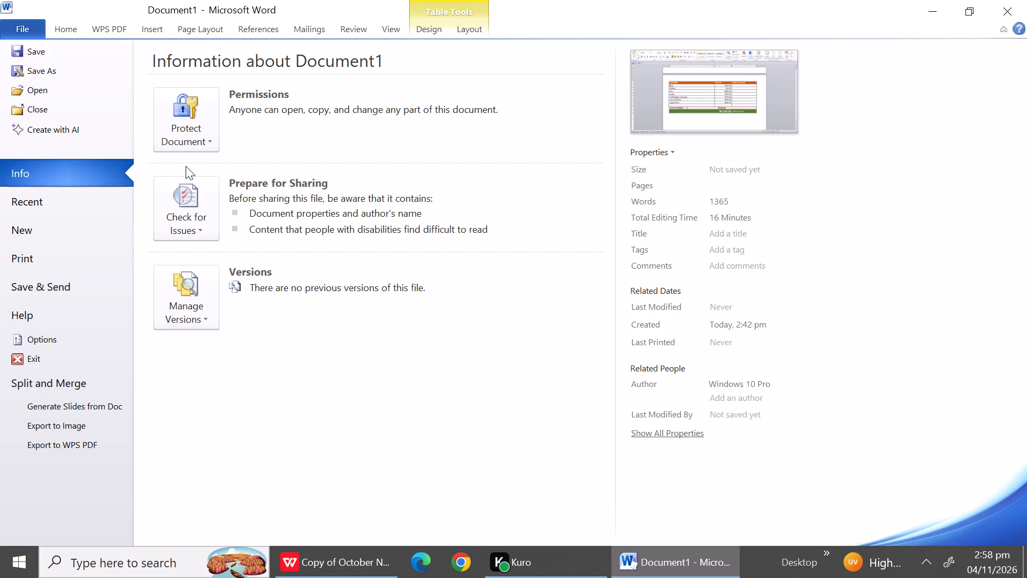
click(43, 56)
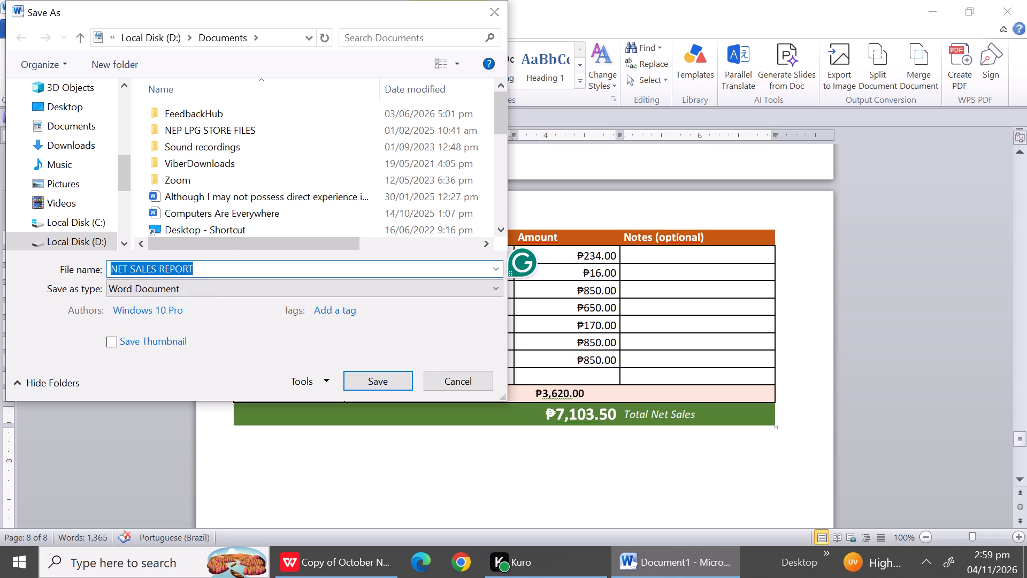
click(113, 270)
text(Ba)
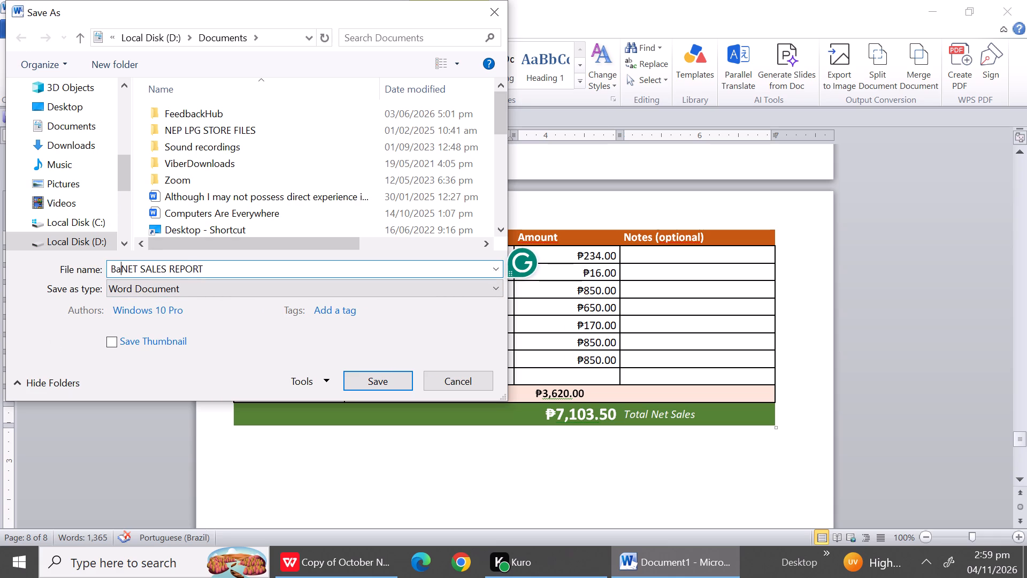
key(BackSpace)
key(shift+a)
text(NAY)
key(space)
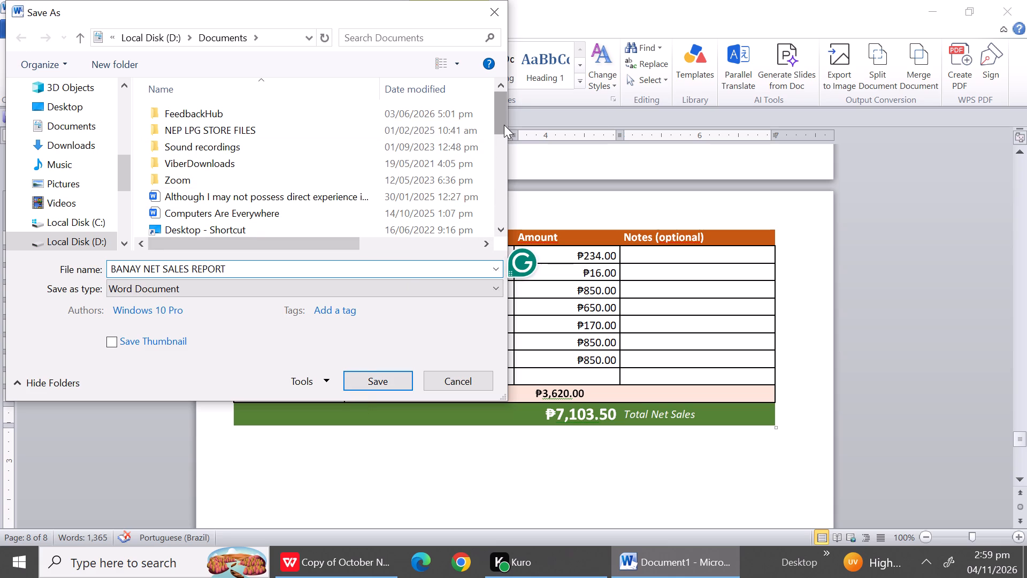
drag(503, 125, 491, 162)
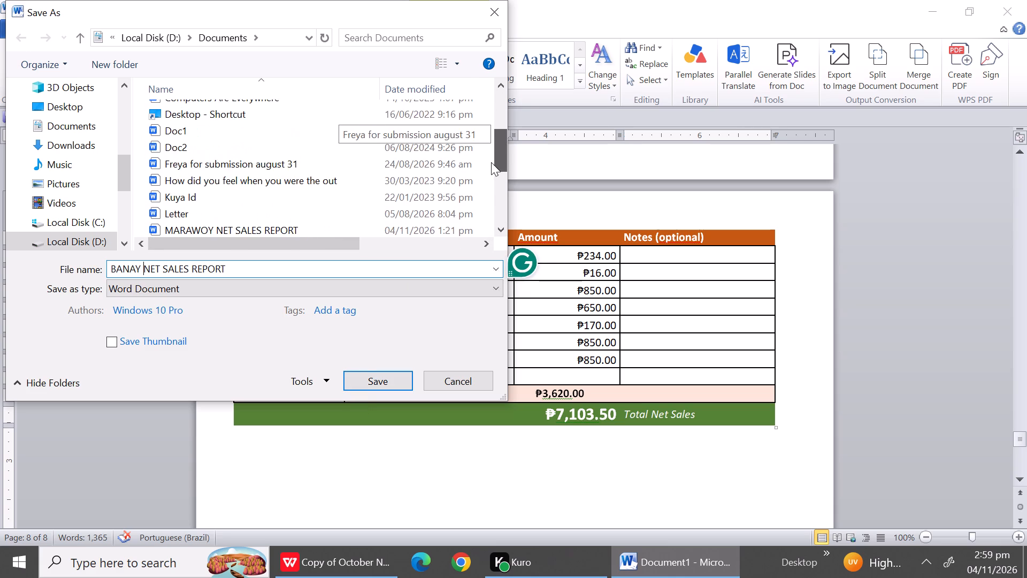
drag(491, 162, 484, 202)
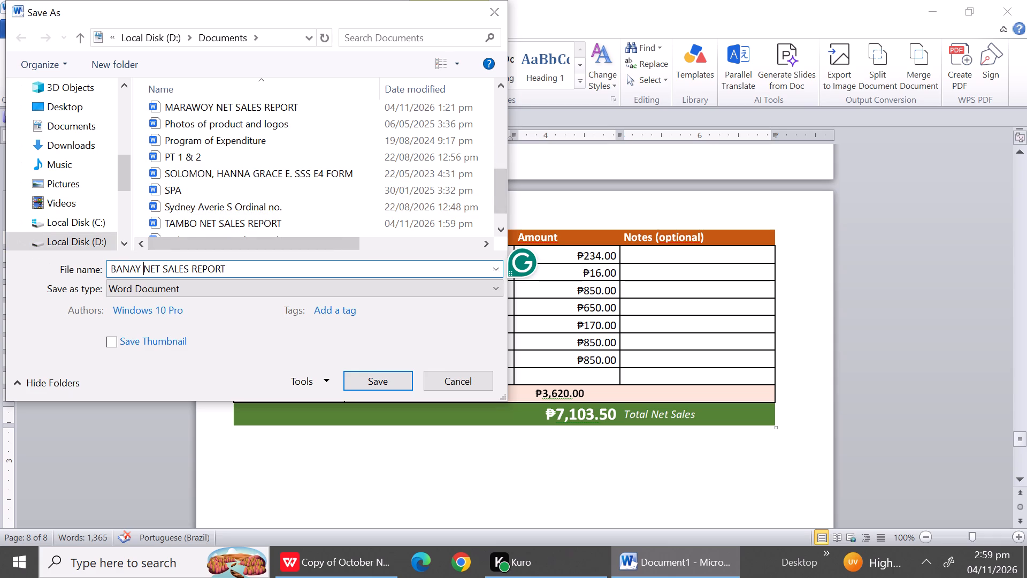
click(376, 390)
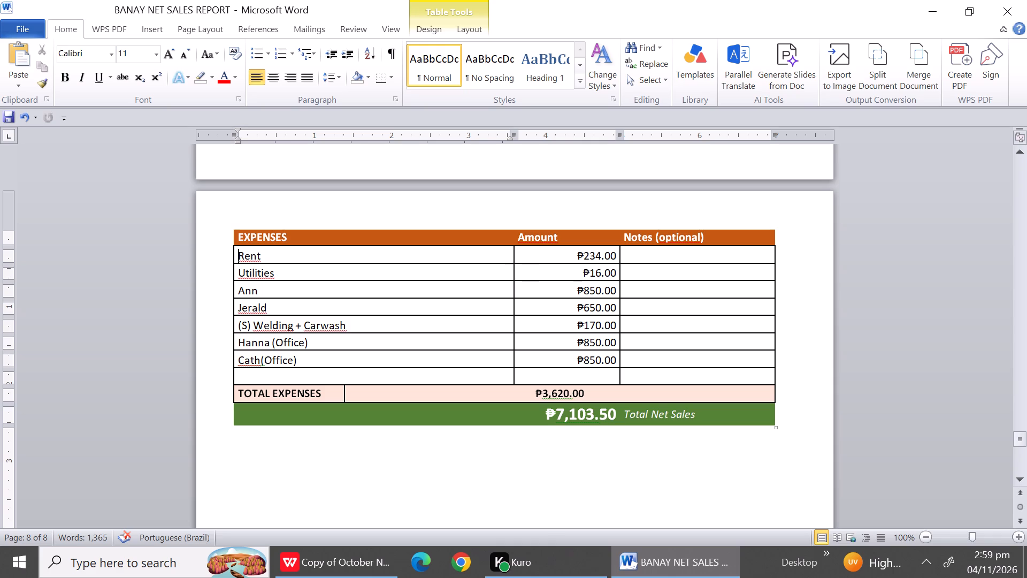
click(1010, 14)
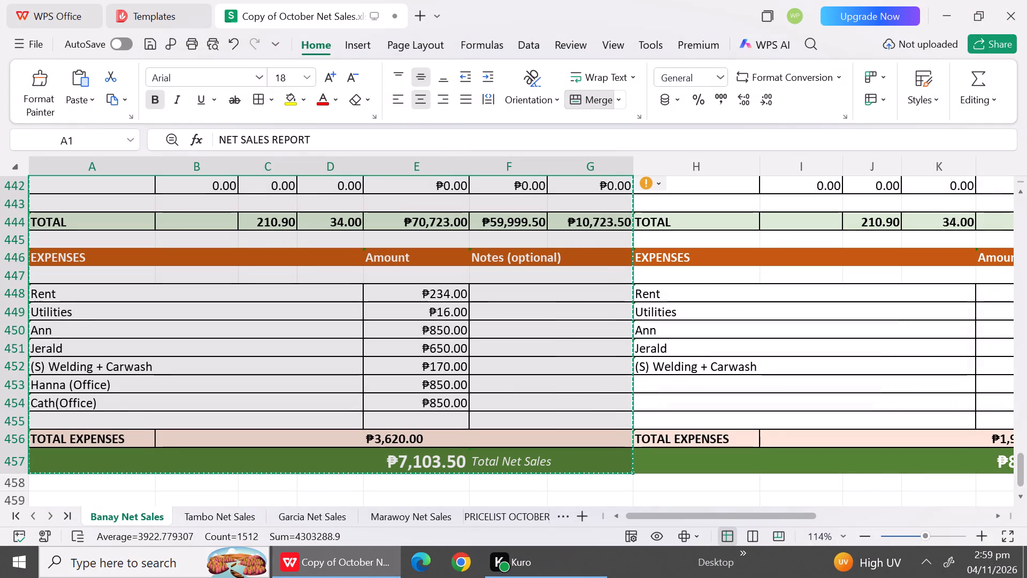
Search the computer for Word and open Microsoft Word 2010 with a new blank document.
click(154, 575)
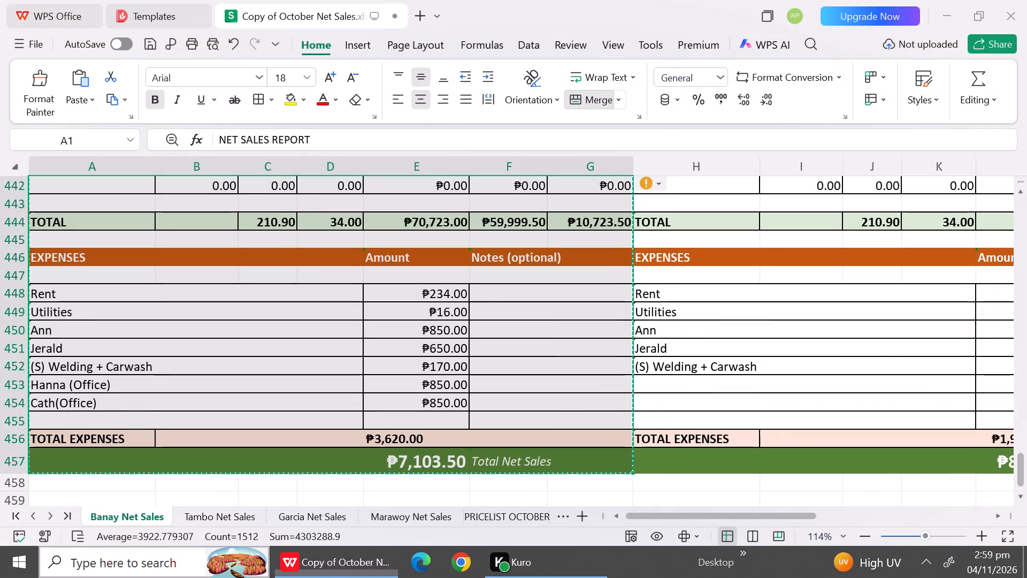
text(wor)
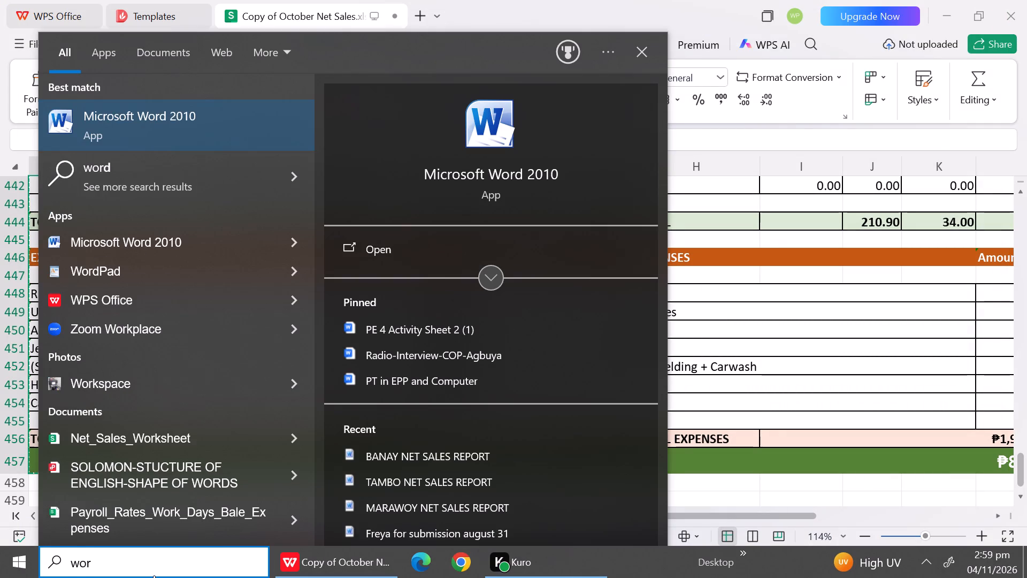
click(137, 125)
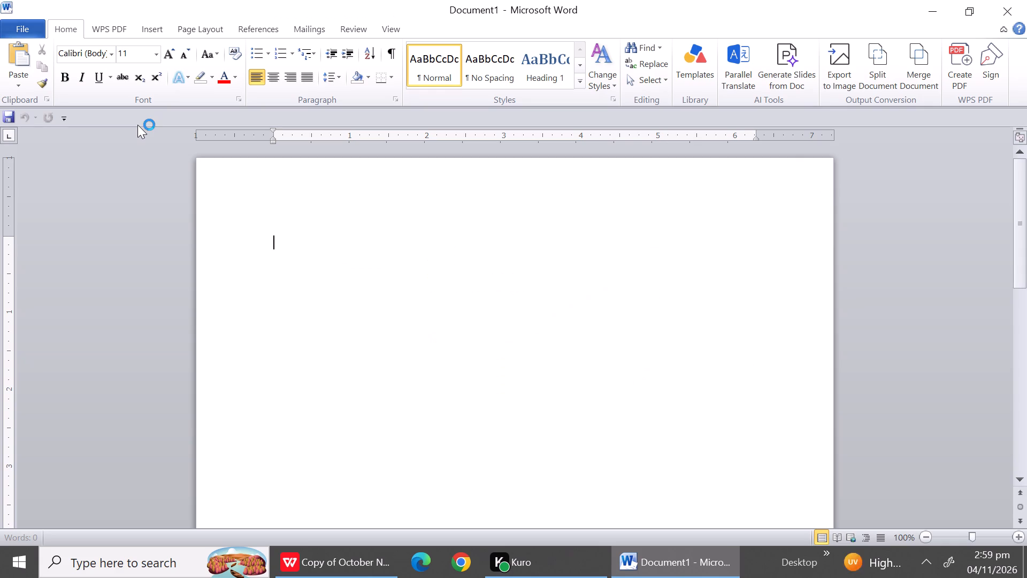
In the WPS workbook's Garcia Net Sales sheet, copy the first-half October reports in columns A to G, rows 1 to 464.
click(355, 577)
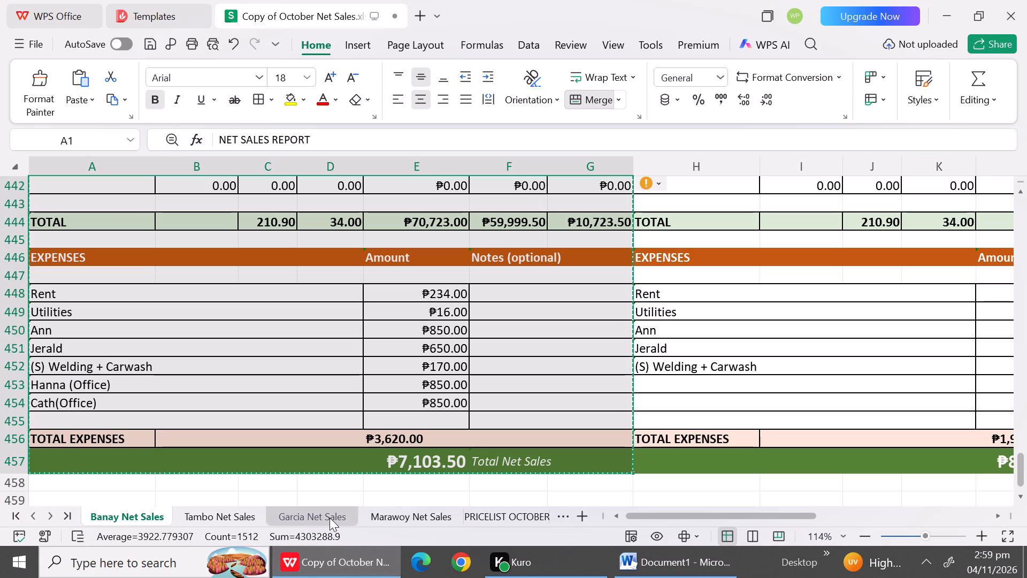
click(329, 518)
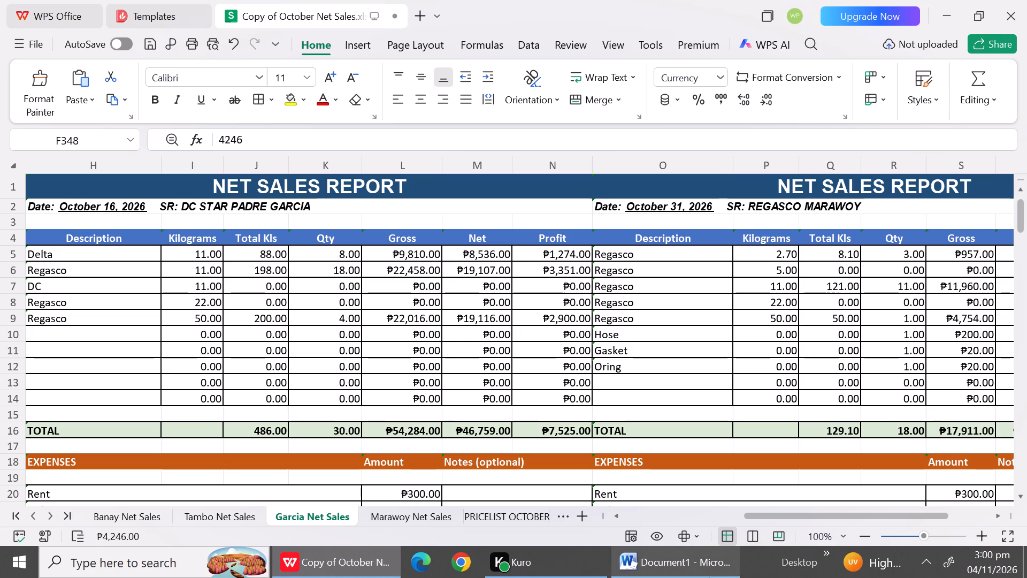
triple_click(616, 512)
triple_click(616, 512)
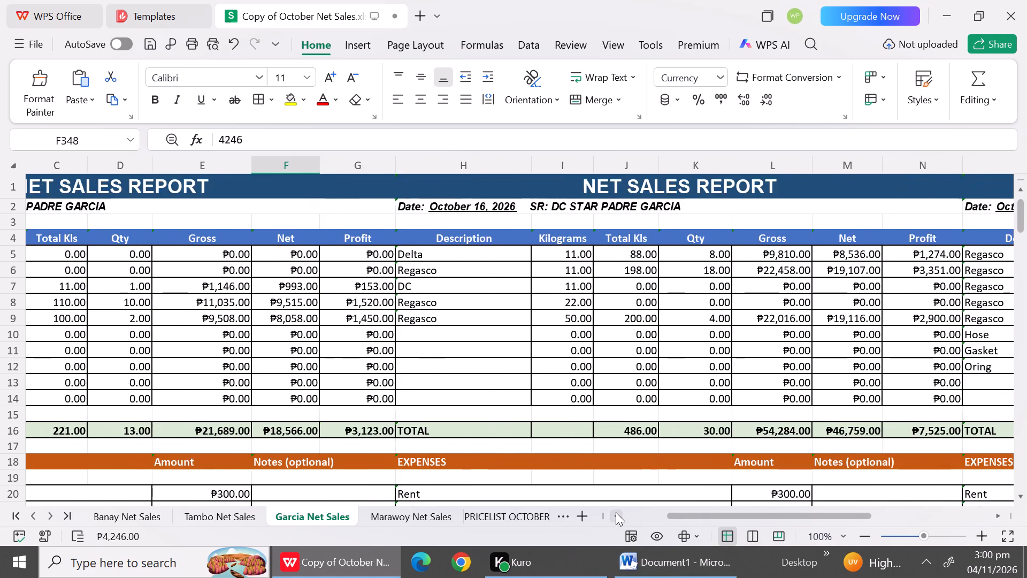
triple_click(616, 512)
triple_click(616, 512)
triple_click(616, 512)
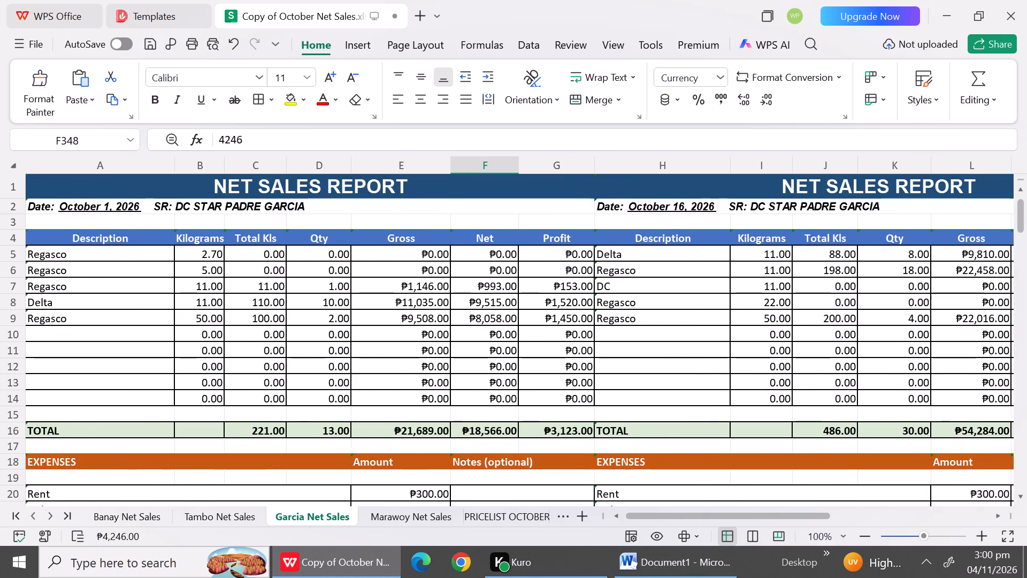
drag(50, 190, 367, 300)
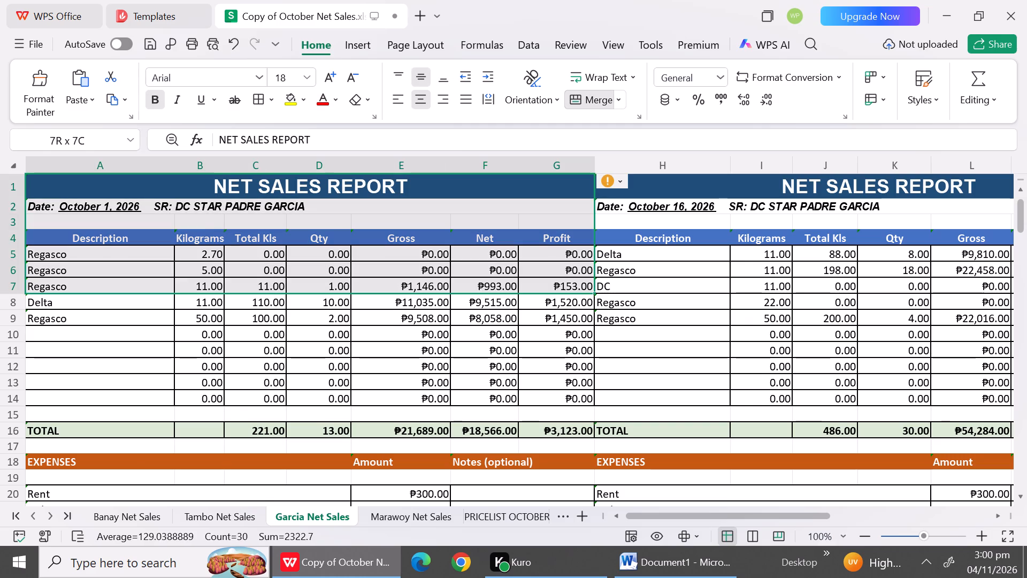
drag(367, 300, 411, 402)
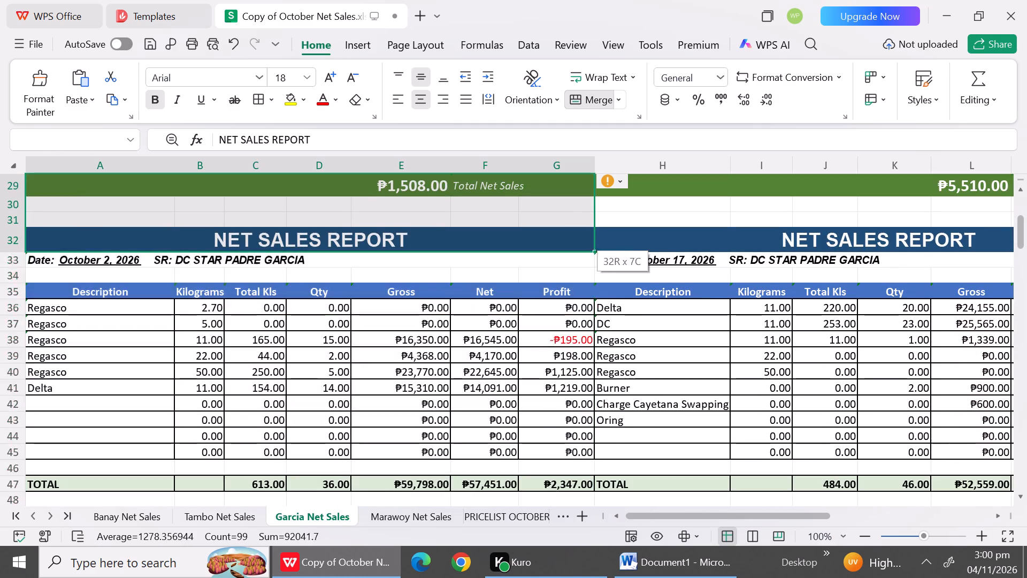
drag(411, 402, 445, 577)
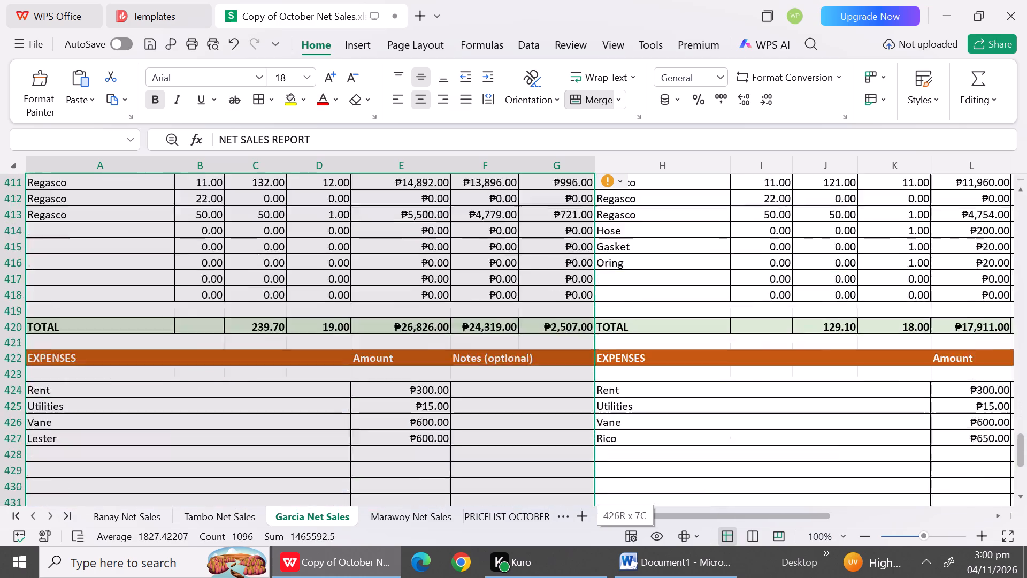
drag(445, 577, 465, 575)
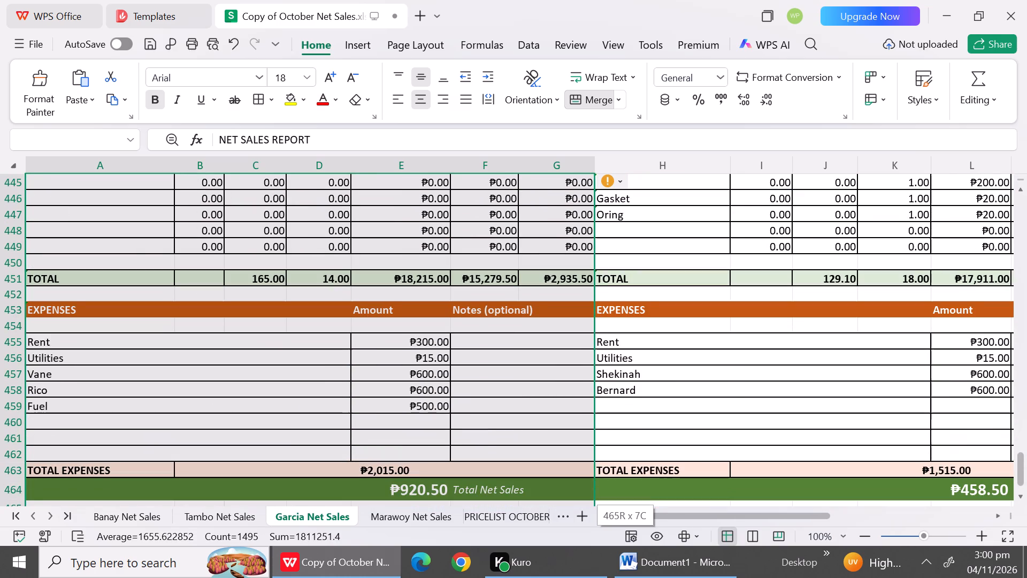
drag(465, 575, 459, 492)
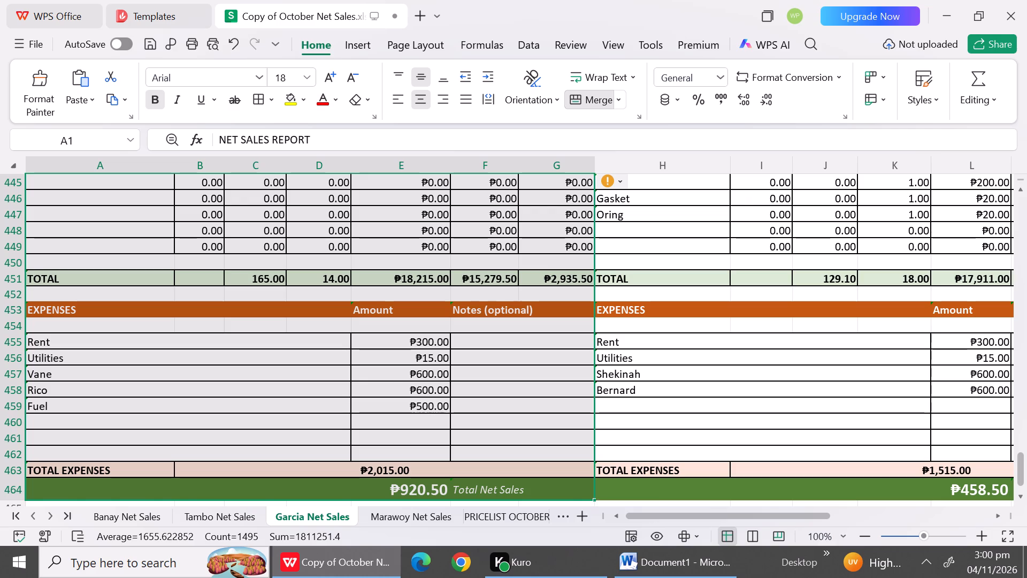
key(ctrl+c)
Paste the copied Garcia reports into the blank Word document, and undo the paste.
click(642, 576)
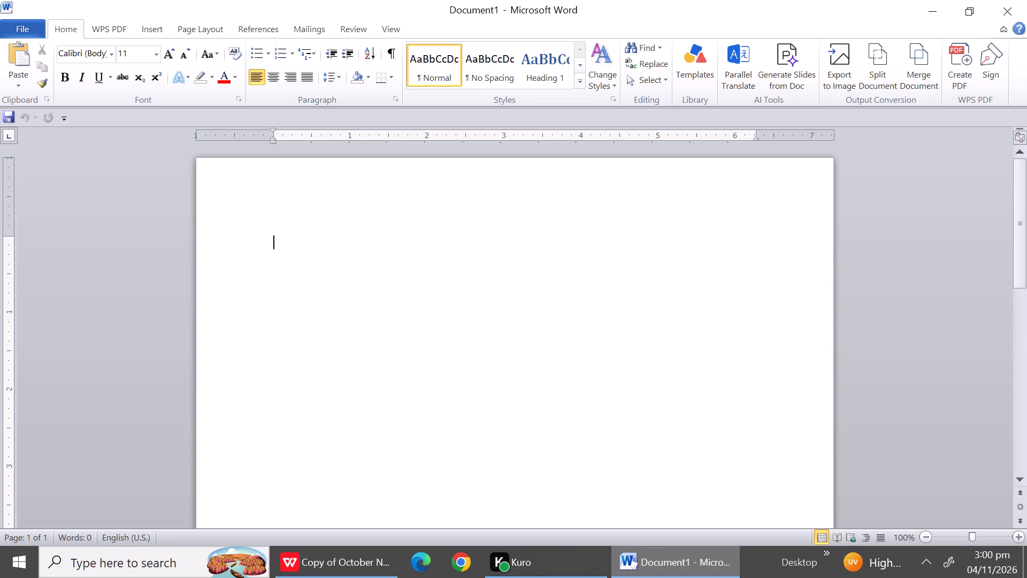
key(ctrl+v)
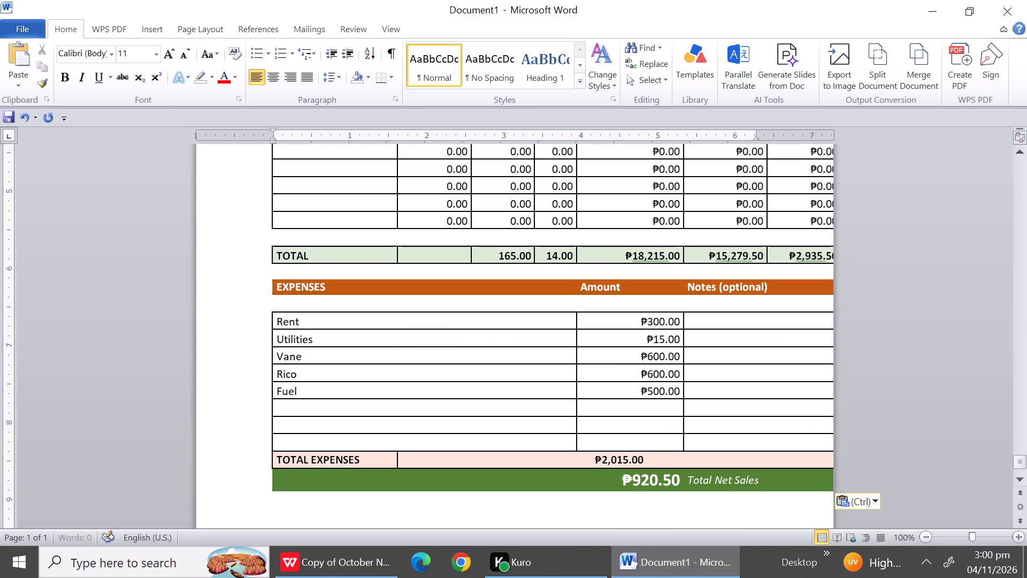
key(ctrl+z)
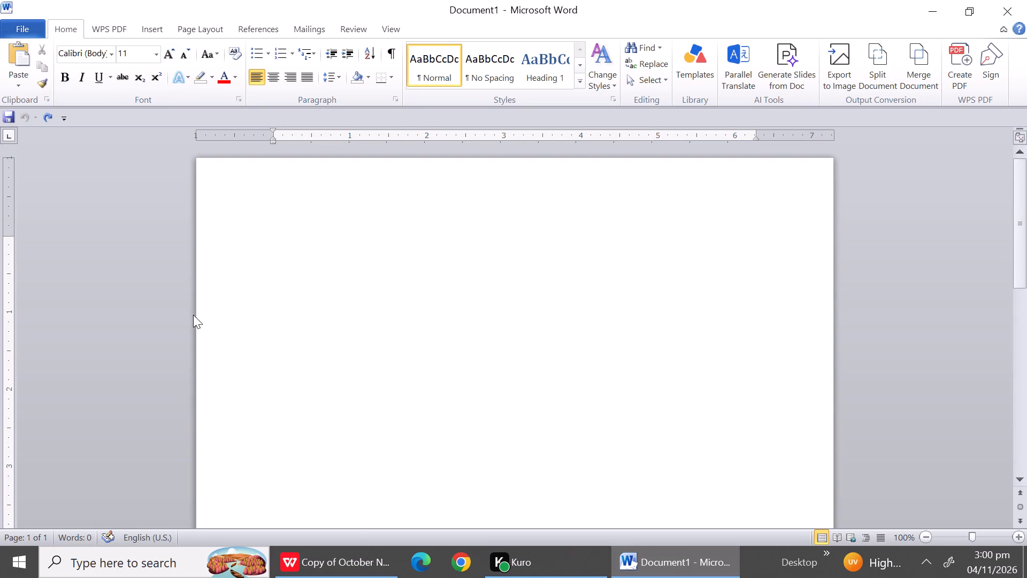
Return to the WPS workbook and narrow column A, the Description column, in the Garcia Net Sales sheet.
click(350, 574)
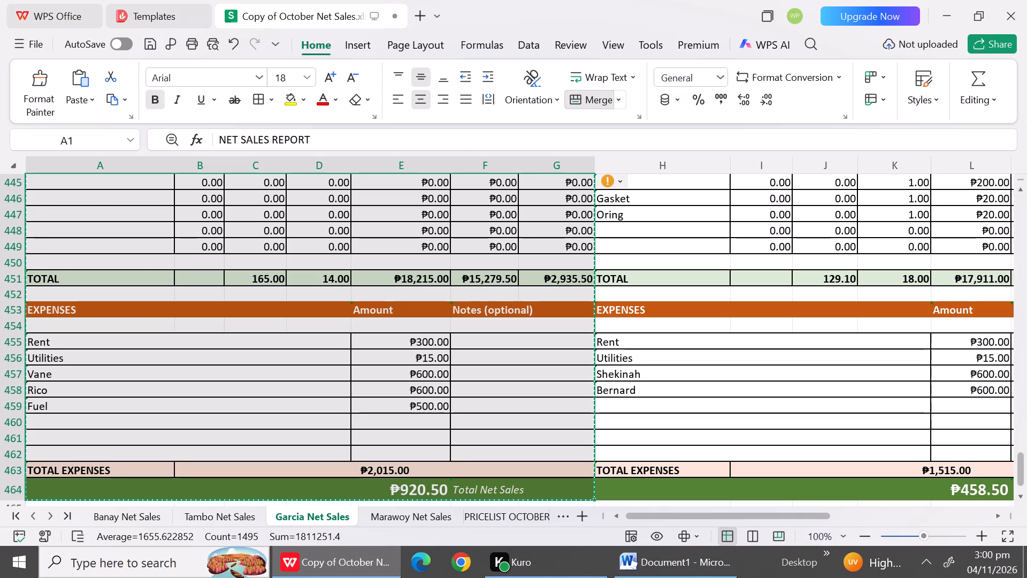
drag(174, 161, 157, 162)
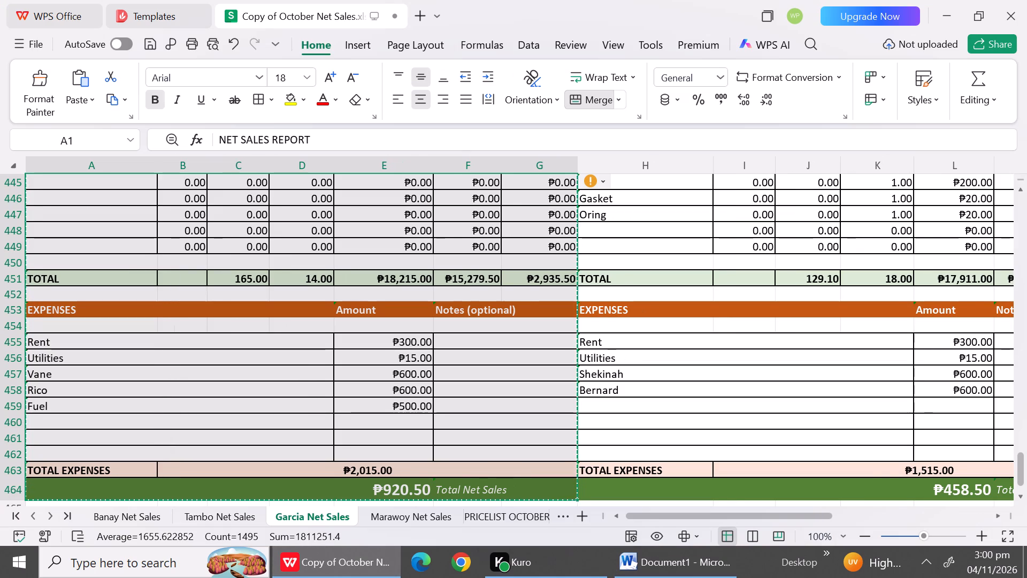
drag(157, 162, 151, 162)
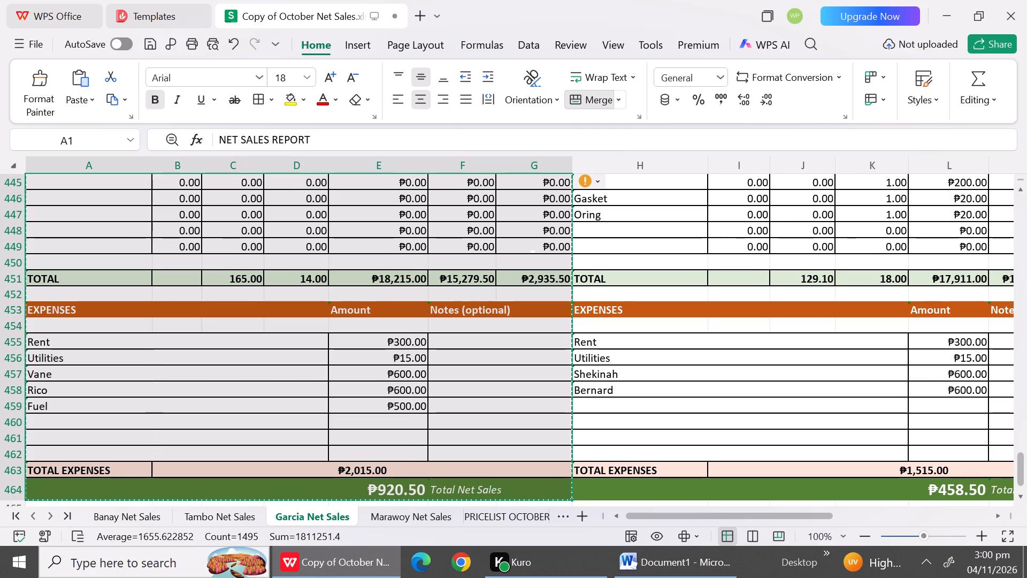
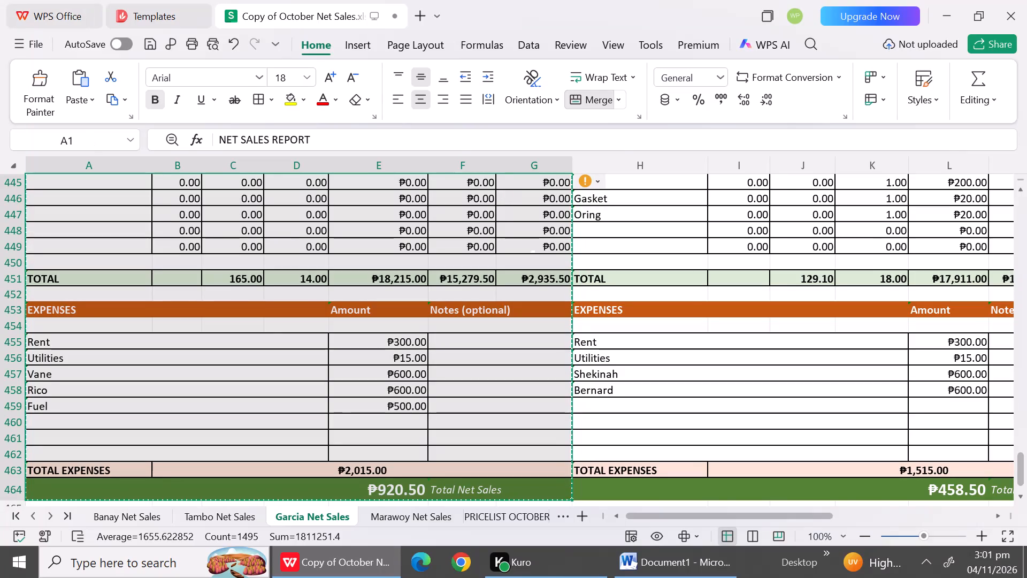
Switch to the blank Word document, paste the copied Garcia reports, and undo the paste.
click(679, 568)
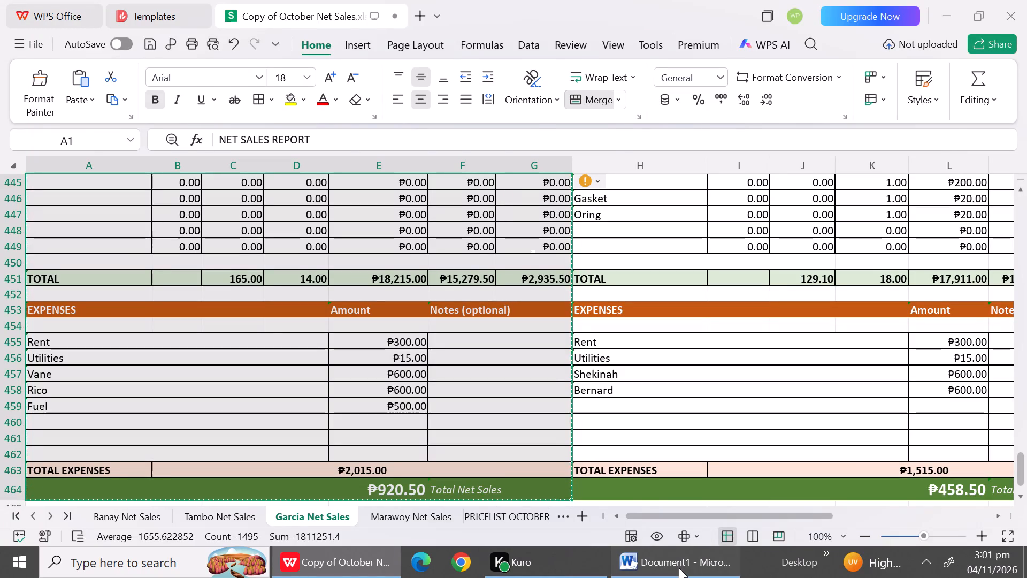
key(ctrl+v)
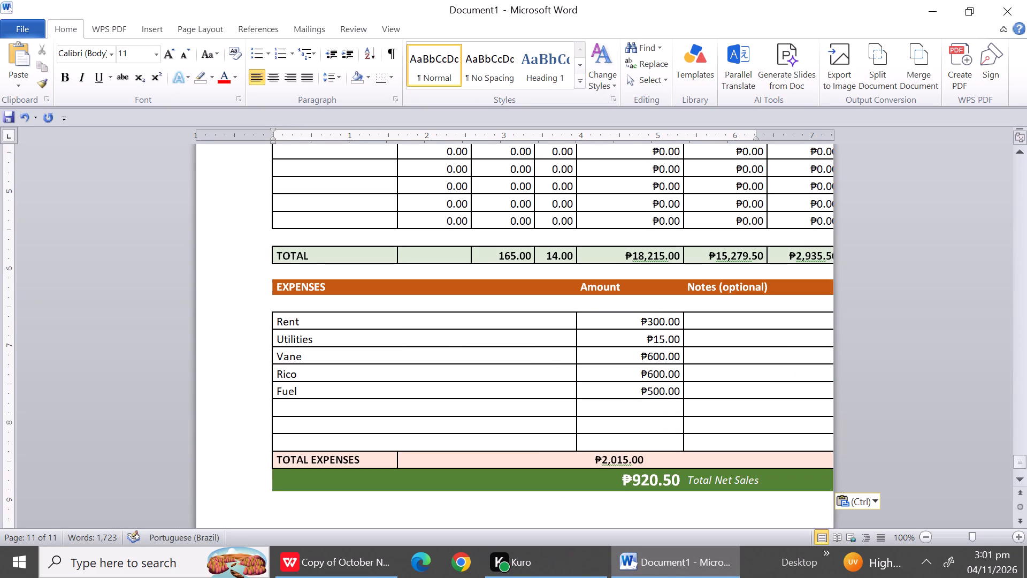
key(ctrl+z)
Return to the WPS workbook and narrow columns G and E in the Garcia Net Sales sheet.
click(328, 577)
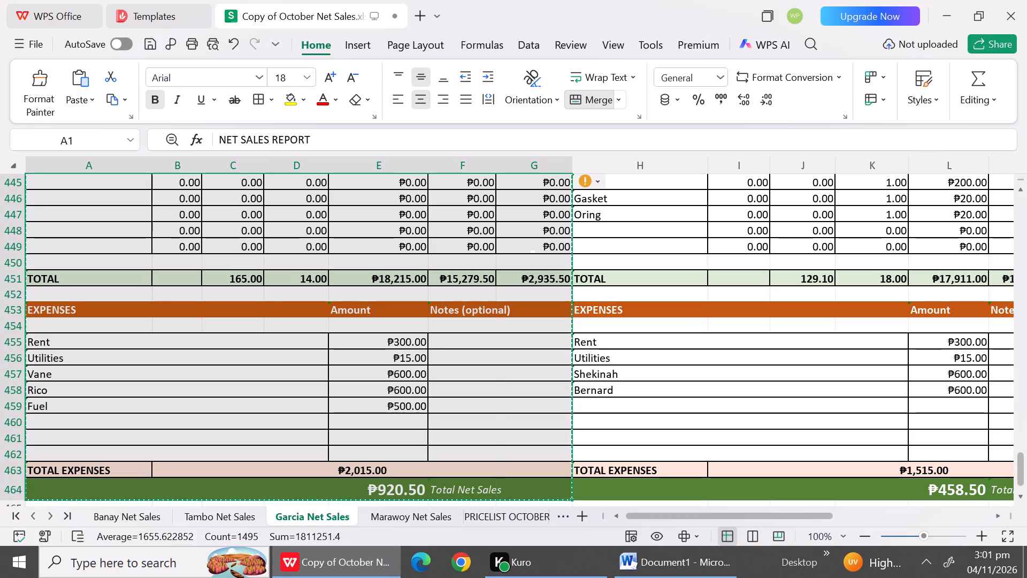
drag(575, 170, 560, 171)
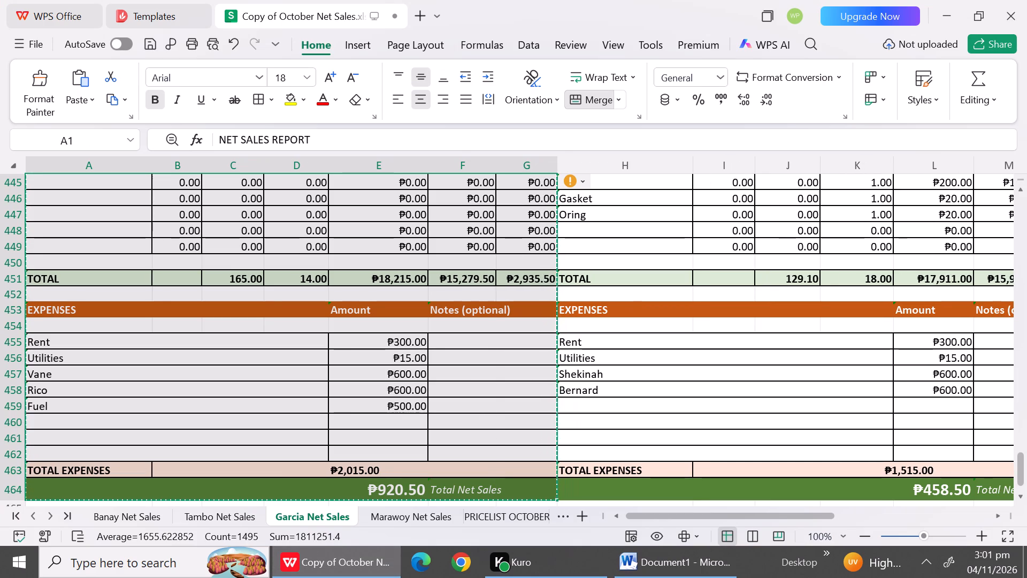
drag(426, 165, 414, 165)
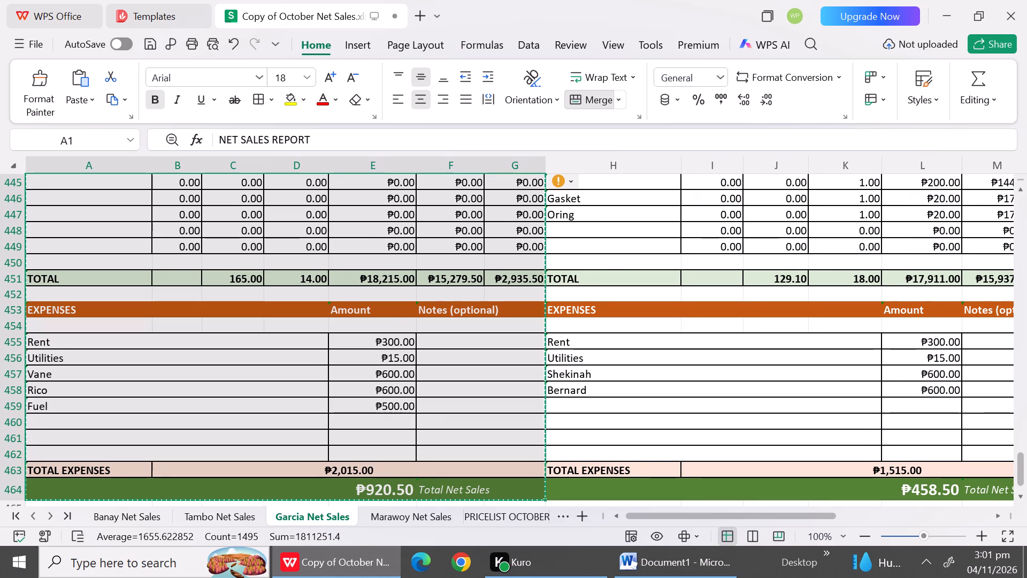
drag(414, 165, 402, 168)
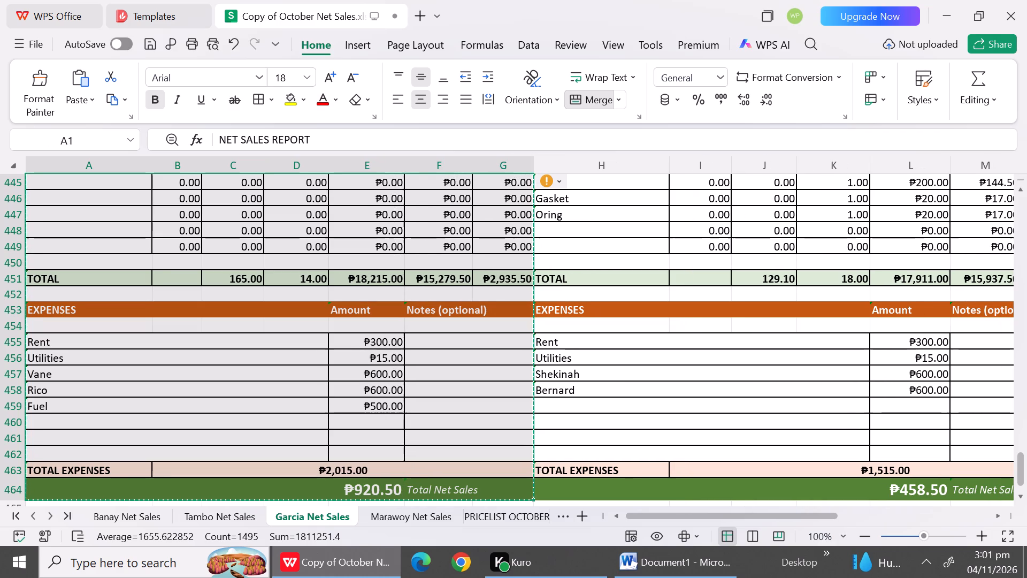
Copy the resized Garcia reports in columns A to G, rows 1 to 464, and paste them into the blank Word document.
key(ctrl+c)
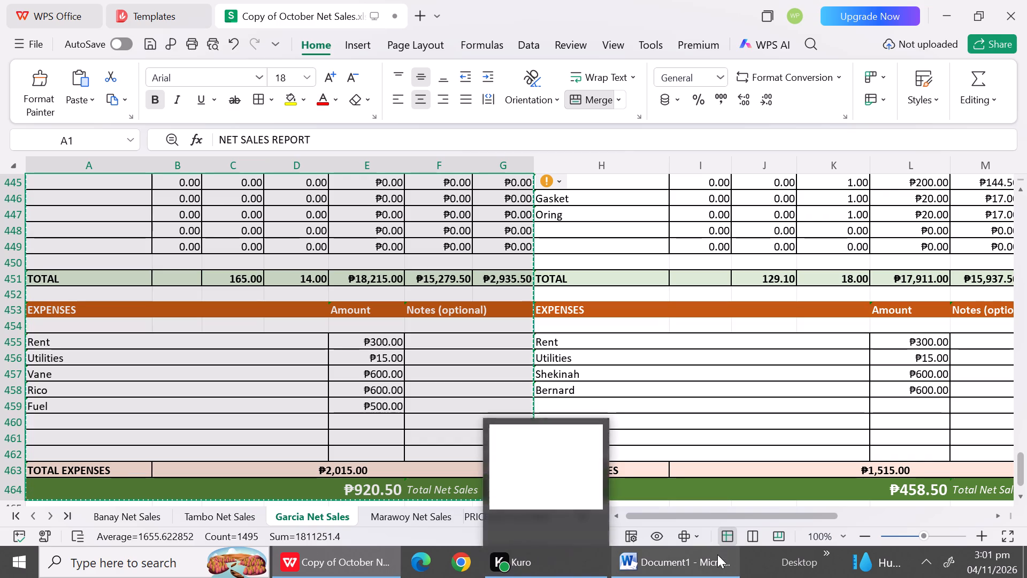
click(687, 570)
key(ctrl+v)
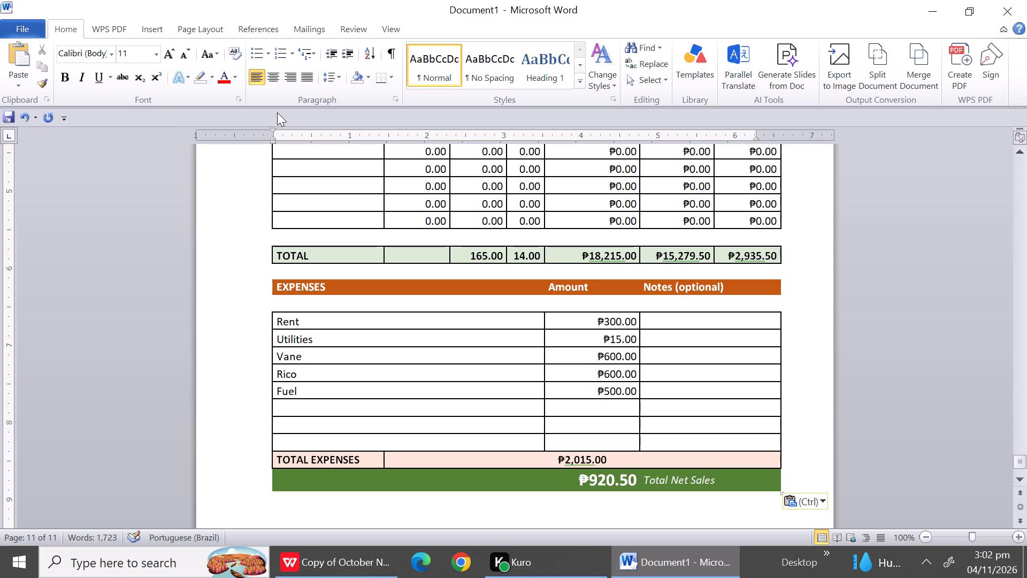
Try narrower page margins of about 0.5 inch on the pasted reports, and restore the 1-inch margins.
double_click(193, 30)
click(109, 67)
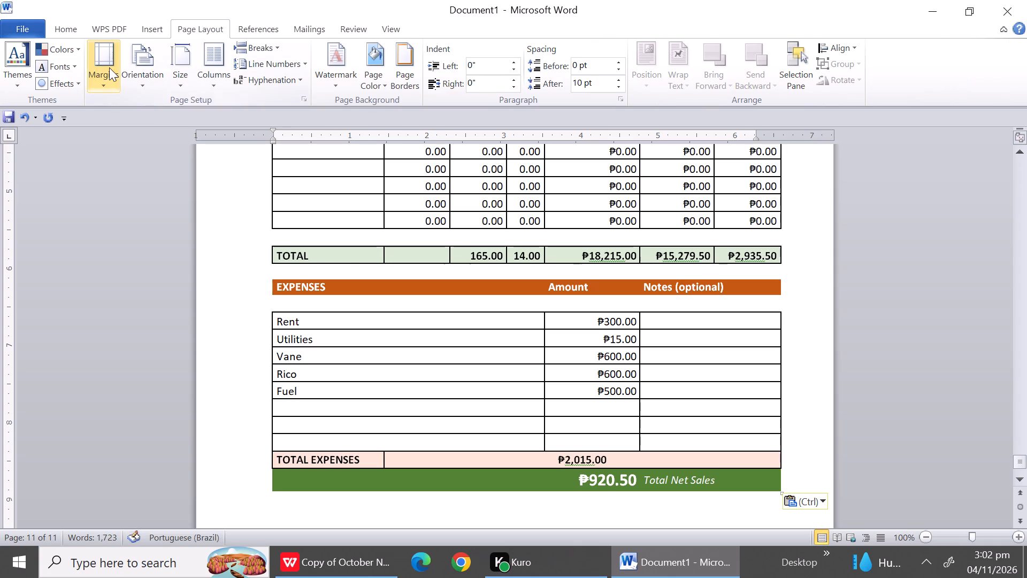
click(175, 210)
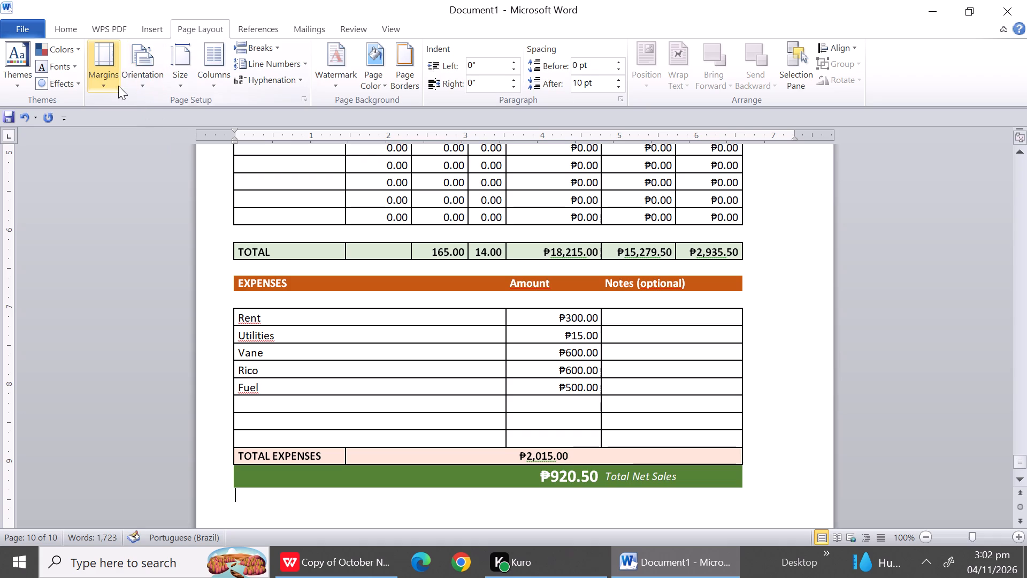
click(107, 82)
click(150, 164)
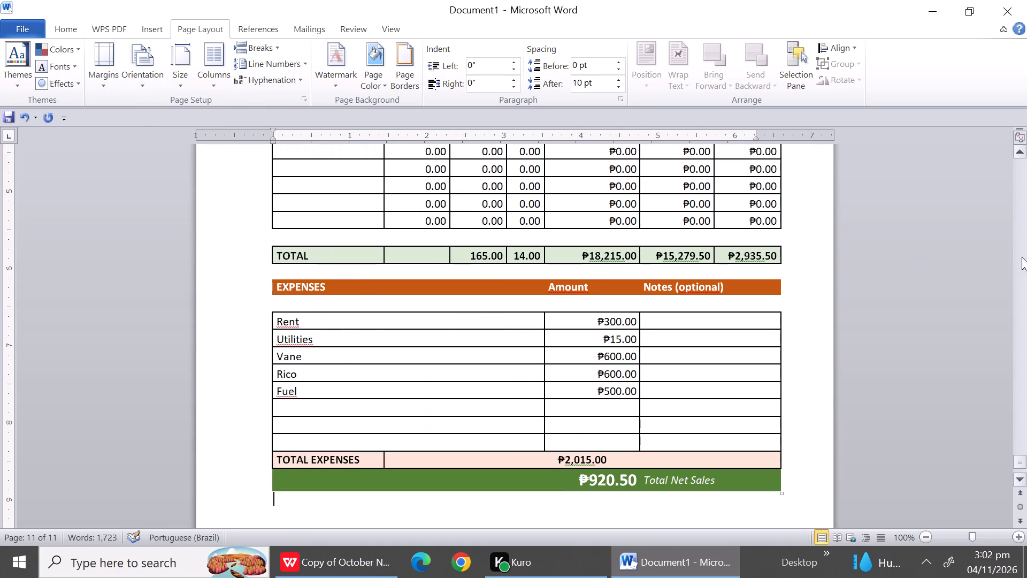
In the October 1 report, delete the entire blank row between the date line and the Description header row.
triple_click(1022, 203)
triple_click(1022, 203)
triple_click(1022, 203)
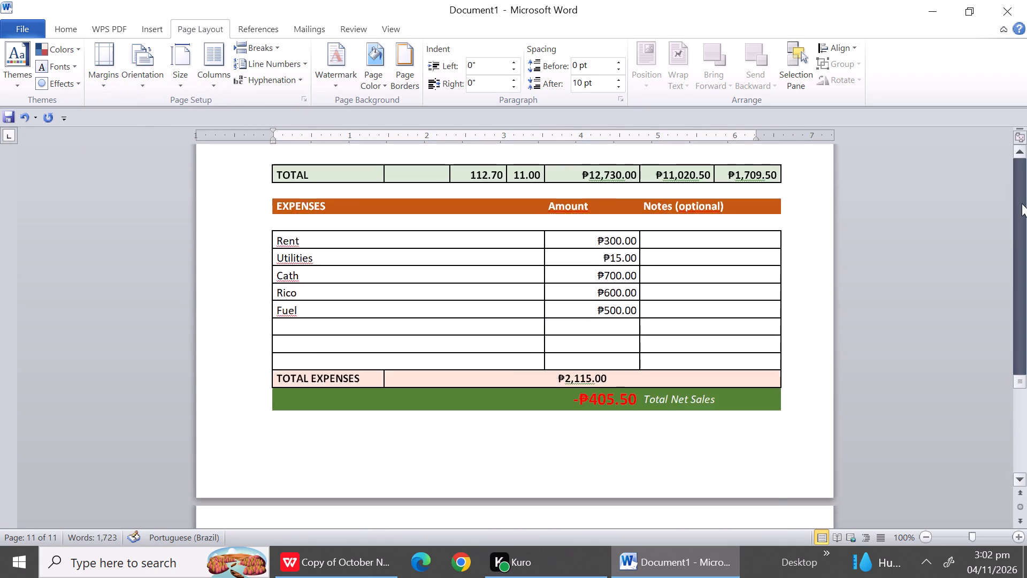
triple_click(1022, 203)
triple_click(1022, 203)
triple_click(1022, 203)
triple_click(1022, 203)
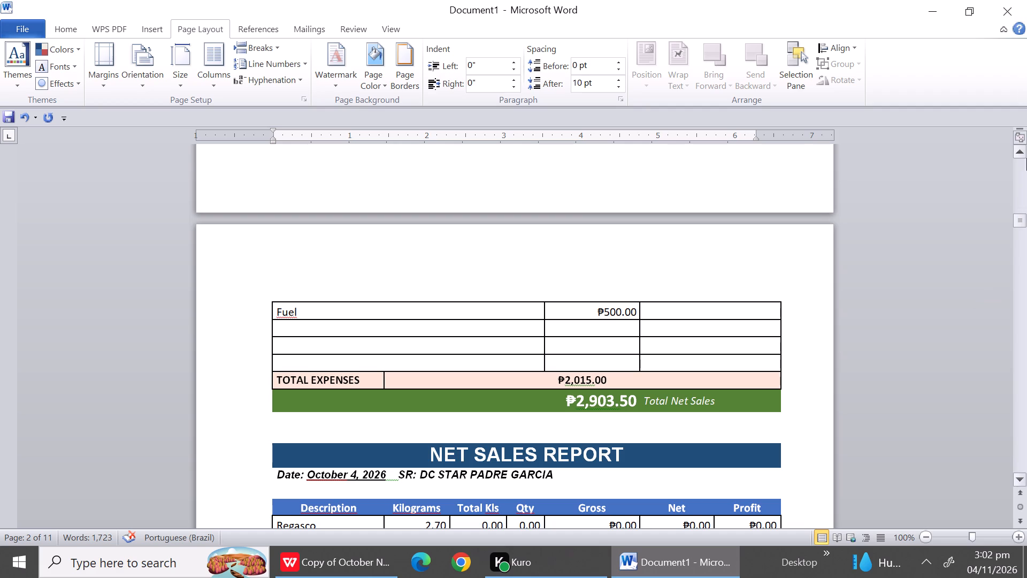
triple_click(1024, 175)
triple_click(1024, 175)
triple_click(1024, 175)
drag(1024, 175, 1022, 136)
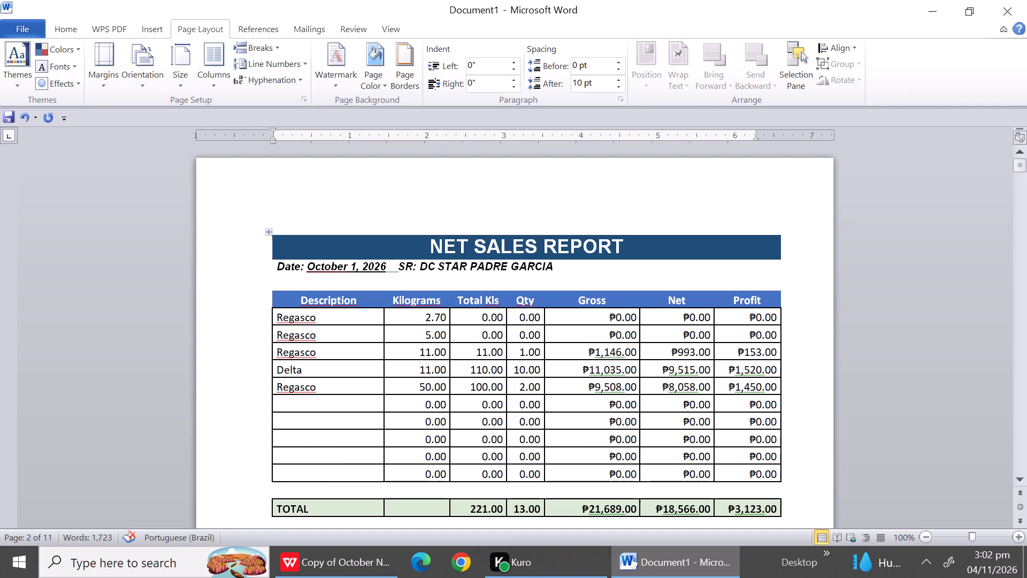
click(322, 276)
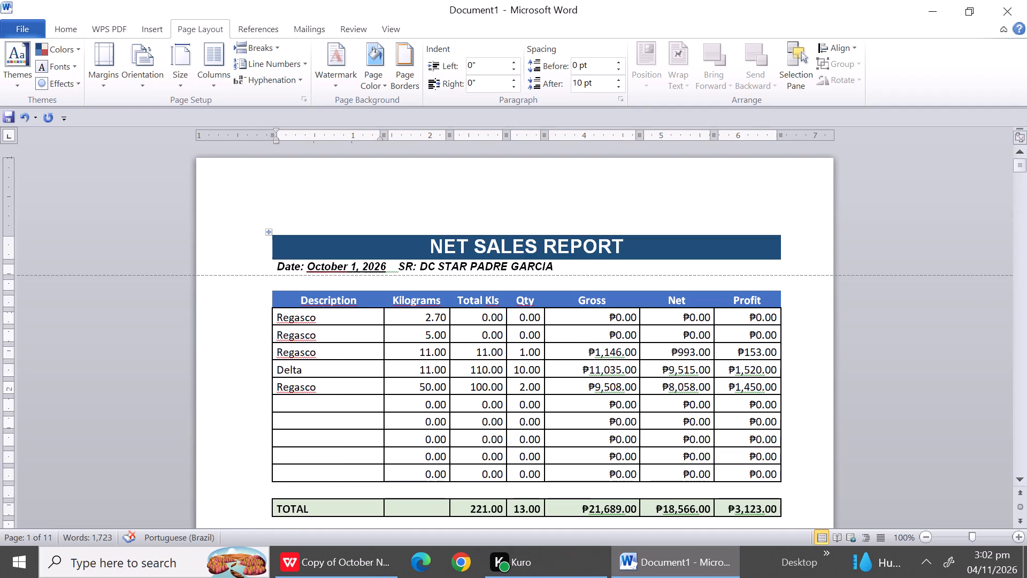
click(317, 278)
right_click(317, 278)
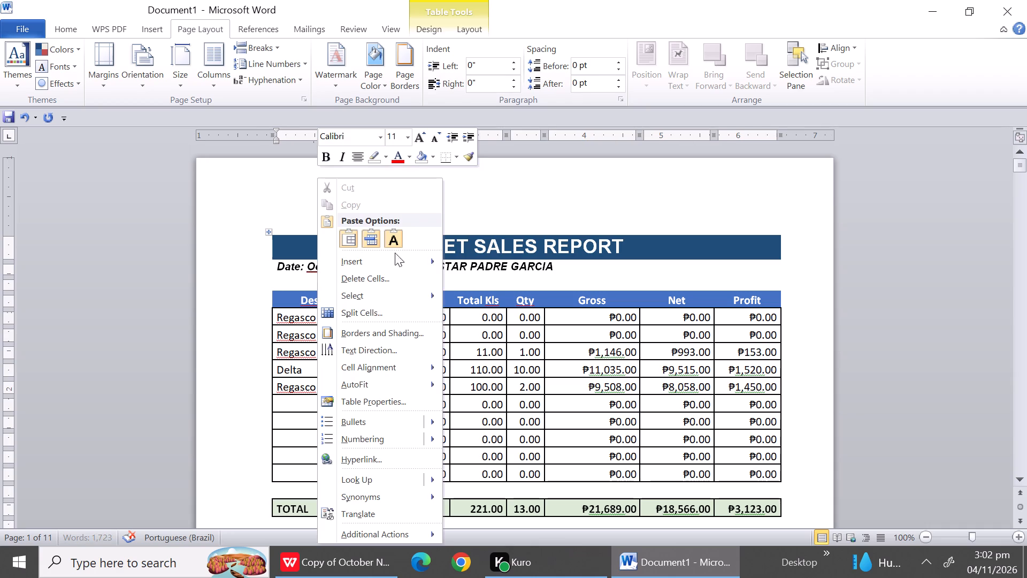
click(392, 275)
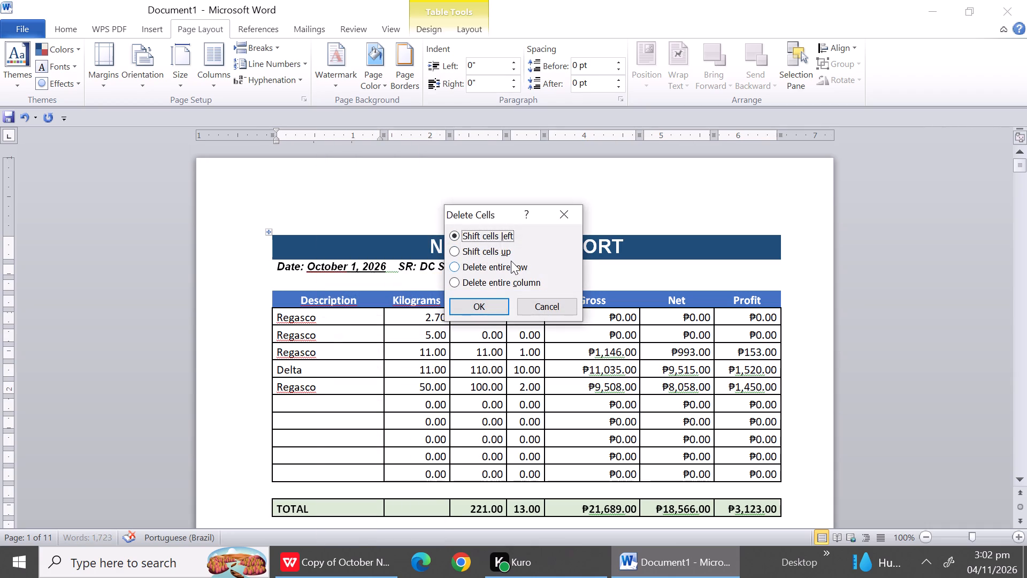
click(511, 261)
click(487, 307)
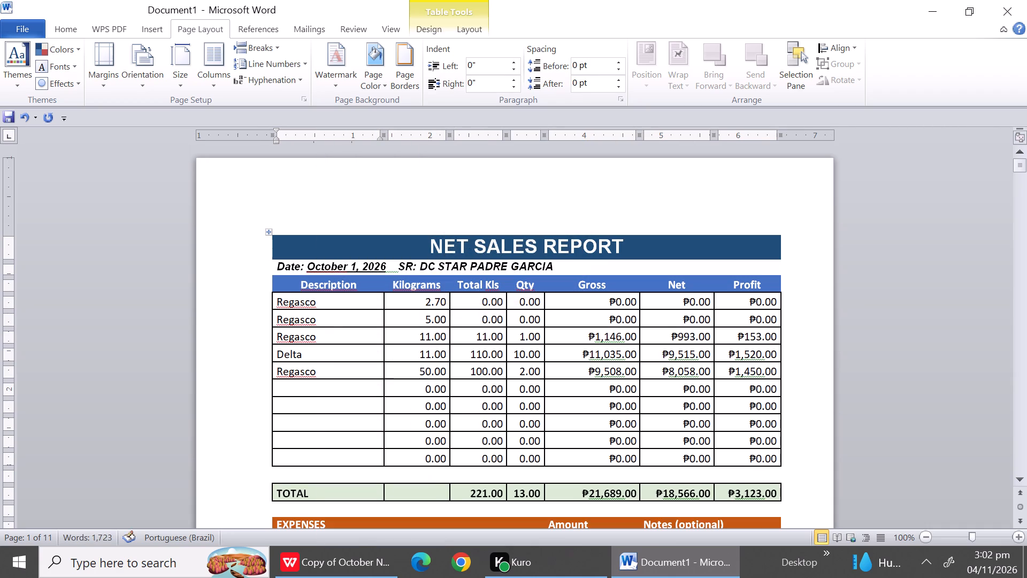
Delete the entire unused product rows and the blank spacer row above TOTAL in the October 1 report.
drag(351, 389, 344, 473)
right_click(344, 473)
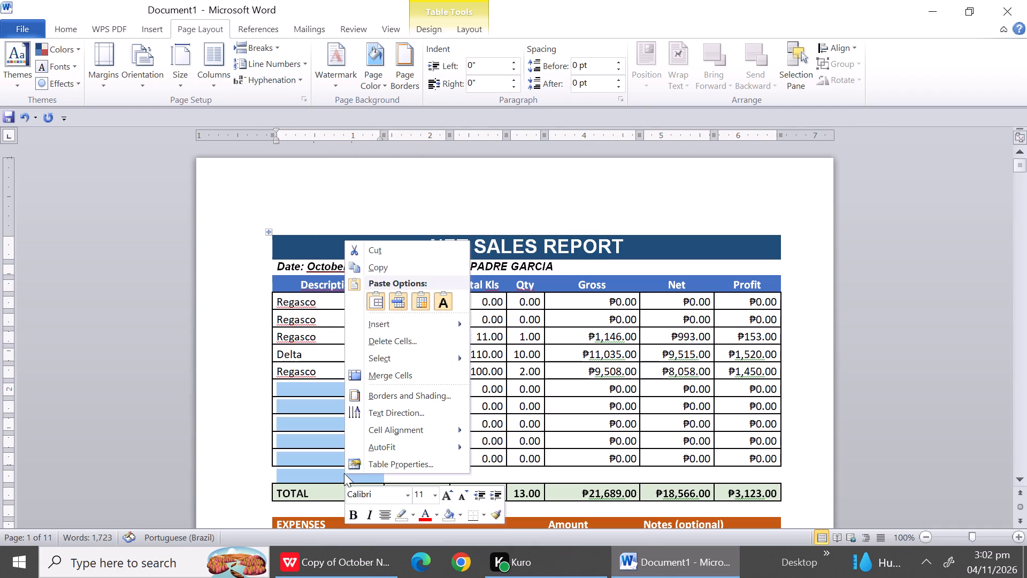
click(397, 338)
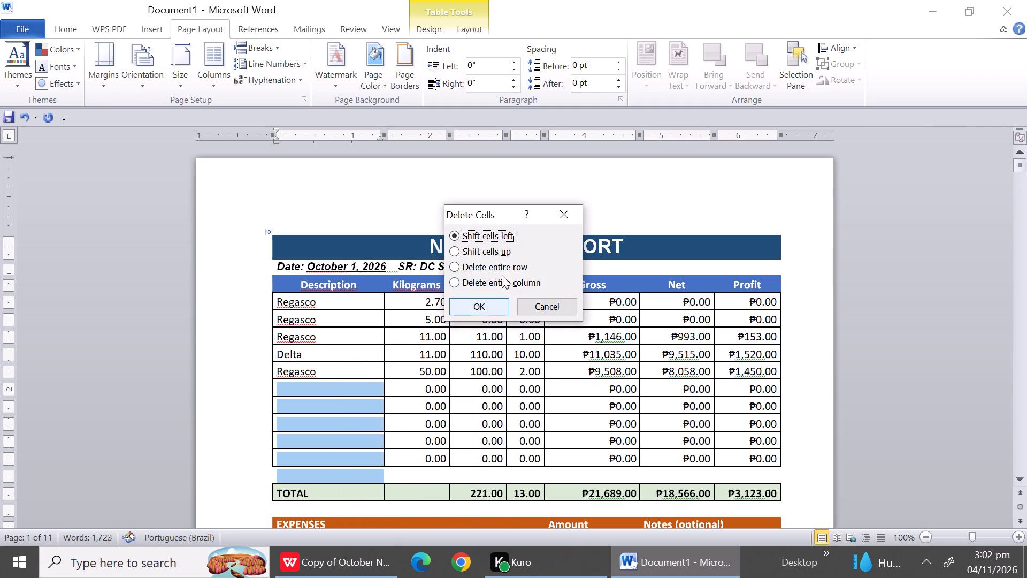
click(522, 260)
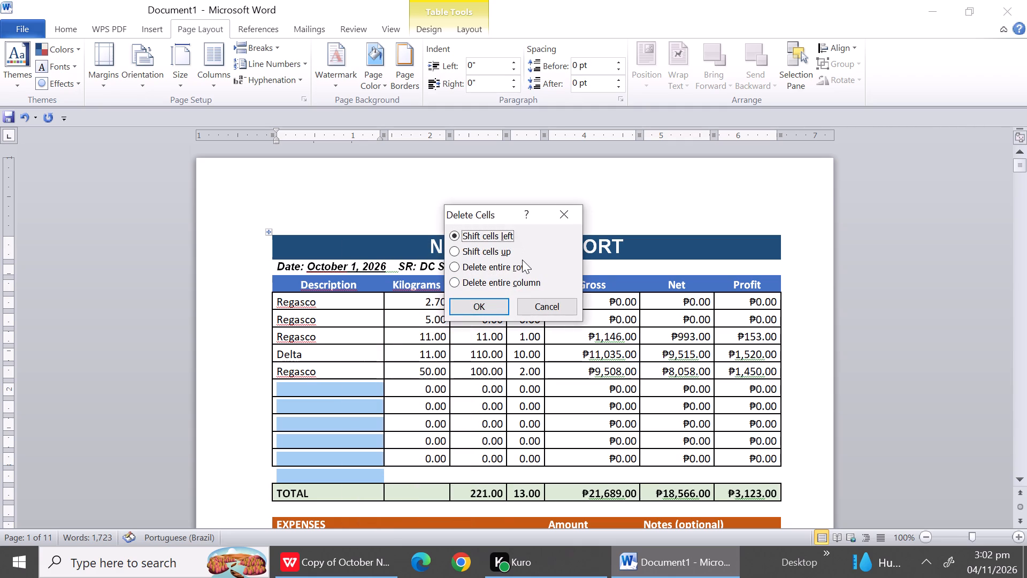
click(520, 263)
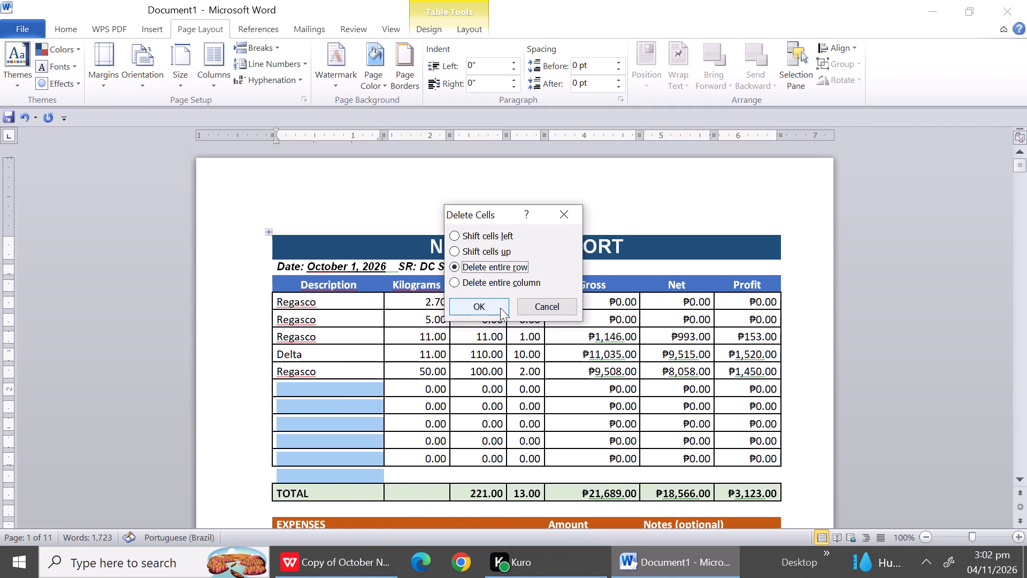
click(499, 308)
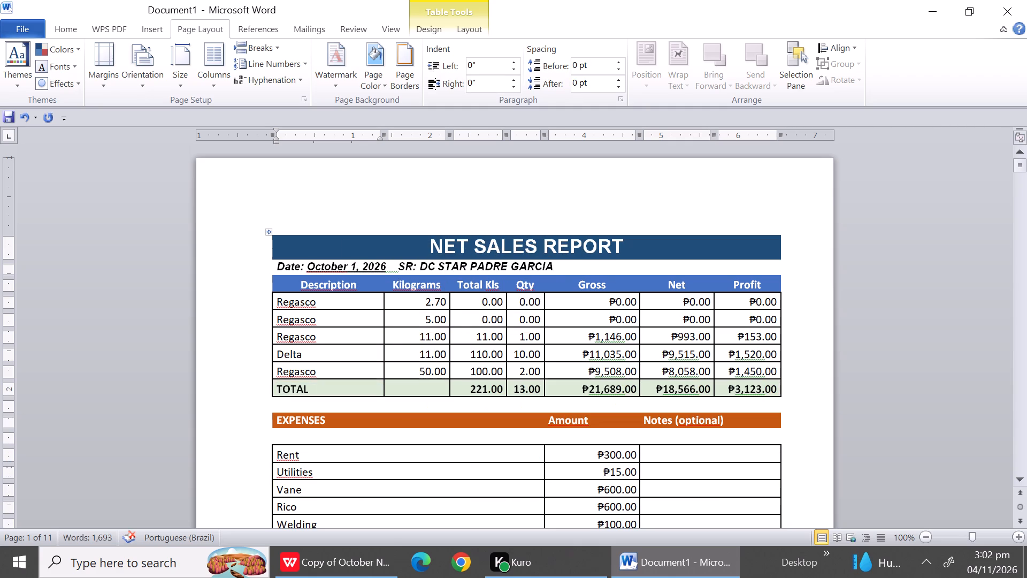
Delete the entire blank row directly below the EXPENSES header in the October 1 report.
click(308, 430)
right_click(308, 430)
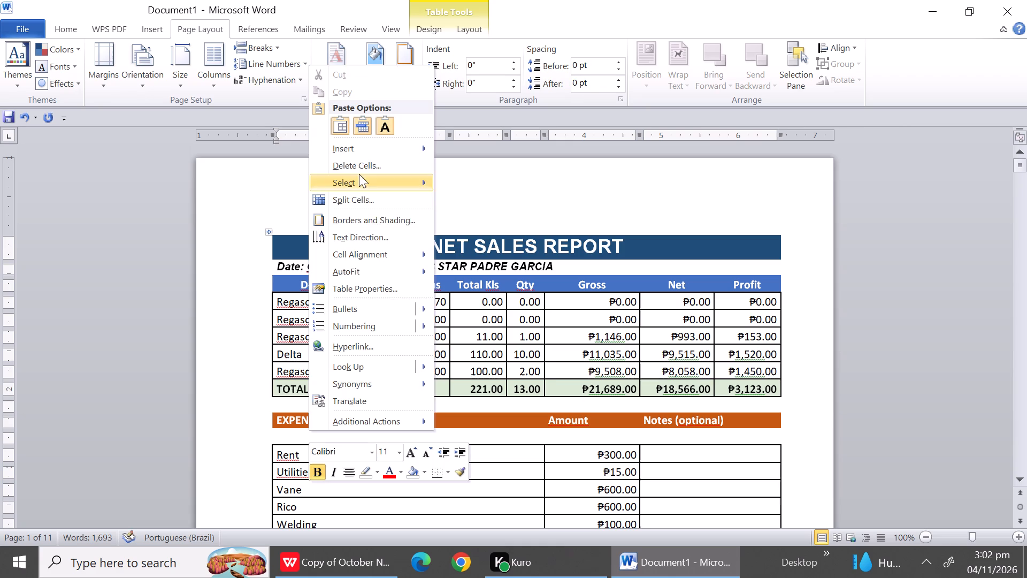
click(355, 165)
click(505, 271)
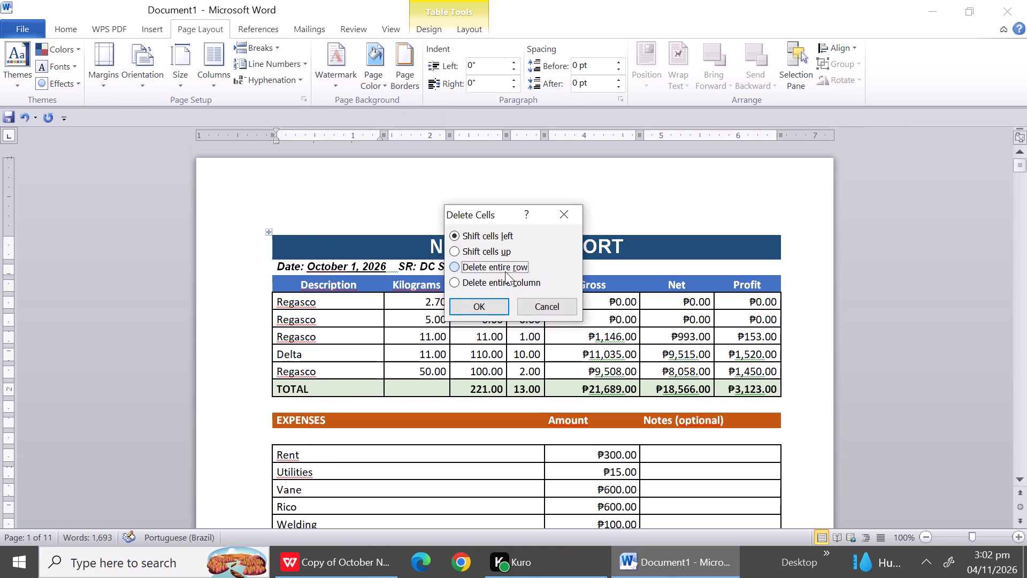
click(495, 307)
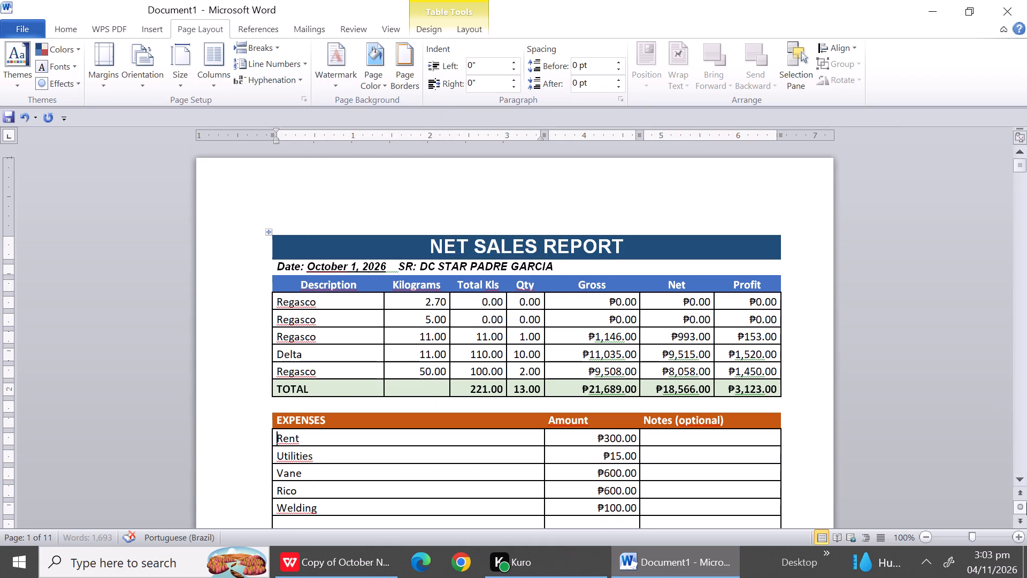
Delete the three entire empty expense rows between Welding and TOTAL EXPENSES in the October 1 report.
triple_click(1021, 480)
triple_click(1021, 480)
triple_click(1021, 480)
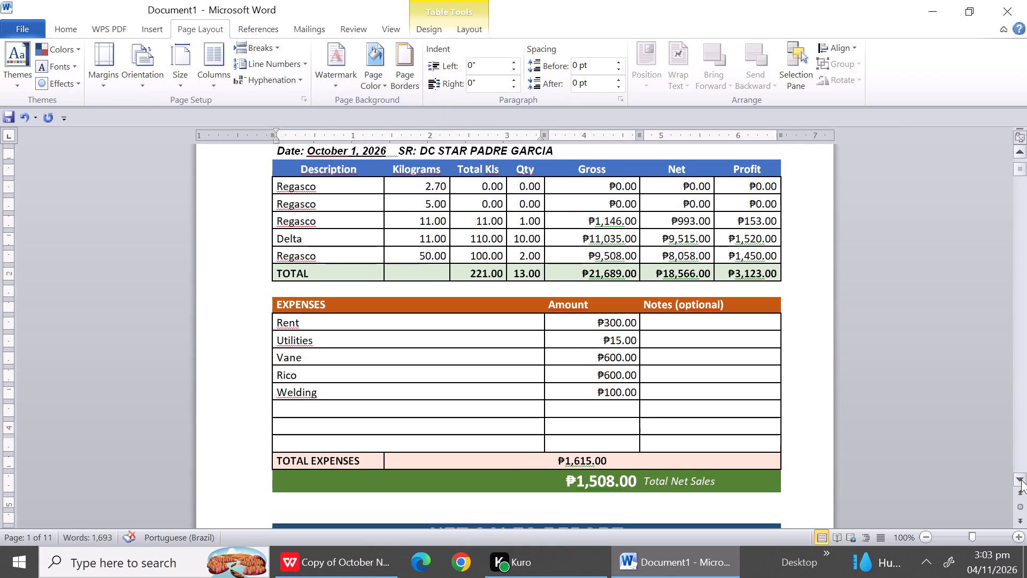
triple_click(1021, 480)
triple_click(1021, 480)
triple_click(1021, 480)
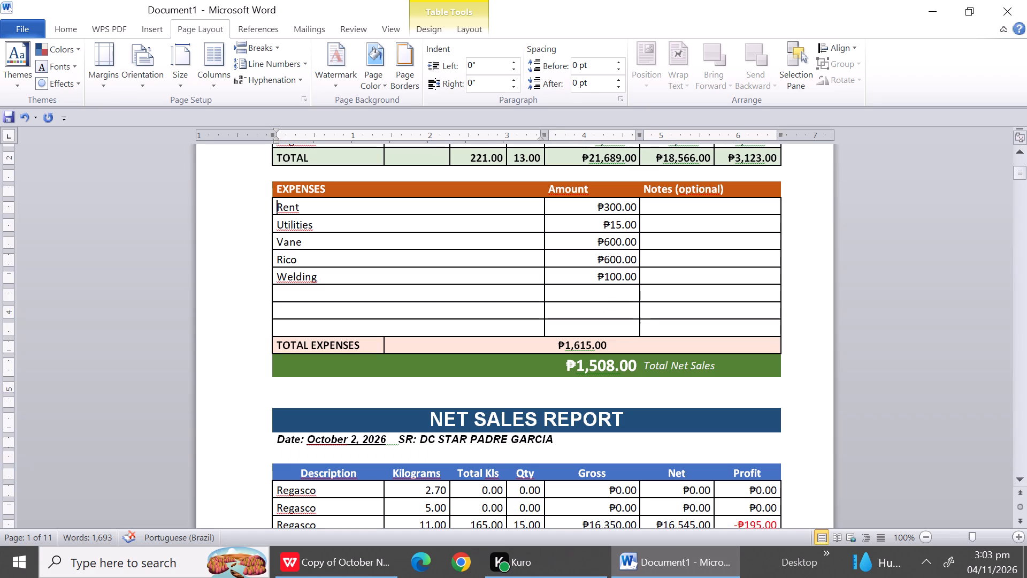
drag(292, 293, 291, 324)
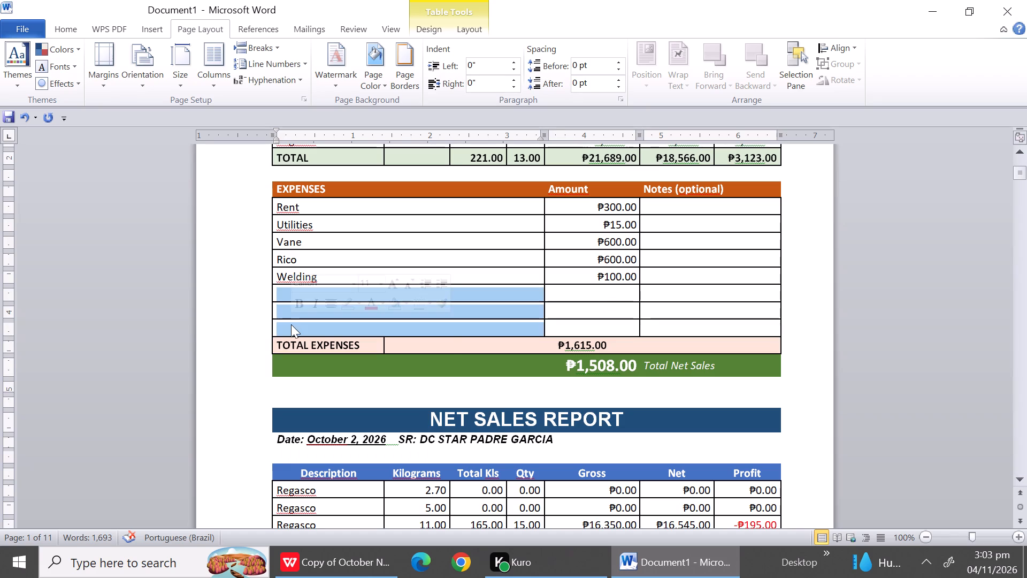
right_click(291, 324)
click(347, 189)
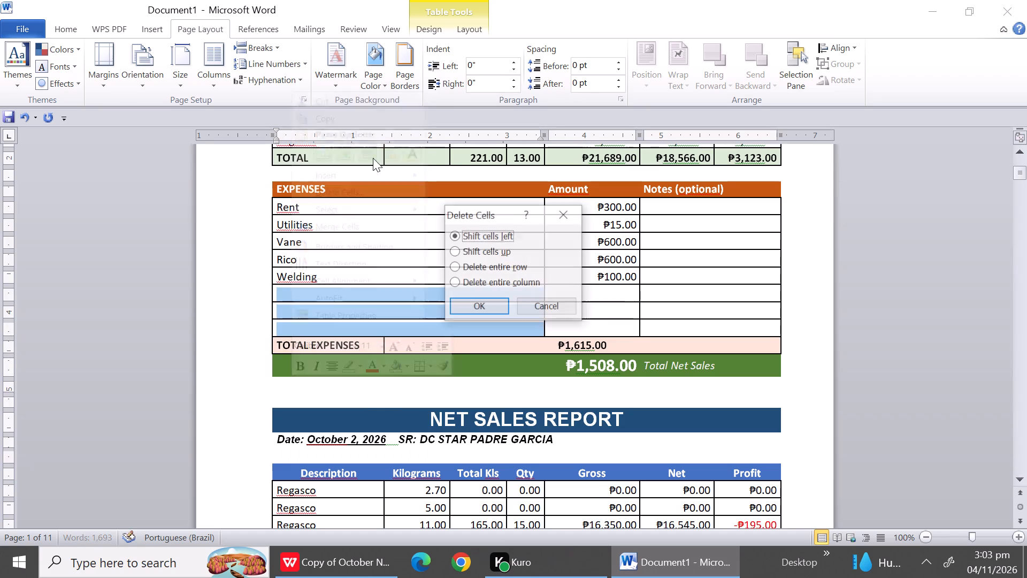
click(472, 264)
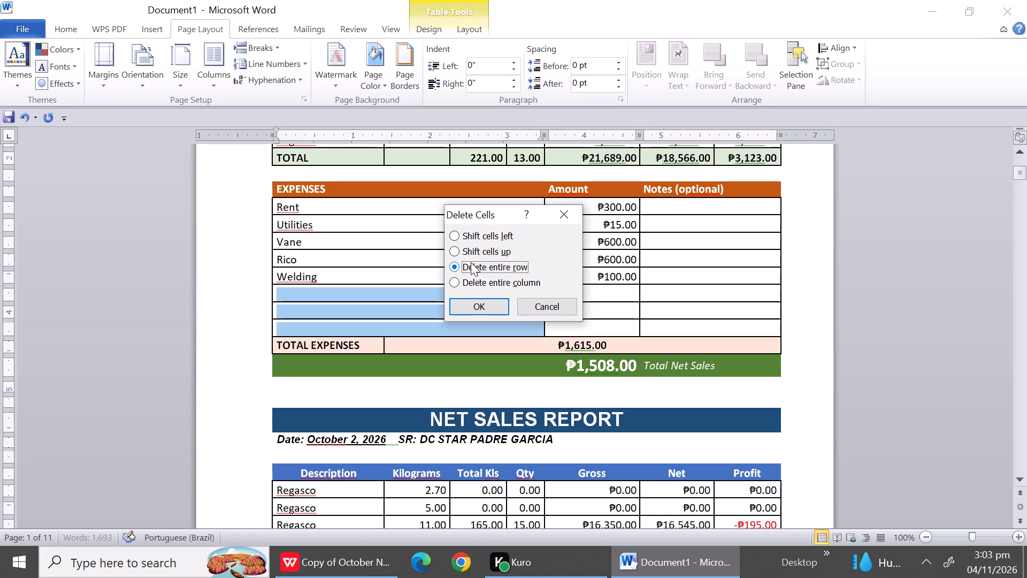
click(477, 302)
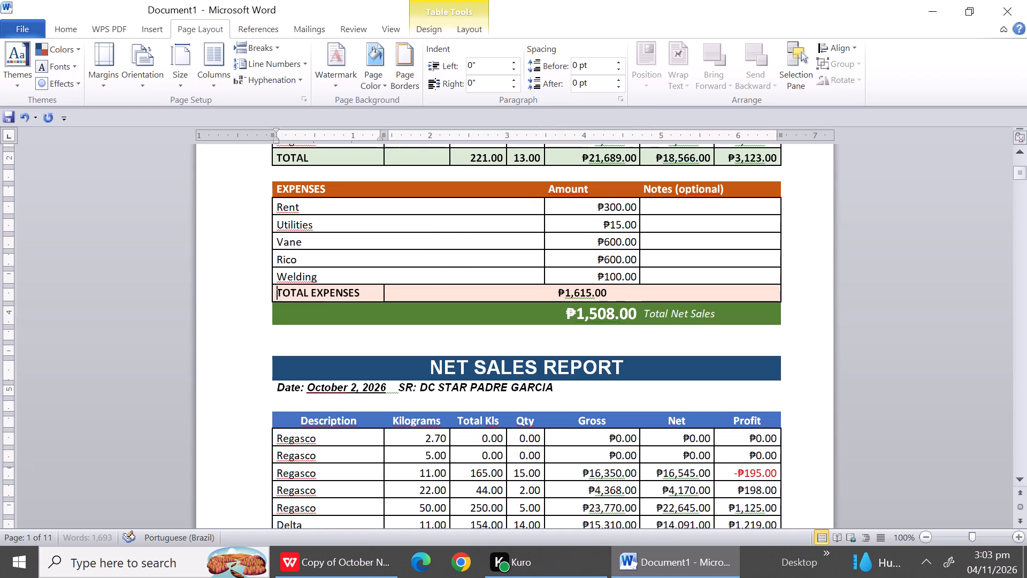
Delete one entire blank row between the October 1 Total Net Sales row and the October 2 report title.
click(351, 344)
right_click(351, 344)
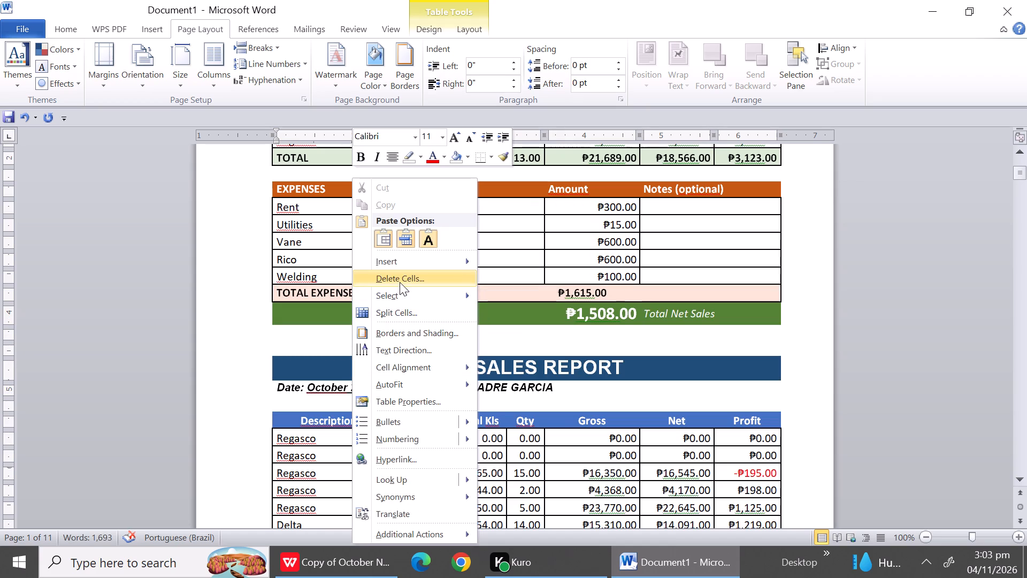
click(400, 282)
click(526, 262)
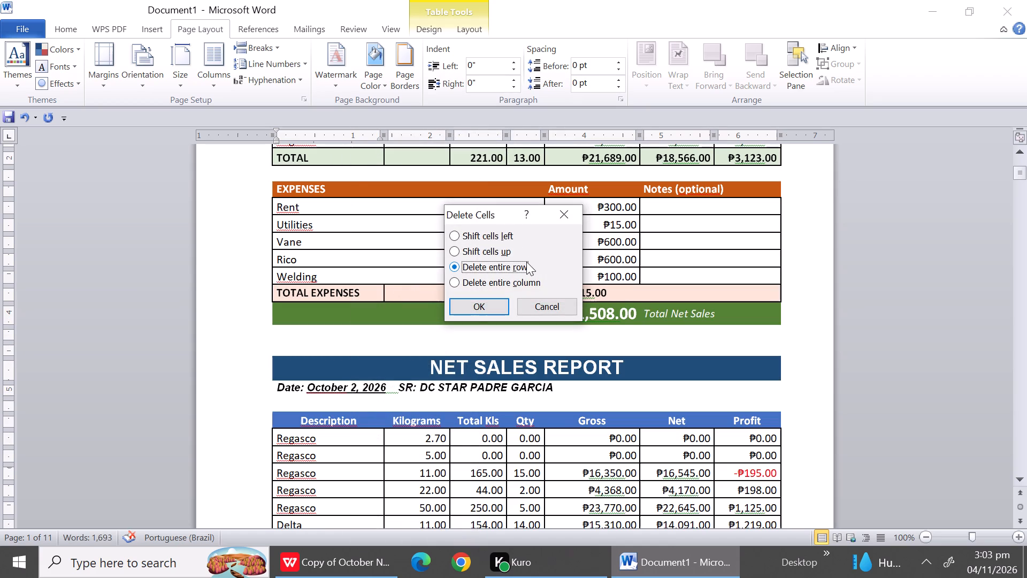
click(472, 305)
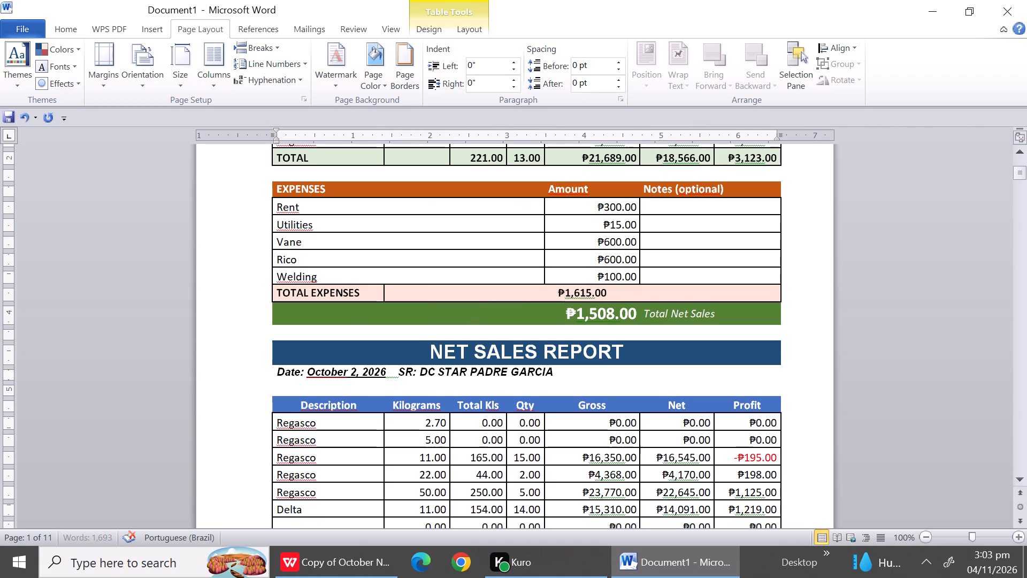
Delete the entire blank row between the date line and the column headers in the October 2 report.
click(343, 390)
right_drag(343, 390, 340, 383)
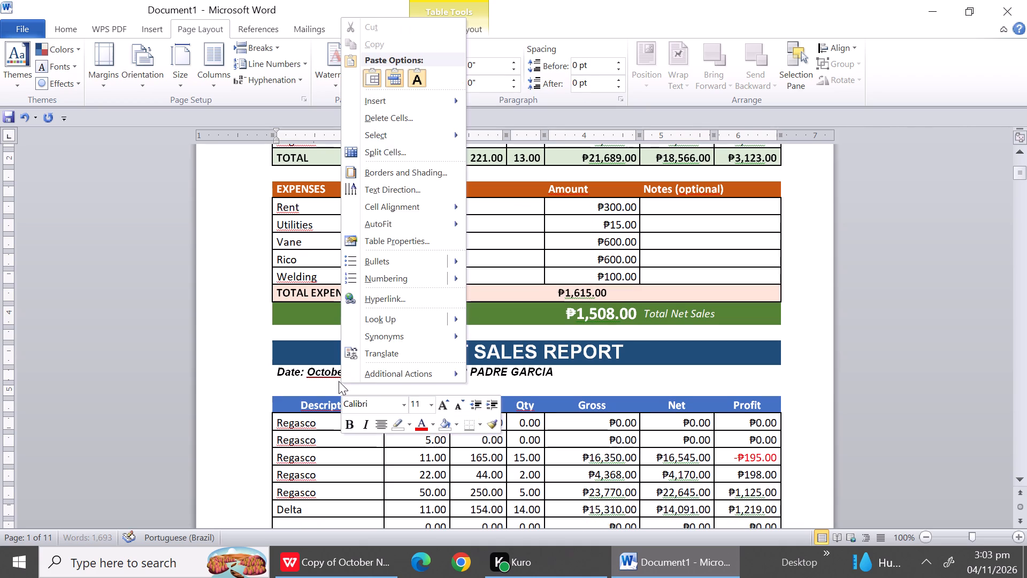
click(368, 118)
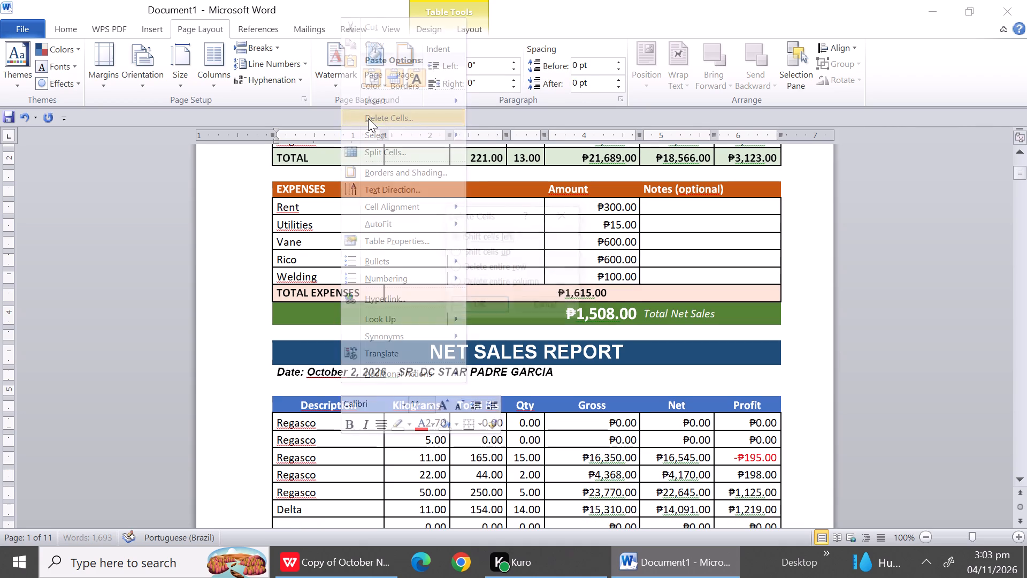
click(500, 268)
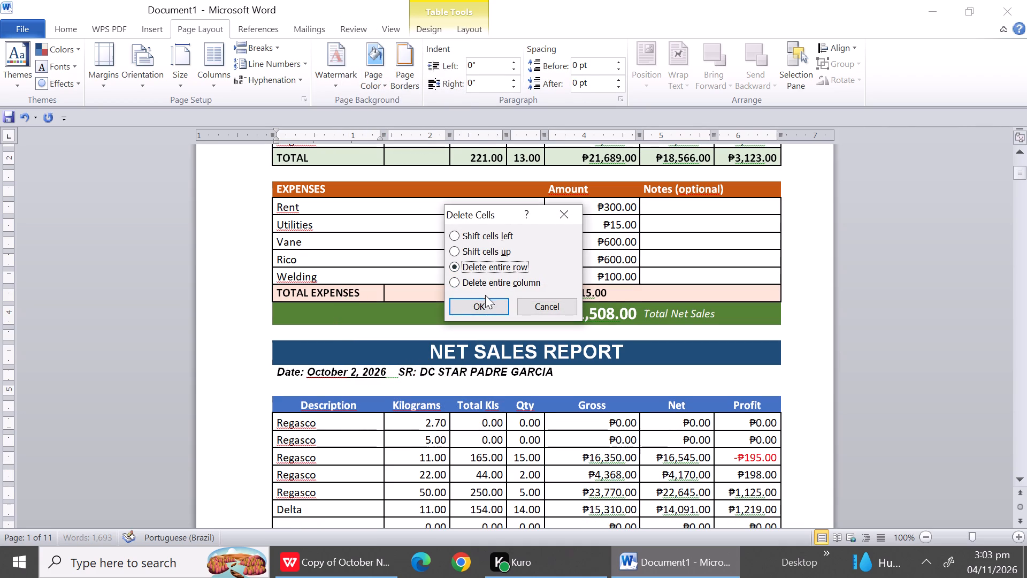
click(485, 302)
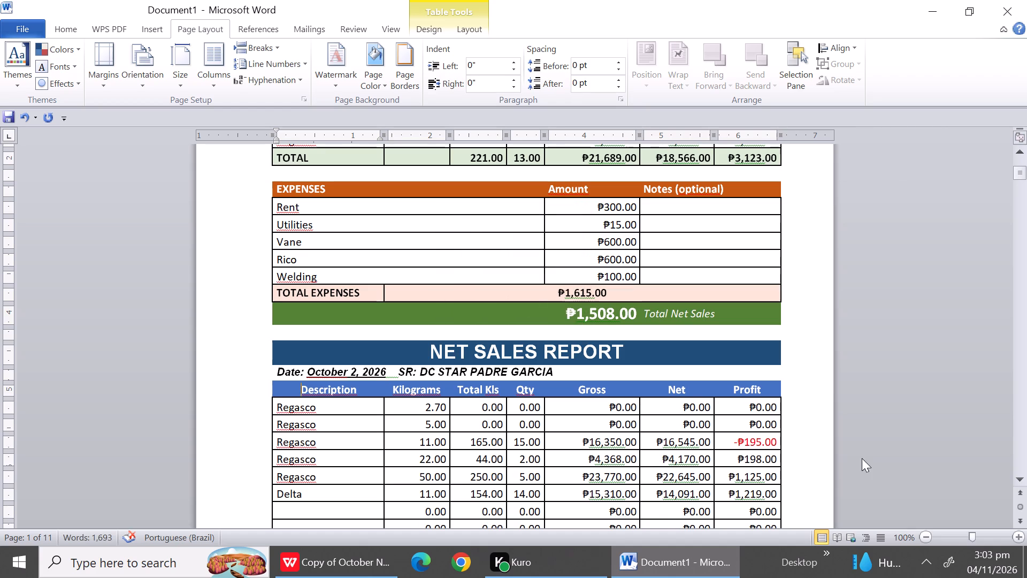
Delete the four entire unused product rows below Delta and the blank spacer row above TOTAL in the October 2 report.
click(1024, 481)
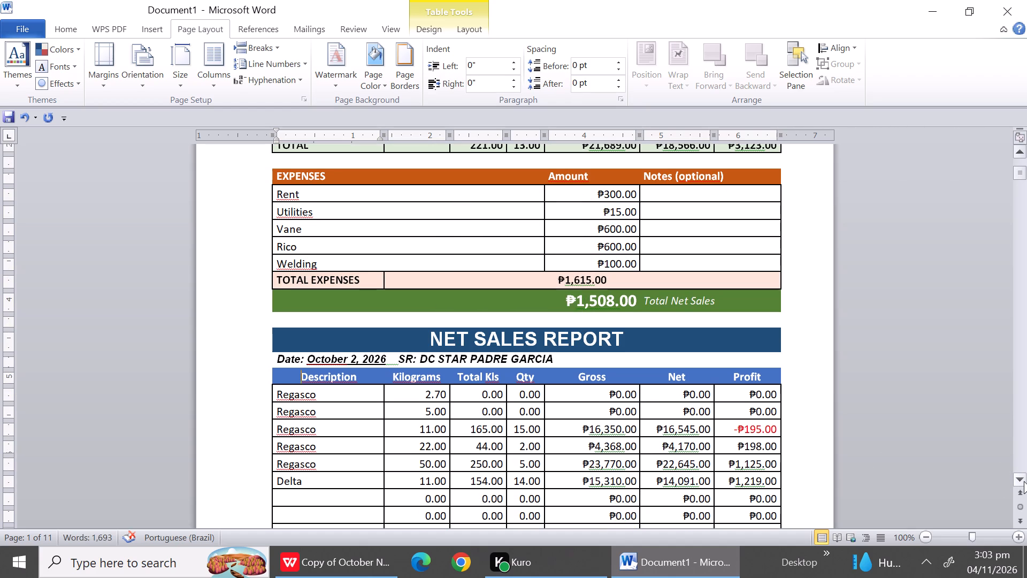
click(1024, 481)
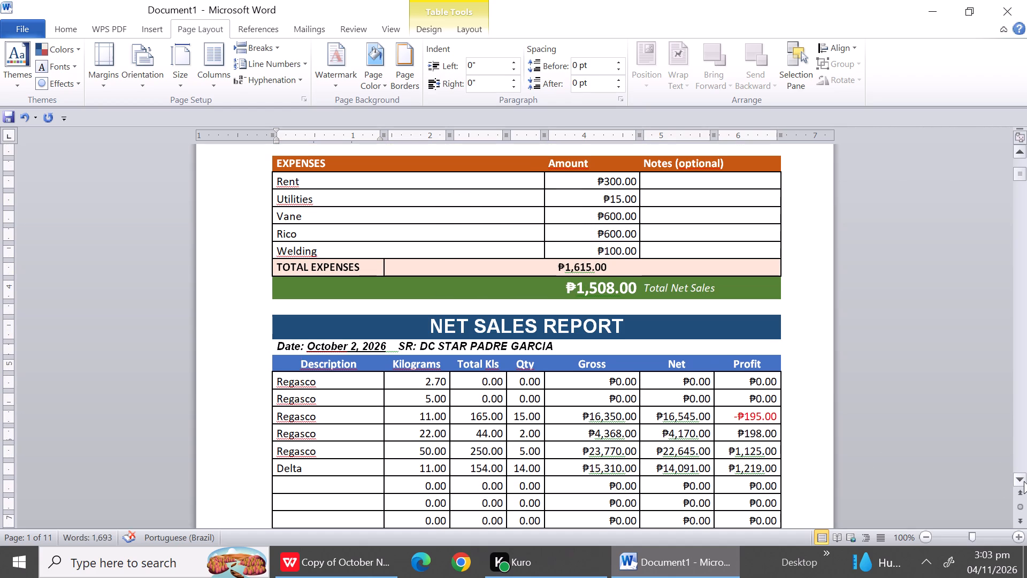
click(1024, 481)
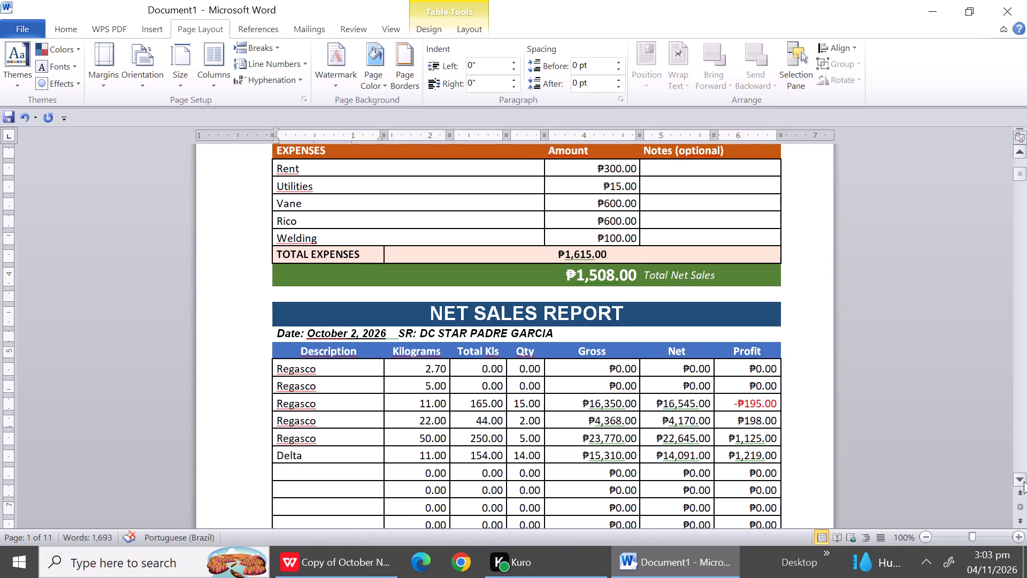
triple_click(1024, 481)
triple_click(1024, 481)
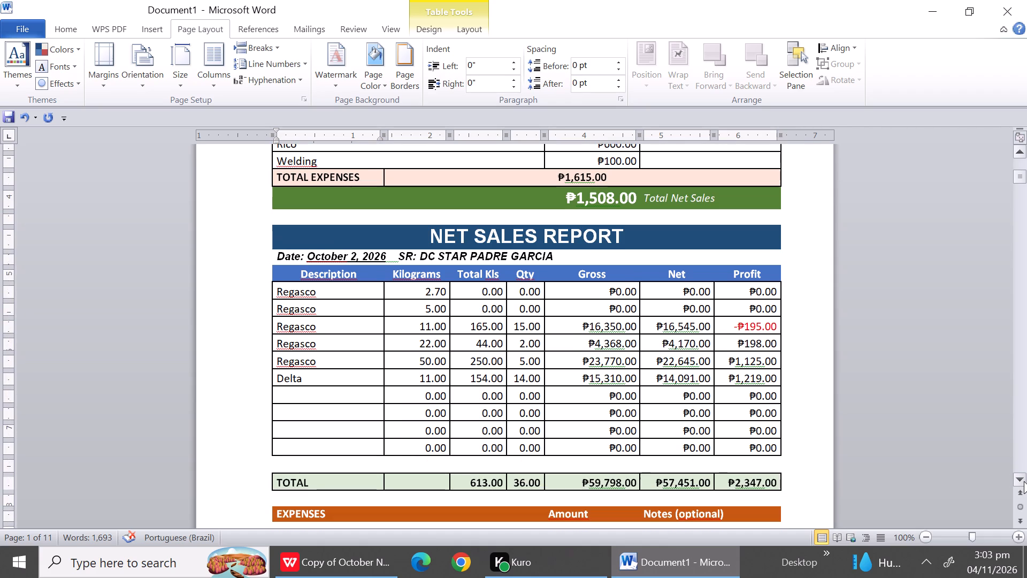
drag(311, 390, 303, 462)
right_click(303, 462)
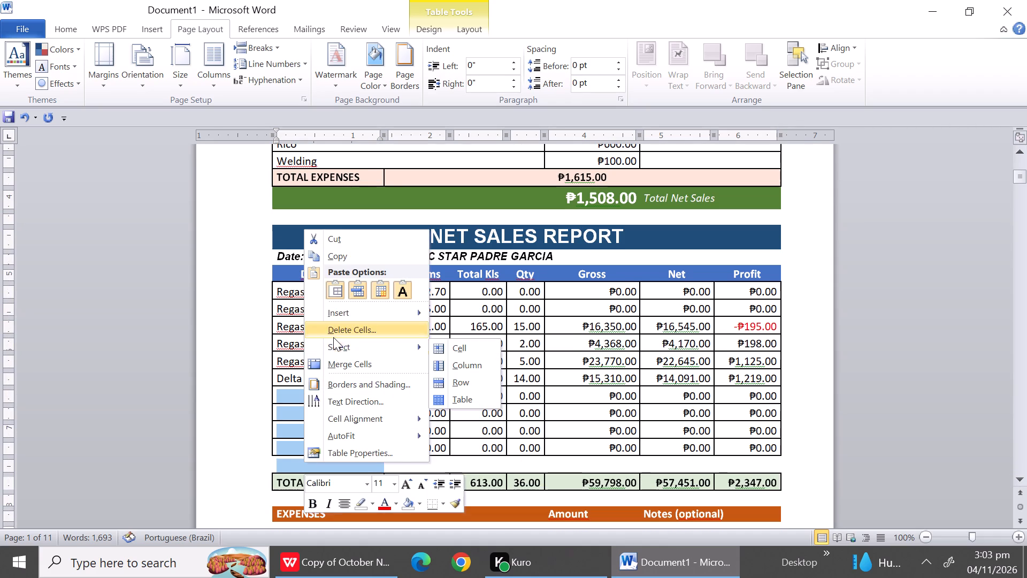
click(333, 334)
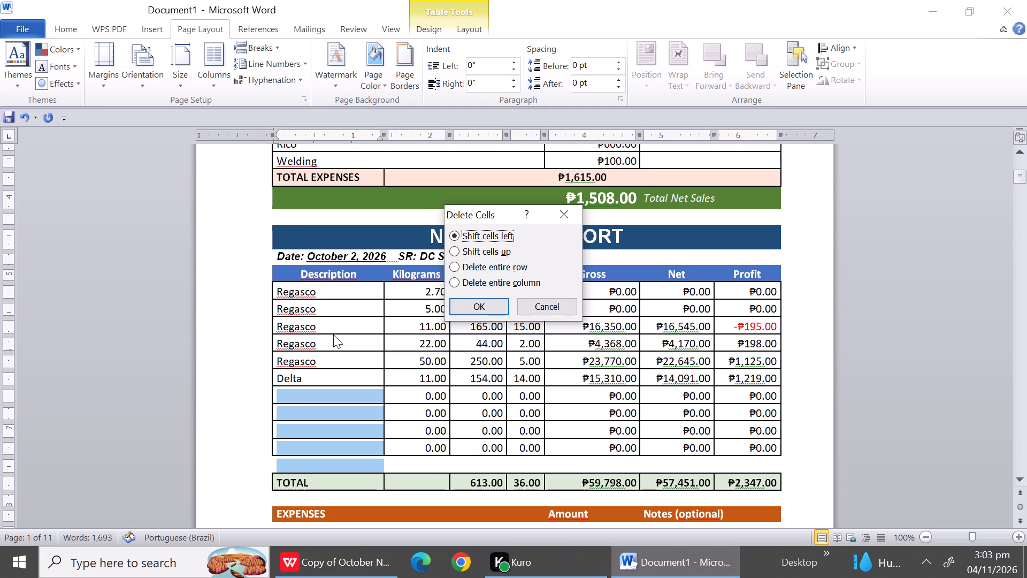
click(503, 270)
click(476, 311)
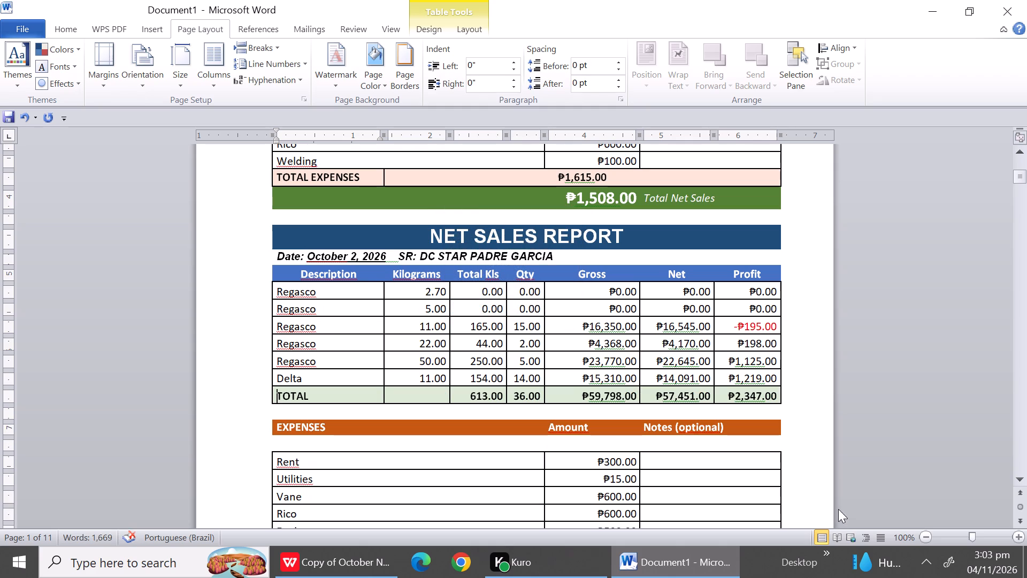
Delete the entire blank row directly below the EXPENSES header in the October 2 report.
double_click(1023, 480)
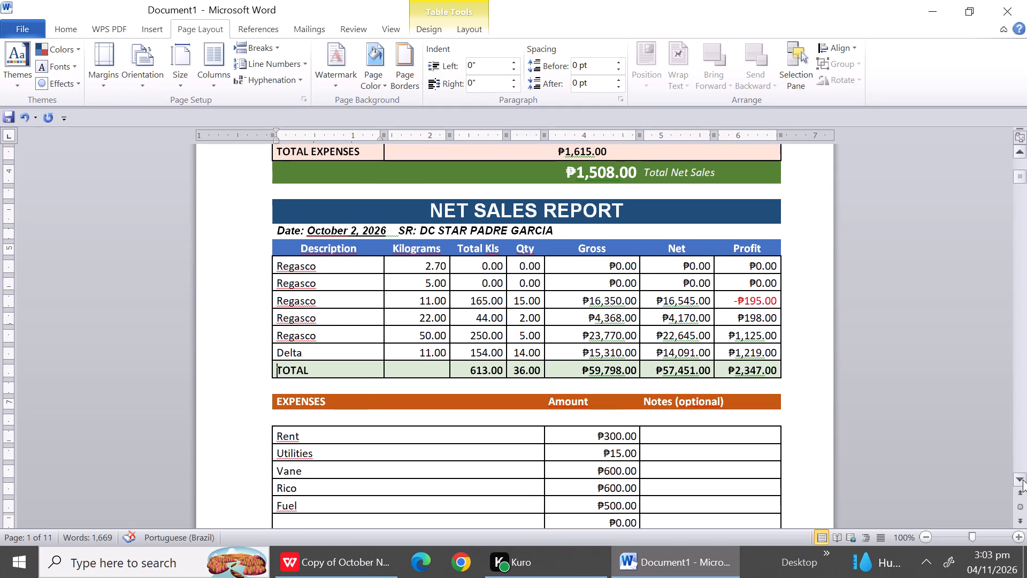
double_click(1023, 480)
click(326, 388)
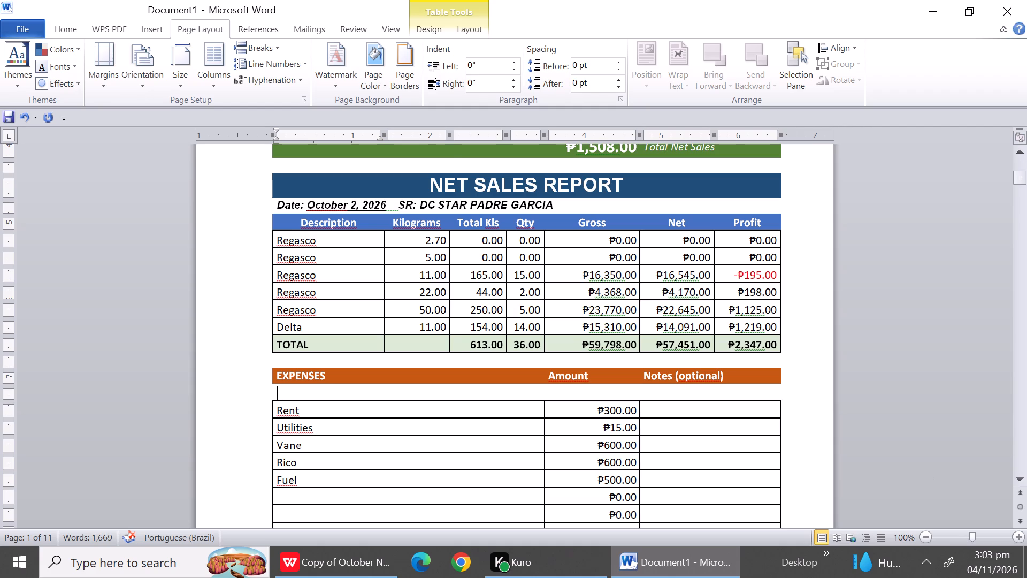
right_click(326, 388)
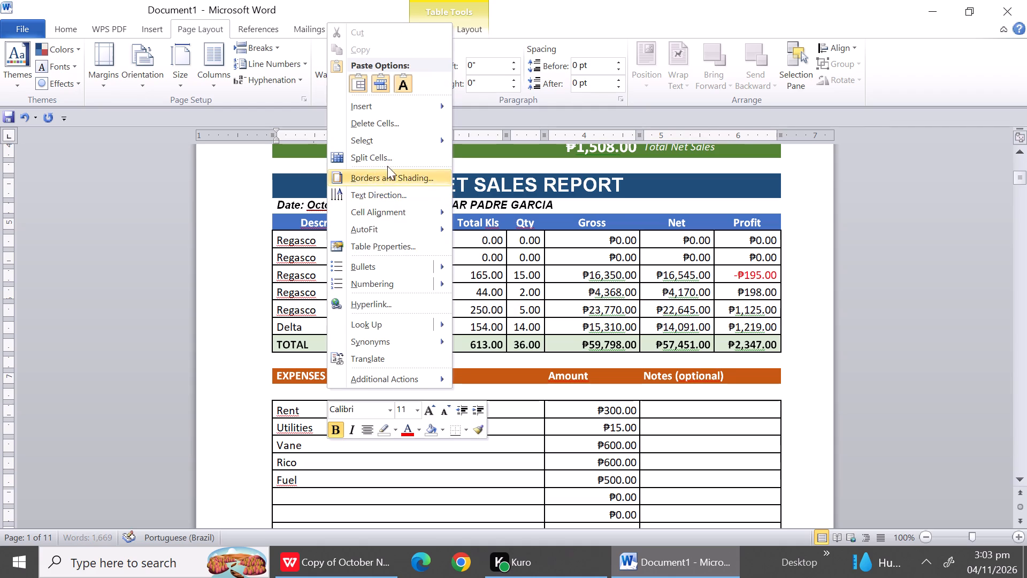
click(377, 128)
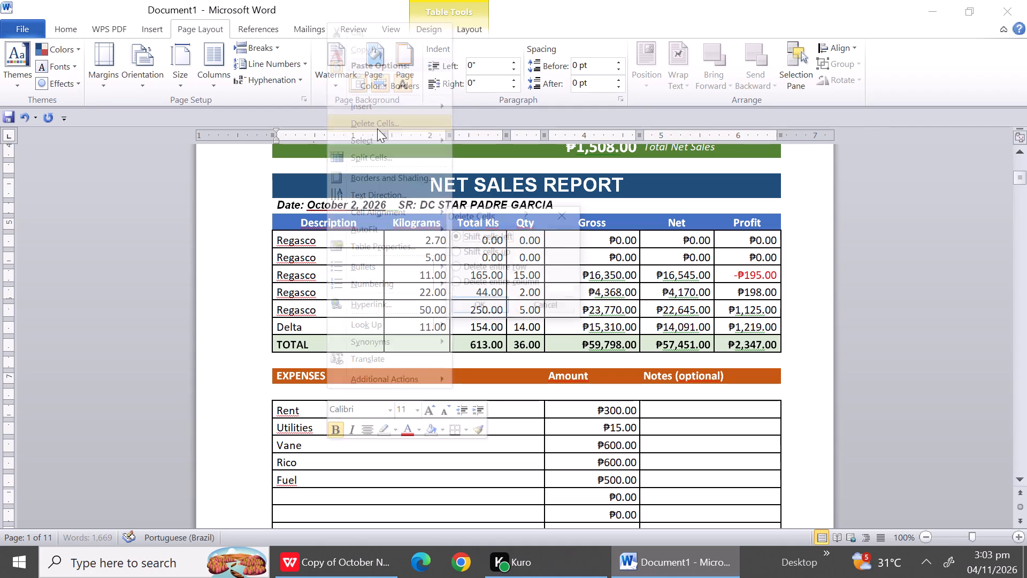
click(453, 268)
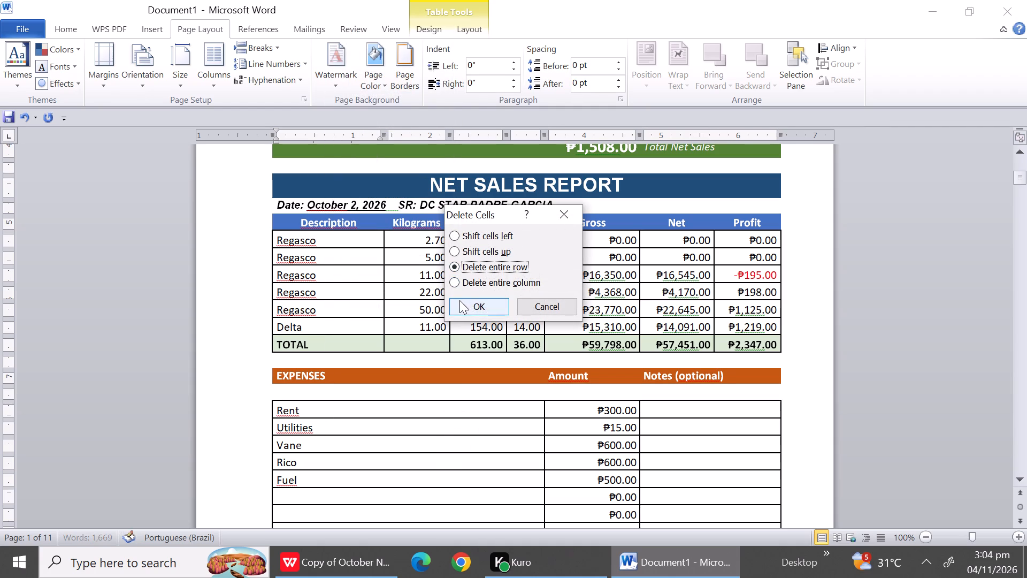
click(459, 300)
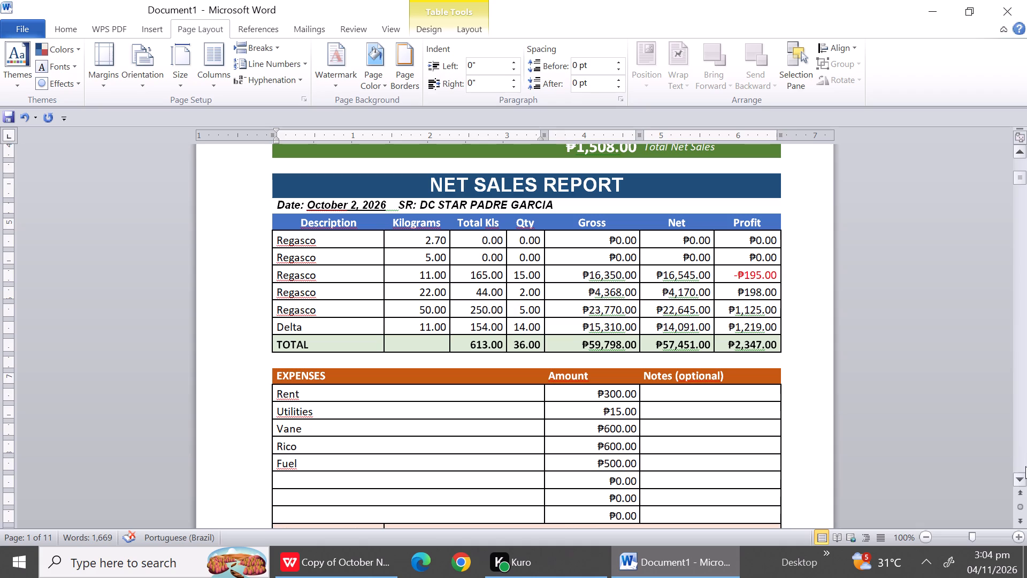
Delete the three entire empty expense rows between Fuel and TOTAL EXPENSES in the October 2 report.
triple_click(1022, 475)
triple_click(1022, 475)
double_click(1022, 475)
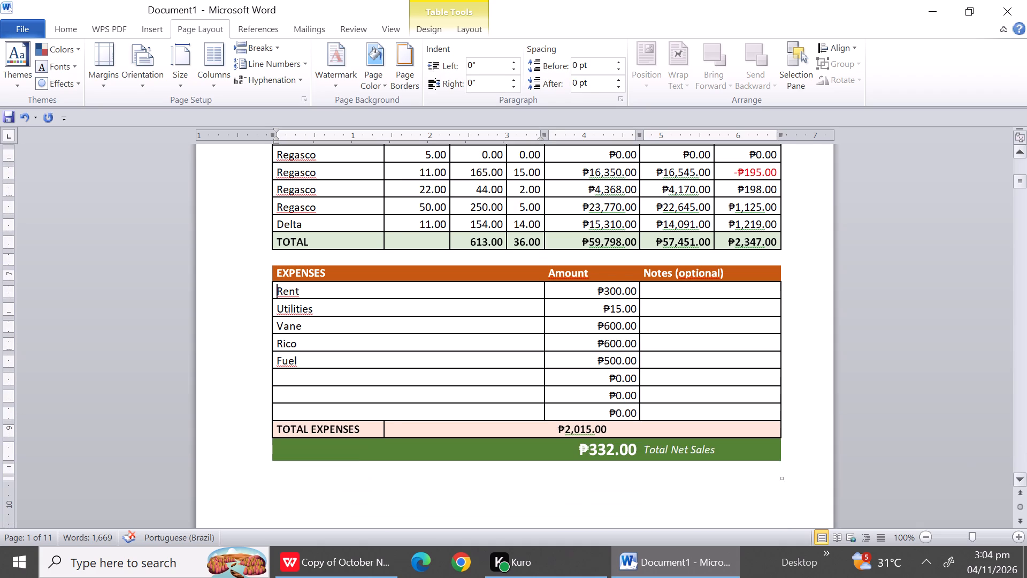
drag(344, 381, 339, 408)
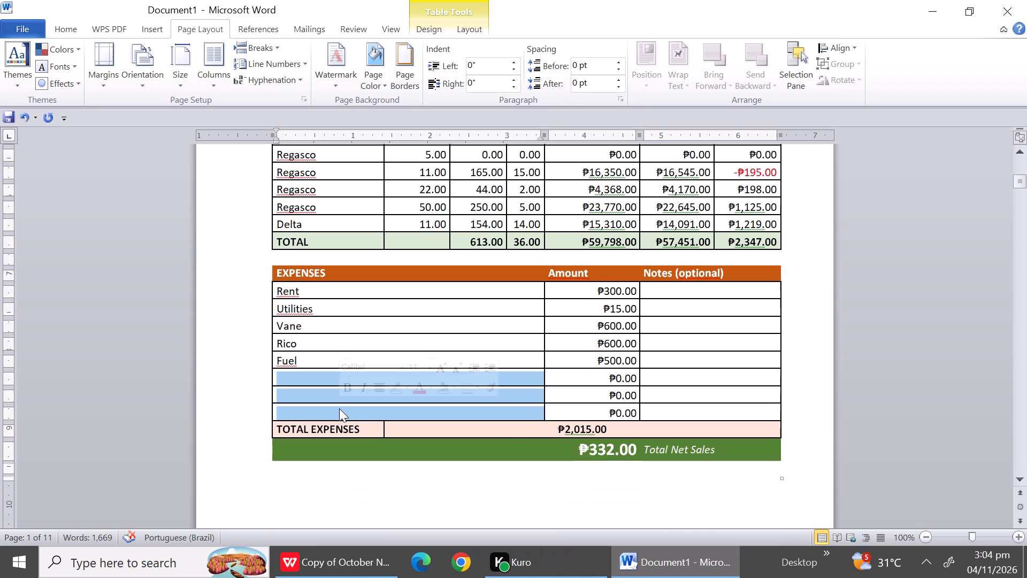
click(339, 408)
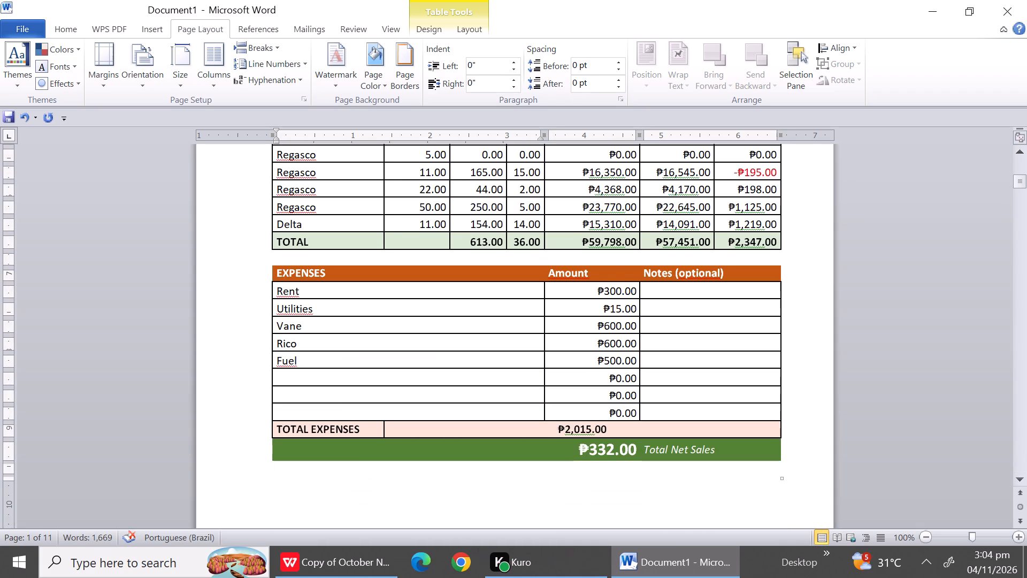
drag(298, 378, 298, 403)
right_click(298, 403)
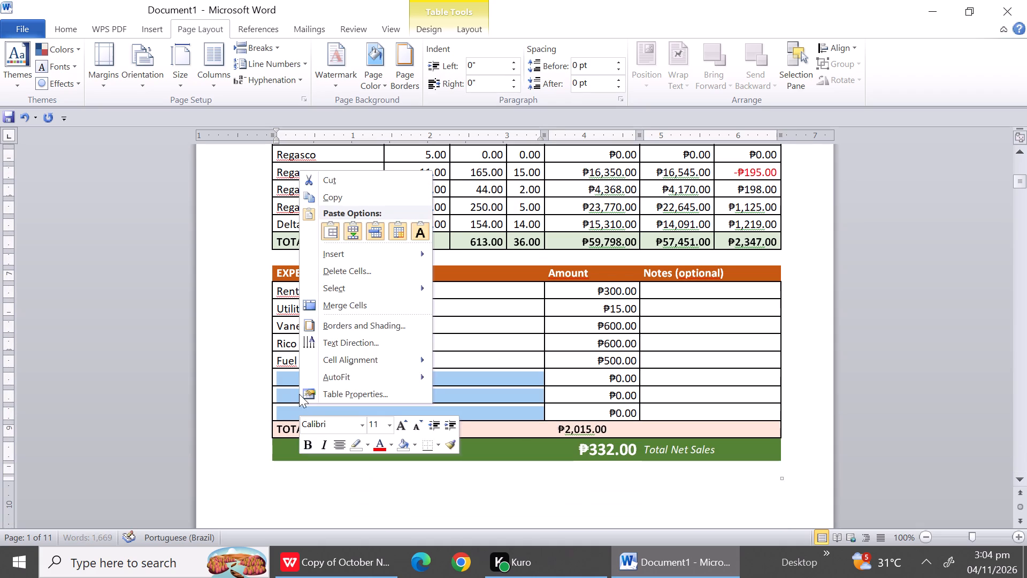
click(346, 268)
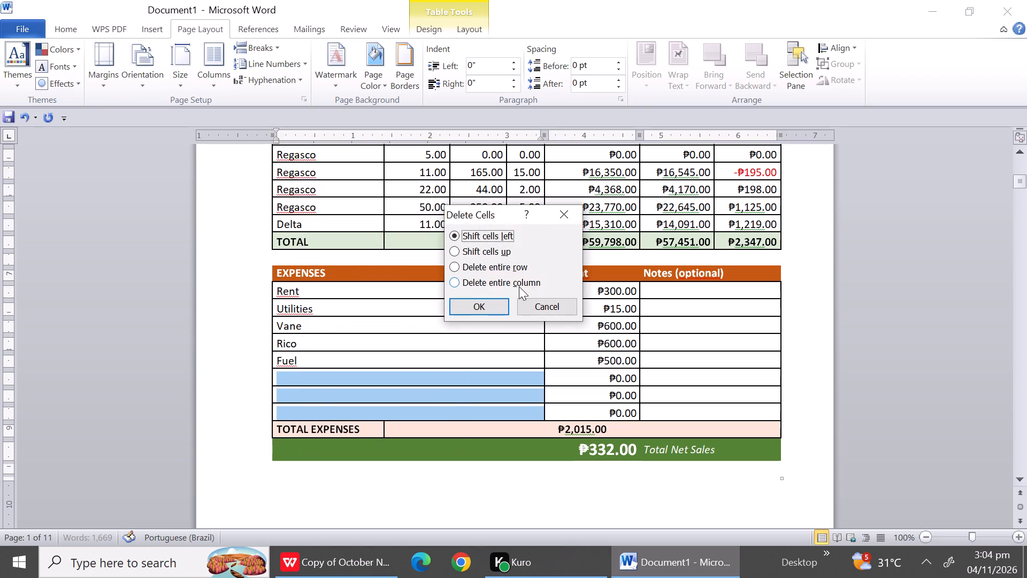
click(488, 268)
click(480, 307)
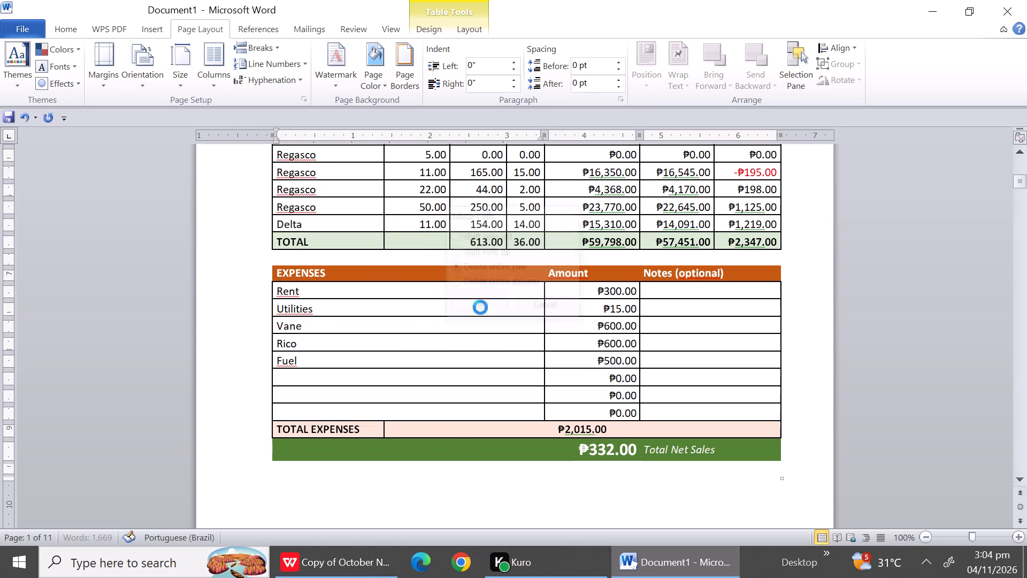
Delete one entire blank row between the October 2 Total Net Sales row and the October 3 report title.
click(282, 433)
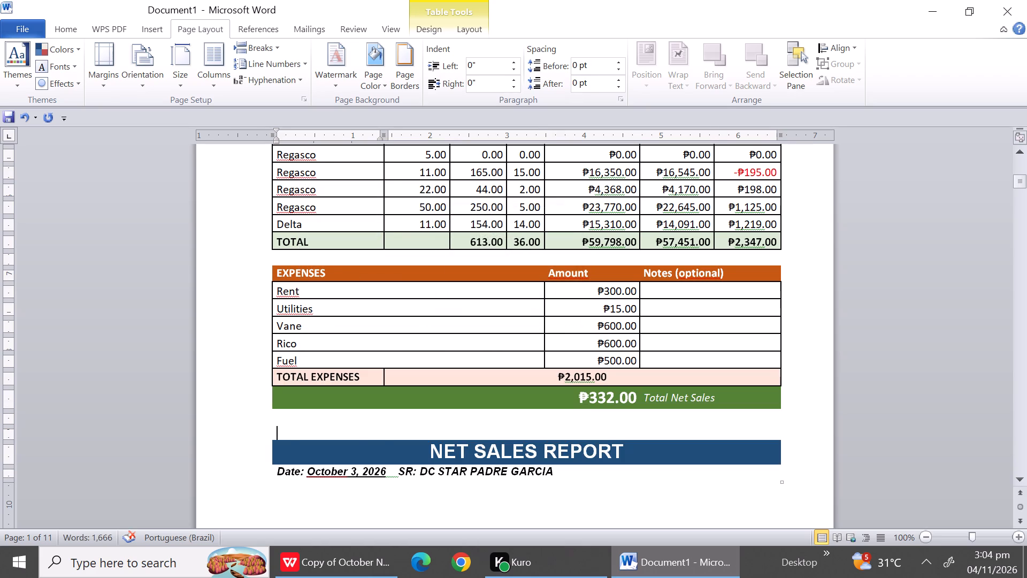
right_click(282, 433)
click(356, 175)
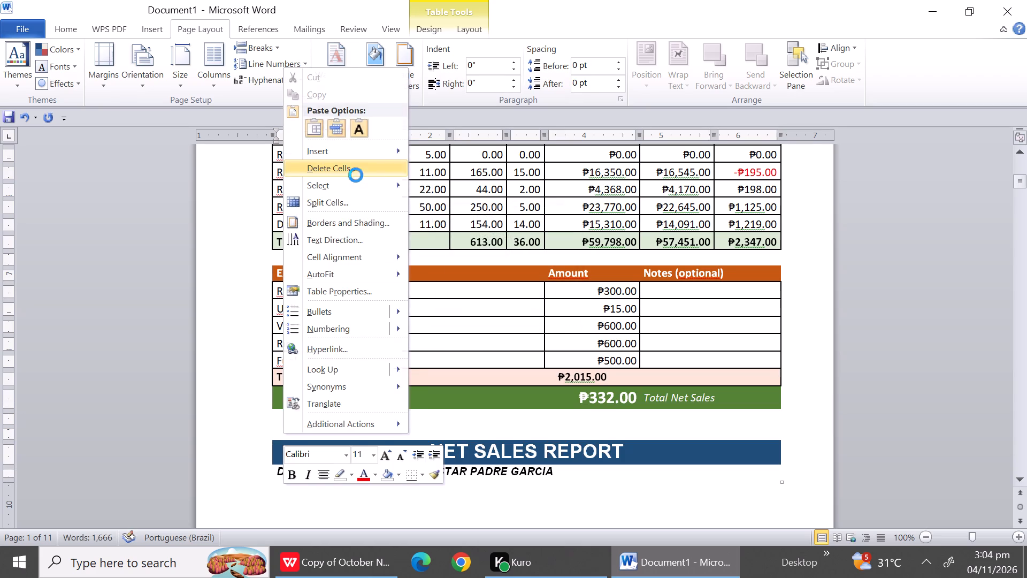
drag(458, 270, 462, 303)
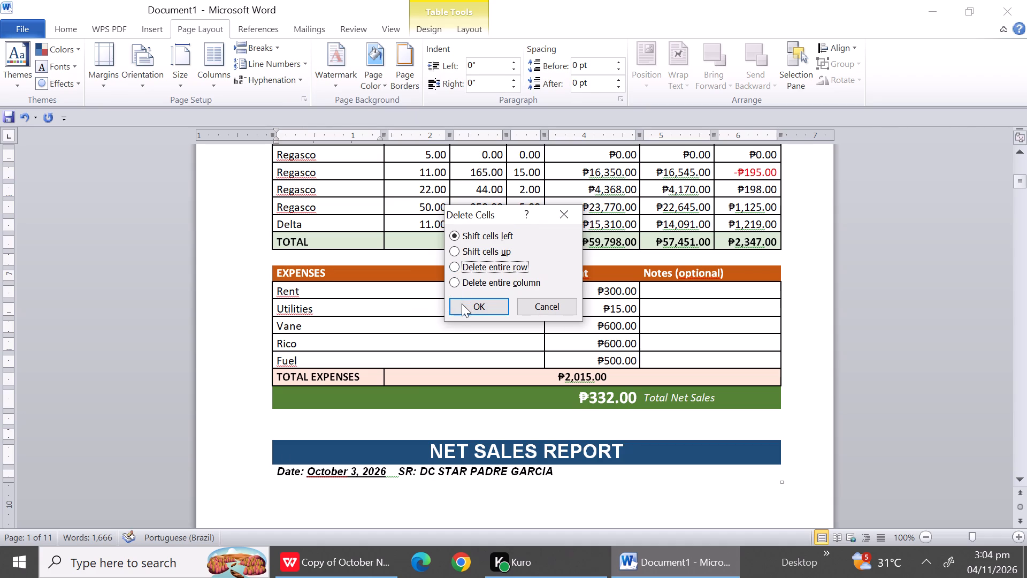
drag(462, 303, 462, 305)
click(462, 305)
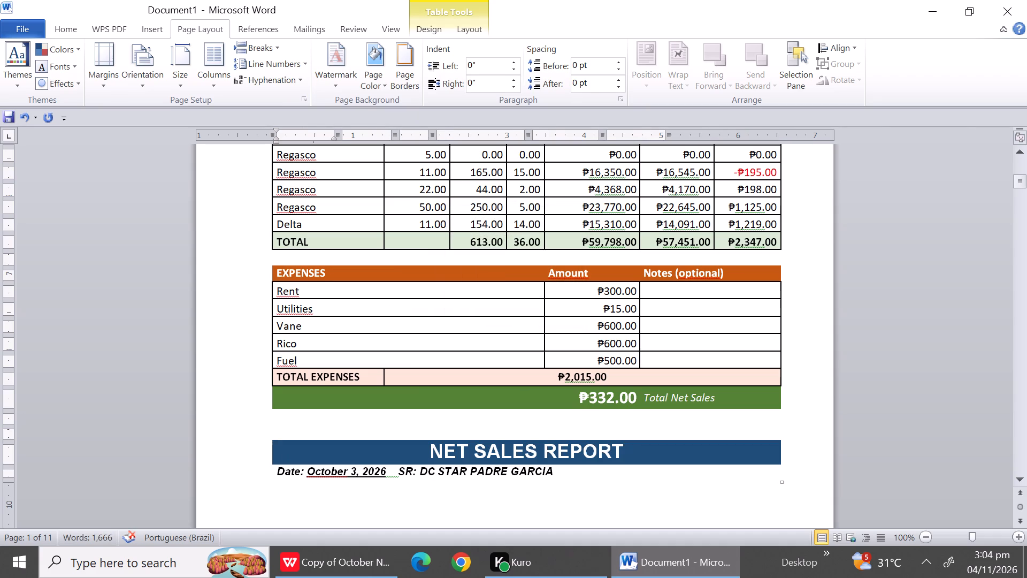
right_click(349, 430)
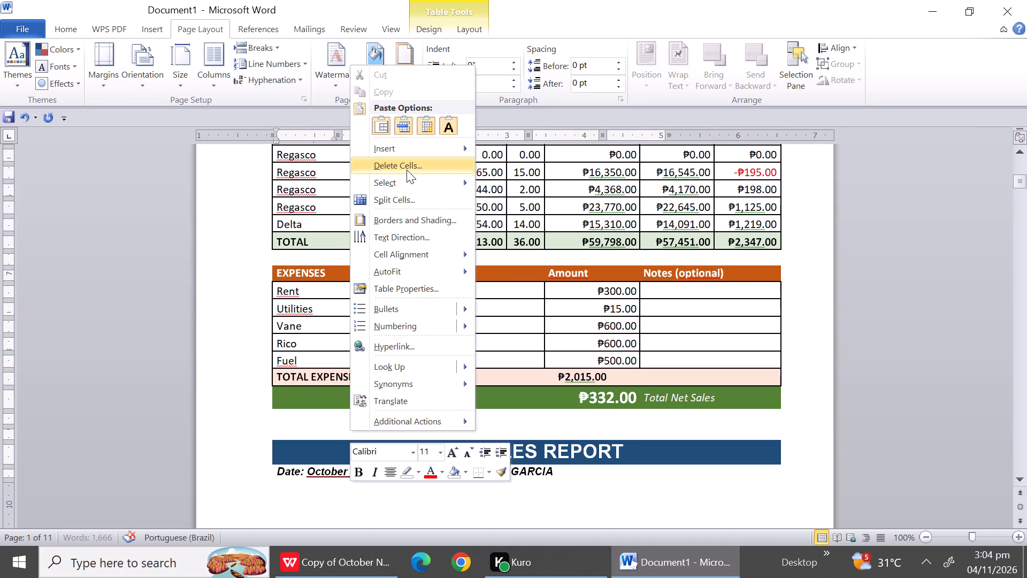
click(407, 170)
click(498, 270)
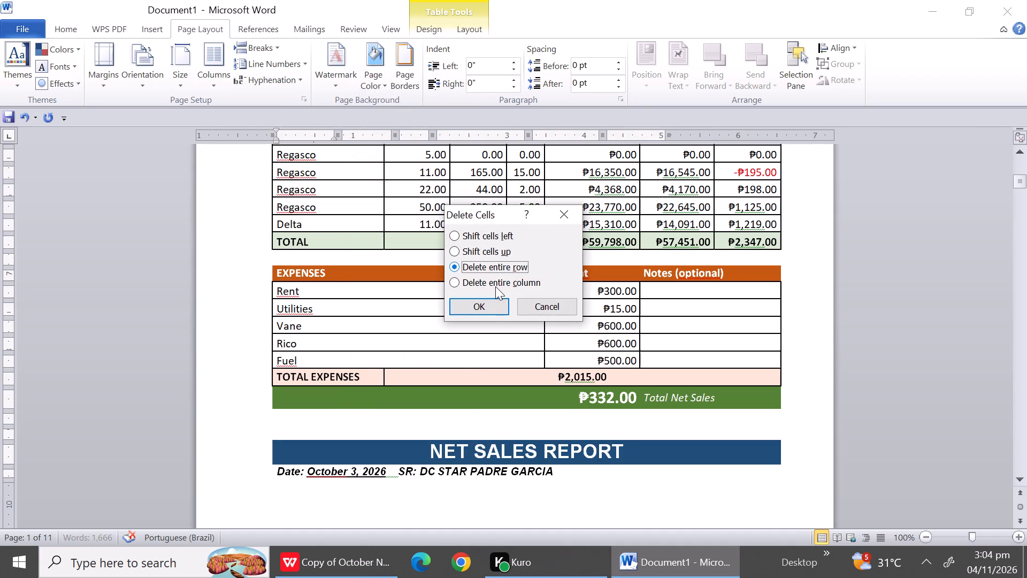
click(492, 305)
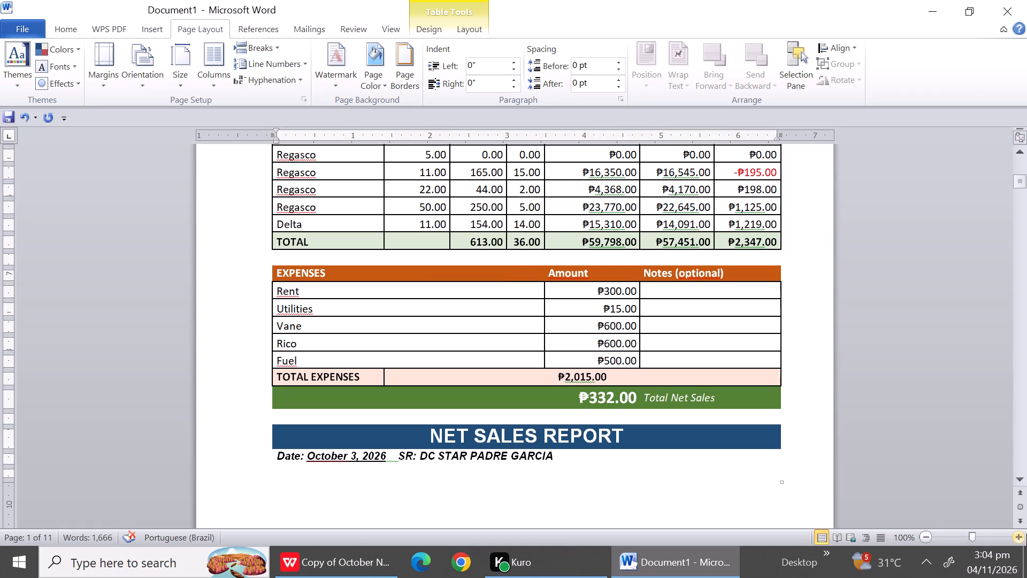
Add three blank lines above the October 3 report title so that this report starts at the top of page 2.
triple_click(1018, 480)
triple_click(1018, 480)
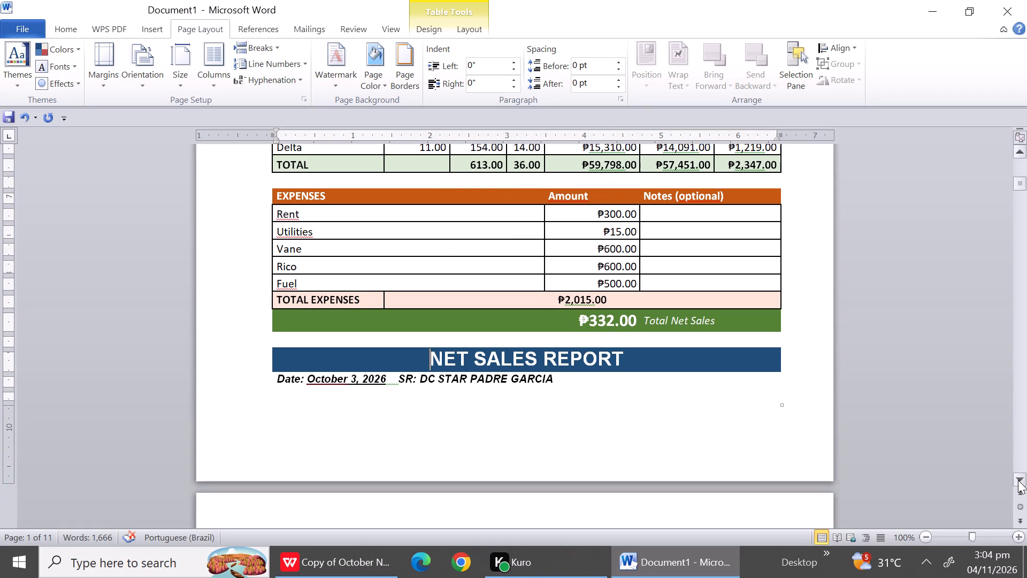
click(794, 336)
key(Return)
key(Return)
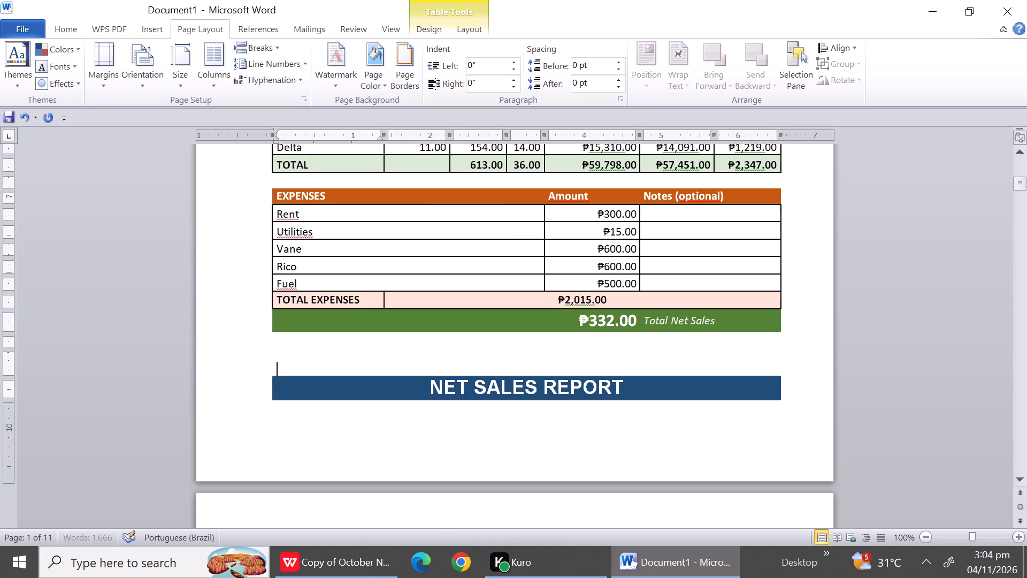
key(Return)
key(Return)
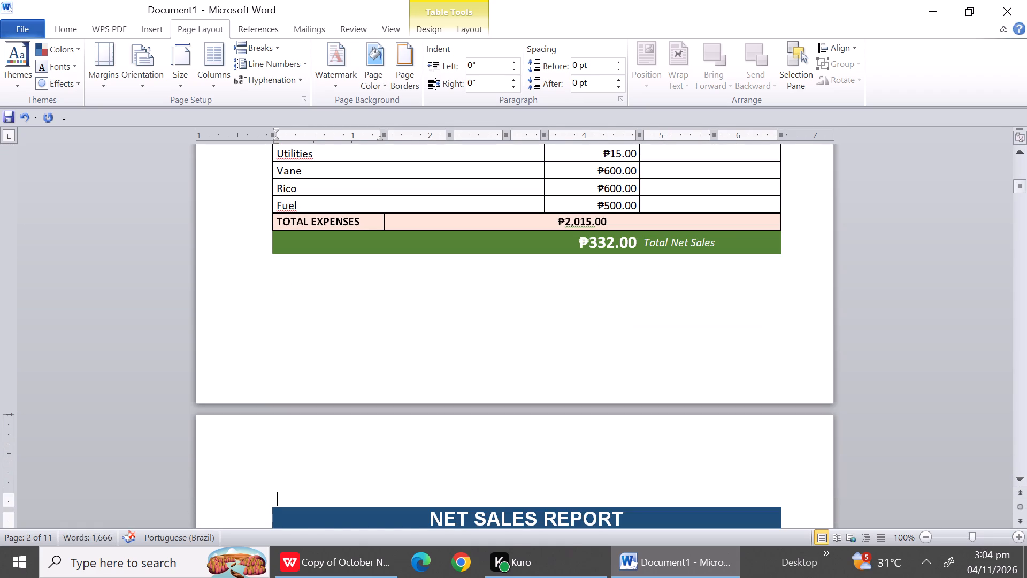
key(BackSpace)
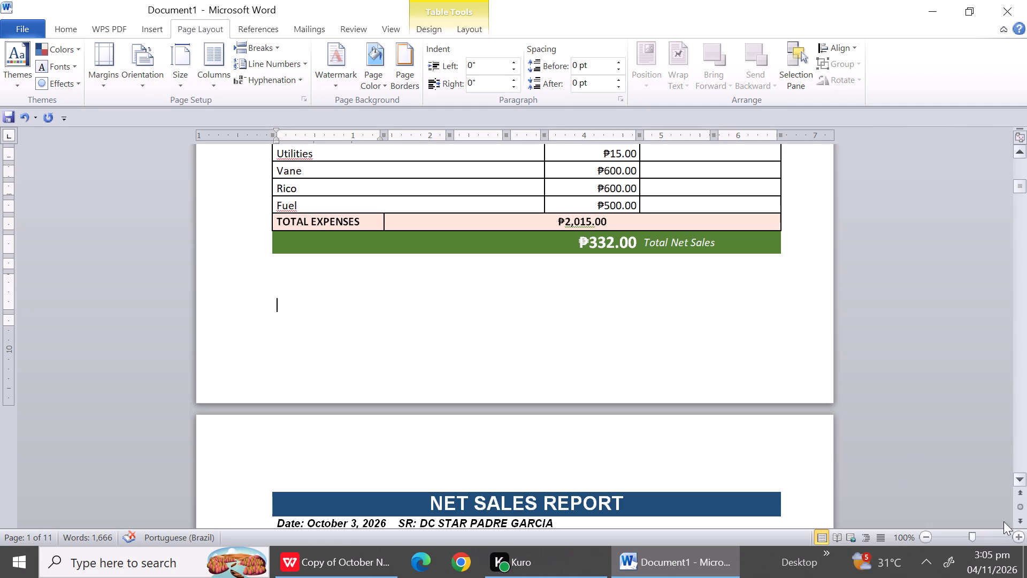
click(1021, 481)
triple_click(1021, 481)
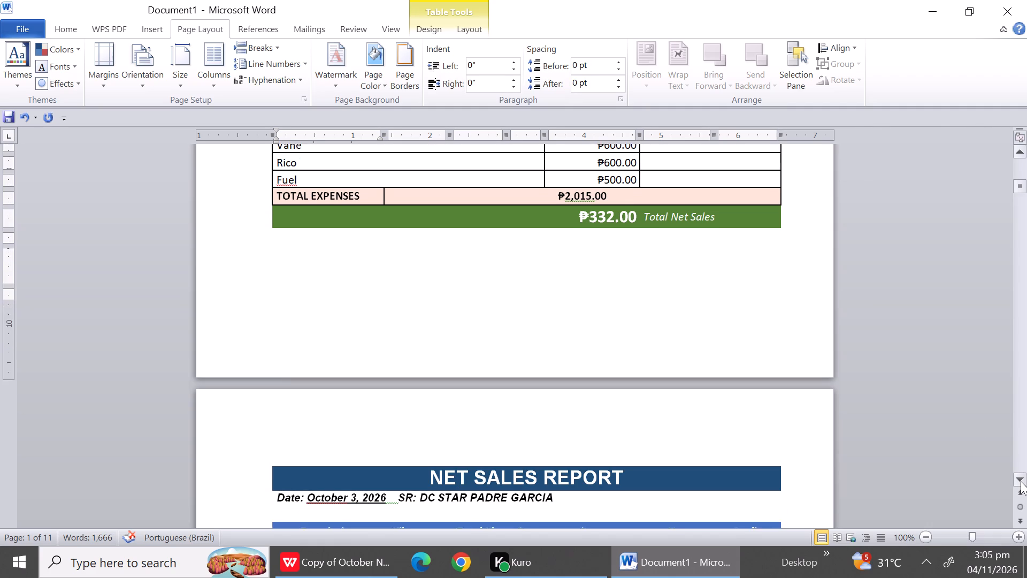
Delete the entire blank row between the date line and the column headers in the October 3 report.
triple_click(1021, 481)
triple_click(1021, 481)
double_click(1021, 481)
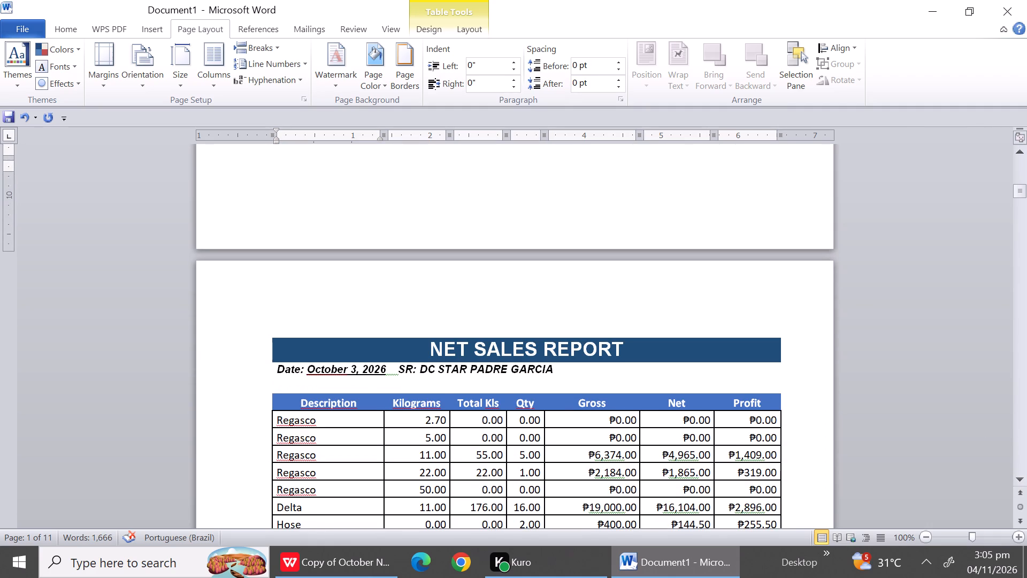
click(304, 386)
right_click(304, 386)
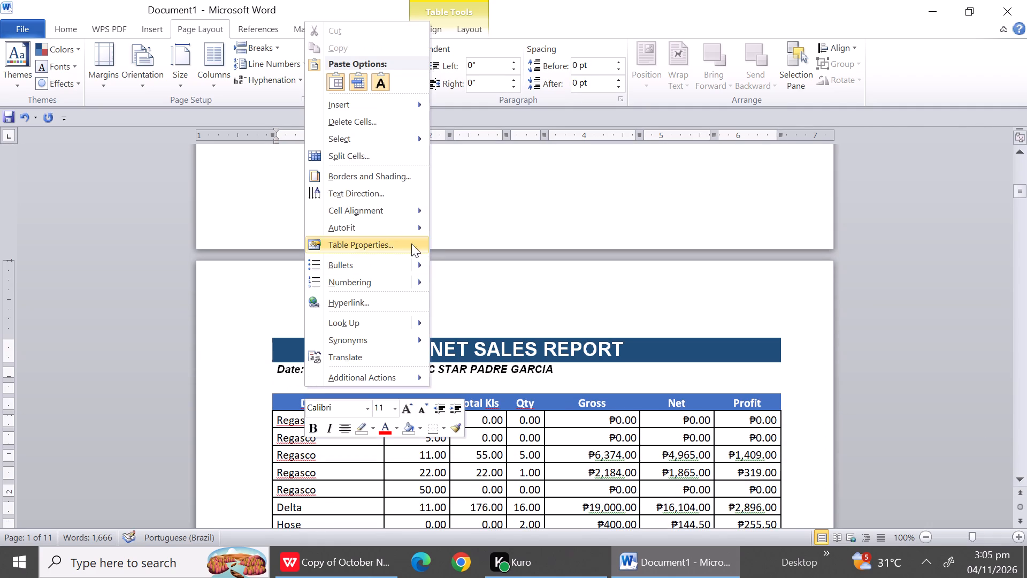
click(361, 127)
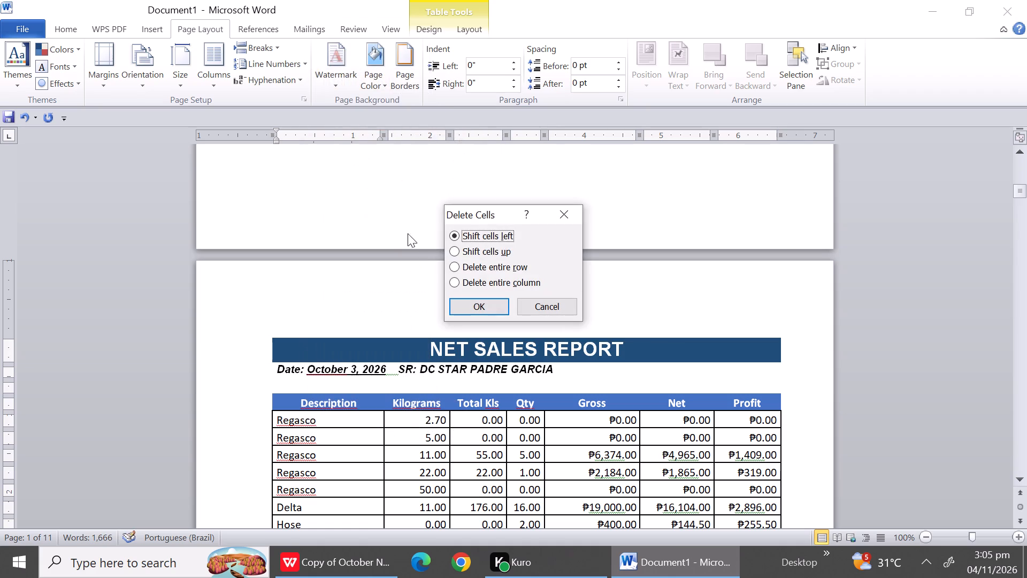
click(466, 264)
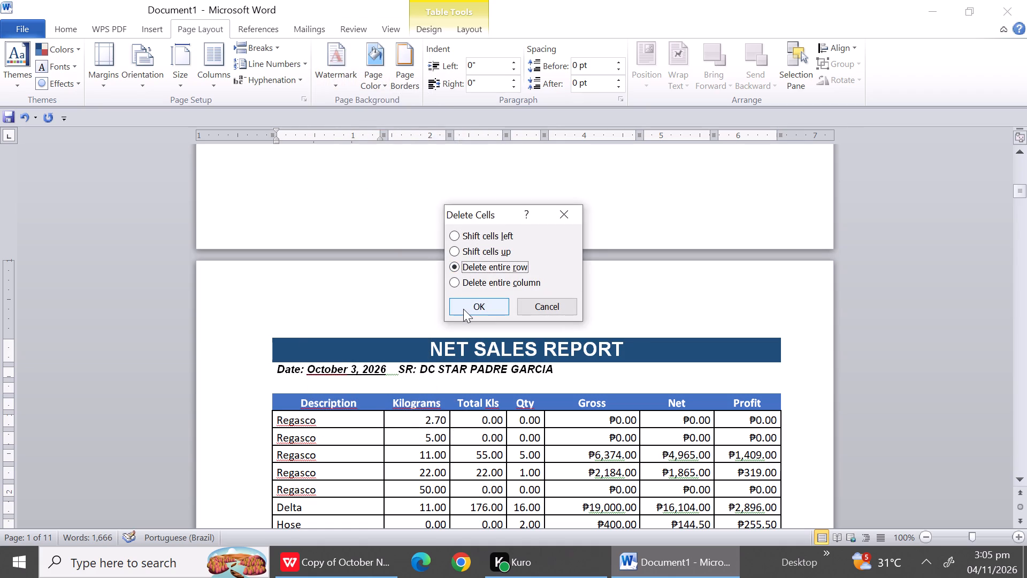
click(463, 309)
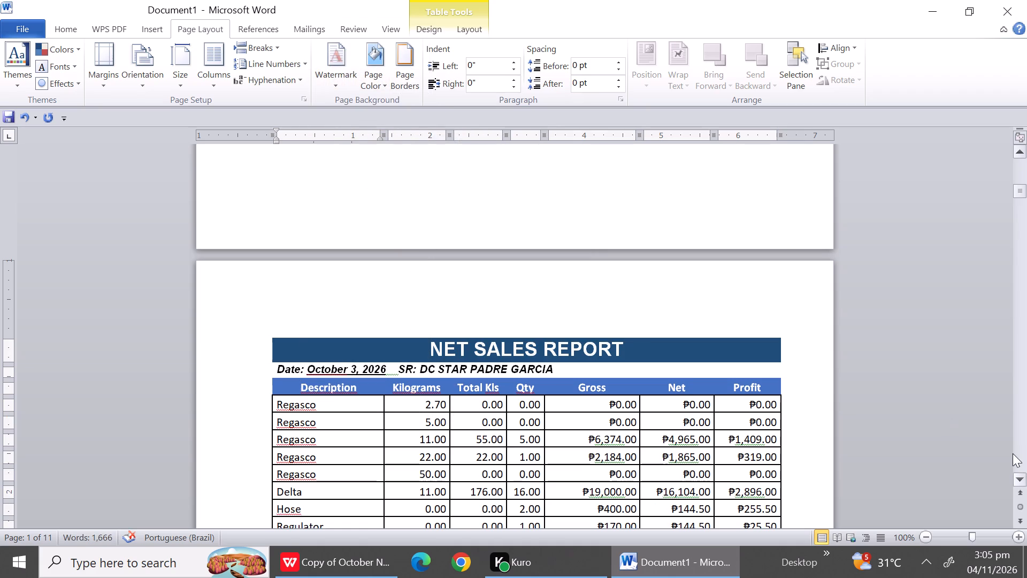
Delete the two entire rows without a description between Clamp and TOTAL in the October 3 report.
triple_click(1020, 484)
triple_click(1020, 484)
triple_click(1020, 484)
triple_click(1020, 484)
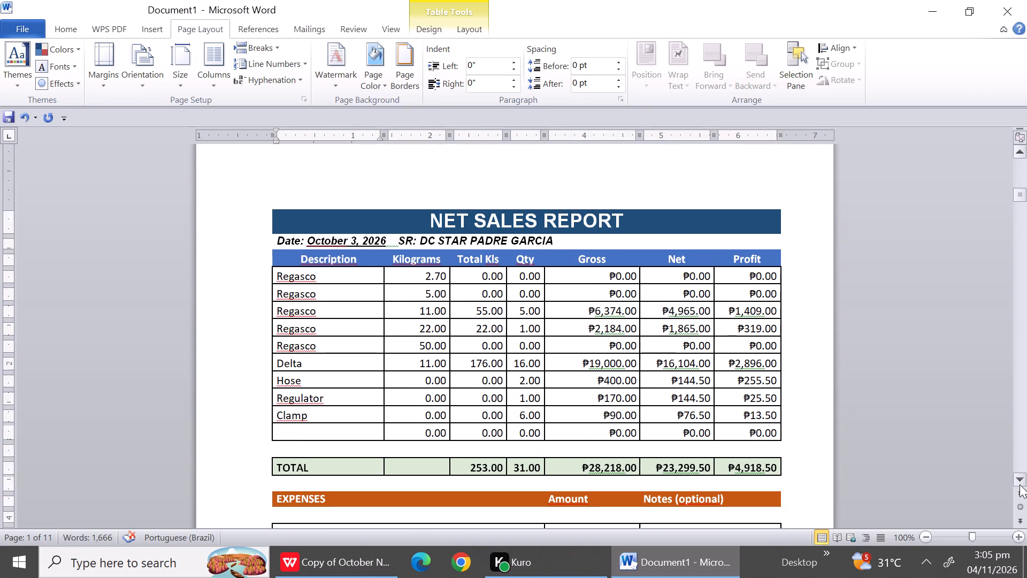
double_click(1020, 484)
scroll(364, 449, down, 1)
drag(315, 378, 316, 385)
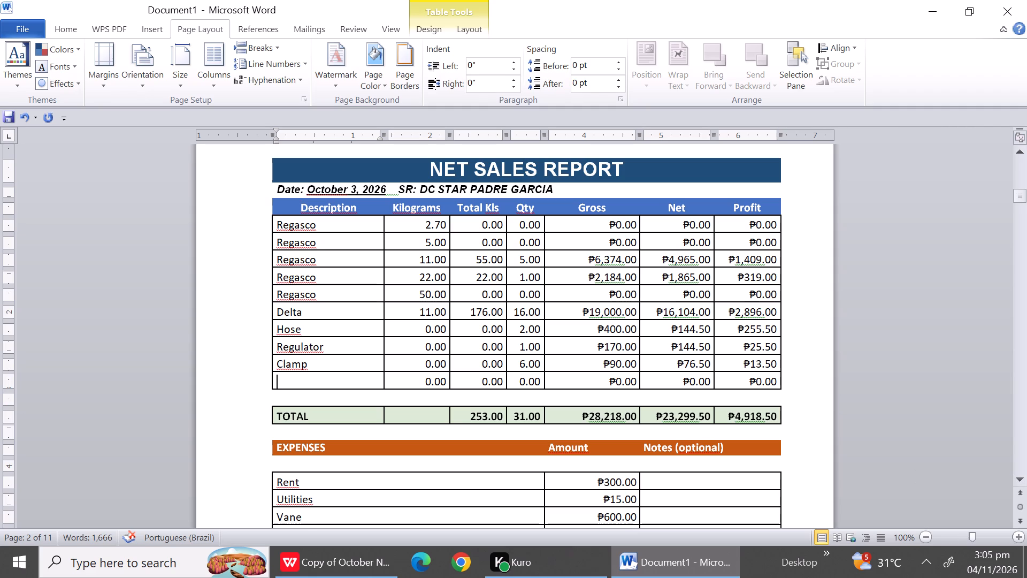
drag(316, 385, 318, 393)
right_click(318, 393)
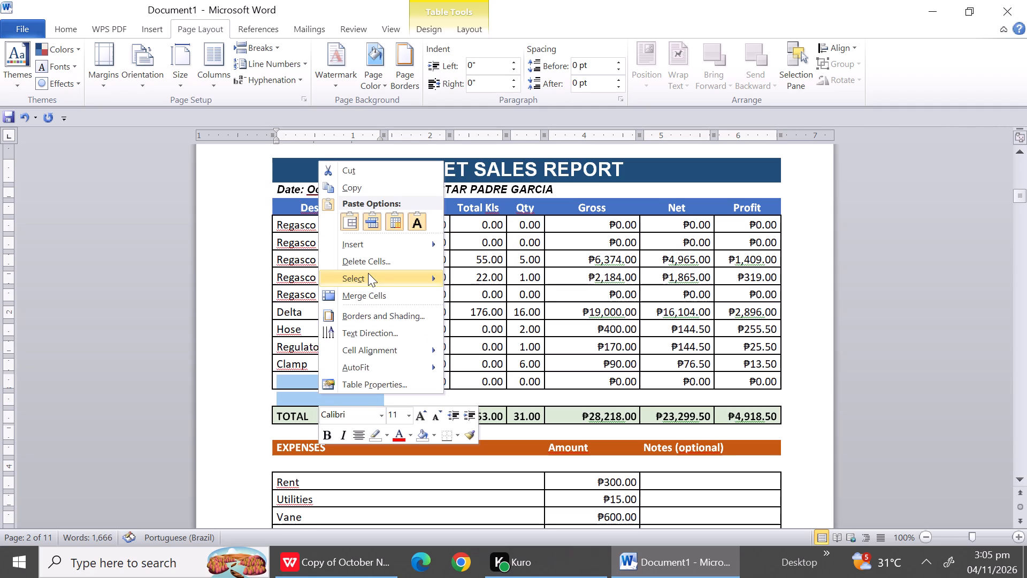
click(366, 263)
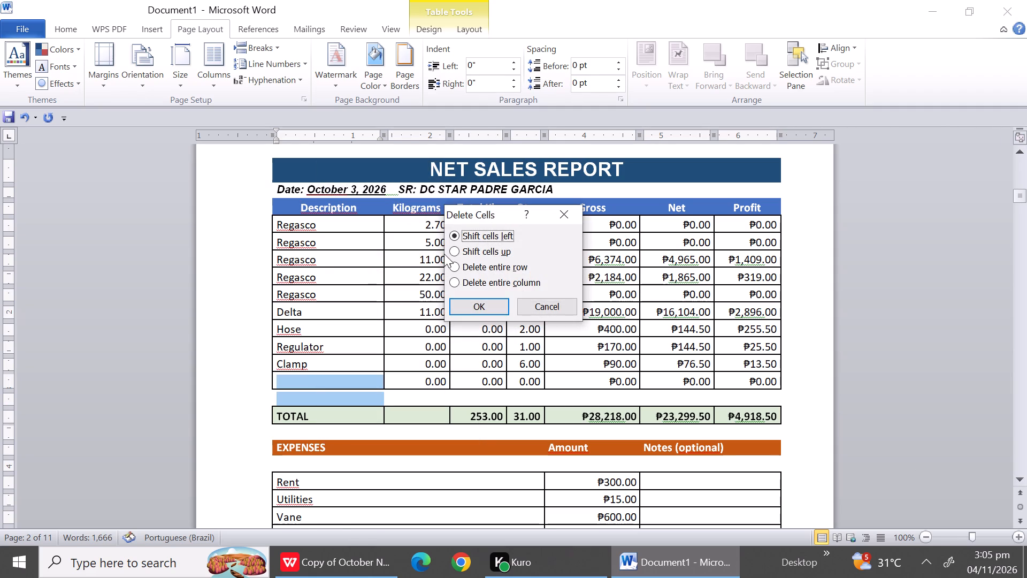
click(464, 265)
click(466, 305)
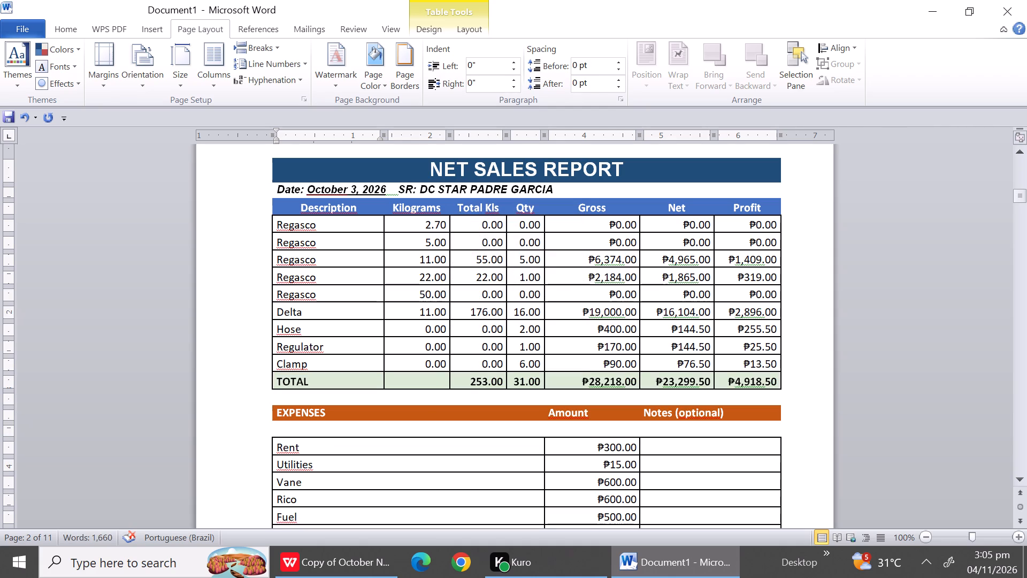
Delete the entire blank row directly below the EXPENSES header in the October 3 report.
click(280, 427)
right_click(280, 427)
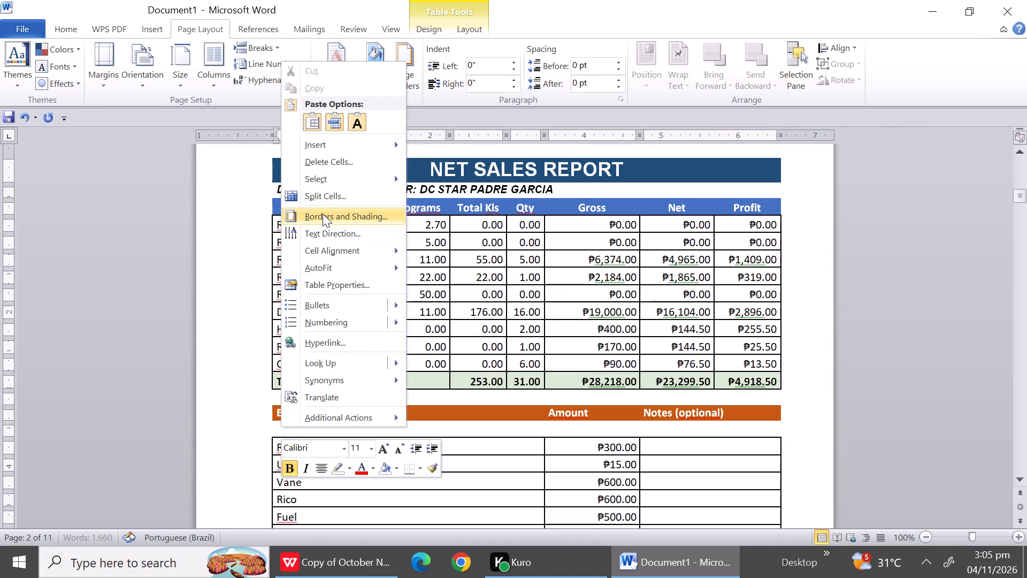
click(325, 168)
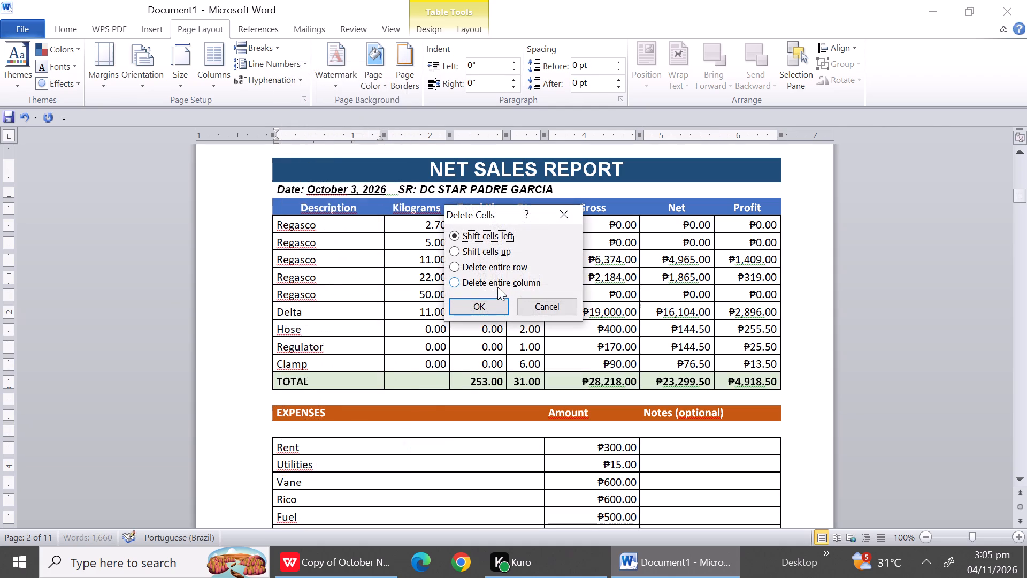
click(488, 272)
click(484, 310)
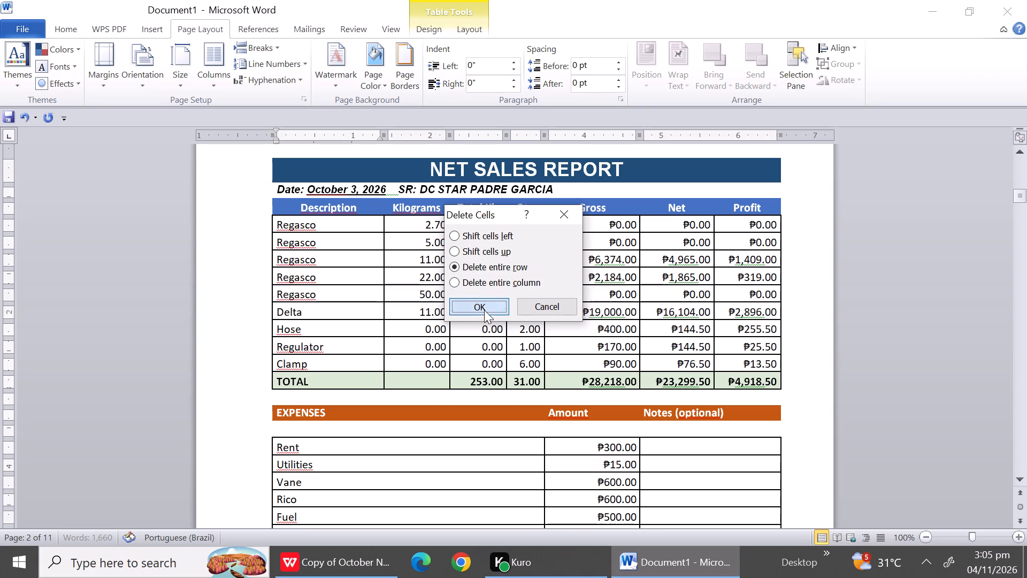
Delete the three entire empty expense rows between Fuel and TOTAL EXPENSES in the October 3 report.
triple_click(1017, 480)
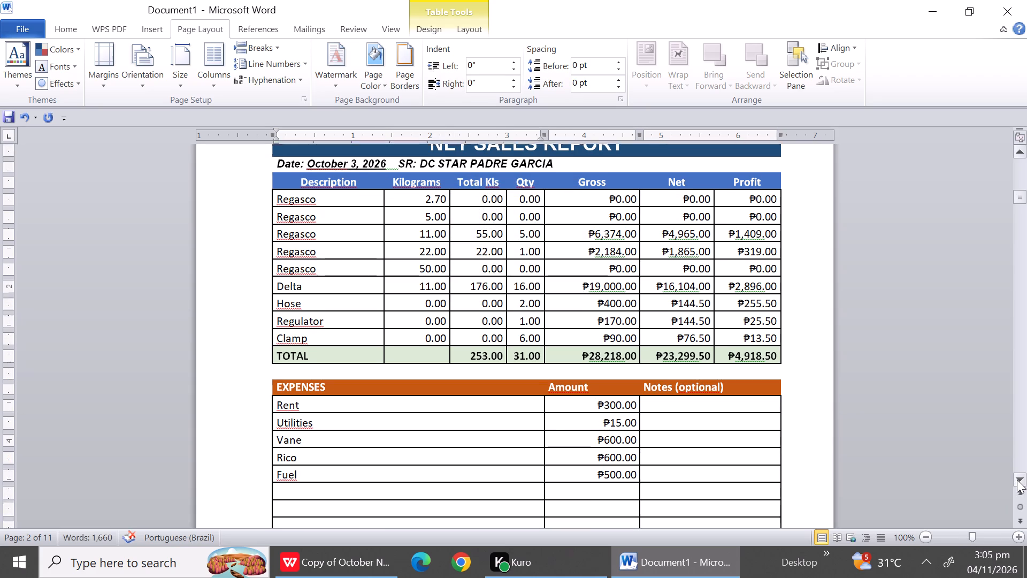
triple_click(1017, 480)
triple_click(1017, 480)
triple_click(1017, 480)
click(1017, 480)
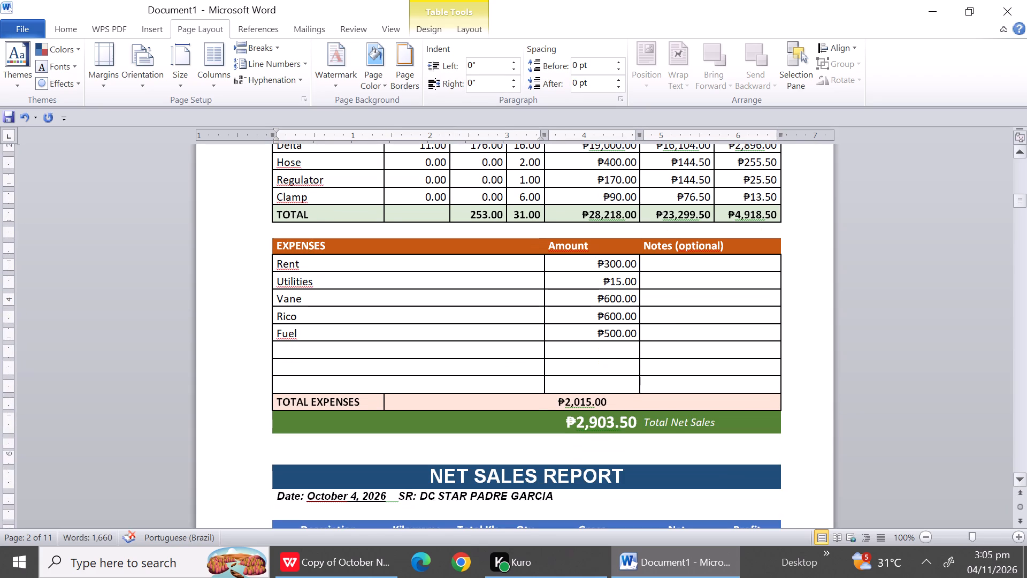
drag(321, 352, 320, 384)
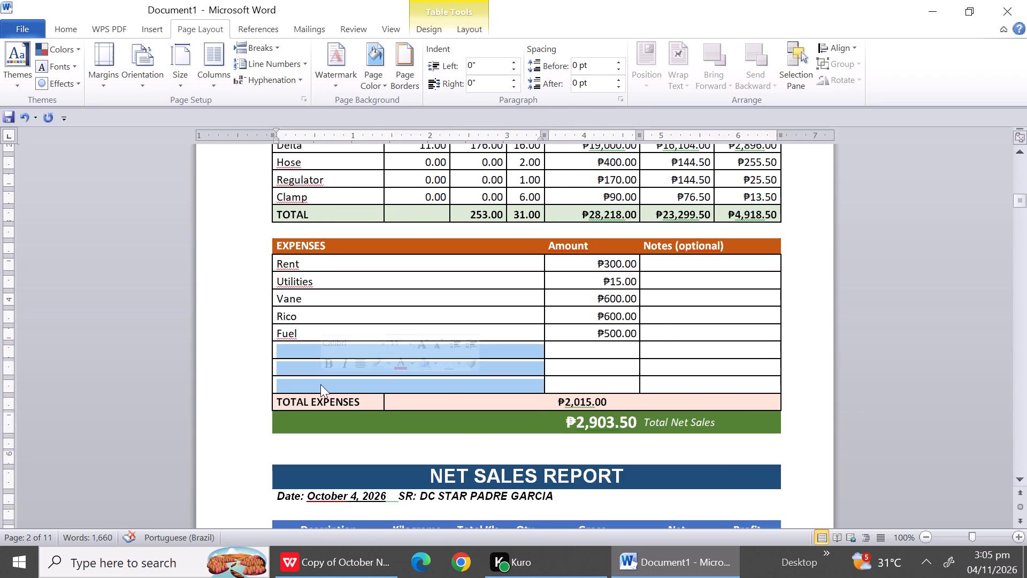
right_click(320, 384)
click(366, 254)
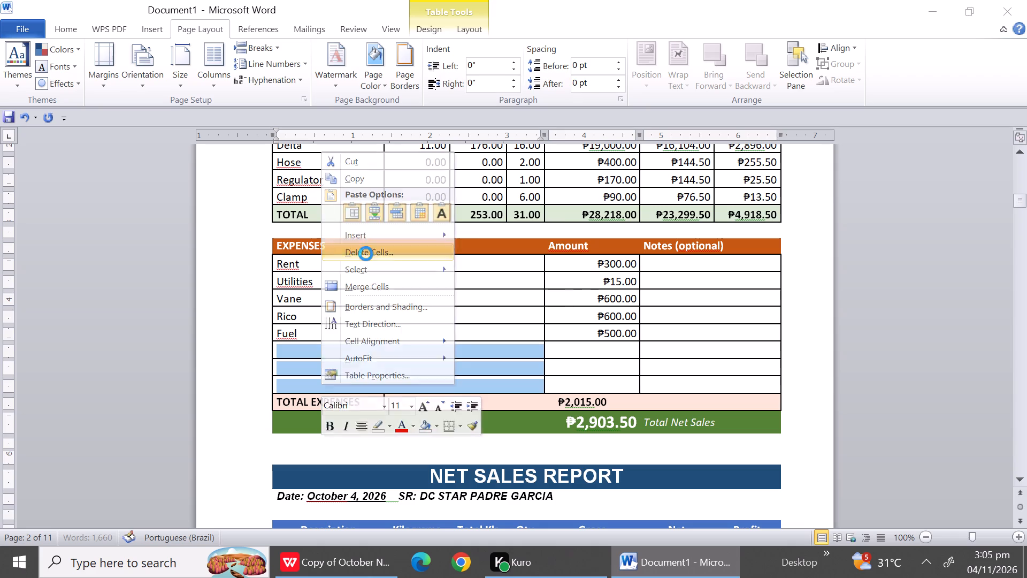
click(487, 267)
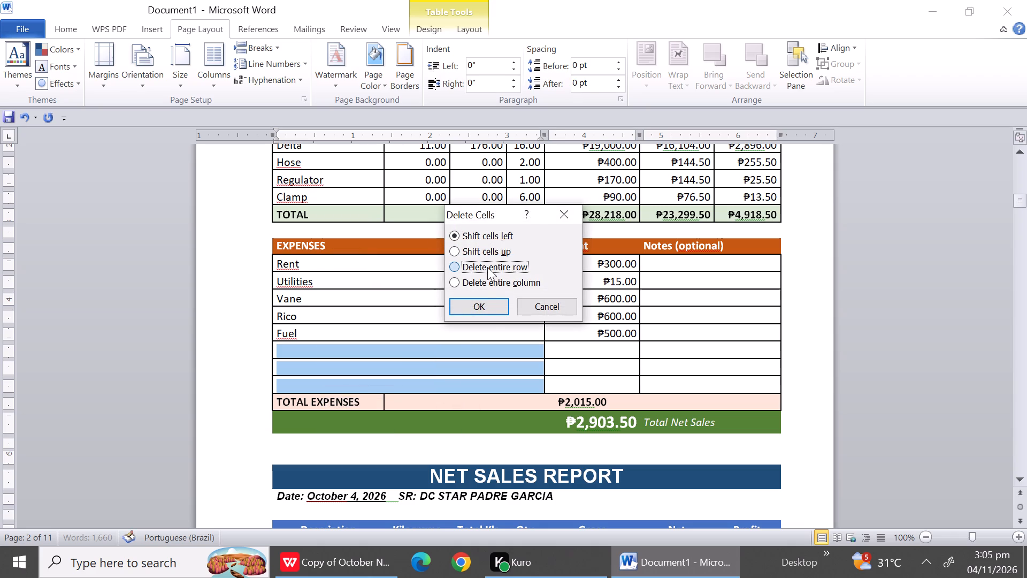
click(483, 303)
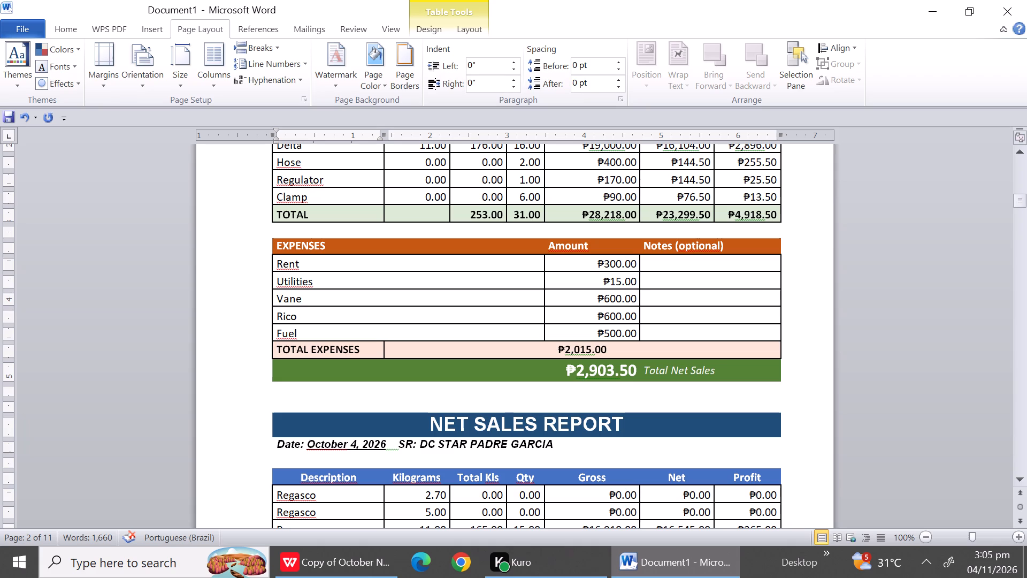
Delete one entire blank row between the October 3 Total Net Sales row and the October 4 report title.
click(352, 385)
right_click(352, 385)
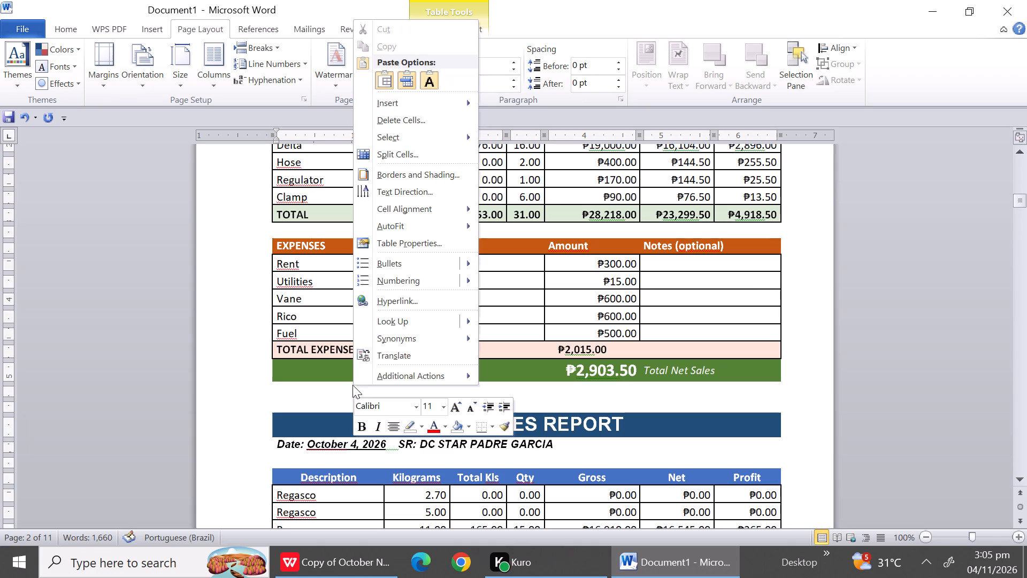
click(416, 127)
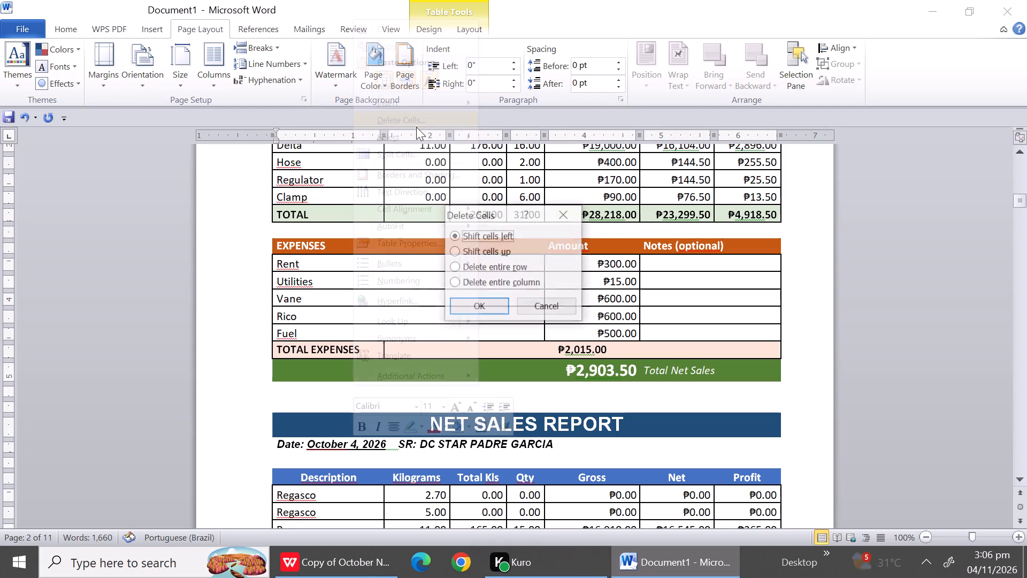
click(486, 266)
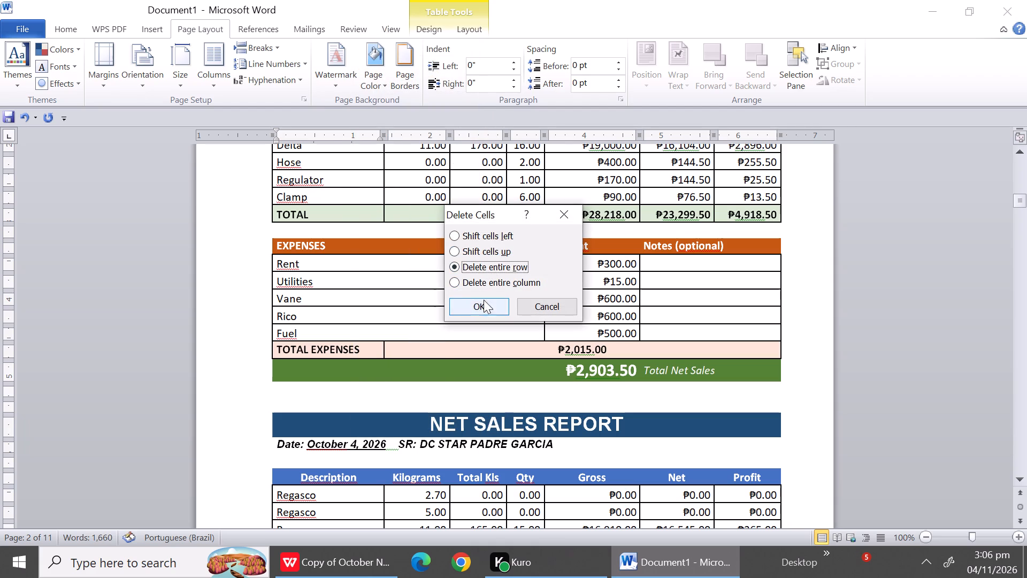
click(484, 303)
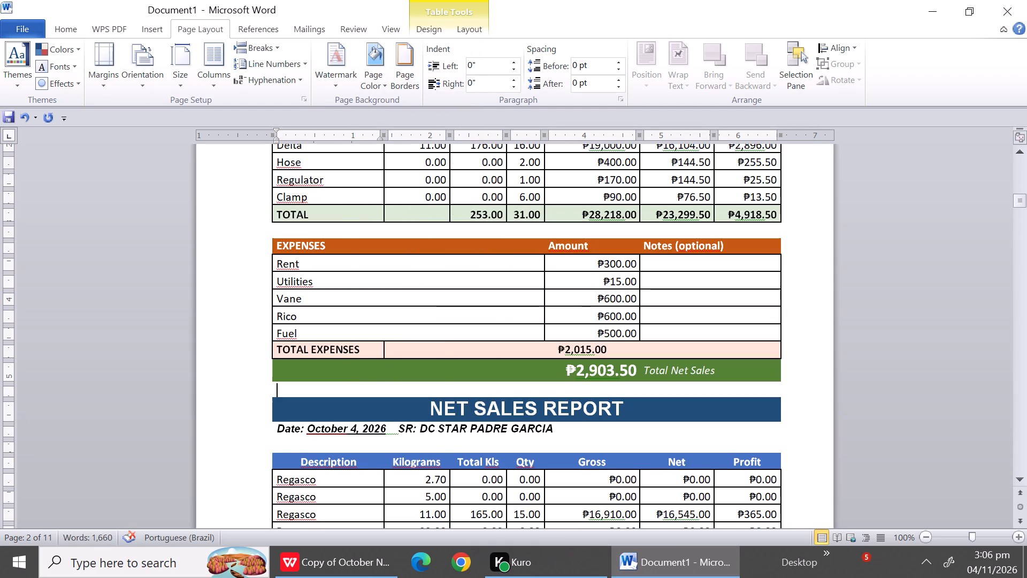
Delete the entire blank row between the date line and the column headers in the October 4 report.
click(279, 440)
right_click(279, 440)
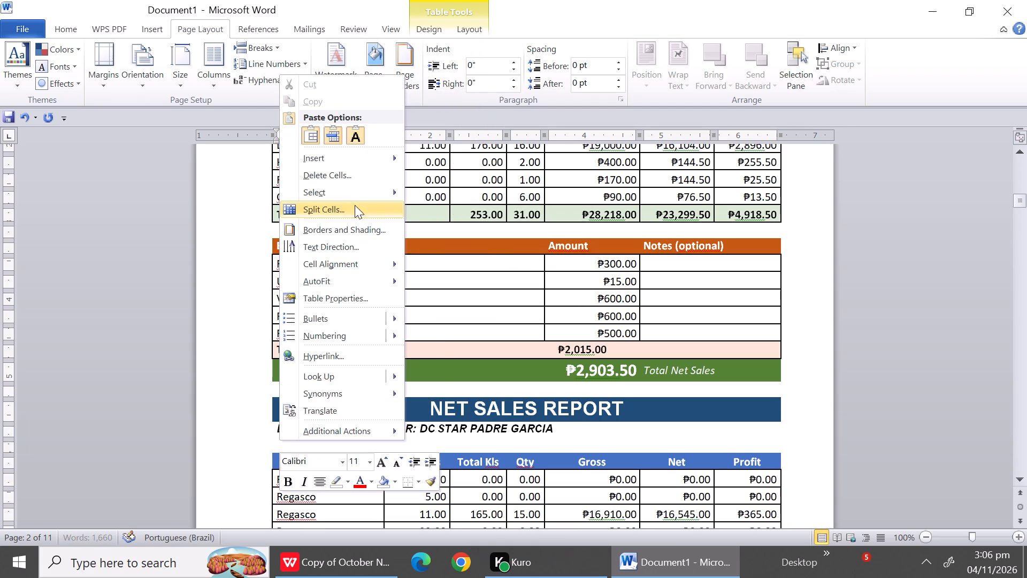
click(351, 182)
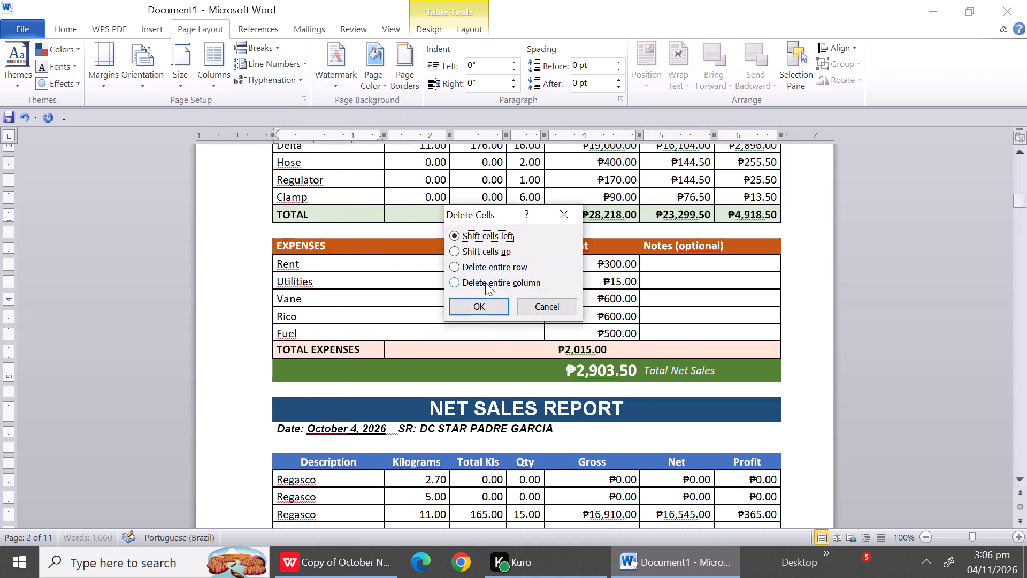
click(481, 273)
click(479, 267)
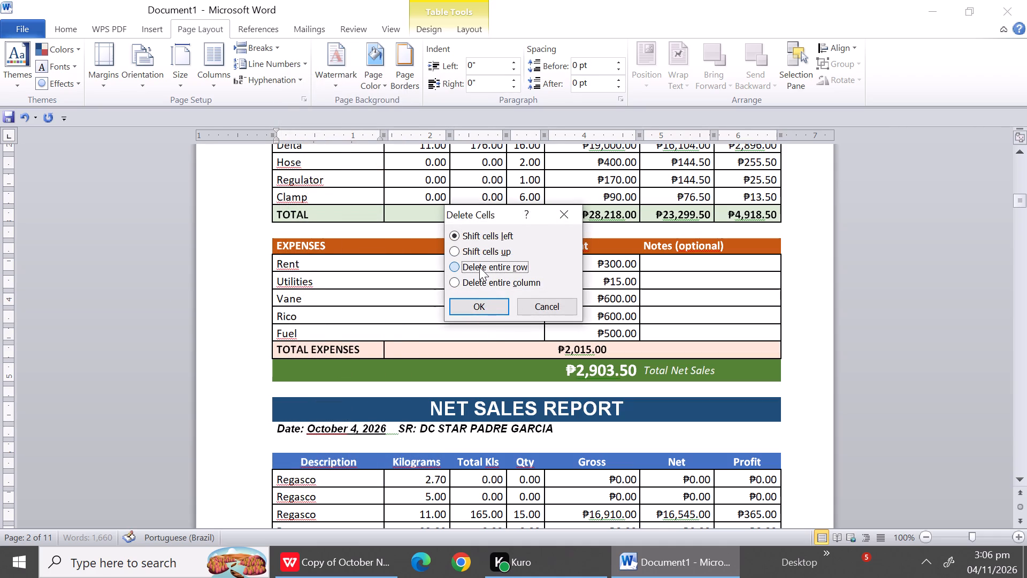
click(479, 301)
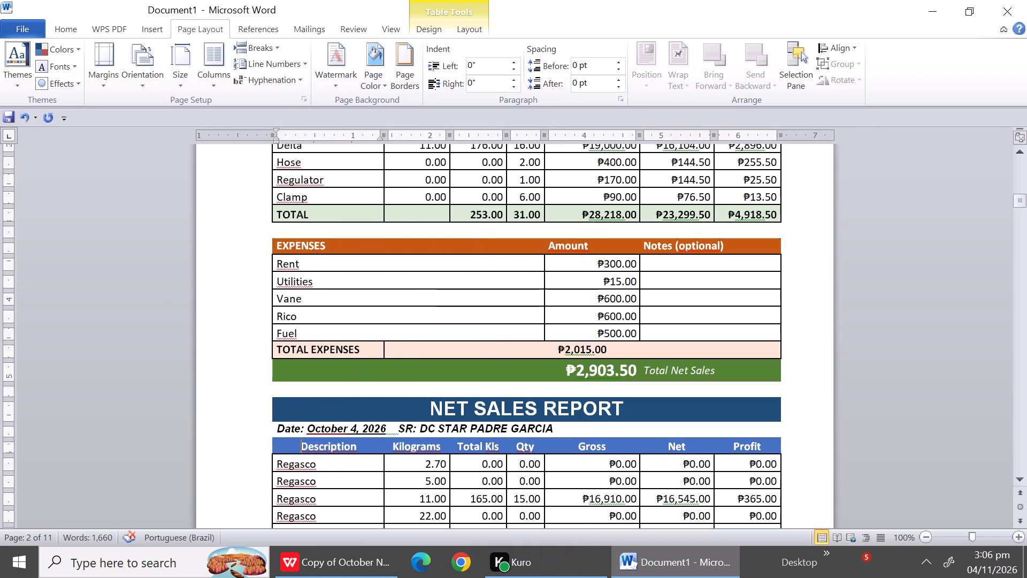
Delete the five entire rows without a description between DC and TOTAL in the October 4 report.
triple_click(1019, 477)
triple_click(1019, 477)
triple_click(1019, 477)
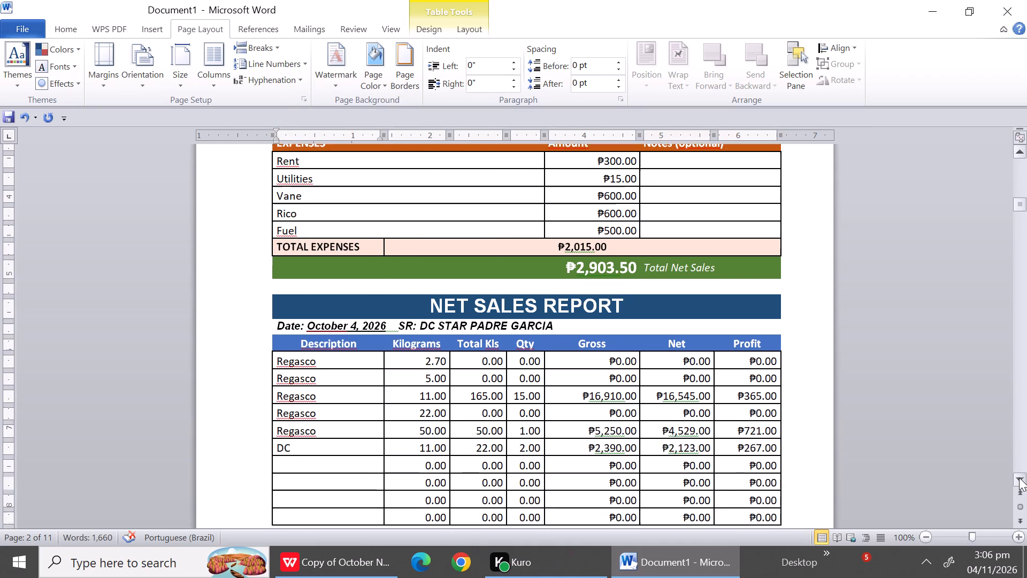
triple_click(1019, 477)
drag(1019, 477, 451, 512)
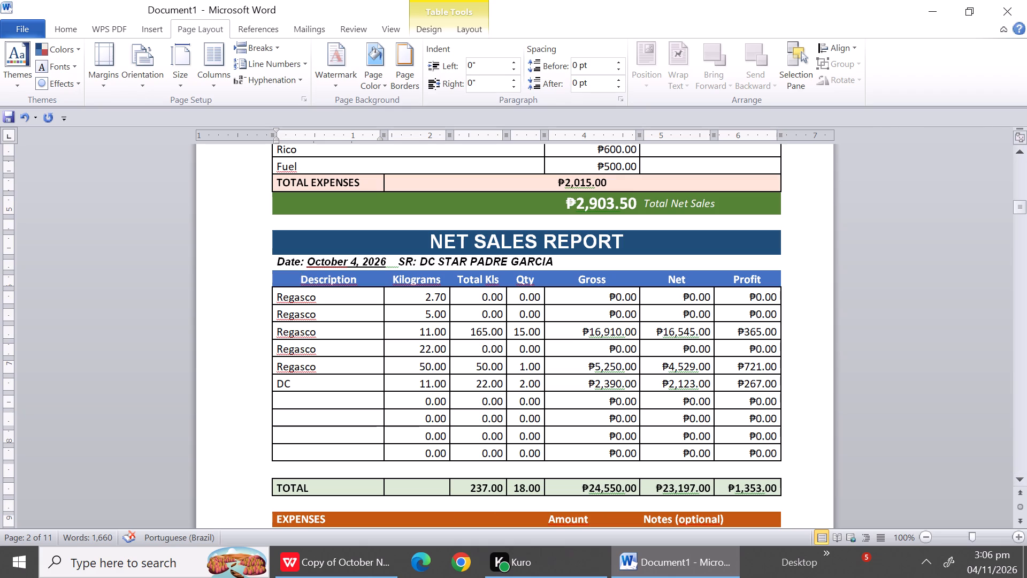
drag(344, 393, 336, 462)
right_click(336, 462)
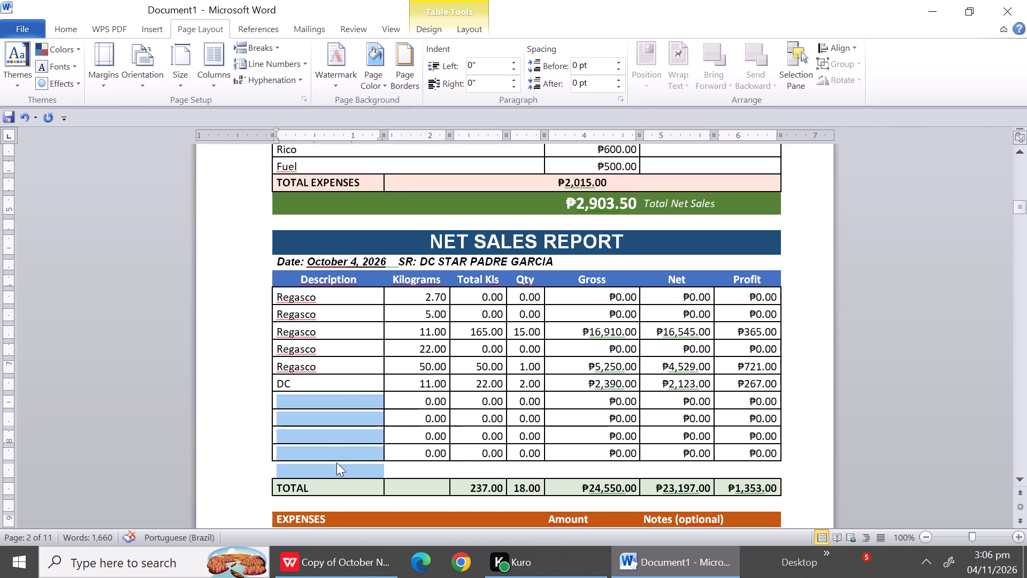
click(382, 334)
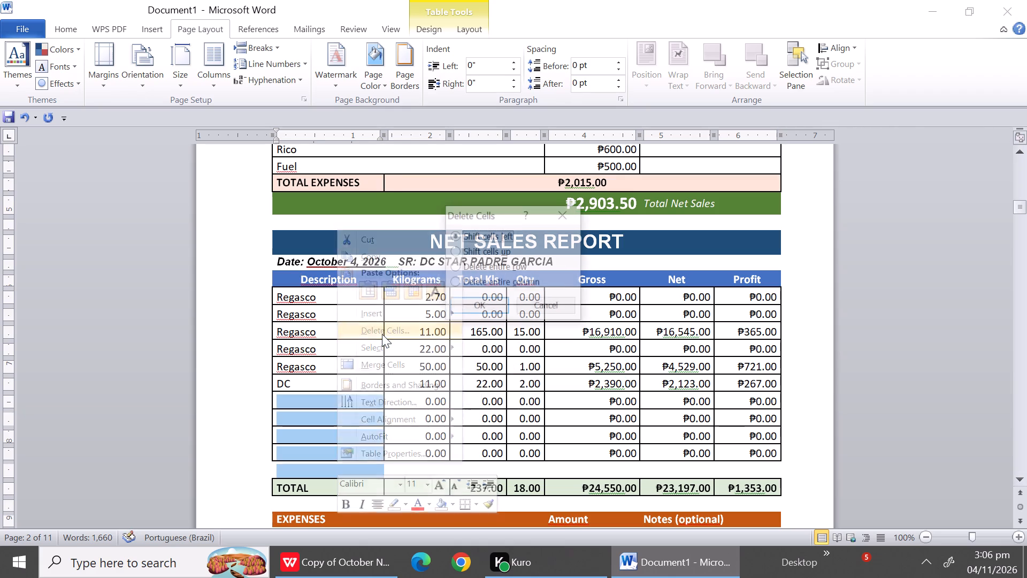
click(496, 270)
click(488, 307)
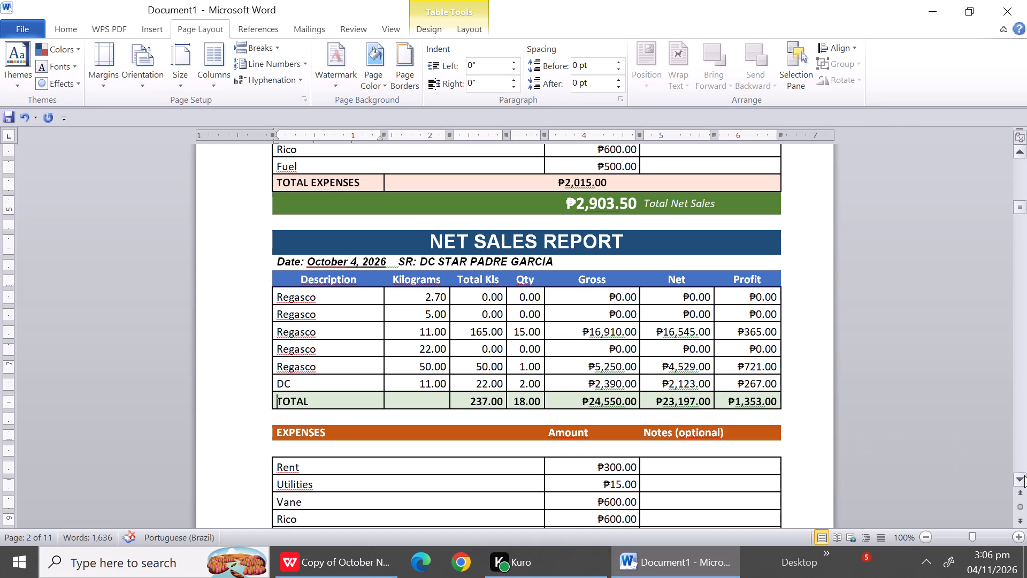
Delete the entire blank row between the EXPENSES header and Rent in the October 4 report.
triple_click(1024, 477)
triple_click(1024, 477)
triple_click(1024, 477)
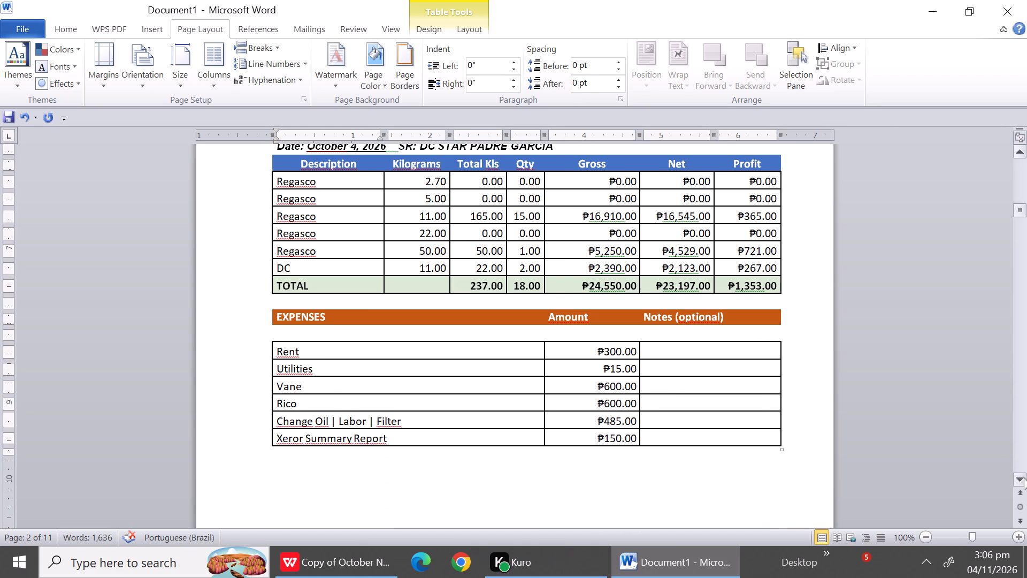
click(315, 327)
right_click(315, 327)
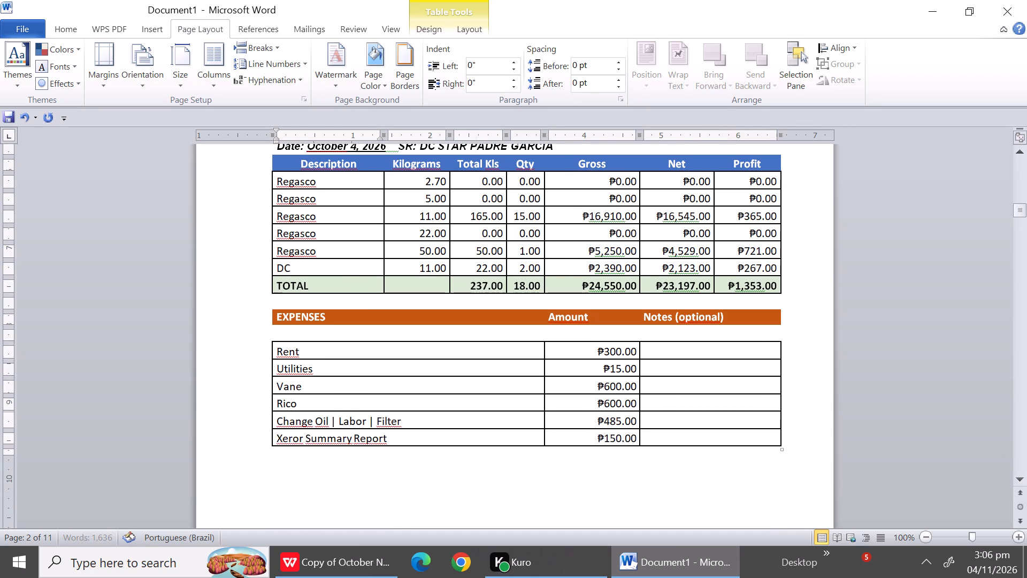
click(288, 327)
right_click(288, 327)
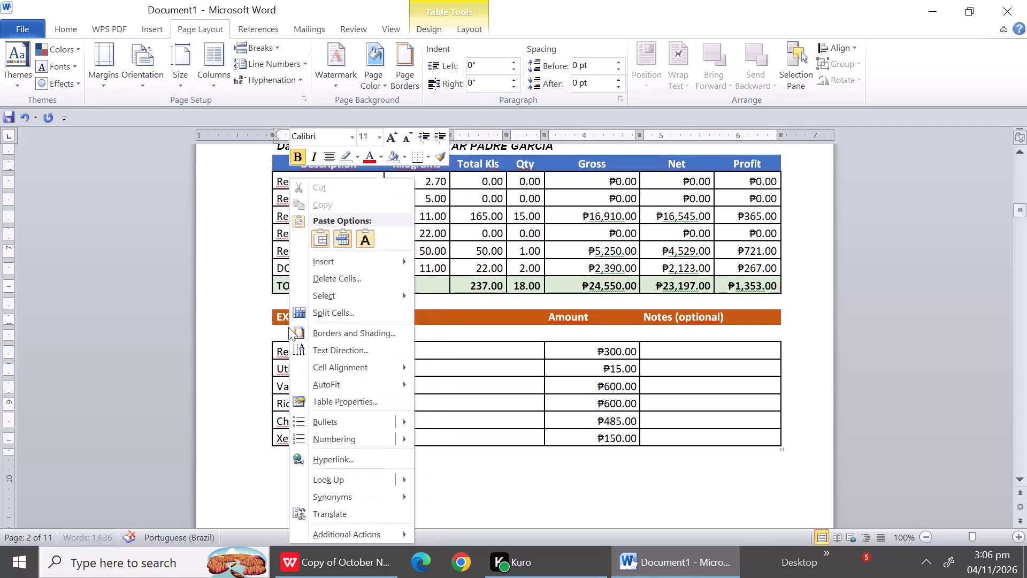
click(337, 271)
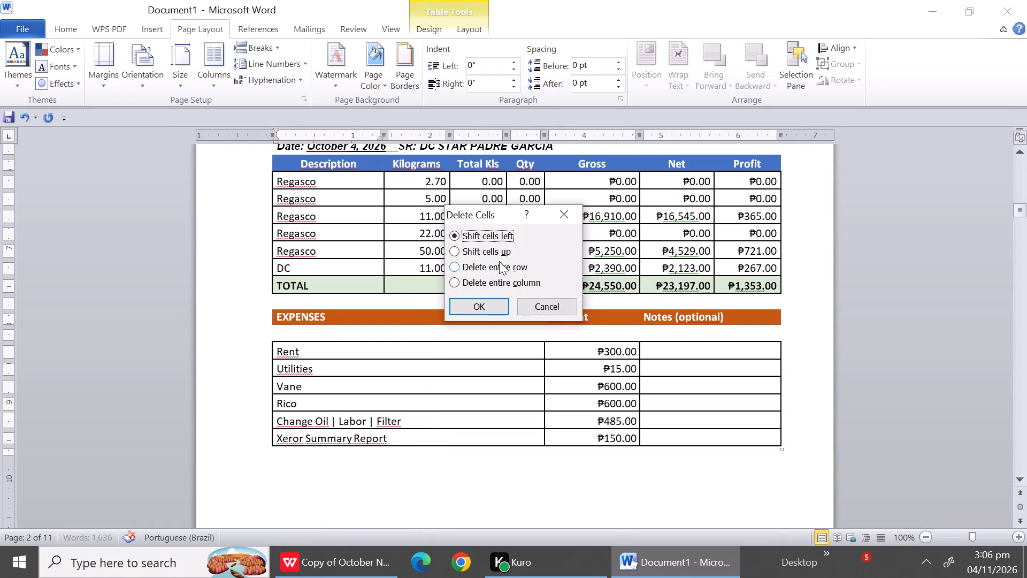
click(498, 261)
click(485, 305)
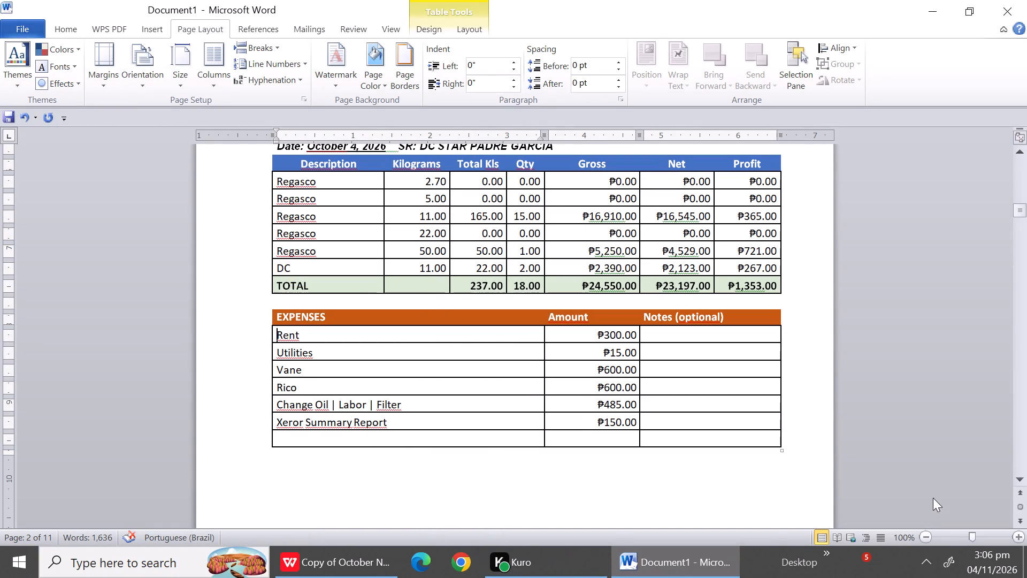
Delete the two entire empty expense rows between Xeror Summary Report and TOTAL EXPENSES in the October 4 report.
triple_click(1017, 474)
triple_click(1017, 474)
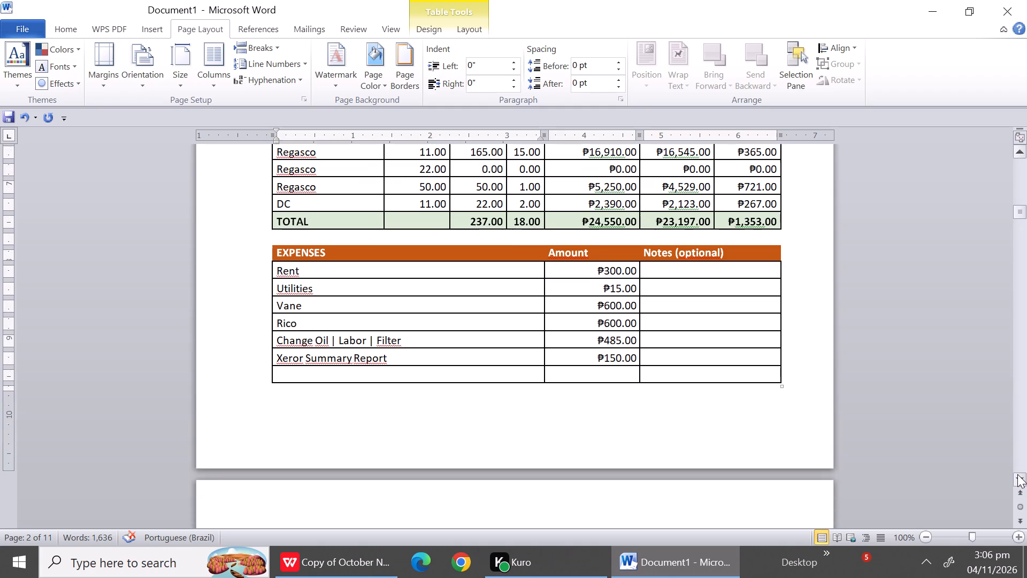
triple_click(1017, 474)
triple_click(1017, 474)
click(1017, 474)
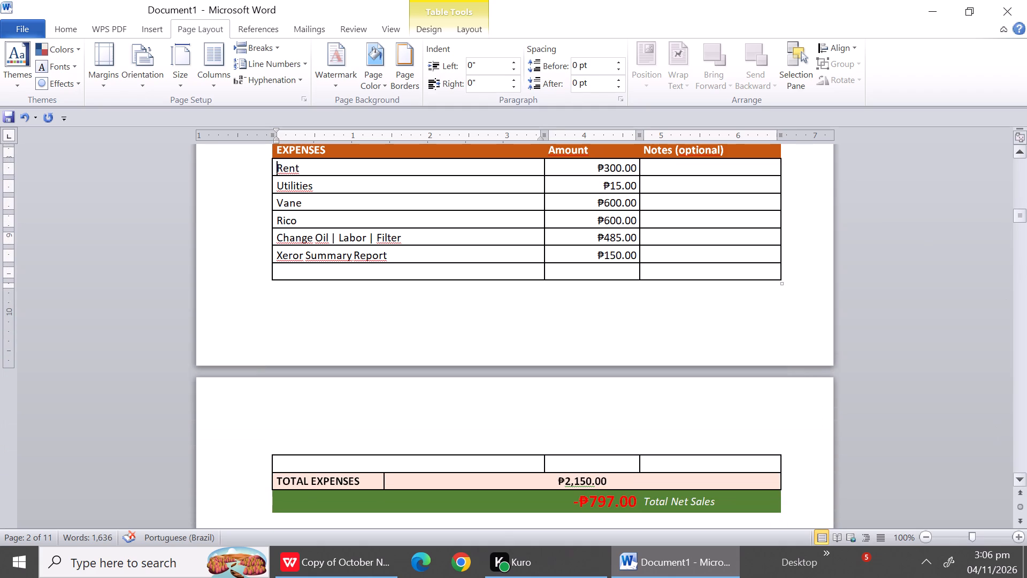
drag(309, 273, 313, 414)
drag(313, 414, 314, 435)
right_click(314, 435)
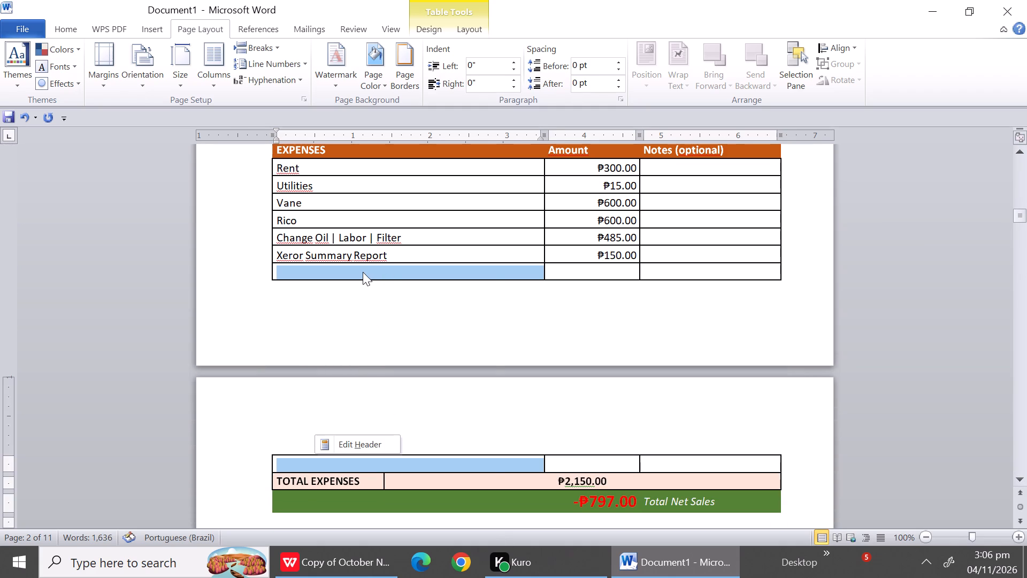
right_click(363, 272)
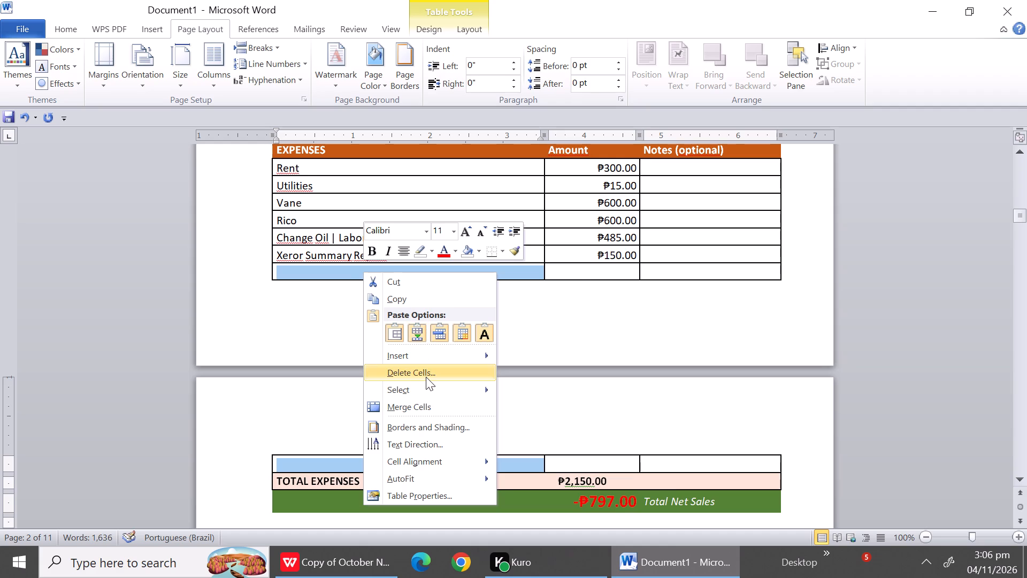
click(426, 377)
click(471, 265)
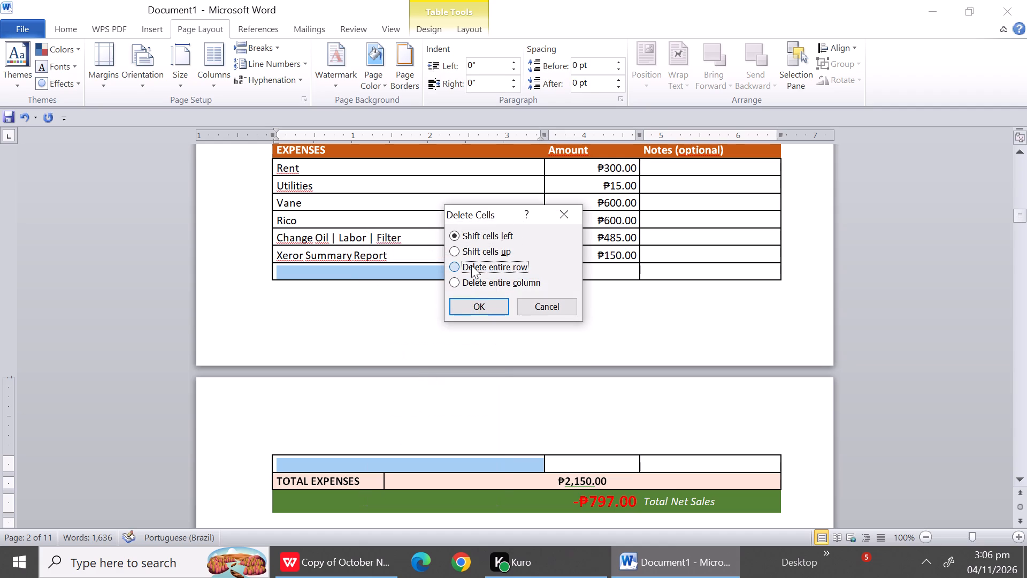
click(476, 306)
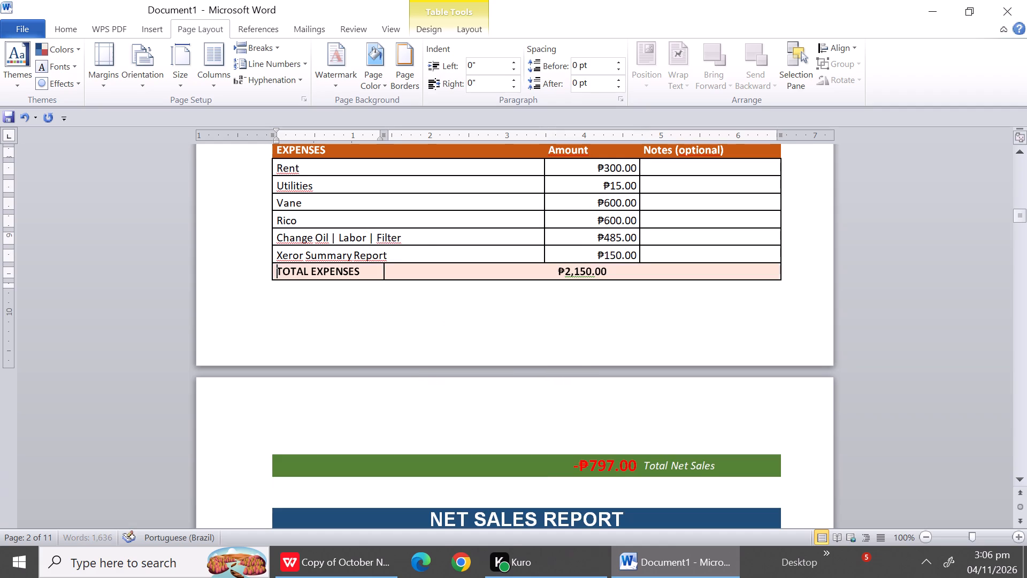
Delete the entire blank row between the TOTAL row and the EXPENSES header in the October 4 report.
triple_click(1026, 155)
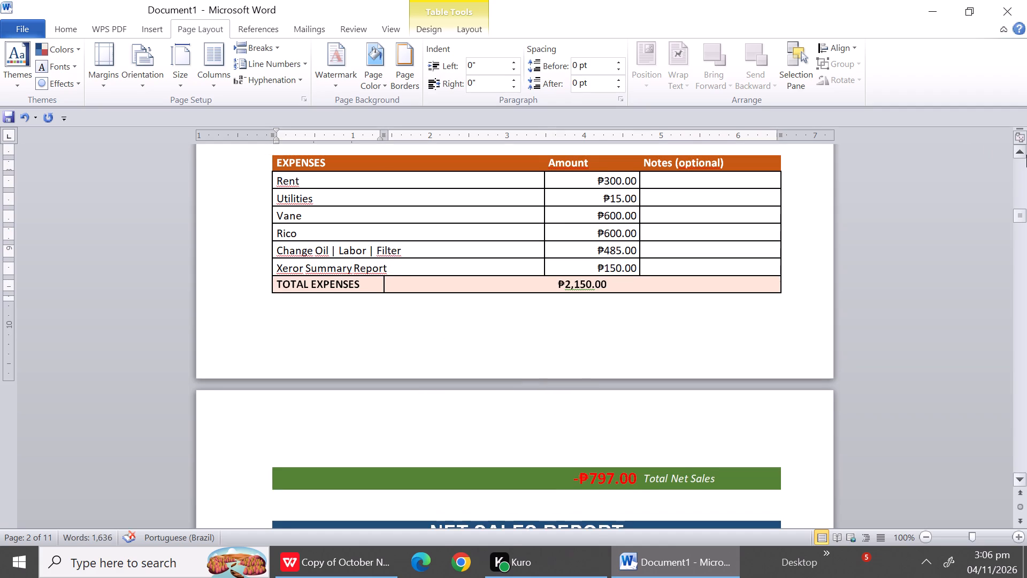
double_click(1026, 155)
drag(1026, 155, 398, 241)
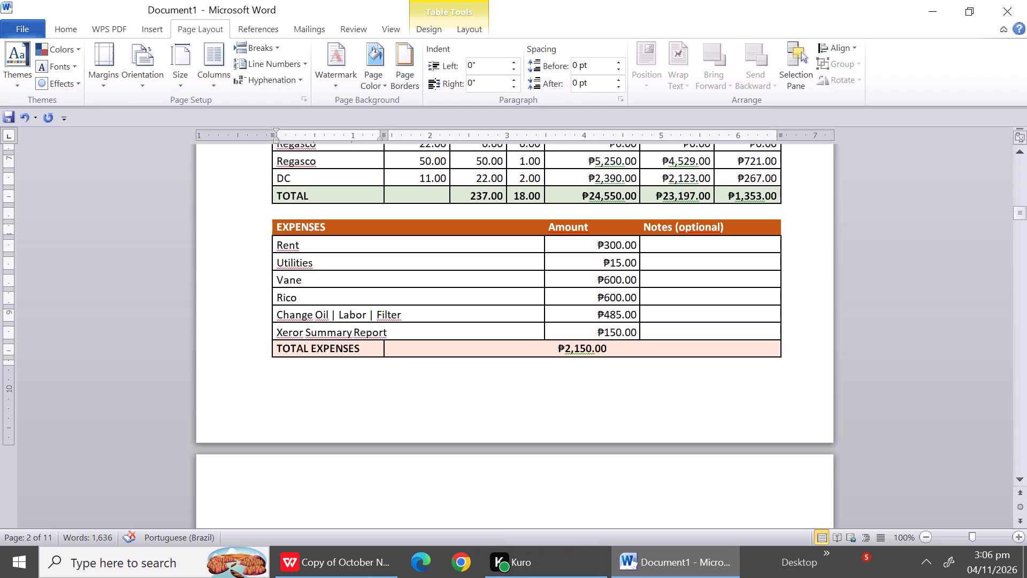
click(325, 207)
right_click(325, 207)
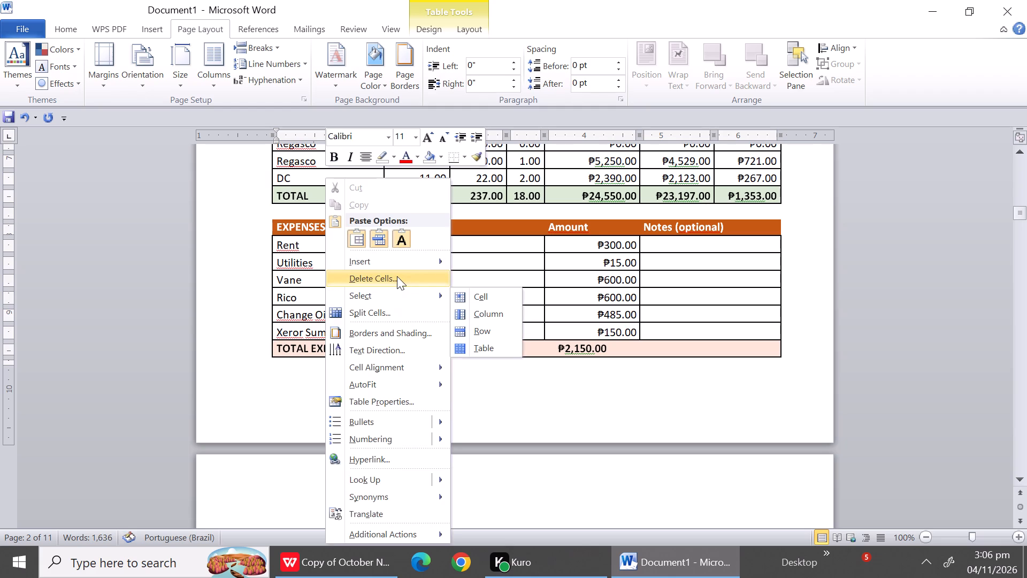
click(397, 276)
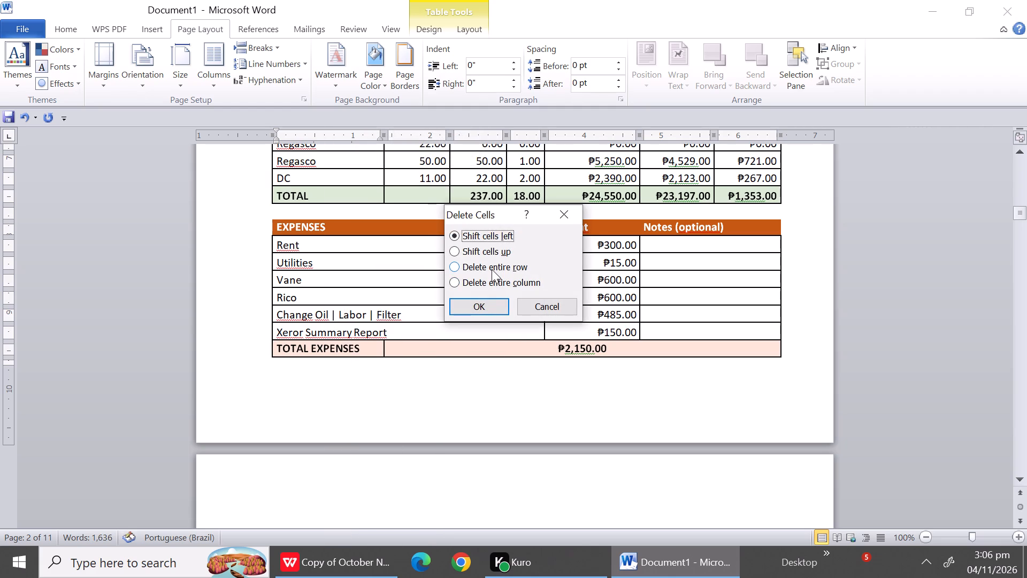
click(492, 269)
click(482, 302)
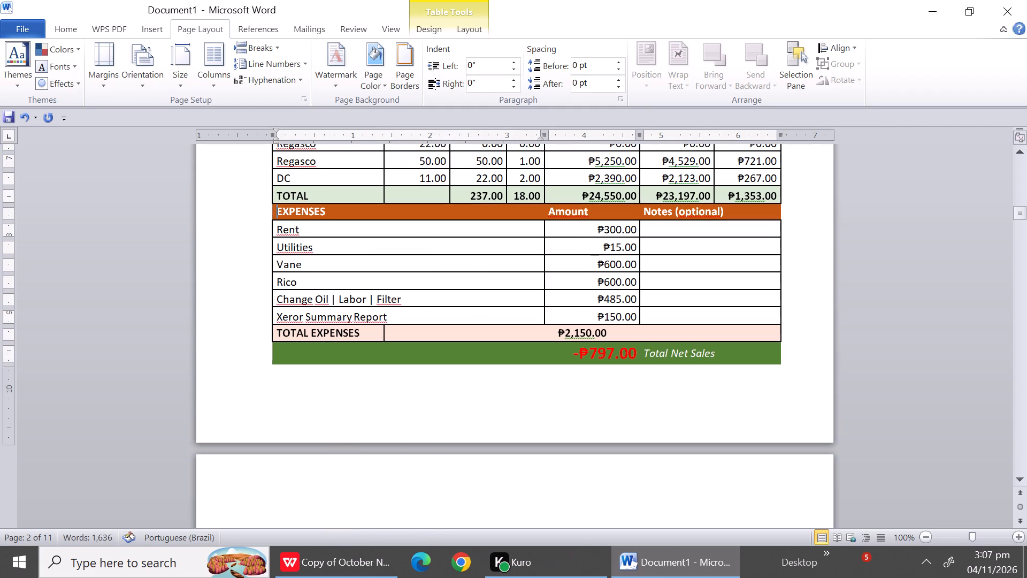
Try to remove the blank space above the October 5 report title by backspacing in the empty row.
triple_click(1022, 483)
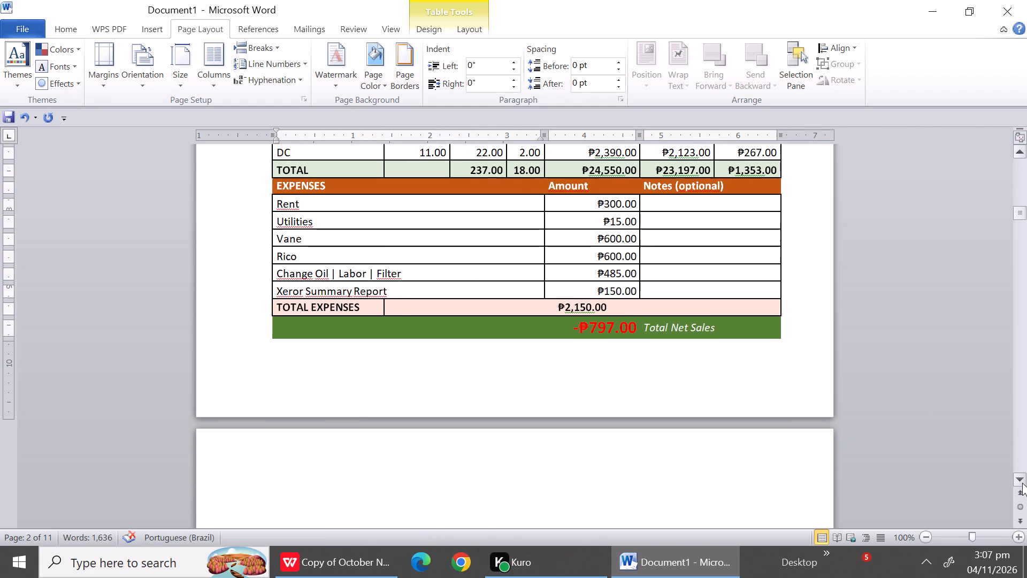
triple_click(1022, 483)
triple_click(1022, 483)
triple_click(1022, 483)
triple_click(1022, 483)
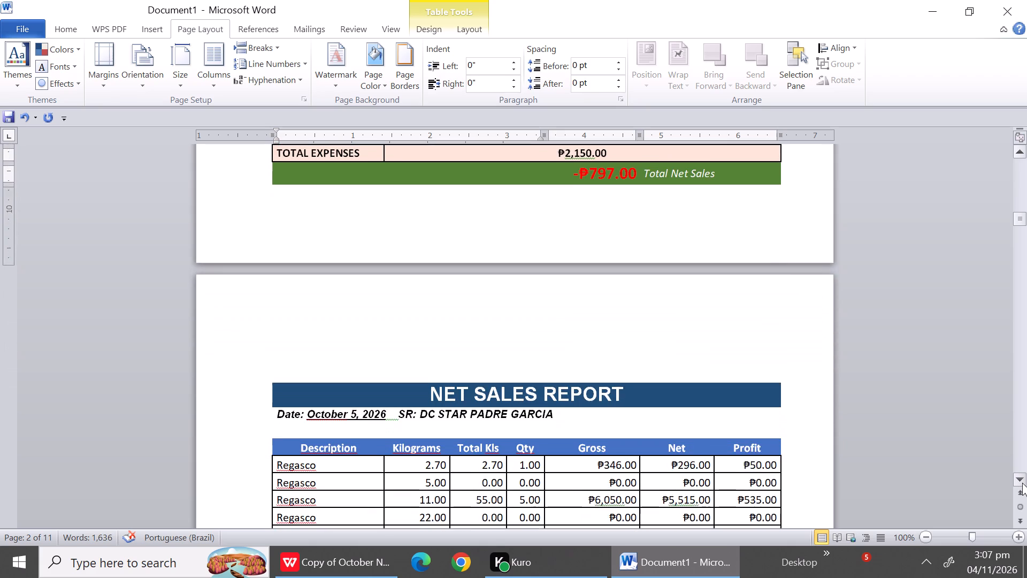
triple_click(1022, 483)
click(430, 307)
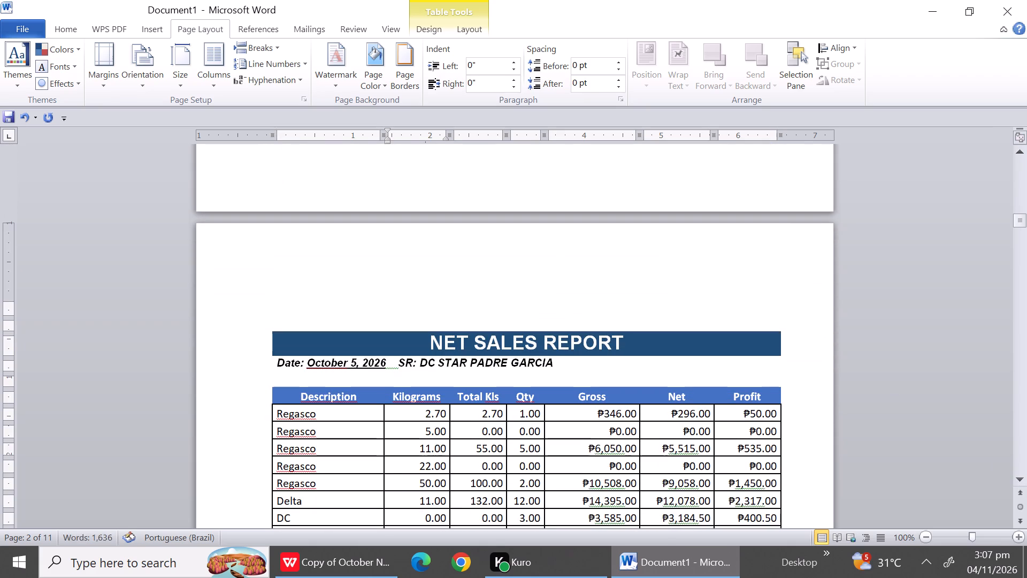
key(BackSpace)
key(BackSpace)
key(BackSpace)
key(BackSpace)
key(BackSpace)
Delete the entire blank row between the date line and the column headers in the October 5 report.
click(317, 381)
key(BackSpace)
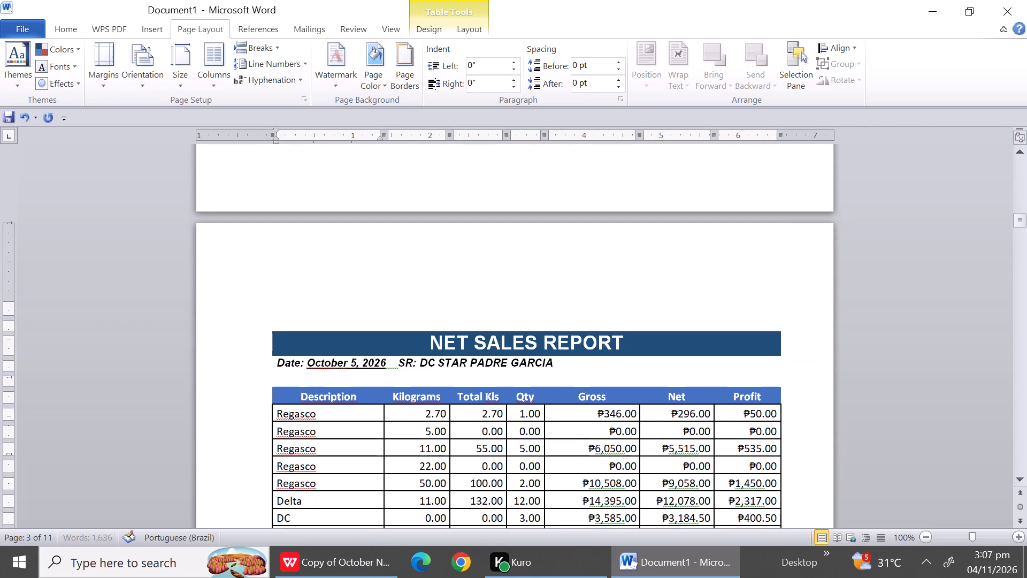
click(317, 381)
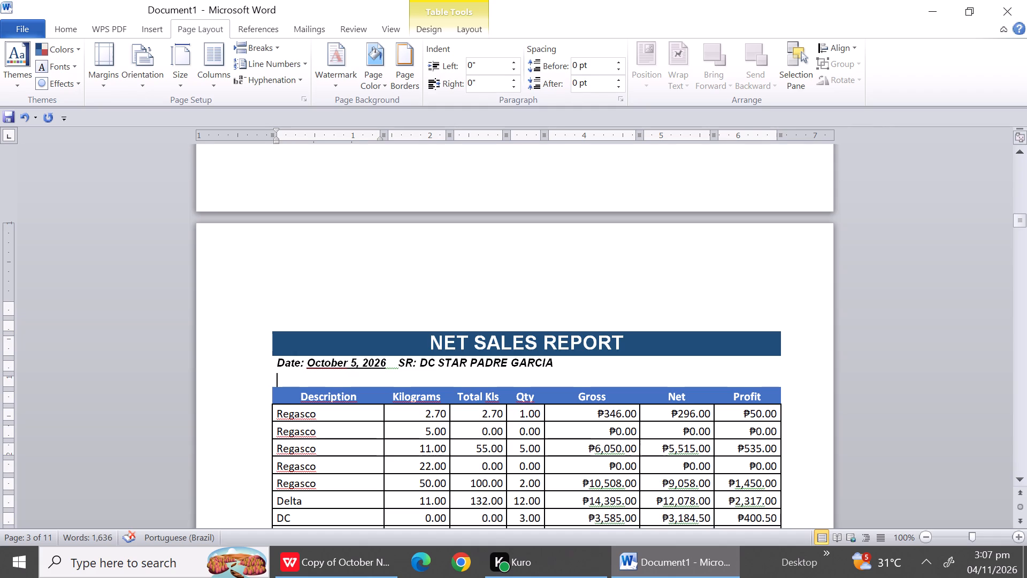
right_click(316, 381)
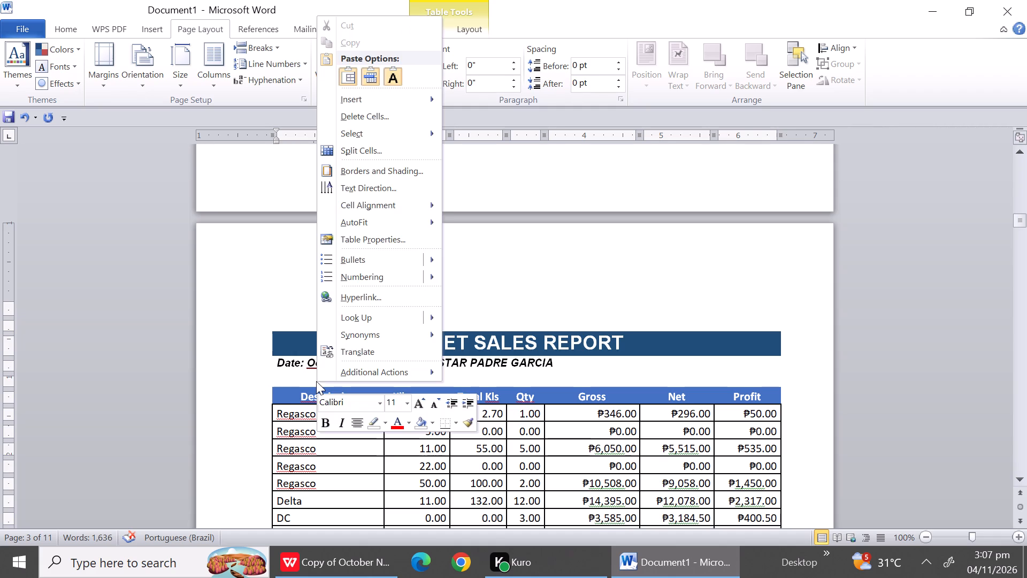
click(380, 118)
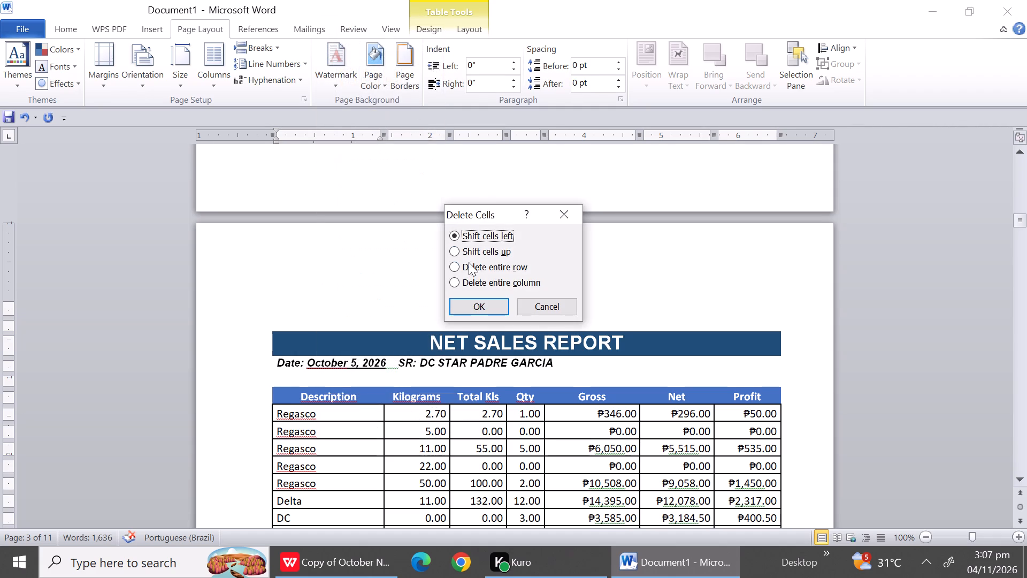
click(471, 268)
click(476, 305)
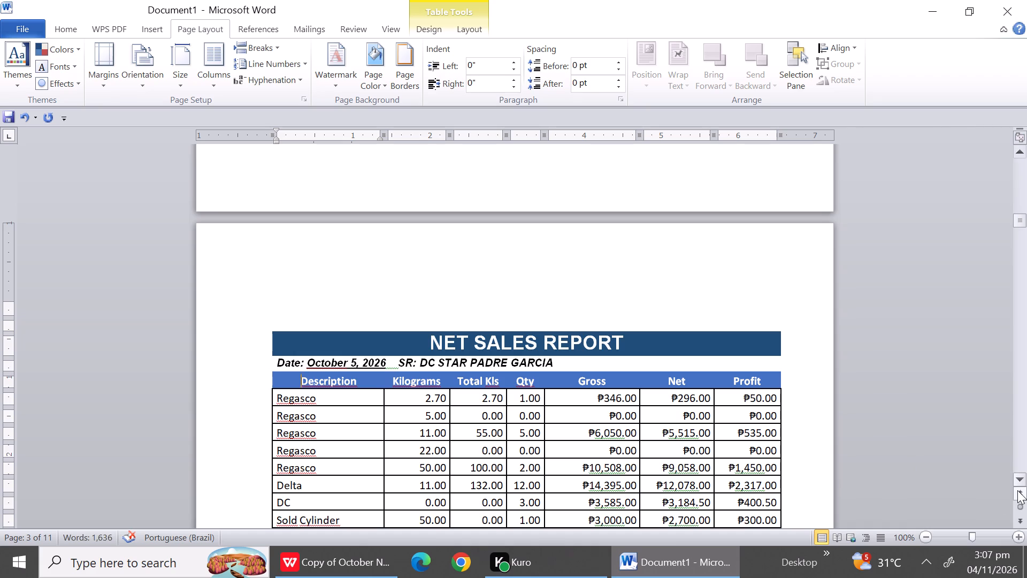
Review the page layout from the October 3 report through the October 5 report's item and expense tables.
click(1018, 488)
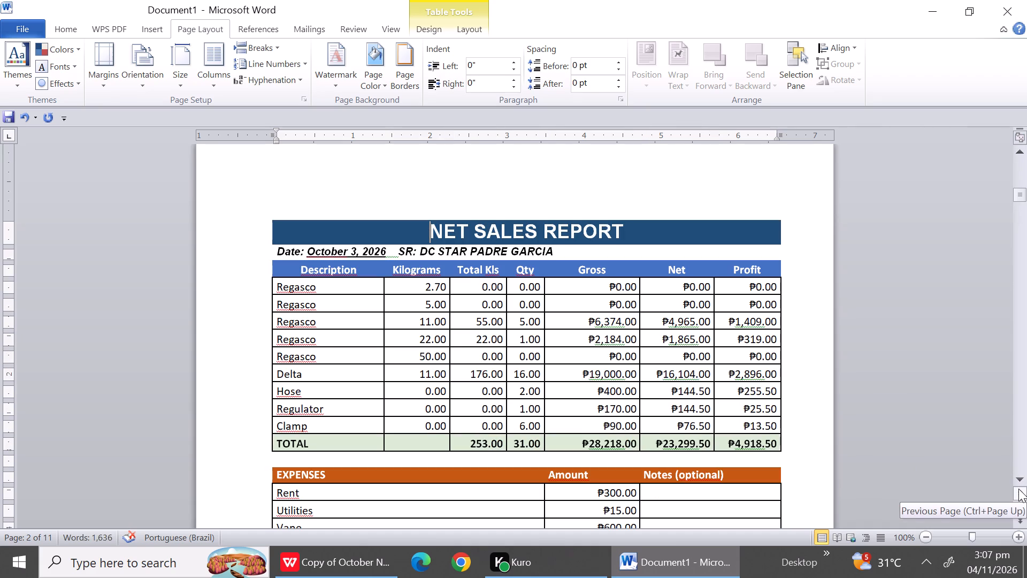
triple_click(1019, 480)
triple_click(1019, 480)
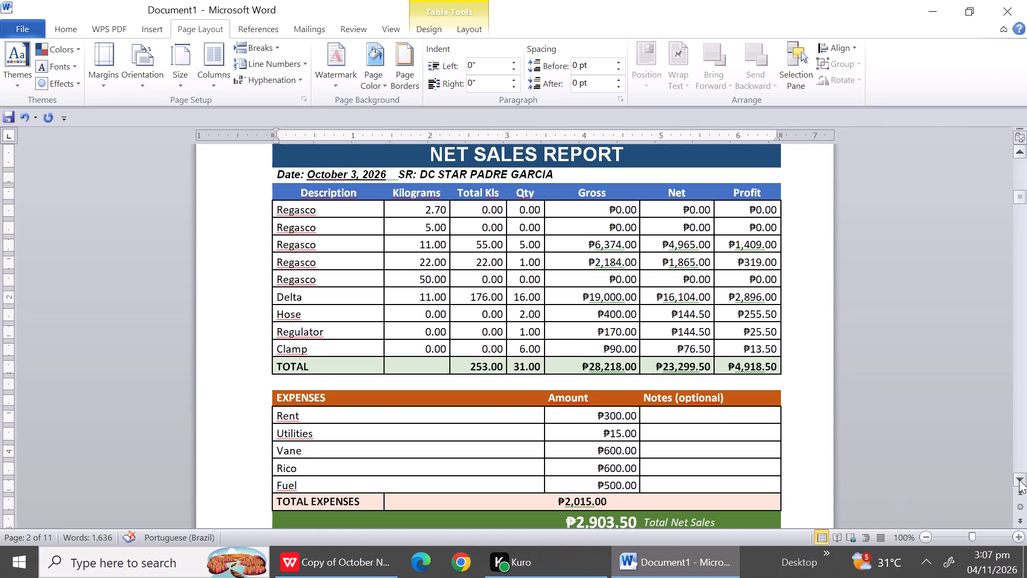
triple_click(1019, 480)
triple_click(1019, 480)
triple_click(1019, 480)
triple_click(1019, 480)
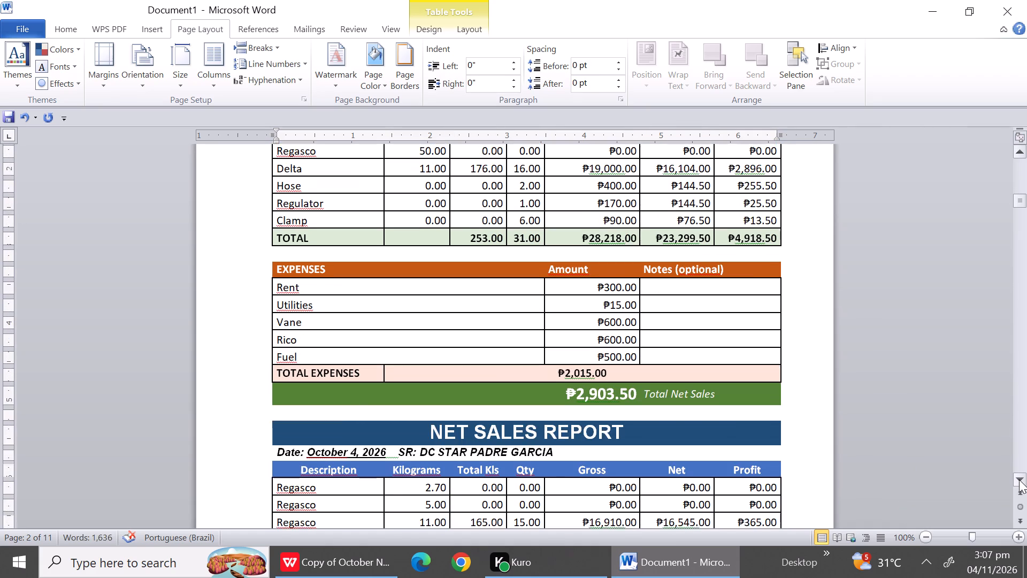
triple_click(1019, 480)
triple_click(1019, 480)
triple_click(1019, 480)
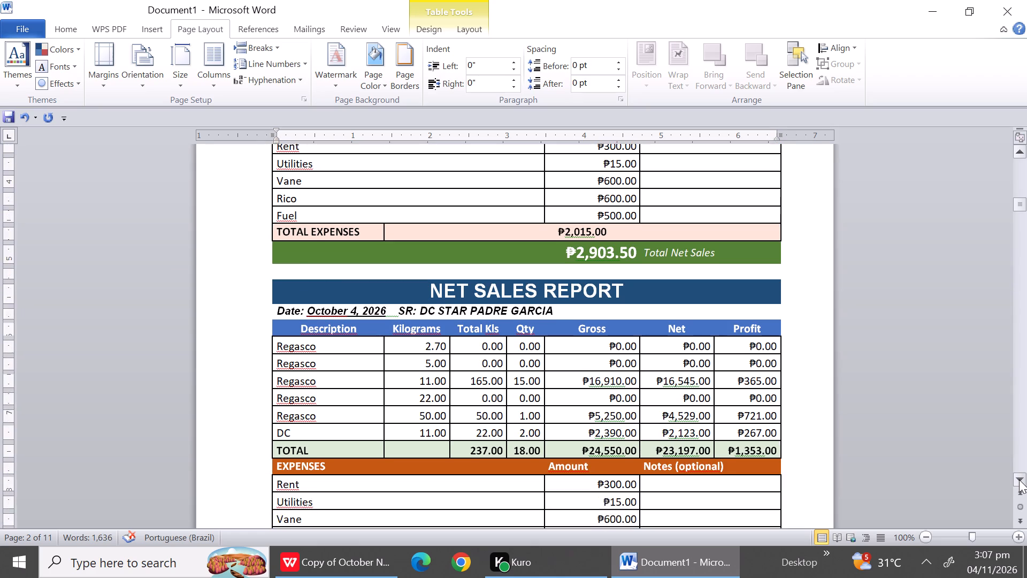
triple_click(1019, 480)
triple_click(1019, 480)
triple_click(1019, 480)
triple_click(1019, 480)
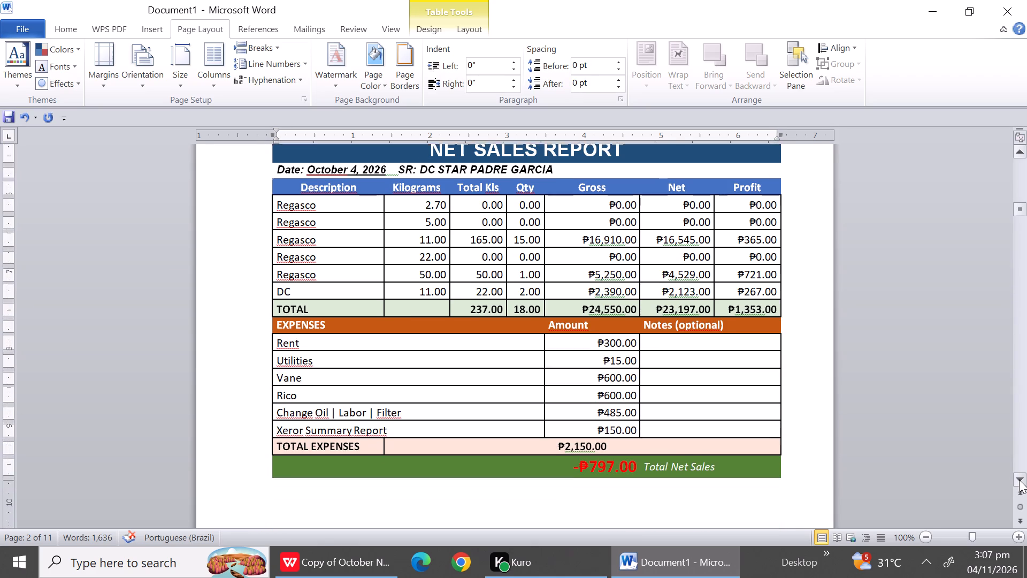
triple_click(1019, 480)
triple_click(1019, 480)
triple_click(1019, 480)
triple_click(1019, 480)
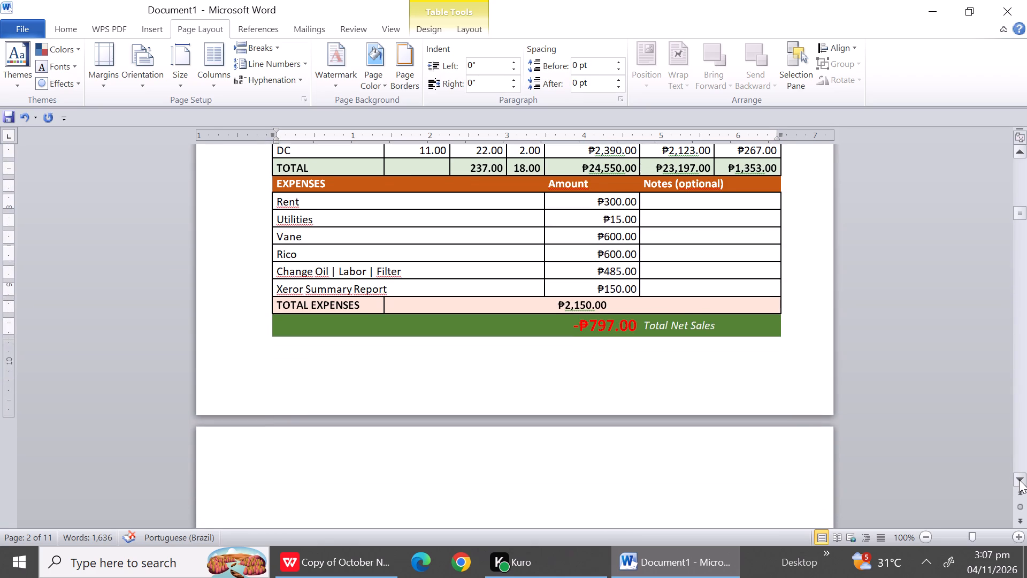
triple_click(1019, 480)
triple_click(1019, 480)
triple_click(1019, 480)
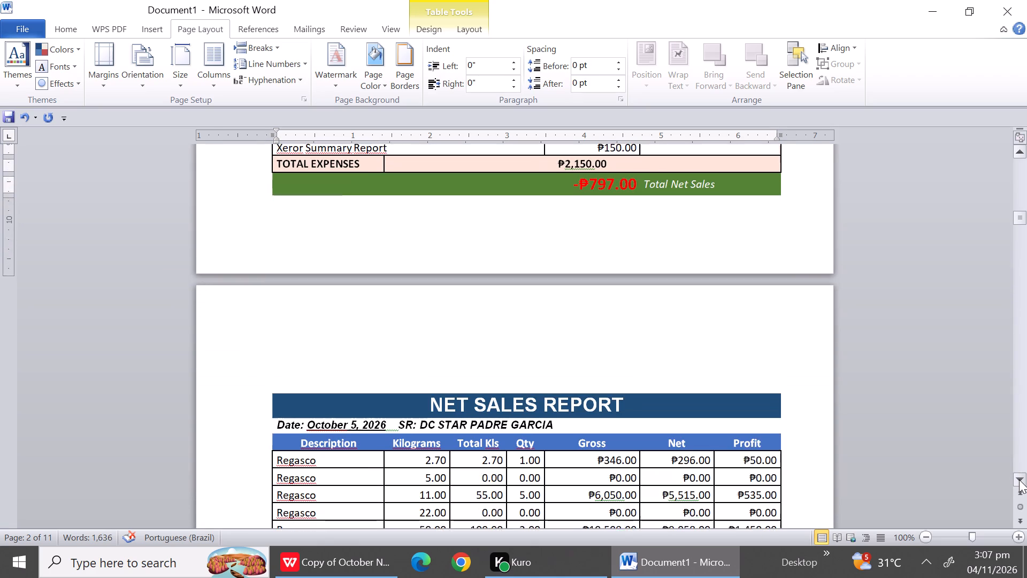
triple_click(1019, 480)
triple_click(1019, 480)
triple_click(1019, 480)
triple_click(1019, 480)
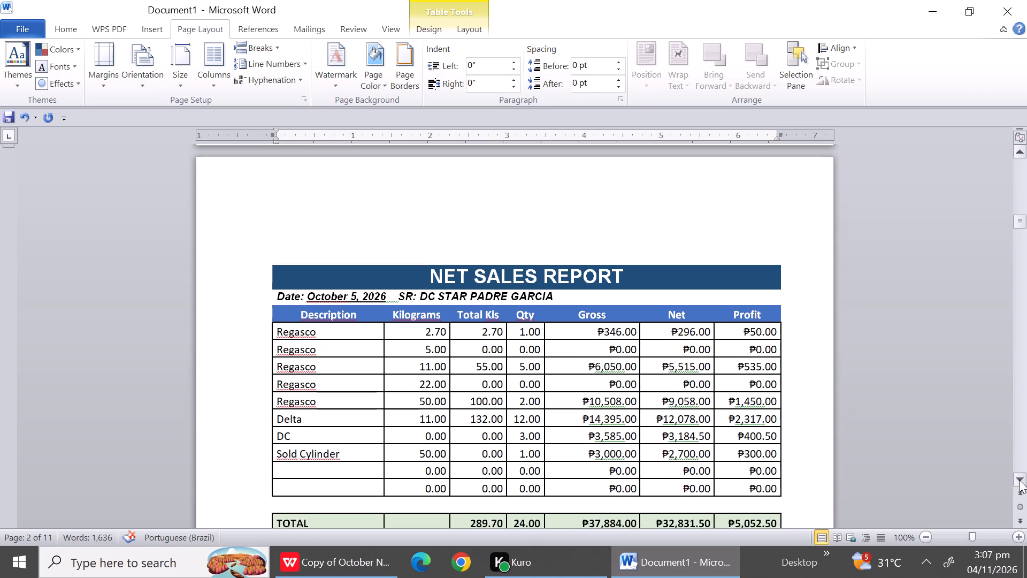
triple_click(1019, 480)
triple_click(1019, 480)
triple_click(1019, 480)
triple_click(1019, 480)
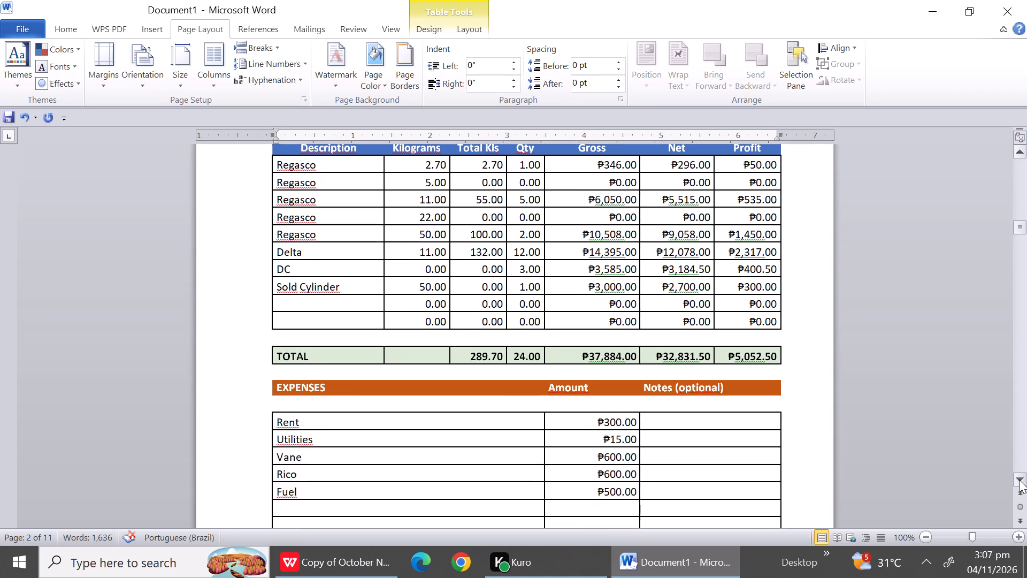
Delete the two unused item rows and the blank row above TOTAL in the October 5 report as entire rows.
drag(318, 293, 317, 296)
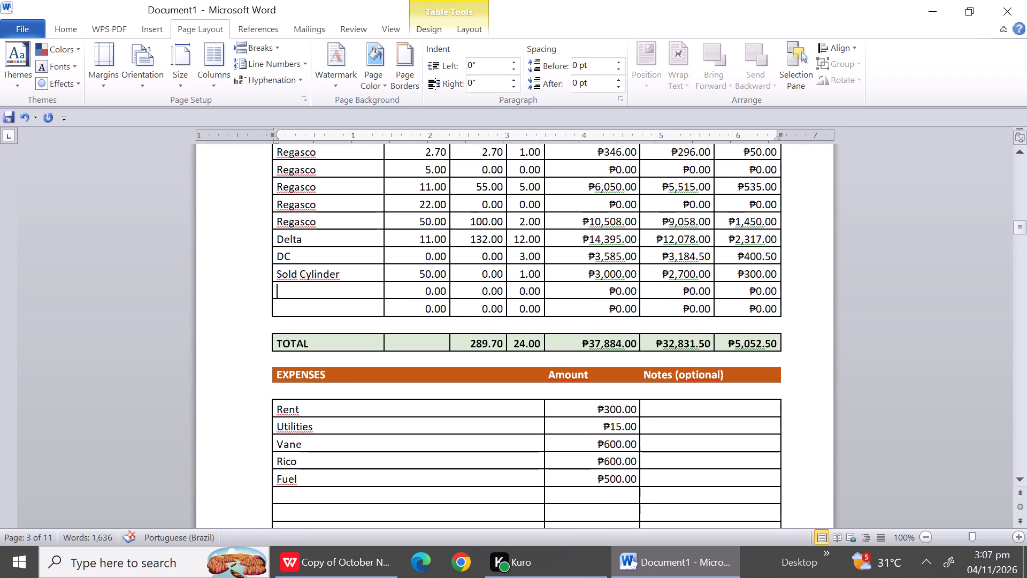
drag(317, 296, 318, 323)
right_click(318, 323)
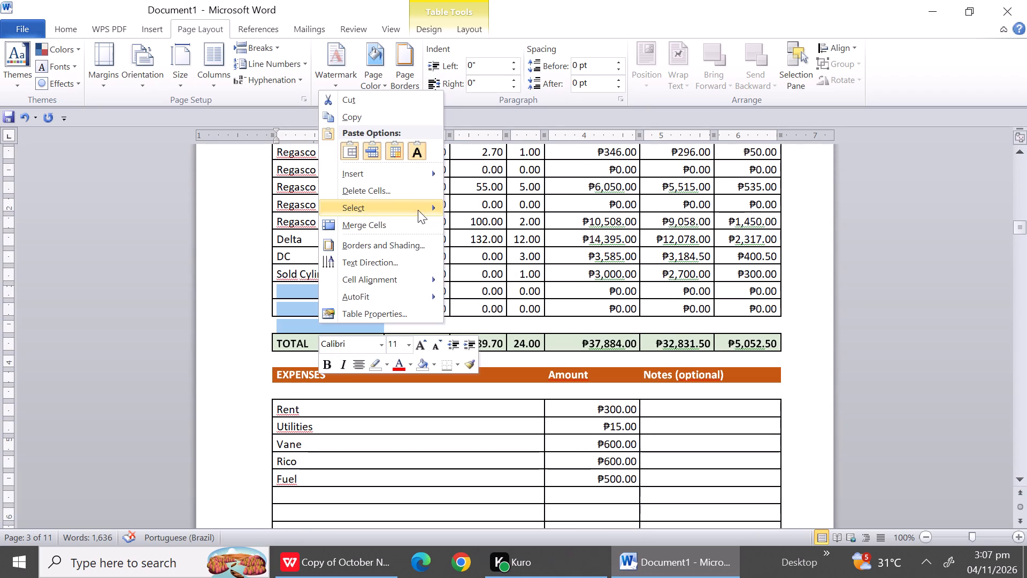
click(401, 195)
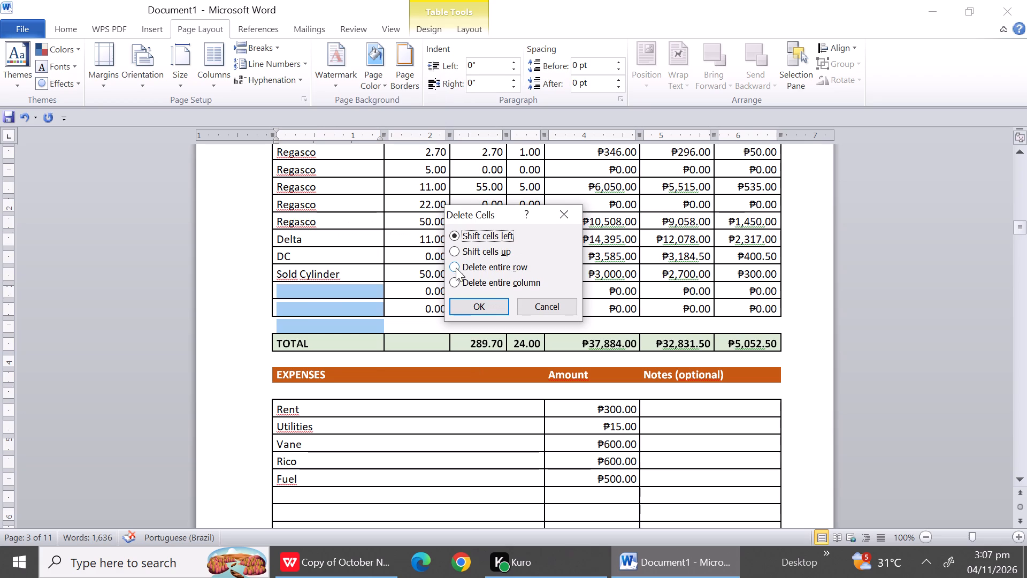
click(457, 269)
click(461, 300)
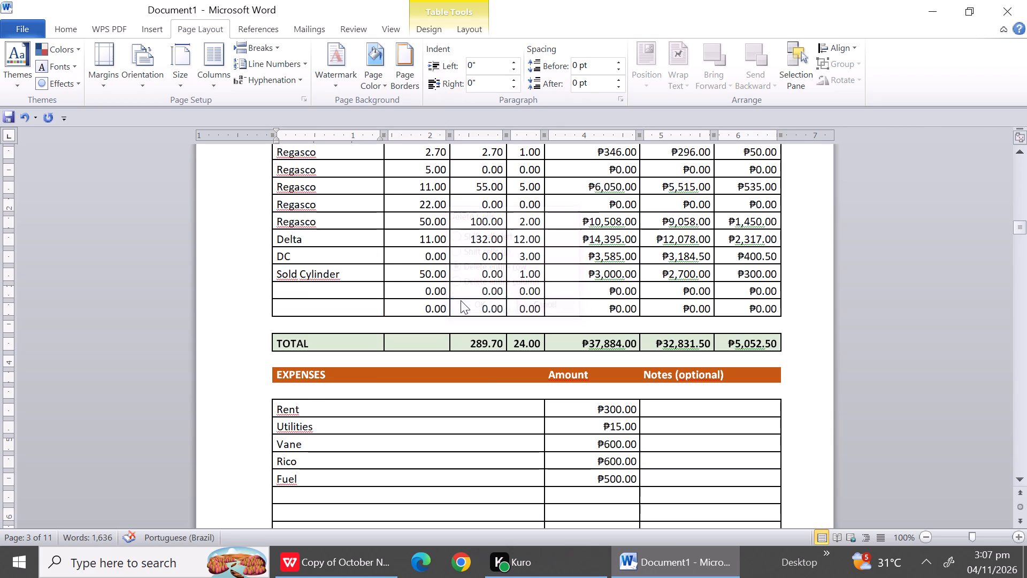
Delete the entire blank row between the EXPENSES header and the Rent row in the October 5 report.
click(298, 333)
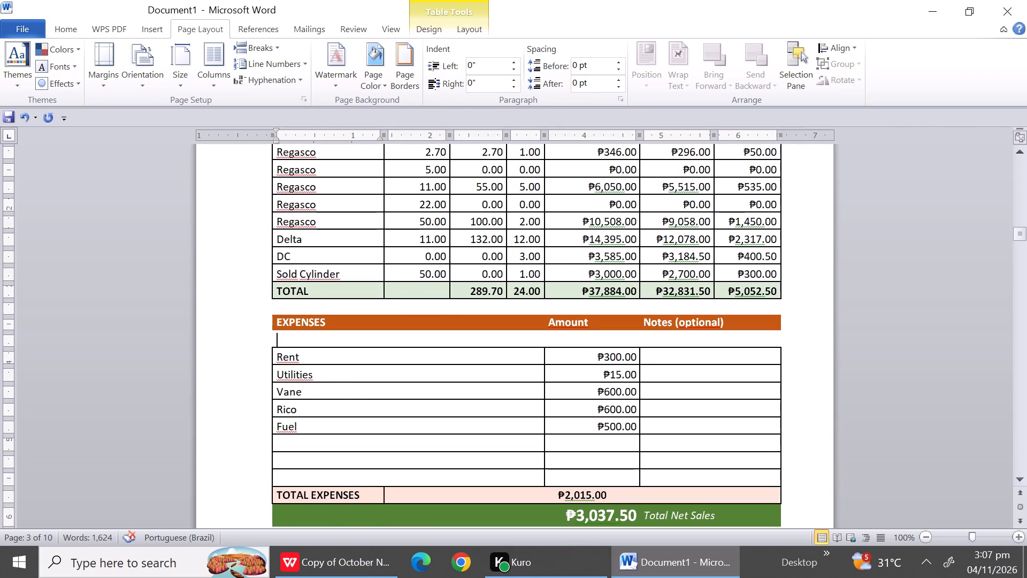
right_click(298, 333)
click(342, 283)
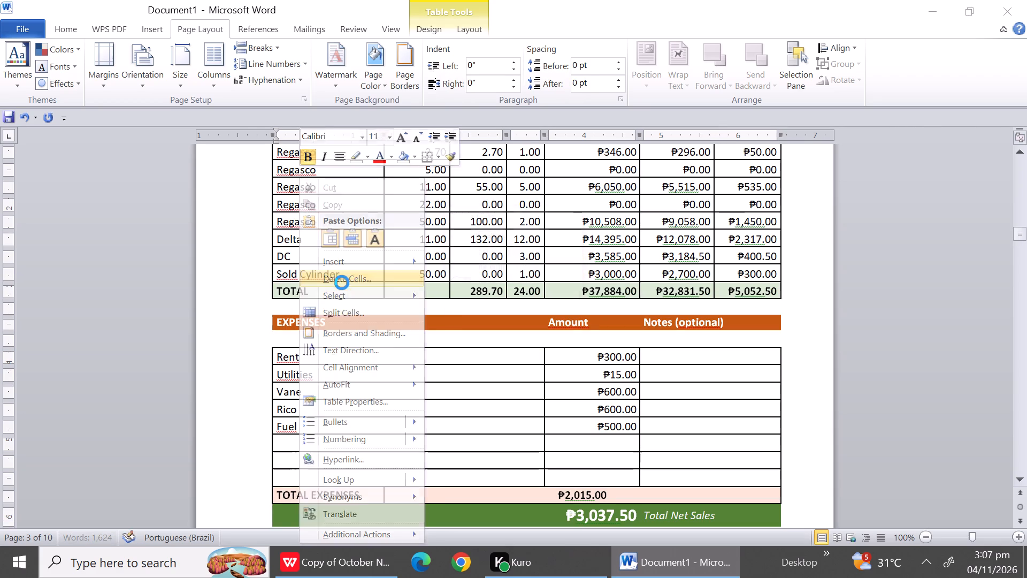
click(519, 265)
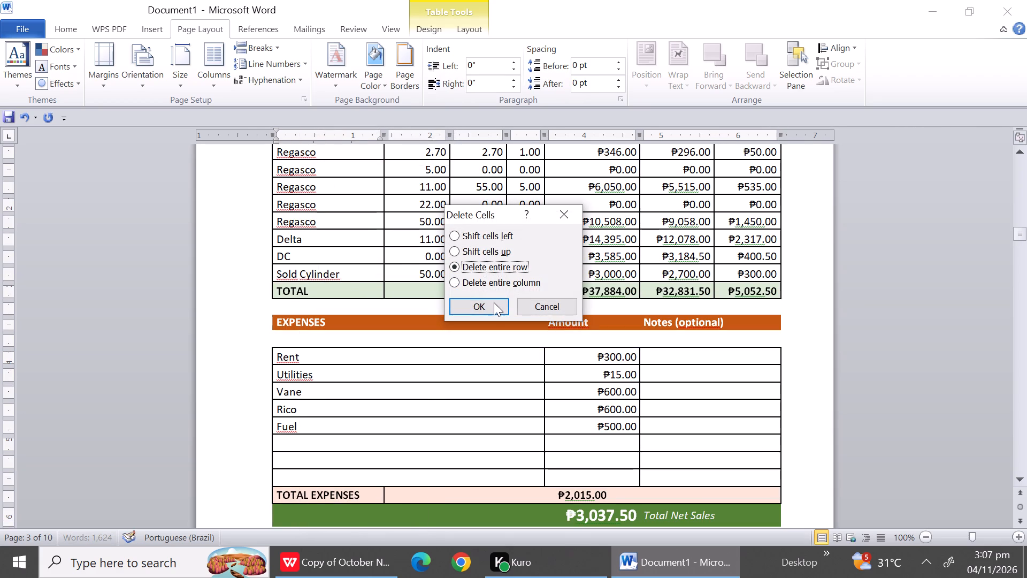
click(494, 303)
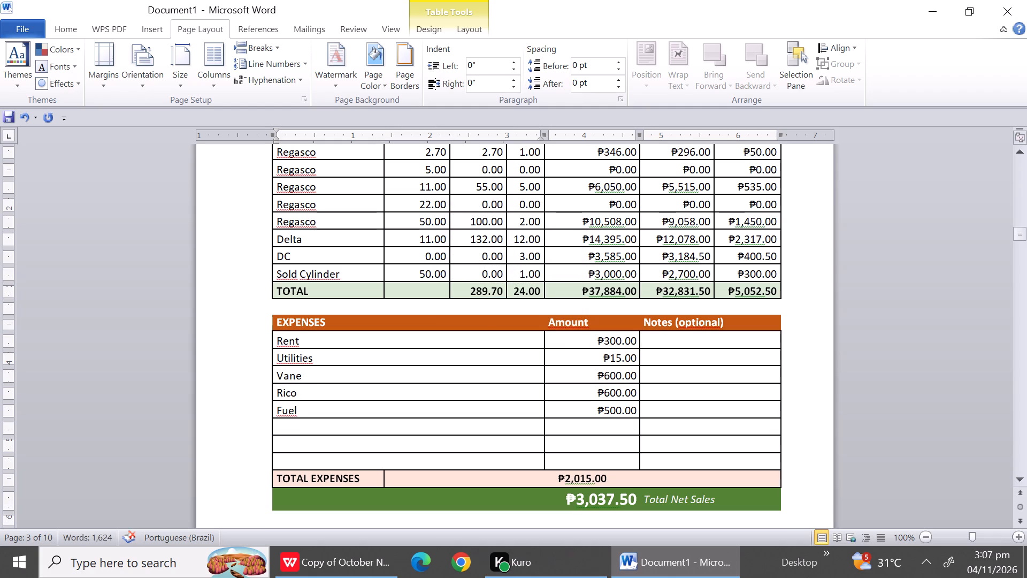
Delete the three entire empty rows between Fuel and TOTAL EXPENSES in the October 5 report.
drag(359, 427, 362, 458)
right_click(362, 458)
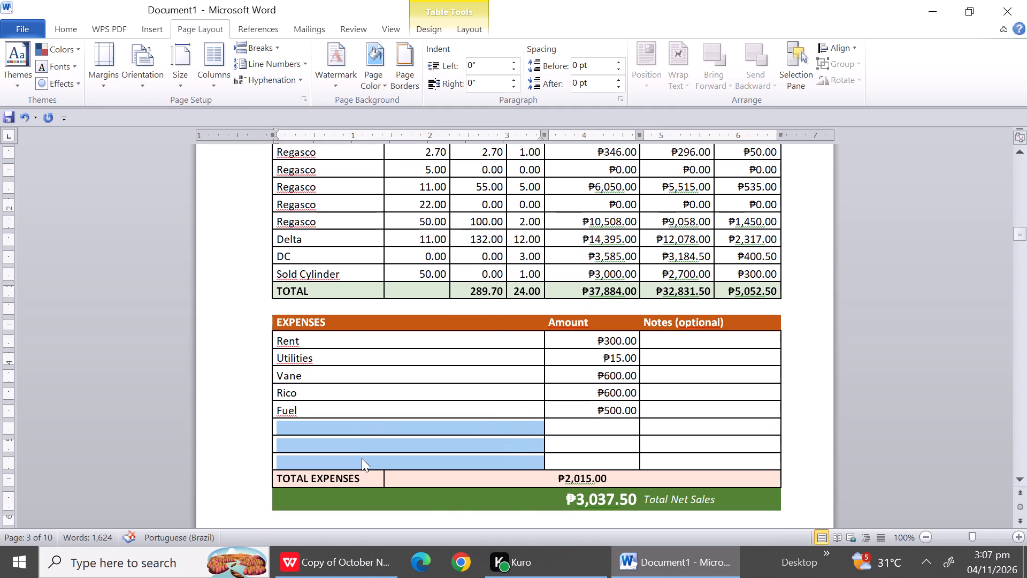
click(395, 327)
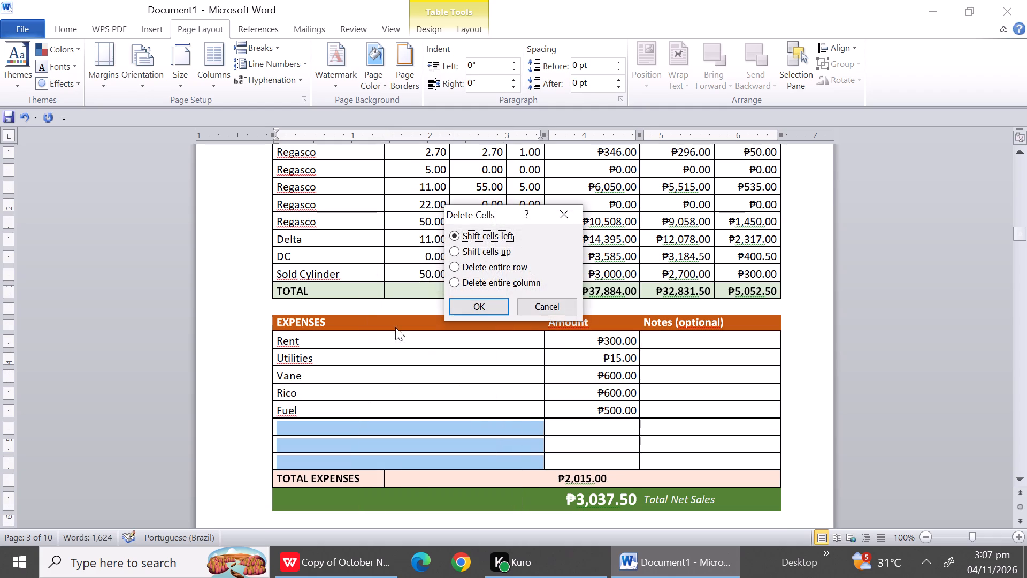
click(513, 263)
click(481, 308)
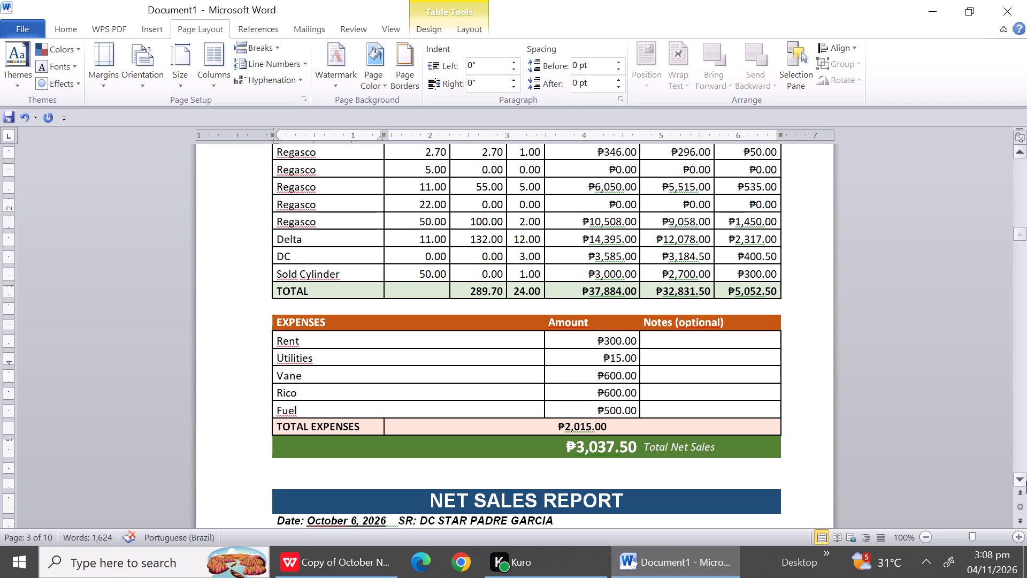
Delete one entire blank row between the October 5 Total Net Sales bar and the October 6 report title.
triple_click(1026, 481)
triple_click(1026, 481)
triple_click(1026, 481)
triple_click(1026, 481)
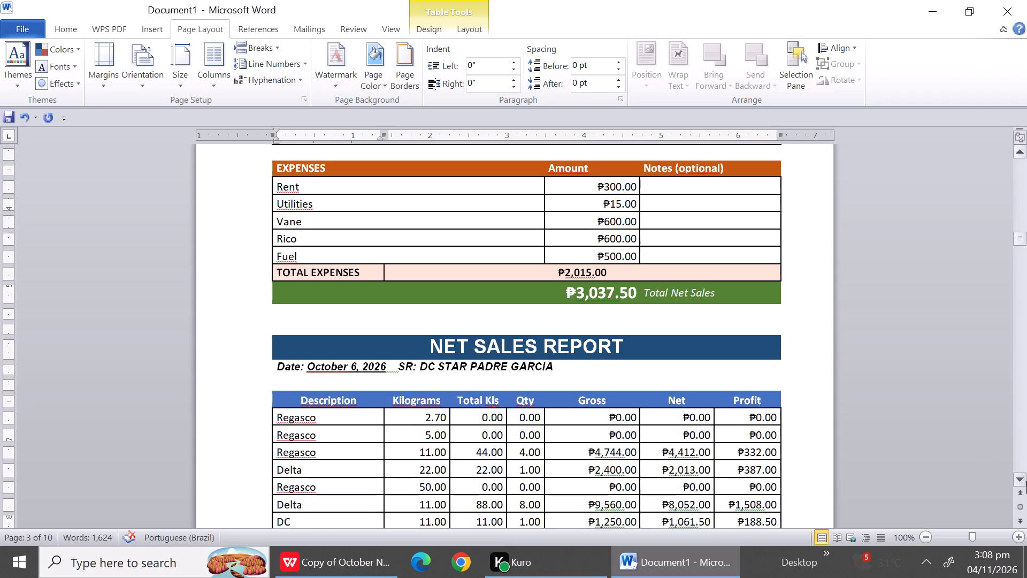
triple_click(1026, 481)
double_click(1026, 481)
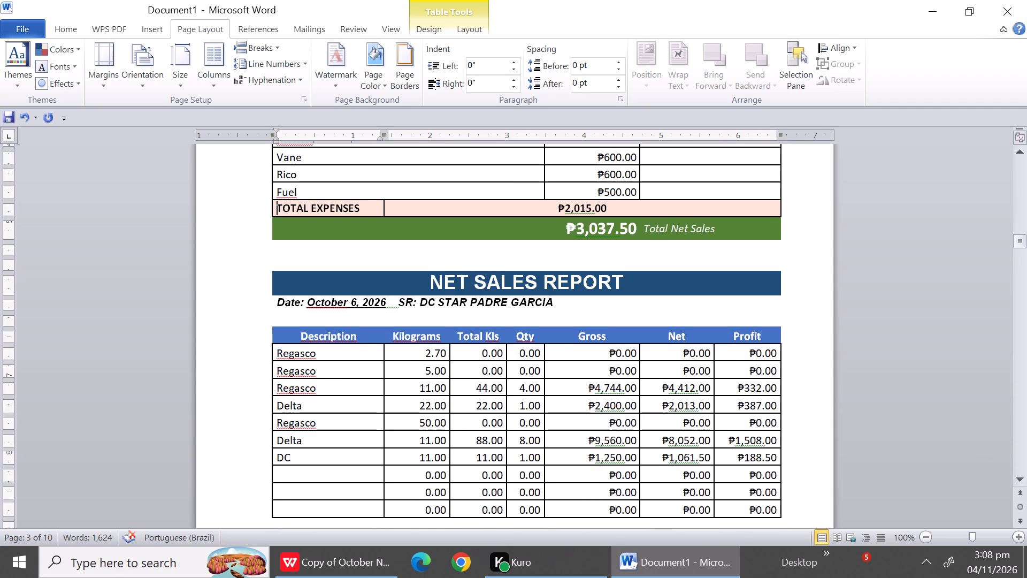
click(323, 257)
right_click(323, 257)
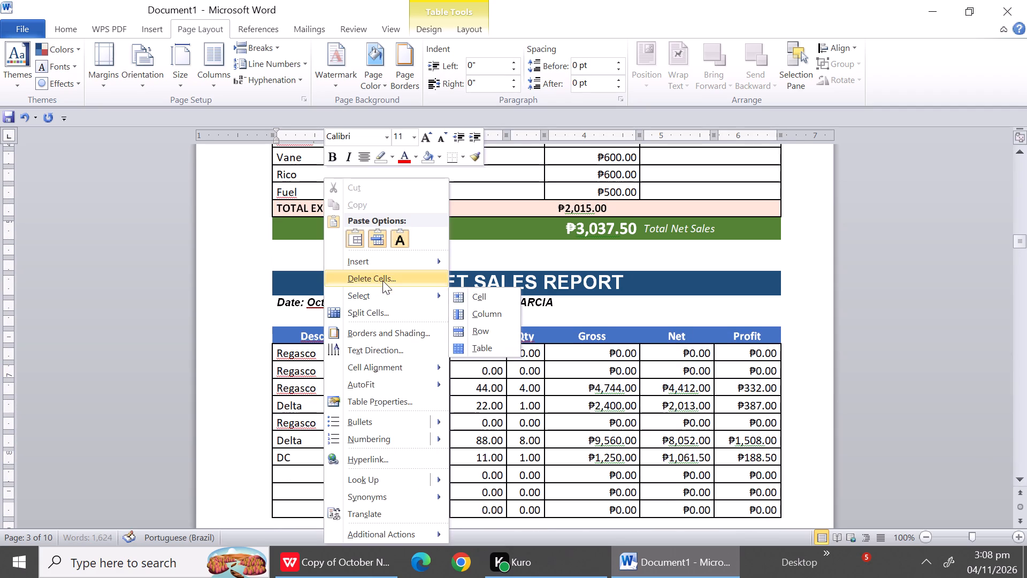
click(381, 280)
click(476, 263)
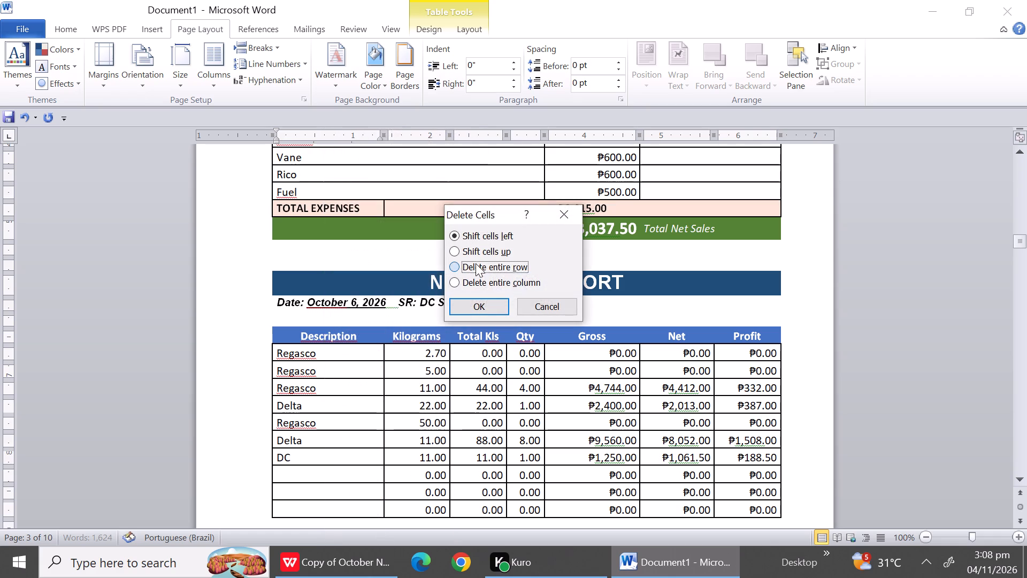
click(479, 302)
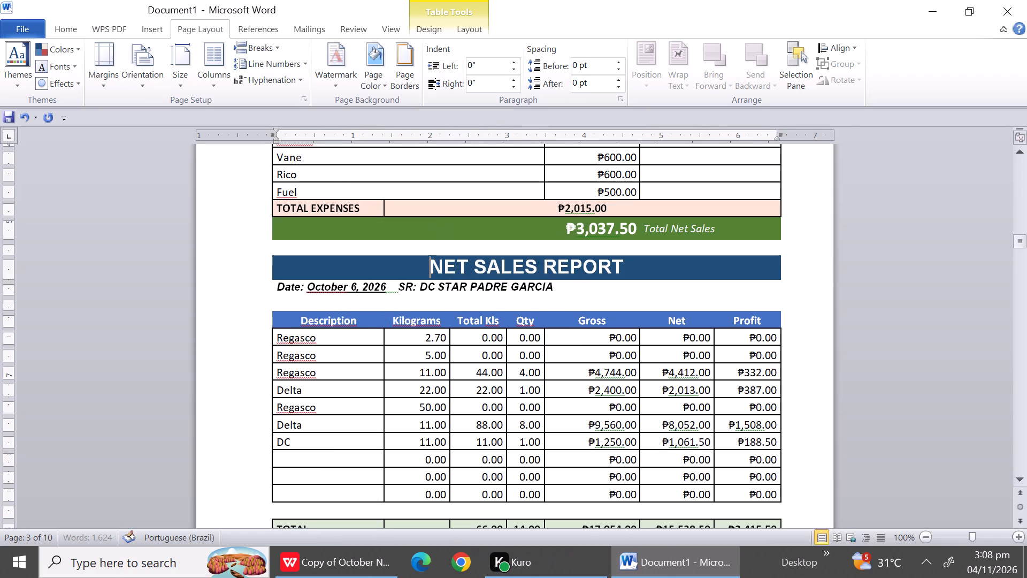
Delete the entire blank row between the date line and the column headers in the October 6 report.
click(341, 302)
right_click(341, 302)
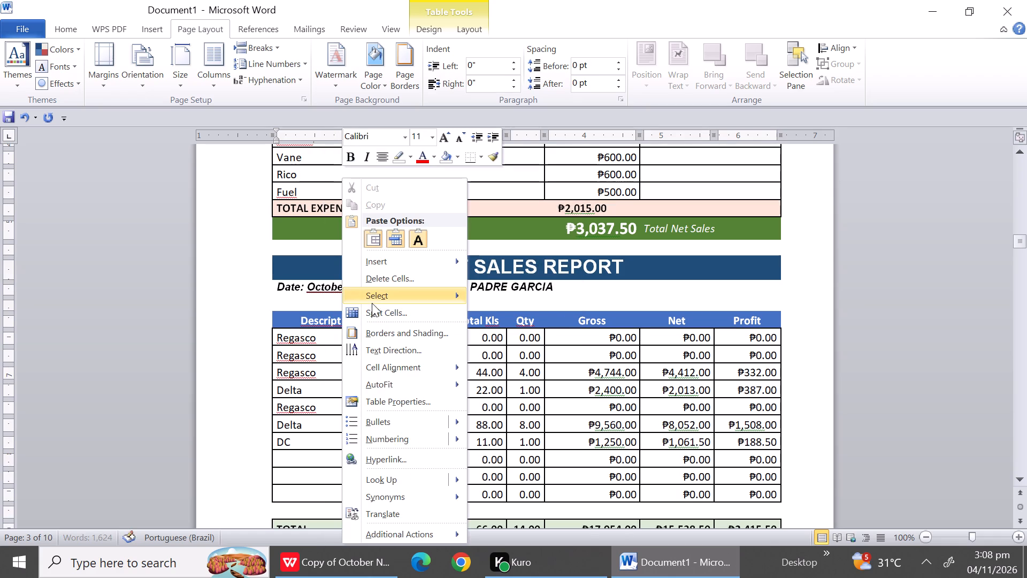
click(369, 279)
right_click(369, 279)
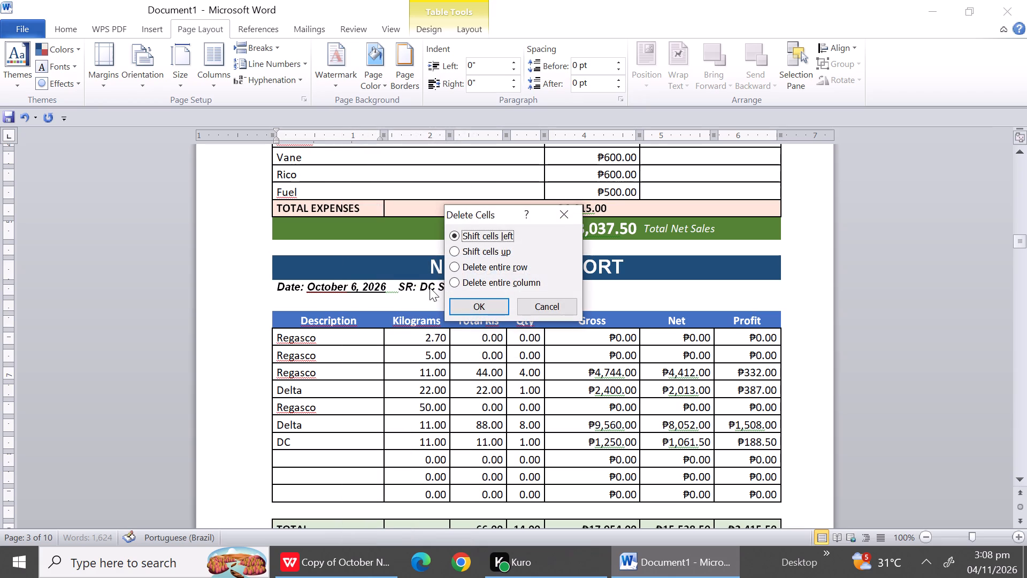
click(467, 262)
click(474, 301)
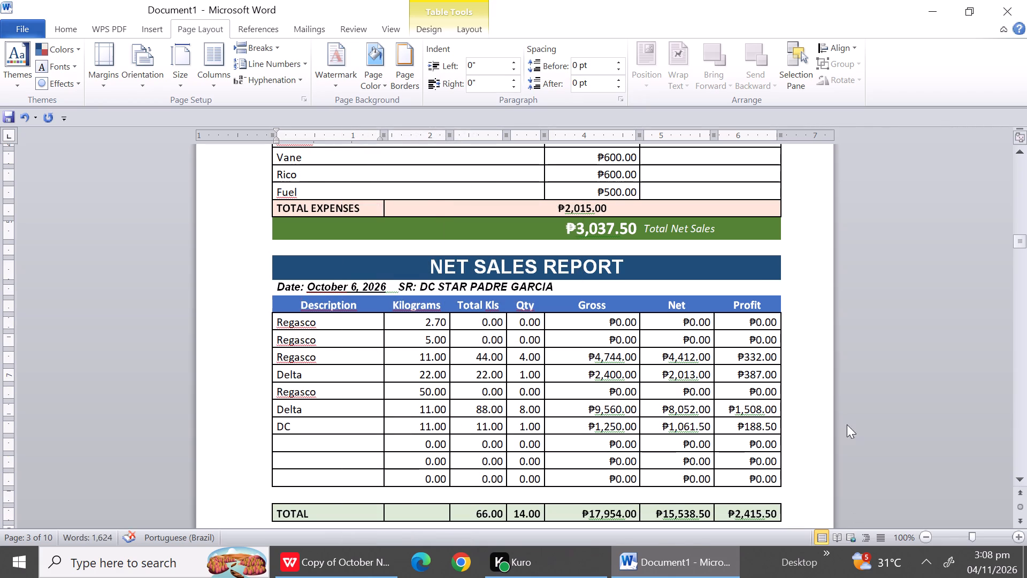
Delete the three unused item rows and the blank row above TOTAL in the October 6 report as entire rows.
click(1018, 480)
triple_click(1018, 480)
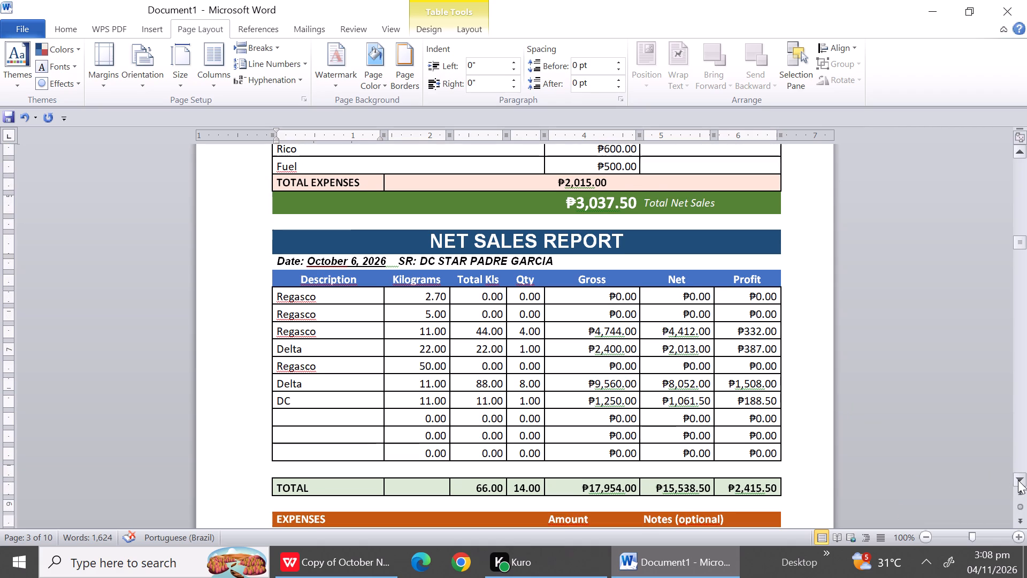
click(1018, 480)
triple_click(1018, 480)
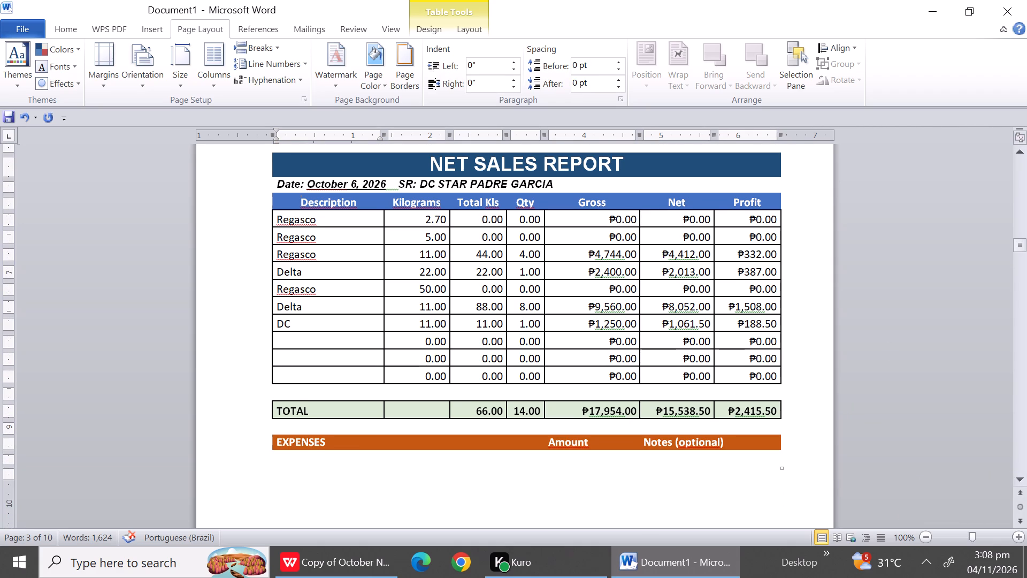
drag(297, 339, 296, 390)
right_click(296, 390)
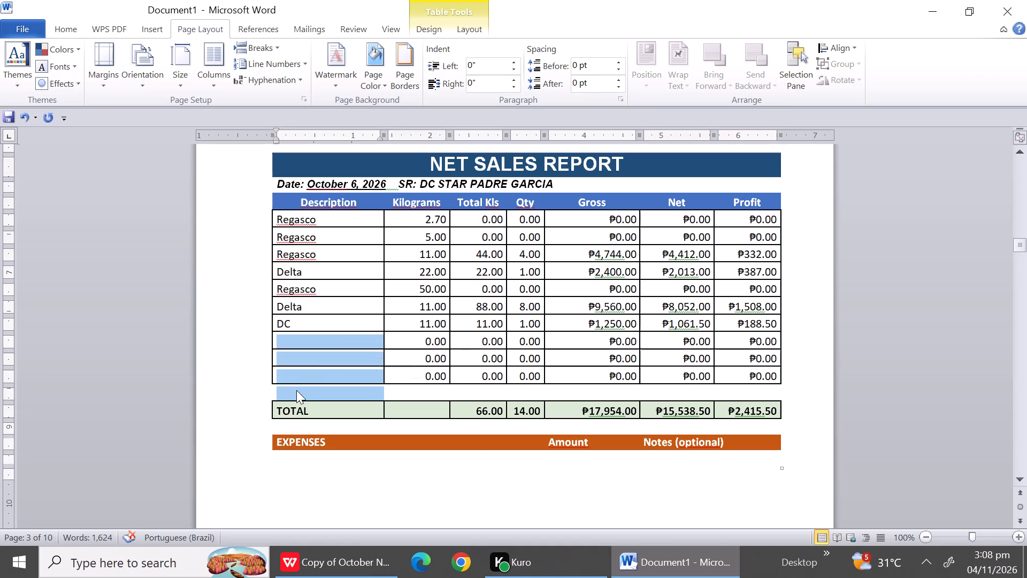
click(357, 257)
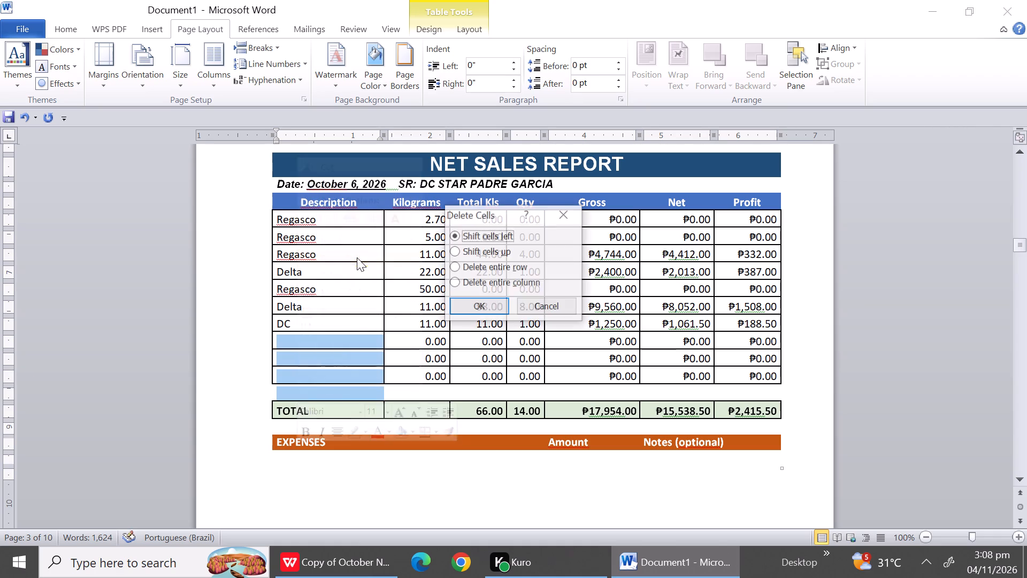
click(496, 271)
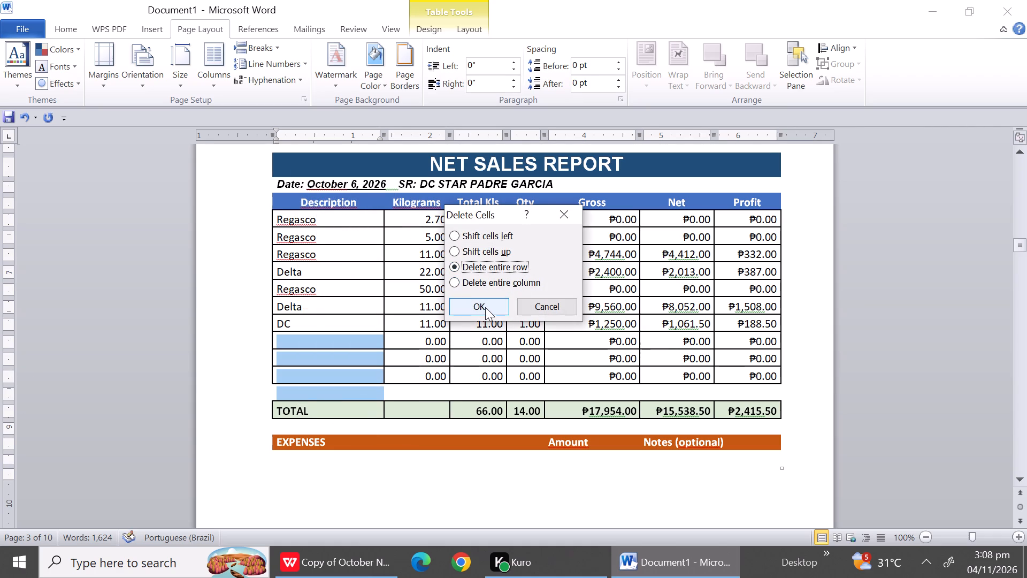
click(485, 307)
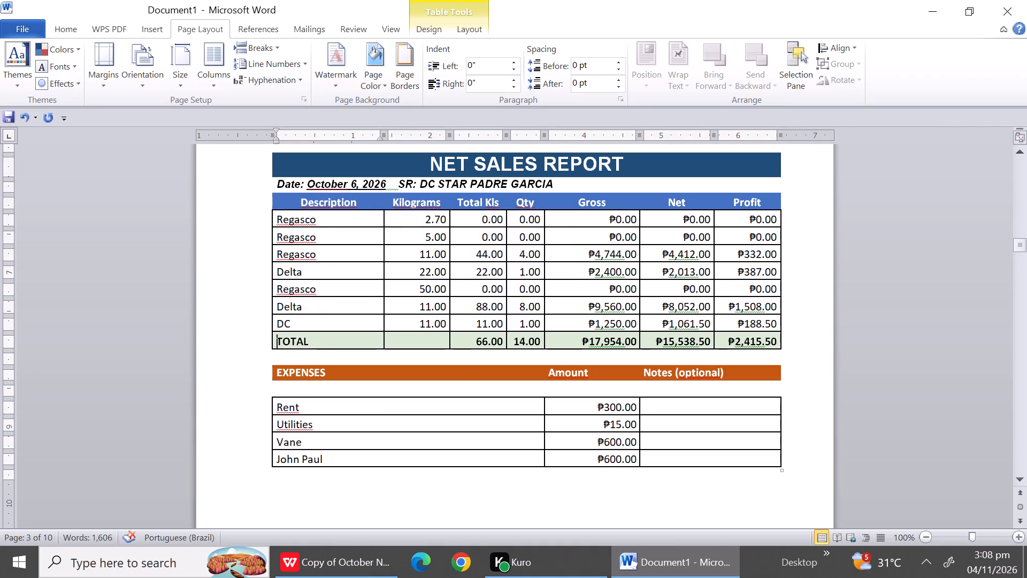
Delete the entire blank row between the EXPENSES header and the Rent row in the October 6 report.
click(289, 390)
right_click(289, 390)
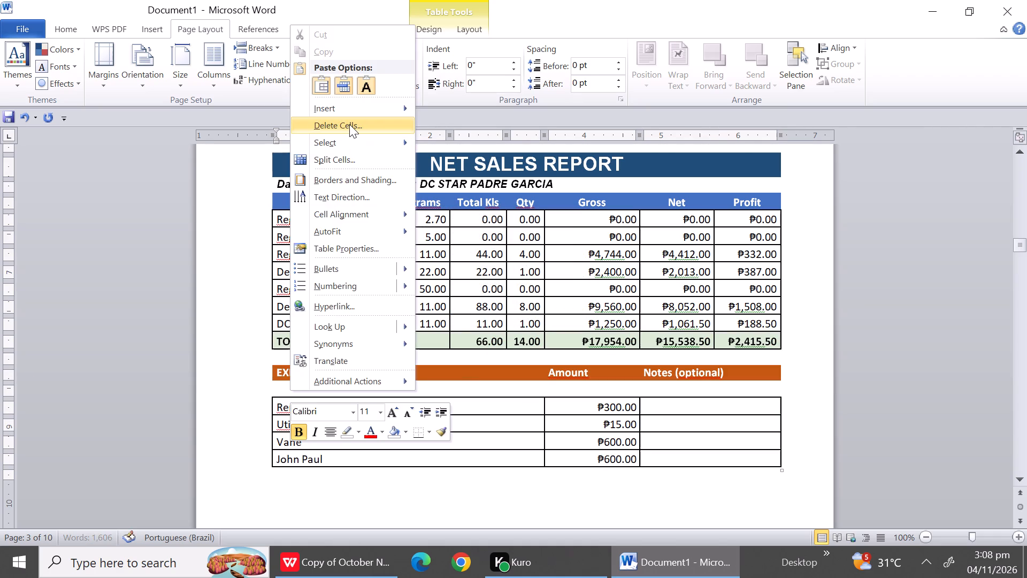
click(349, 124)
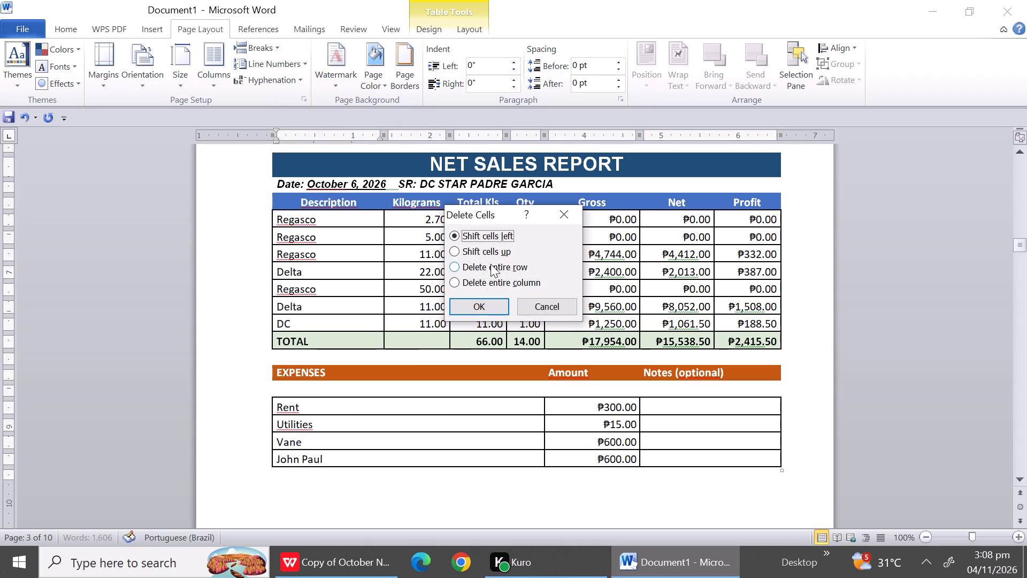
click(490, 264)
click(491, 305)
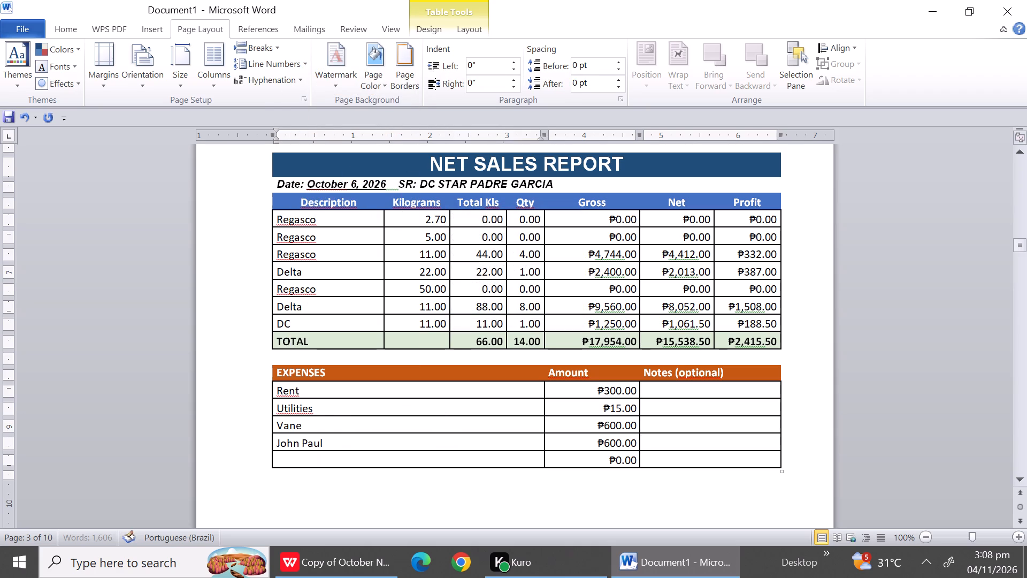
Delete the four entire unused expense rows above TOTAL EXPENSES that span the page break in the October 6 report.
triple_click(1016, 483)
triple_click(1016, 483)
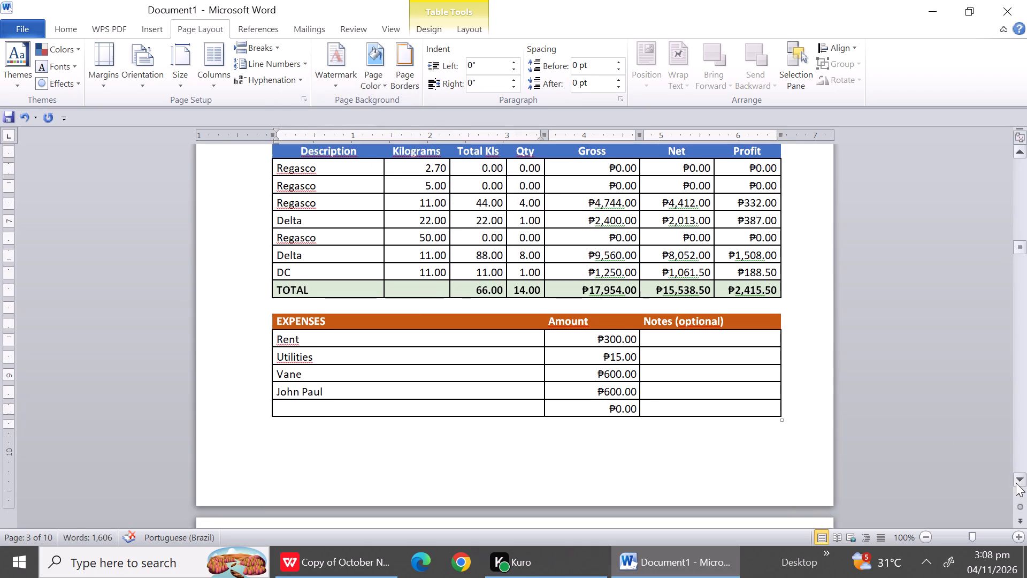
triple_click(1016, 483)
triple_click(1016, 483)
triple_click(1016, 483)
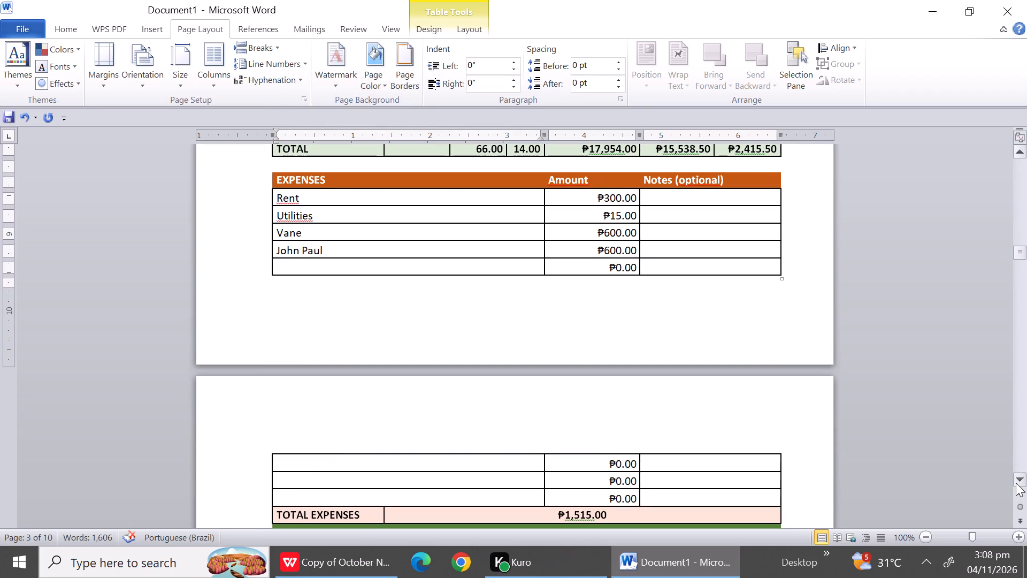
drag(297, 265, 312, 503)
right_click(312, 503)
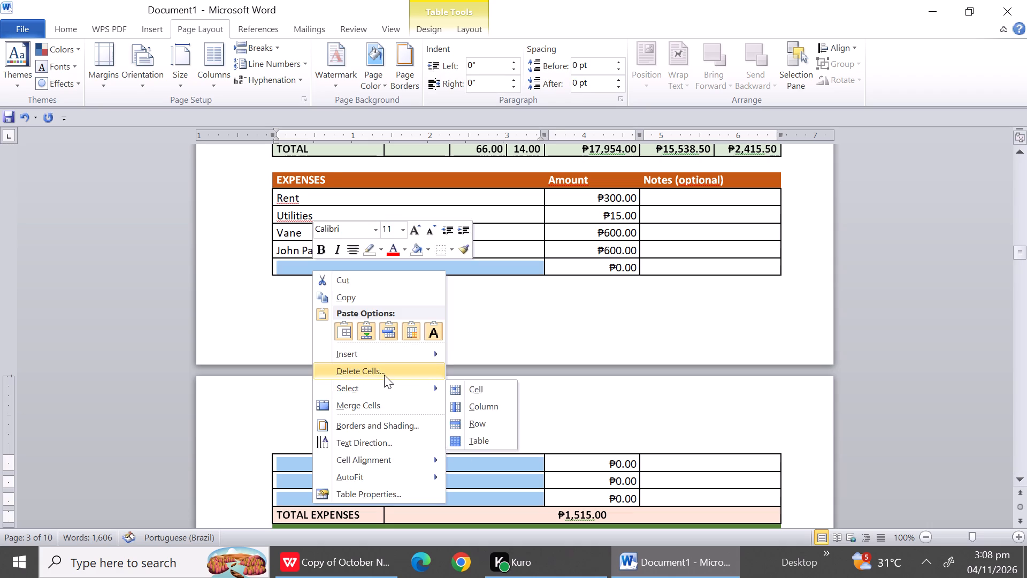
click(382, 373)
click(511, 265)
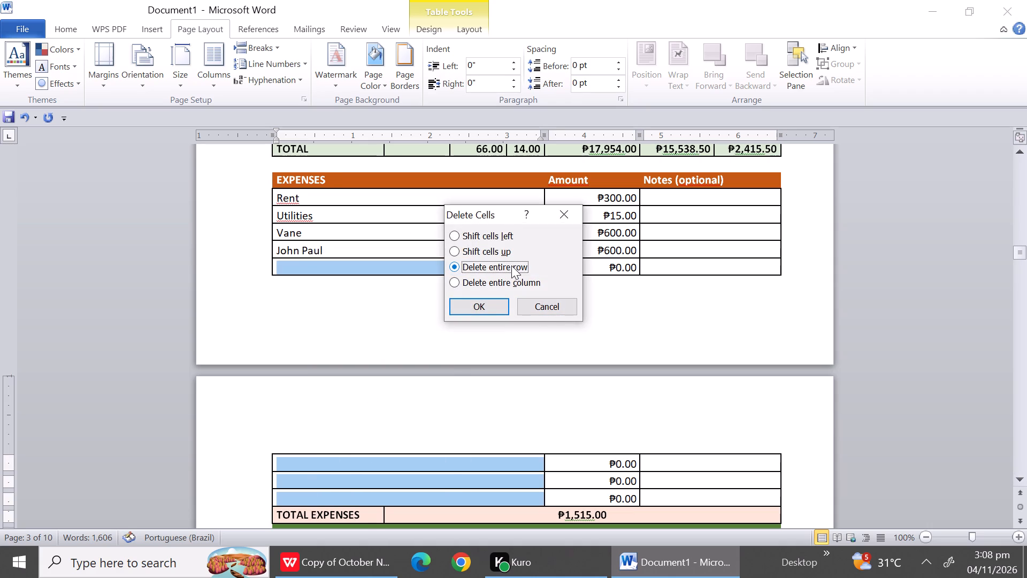
click(495, 302)
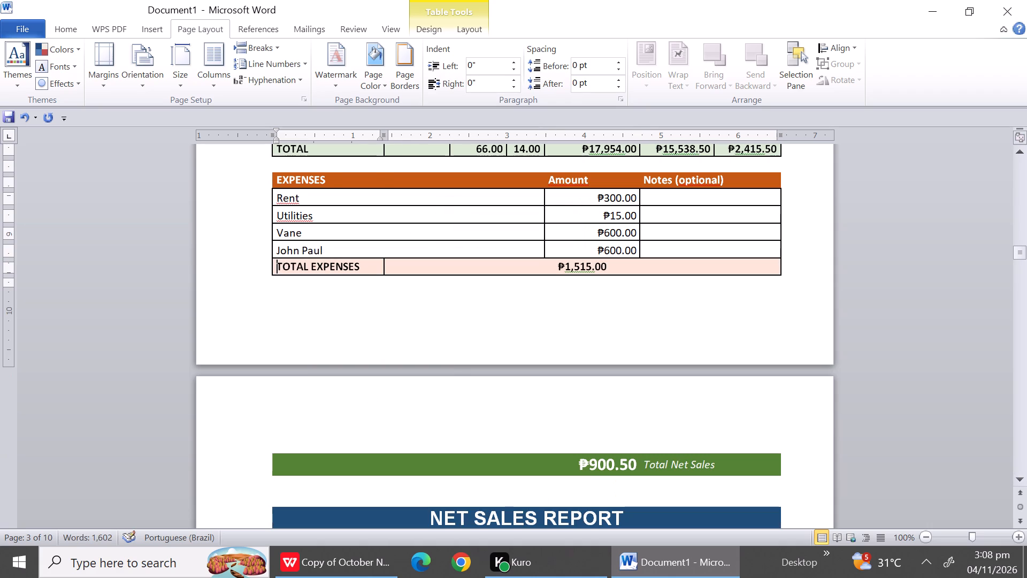
Delete the entire blank row between the TOTAL row and the EXPENSES header in the October 6 report.
click(1020, 153)
click(389, 175)
right_click(389, 175)
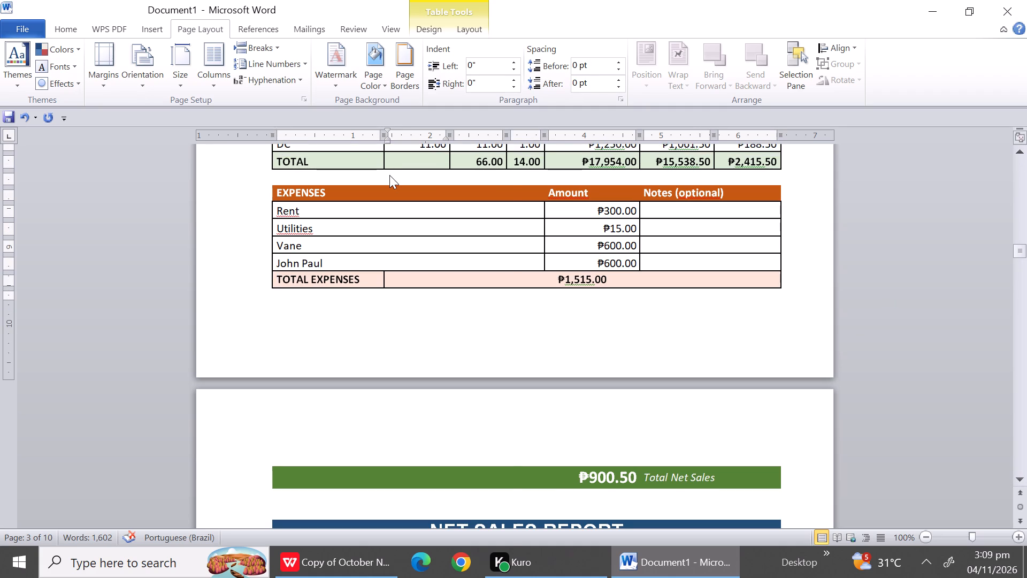
click(427, 277)
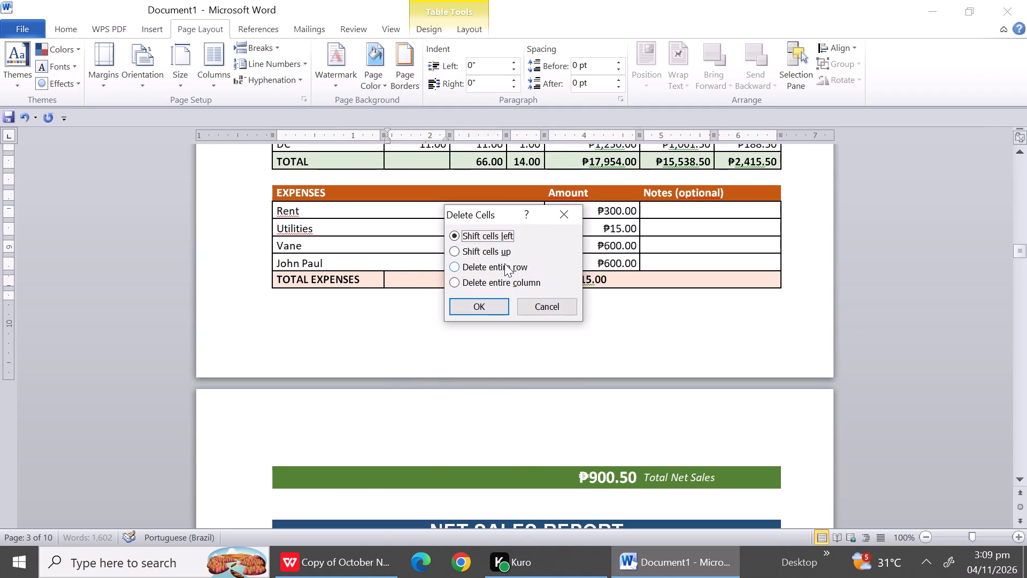
click(504, 263)
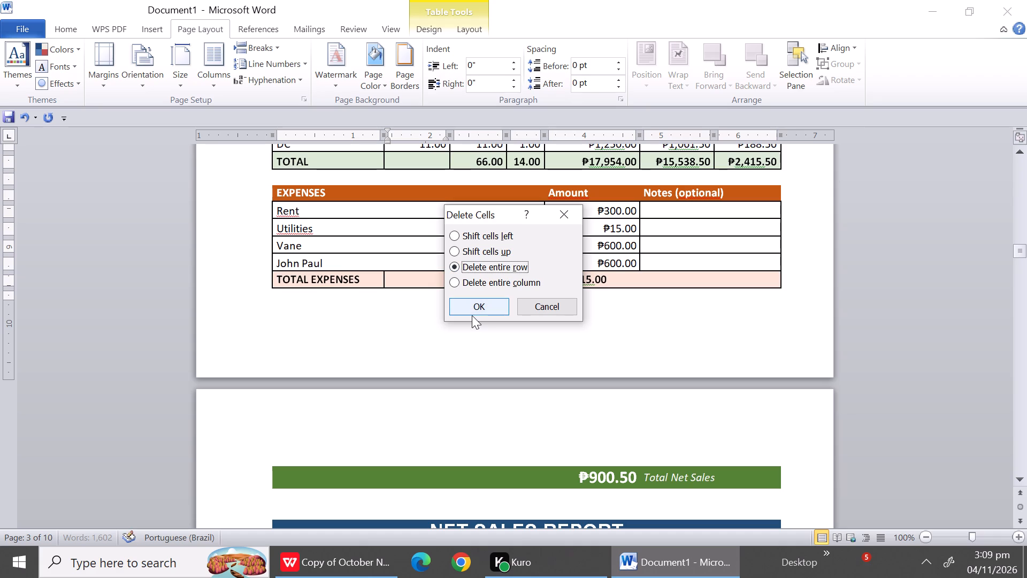
click(470, 313)
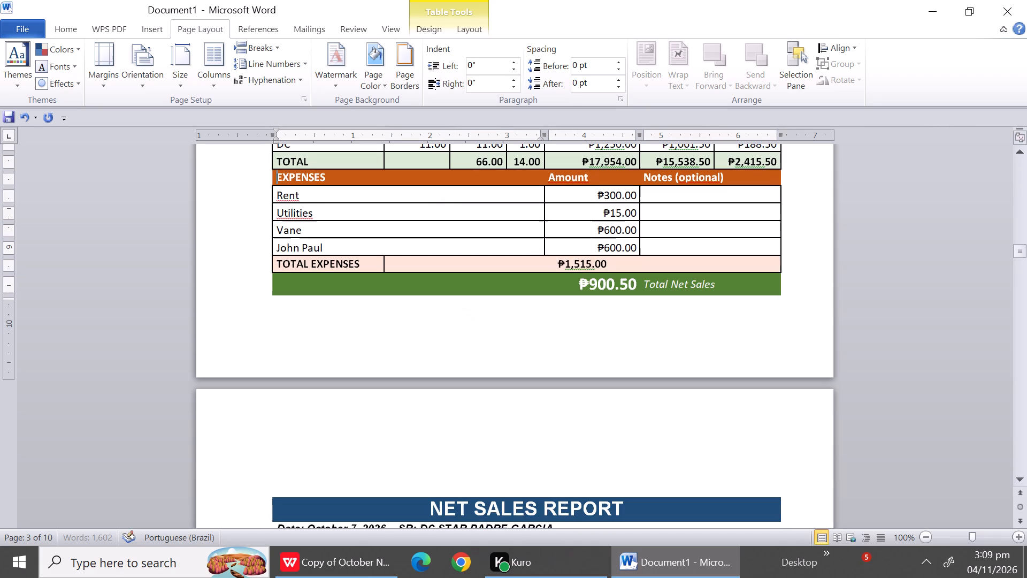
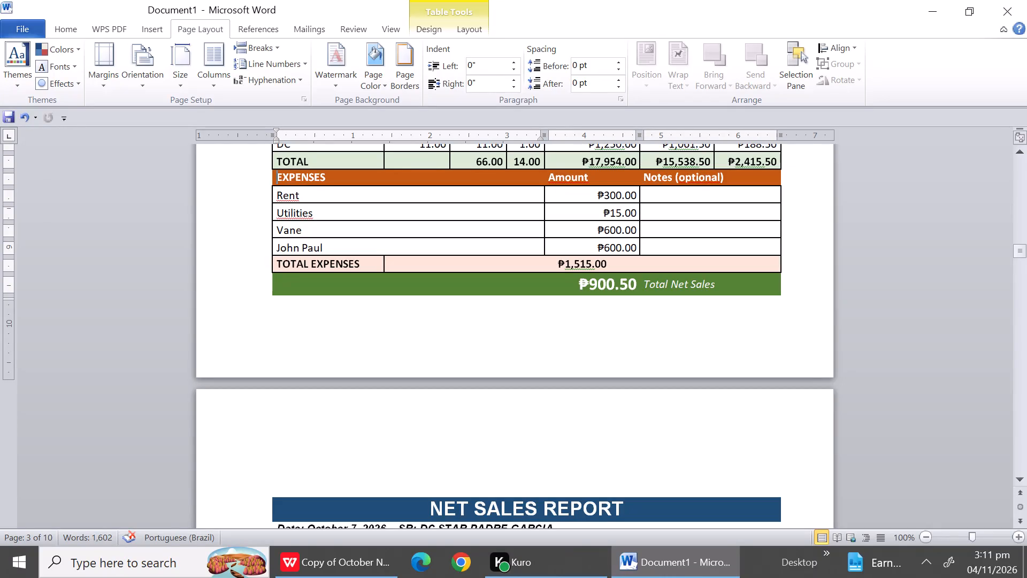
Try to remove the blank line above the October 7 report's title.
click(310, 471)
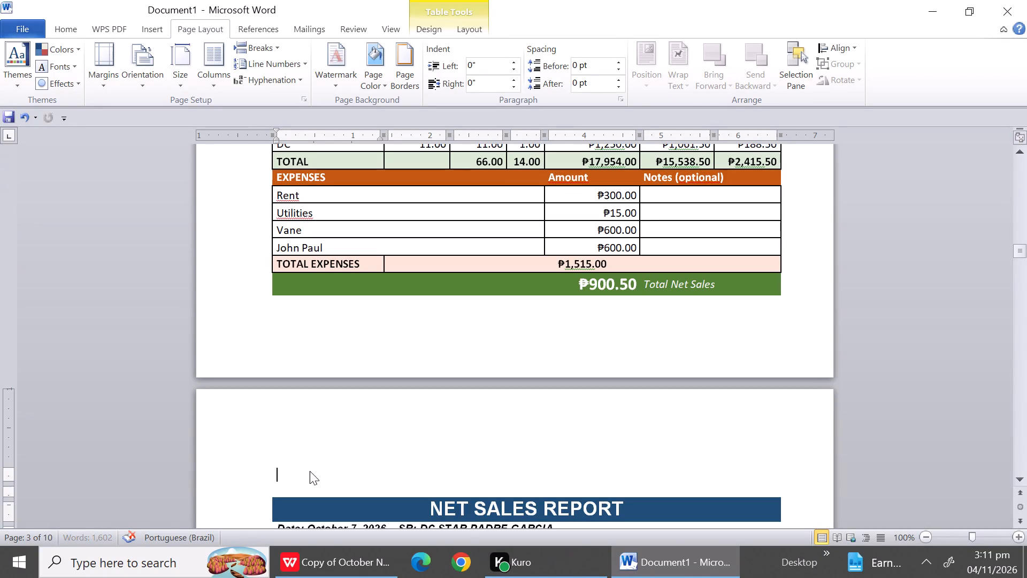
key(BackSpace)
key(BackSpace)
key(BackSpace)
Delete the entire blank row between the date line and the column headers in Padre Garcia's October 7 report.
triple_click(1018, 472)
click(1018, 472)
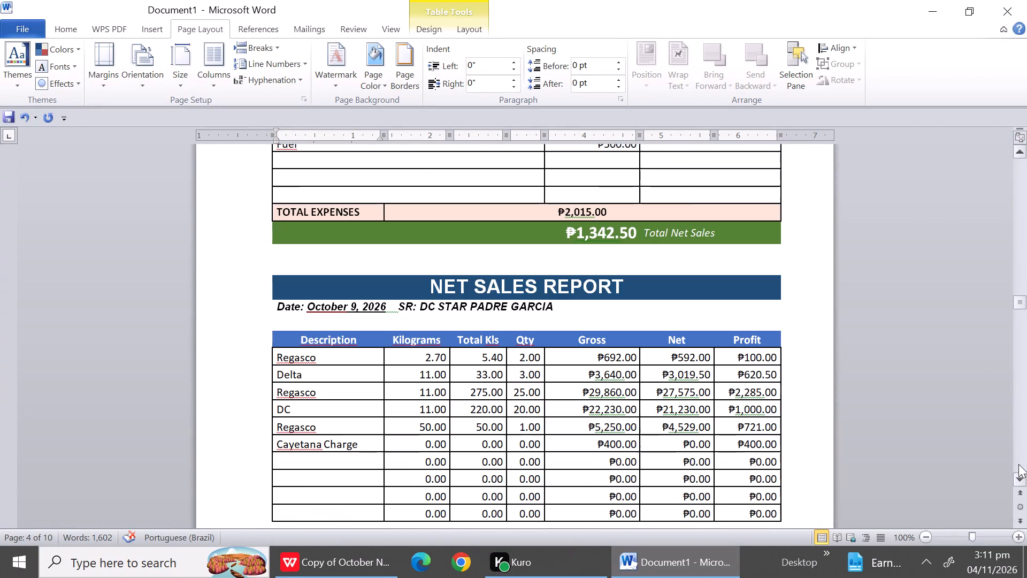
click(1023, 249)
click(1022, 214)
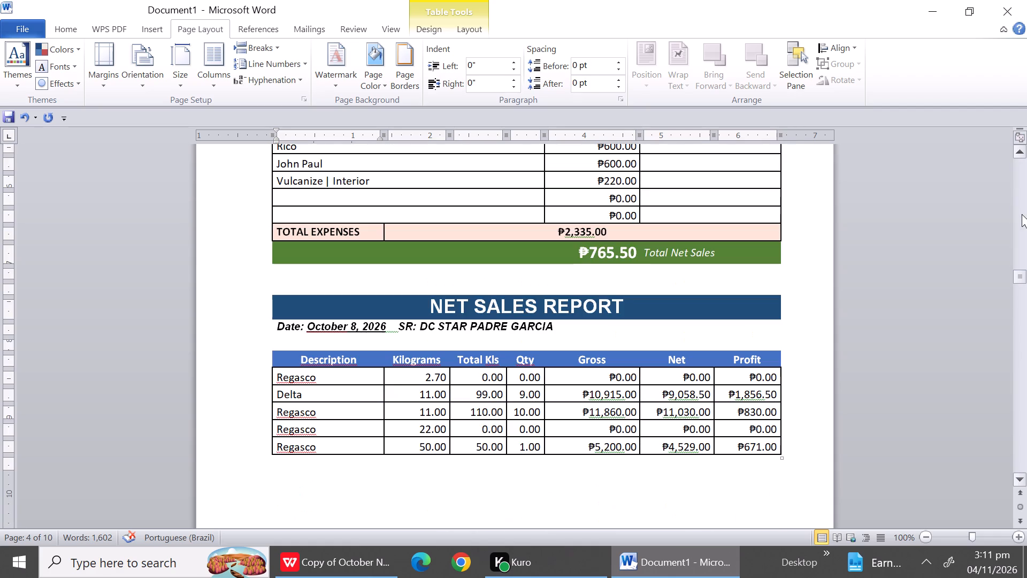
click(1022, 214)
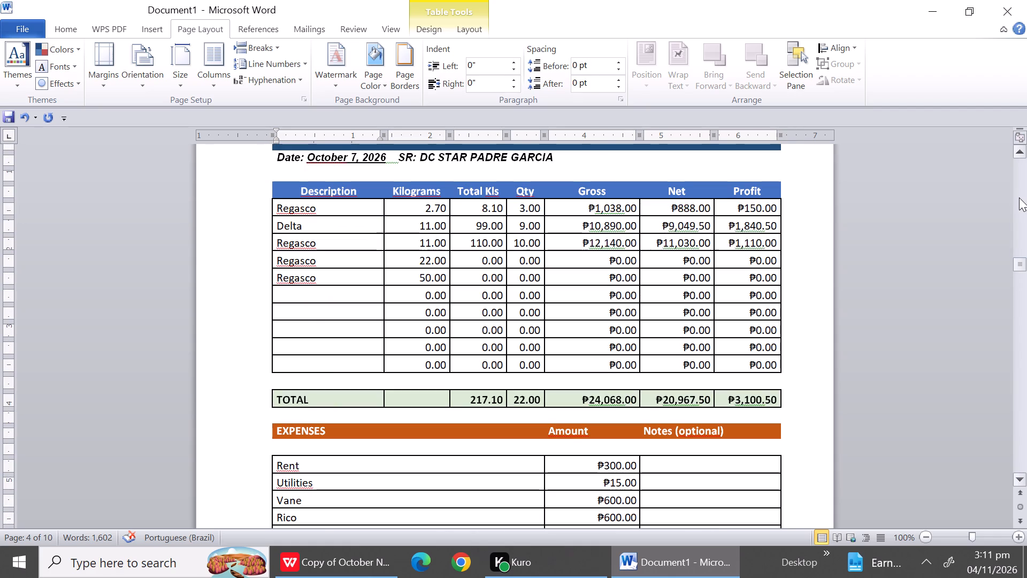
click(1019, 197)
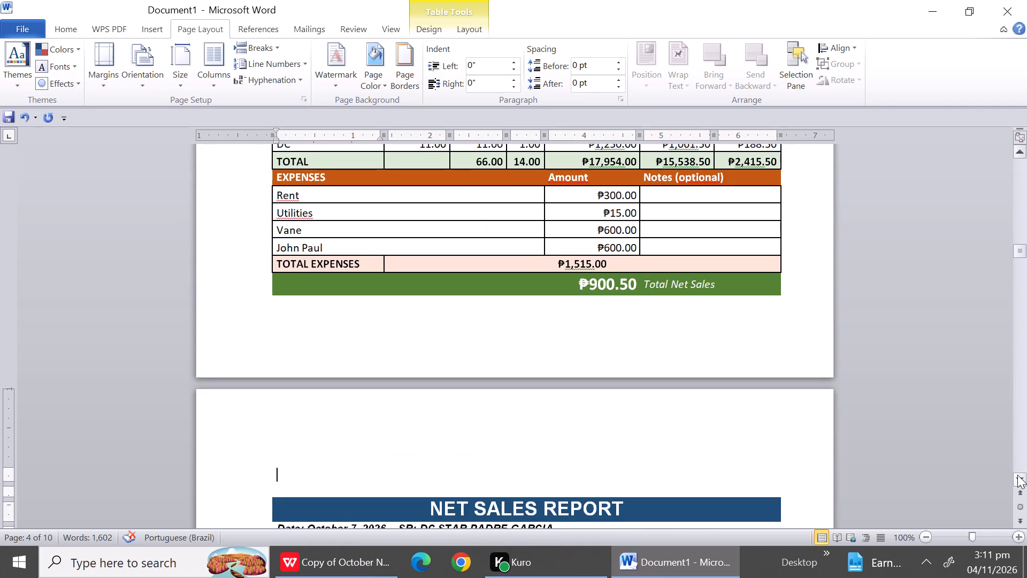
triple_click(1017, 475)
triple_click(1017, 475)
triple_click(1017, 475)
triple_click(1017, 475)
click(1017, 475)
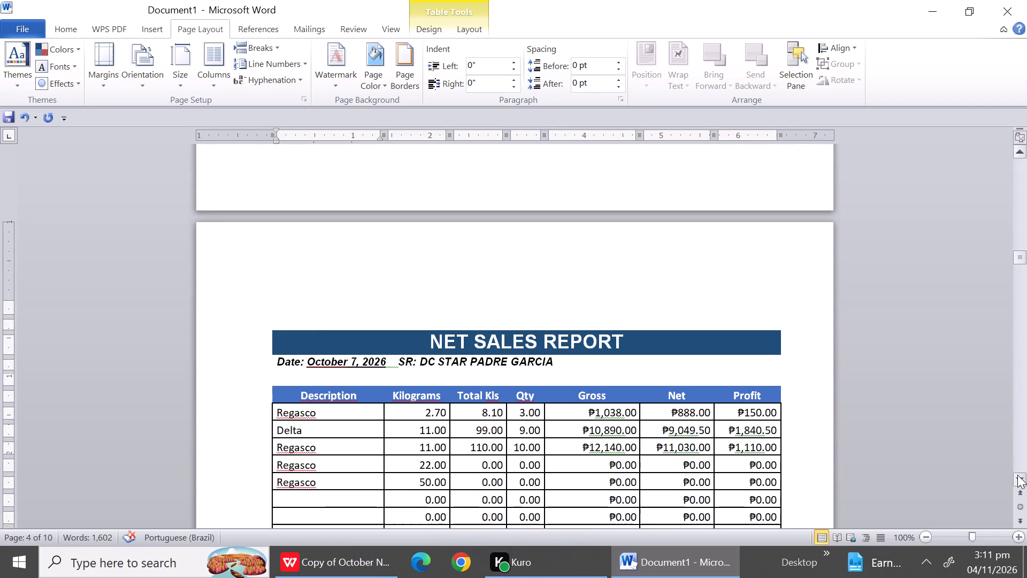
drag(1017, 475, 301, 360)
click(301, 360)
right_click(301, 360)
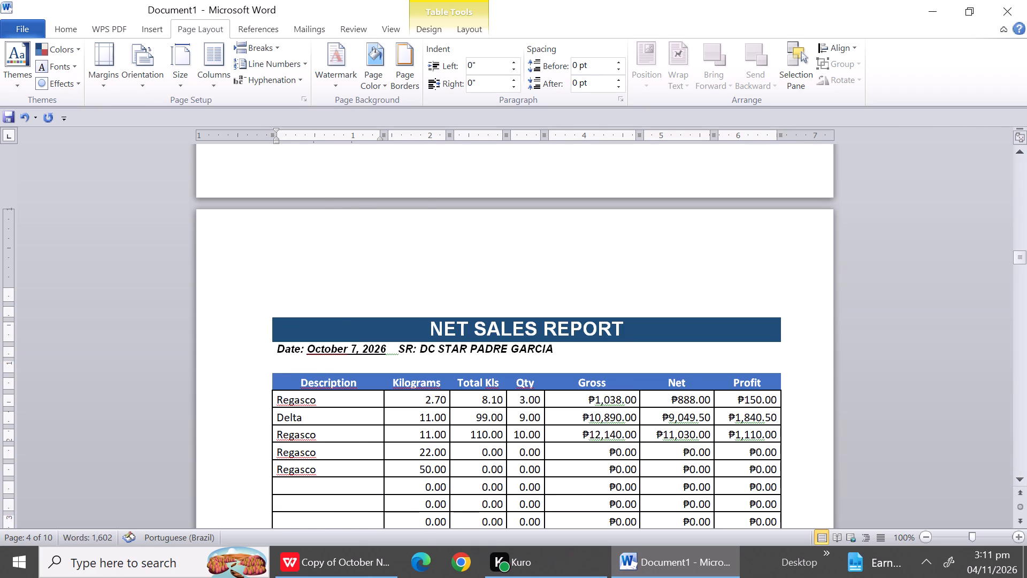
click(354, 275)
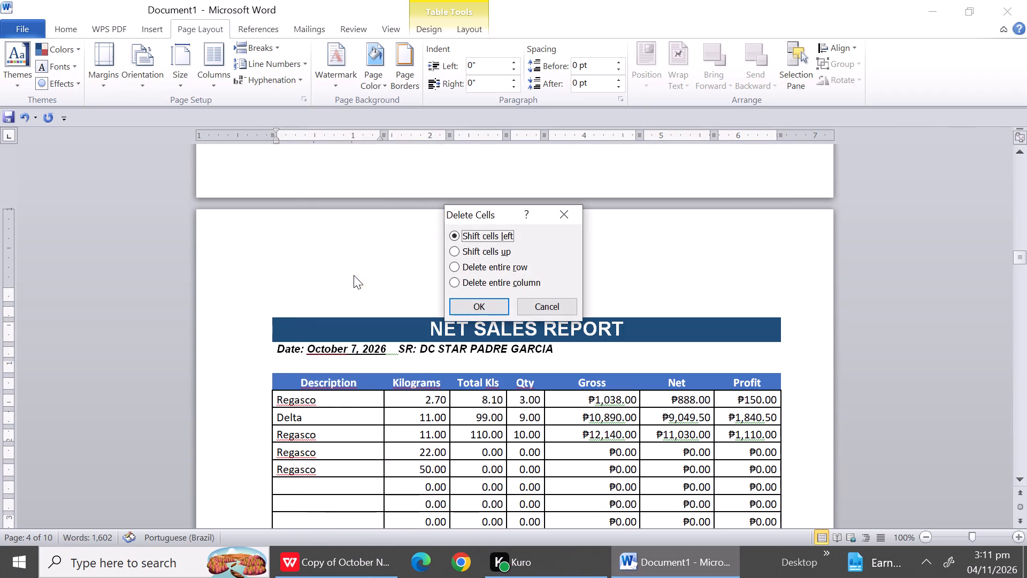
click(486, 264)
click(484, 309)
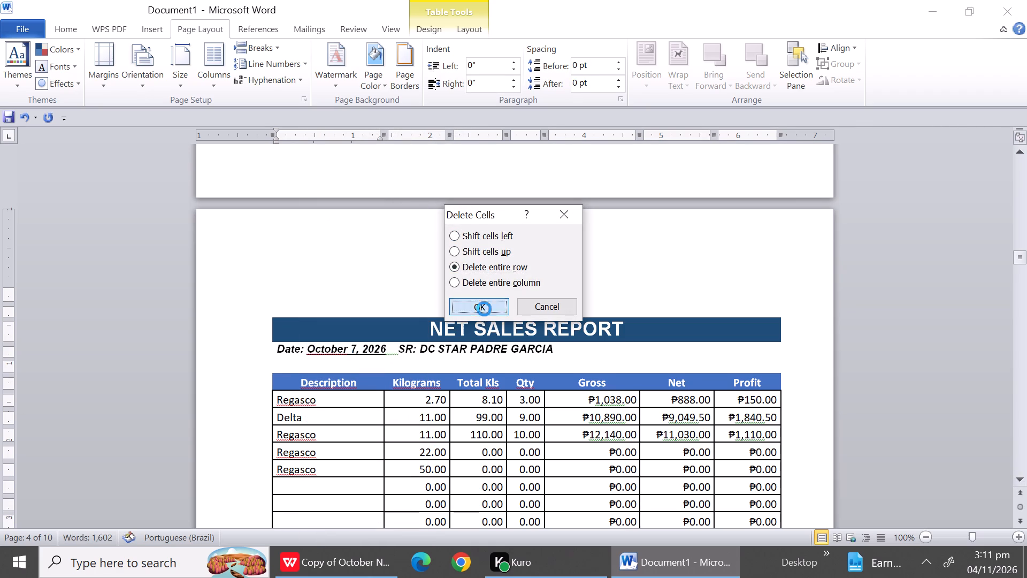
Delete the five unused item rows and the blank row above TOTAL in the October 7 report as entire rows.
triple_click(1022, 476)
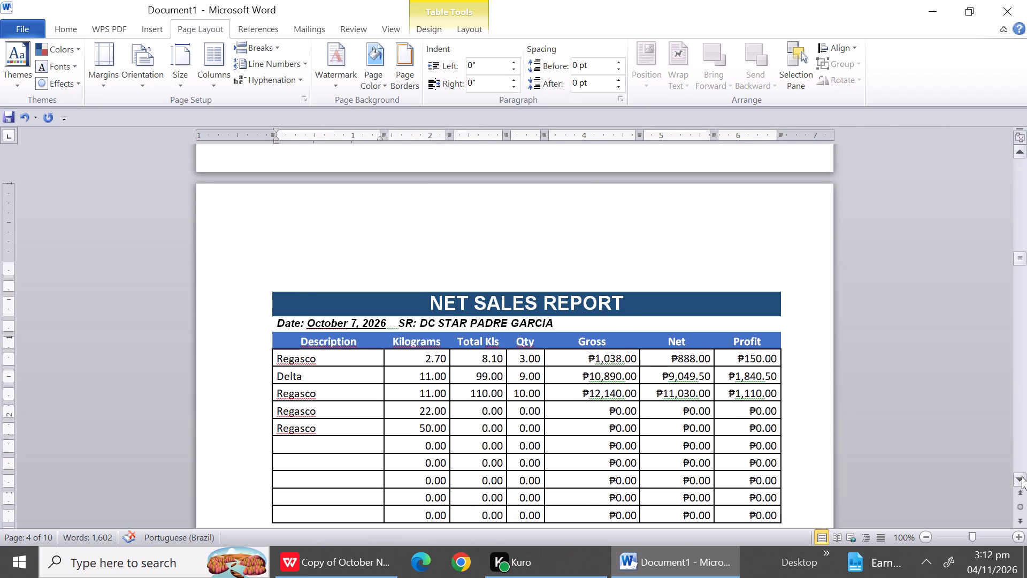
triple_click(1022, 476)
triple_click(1022, 476)
triple_click(1022, 476)
double_click(1022, 476)
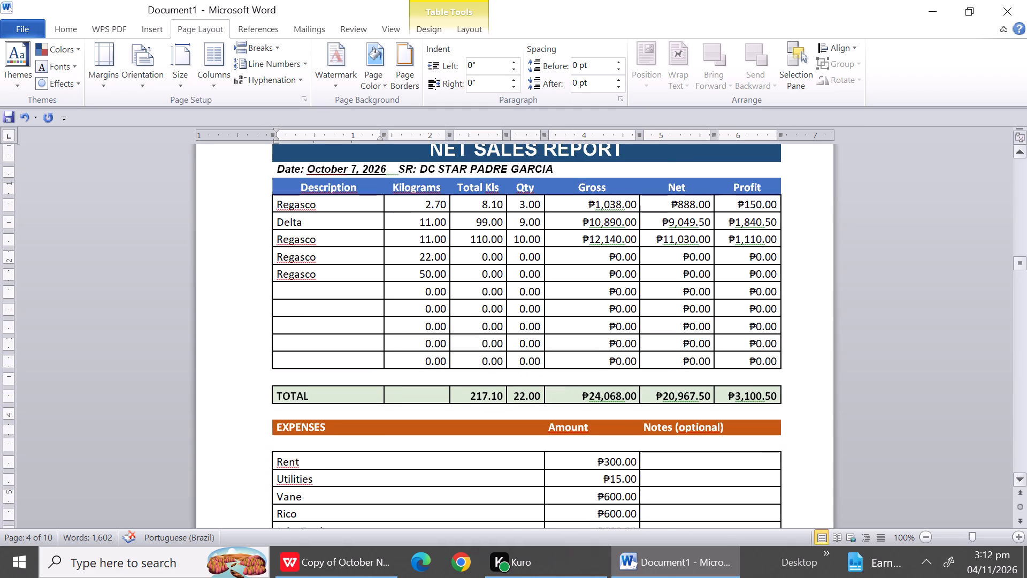
drag(340, 293, 338, 369)
right_click(338, 369)
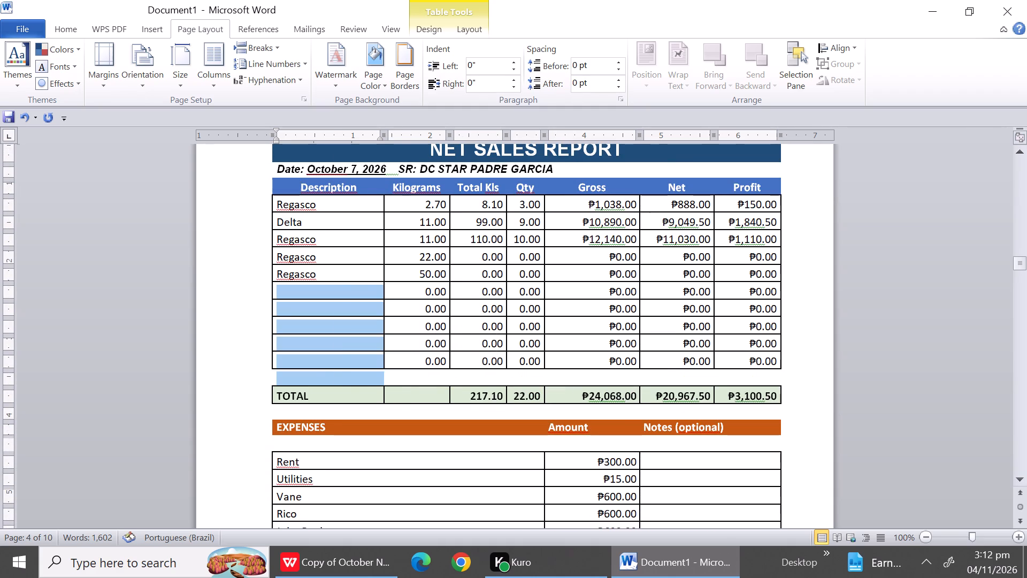
click(371, 238)
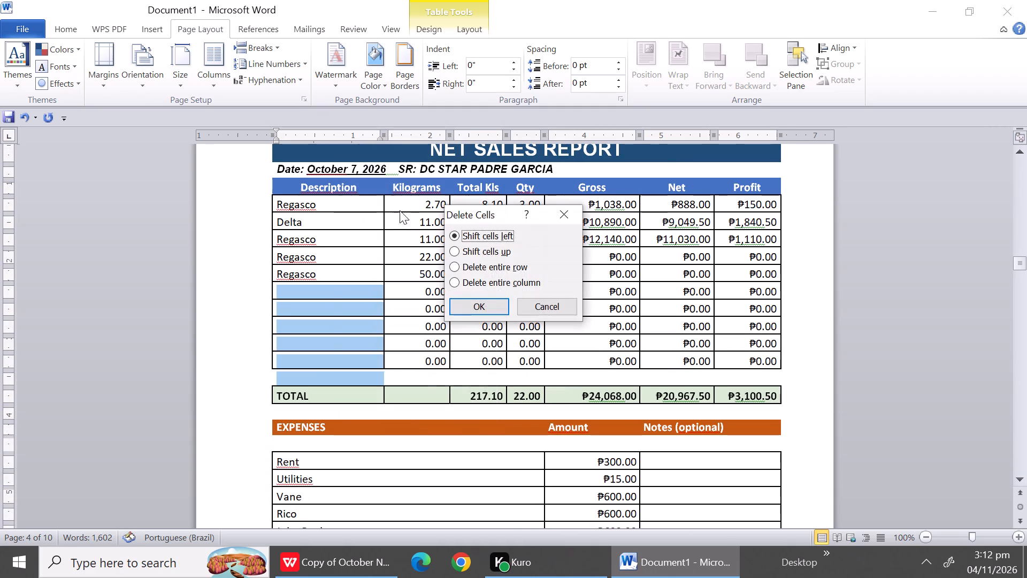
click(509, 270)
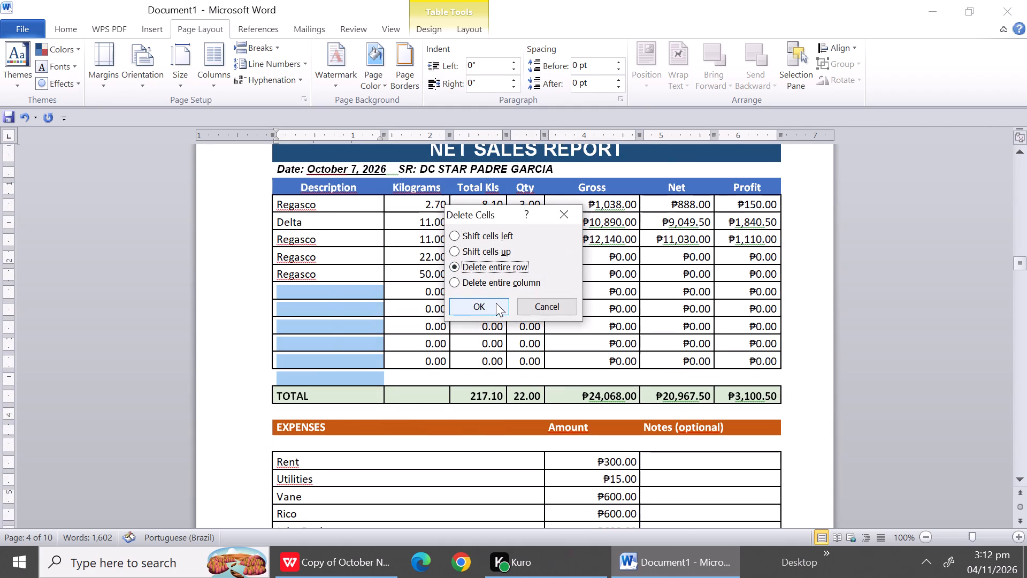
click(496, 303)
Delete the entire blank row between the TOTAL row and the EXPENSES header in the October 7 report.
click(305, 310)
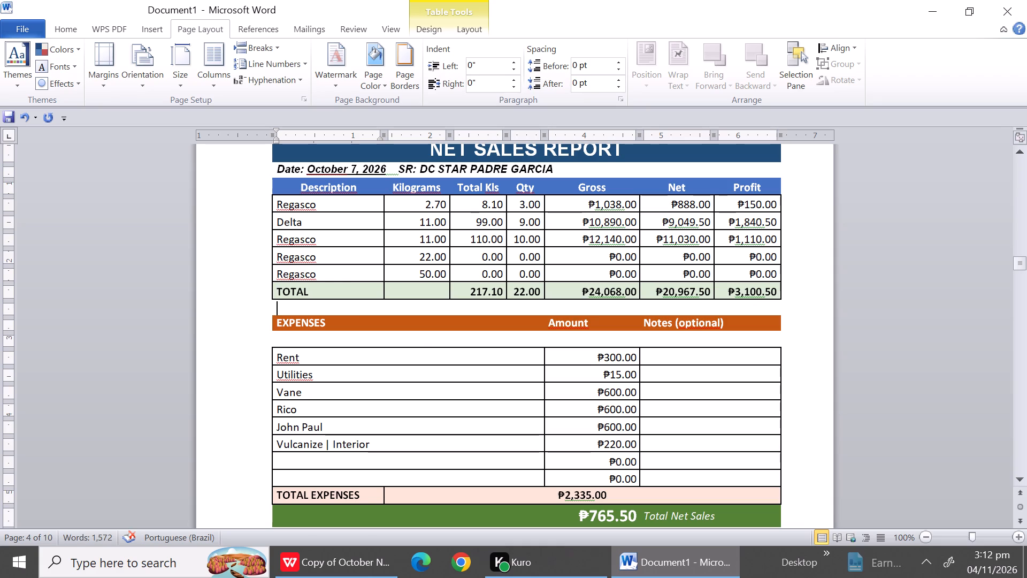
right_click(305, 310)
click(354, 283)
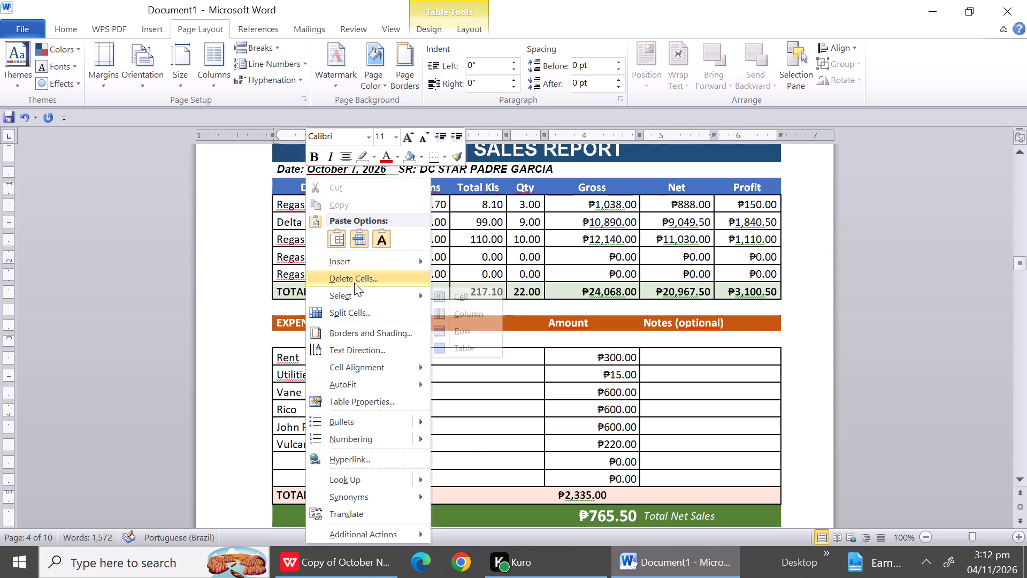
click(478, 265)
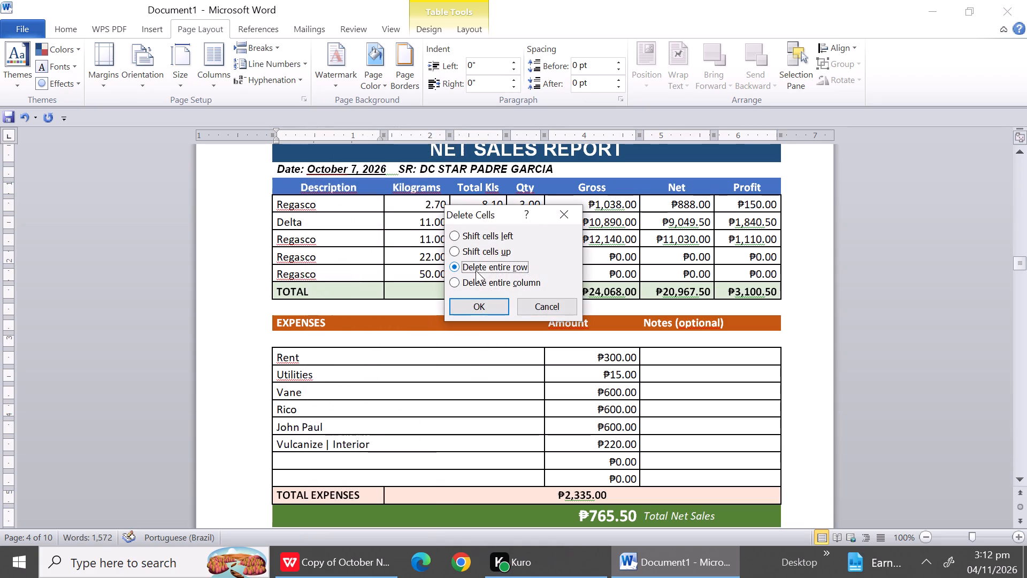
click(471, 303)
Delete the entire blank row between the EXPENSES header and the Rent row in the October 7 report.
click(325, 323)
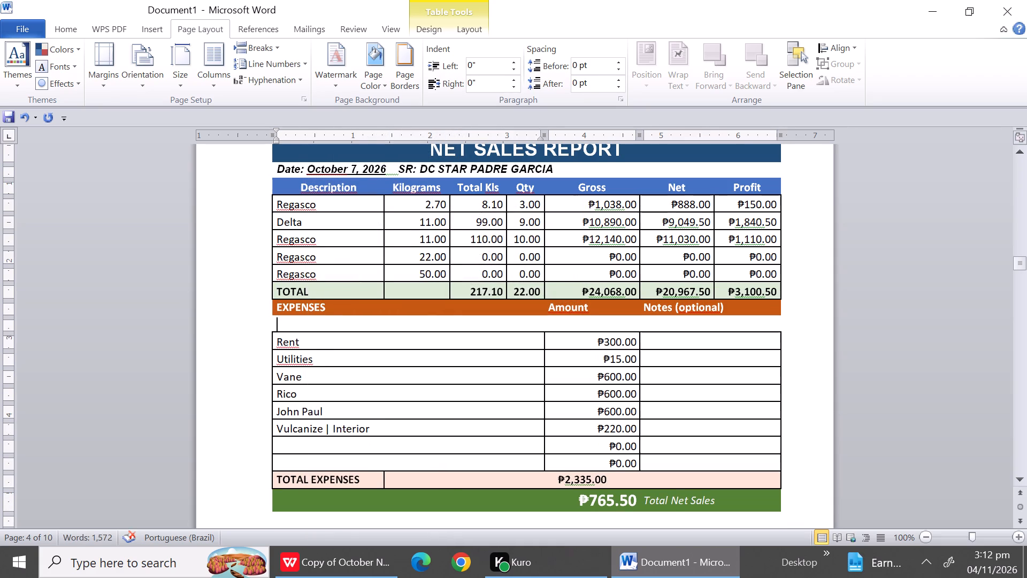
right_click(325, 323)
click(362, 282)
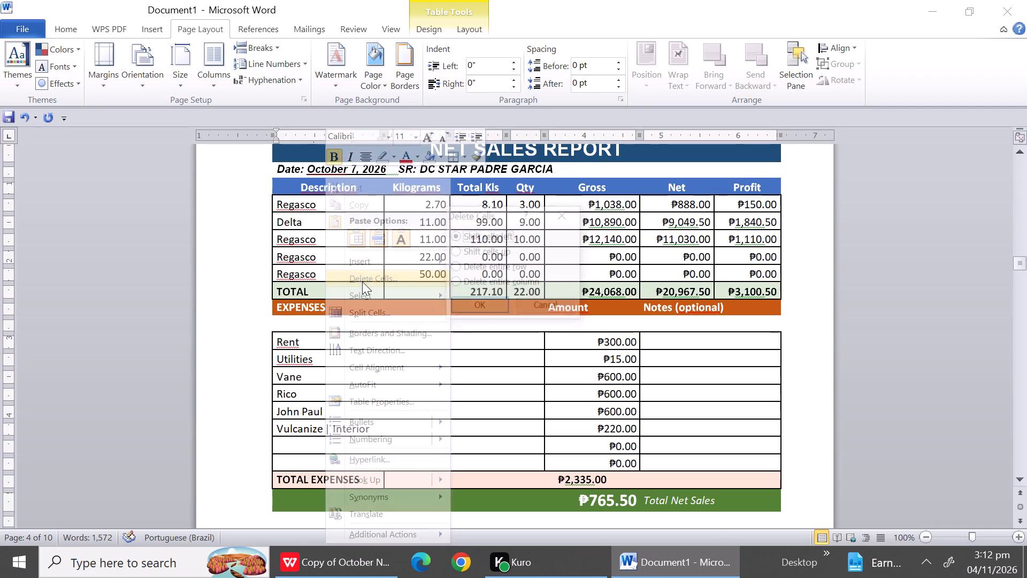
click(488, 267)
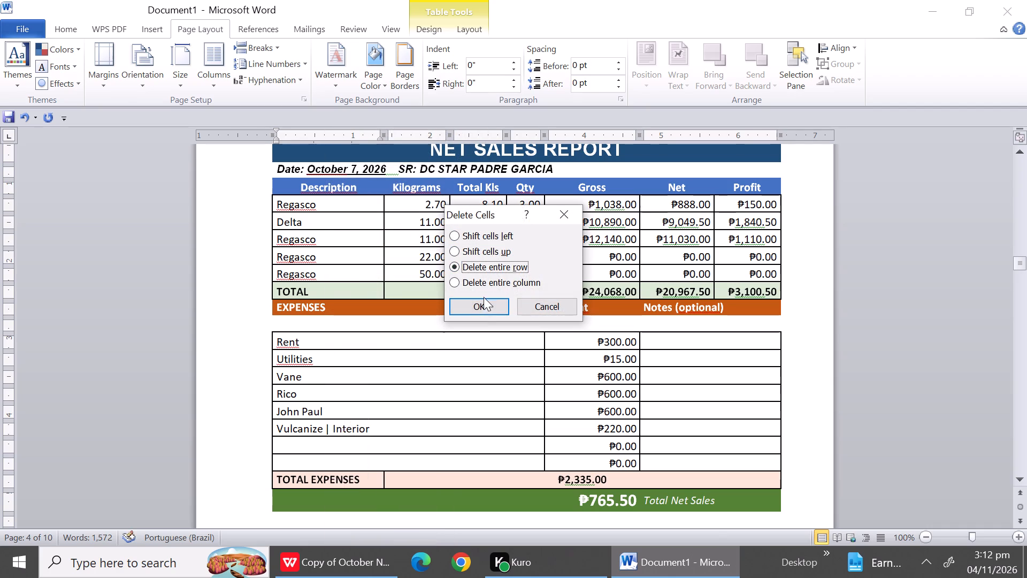
click(482, 303)
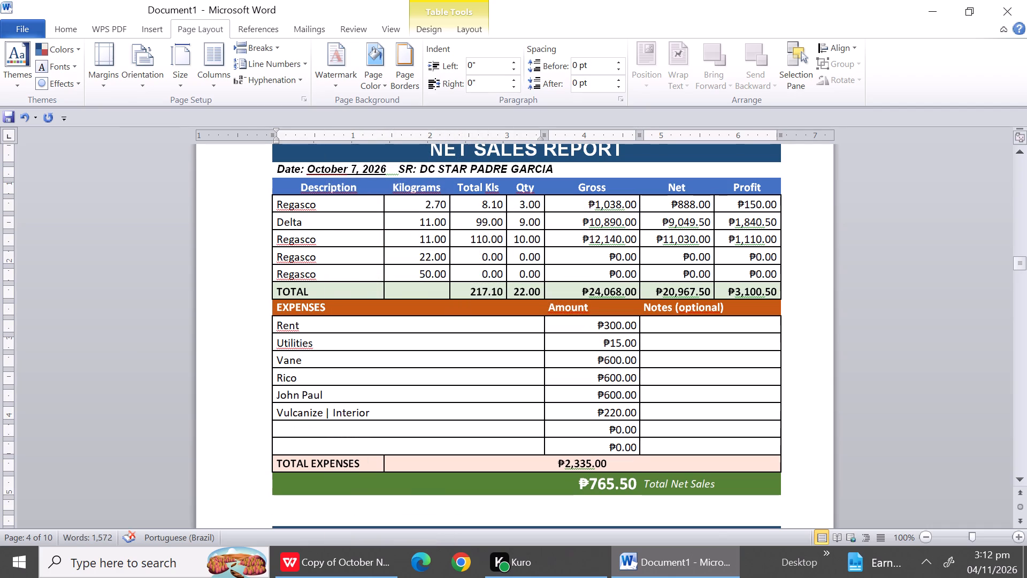
Delete the two entire unused expense rows above TOTAL EXPENSES in the October 7 report.
drag(332, 428, 328, 447)
right_click(328, 447)
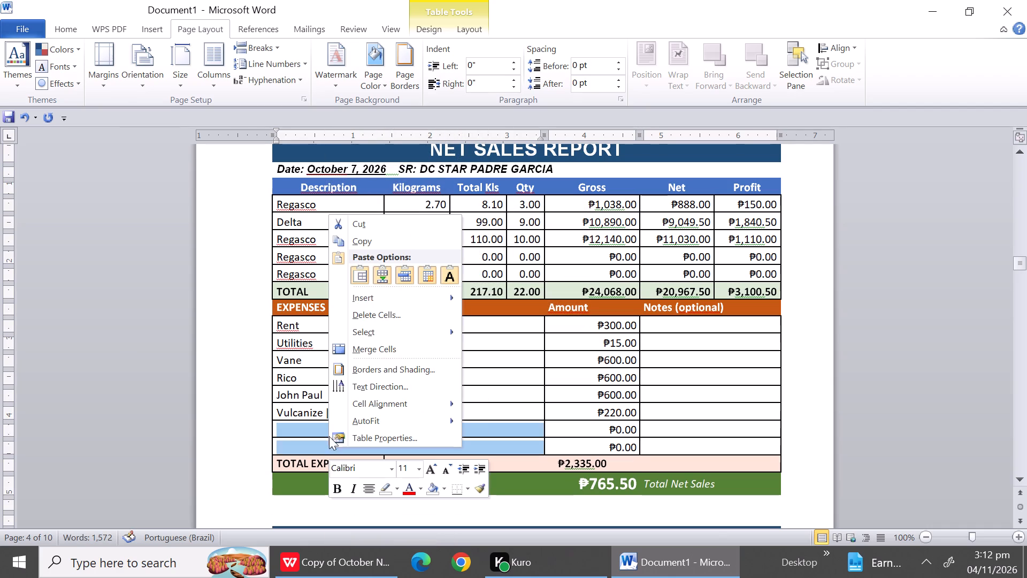
click(366, 319)
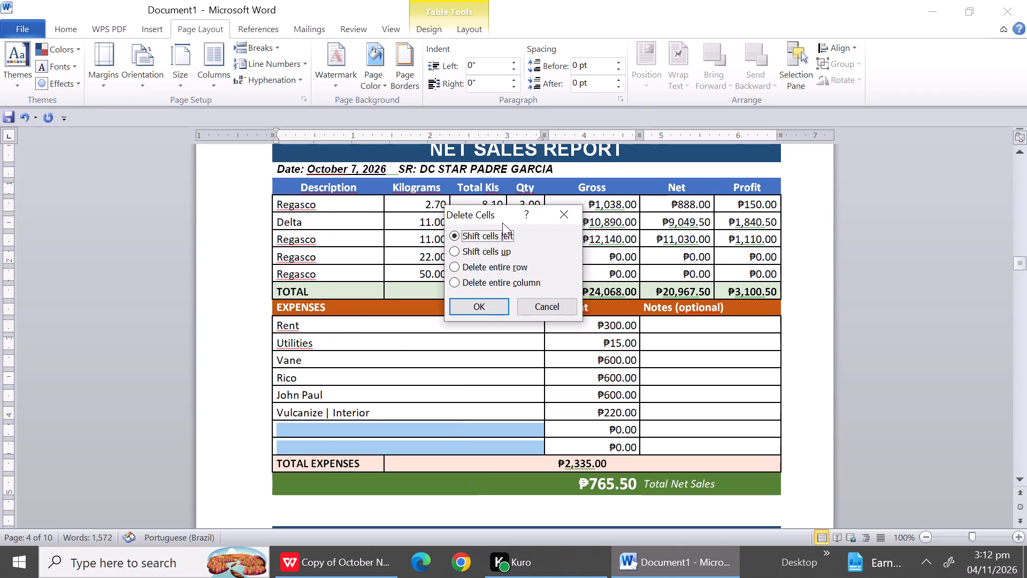
click(489, 267)
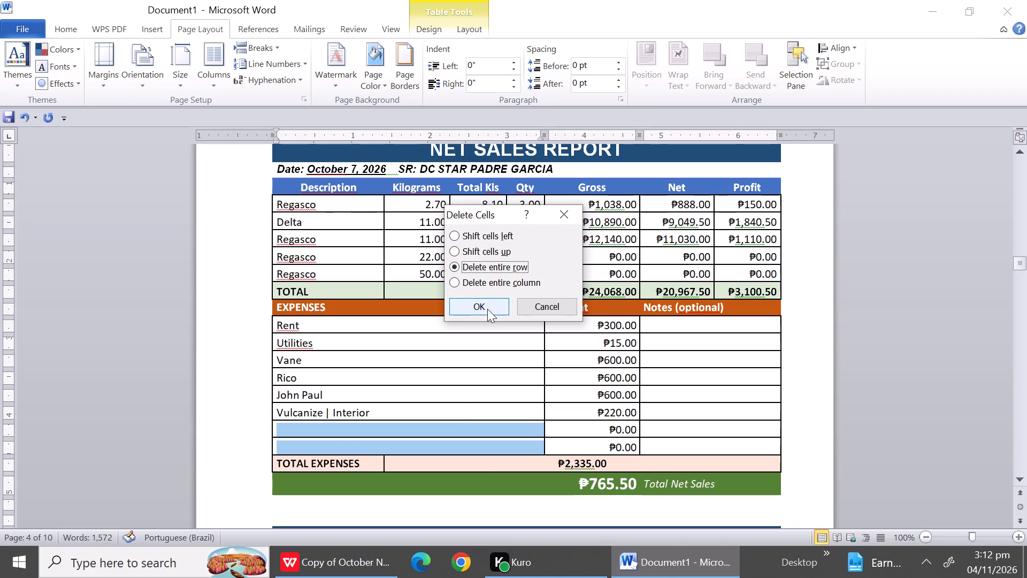
click(487, 309)
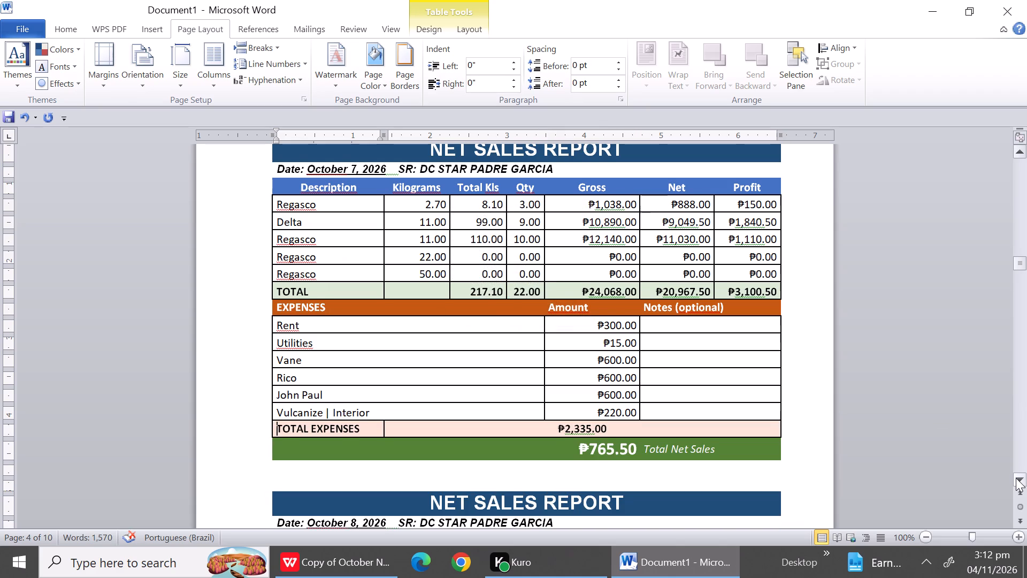
Delete one entire blank row between the October 7 Total Net Sales row and the October 8 report's title.
triple_click(1016, 478)
triple_click(1016, 478)
triple_click(1016, 478)
click(1016, 478)
drag(1016, 478, 408, 381)
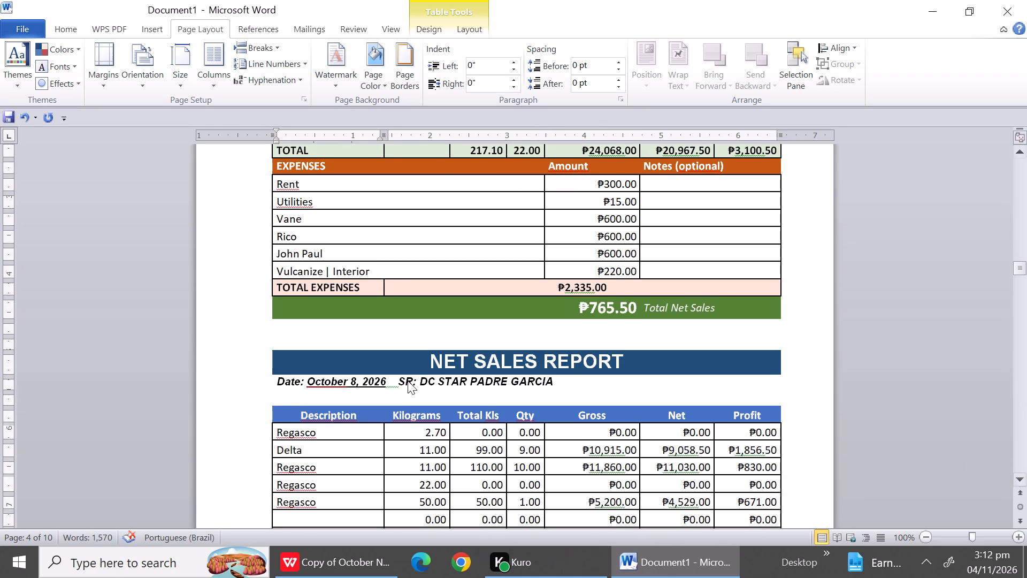
drag(408, 381, 356, 341)
click(356, 341)
right_click(356, 341)
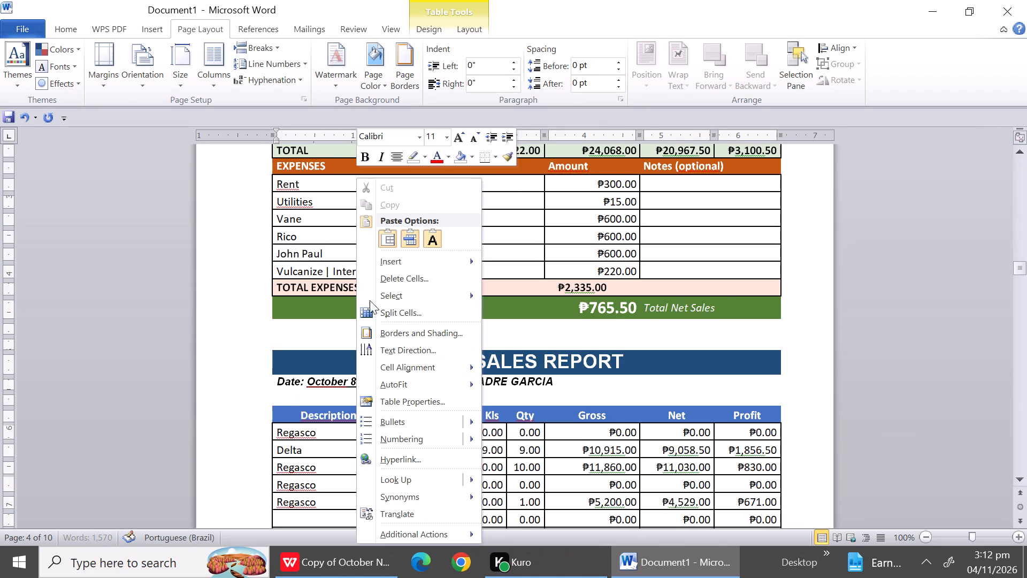
click(400, 276)
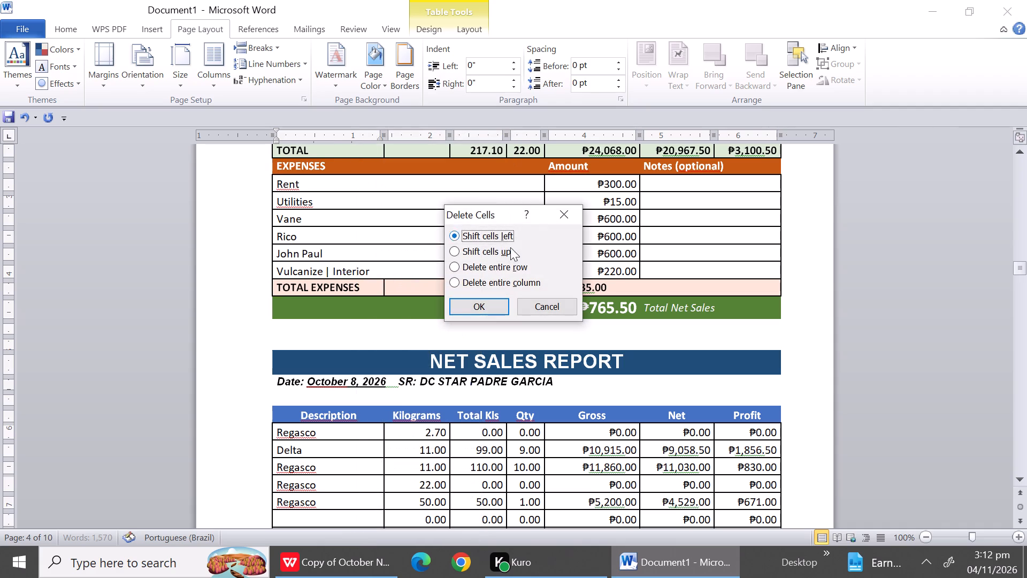
click(509, 257)
click(509, 260)
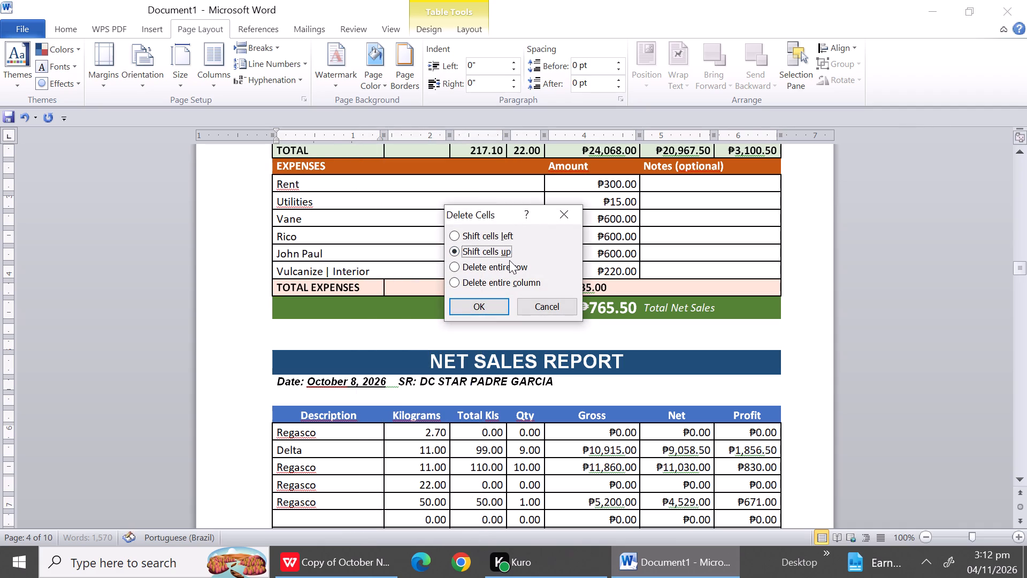
click(509, 262)
click(485, 310)
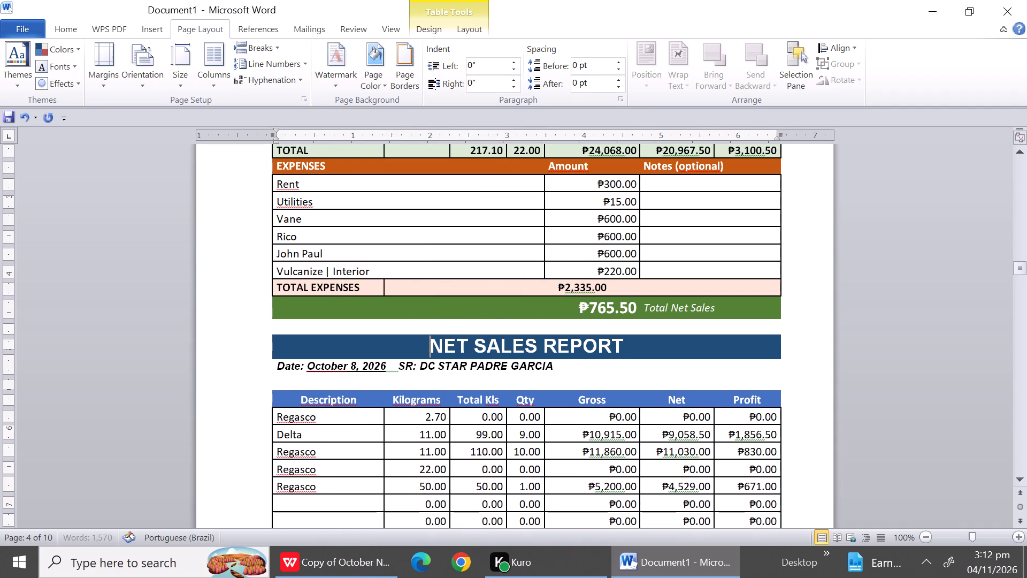
Delete the entire blank row between the date line and the column headers in the October 8 report.
click(323, 386)
right_click(323, 386)
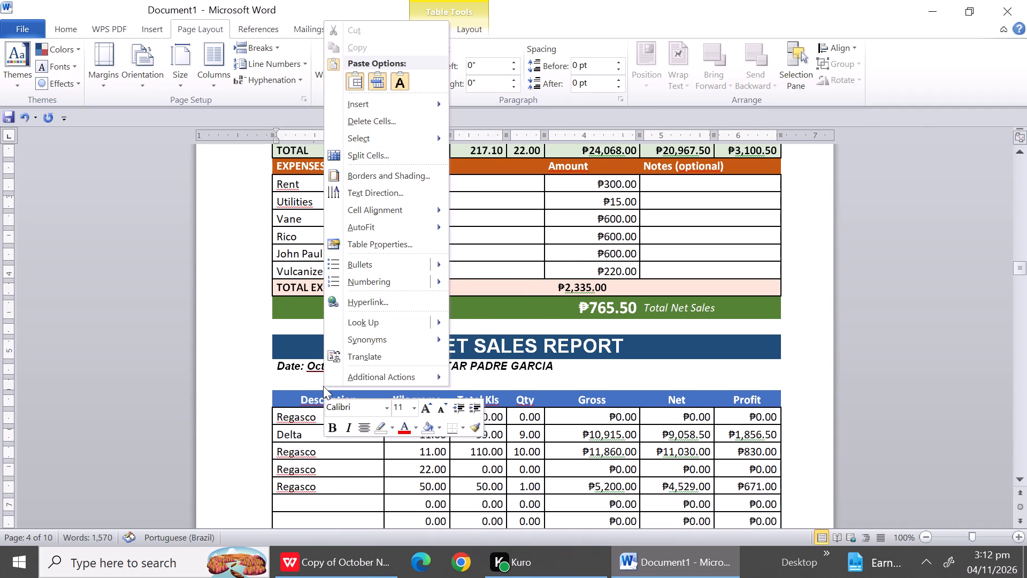
click(375, 120)
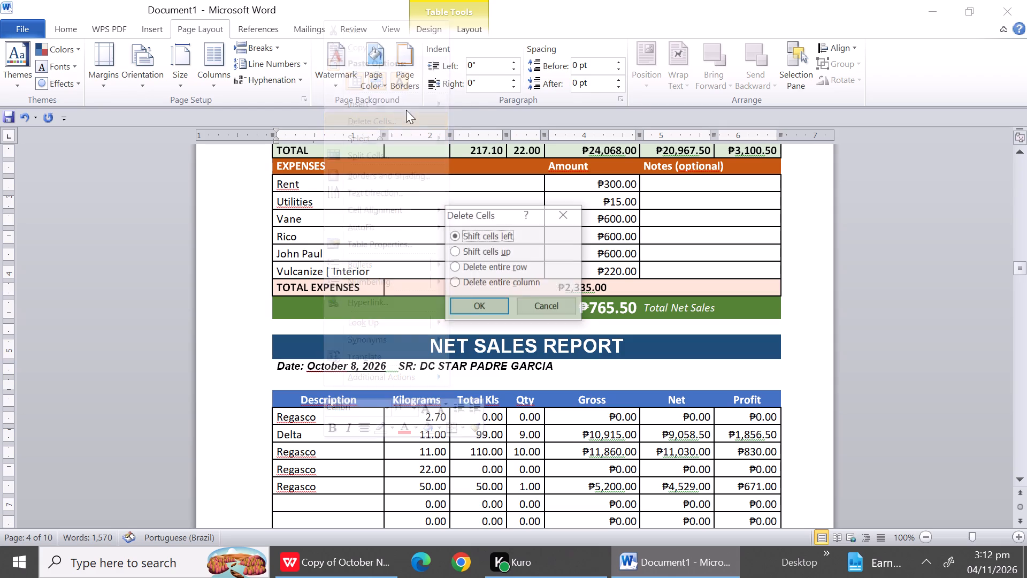
click(472, 271)
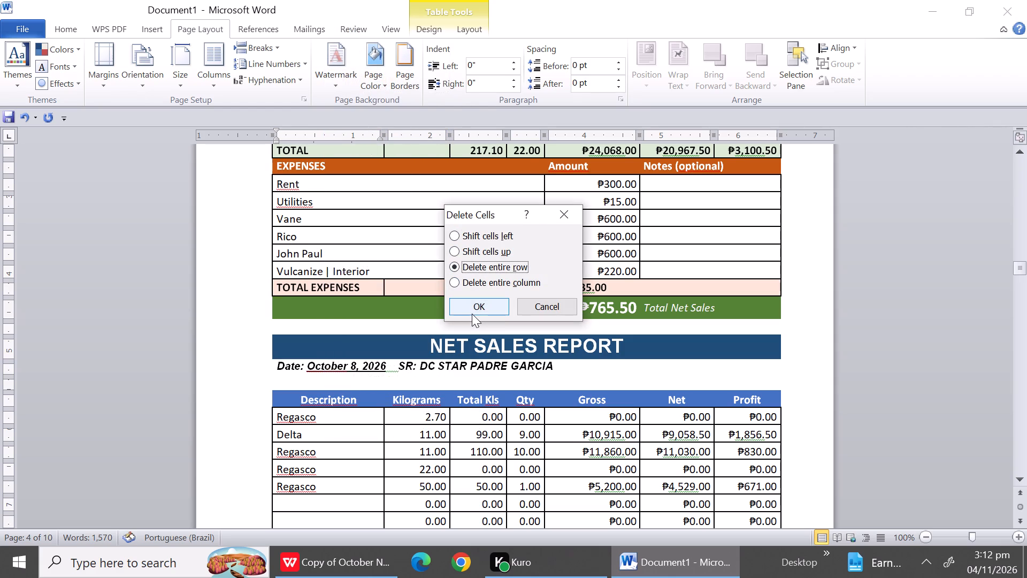
click(472, 313)
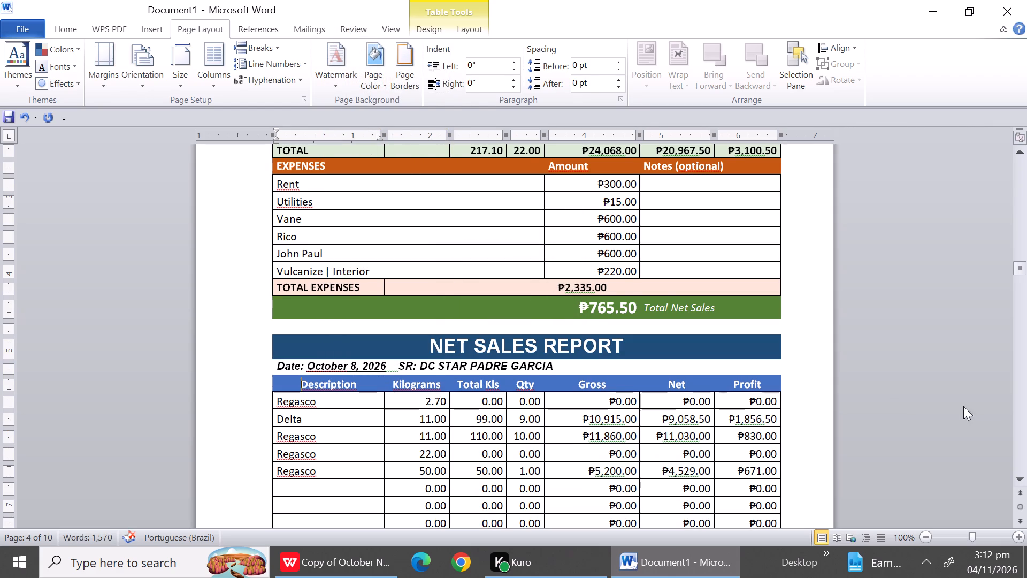
Delete the five entire unused product rows and the blank row above TOTAL in the October 8 report.
triple_click(1026, 476)
triple_click(1026, 476)
triple_click(1026, 476)
double_click(1026, 476)
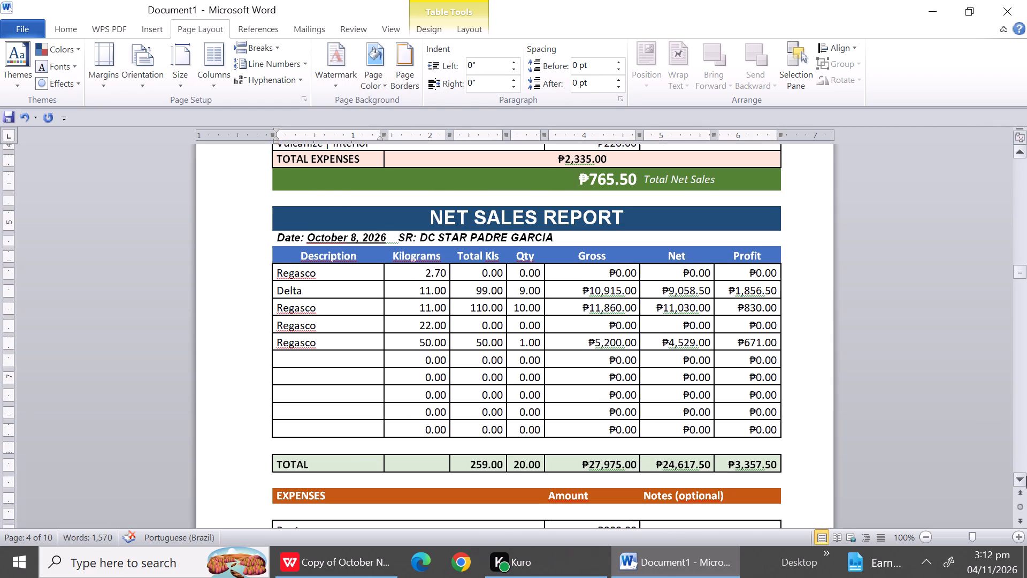
drag(328, 346, 319, 425)
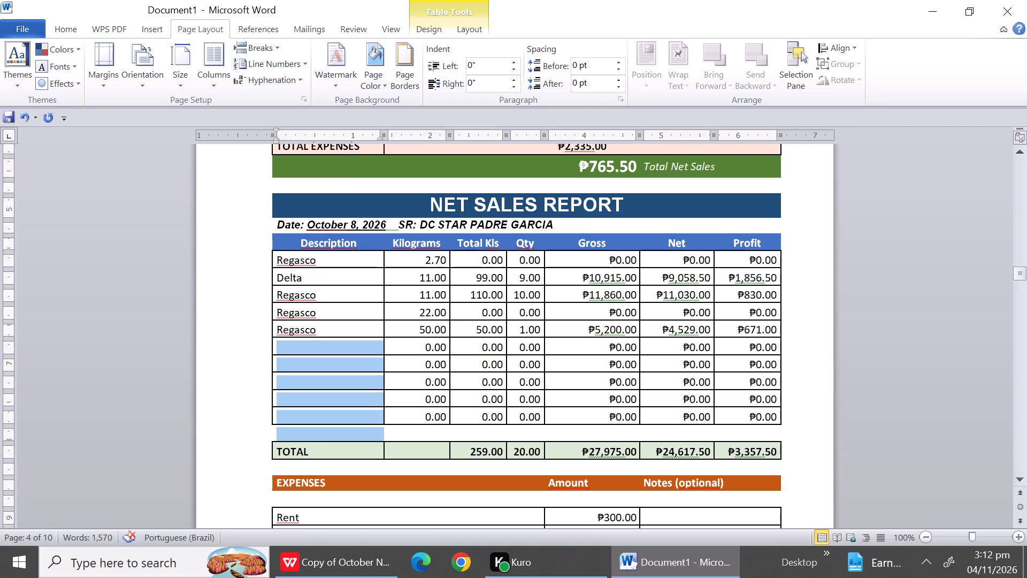
drag(319, 425, 320, 427)
right_click(320, 427)
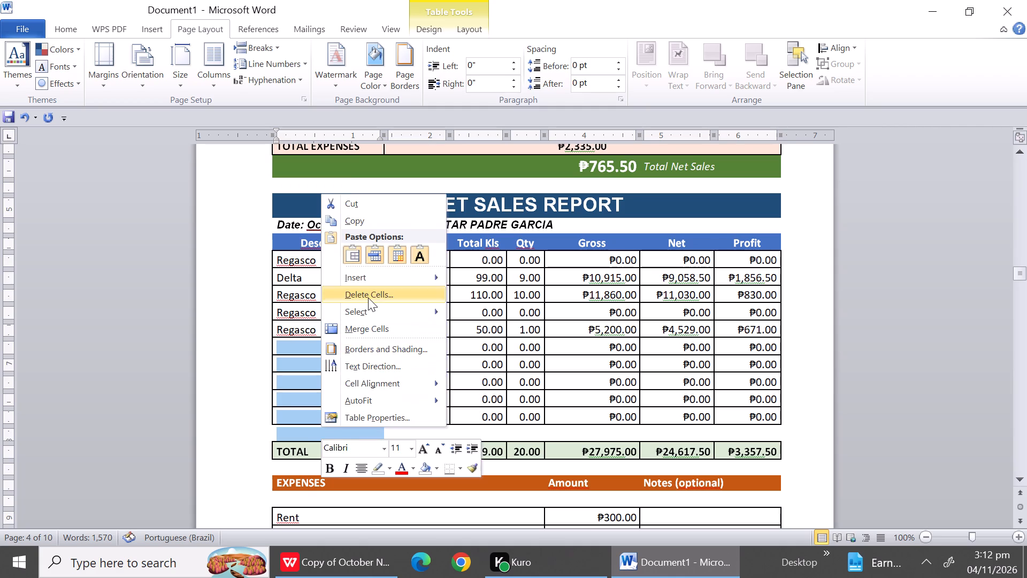
click(368, 298)
click(490, 267)
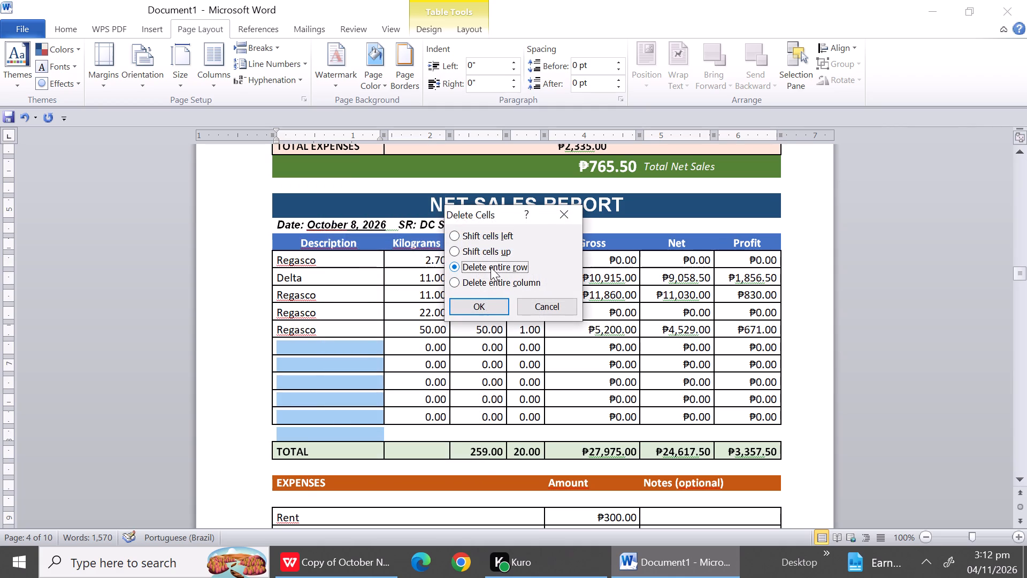
click(483, 306)
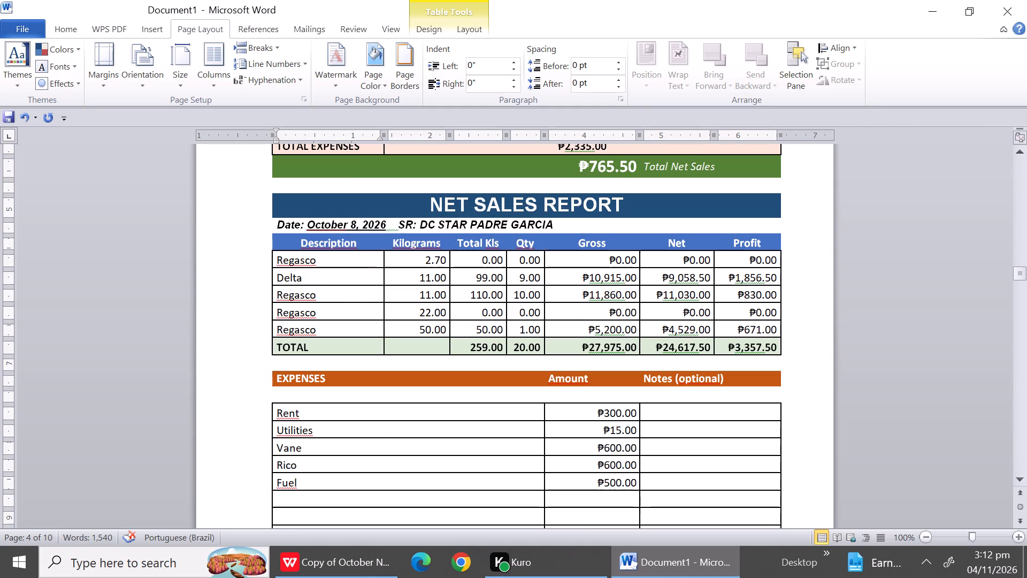
Delete the entire blank row between the TOTAL row and the EXPENSES header in the October 8 report.
click(293, 369)
right_click(293, 369)
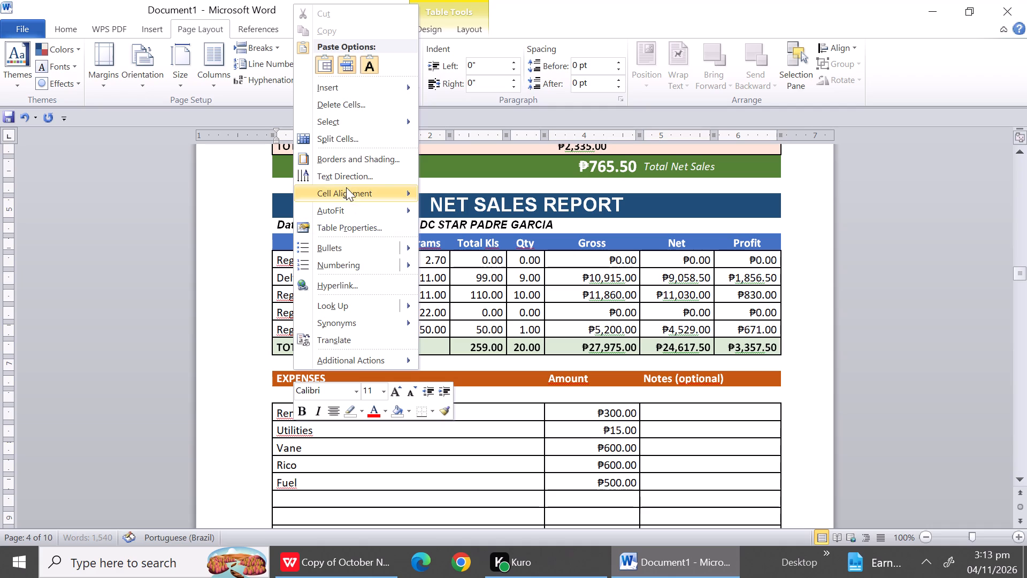
click(328, 112)
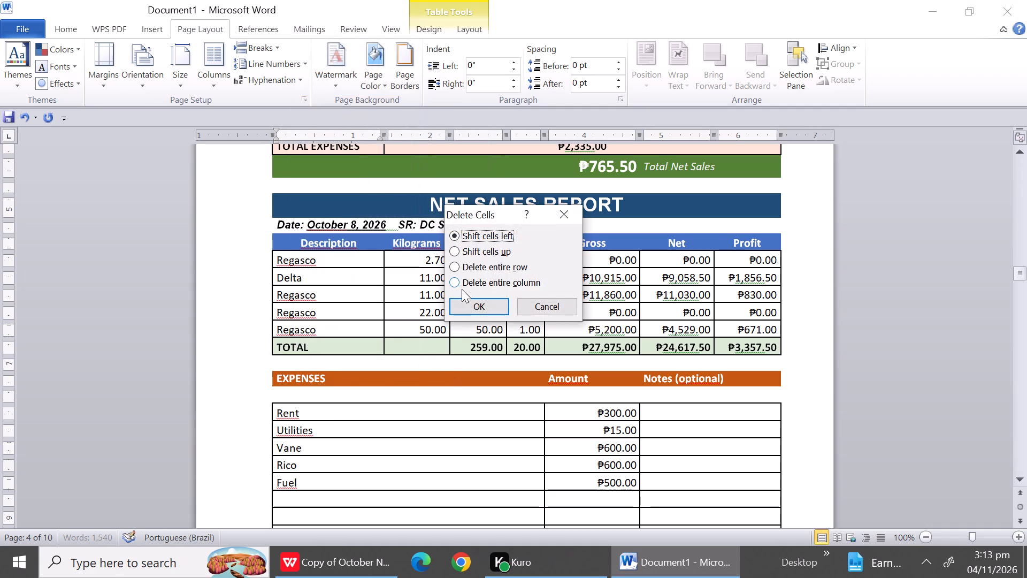
click(462, 271)
click(461, 305)
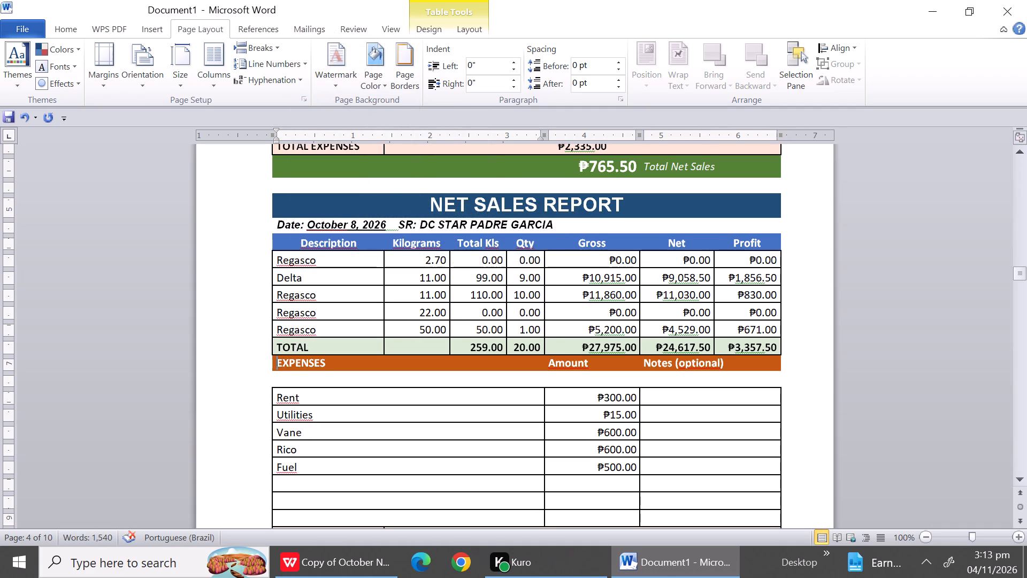
Delete the entire blank row between the EXPENSES header and the Rent row in the October 8 report.
right_click(432, 379)
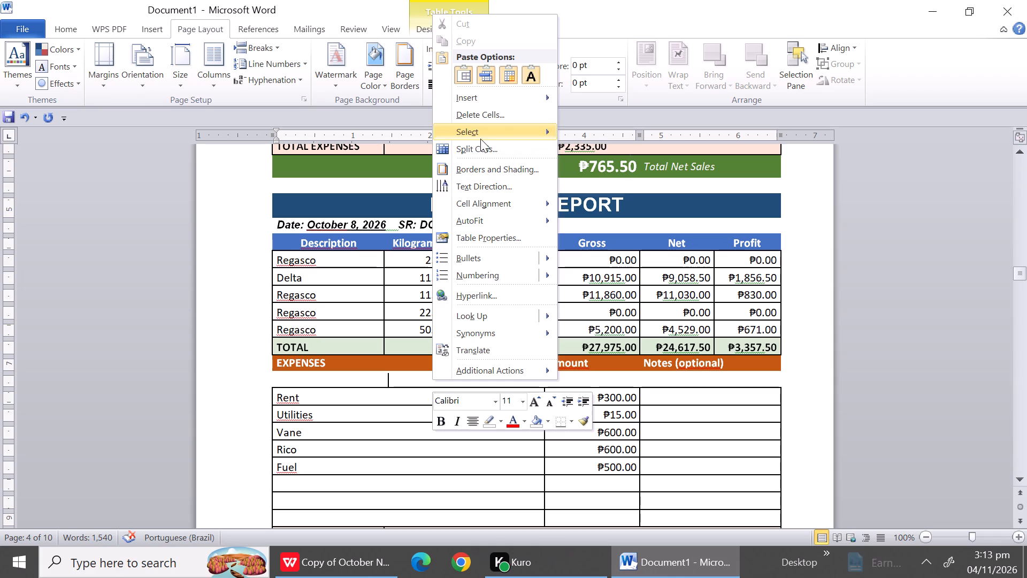
click(464, 116)
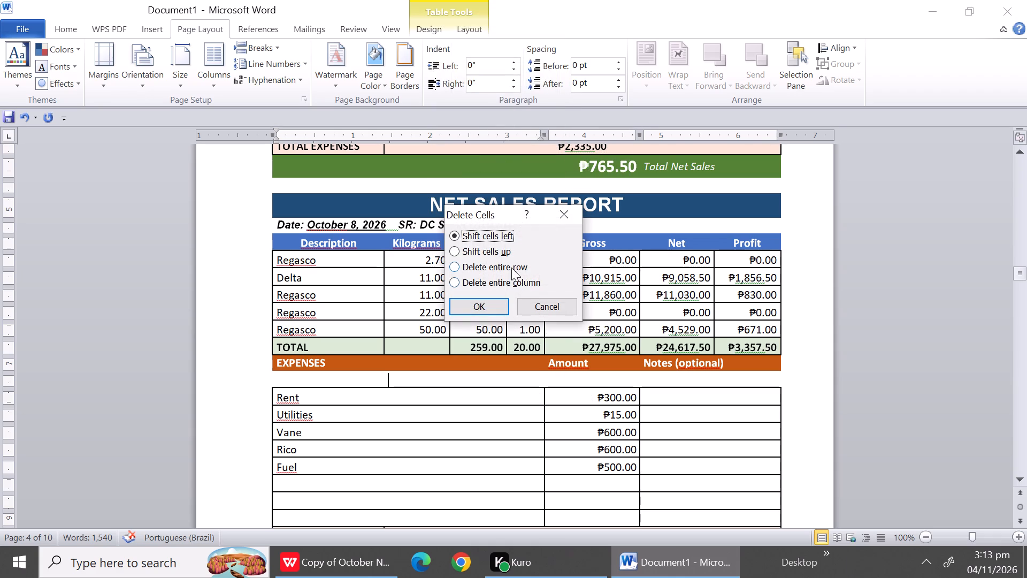
click(511, 267)
click(477, 312)
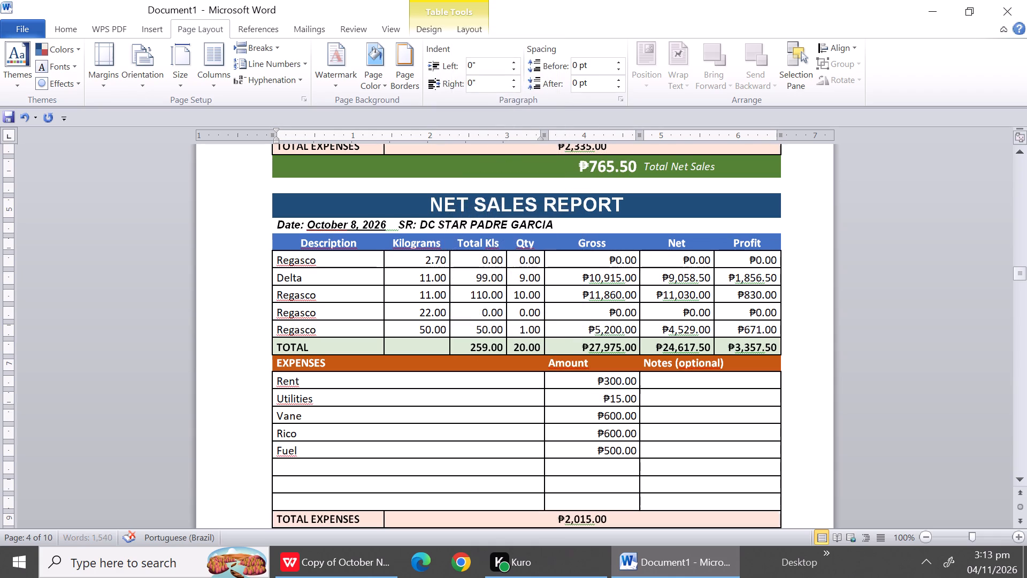
Delete the three entire unused expense rows above TOTAL EXPENSES in the October 8 report.
triple_click(1026, 480)
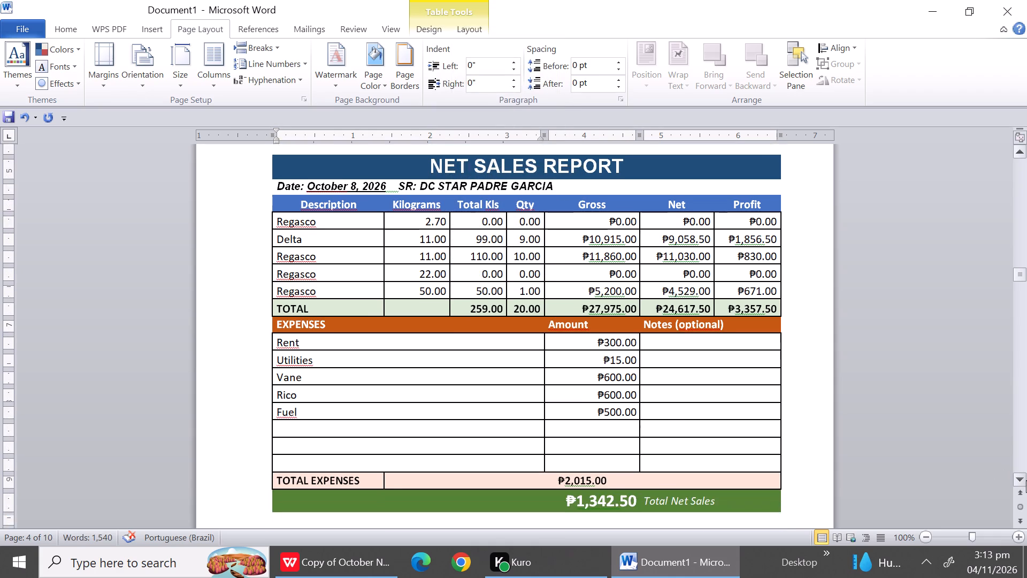
triple_click(1026, 480)
triple_click(1026, 480)
triple_click(1026, 480)
triple_click(1026, 480)
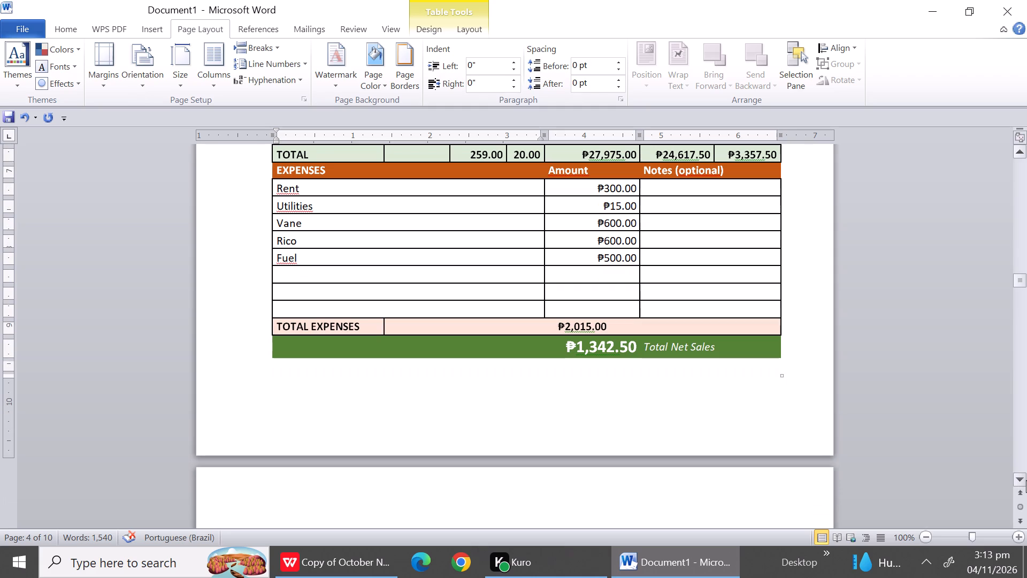
drag(295, 278, 295, 306)
right_click(295, 306)
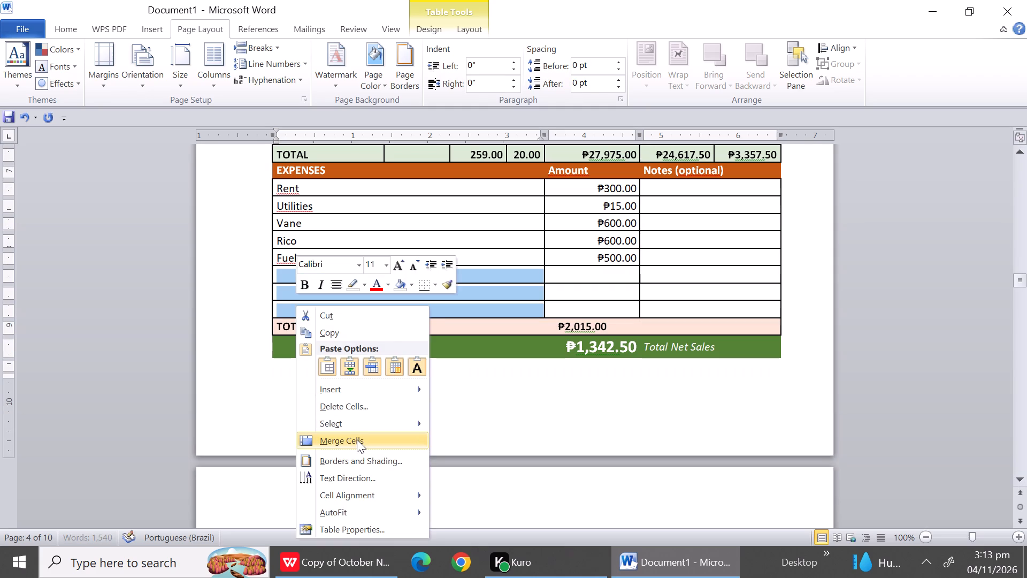
click(346, 407)
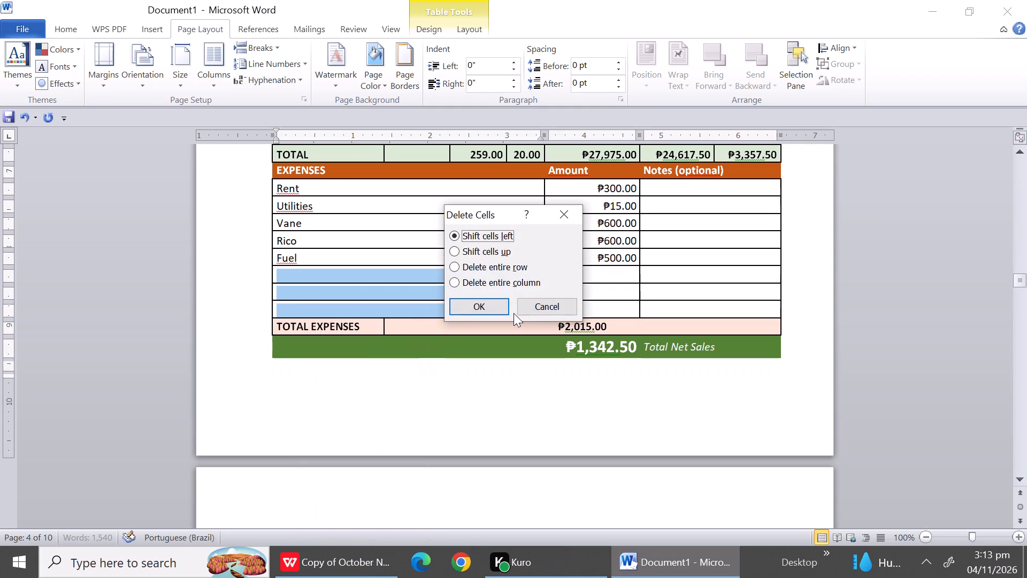
click(492, 265)
click(485, 308)
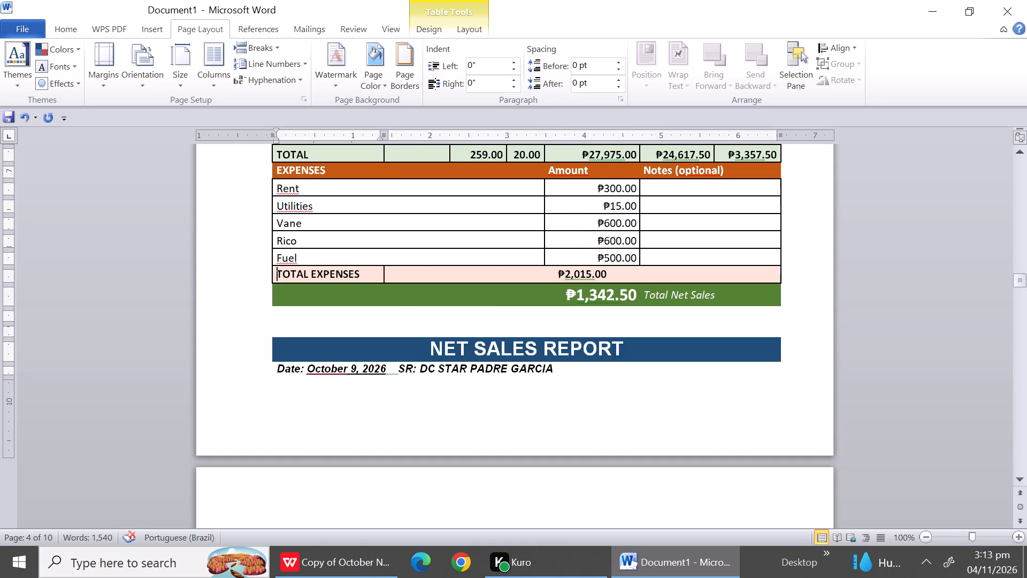
Add two line breaks in the blank row above the October 9 report's title to push that report onto the next page.
click(640, 322)
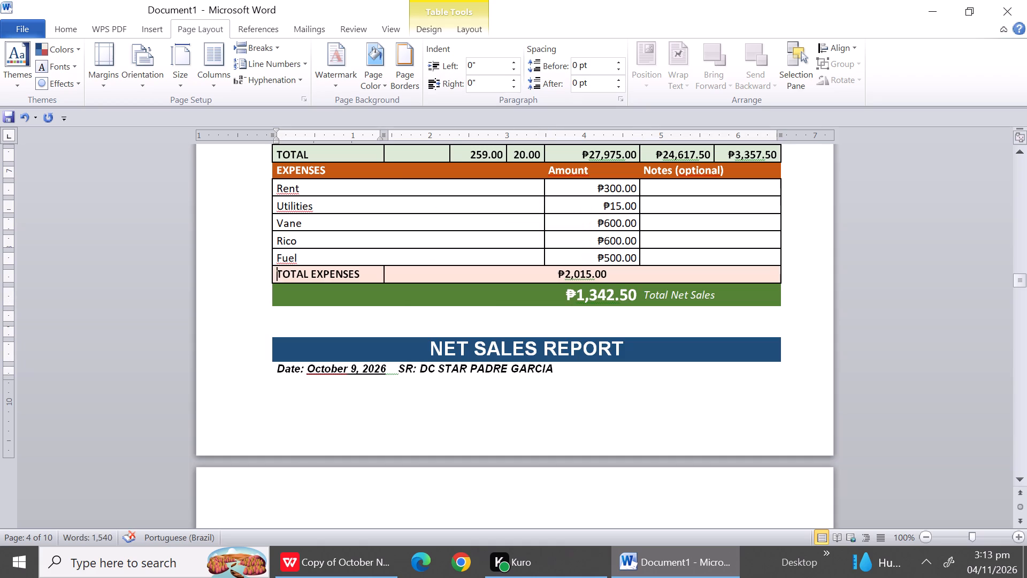
click(670, 330)
key(Return)
key(Return)
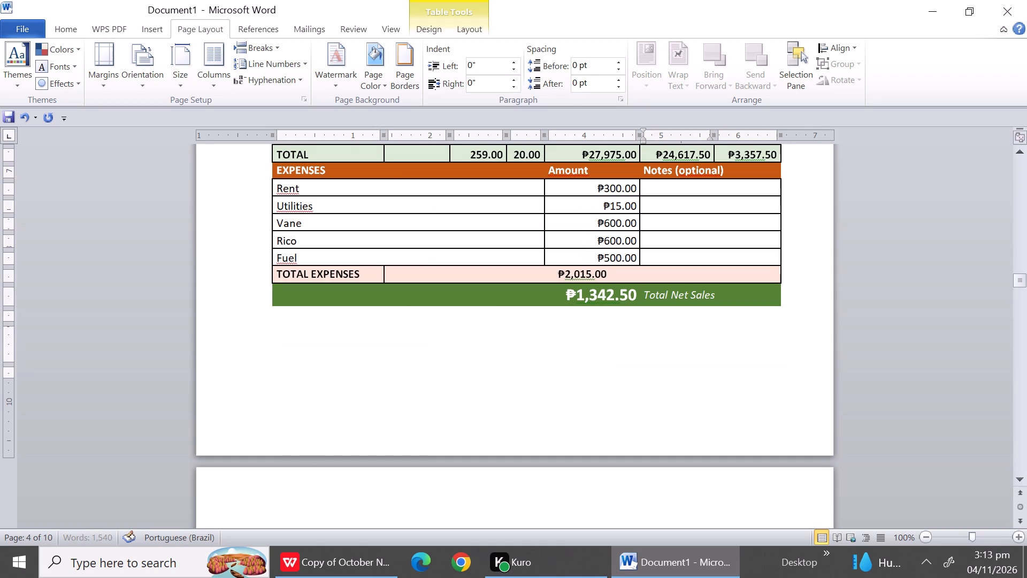
Try to delete the entire blank row between the date line and the column headers in the October 9 report.
triple_click(1018, 474)
triple_click(1018, 474)
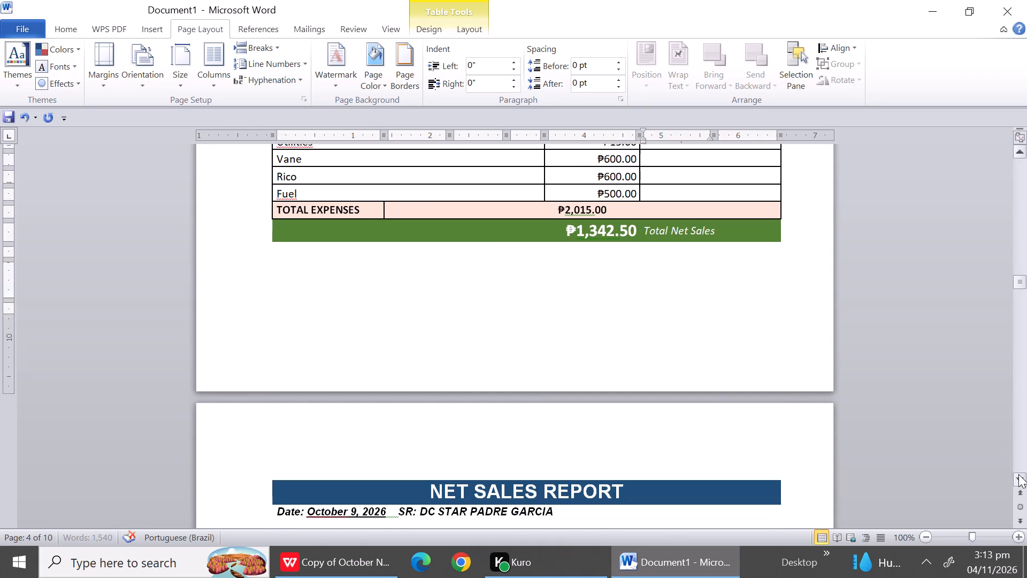
triple_click(1018, 474)
triple_click(1018, 474)
triple_click(1018, 474)
triple_click(1018, 474)
triple_click(1018, 474)
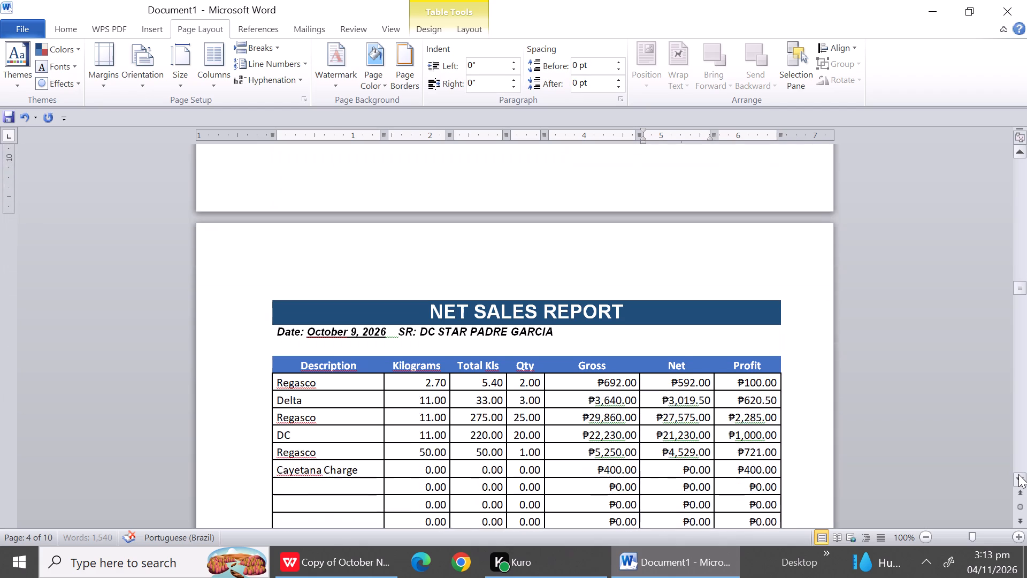
triple_click(1018, 474)
triple_click(1018, 474)
click(1018, 474)
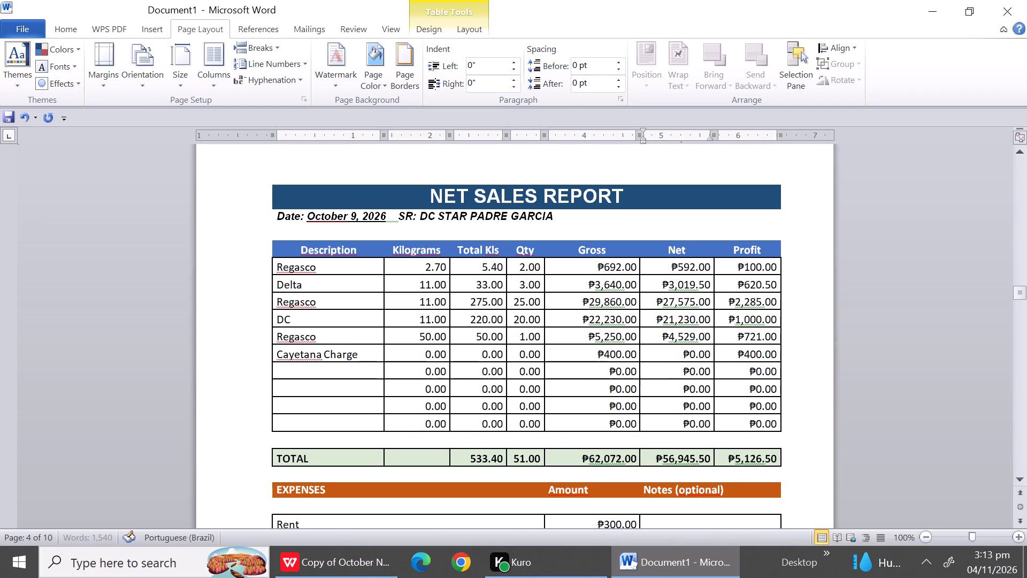
click(328, 237)
right_click(328, 237)
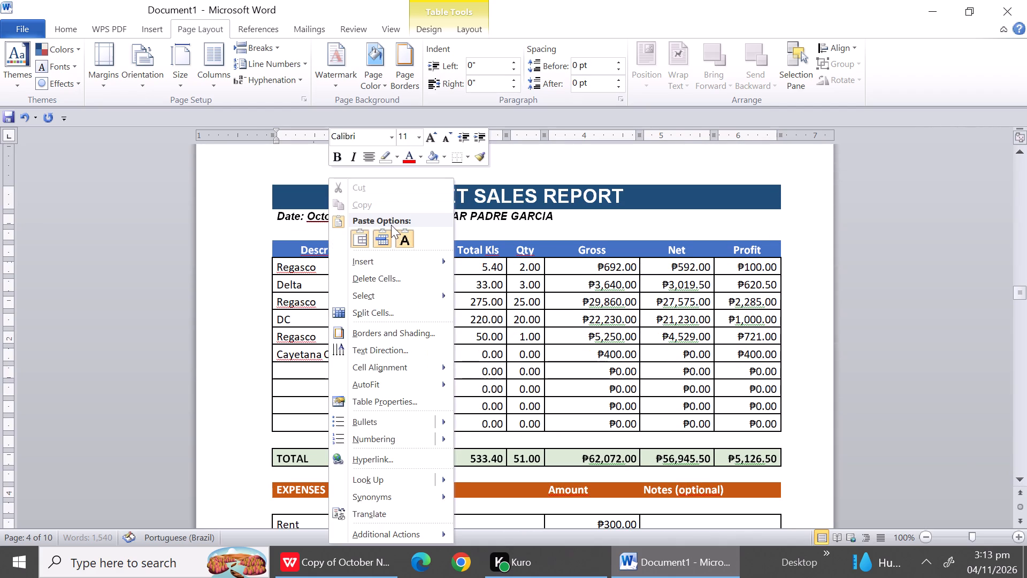
click(379, 278)
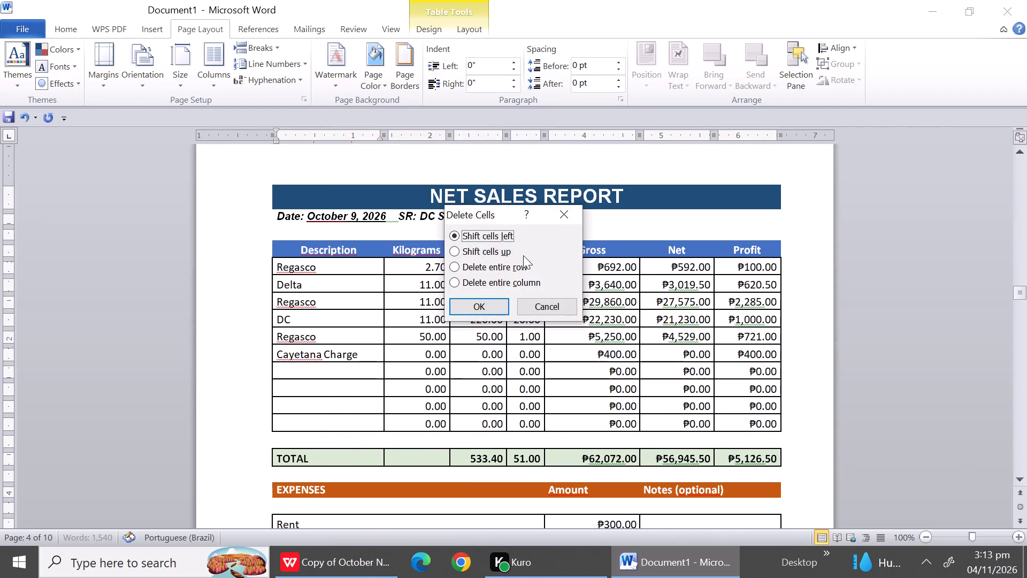
drag(513, 266, 492, 305)
click(492, 305)
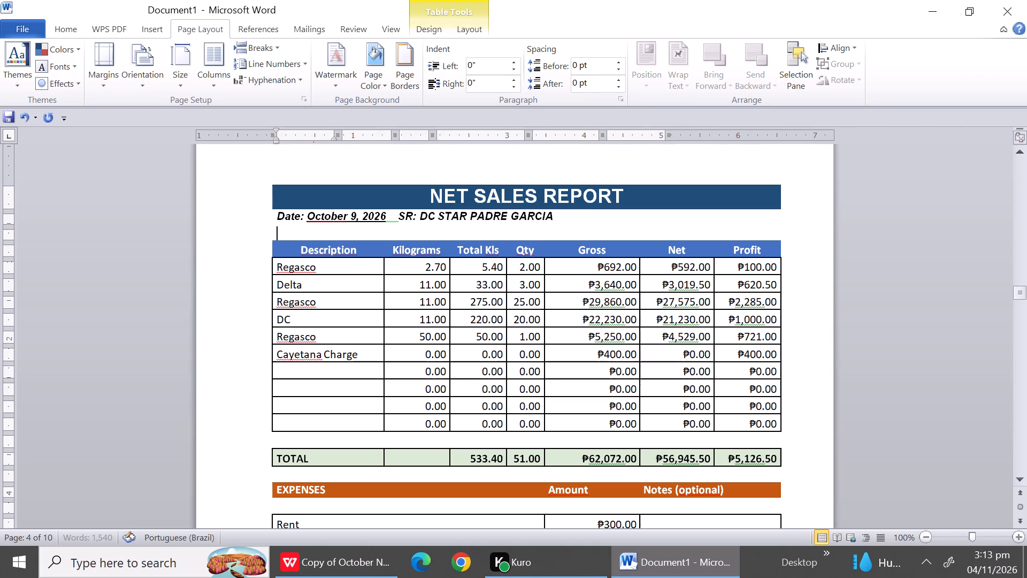
Delete the four entire unused product rows and the blank row above TOTAL in the October 9 report.
drag(289, 367, 292, 431)
right_click(292, 431)
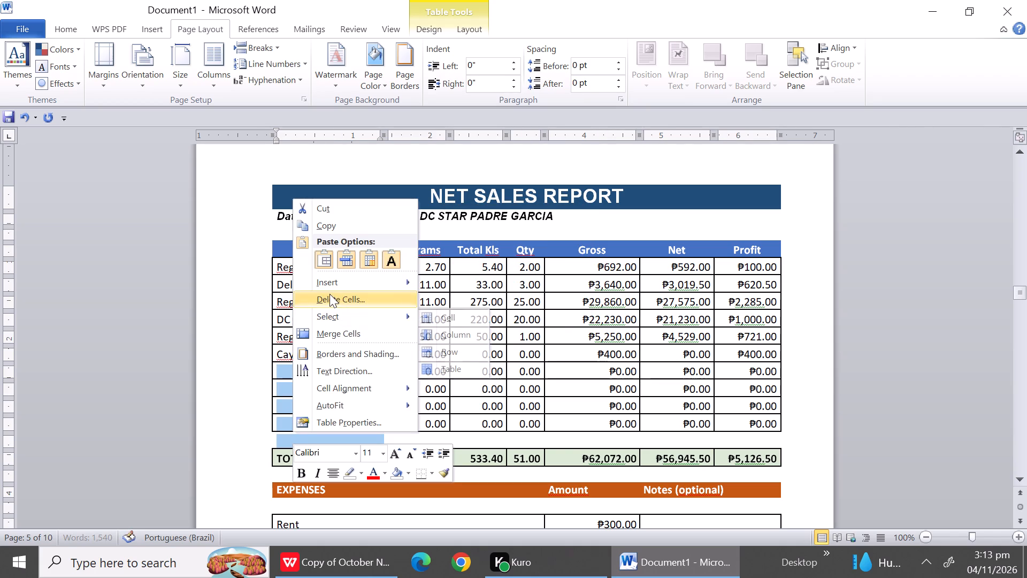
click(329, 294)
click(458, 268)
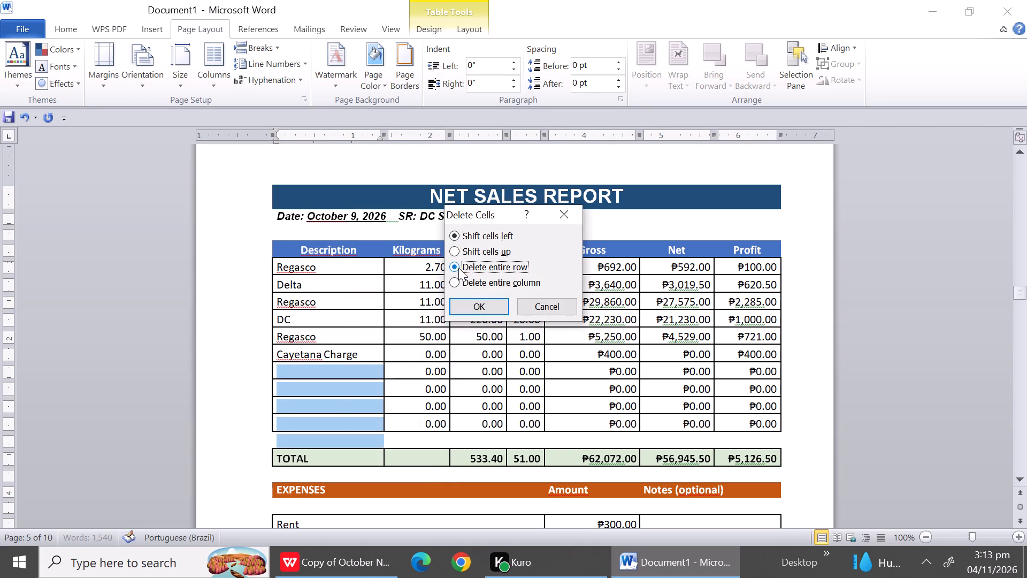
click(475, 307)
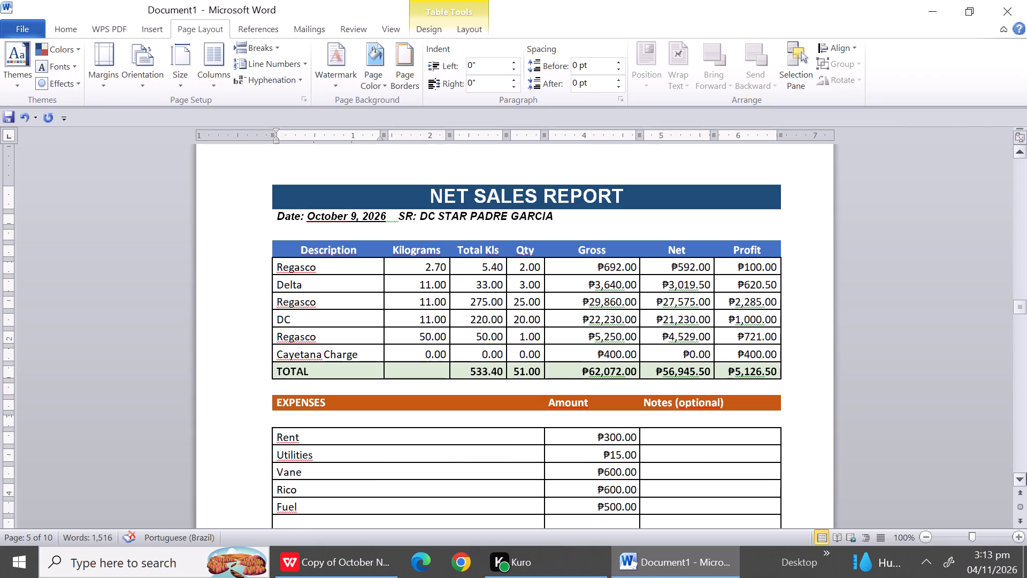
Delete the entire blank row between the TOTAL row and the EXPENSES header in the October 9 report.
triple_click(1025, 476)
triple_click(1025, 476)
double_click(1025, 476)
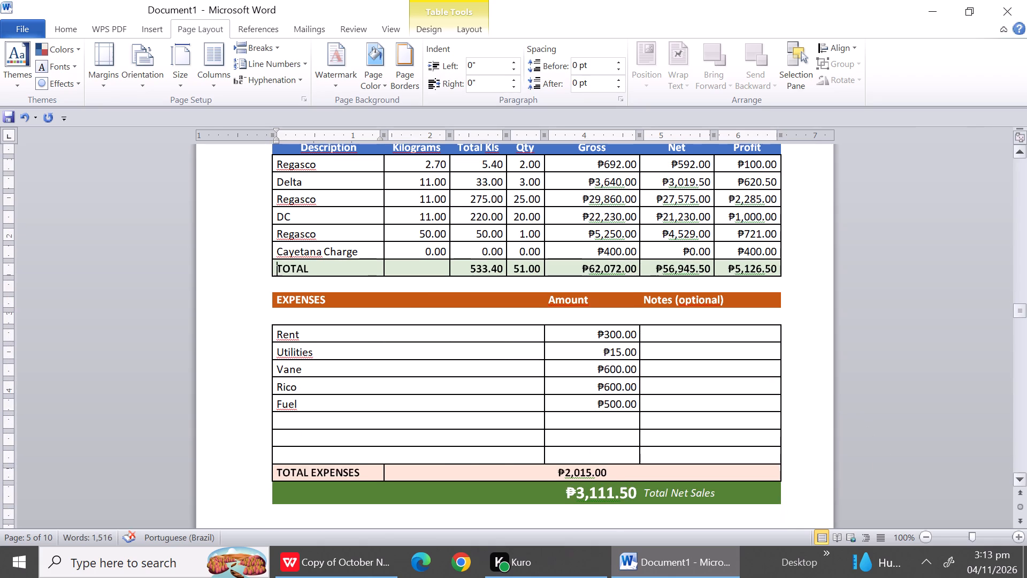
click(311, 282)
right_click(311, 282)
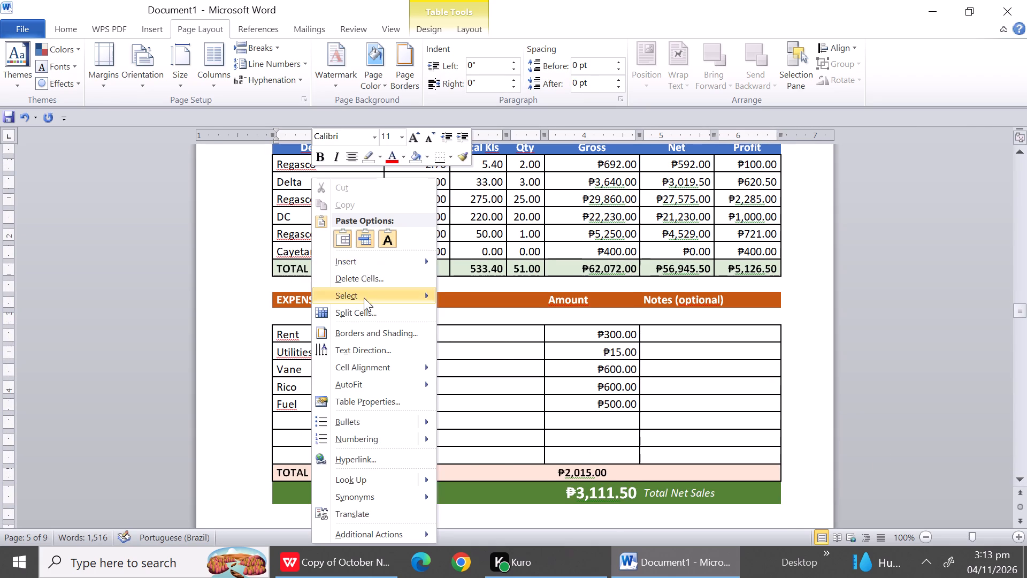
click(361, 277)
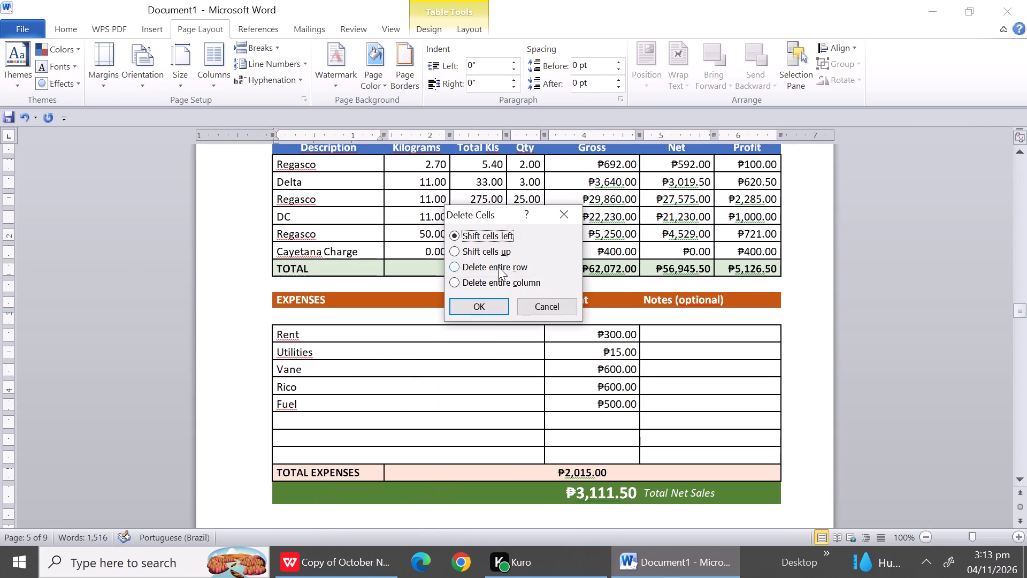
click(498, 267)
click(494, 297)
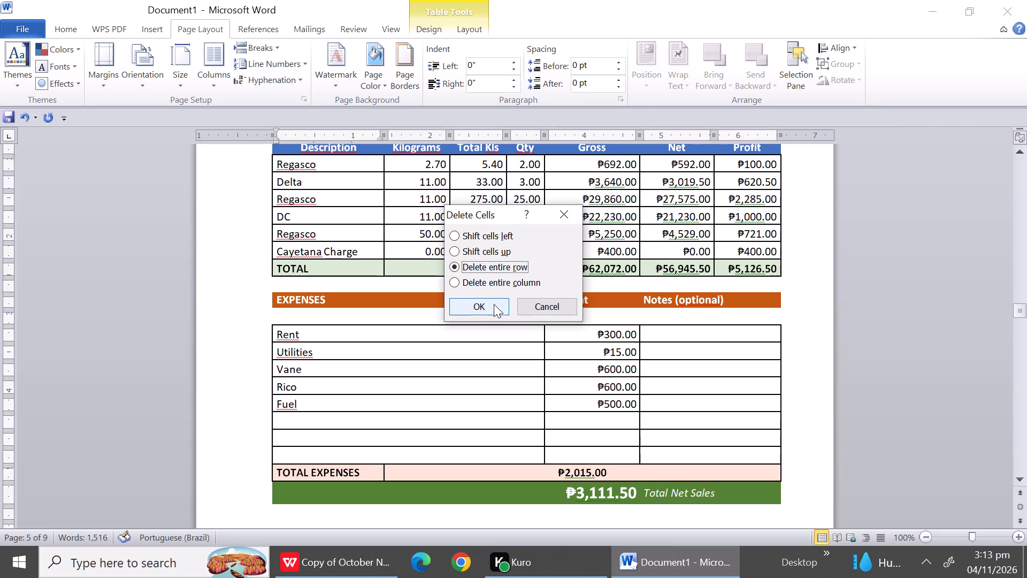
click(493, 308)
Delete the entire blank row between the EXPENSES header and the Rent row in the October 9 report.
click(414, 299)
right_click(414, 299)
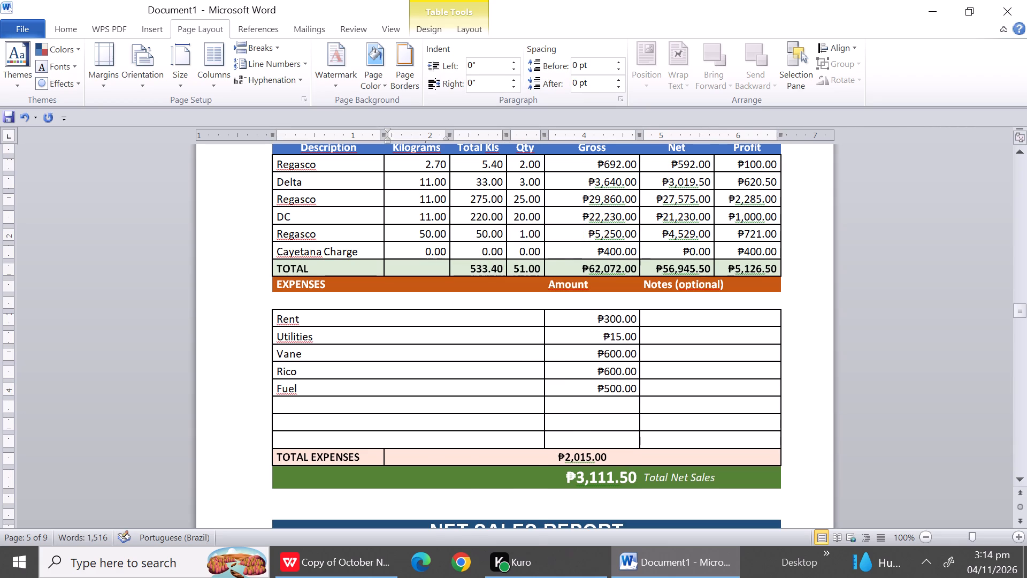
click(321, 299)
click(321, 299)
right_click(321, 299)
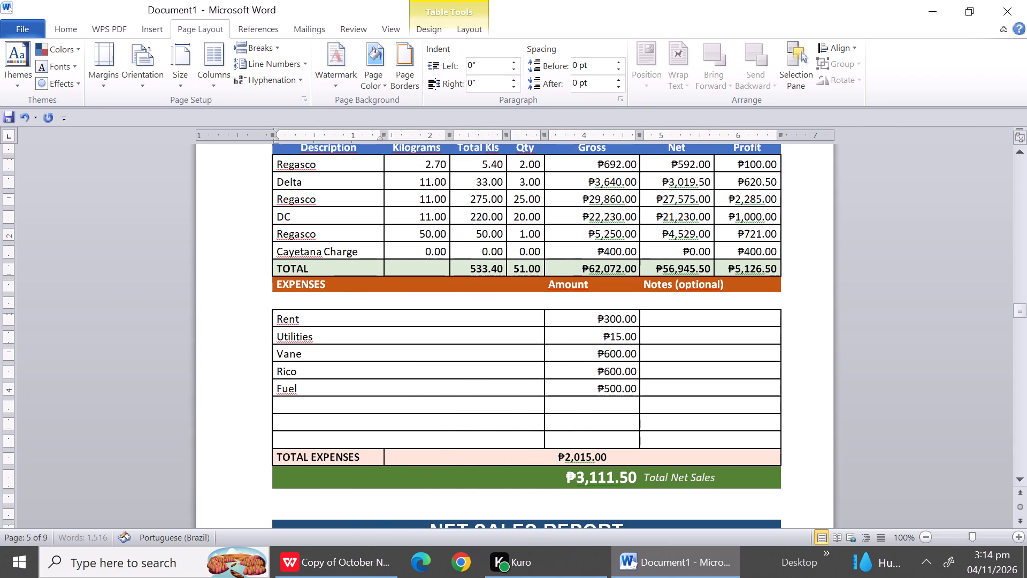
click(369, 275)
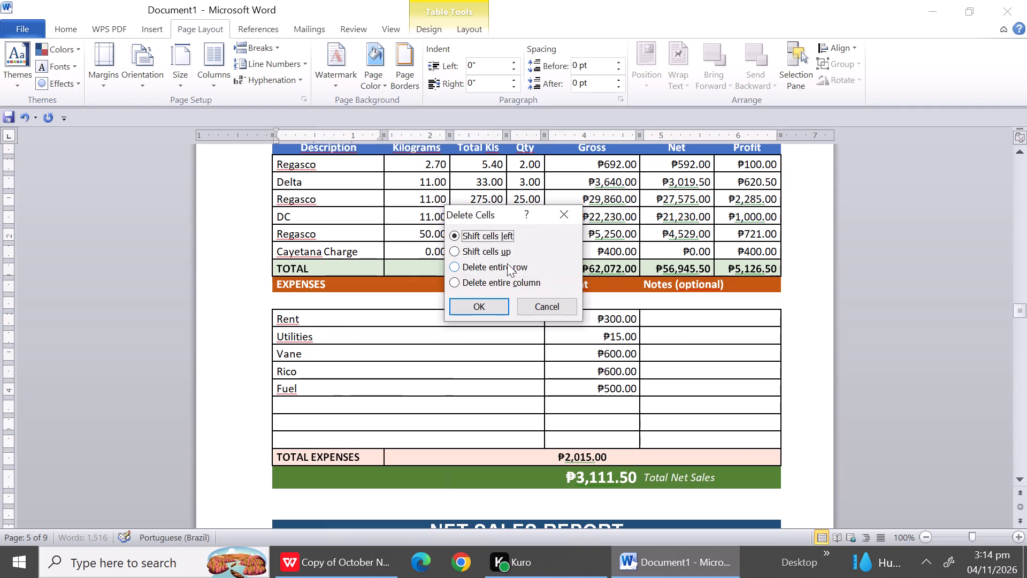
click(507, 266)
click(484, 306)
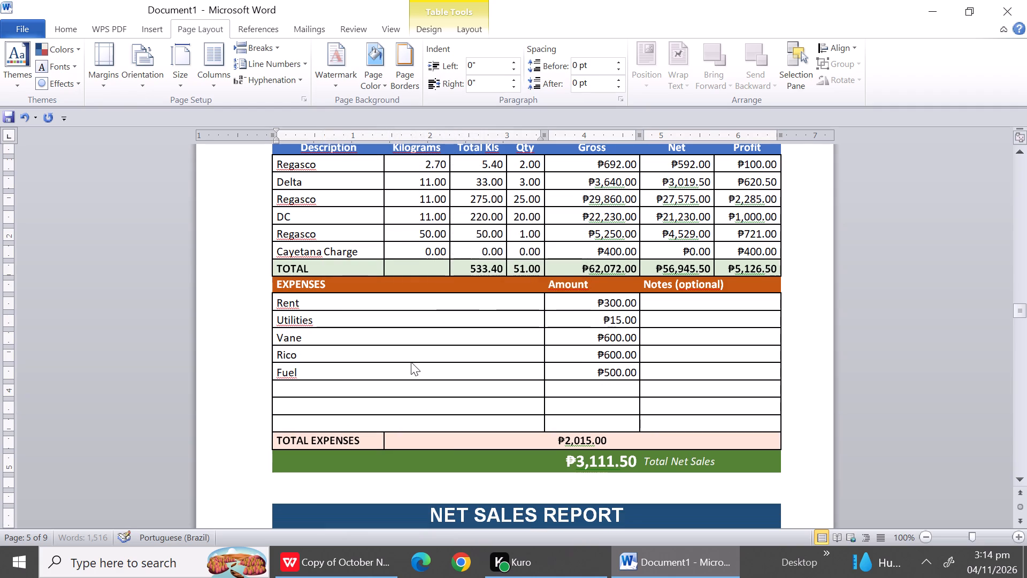
Delete the three entire blank expense rows between Fuel and TOTAL EXPENSES in the October 9 report.
drag(374, 383, 367, 421)
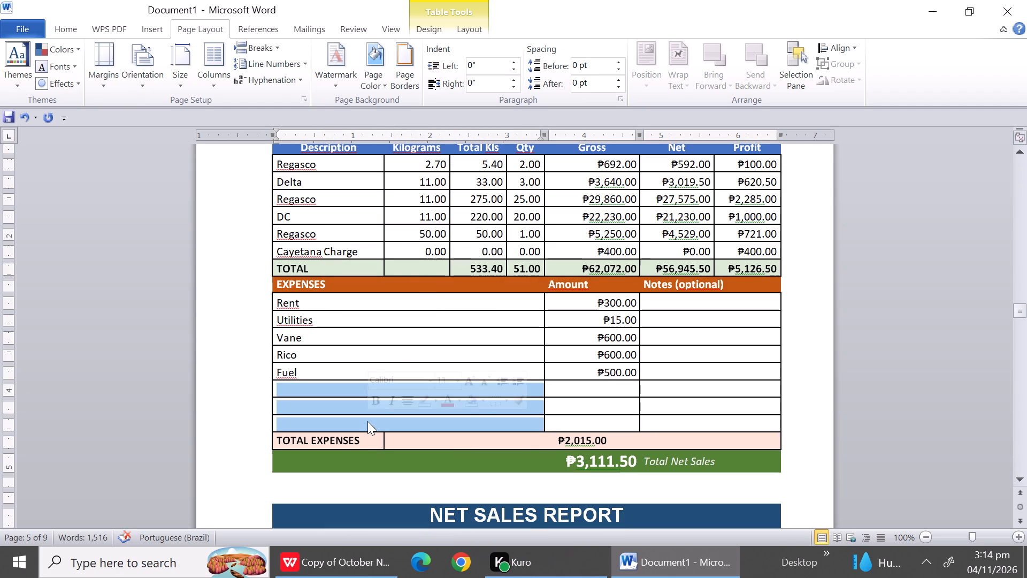
right_click(367, 421)
click(421, 294)
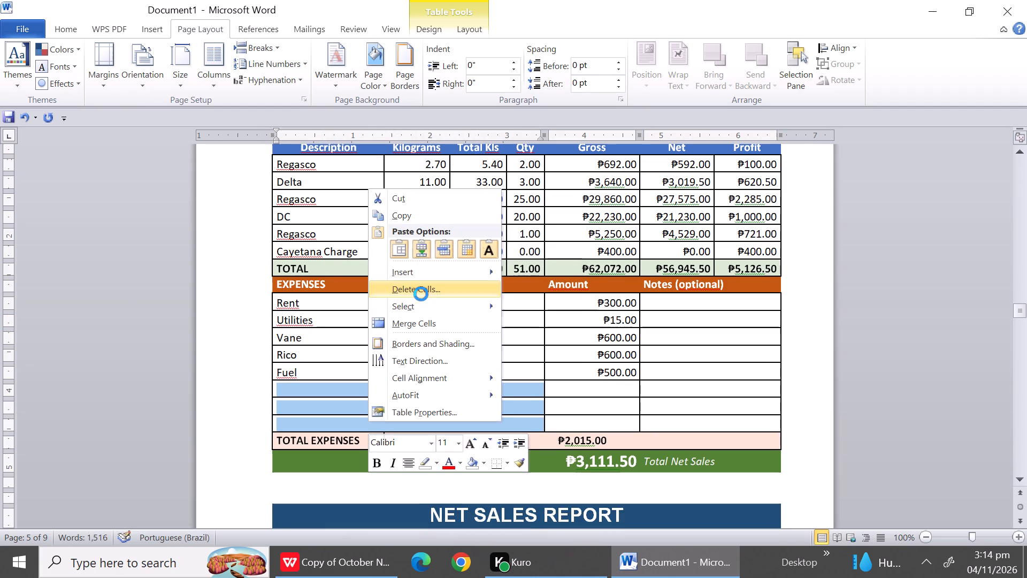
click(518, 266)
click(491, 296)
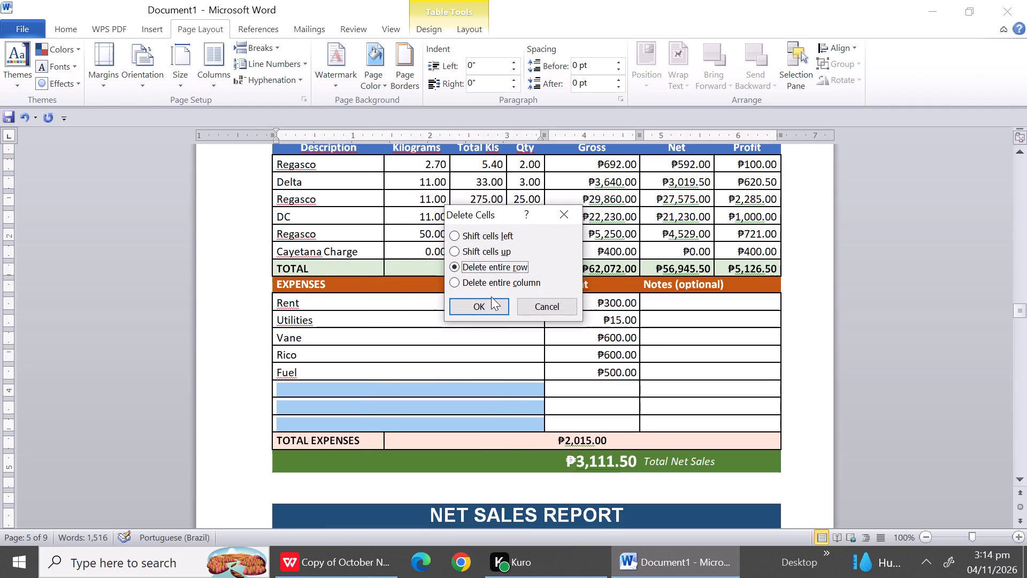
click(490, 305)
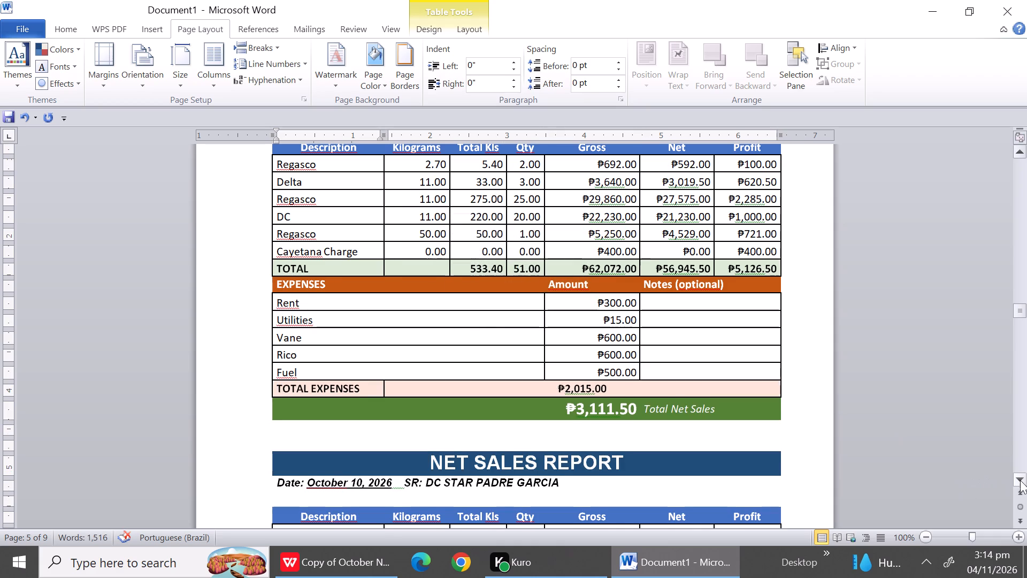
Delete one entire blank row between October 9's Total Net Sales line and the October 10 NET SALES REPORT title.
triple_click(1024, 480)
triple_click(1024, 480)
triple_click(1024, 480)
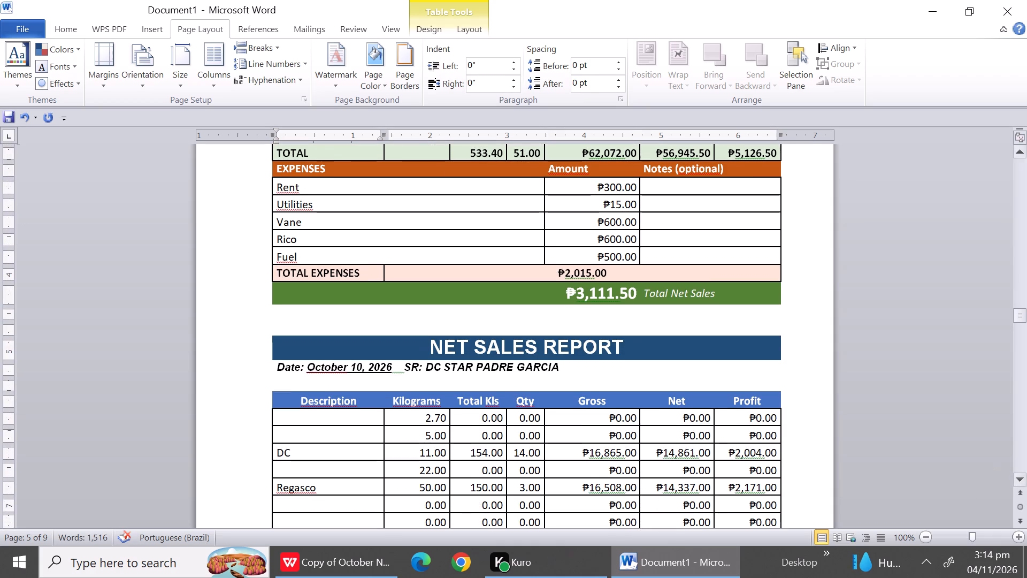
click(337, 327)
right_click(337, 327)
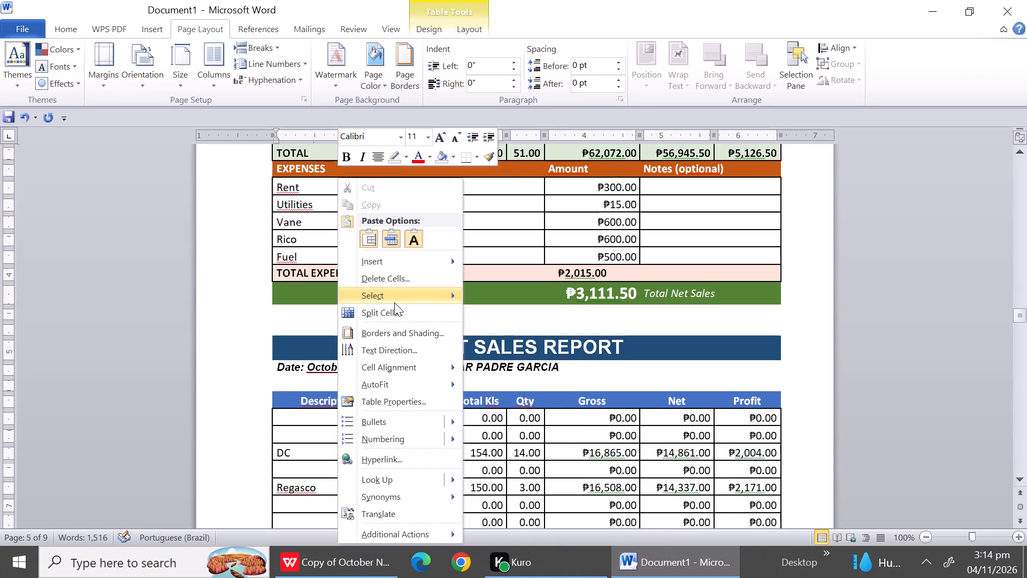
click(382, 279)
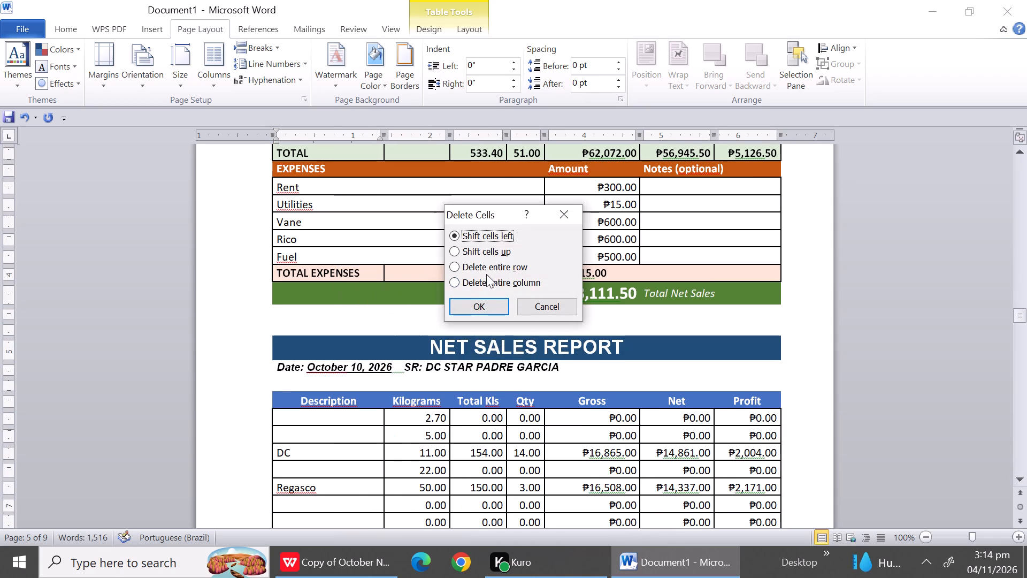
click(485, 278)
click(477, 267)
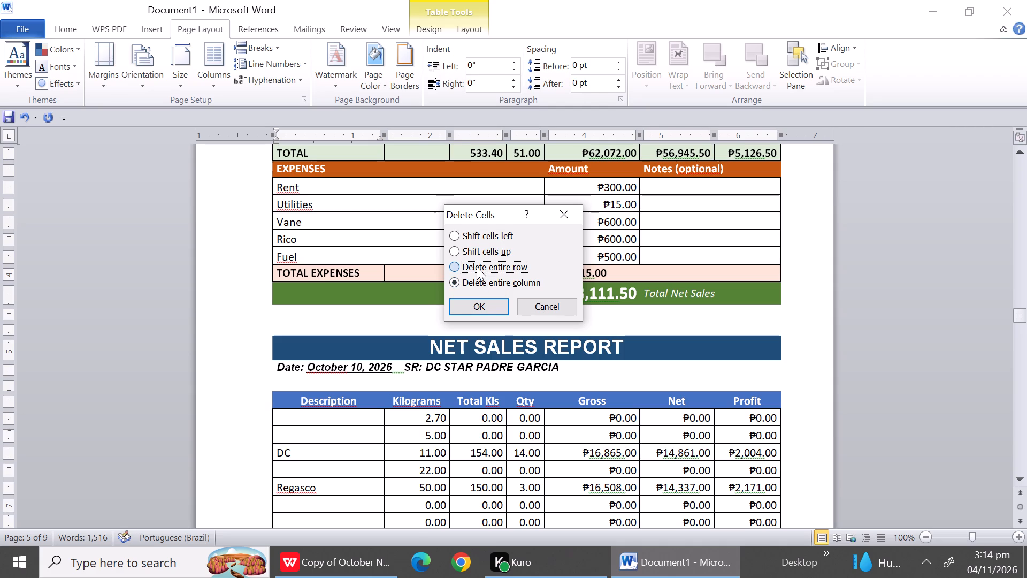
click(482, 310)
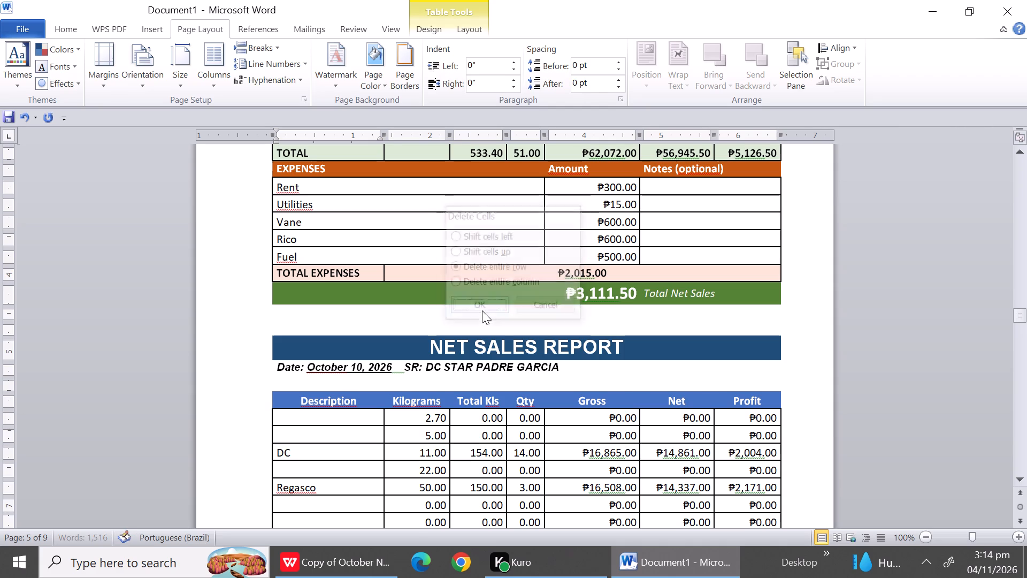
Delete the entire blank row between the date line and the column headers in the October 10 report.
click(379, 368)
right_click(379, 368)
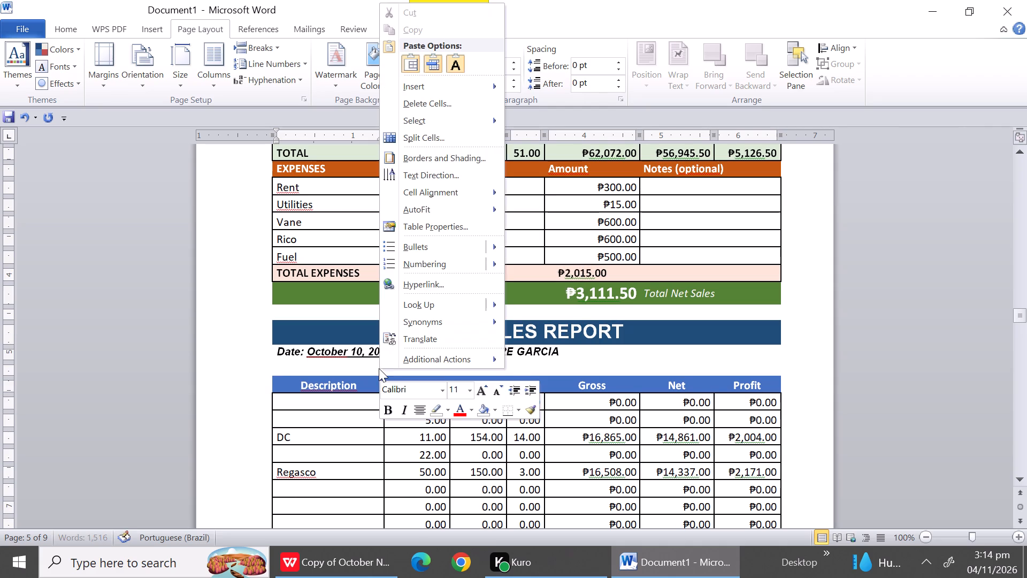
click(411, 107)
click(494, 263)
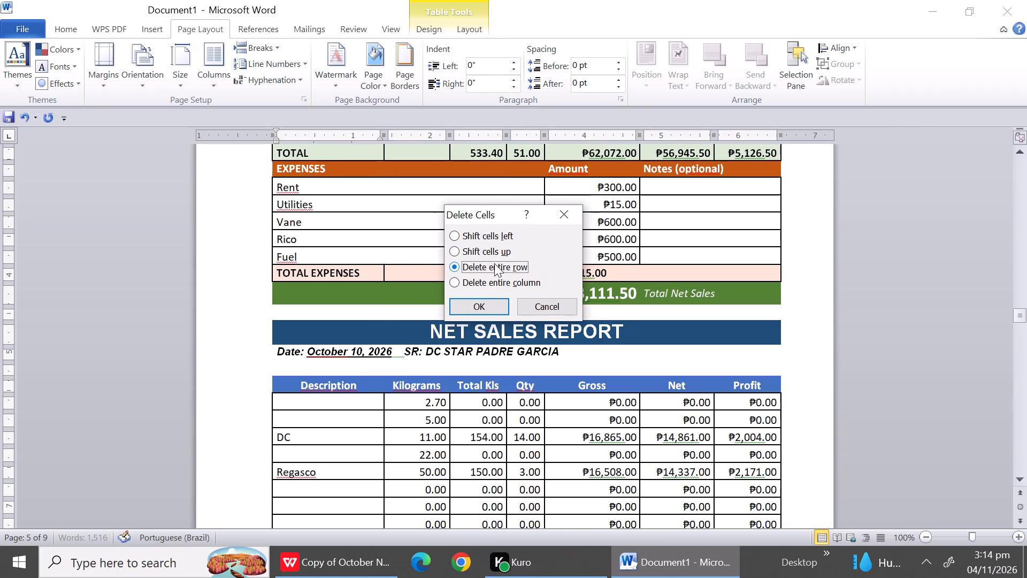
click(485, 306)
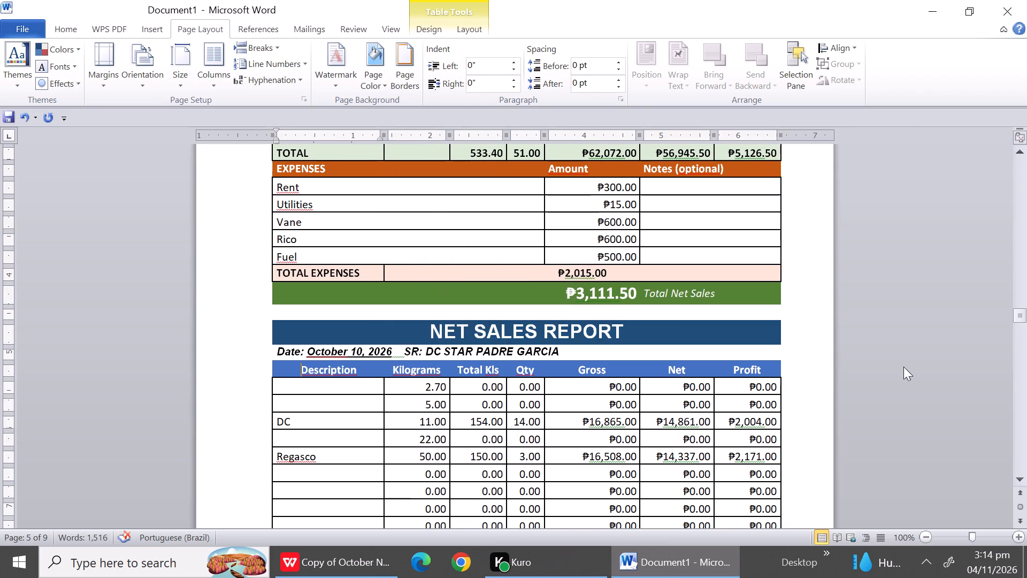
Delete the entire unused 2.70 and 5.00 kilogram rows above the DC row in the October 10 report.
triple_click(1017, 479)
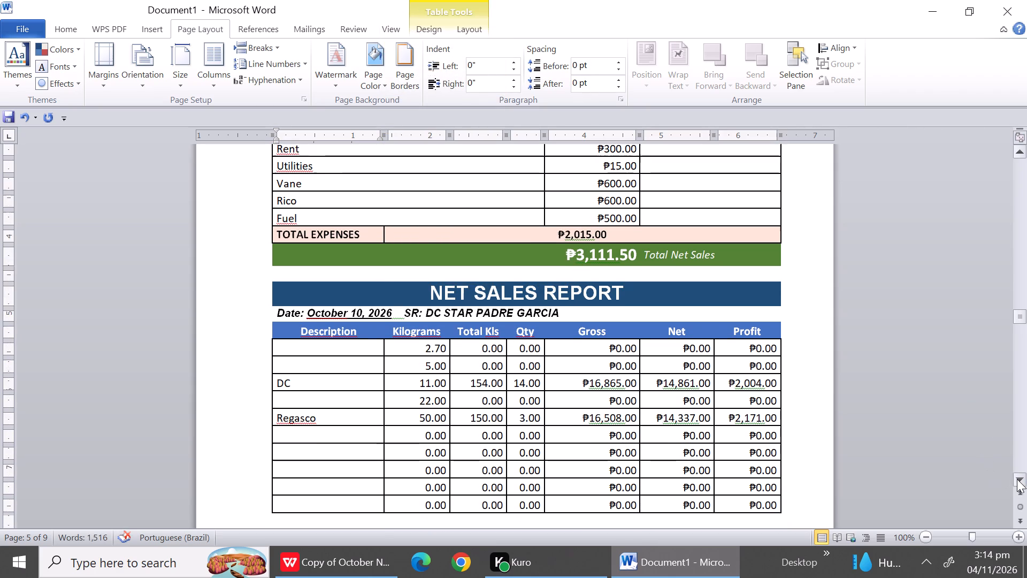
triple_click(1017, 479)
click(1017, 479)
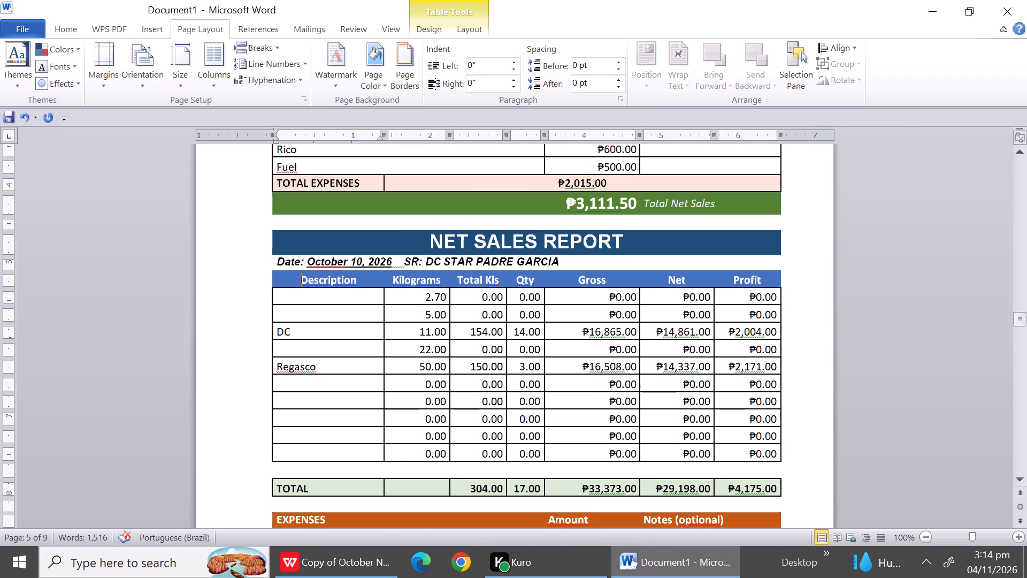
click(274, 299)
right_click(274, 299)
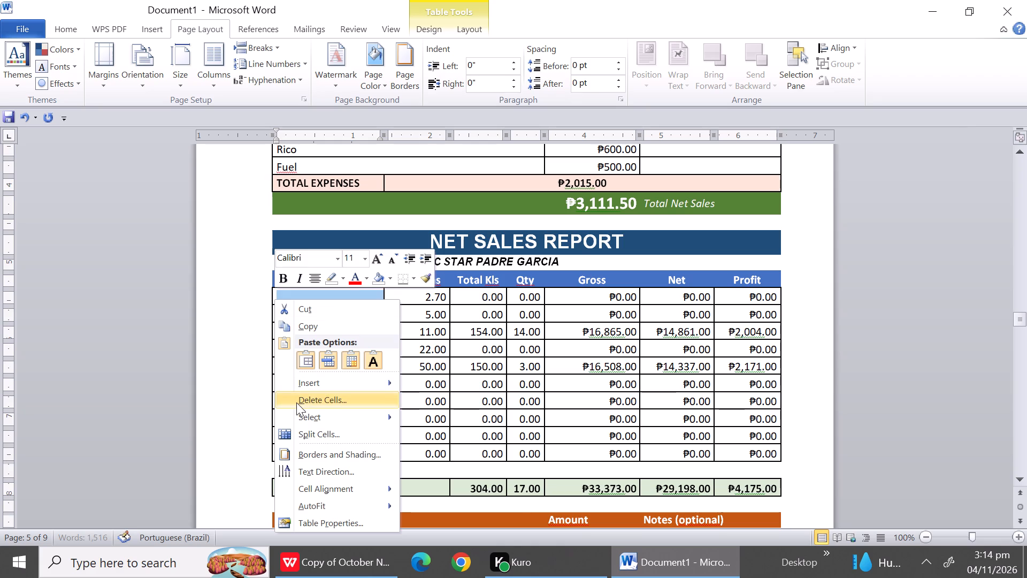
click(296, 402)
click(510, 265)
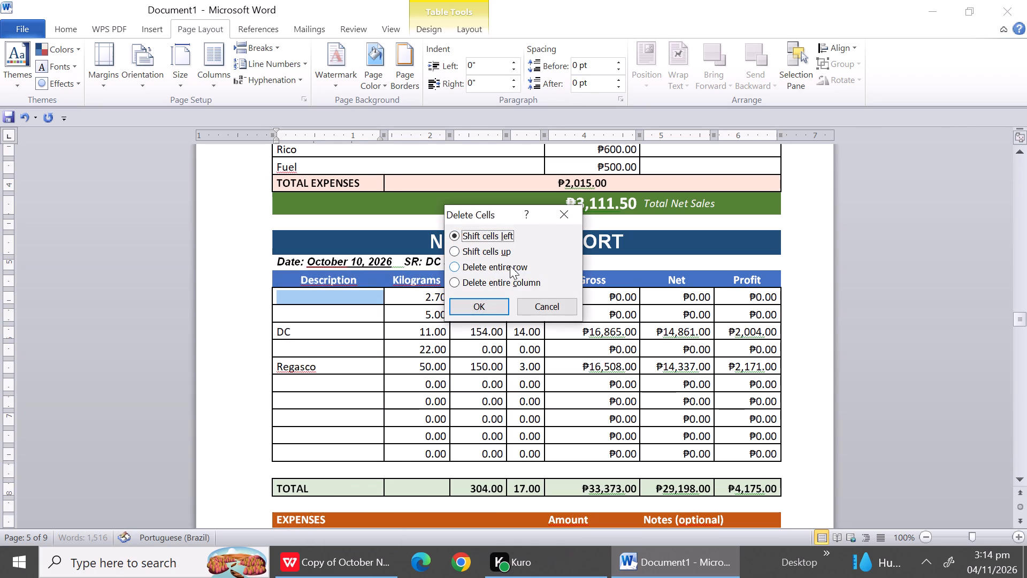
click(485, 306)
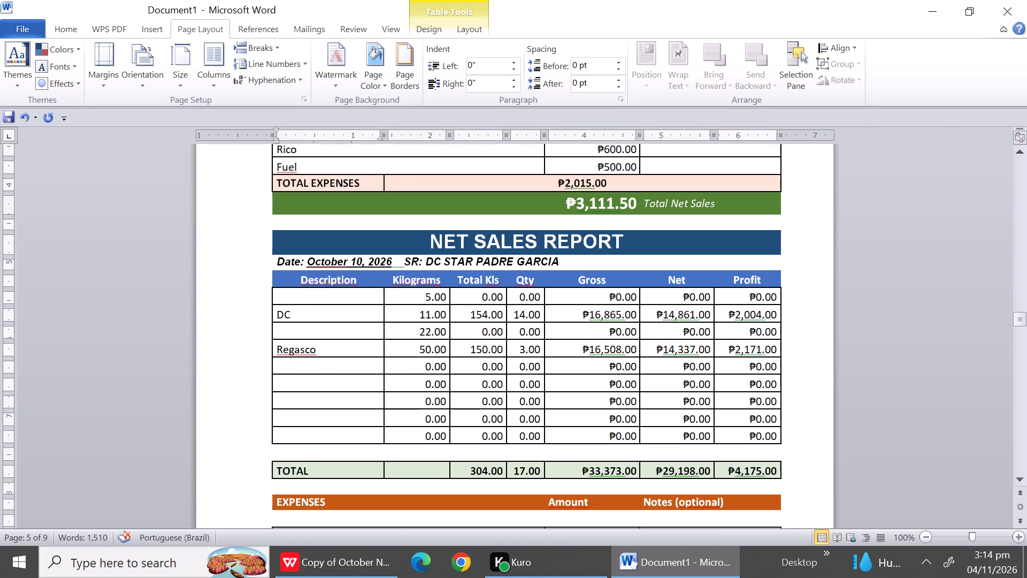
right_click(342, 299)
click(398, 275)
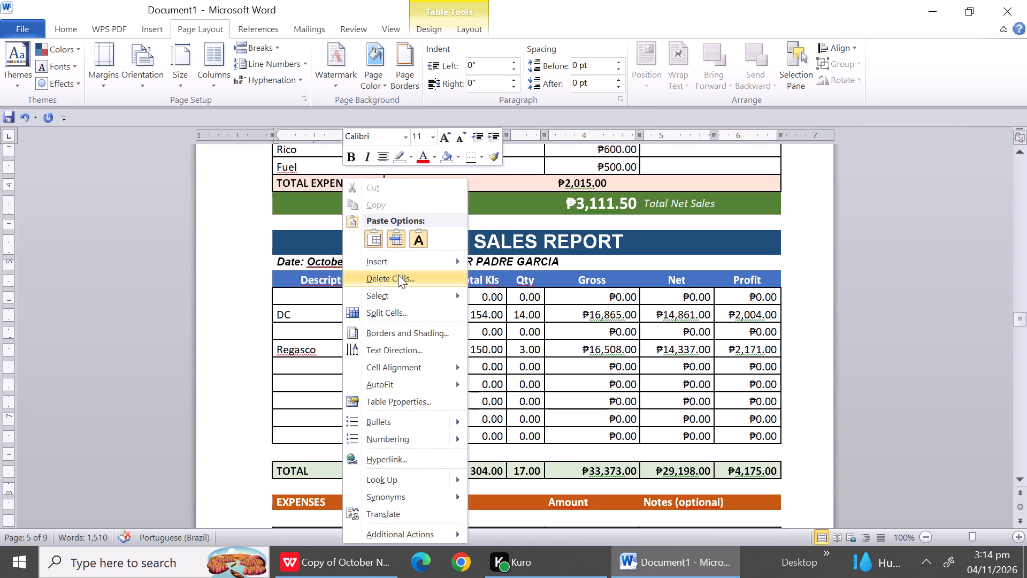
click(477, 262)
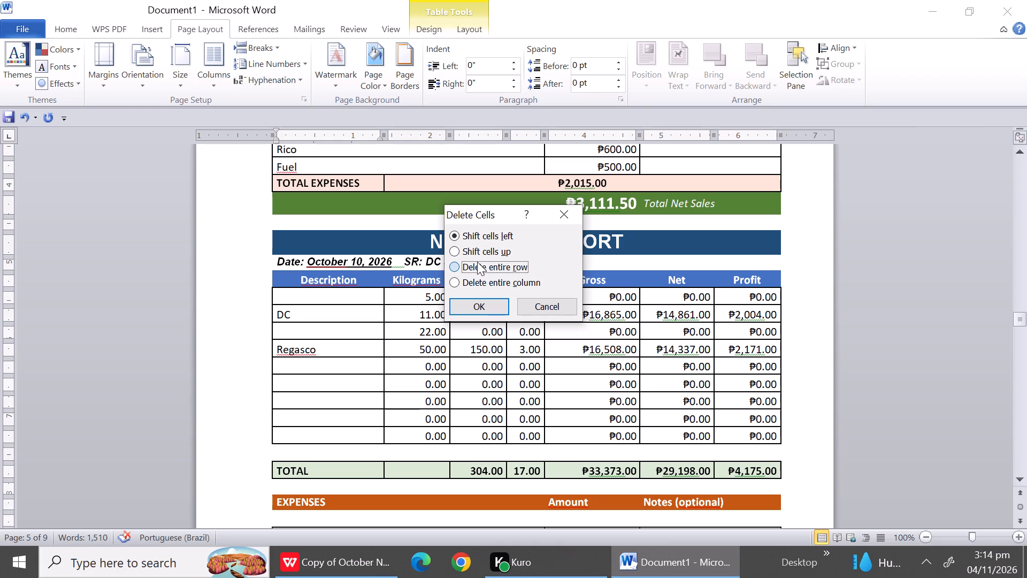
click(494, 306)
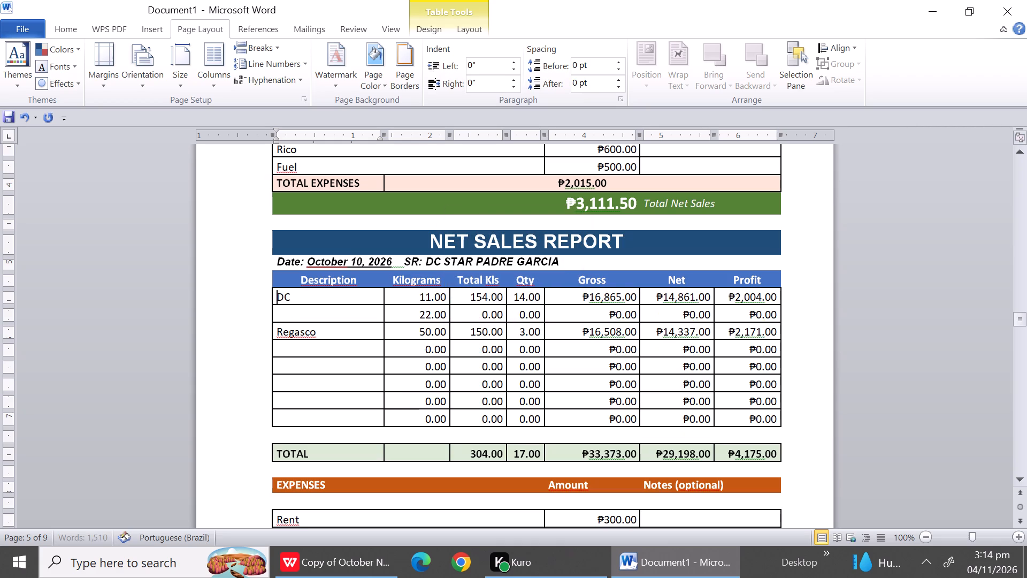
Delete the entire unused 22.00 kilogram row between DC and Regasco in the October 10 report.
click(355, 314)
right_click(355, 314)
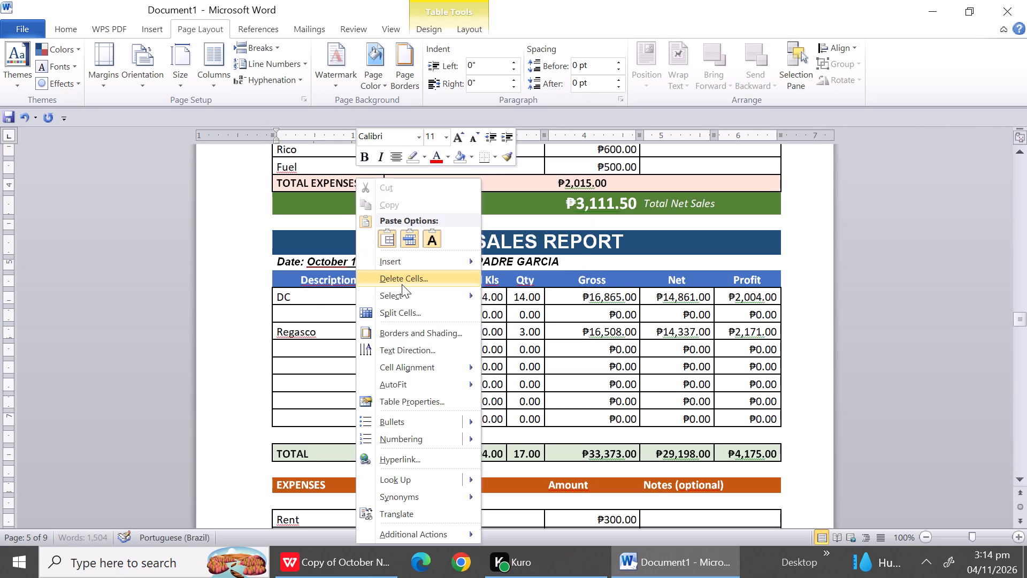
click(402, 284)
click(480, 268)
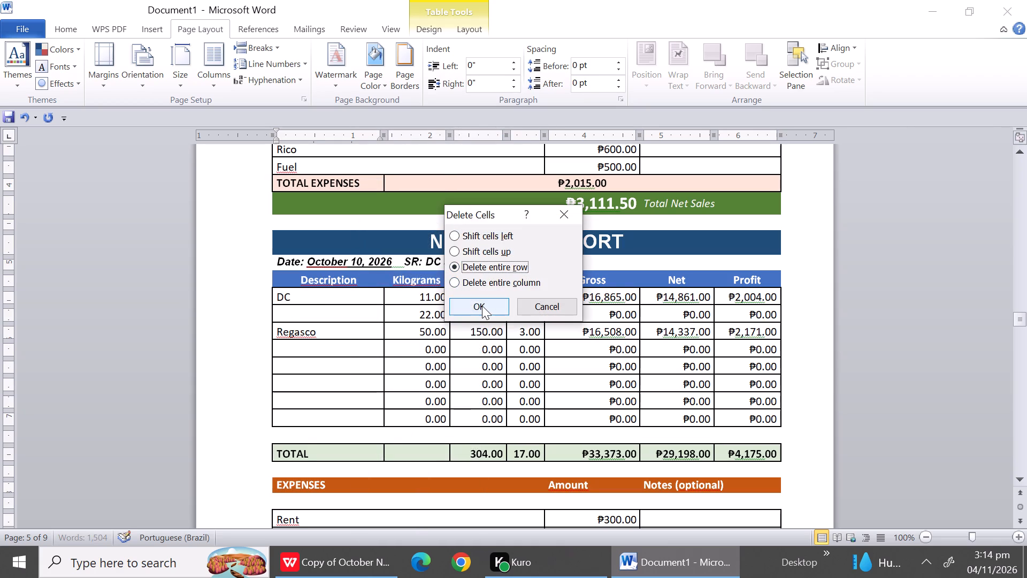
click(482, 306)
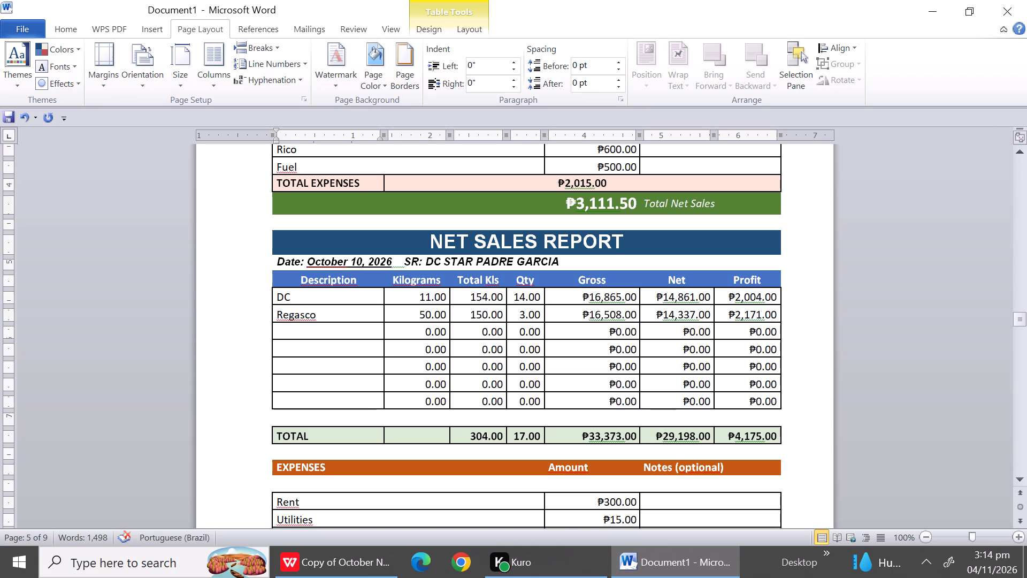
Try to delete the five entire unused product rows and the blank row above TOTAL in the October 10 report.
drag(313, 333, 318, 412)
right_click(318, 412)
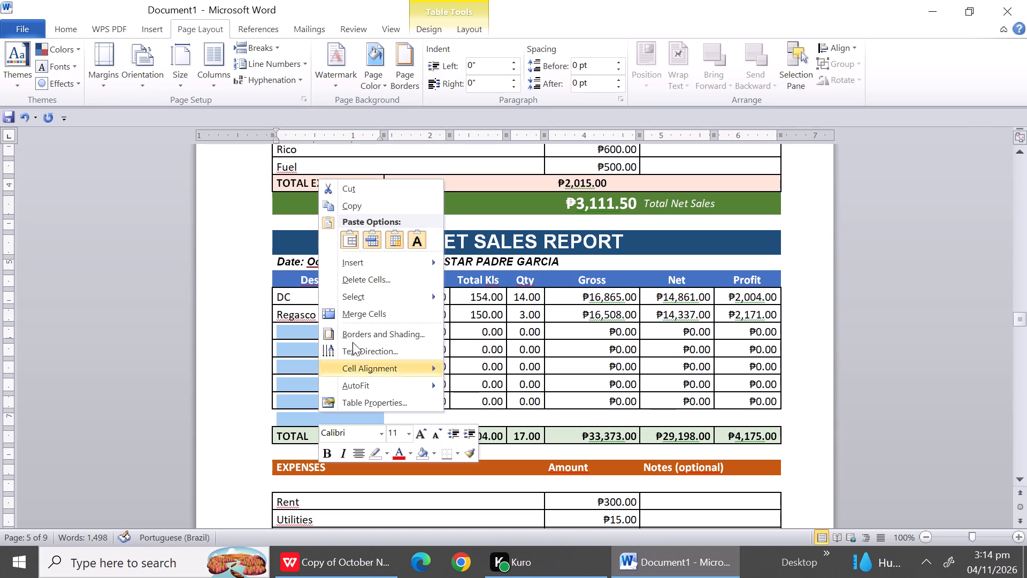
click(363, 280)
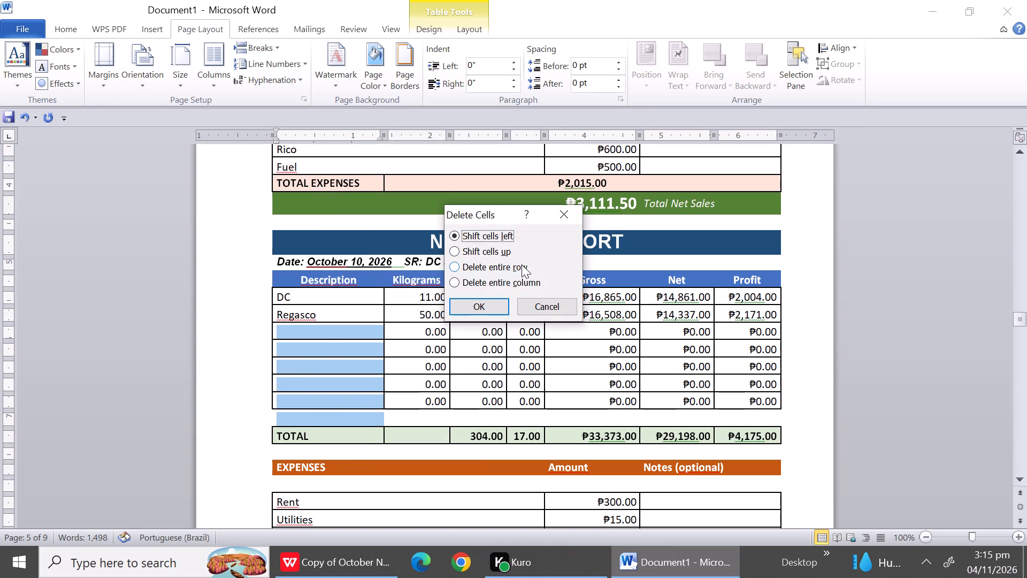
drag(522, 264, 496, 304)
click(496, 304)
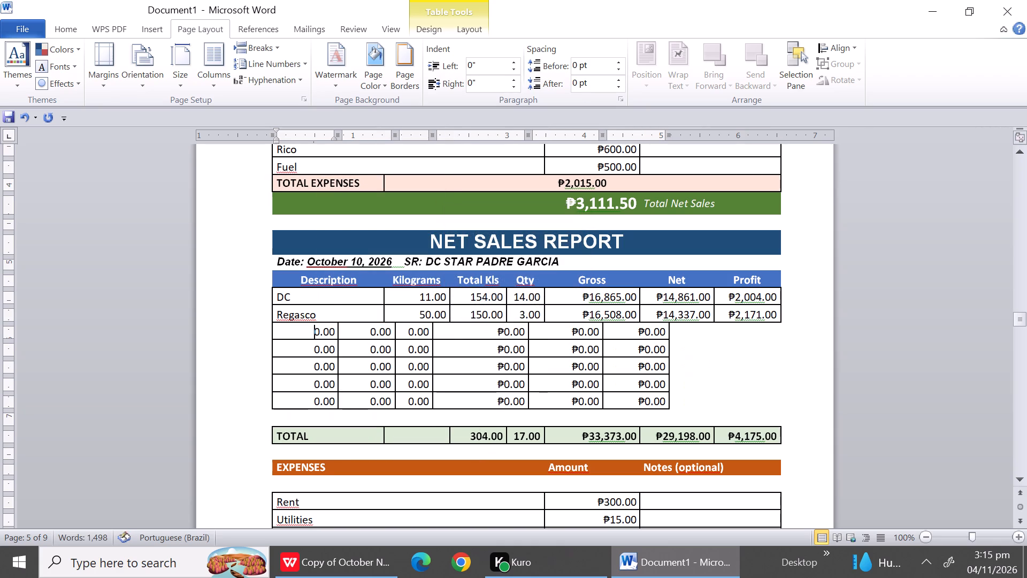
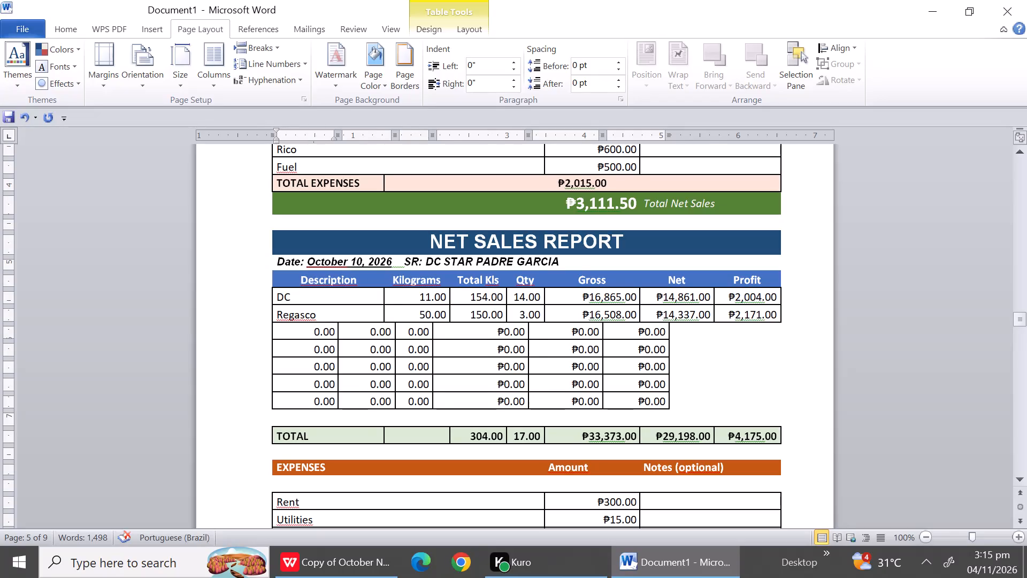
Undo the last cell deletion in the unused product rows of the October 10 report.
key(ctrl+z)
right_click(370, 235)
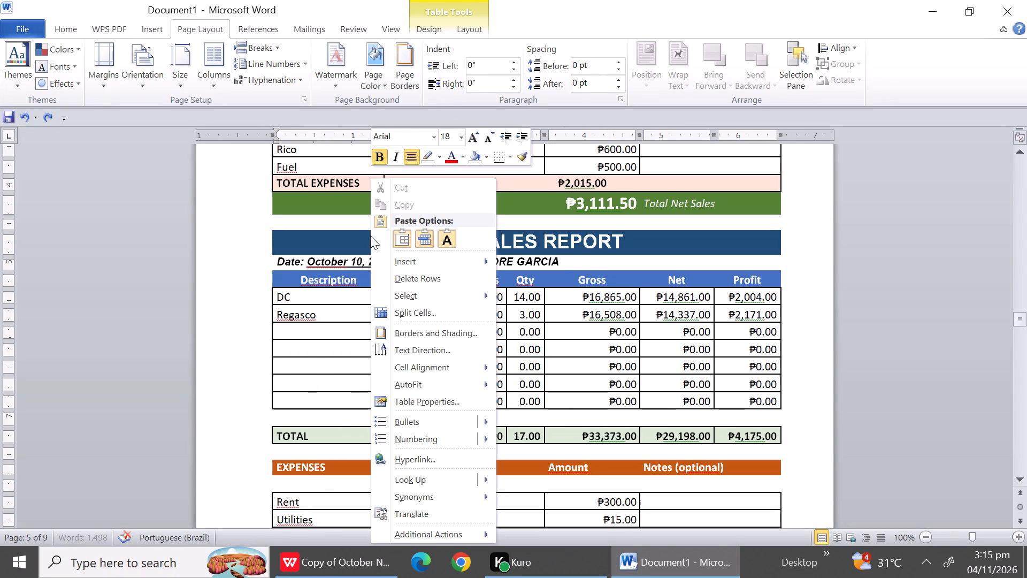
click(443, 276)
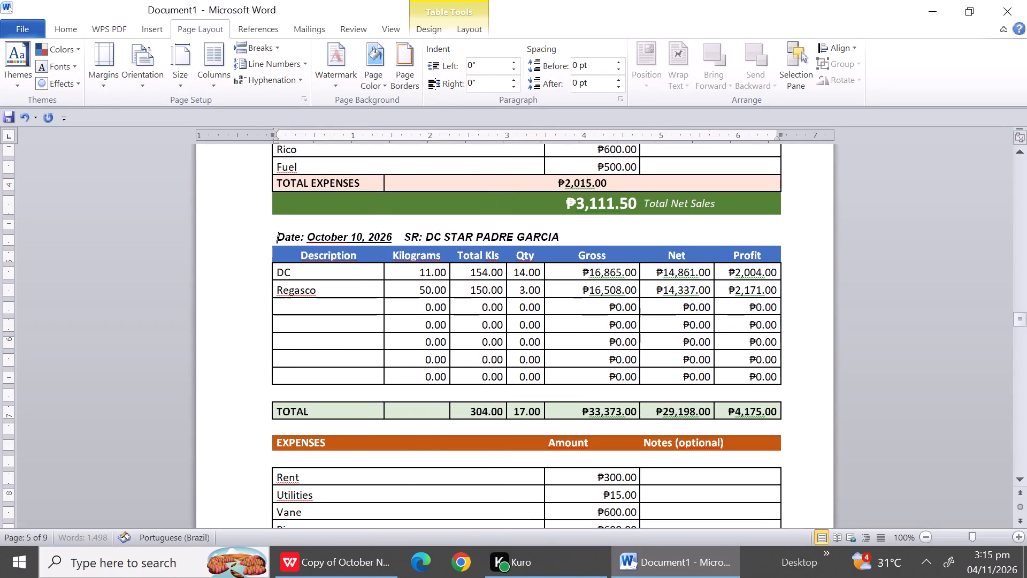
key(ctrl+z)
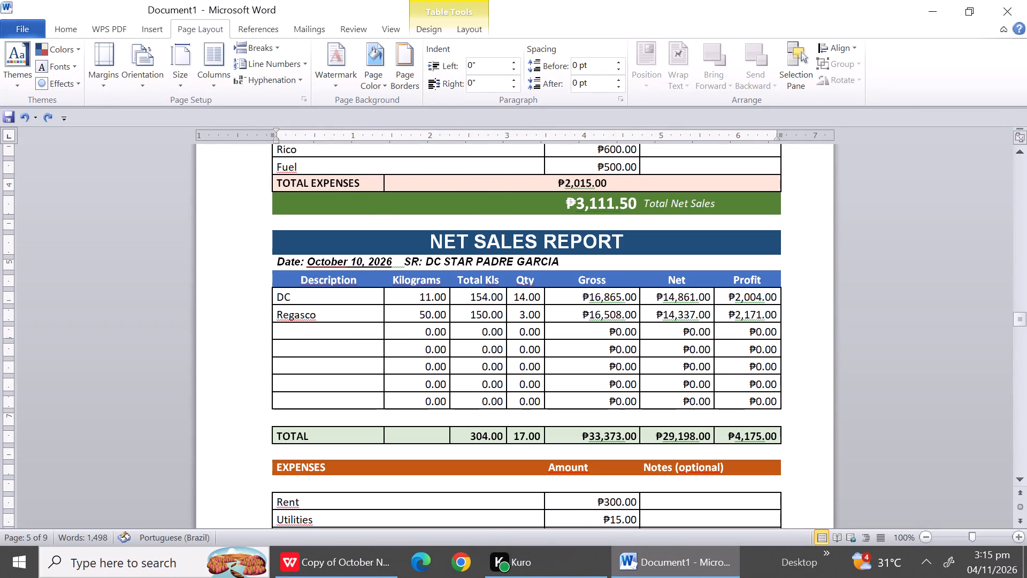
Delete the five entire unused product rows and the blank row above TOTAL in the October 10 report.
drag(317, 332, 312, 416)
right_click(312, 416)
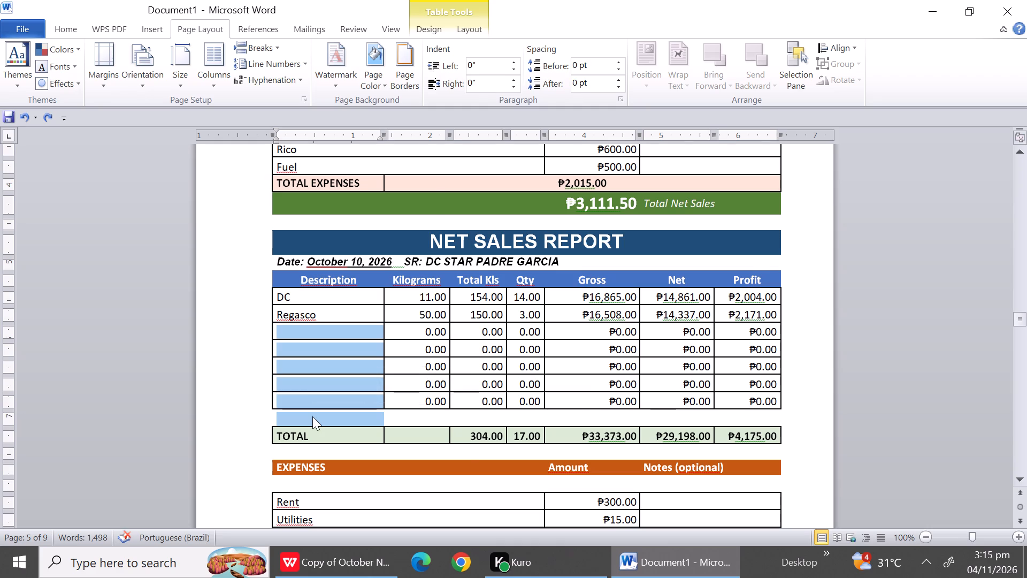
click(372, 282)
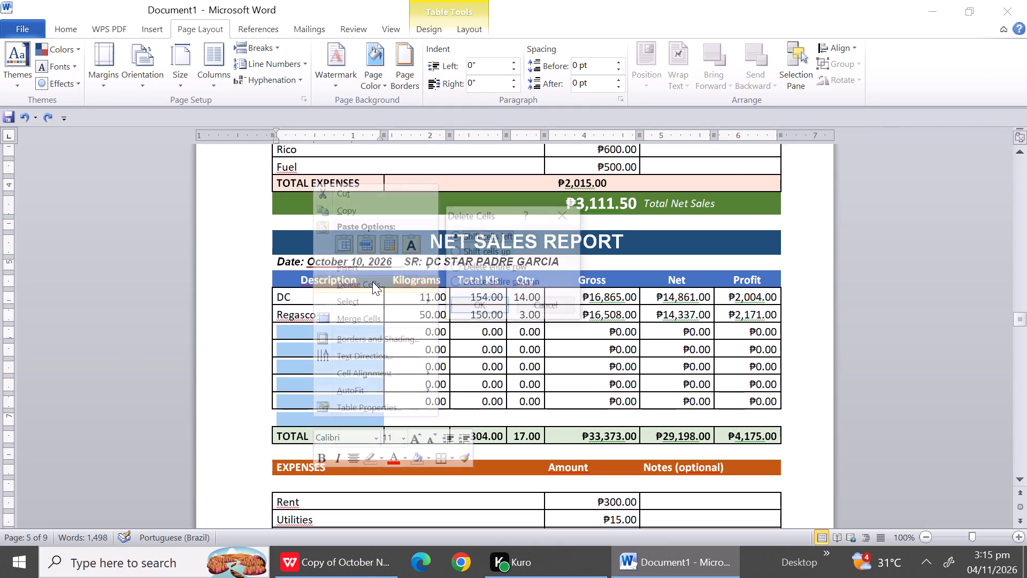
click(494, 268)
click(490, 307)
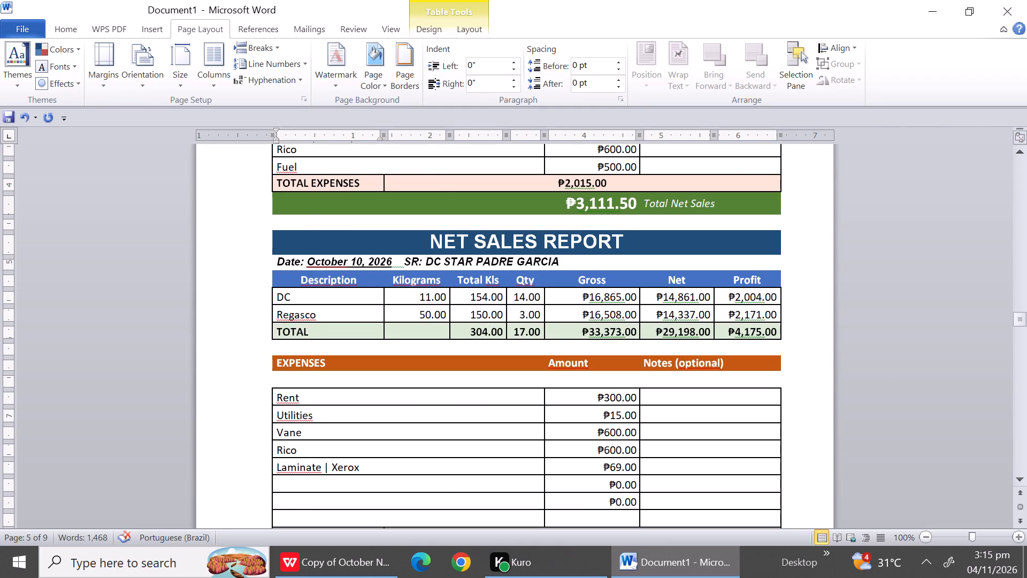
Delete the entire blank row between TOTAL and the EXPENSES header in the October 10 report.
click(337, 352)
right_click(337, 352)
click(397, 280)
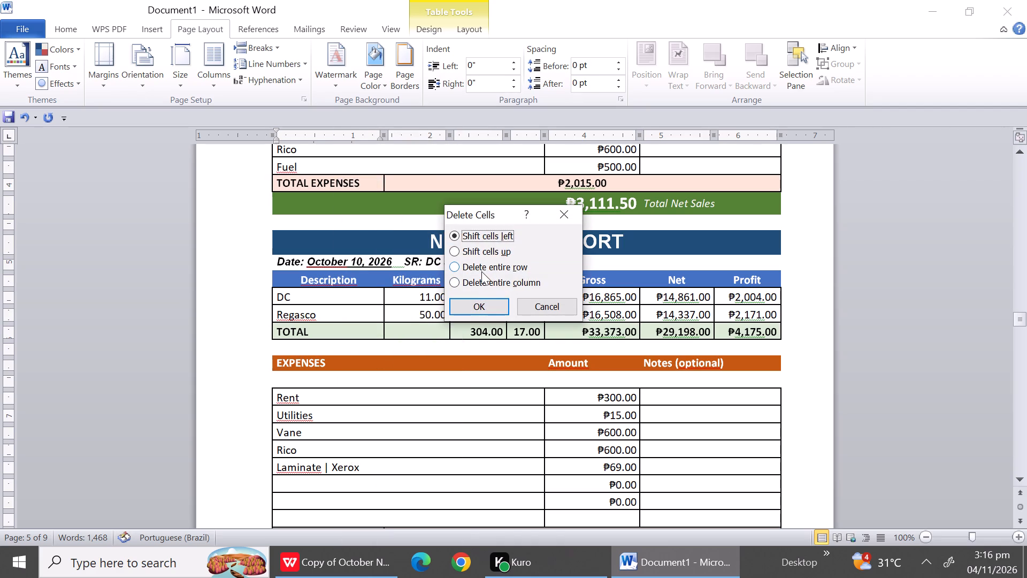
click(481, 271)
click(481, 307)
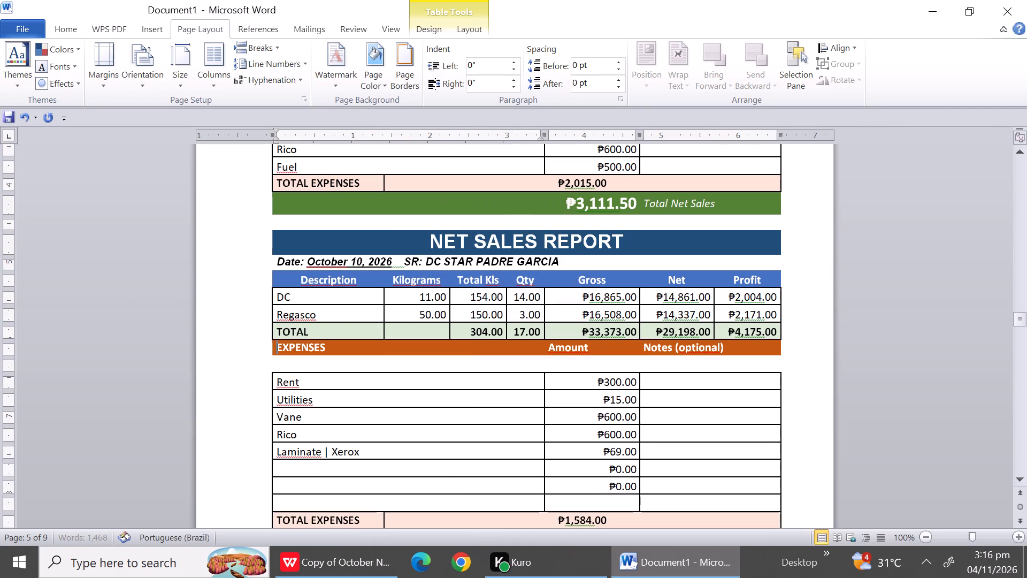
Delete the entire blank row between the EXPENSES header and Rent in the October 10 report.
click(315, 367)
right_click(315, 367)
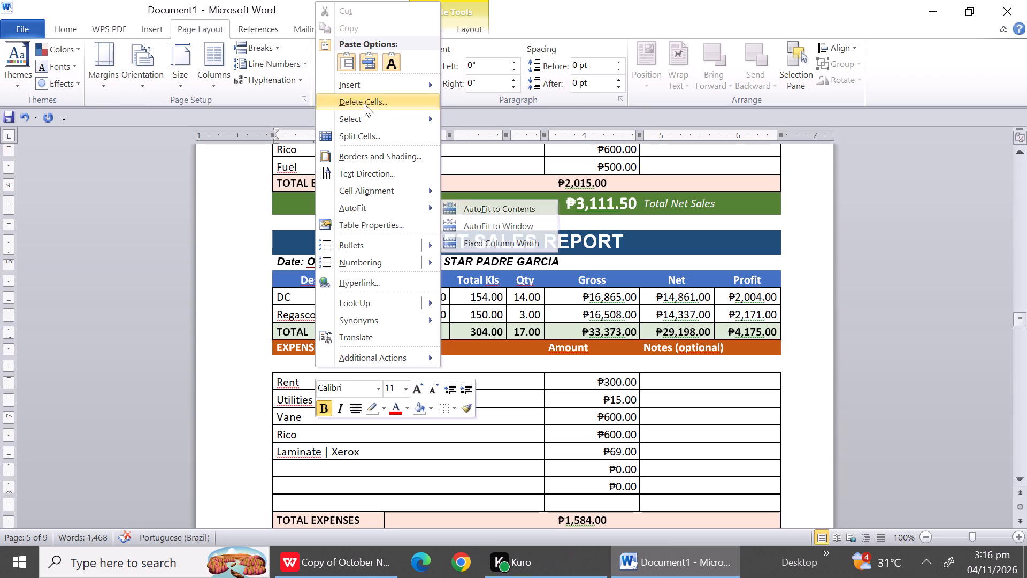
click(364, 103)
click(481, 268)
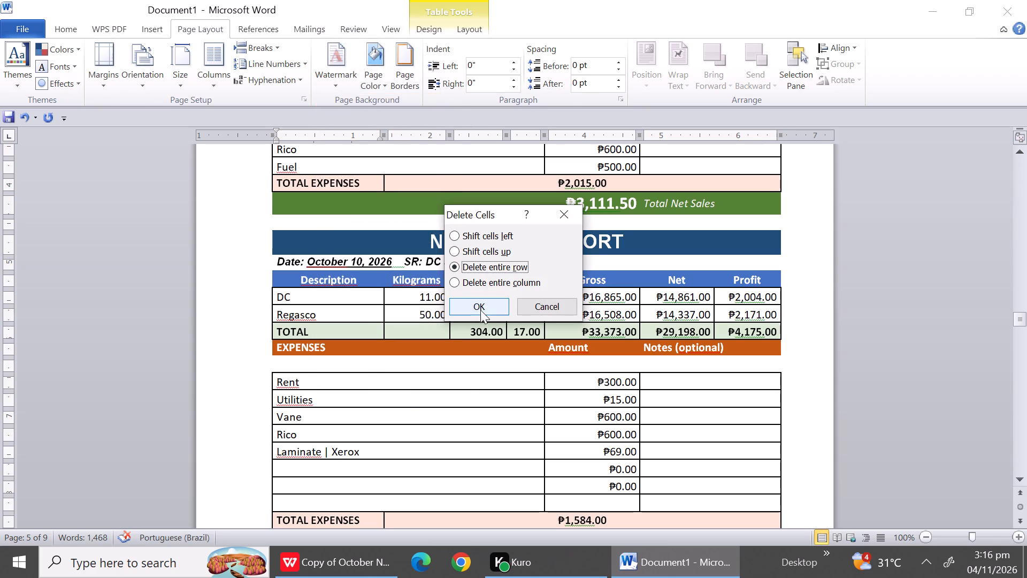
click(480, 314)
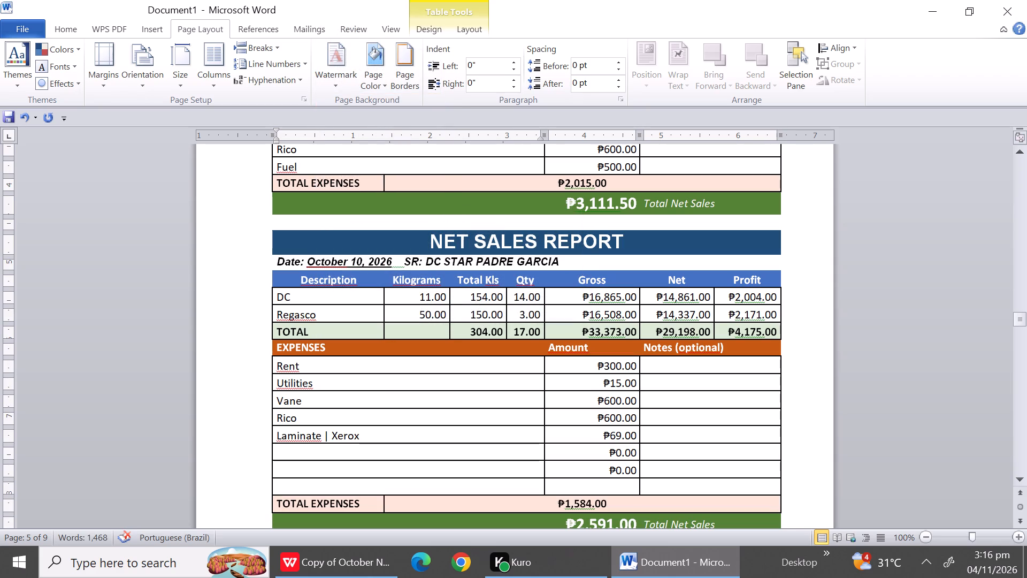
Delete the three entire unused expense rows between Laminate | Xerox and TOTAL EXPENSES in the October 10 report.
triple_click(1017, 476)
triple_click(1017, 476)
triple_click(1017, 476)
click(1017, 476)
drag(1017, 476, 333, 387)
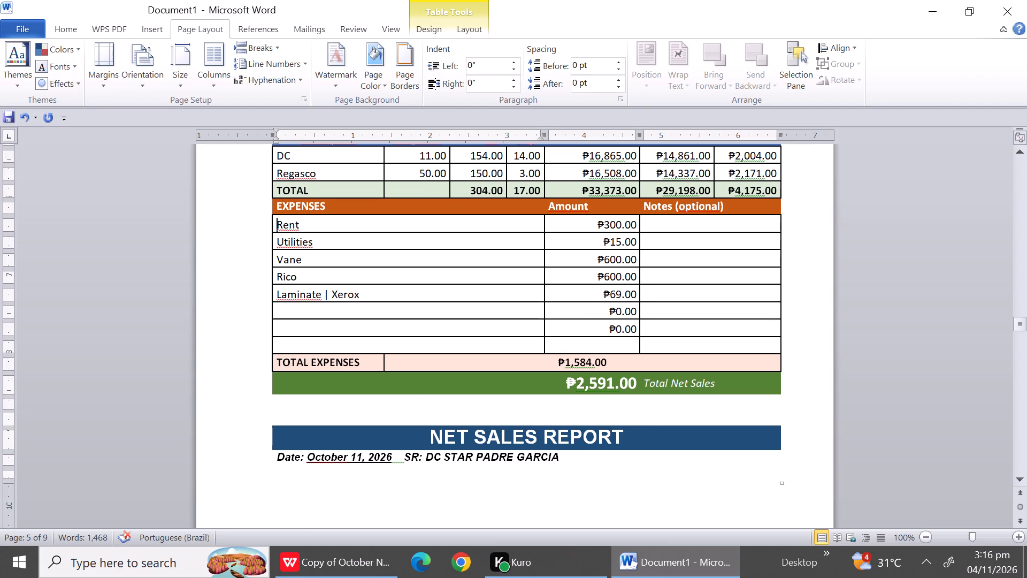
drag(292, 309, 293, 343)
right_click(293, 343)
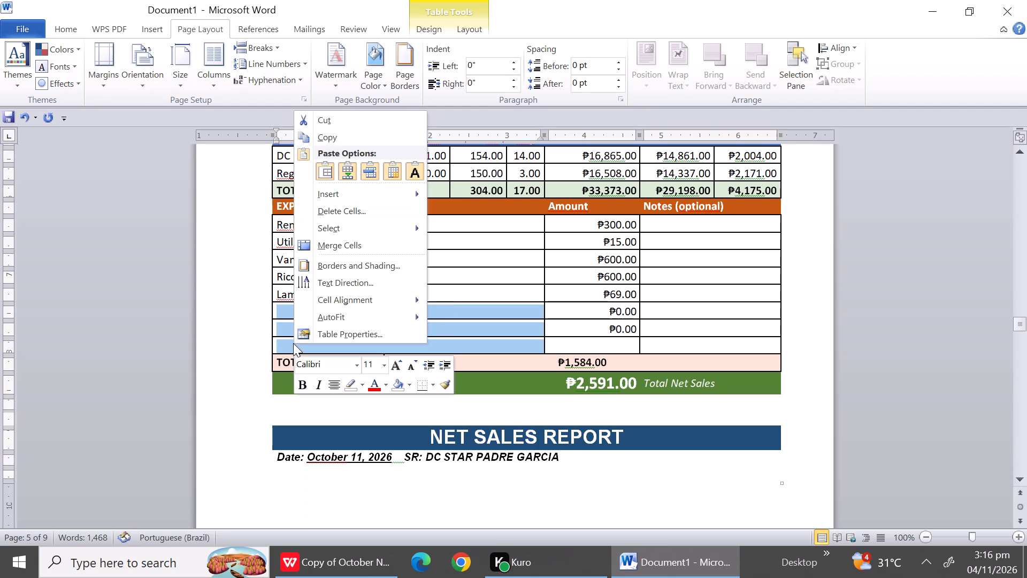
click(333, 211)
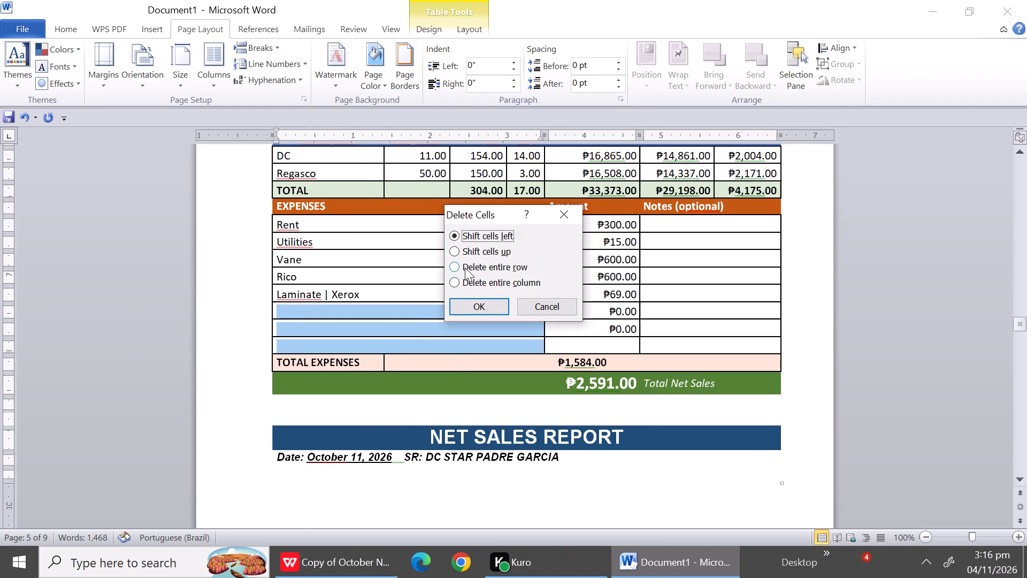
click(465, 268)
click(472, 304)
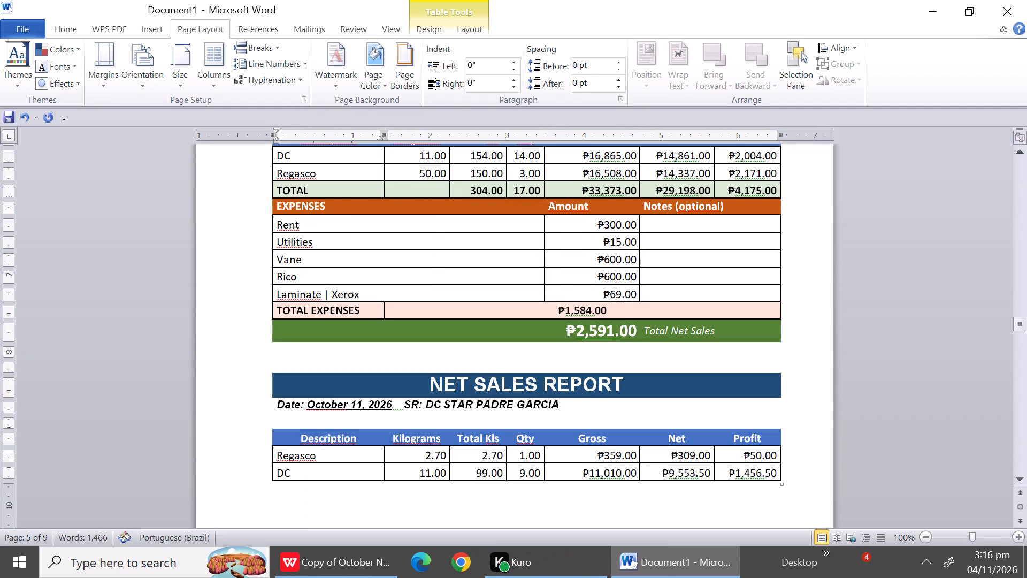
Delete one entire blank row between the October 10 net sales total and the October 11 report title.
click(326, 368)
right_click(326, 368)
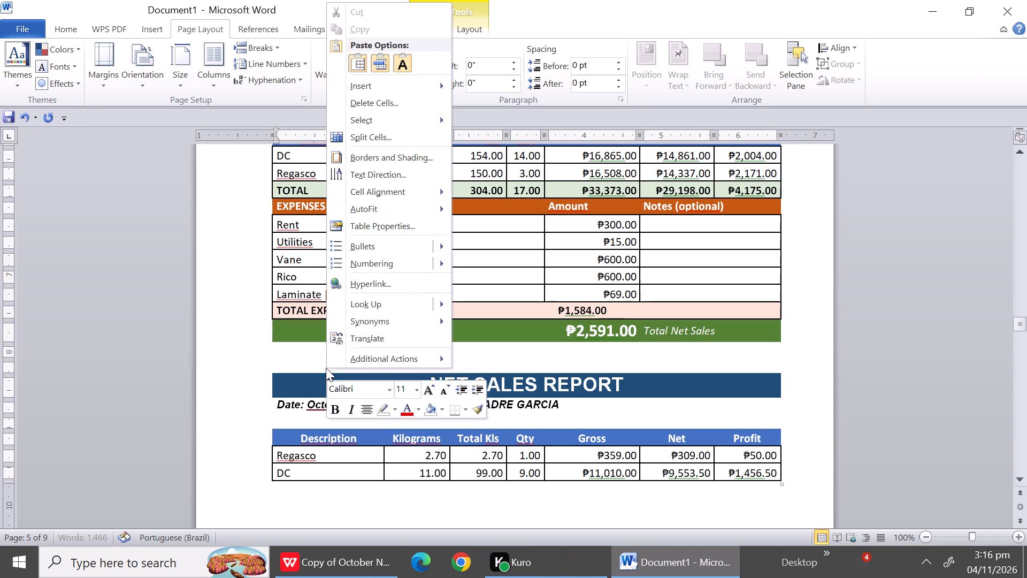
click(368, 110)
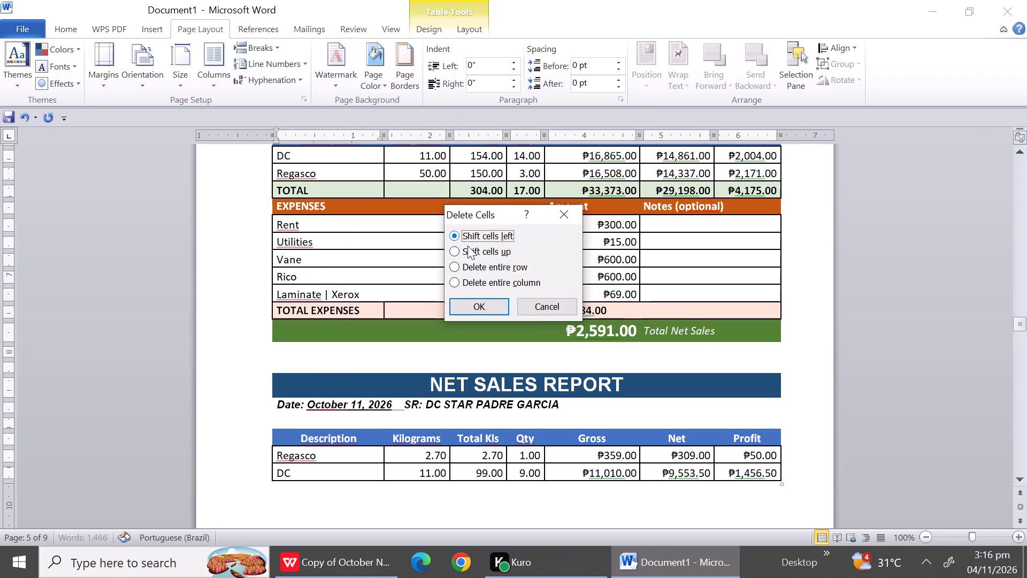
click(467, 263)
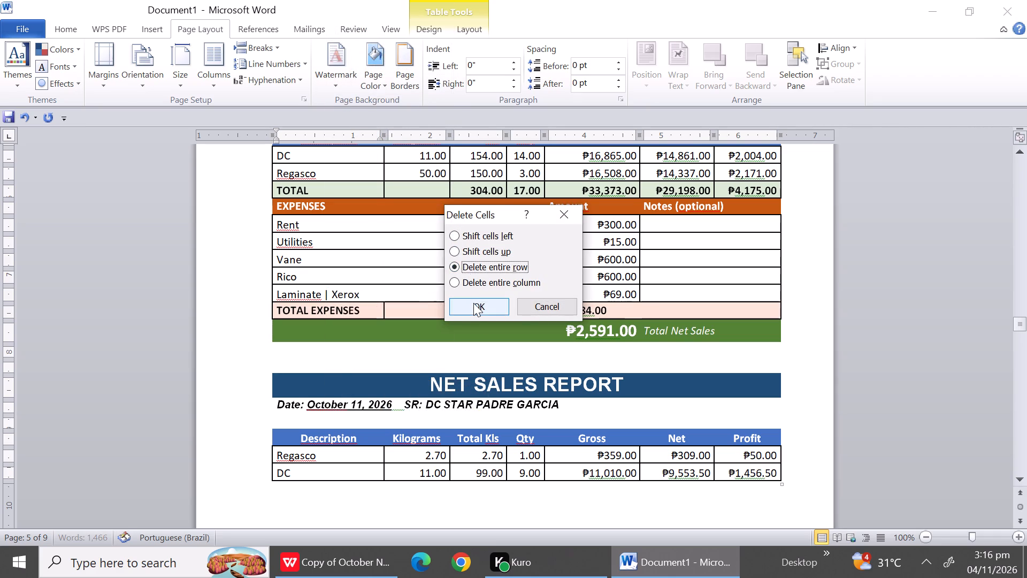
click(473, 303)
Delete the entire blank row between the date line and the column headers in the October 11 report.
click(343, 403)
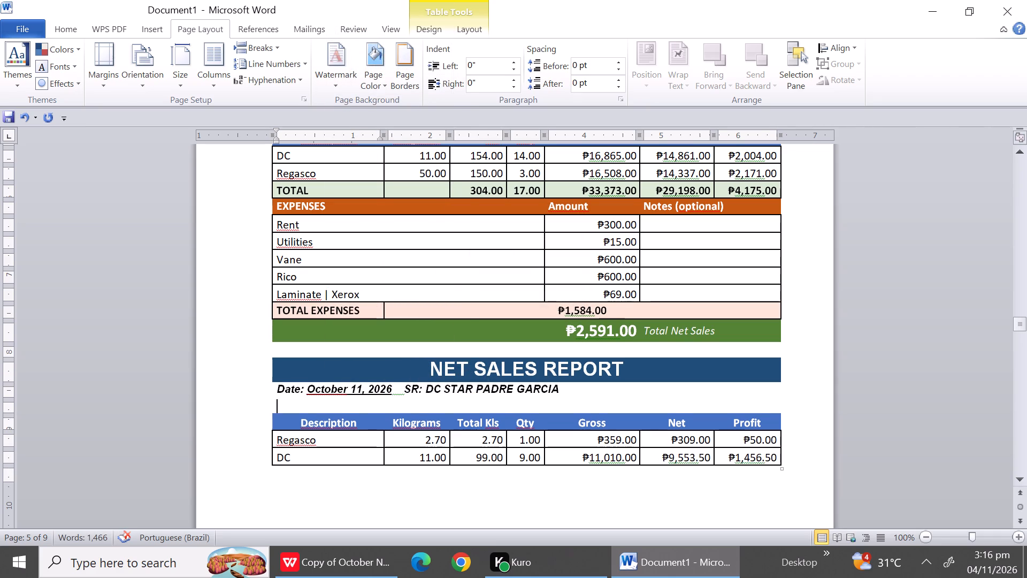
right_click(343, 403)
click(399, 143)
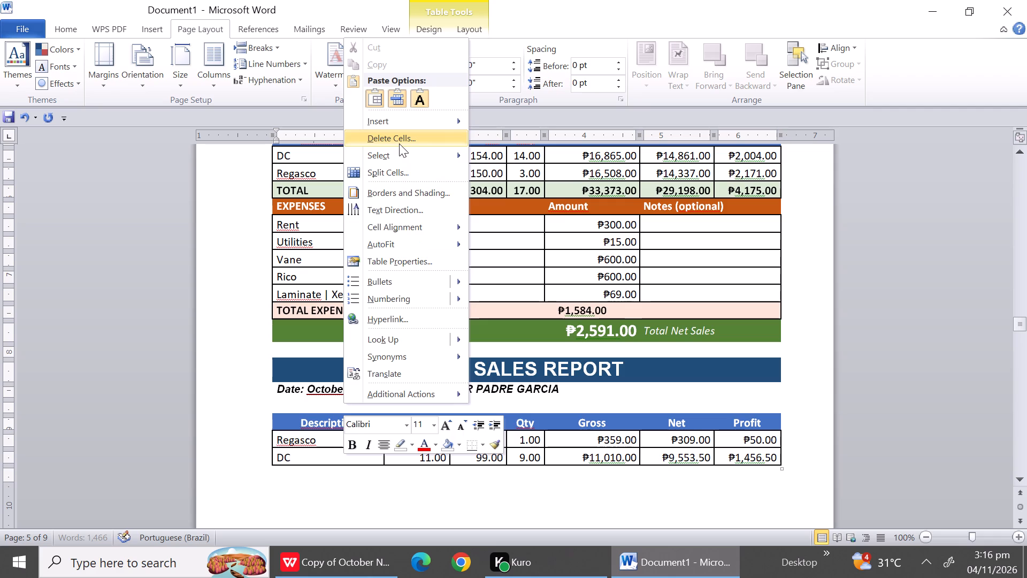
click(500, 269)
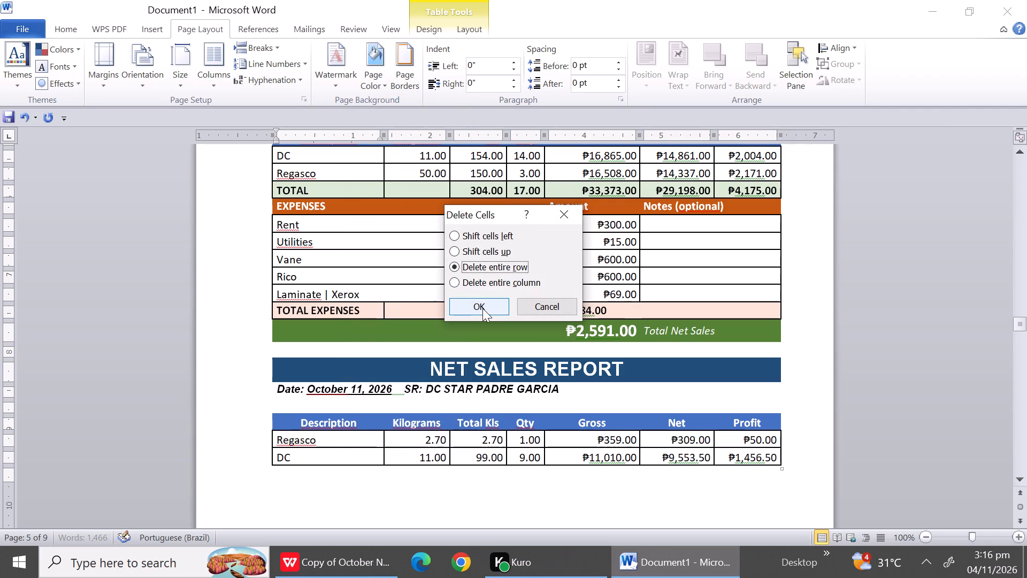
click(482, 308)
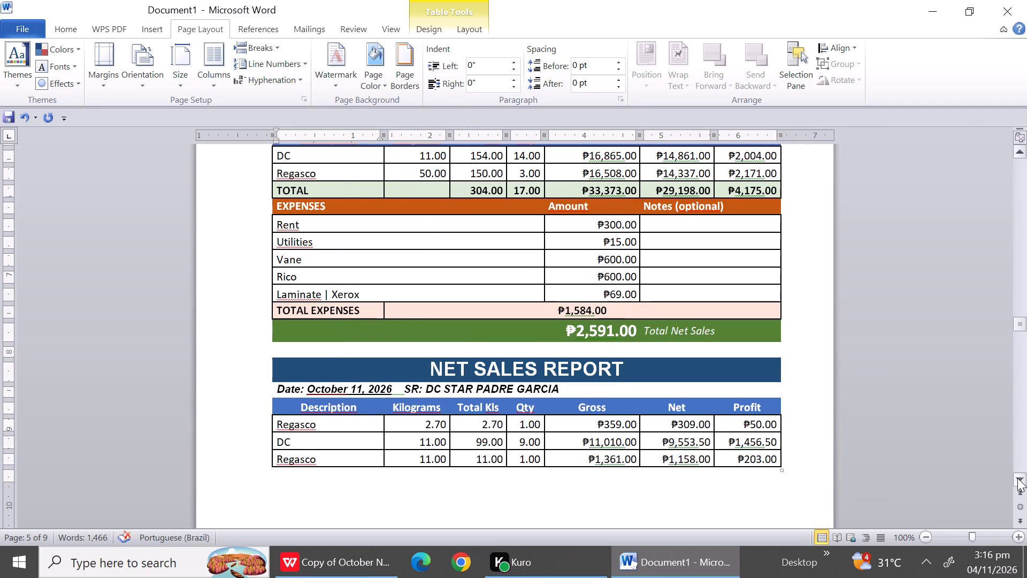
Insert seven blank rows above the October 11 report title to push that report onto the next page.
triple_click(1017, 478)
triple_click(1017, 478)
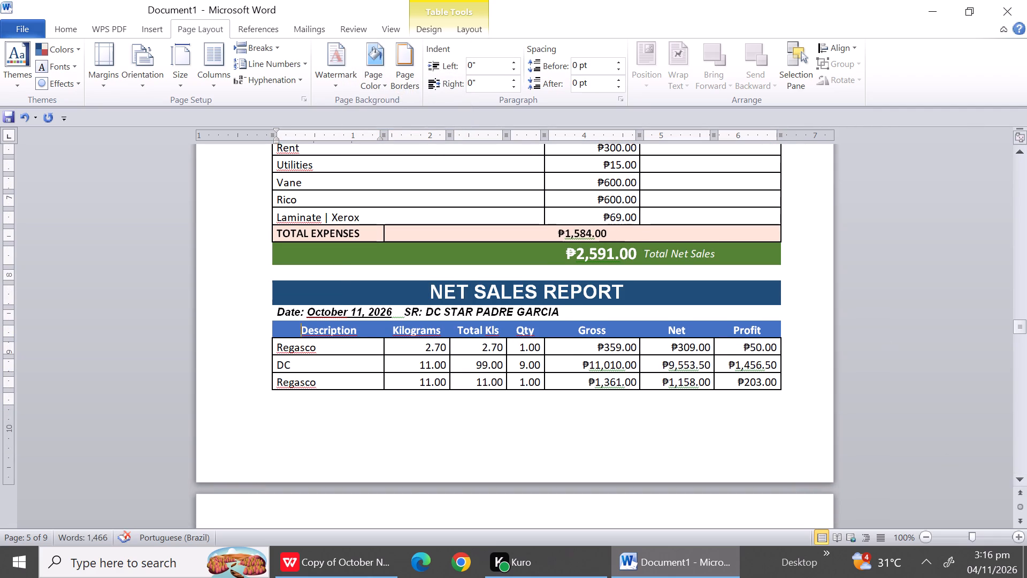
click(787, 272)
key(Return)
key(Return)
key(Return)
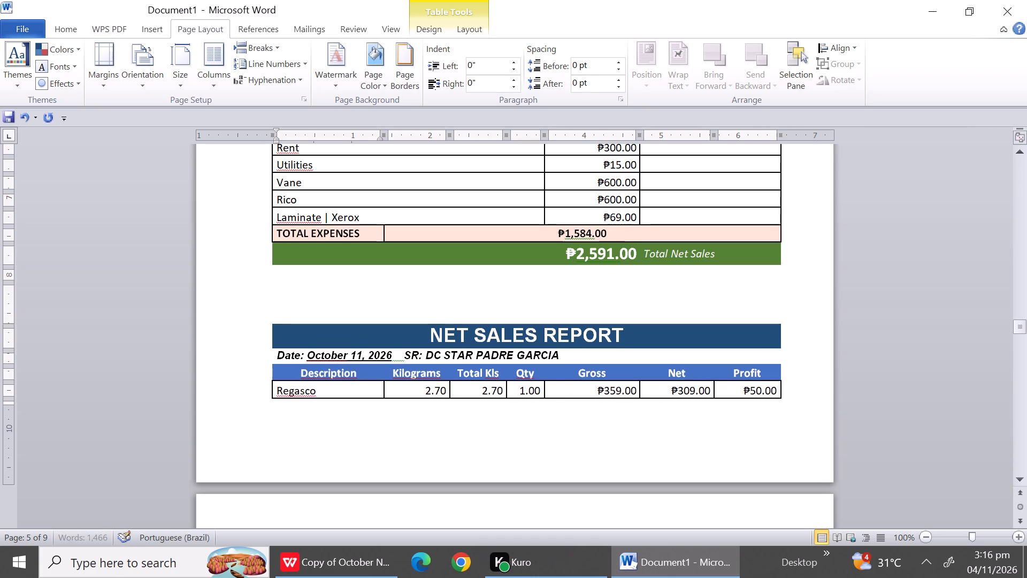
key(Return)
key(Return)
key(Return)
key(Return)
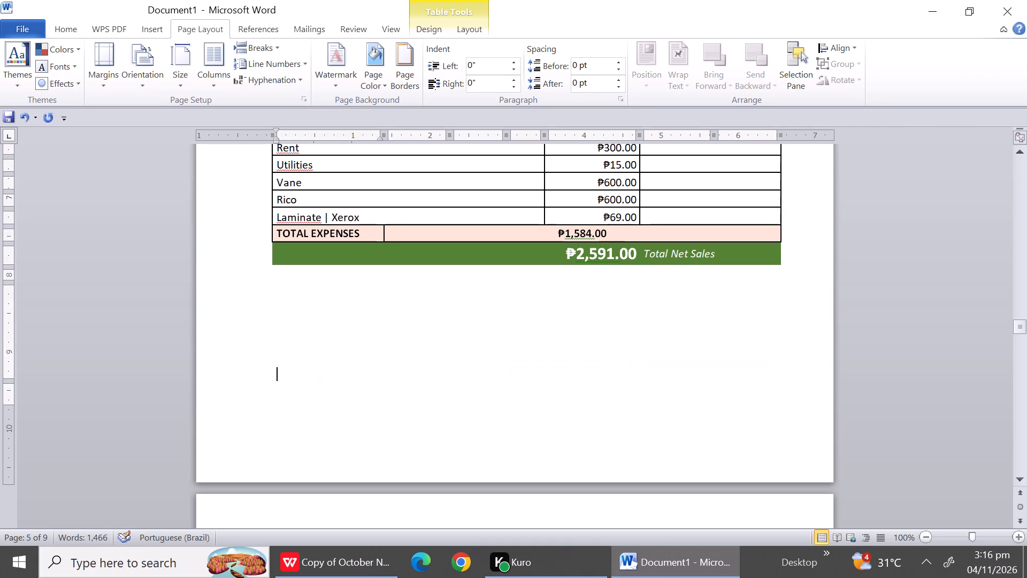
Delete the entire blank row between the date line and the column headers in the October 9 report.
click(1016, 332)
drag(1023, 326, 1022, 315)
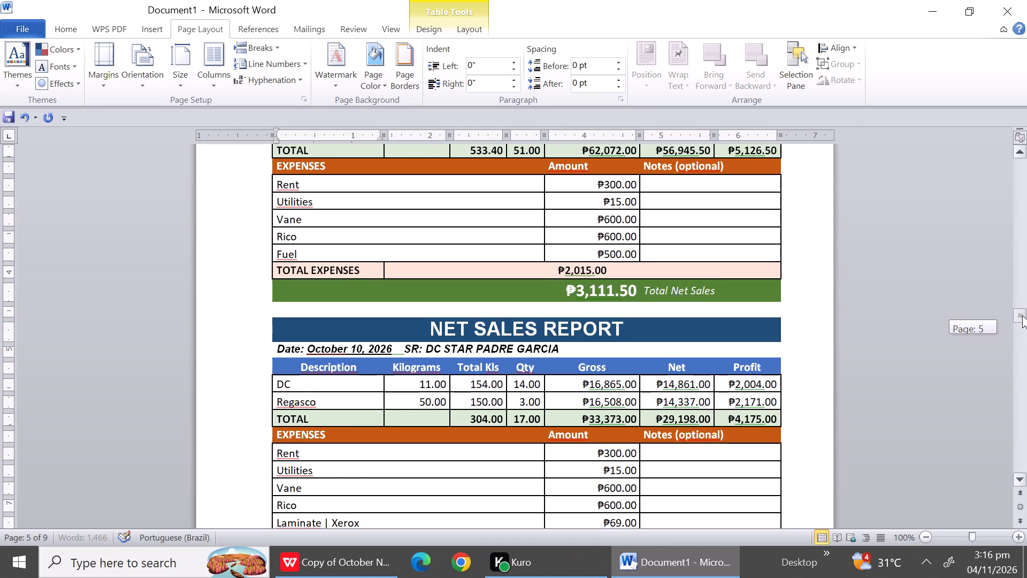
drag(1022, 315, 1022, 304)
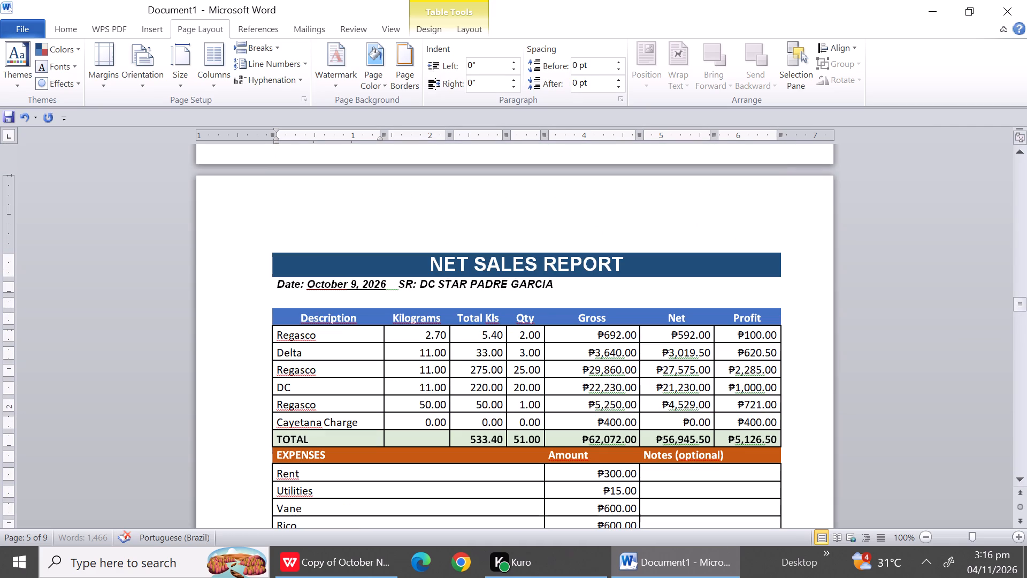
click(389, 299)
right_click(389, 299)
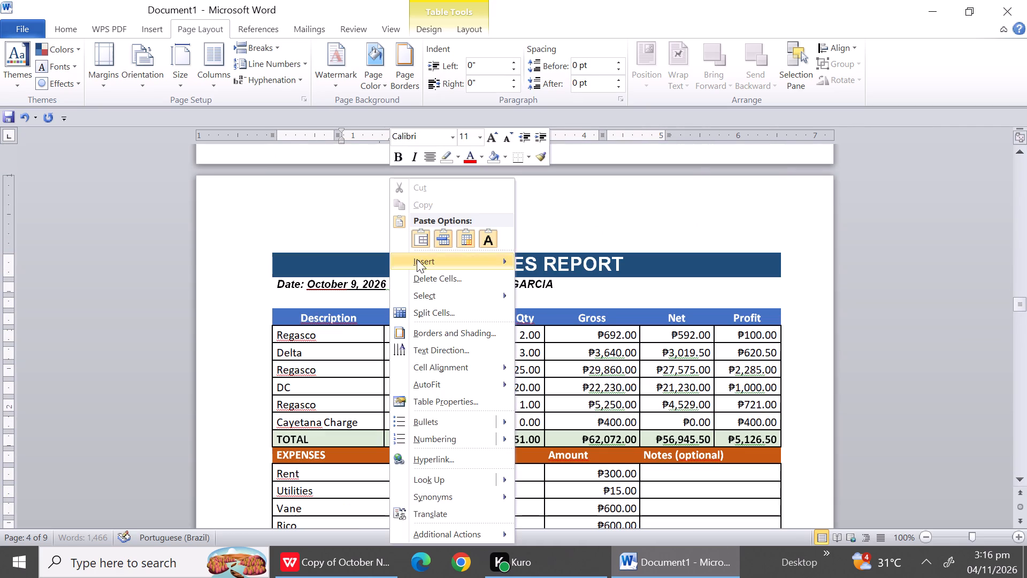
click(427, 275)
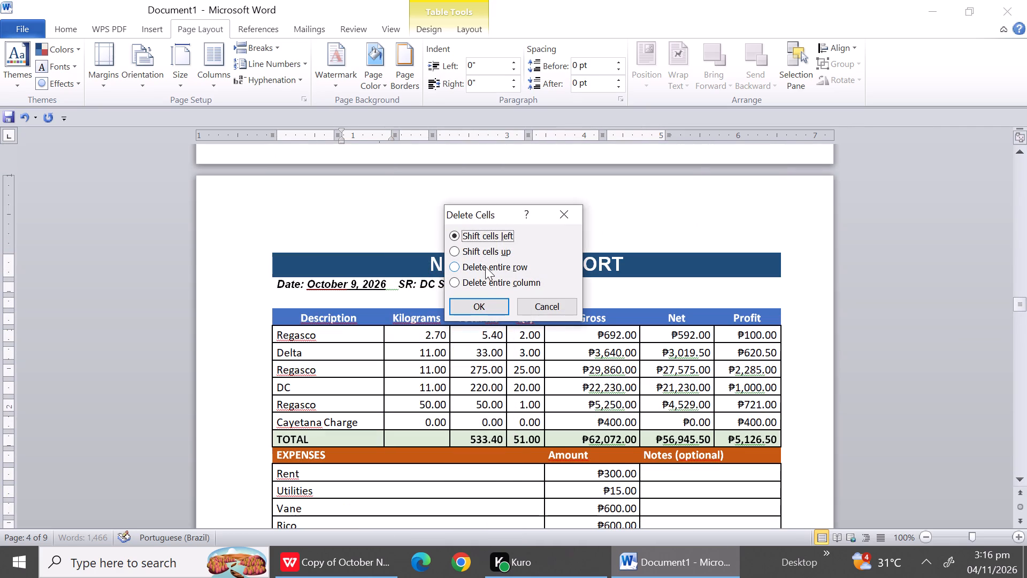
click(485, 267)
click(484, 306)
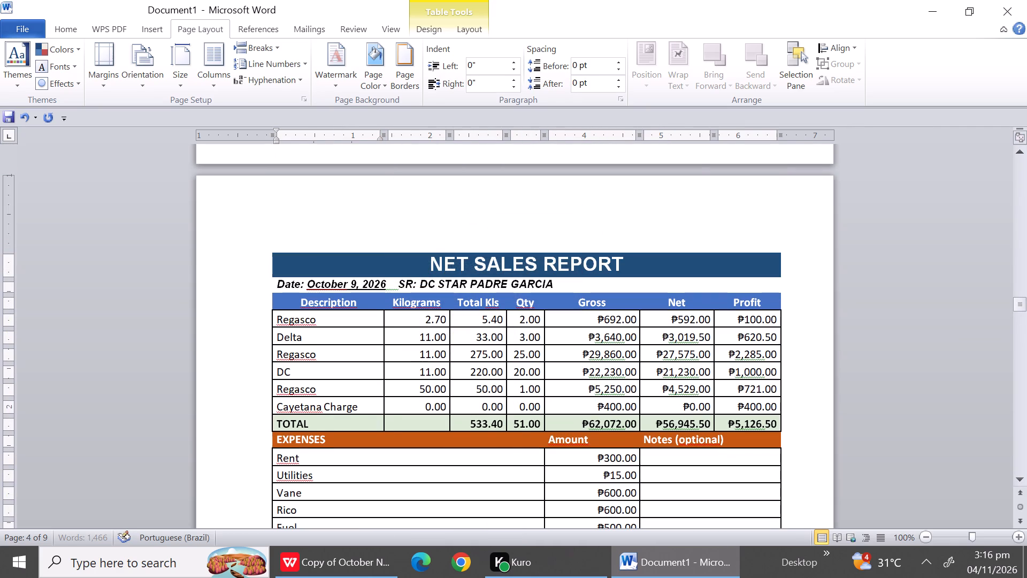
Look back through the Padre Garcia reports from October 9 to October 1, checking blank rows and page breaks.
drag(1022, 309, 1022, 301)
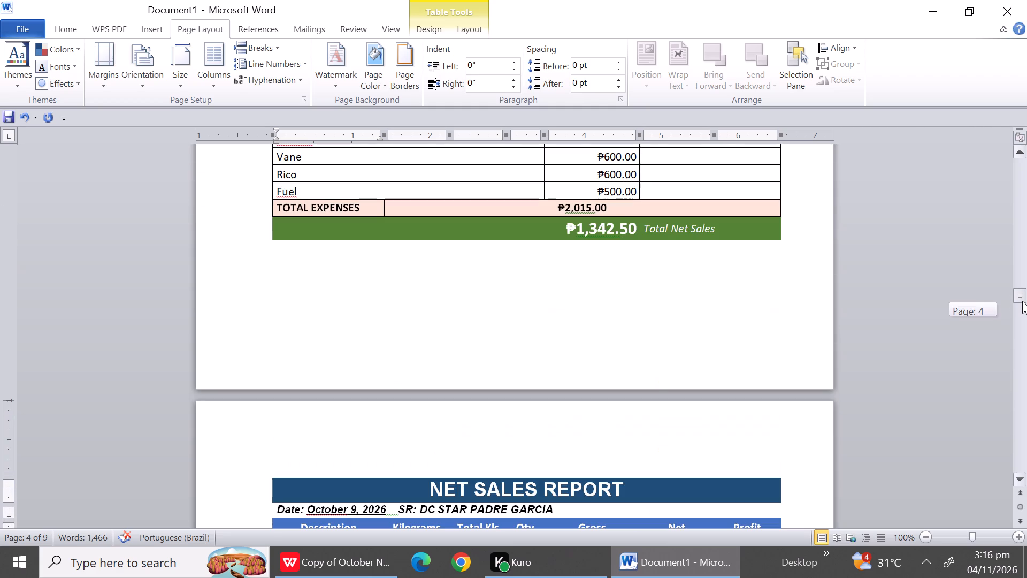
drag(1022, 301, 1023, 283)
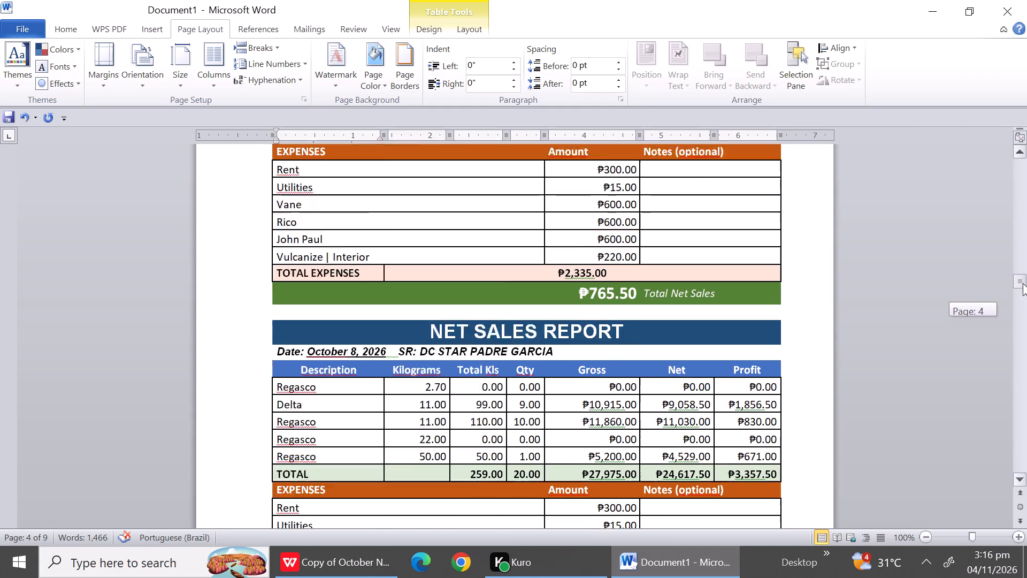
drag(1023, 283, 1021, 232)
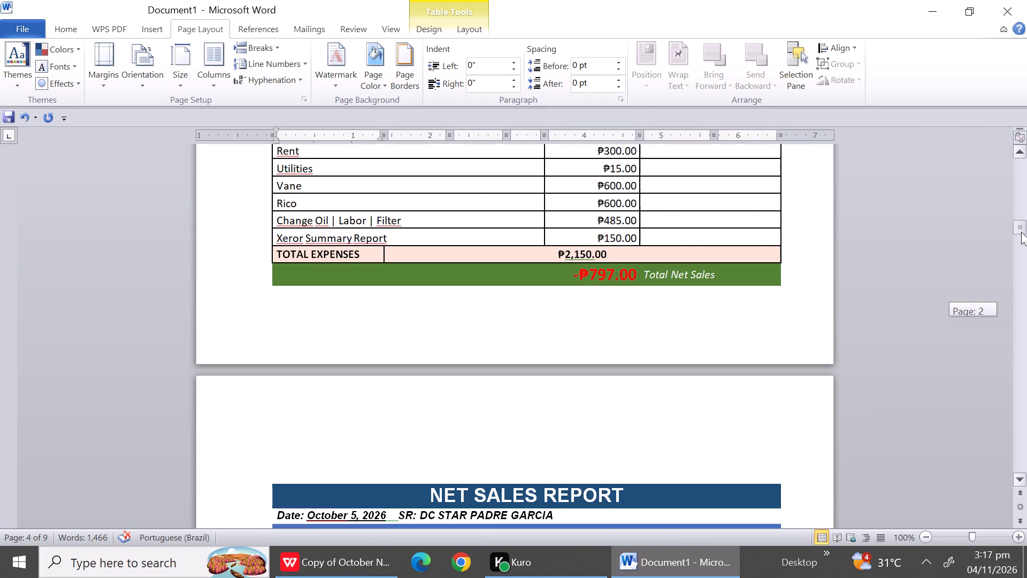
drag(1021, 232, 1019, 253)
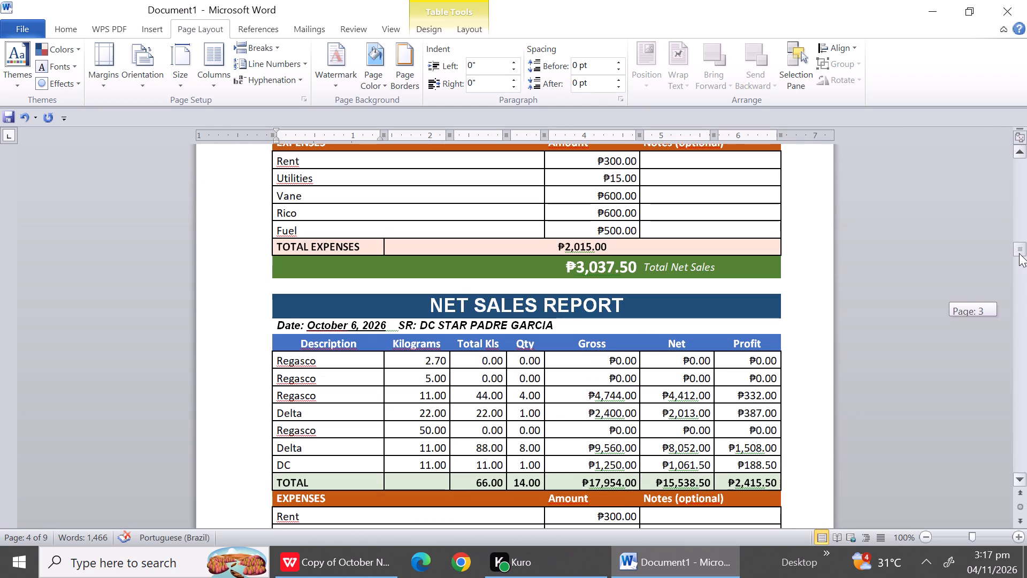
drag(1019, 253, 1020, 223)
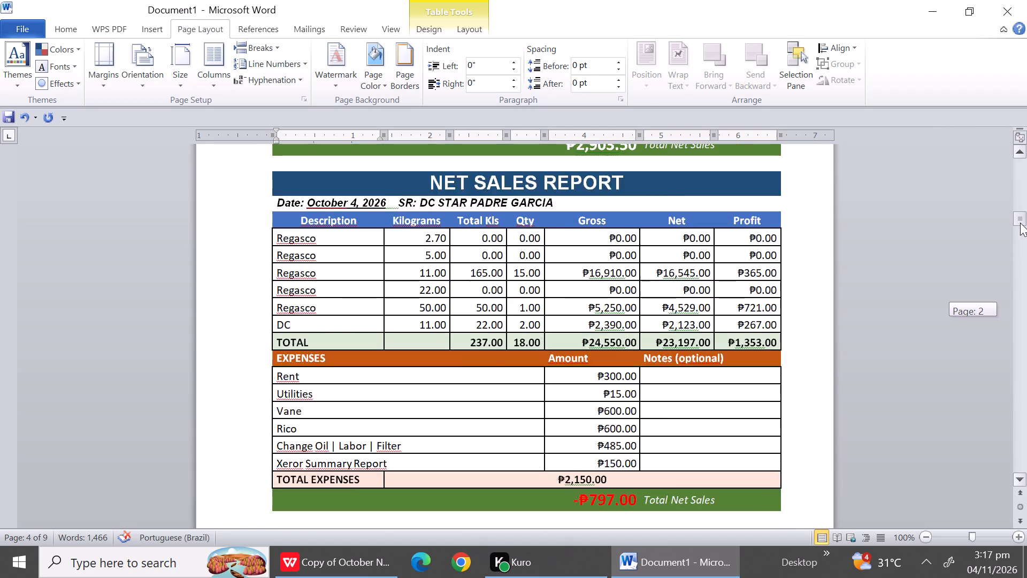
drag(1020, 223, 1021, 110)
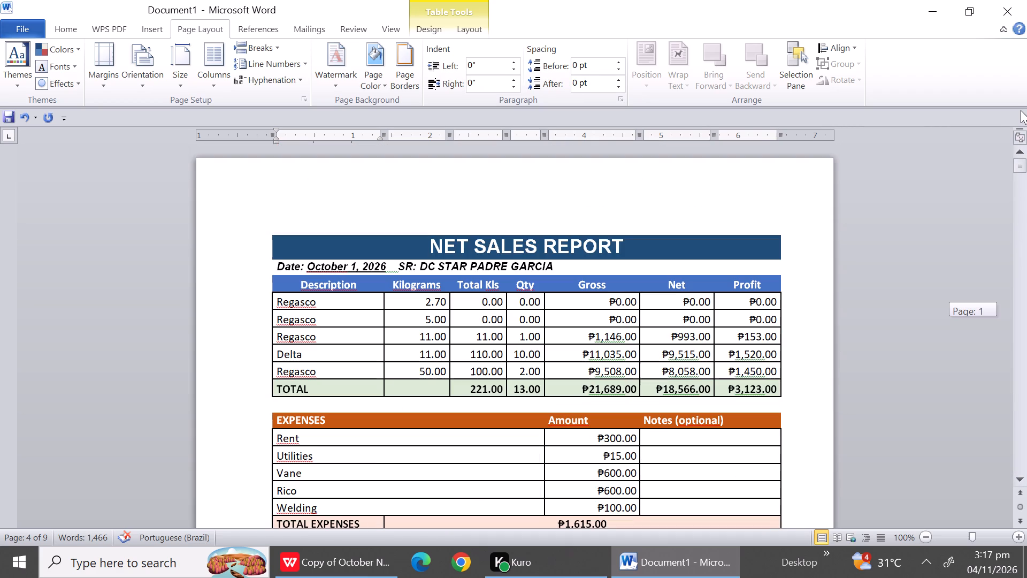
drag(1021, 110, 1021, 164)
click(1018, 165)
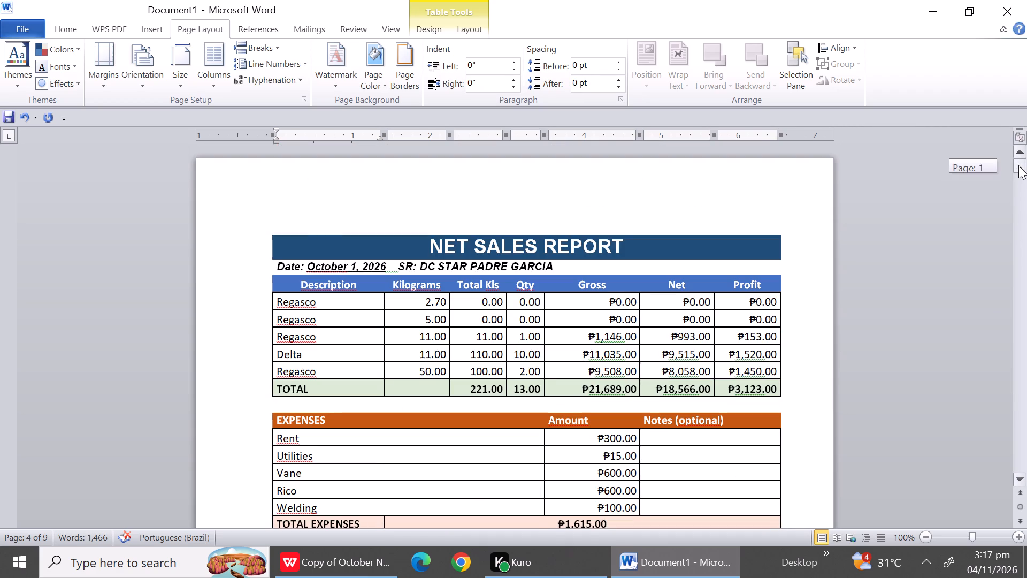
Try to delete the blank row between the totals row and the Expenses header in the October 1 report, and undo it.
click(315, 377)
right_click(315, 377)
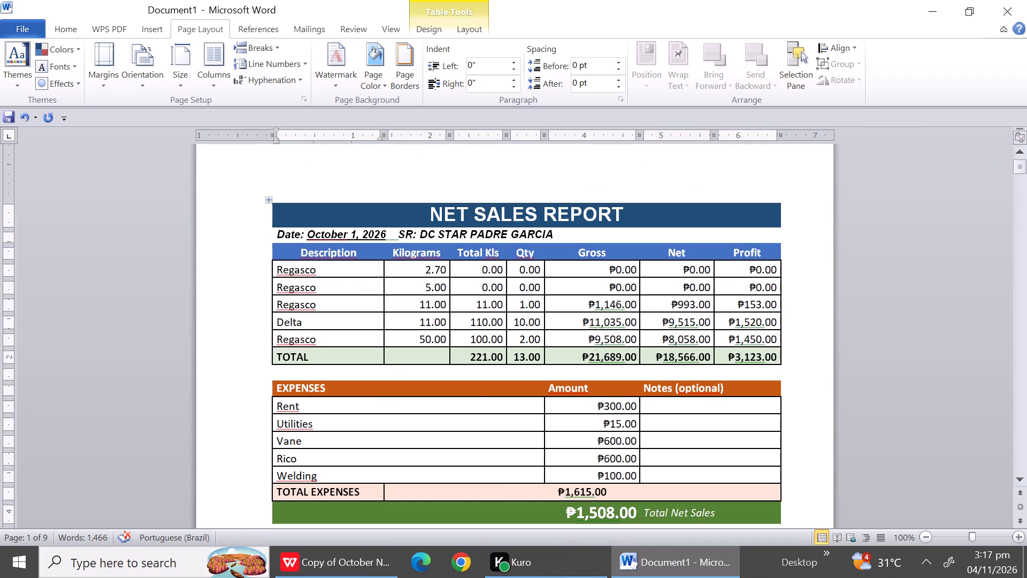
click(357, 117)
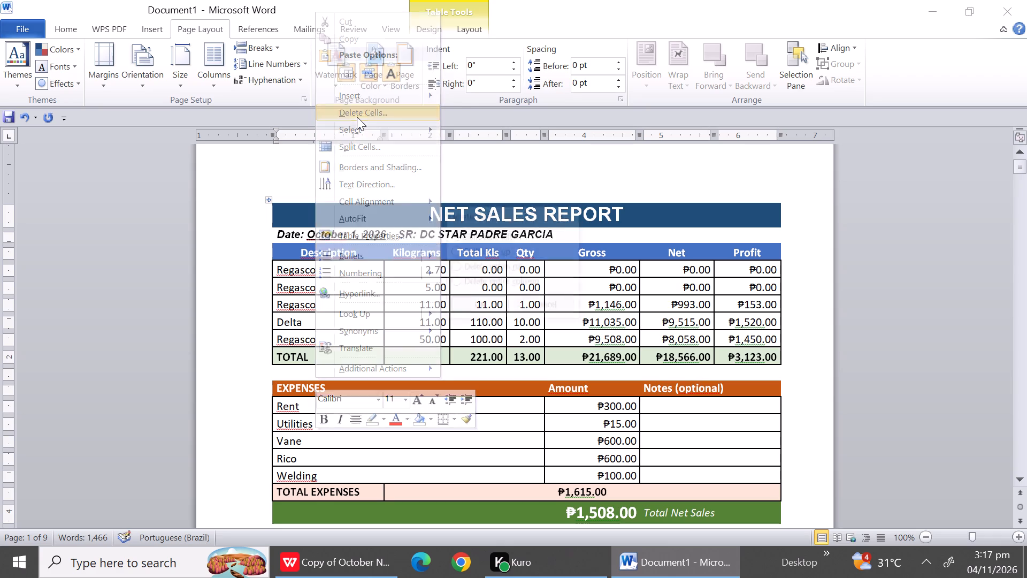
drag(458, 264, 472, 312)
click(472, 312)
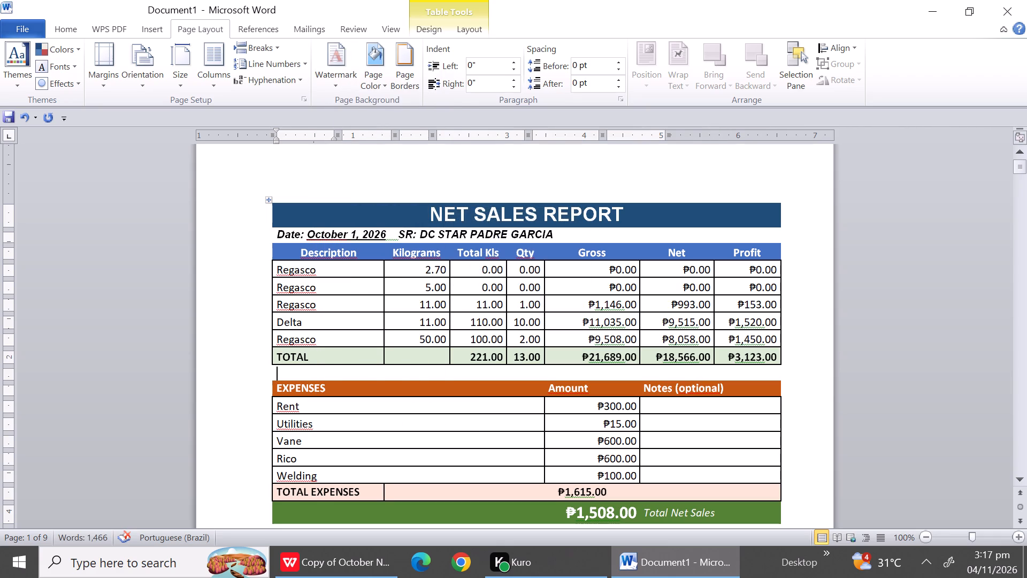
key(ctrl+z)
Delete the entire blank row between the totals row and the Expenses header in the October 1 report.
click(311, 369)
right_click(311, 369)
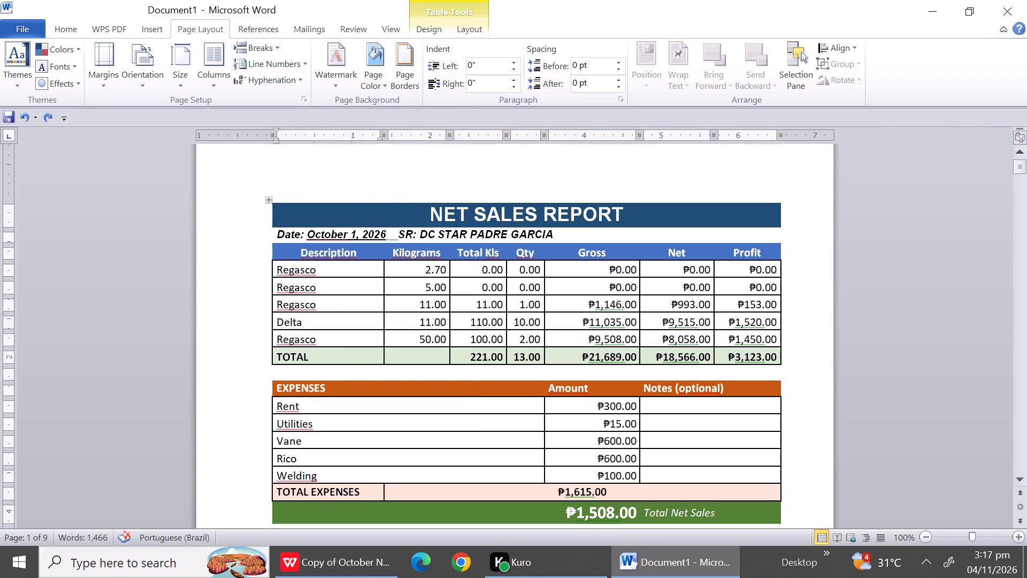
click(363, 107)
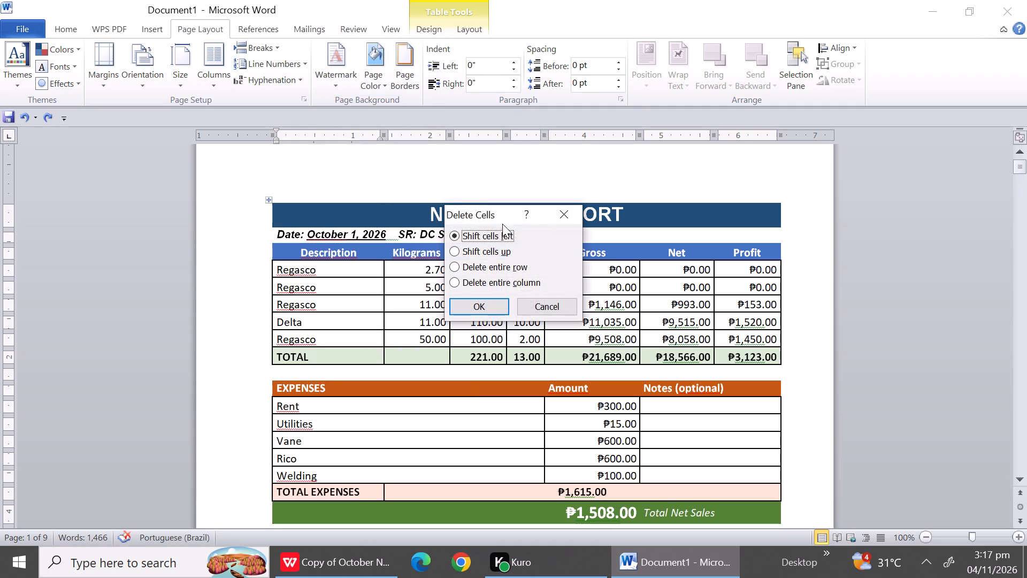
click(504, 269)
click(484, 314)
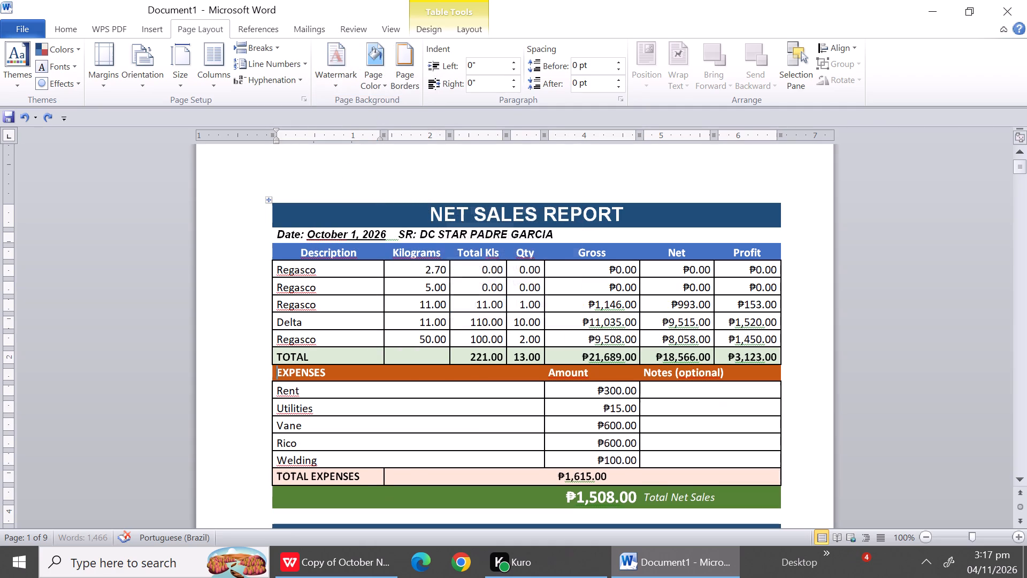
Delete the entire blank row between the totals row and the Expenses header in the October 2 report.
triple_click(1020, 484)
triple_click(1020, 484)
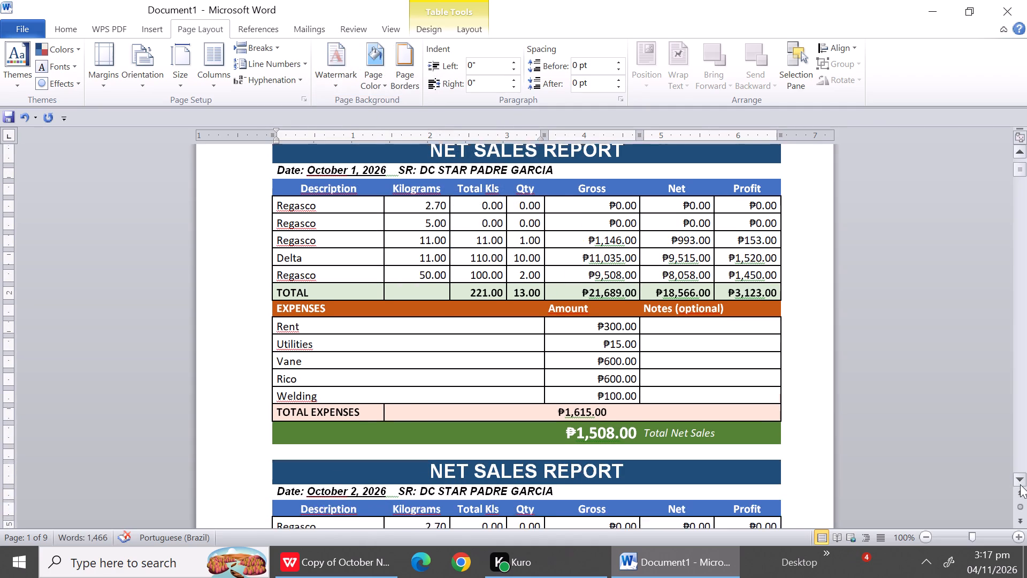
click(1020, 484)
drag(1020, 484, 1016, 467)
click(1016, 467)
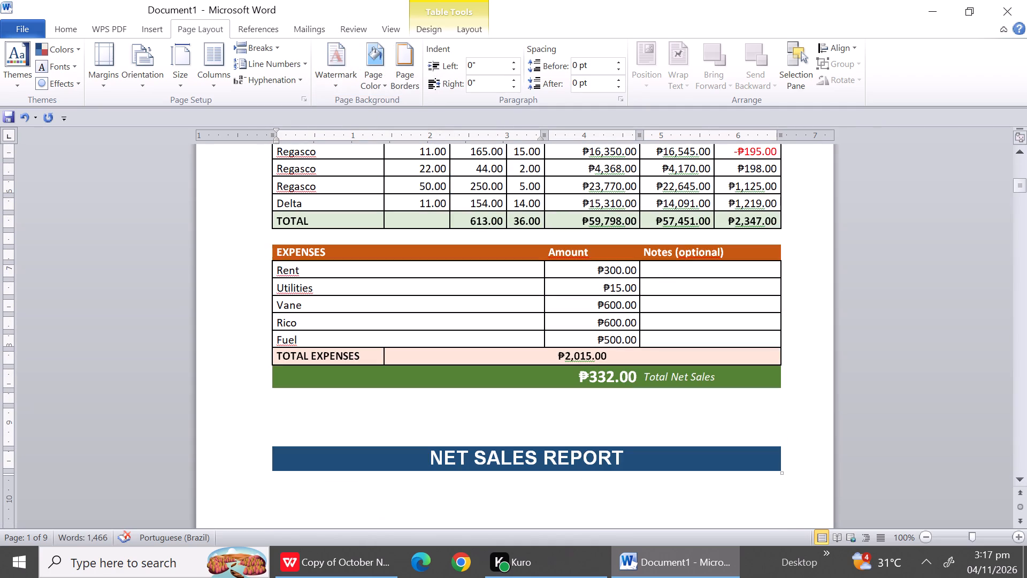
click(301, 241)
right_click(301, 241)
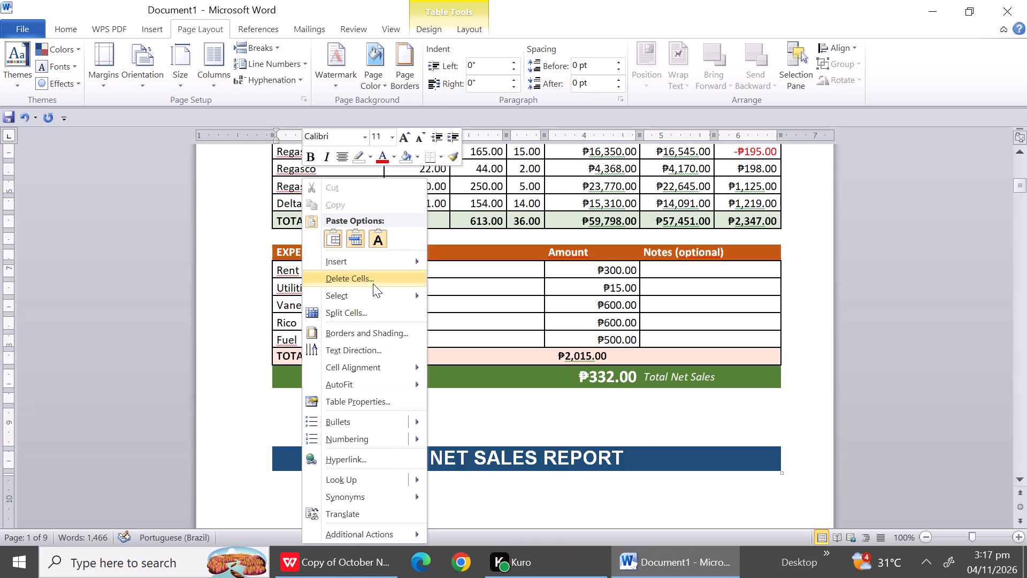
click(369, 282)
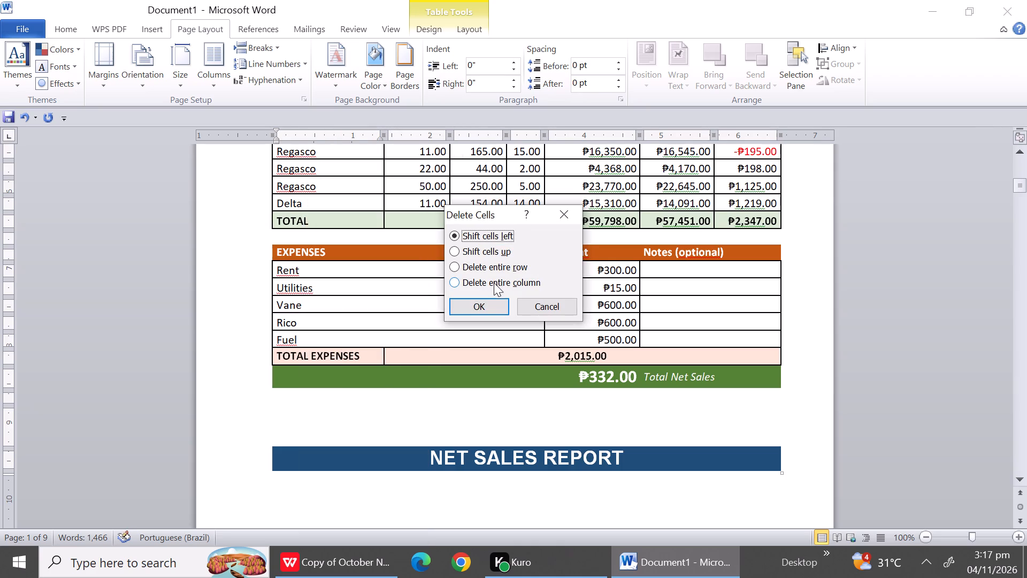
click(492, 260)
click(492, 266)
click(490, 306)
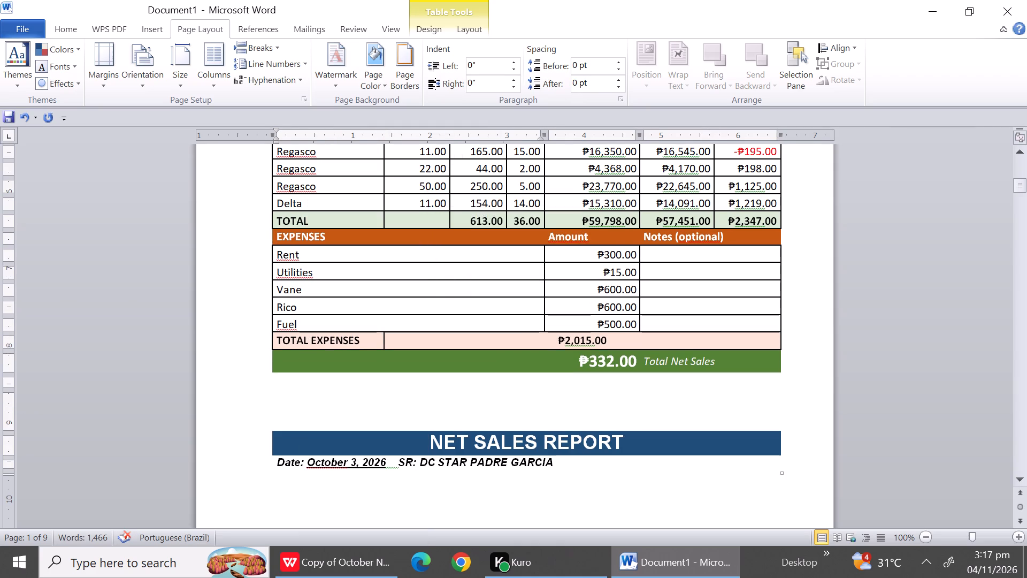
Delete one entire blank row between the October 2 net sales total and the October 3 report title.
click(325, 406)
right_click(325, 406)
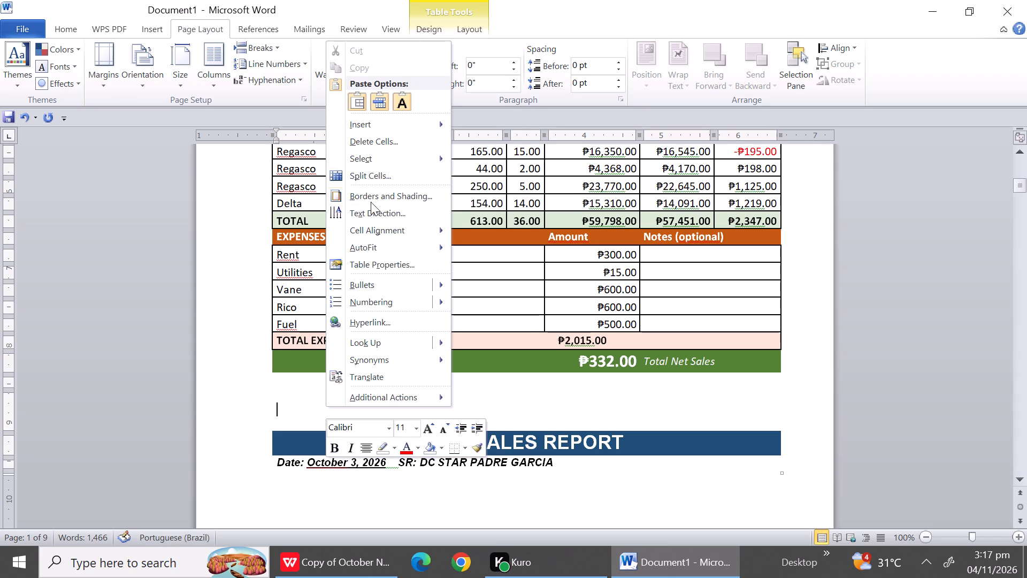
click(368, 143)
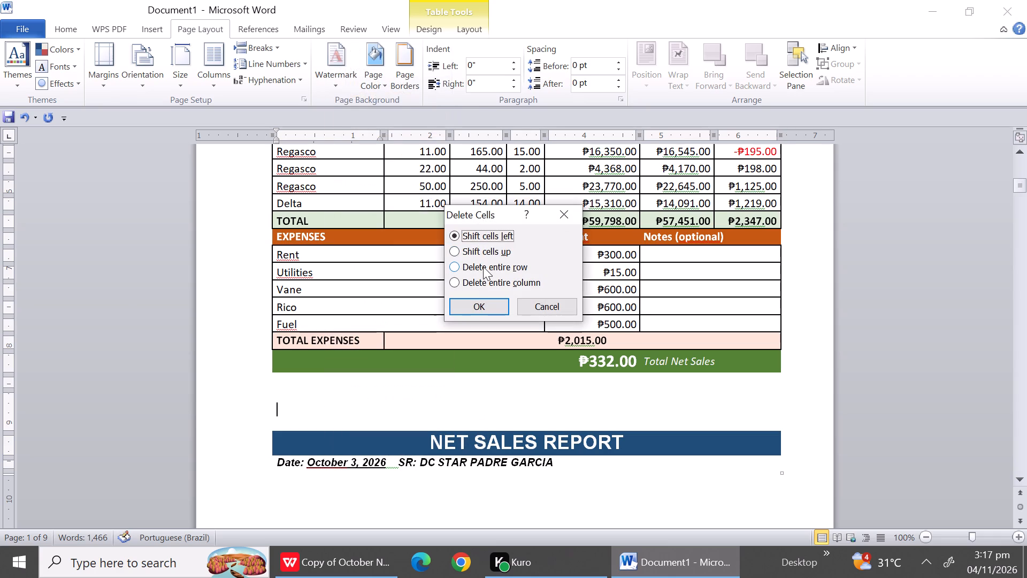
click(483, 267)
click(484, 304)
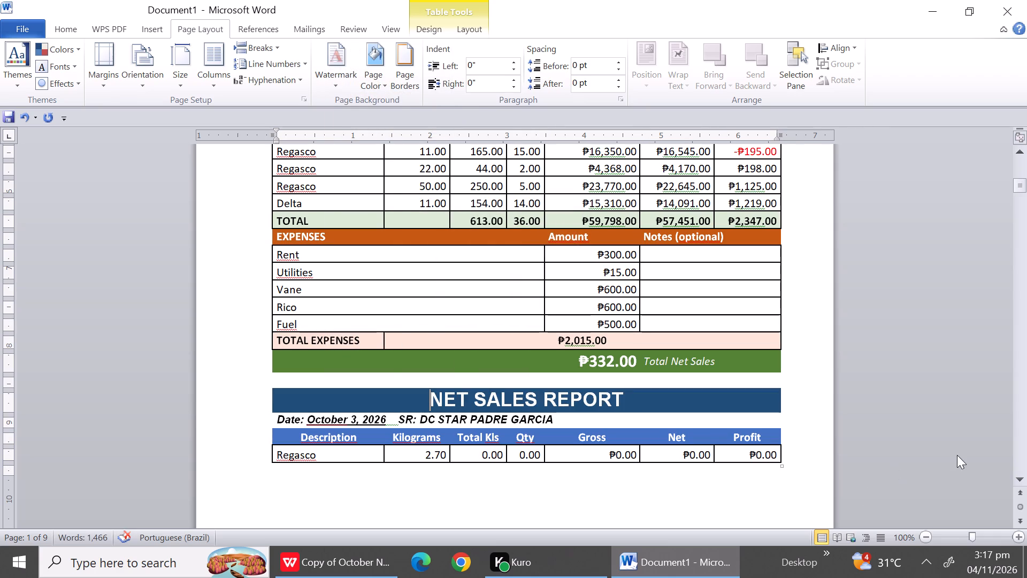
Insert five blank rows above the October 3 report title to push that report onto the next page.
triple_click(1020, 482)
click(1020, 482)
drag(1020, 482, 846, 287)
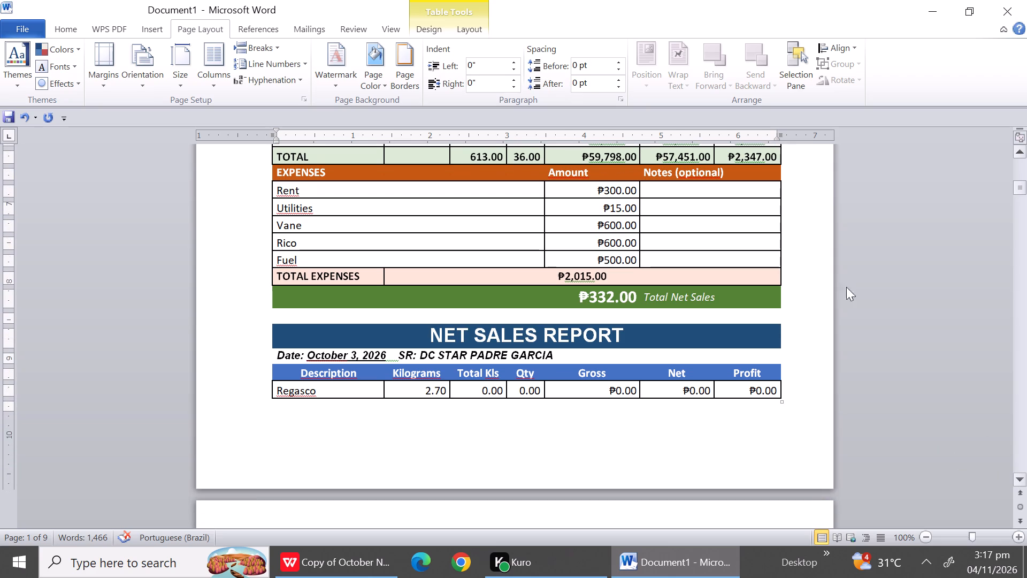
drag(846, 287, 790, 310)
click(790, 310)
key(Return)
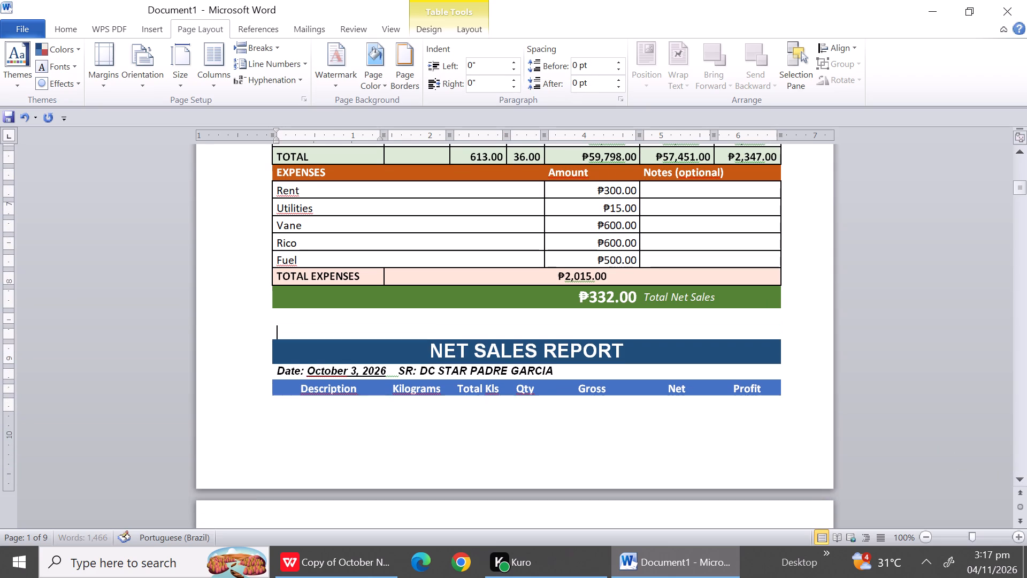
key(Return)
key(Return)
key(Return)
key(Return)
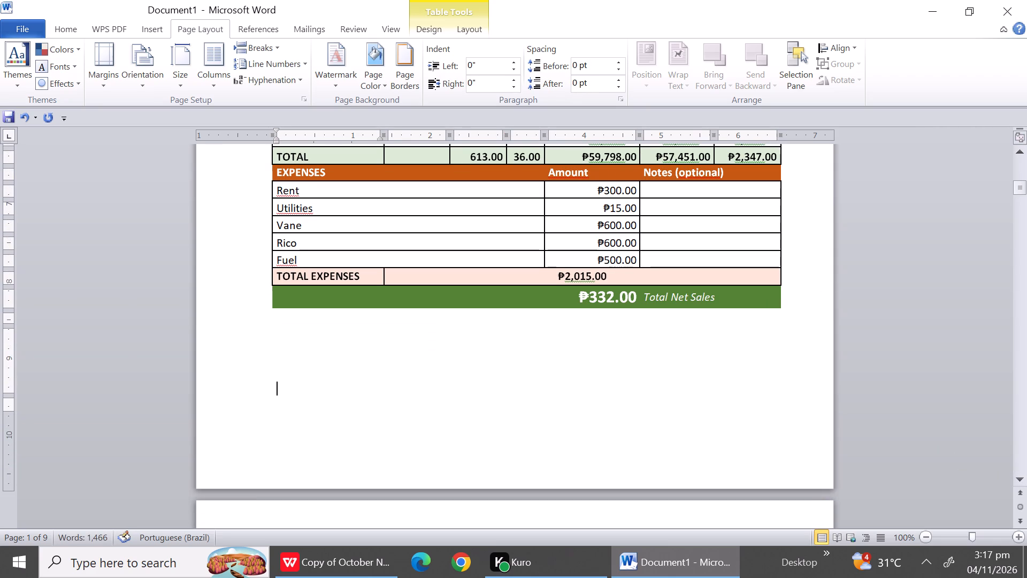
Check the spacing and page breaks of the reports from October 3 through October 11.
click(1025, 460)
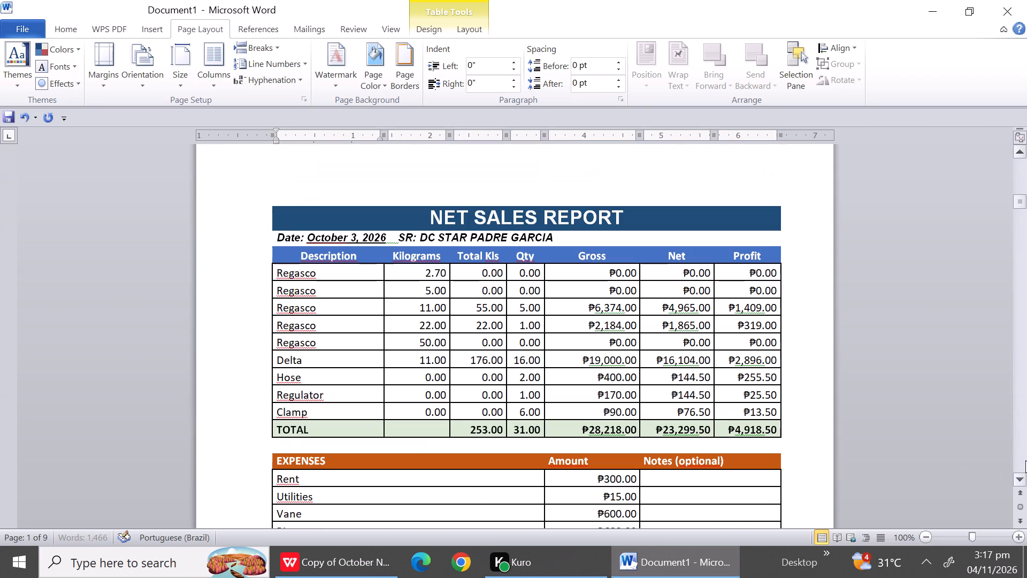
click(1025, 460)
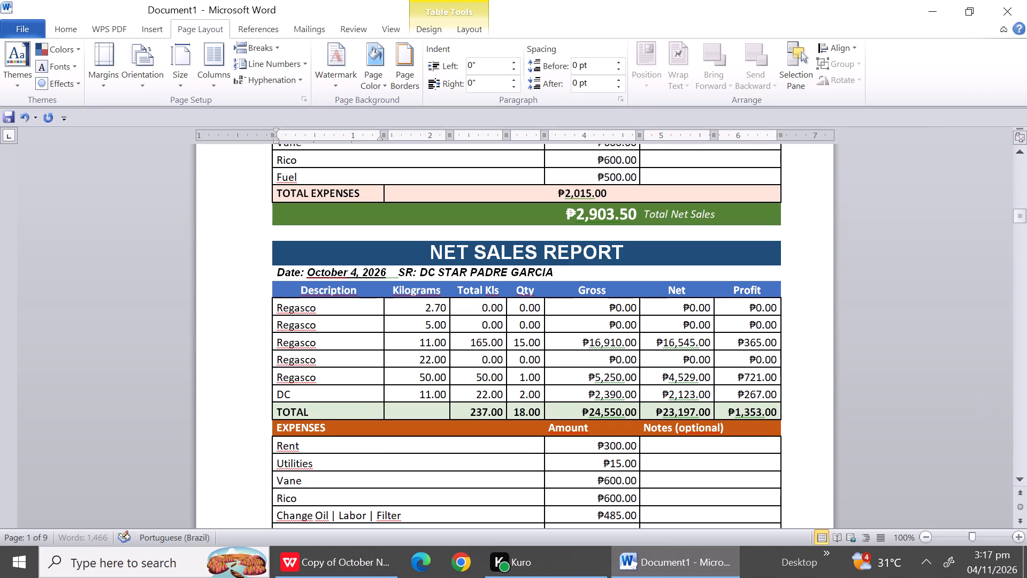
click(1022, 458)
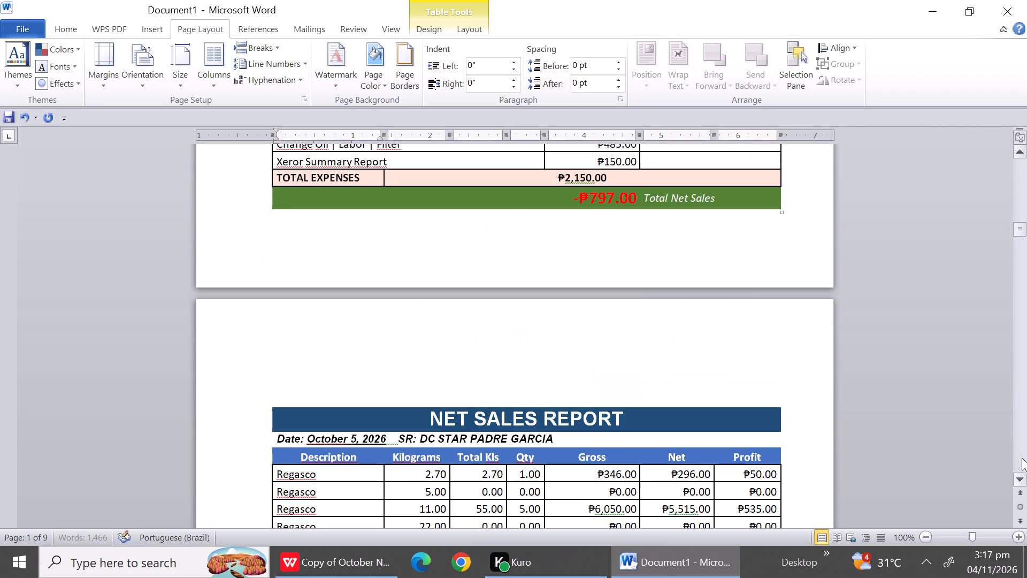
click(1022, 458)
click(1022, 458)
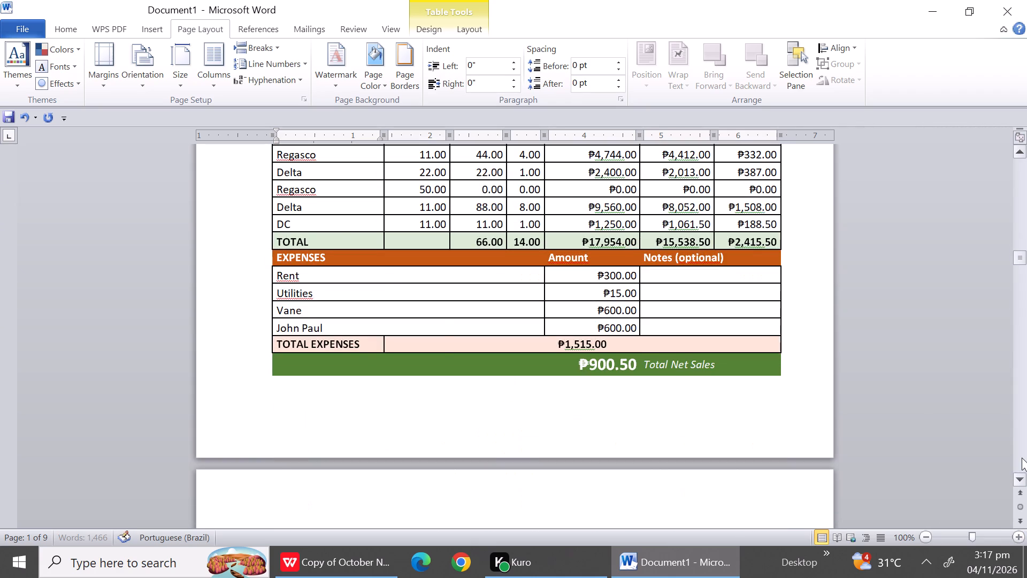
click(1022, 458)
click(1022, 458)
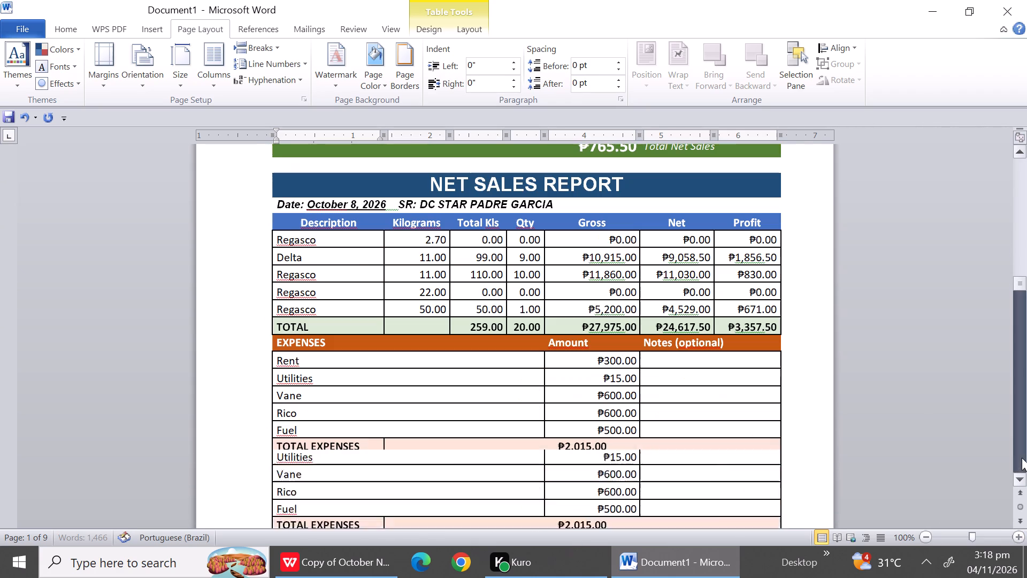
click(1022, 458)
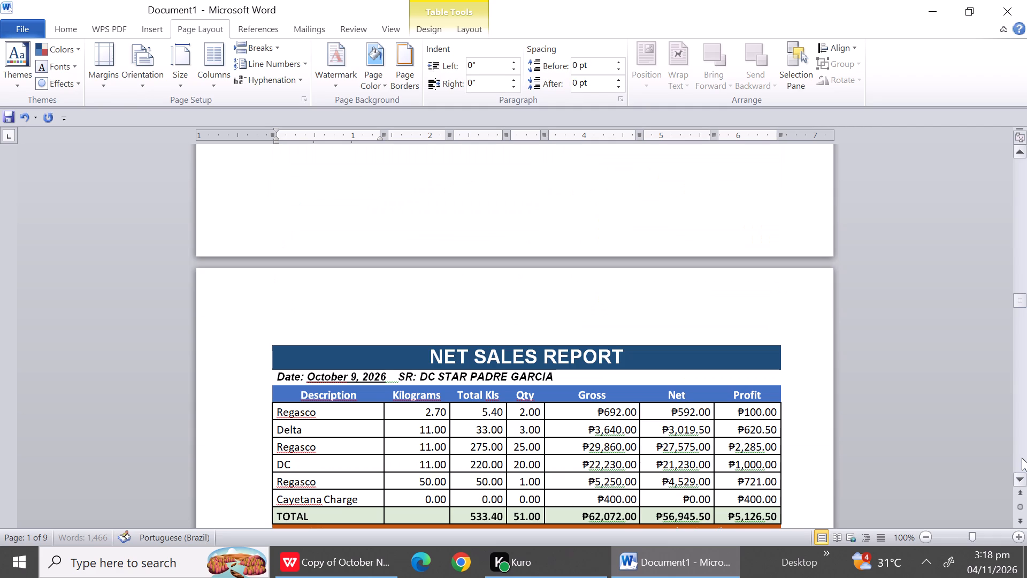
click(1022, 458)
click(1022, 458)
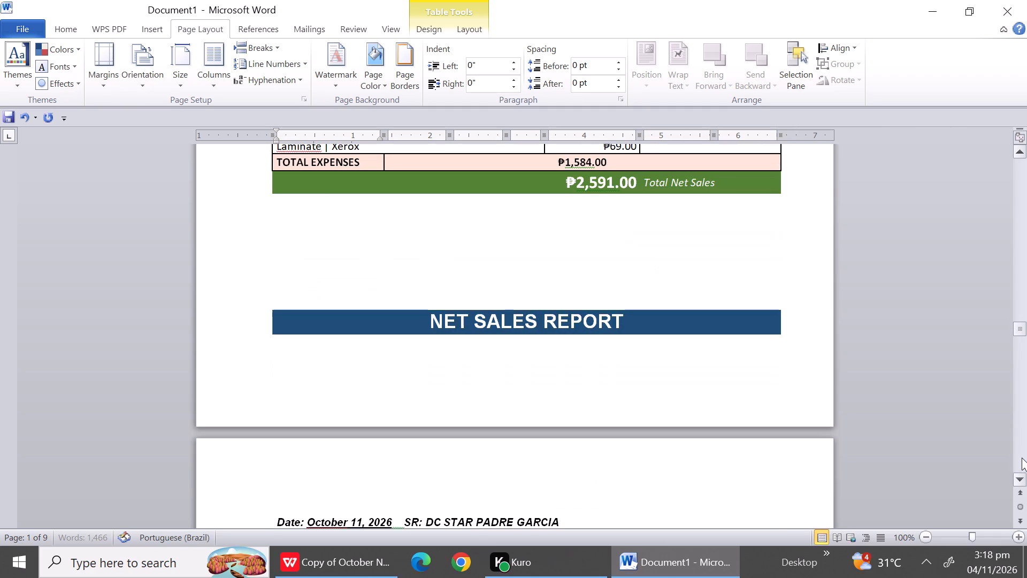
Remove the extra blank lines between the October 10 net sales total and the October 11 report title.
click(323, 270)
key(BackSpace)
key(BackSpace)
key(BackSpace)
key(BackSpace)
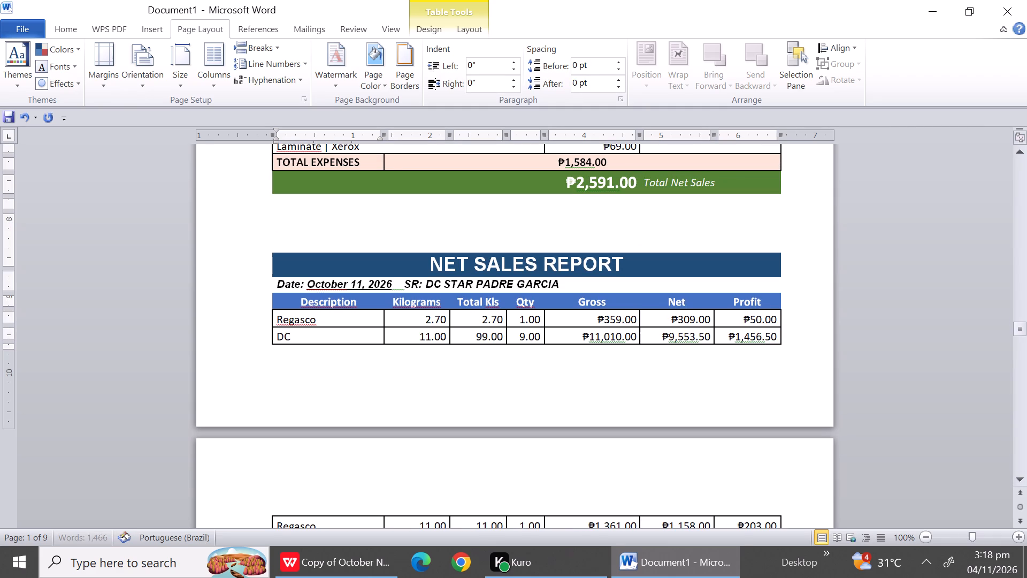
key(BackSpace)
key(BackSpace)
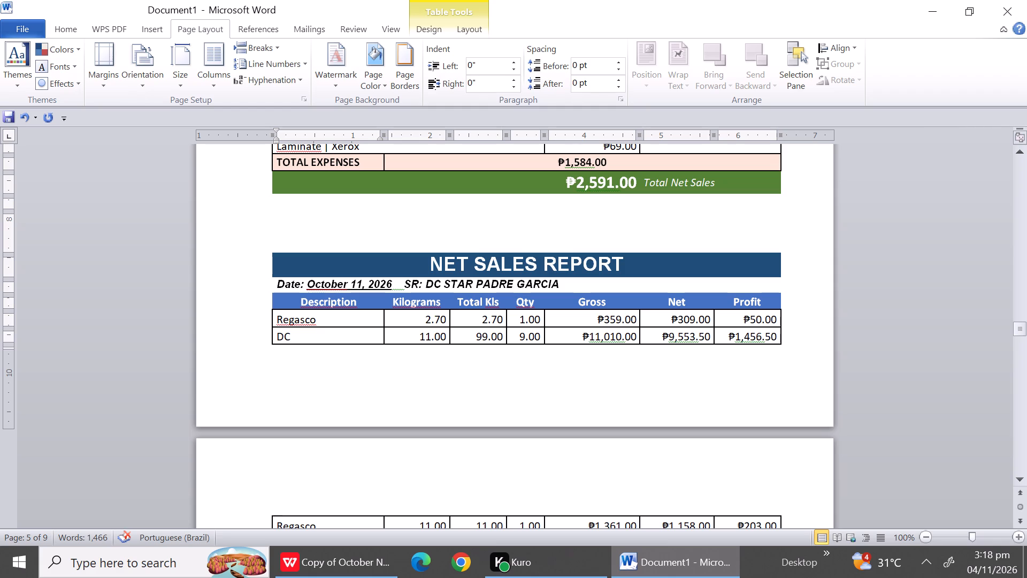
Remove the remaining extra blank lines between the October 10 net sales total and the October 11 report title.
click(296, 237)
key(BackSpace)
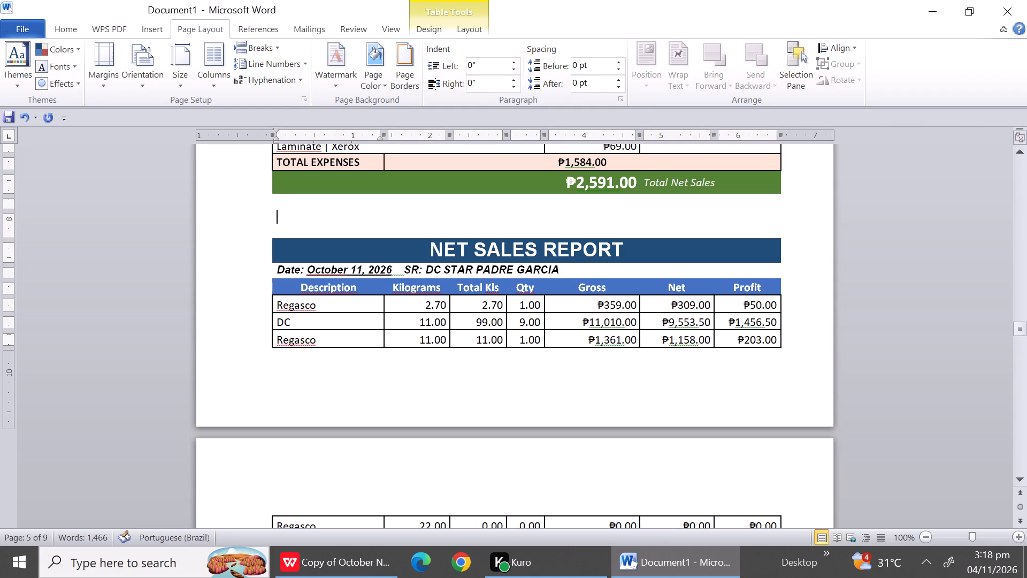
key(BackSpace)
click(289, 229)
key(BackSpace)
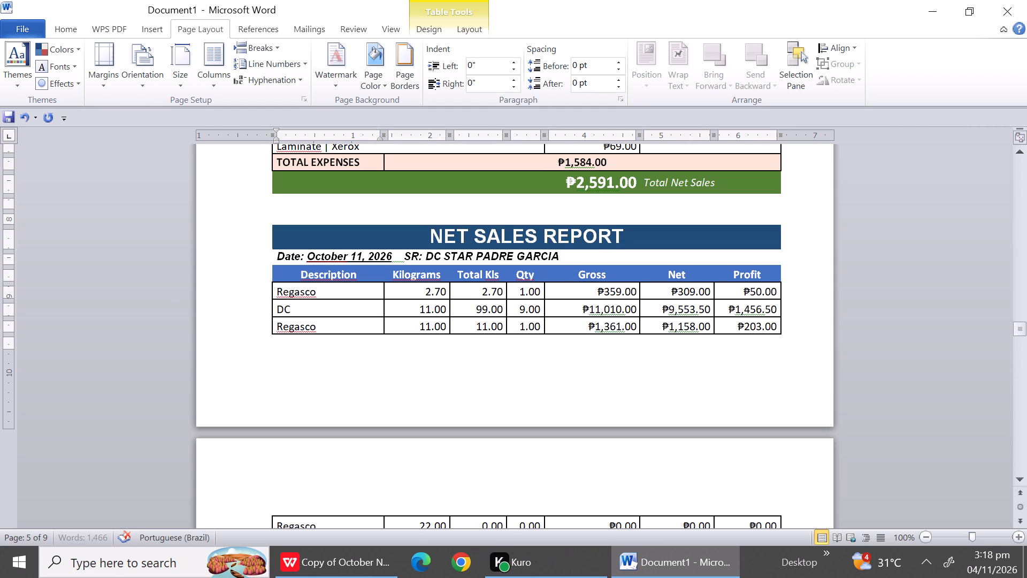
Delete the entire blank rows between the last Regasco row and the TOTAL row in the October 11 report.
triple_click(1021, 481)
triple_click(1021, 481)
double_click(1021, 481)
triple_click(1021, 481)
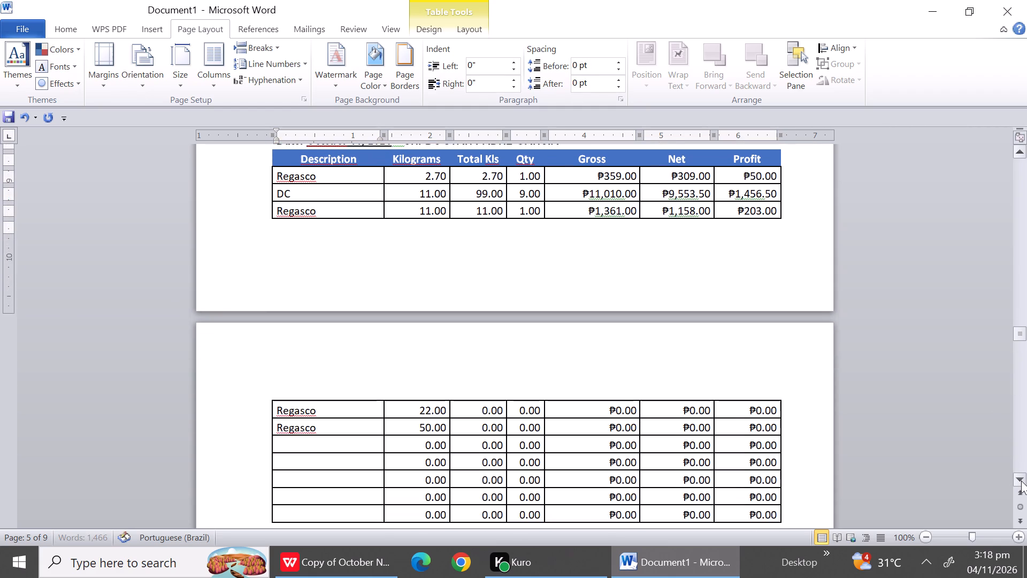
double_click(1021, 481)
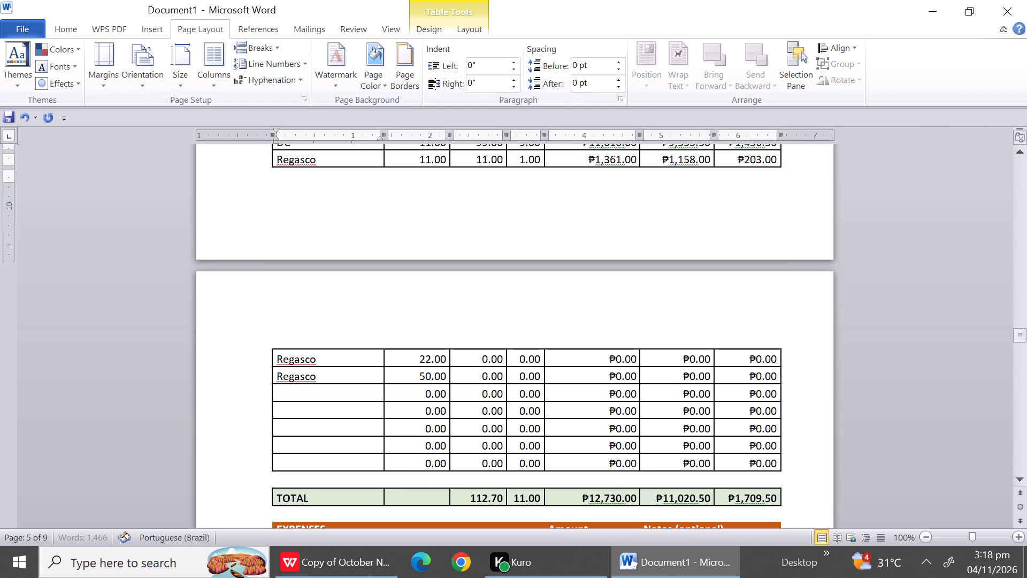
drag(327, 390, 326, 473)
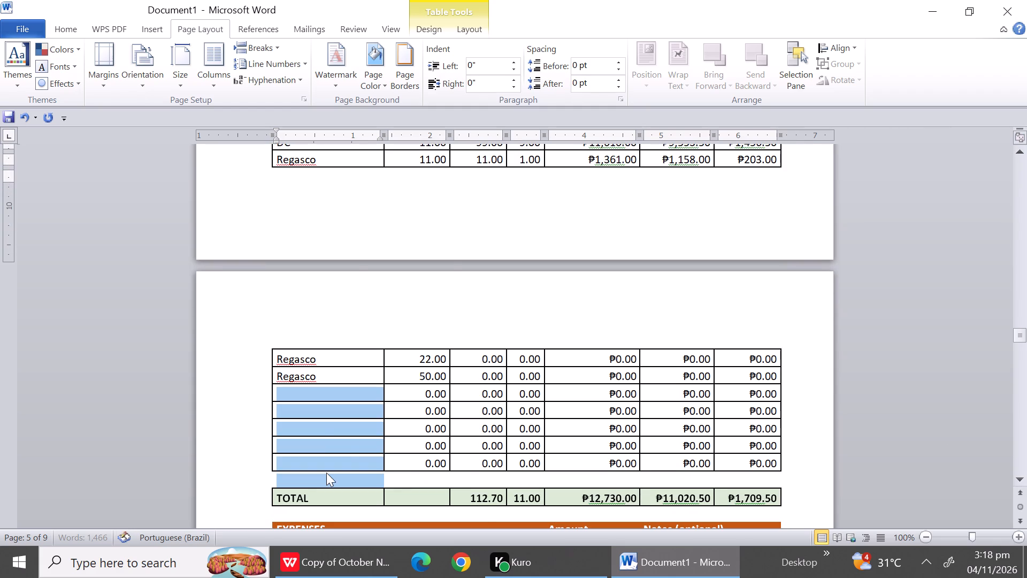
right_click(326, 473)
click(393, 344)
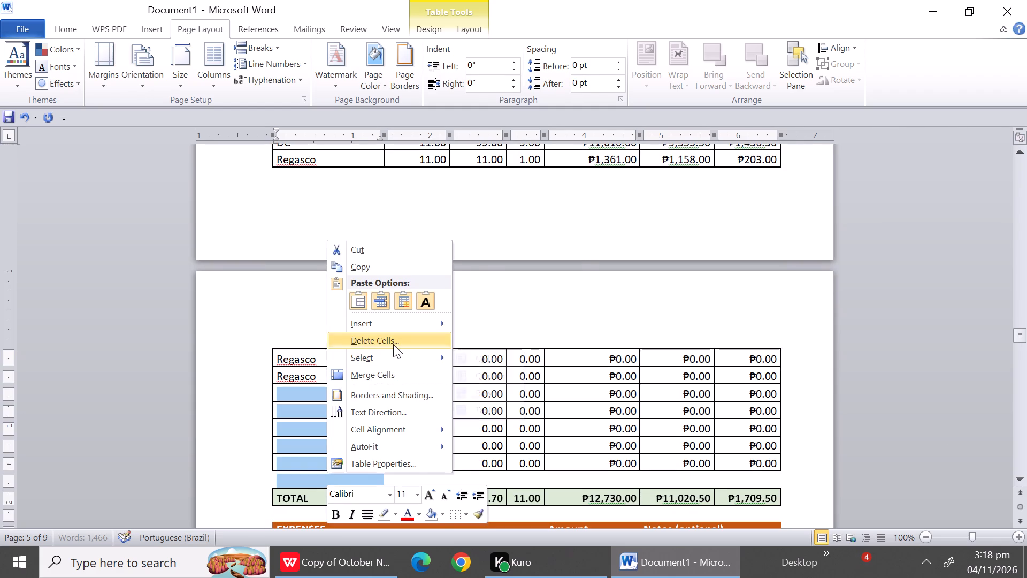
click(489, 267)
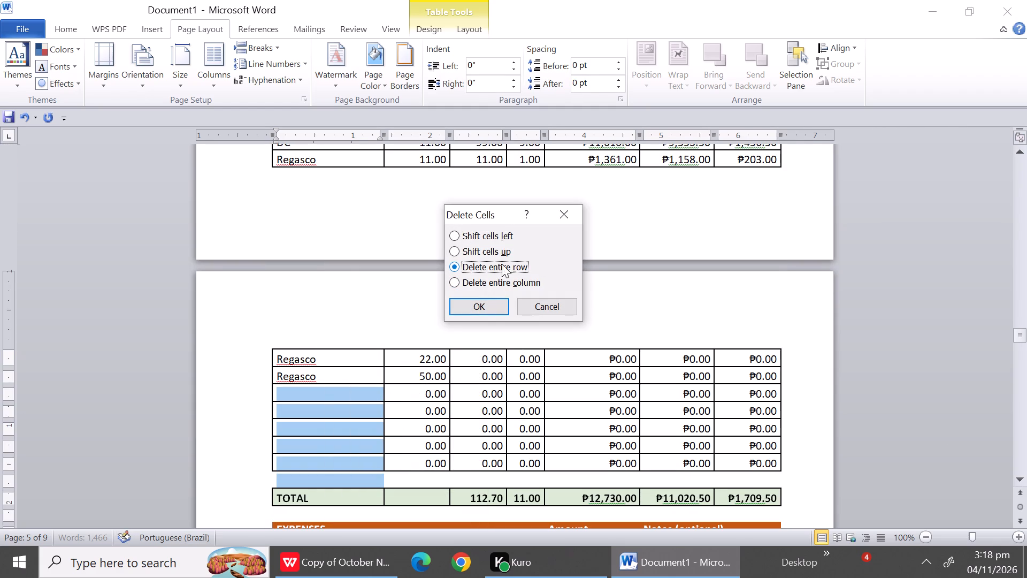
click(486, 302)
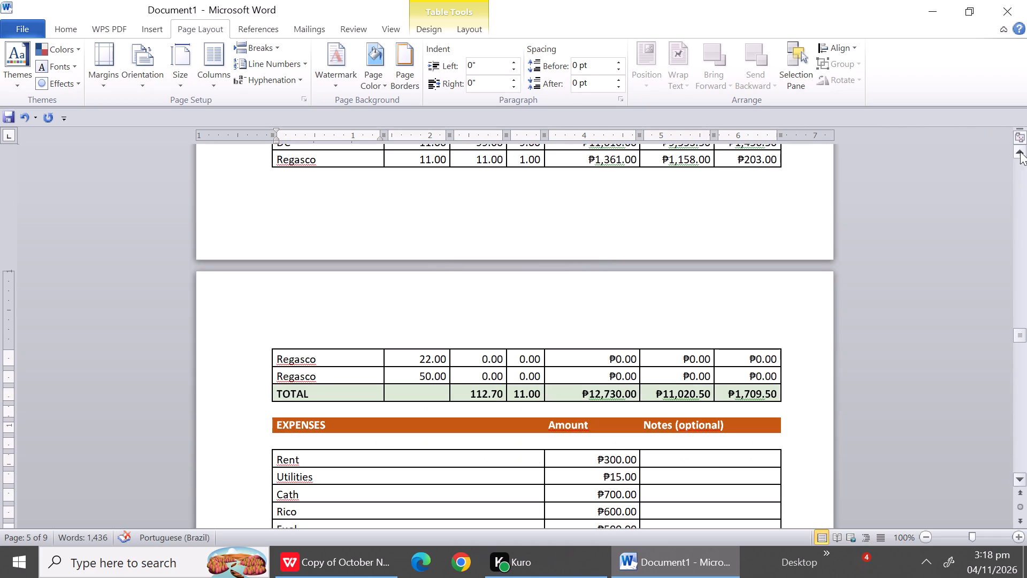
Delete one entire blank row between the October 10 net sales total and the October 11 report title.
triple_click(1020, 148)
triple_click(1020, 148)
triple_click(1020, 148)
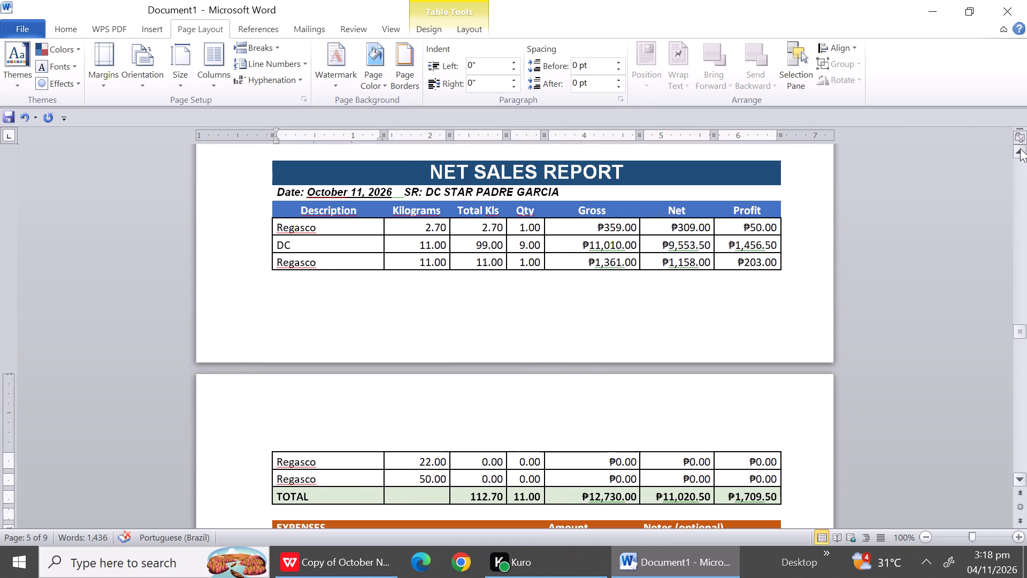
triple_click(1020, 148)
double_click(1020, 148)
click(319, 226)
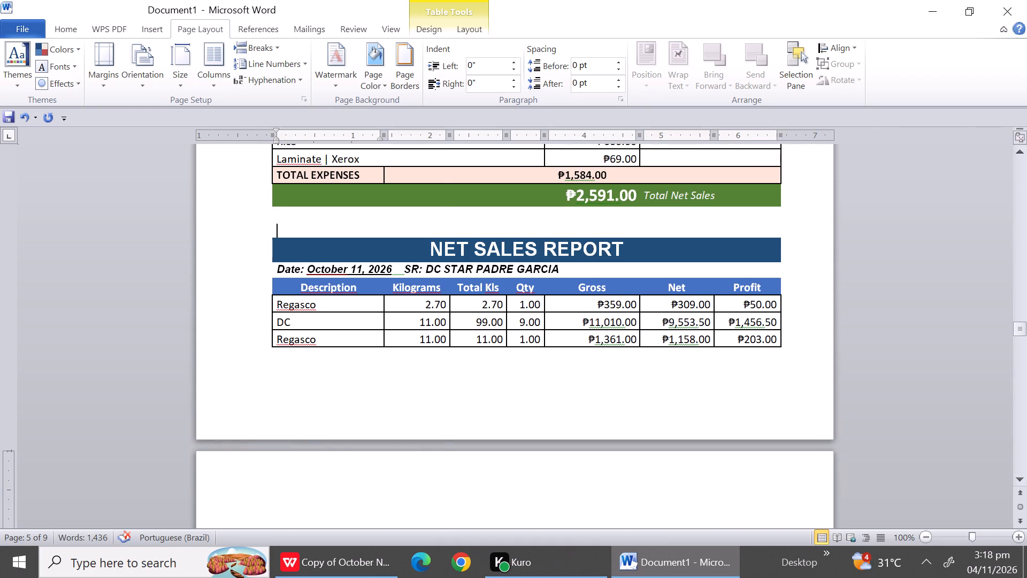
right_click(319, 226)
click(367, 281)
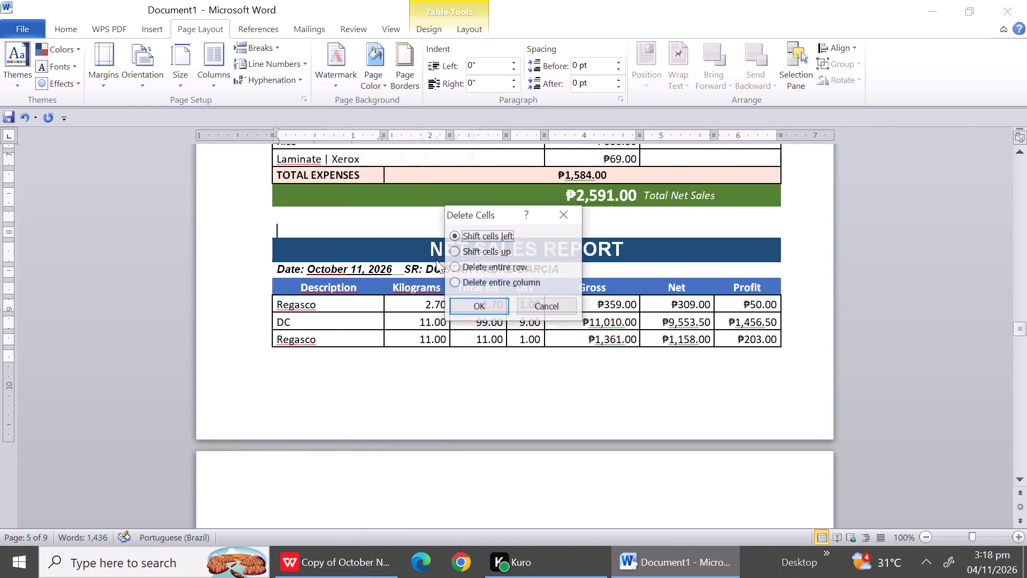
click(490, 264)
click(487, 302)
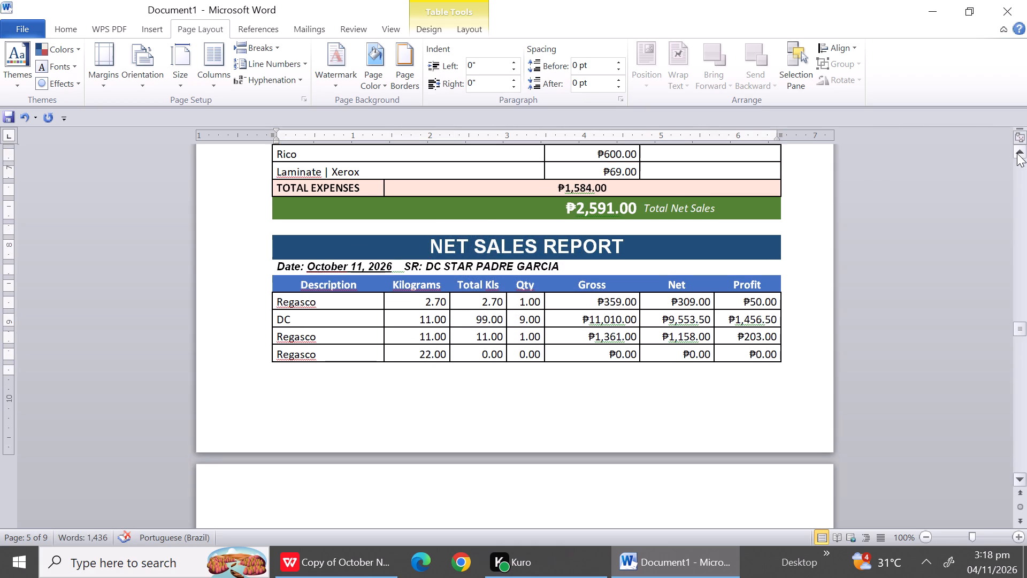
Check the spacing of the reports from October 11 back to the October 9 report title.
triple_click(1017, 153)
triple_click(1017, 153)
triple_click(1017, 153)
triple_click(1017, 153)
triple_click(1017, 153)
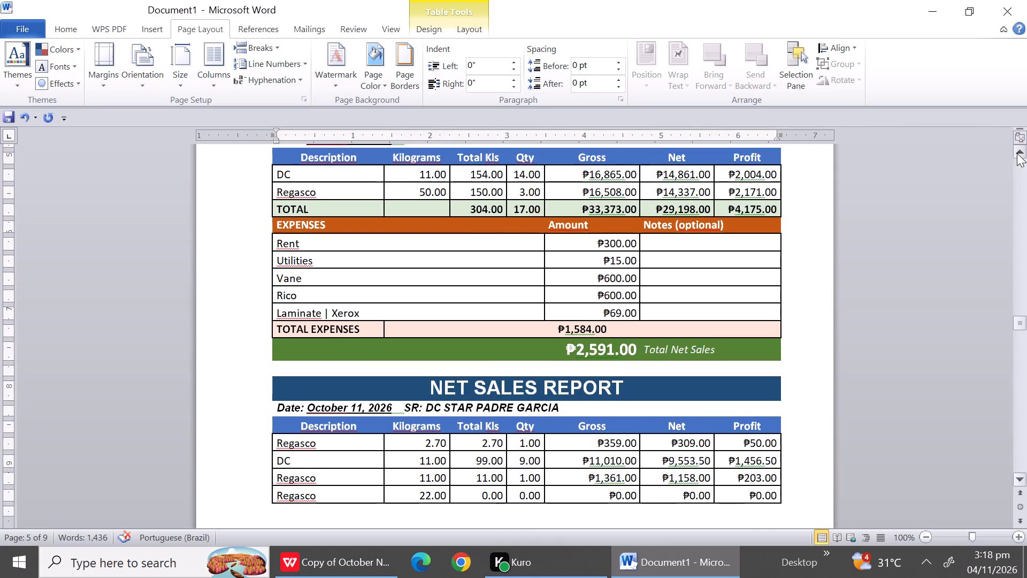
triple_click(1017, 153)
triple_click(1017, 153)
triple_click(1017, 153)
triple_click(1017, 153)
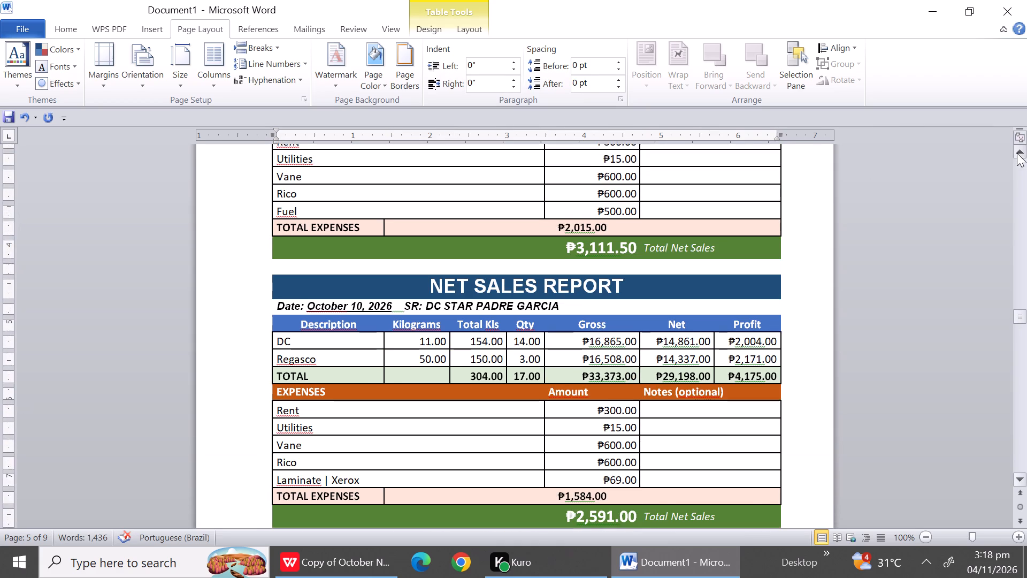
triple_click(1017, 153)
triple_click(1017, 153)
triple_click(1017, 153)
triple_click(1017, 153)
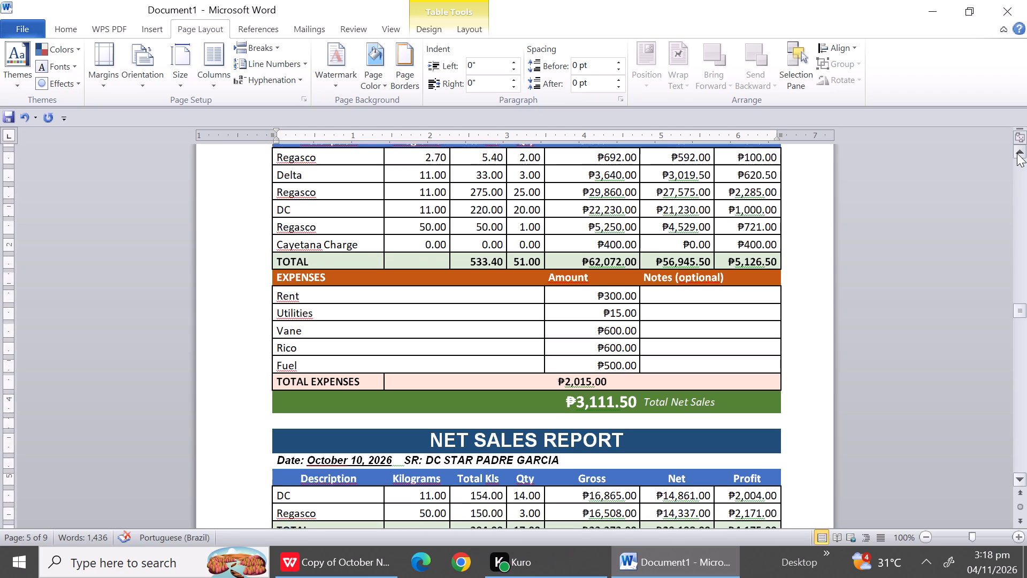
triple_click(1017, 153)
triple_click(1017, 153)
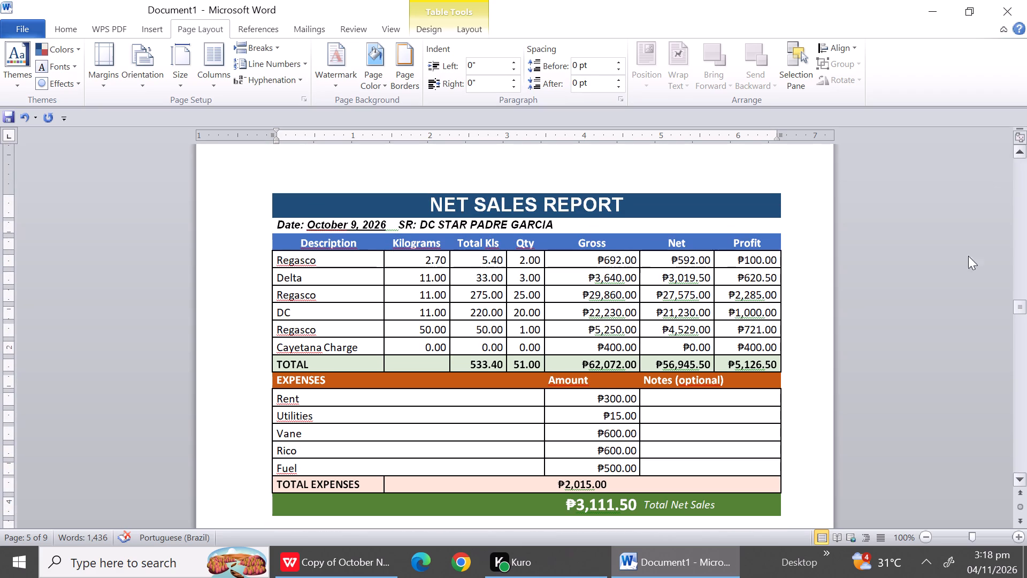
Delete the entire blank row between the October 9 net sales total and the October 10 report title.
triple_click(1022, 479)
triple_click(1022, 479)
triple_click(1022, 479)
drag(1022, 479, 364, 467)
click(316, 391)
right_click(316, 391)
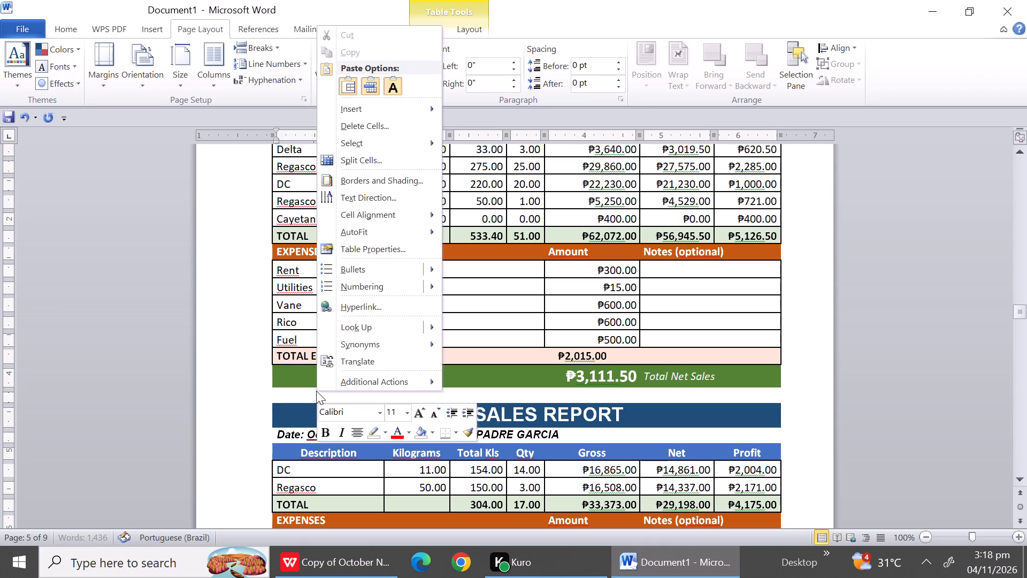
click(370, 130)
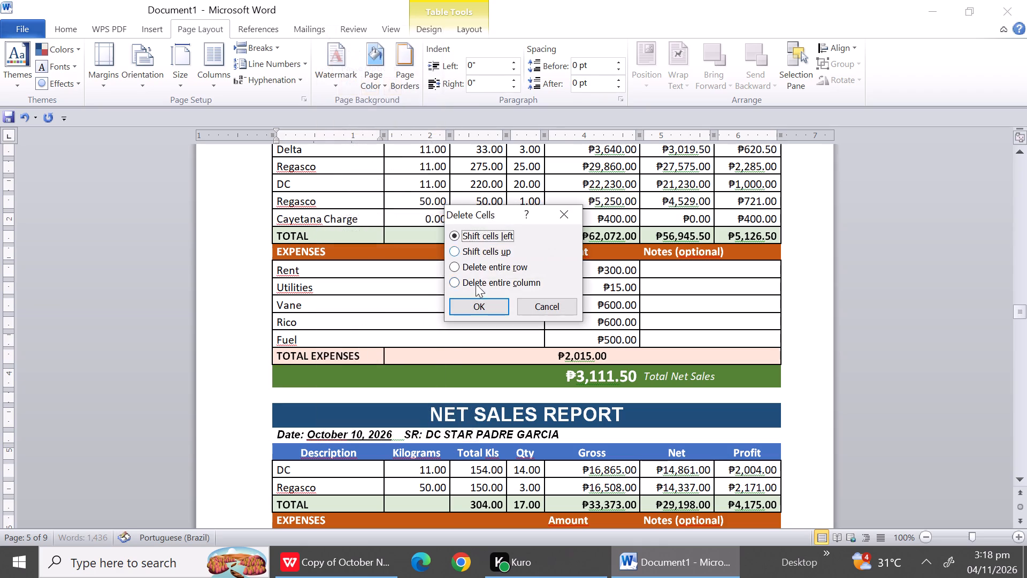
drag(481, 268, 481, 306)
click(481, 306)
click(355, 398)
right_click(355, 398)
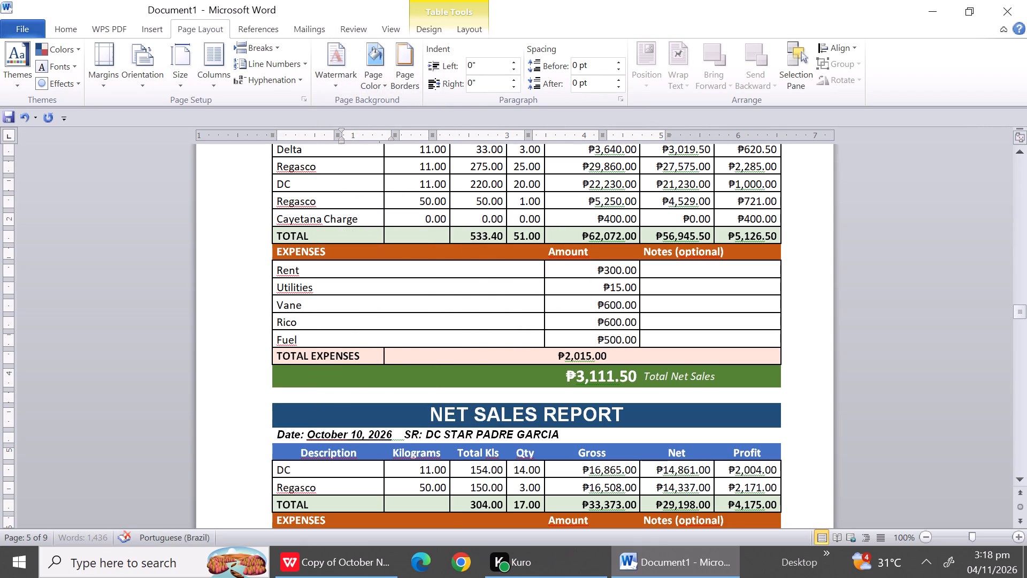
click(404, 134)
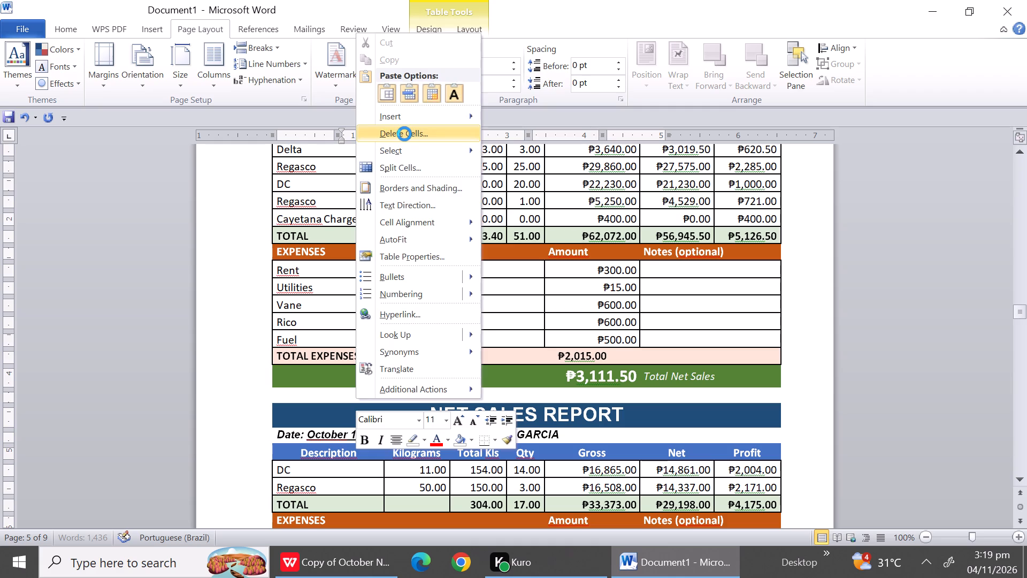
click(483, 271)
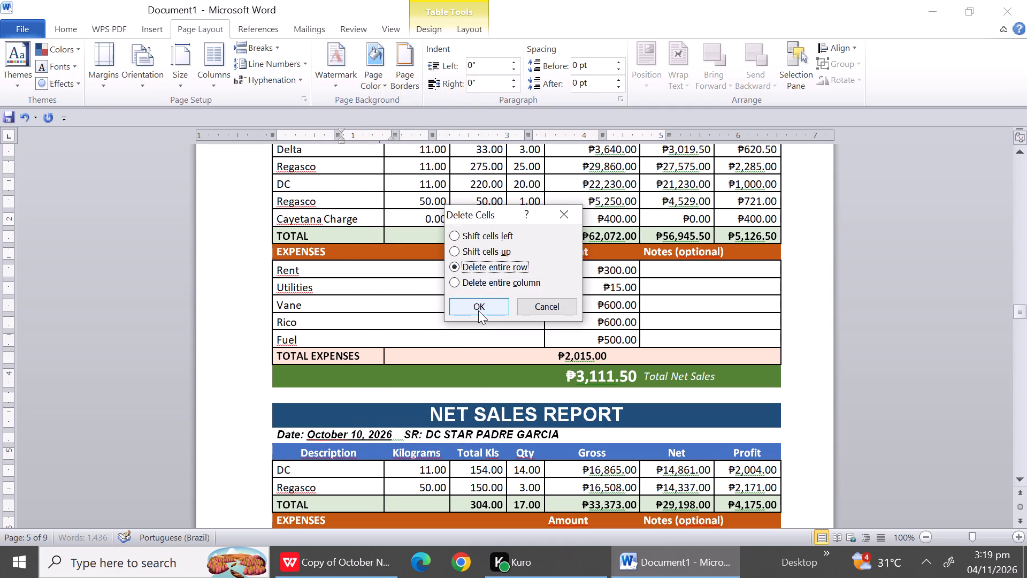
click(478, 310)
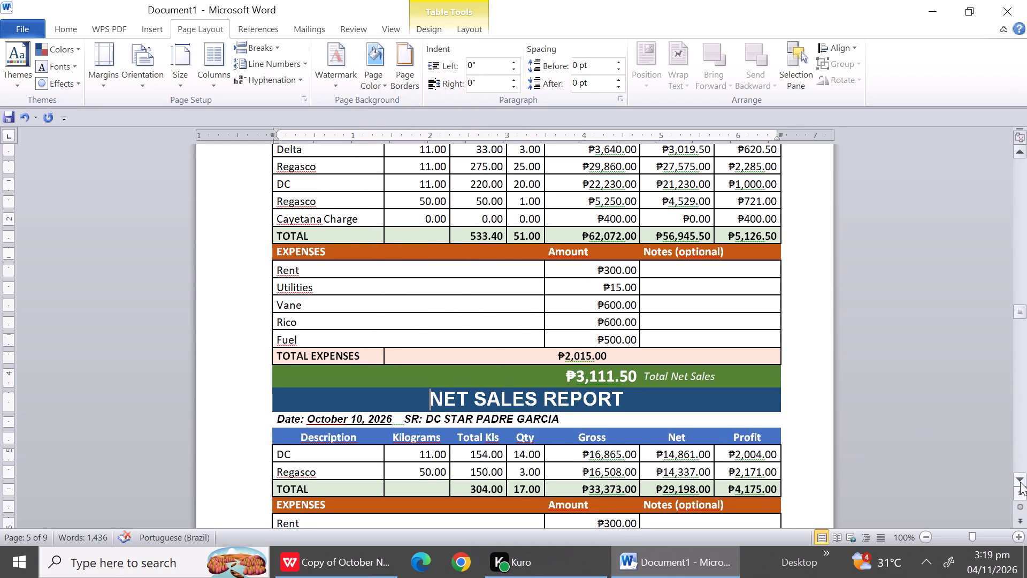
Delete the last entire blank row separating the October 10 net sales total from the October 11 report title.
triple_click(1020, 478)
triple_click(1020, 478)
triple_click(1020, 478)
triple_click(1020, 478)
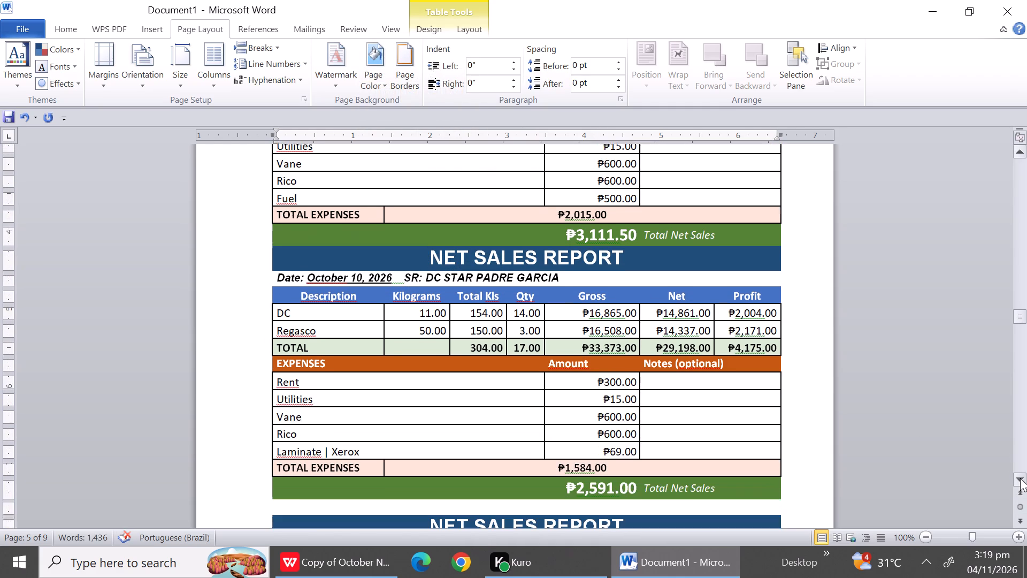
triple_click(1020, 478)
triple_click(1020, 478)
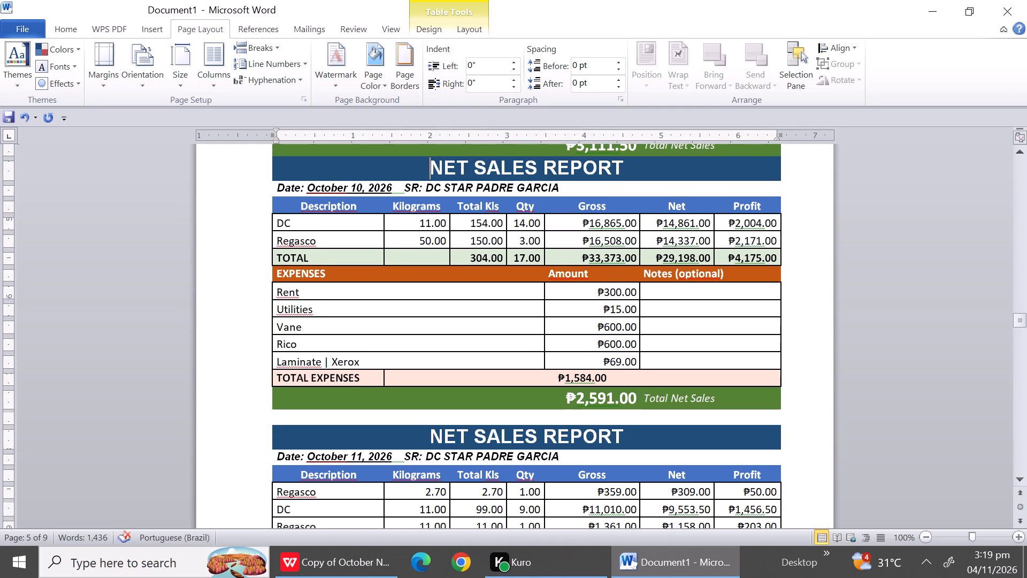
click(373, 423)
right_click(373, 423)
click(383, 162)
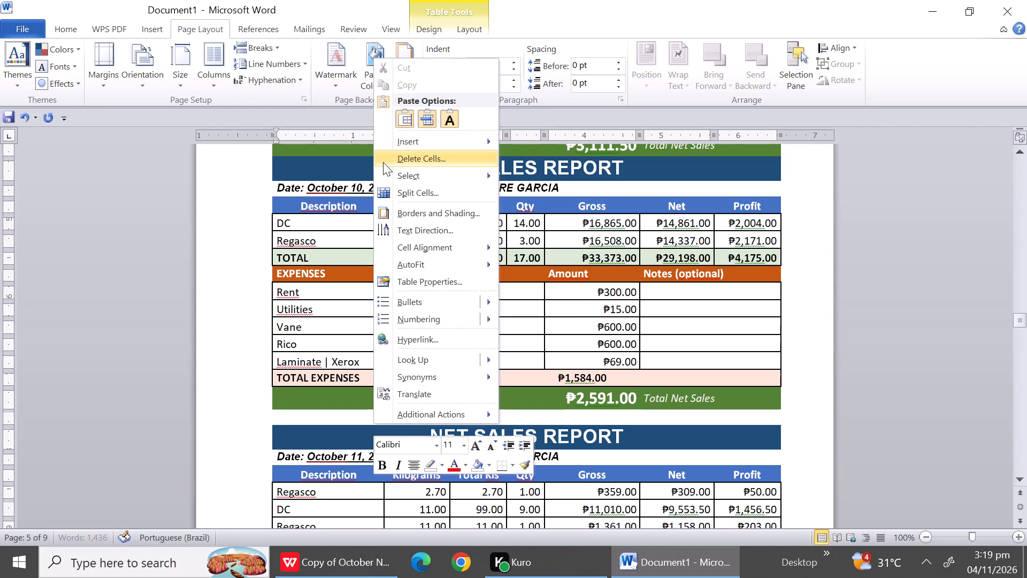
click(477, 263)
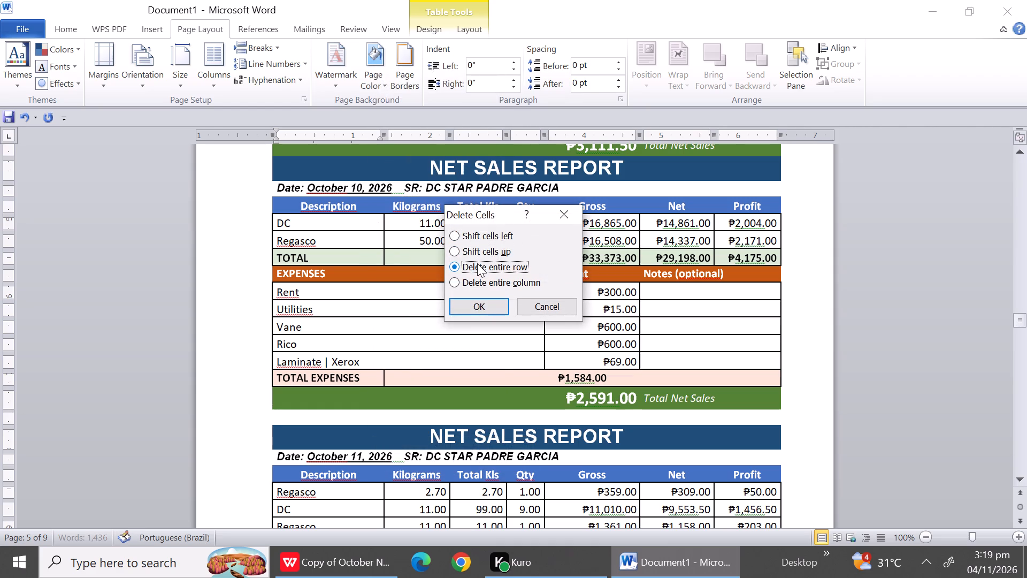
click(474, 306)
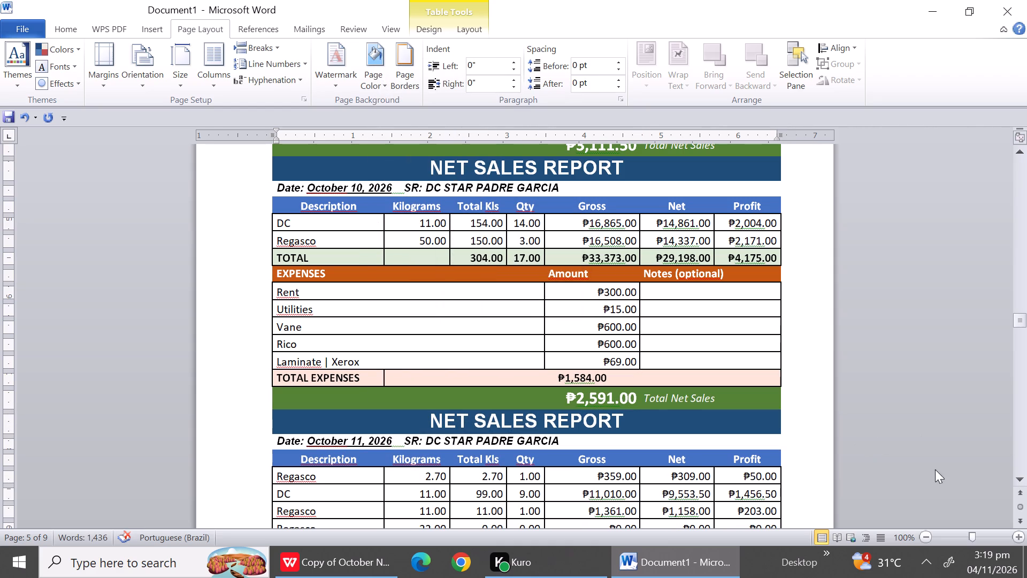
Delete the entire blank row between the EXPENSES header and the Rent row in the October 11 report.
triple_click(1018, 481)
triple_click(1018, 481)
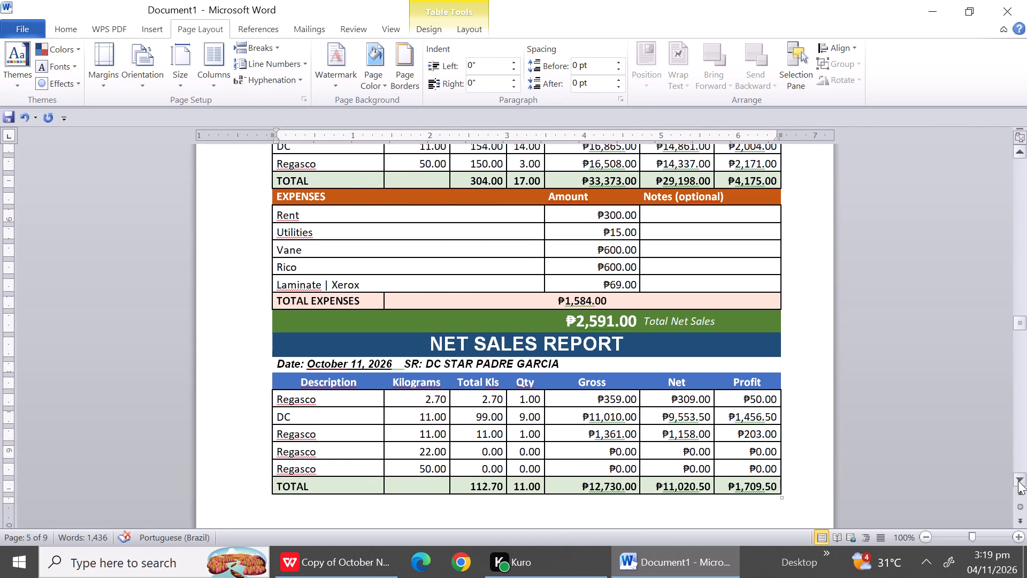
triple_click(1018, 481)
triple_click(1018, 481)
triple_click(1018, 481)
triple_click(1018, 481)
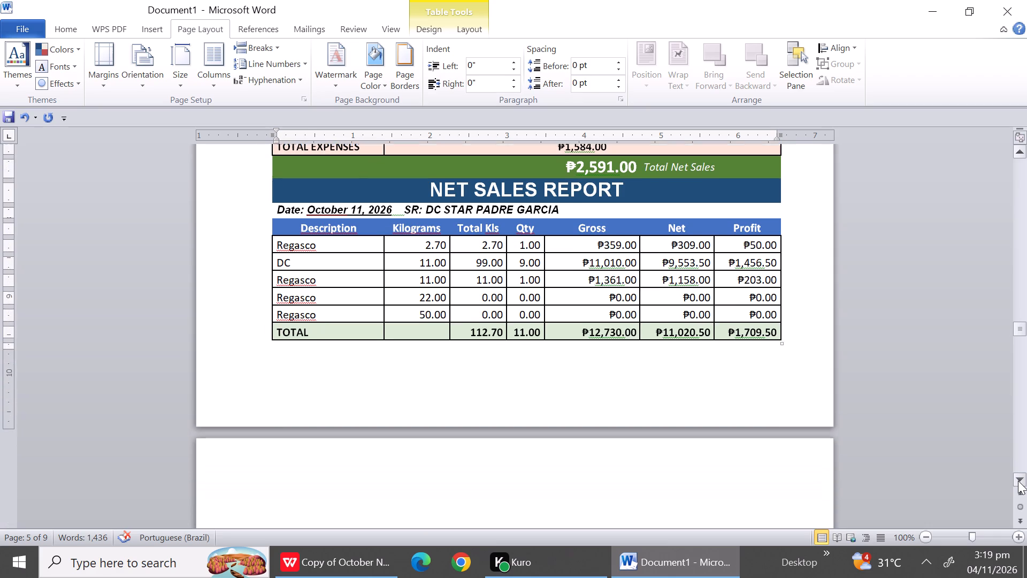
triple_click(1018, 481)
triple_click(1018, 481)
triple_click(1018, 481)
click(1018, 481)
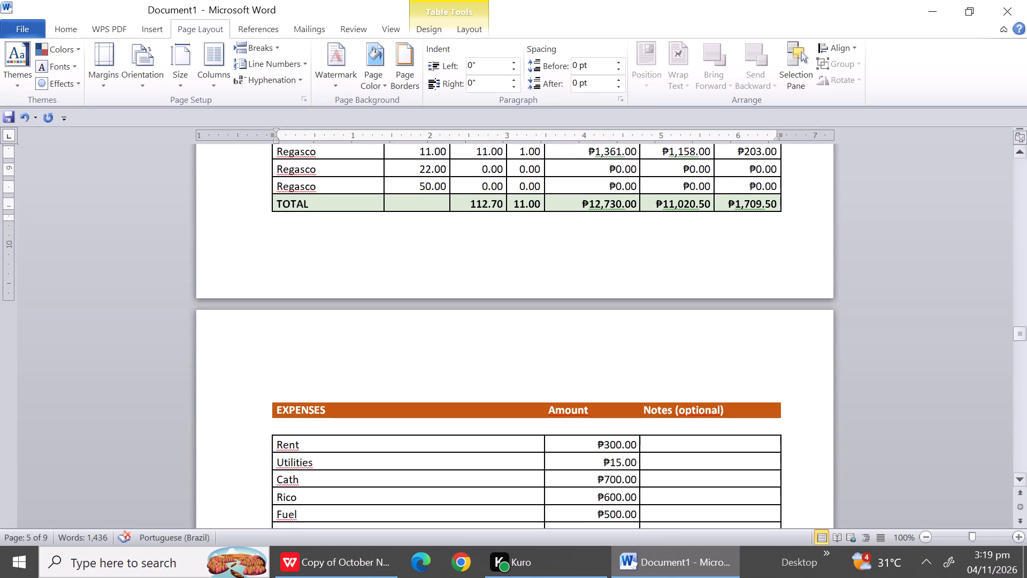
click(313, 431)
right_click(313, 431)
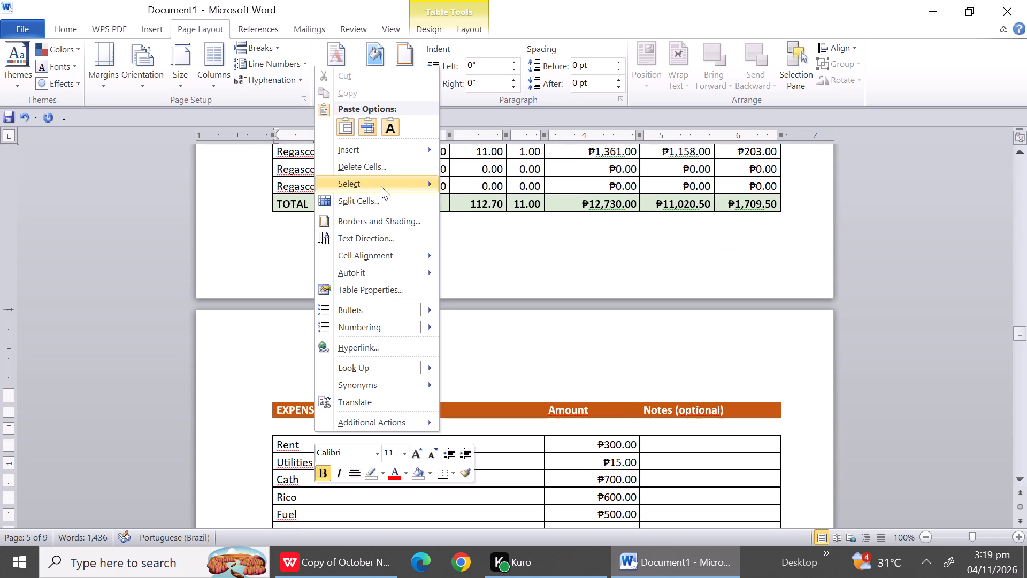
click(374, 169)
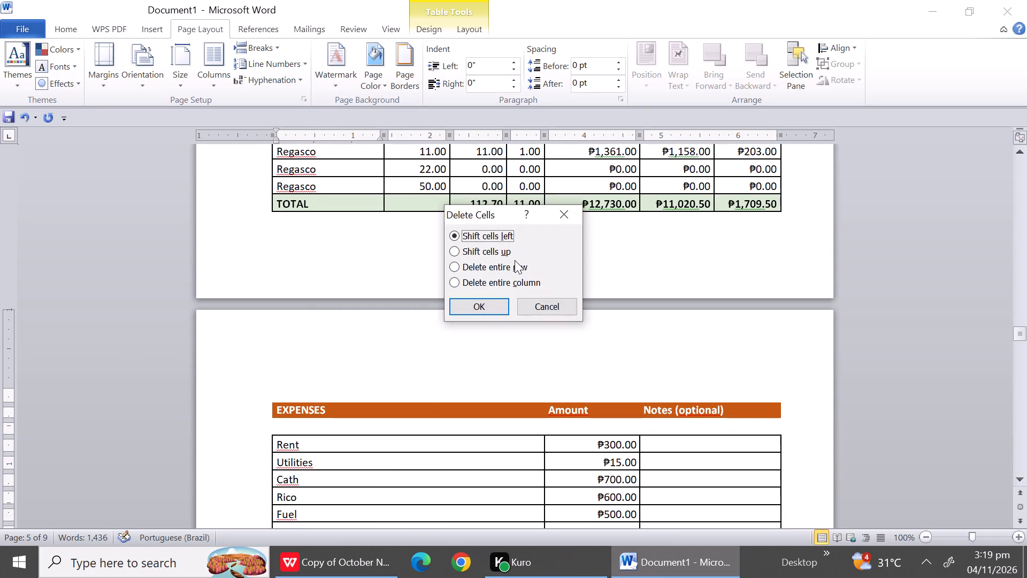
click(514, 263)
click(497, 310)
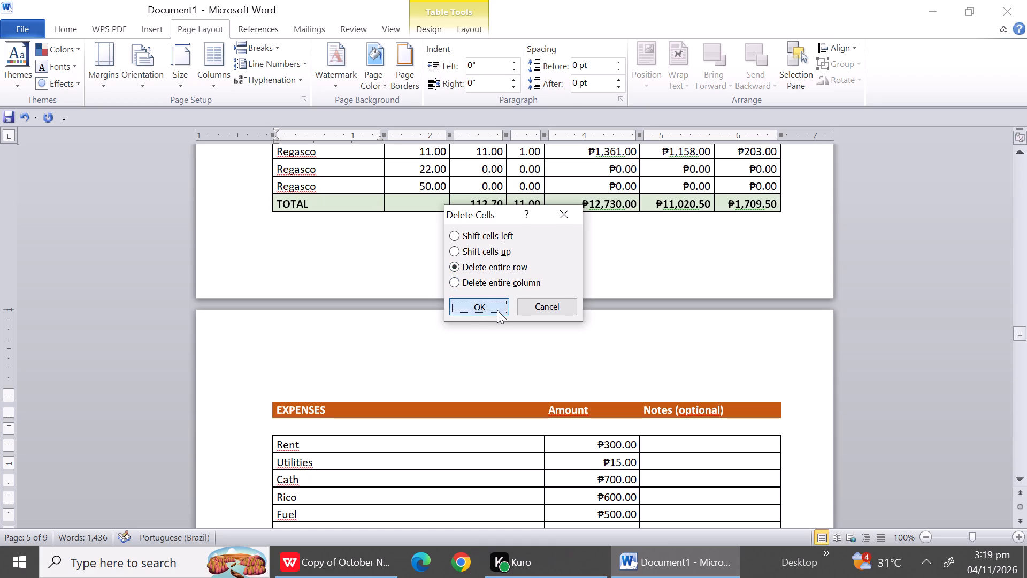
triple_click(1014, 477)
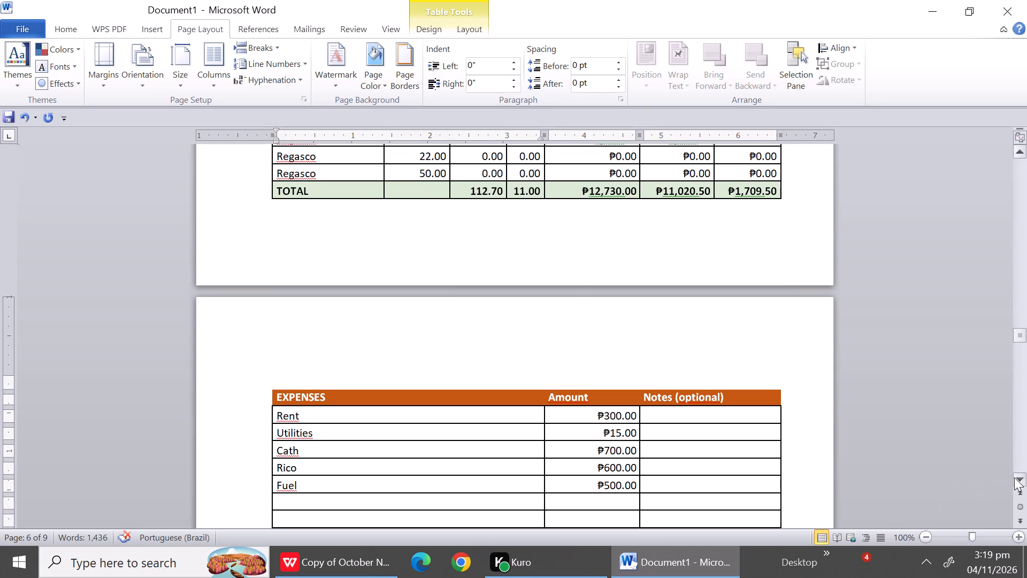
Delete the three entire blank rows between Fuel and TOTAL EXPENSES in the October 11 report.
triple_click(1014, 477)
triple_click(1014, 477)
triple_click(1014, 477)
triple_click(1014, 477)
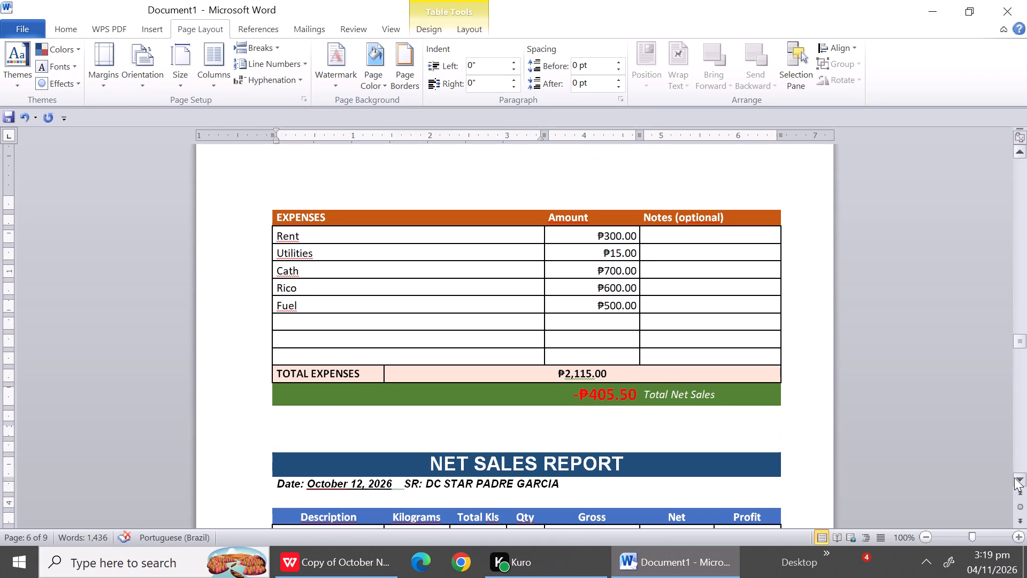
drag(341, 320, 339, 350)
right_click(339, 350)
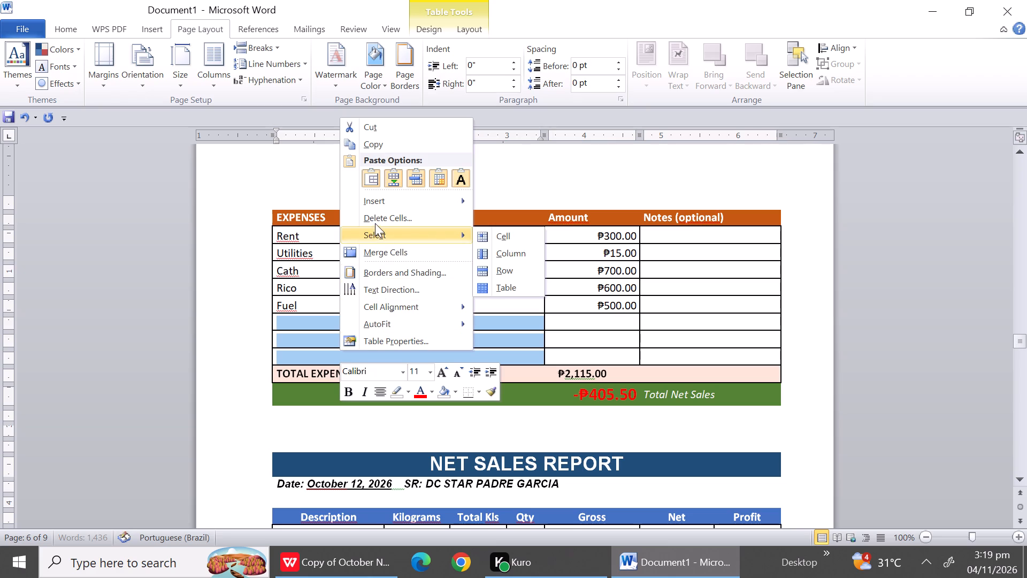
click(374, 220)
click(479, 266)
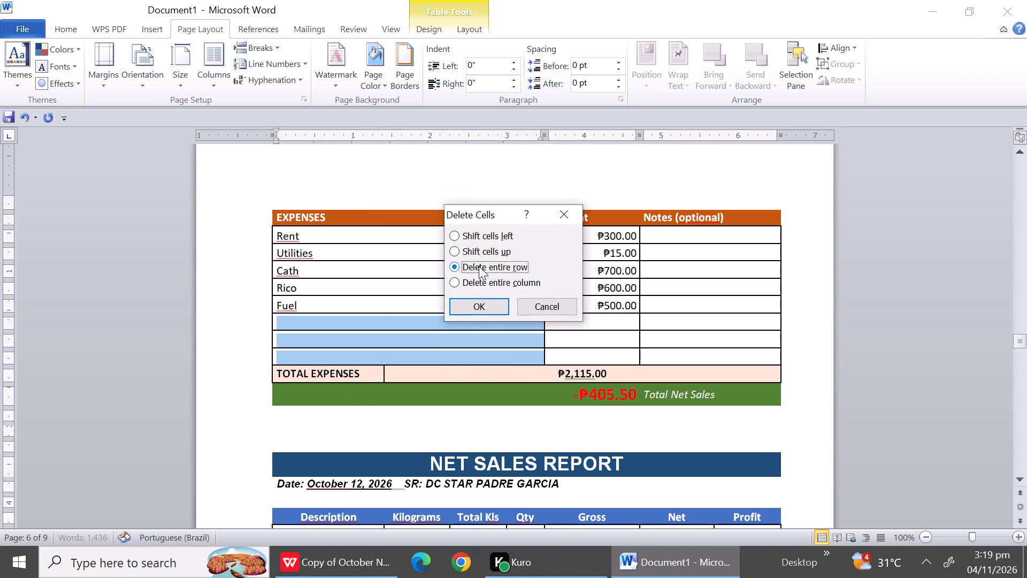
click(481, 309)
Delete two entire blank rows between the October 11 net sales total and the October 12 report title.
click(323, 387)
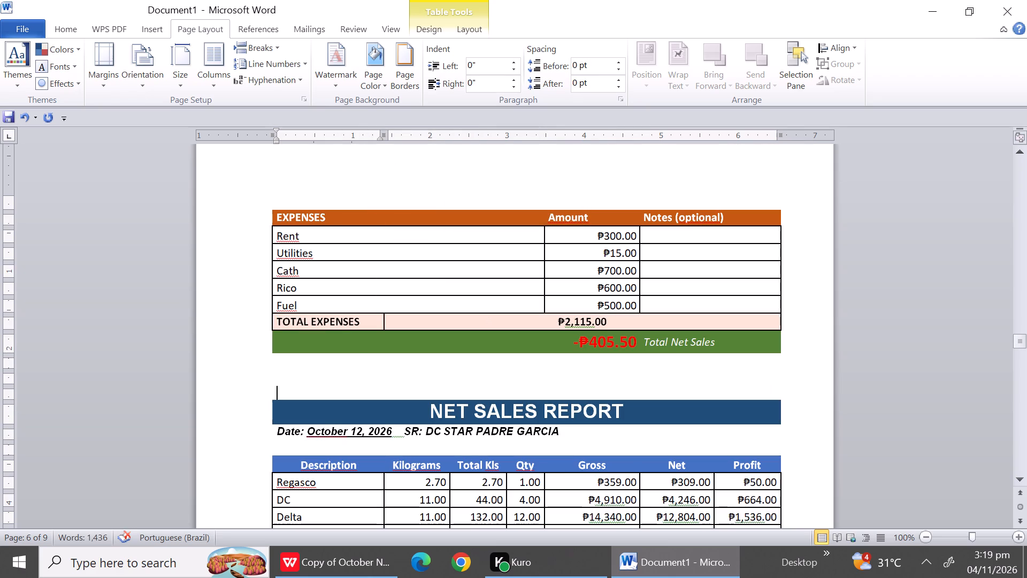
right_click(323, 387)
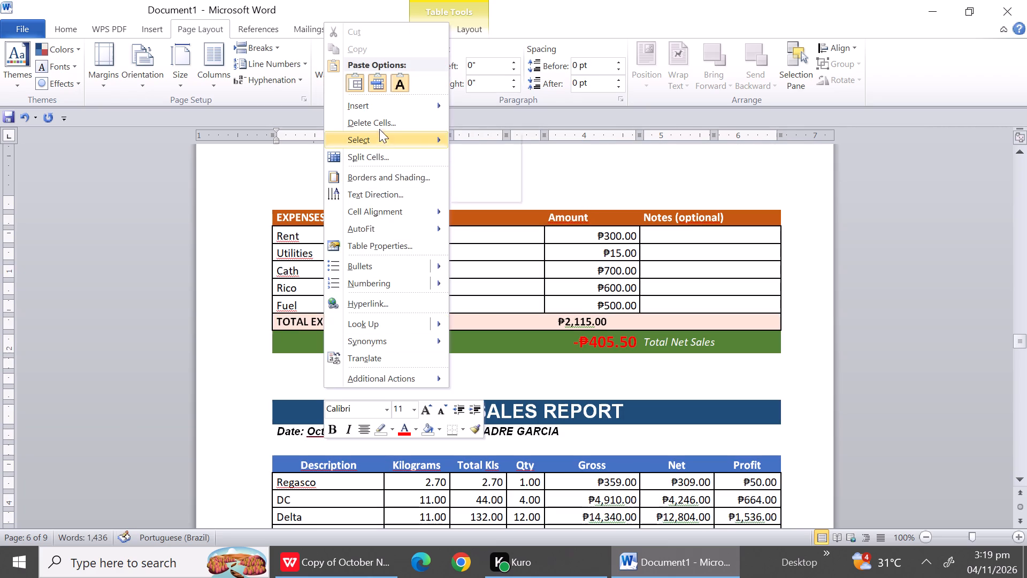
click(377, 125)
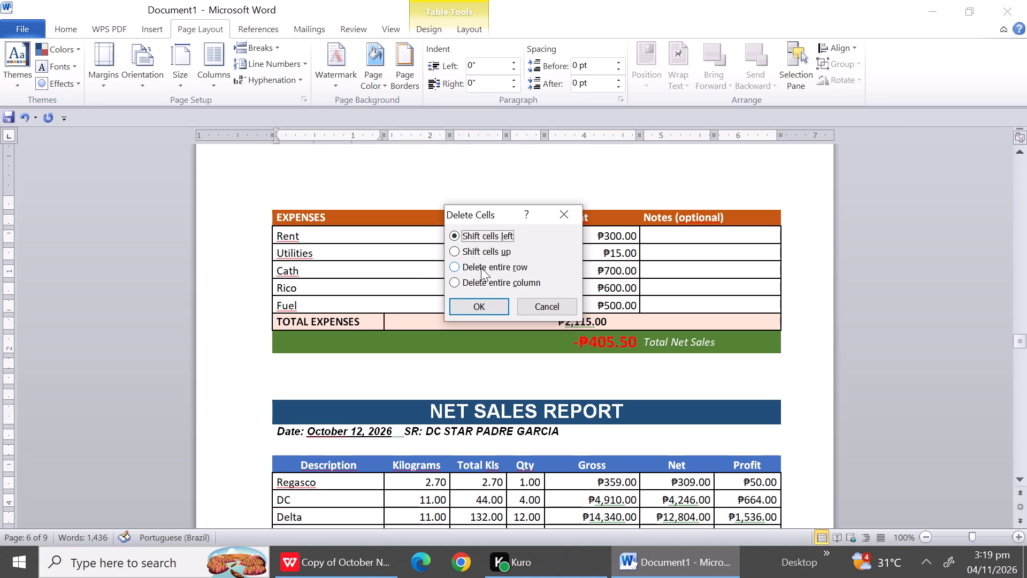
click(481, 268)
click(481, 307)
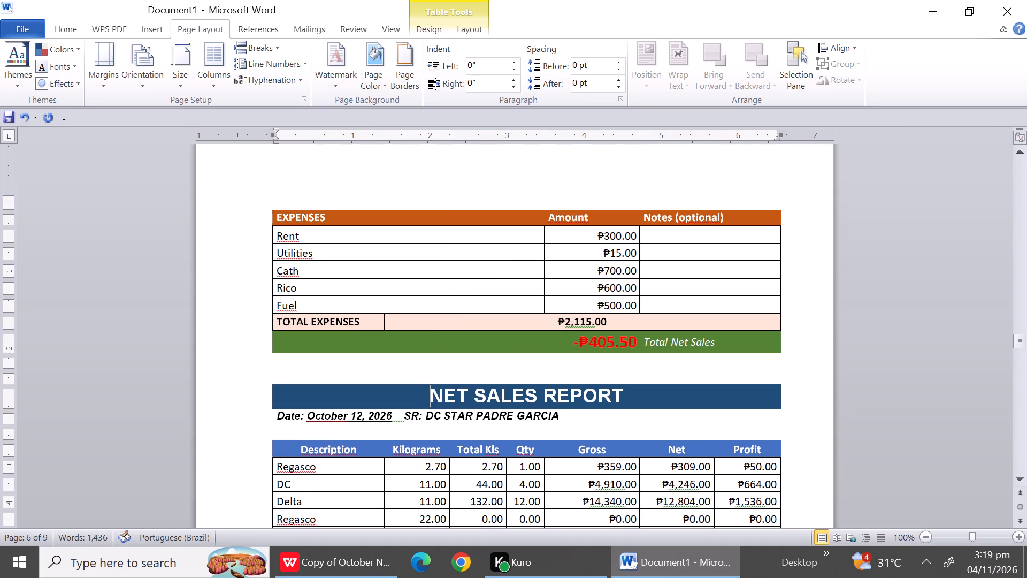
right_click(349, 371)
click(403, 103)
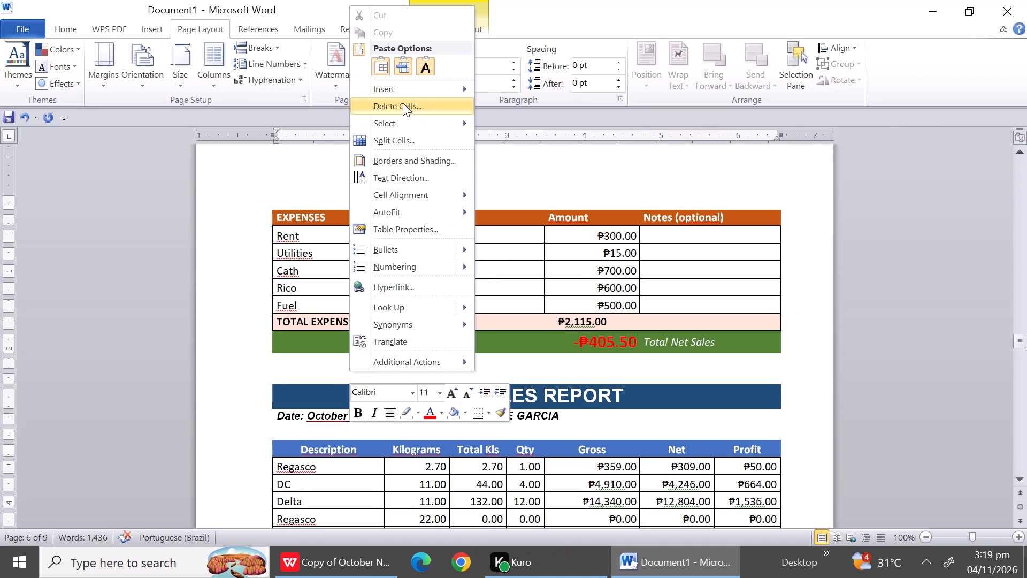
click(473, 272)
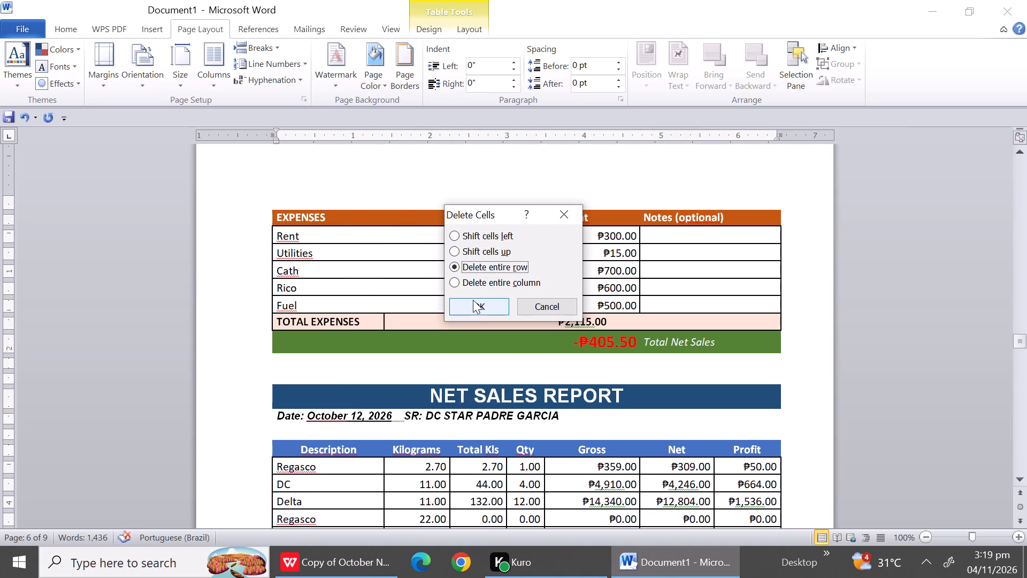
click(473, 309)
Delete the entire blank row between the date line and the Description header in the October 12 report.
click(341, 408)
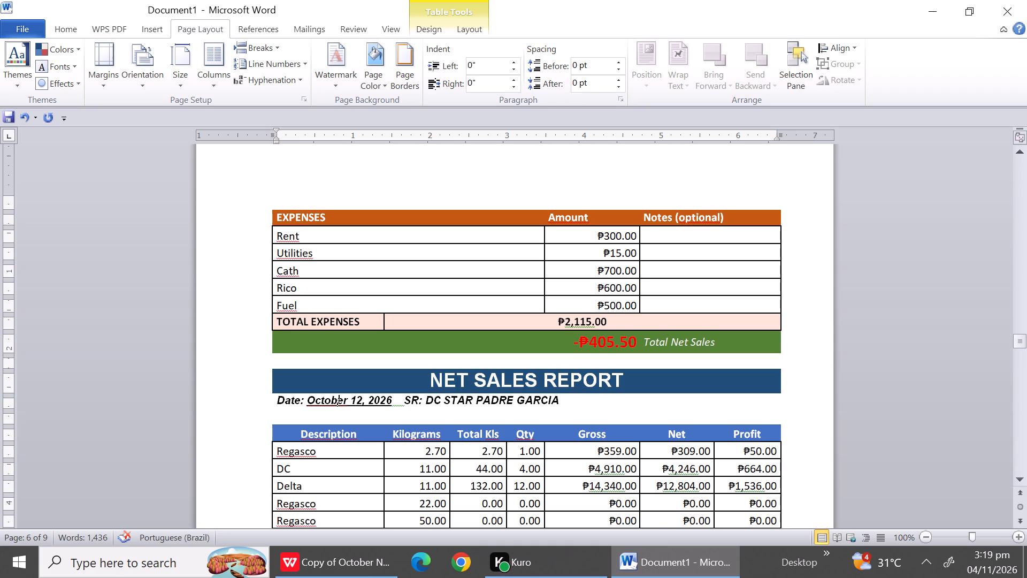
click(321, 420)
right_drag(321, 420, 308, 410)
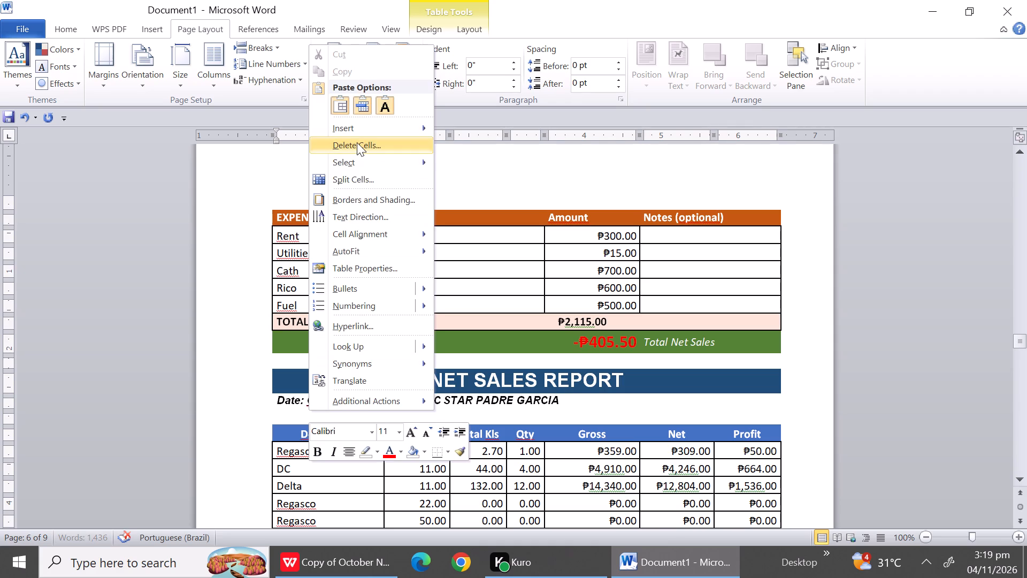
click(357, 142)
click(468, 264)
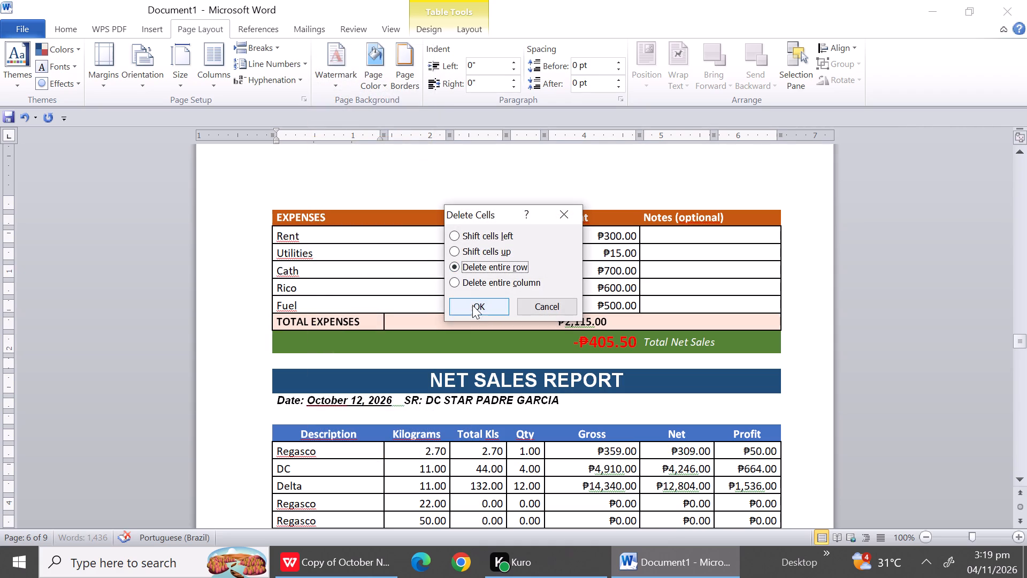
click(472, 307)
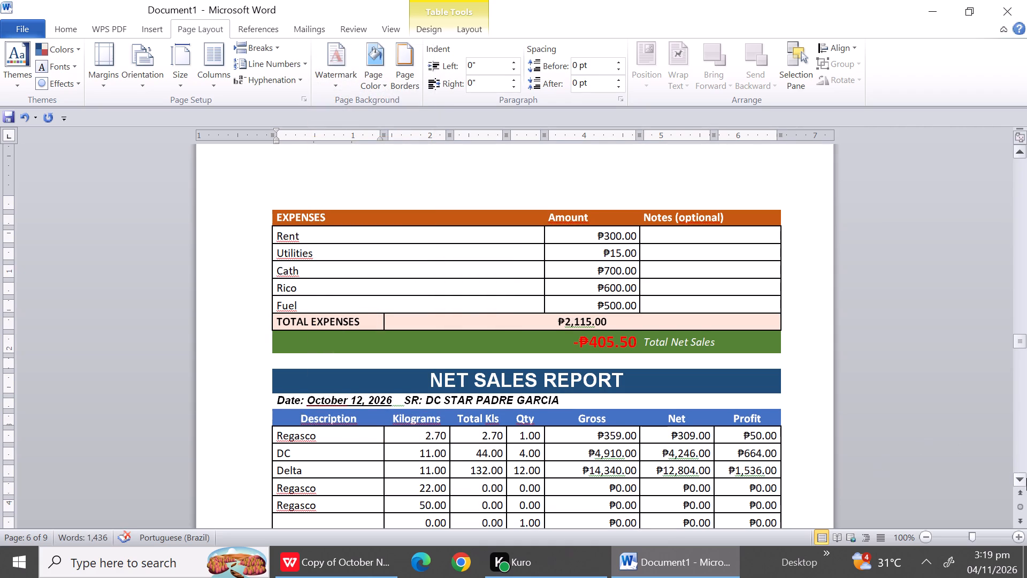
Delete the five unnamed item rows and the blank row above TOTAL in the October 12 report as entire rows.
triple_click(1026, 478)
triple_click(1026, 478)
triple_click(1026, 478)
triple_click(1026, 478)
triple_click(1026, 478)
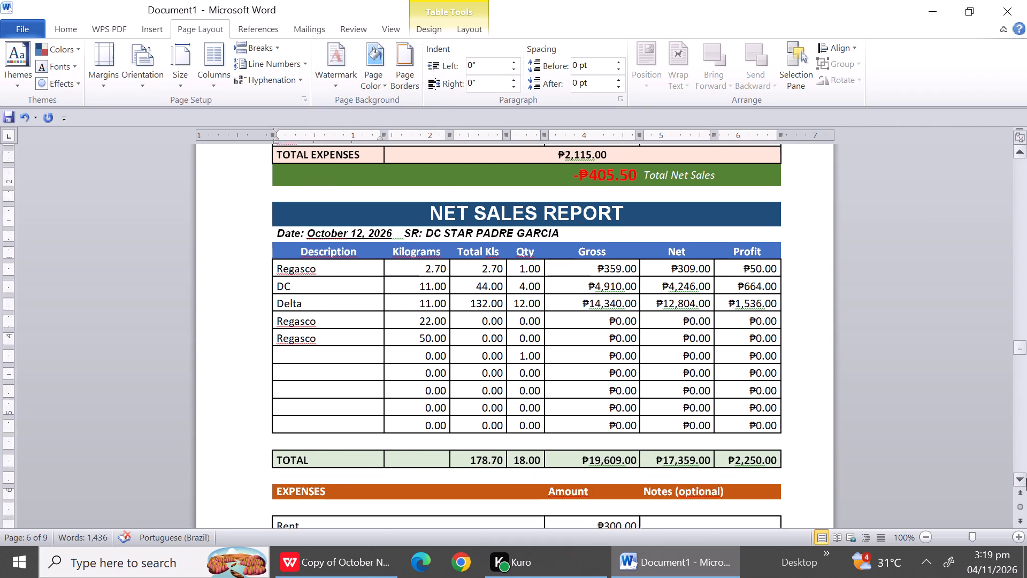
drag(342, 328, 339, 377)
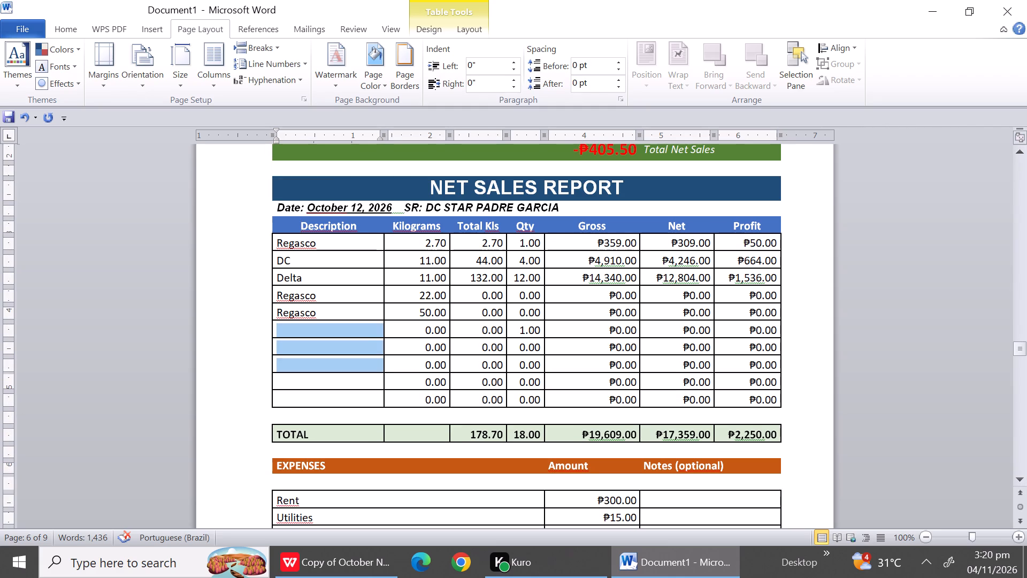
drag(339, 377, 341, 409)
right_click(341, 409)
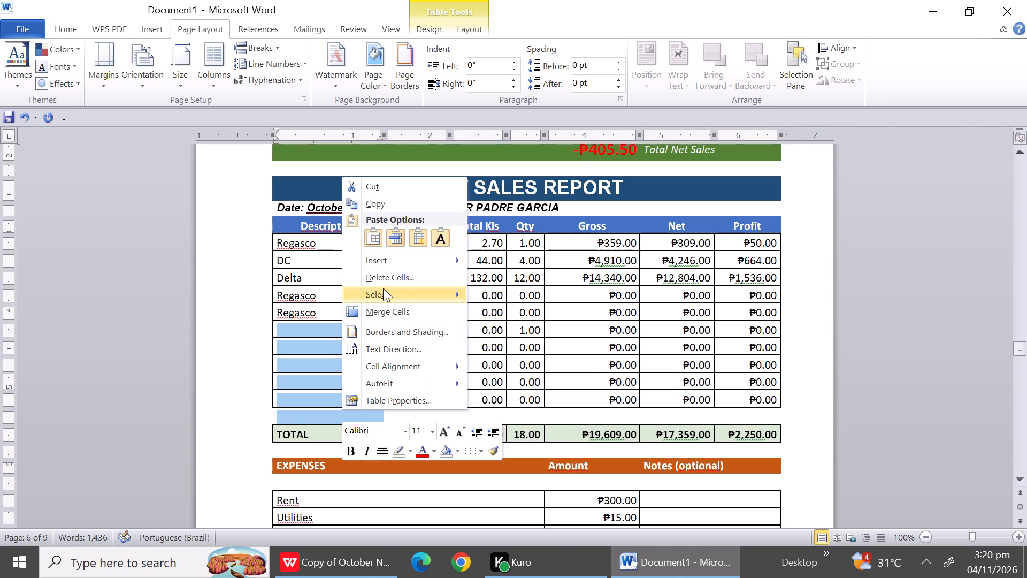
click(379, 280)
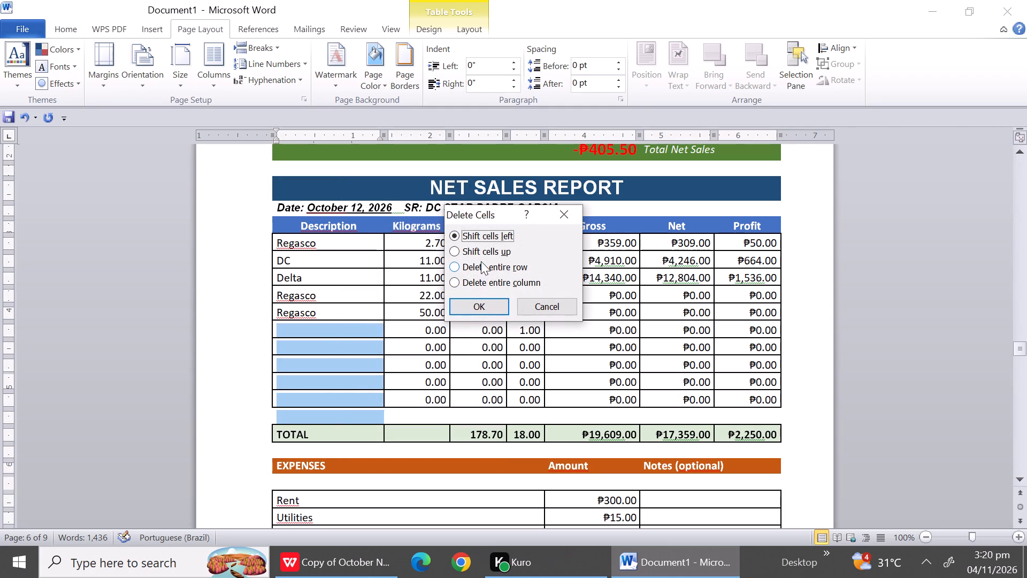
click(481, 261)
click(480, 301)
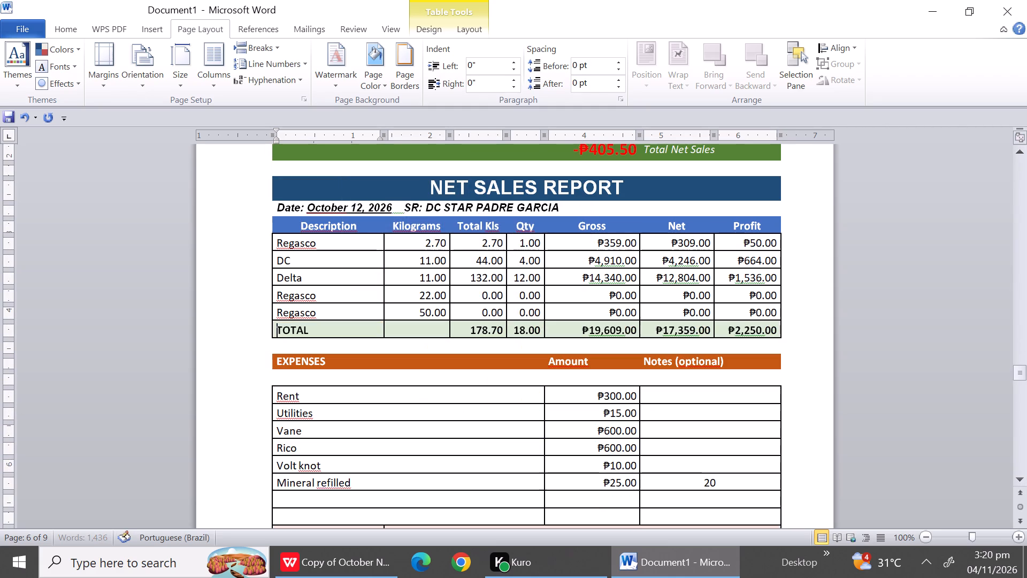
Delete the entire blank row between the TOTAL row and the EXPENSES header in the October 12 report.
triple_click(1023, 474)
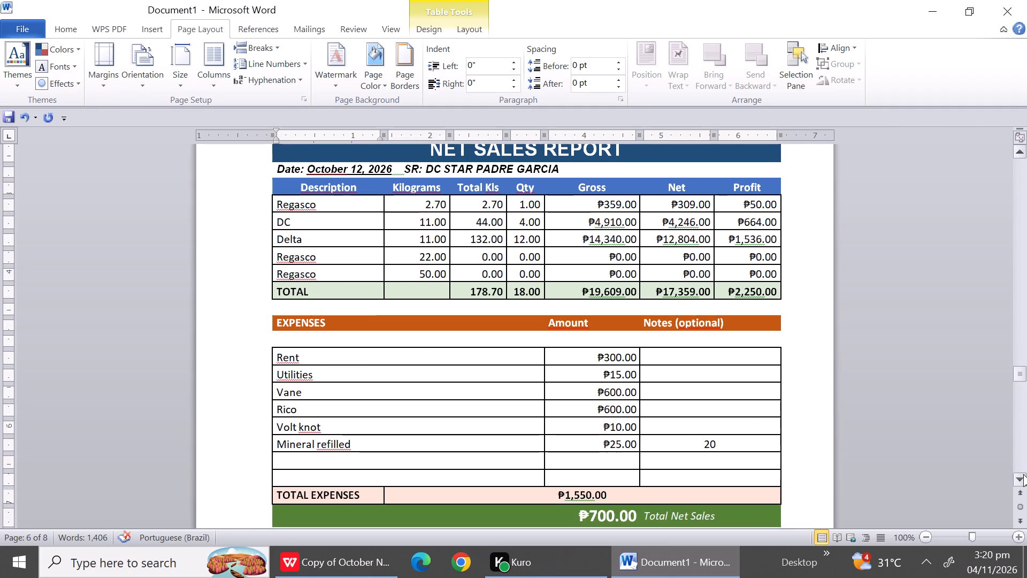
triple_click(1023, 474)
click(1023, 474)
click(333, 256)
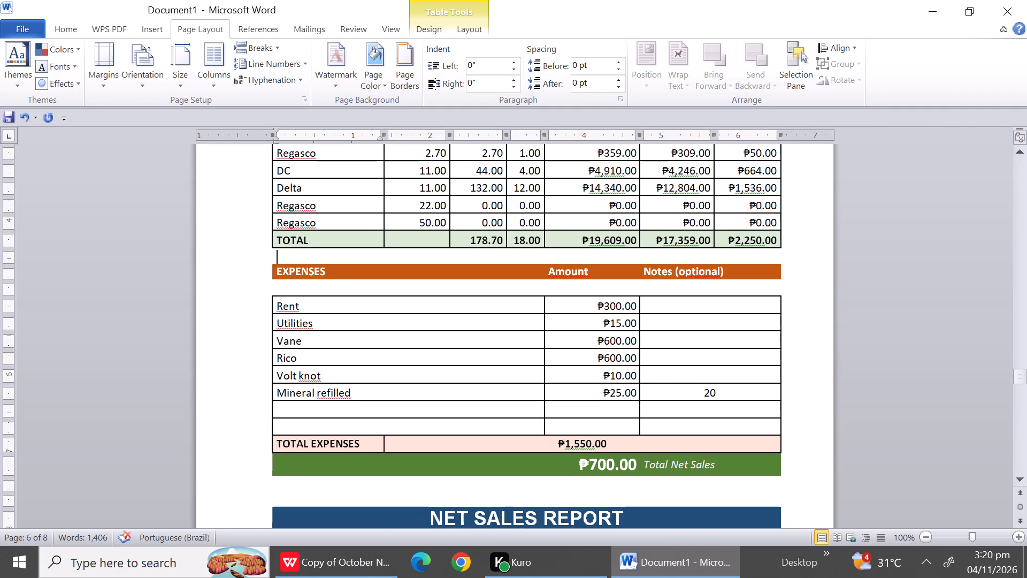
right_click(333, 256)
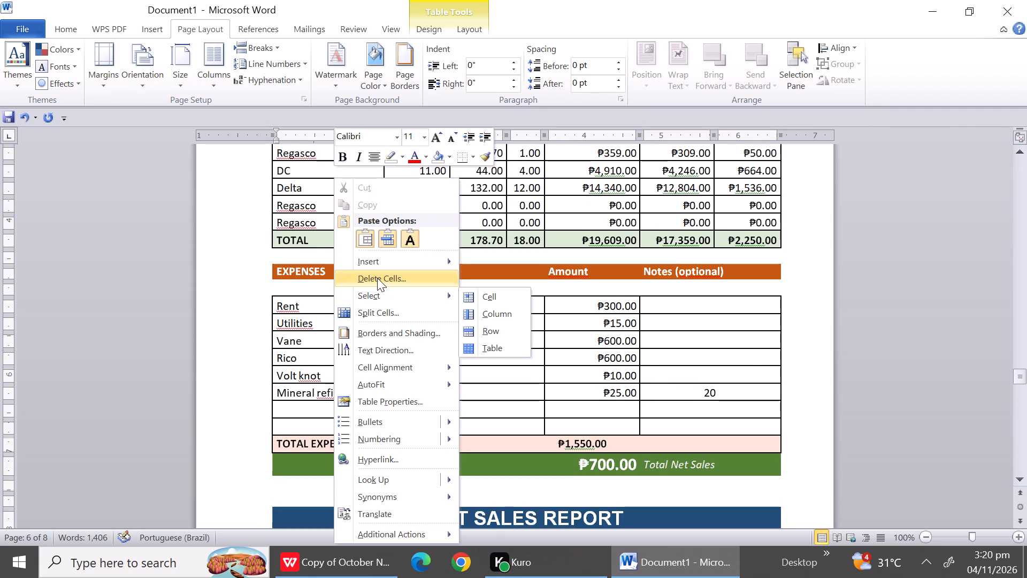
click(377, 278)
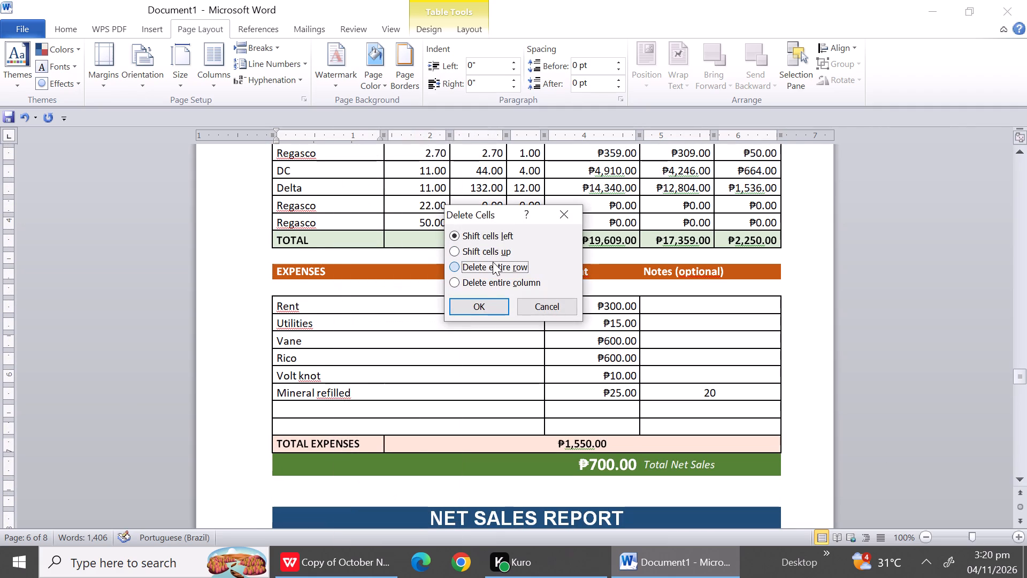
click(493, 262)
click(485, 303)
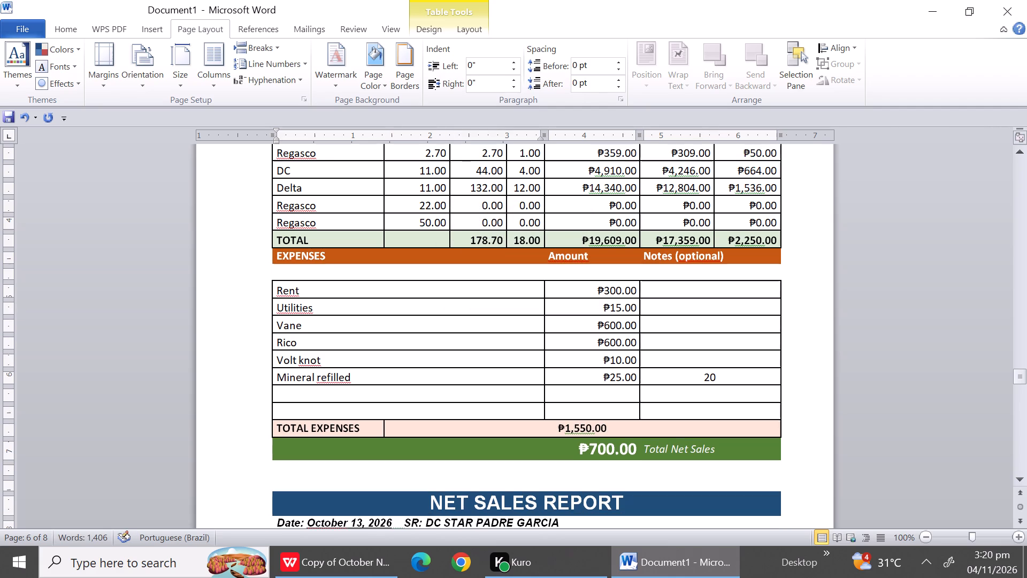
Delete the entire blank row between the EXPENSES header and the Rent row in the October 12 report.
click(362, 273)
right_click(362, 273)
click(398, 275)
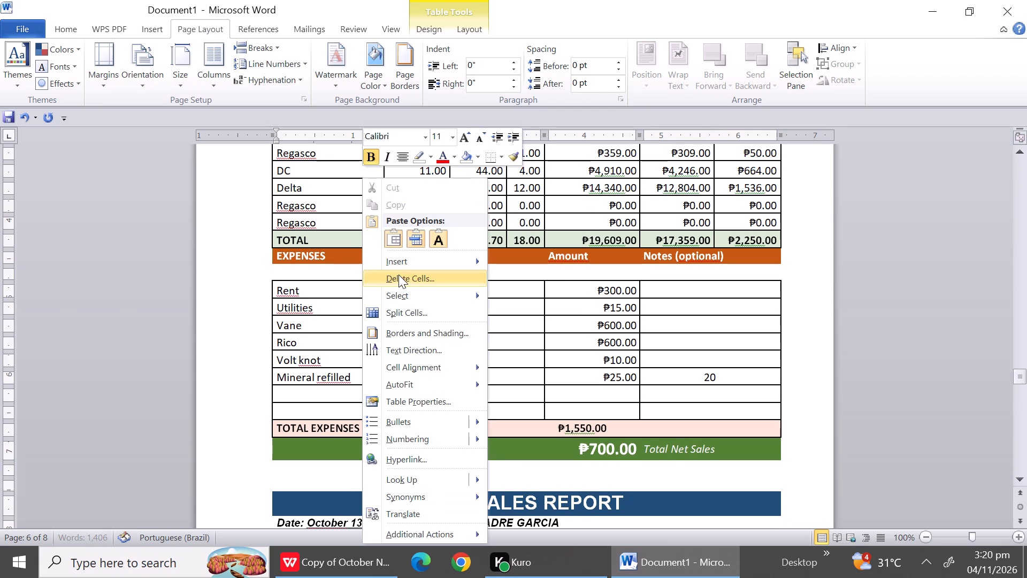
click(486, 267)
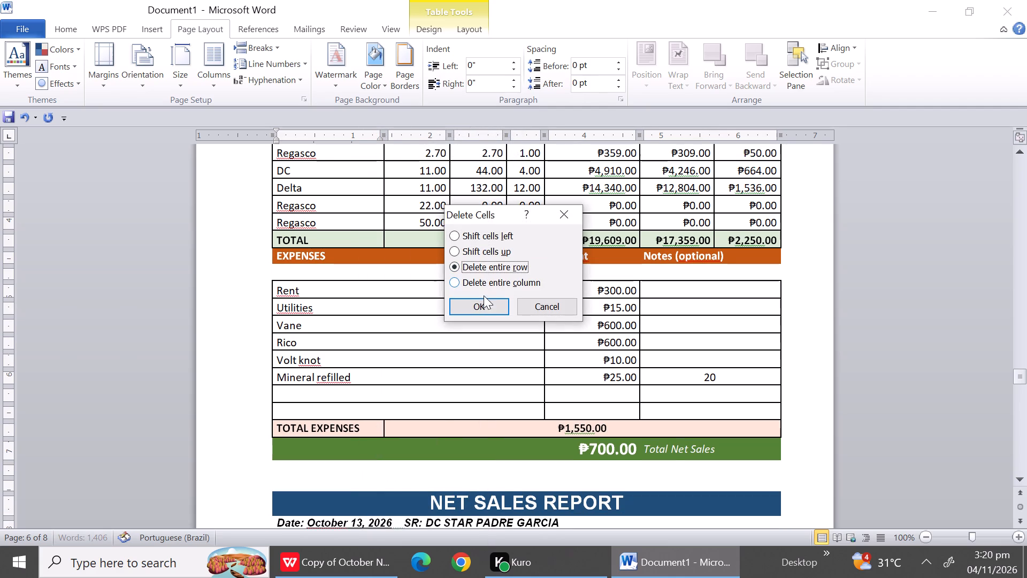
click(485, 306)
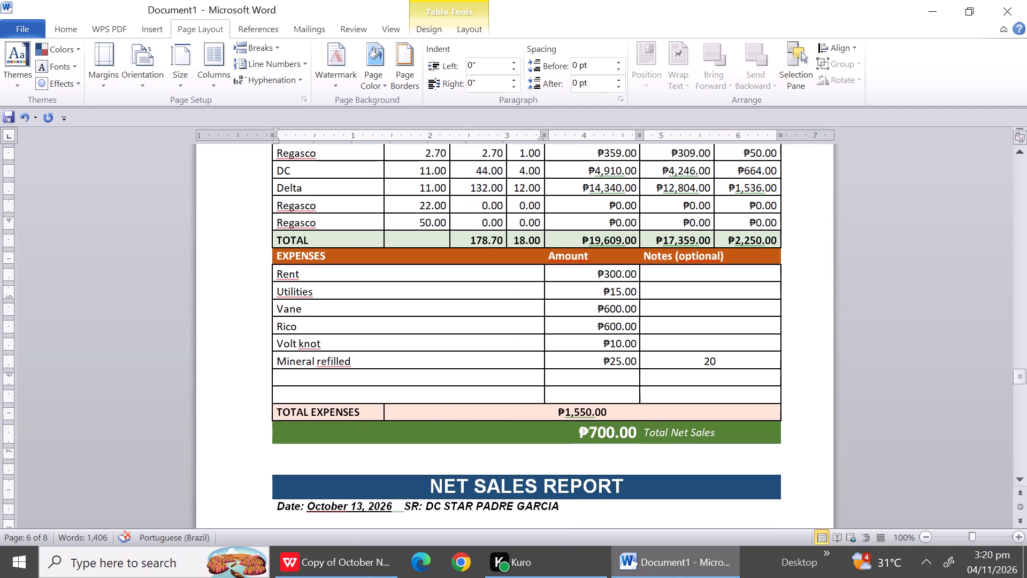
Delete the two entire blank rows between Mineral refilled and TOTAL EXPENSES in the October 12 report.
drag(373, 375, 366, 392)
right_click(366, 392)
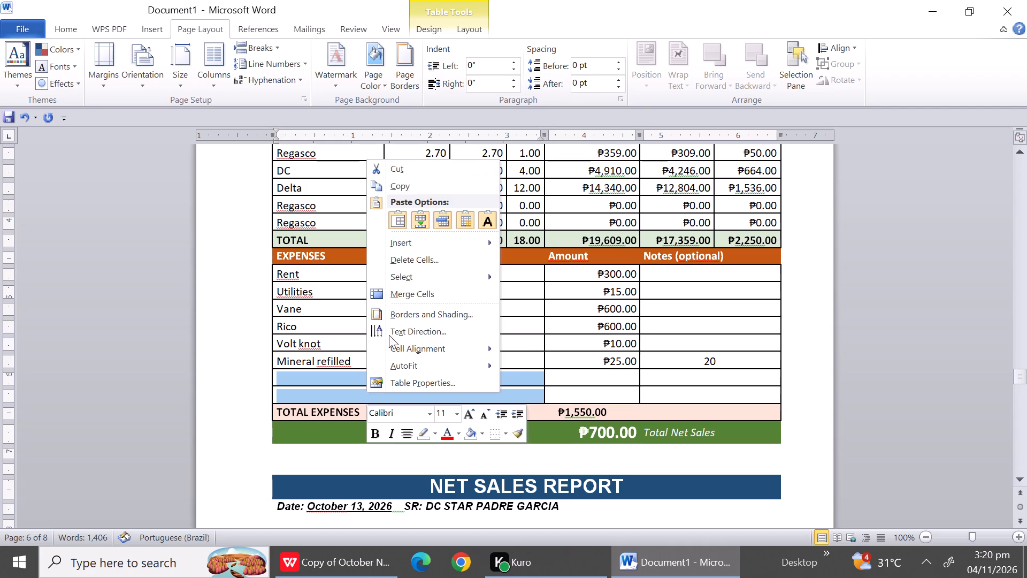
click(408, 262)
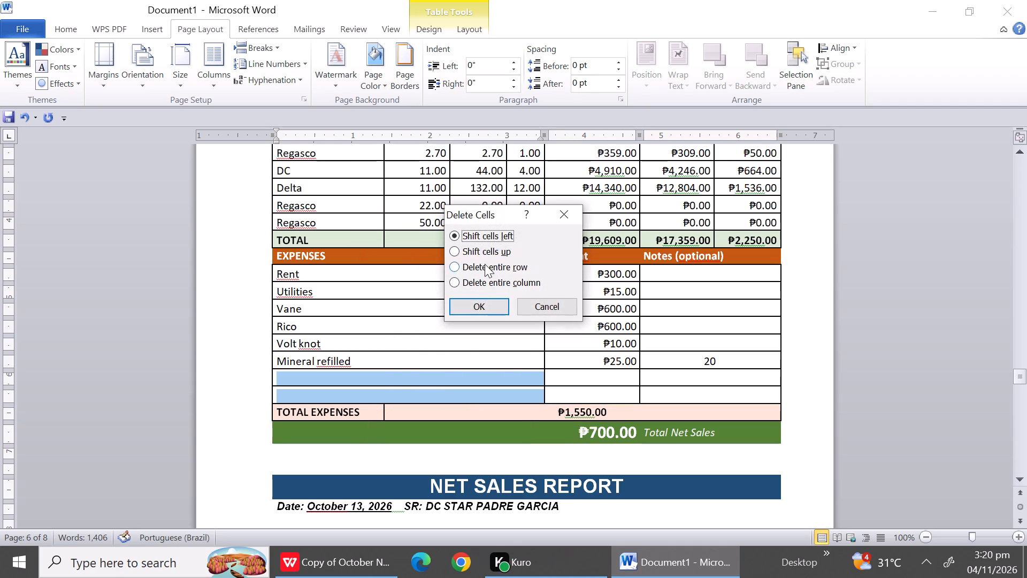
click(485, 264)
click(482, 303)
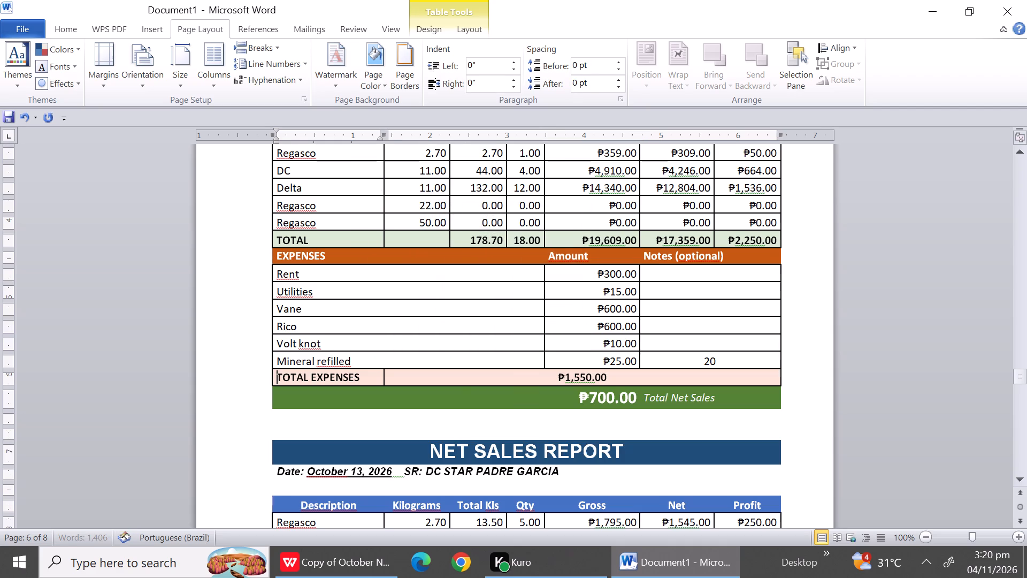
Delete one entire blank row between the October 12 net sales total and the October 13 report title.
click(306, 423)
right_drag(306, 423, 266, 389)
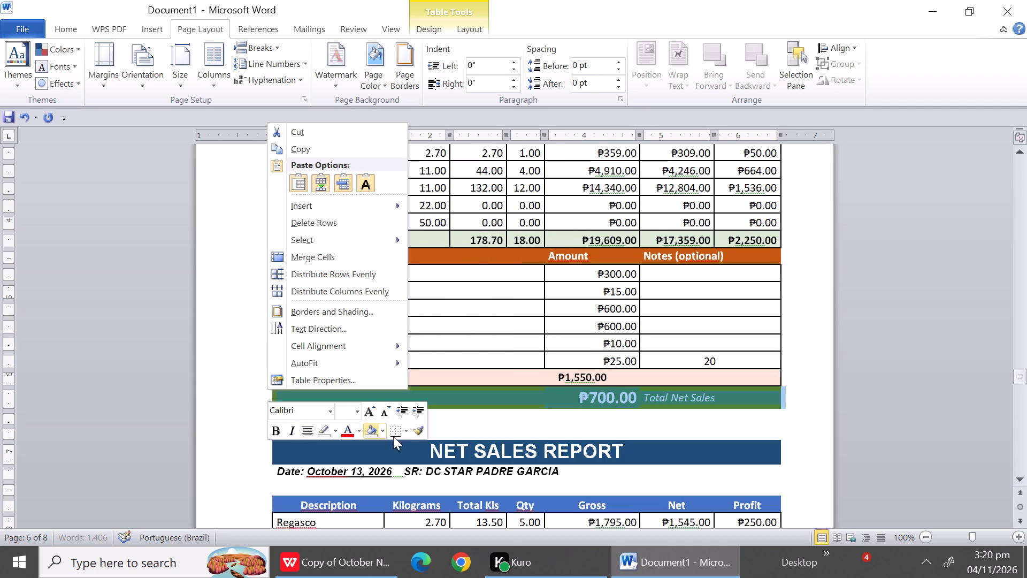
click(454, 436)
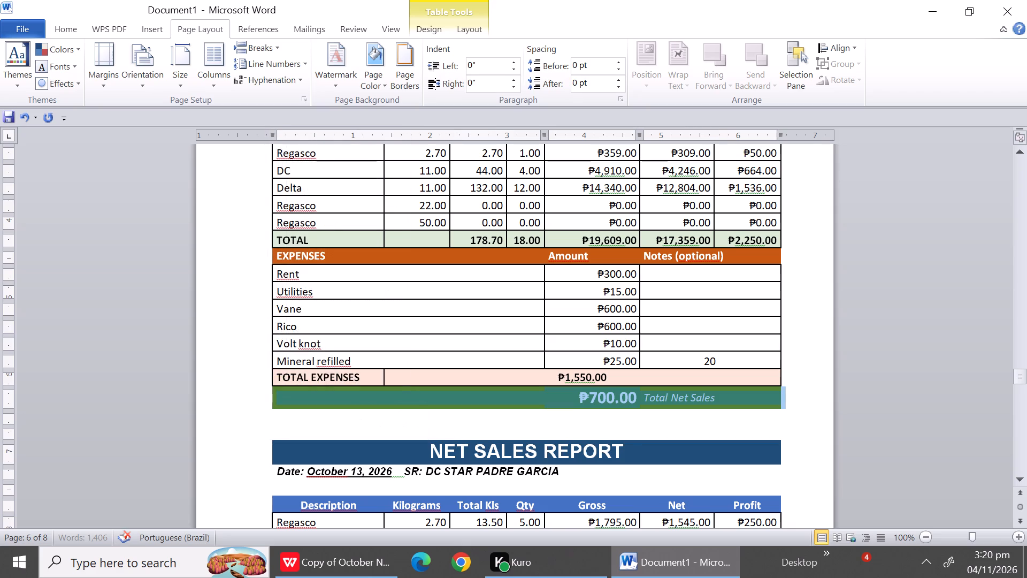
click(346, 437)
right_click(346, 437)
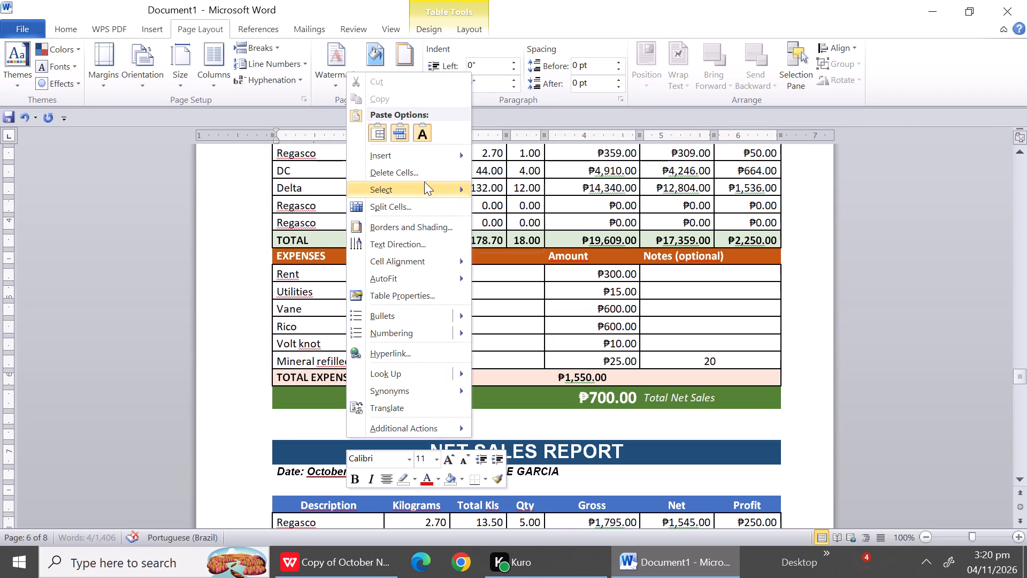
click(420, 175)
click(471, 266)
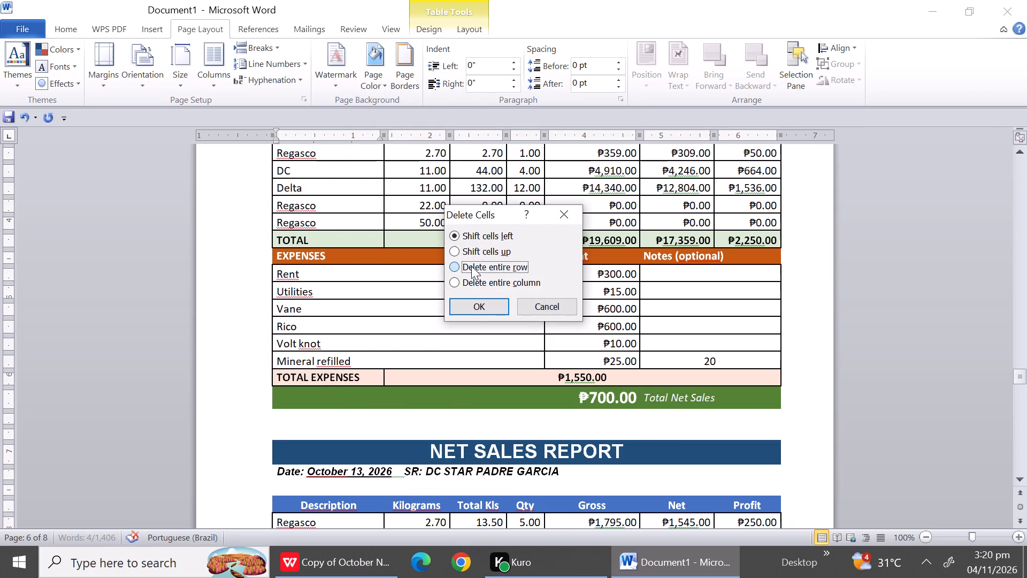
click(474, 307)
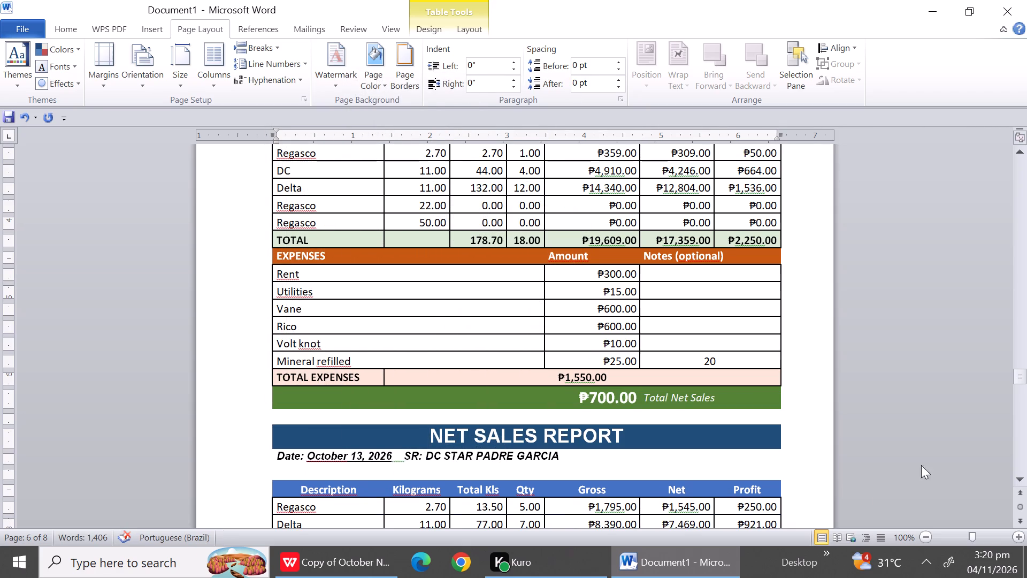
Delete the entire blank row between the date line and the column header row in the October 13 report.
triple_click(1022, 476)
triple_click(1022, 476)
triple_click(1022, 476)
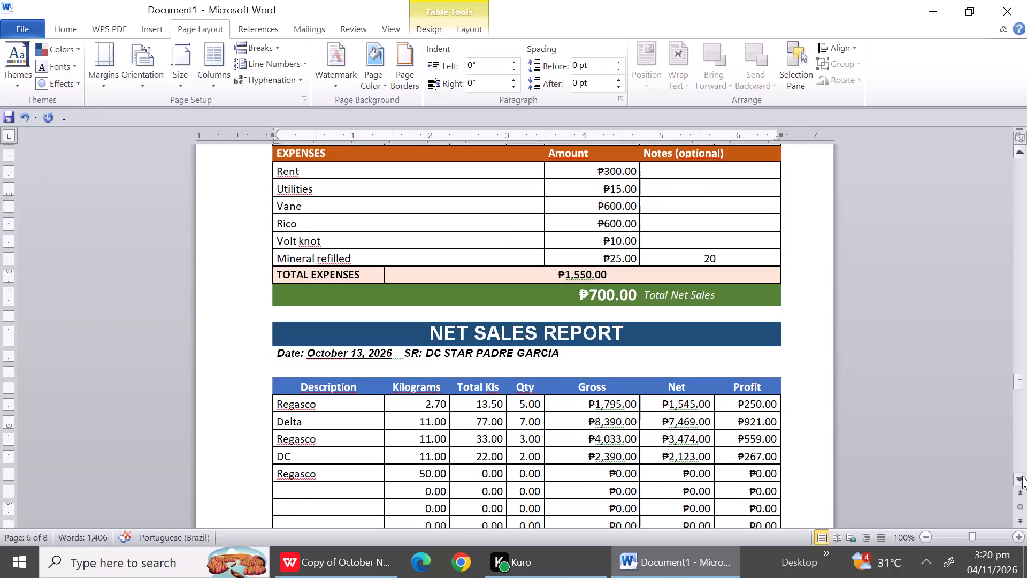
double_click(1022, 476)
double_click(1022, 476)
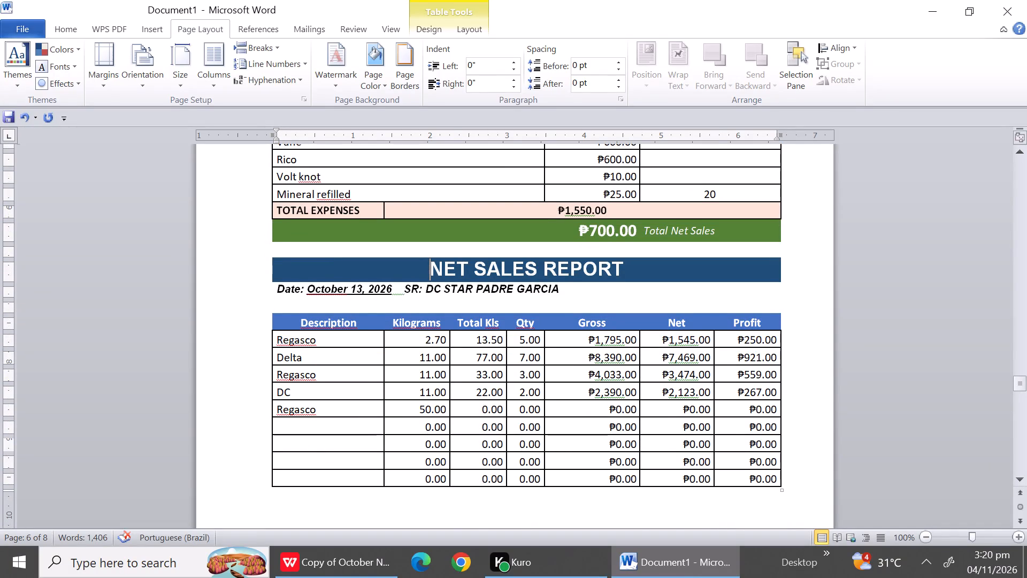
click(353, 307)
right_click(353, 307)
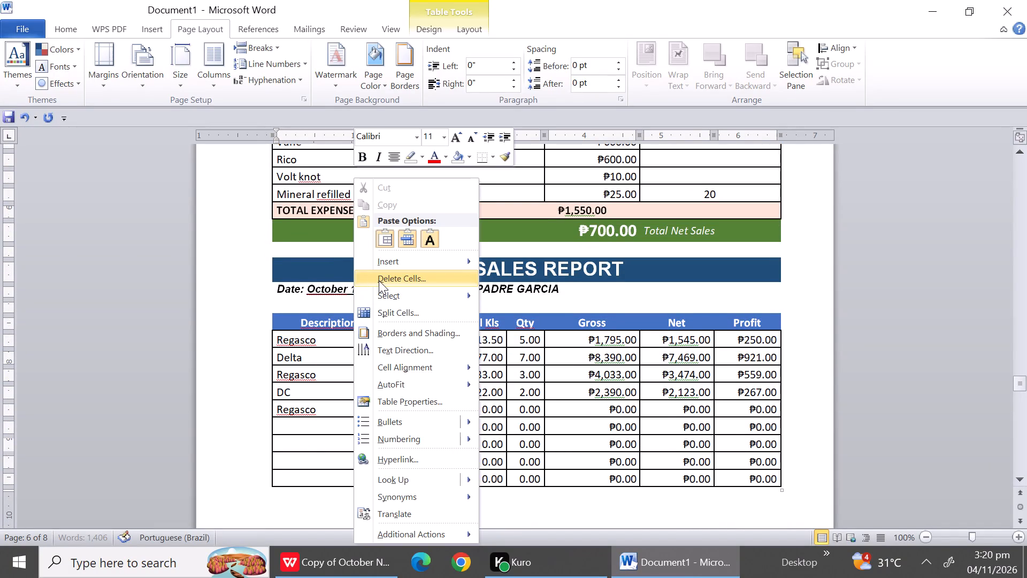
click(379, 280)
click(464, 270)
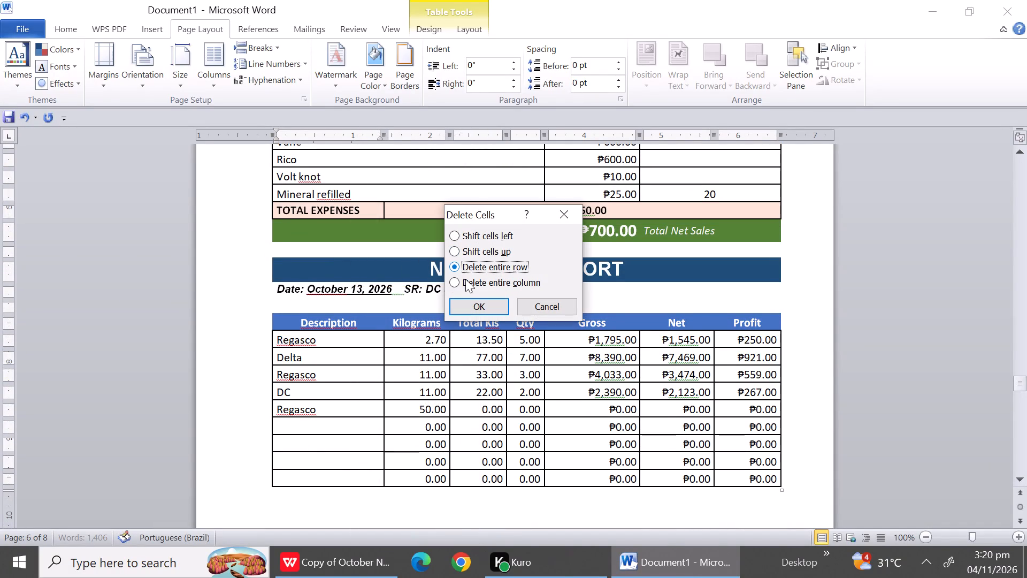
click(470, 301)
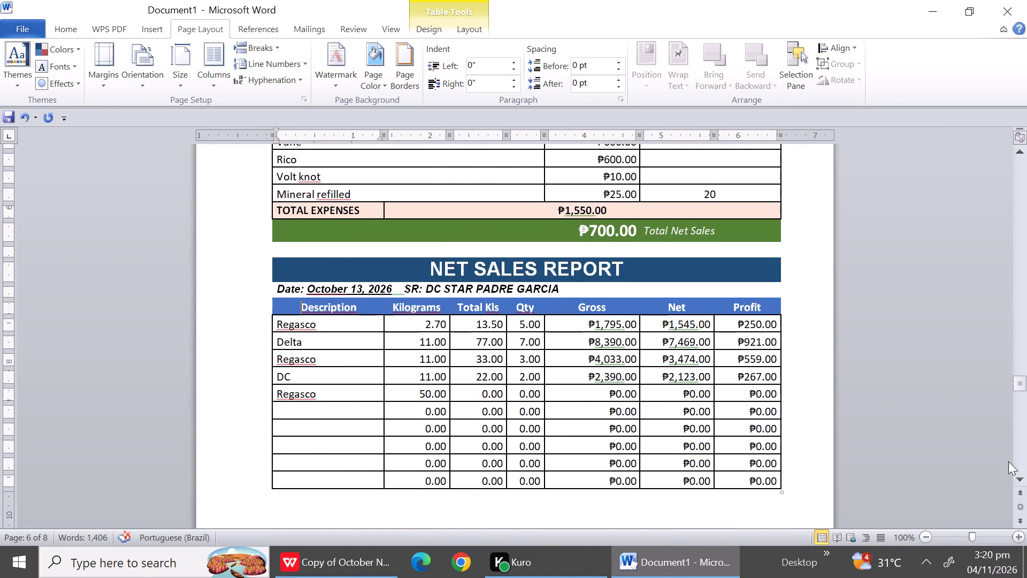
Delete all the entire rows without a description between the Regasco 50.00 row and the TOTAL row in the October 13 report.
triple_click(1023, 480)
triple_click(1023, 480)
double_click(1023, 480)
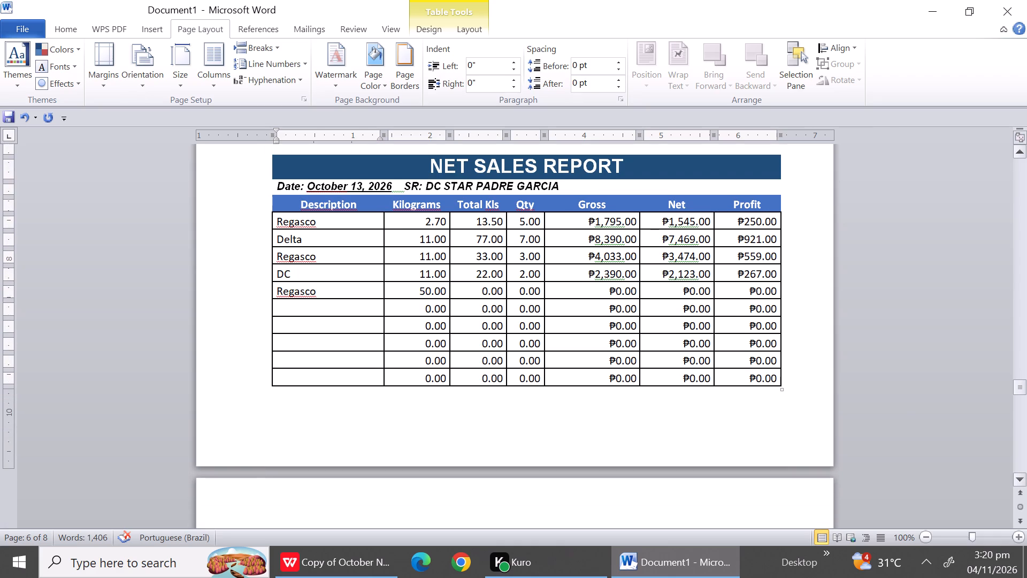
drag(313, 307, 325, 545)
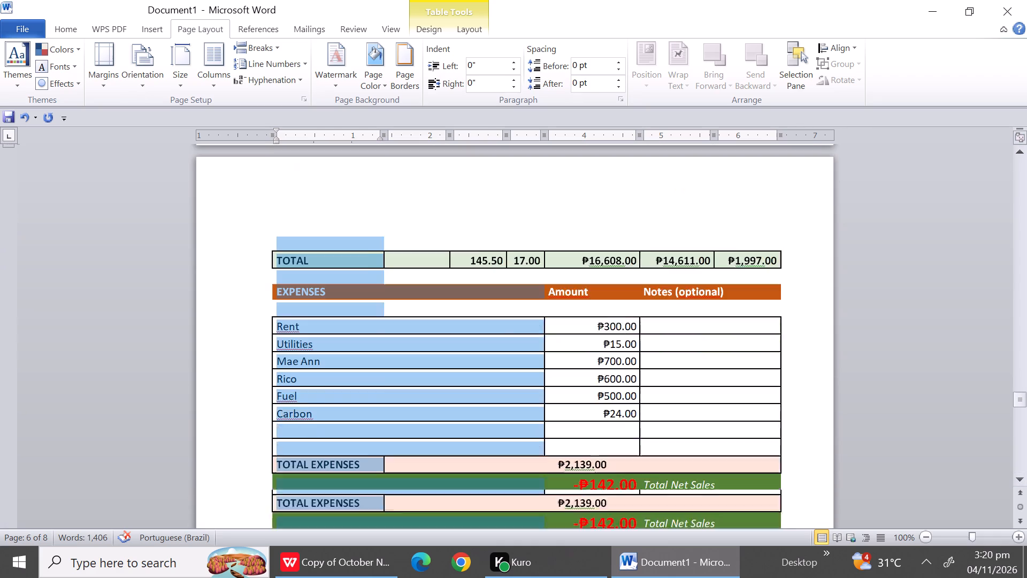
drag(325, 545, 349, 245)
right_click(349, 245)
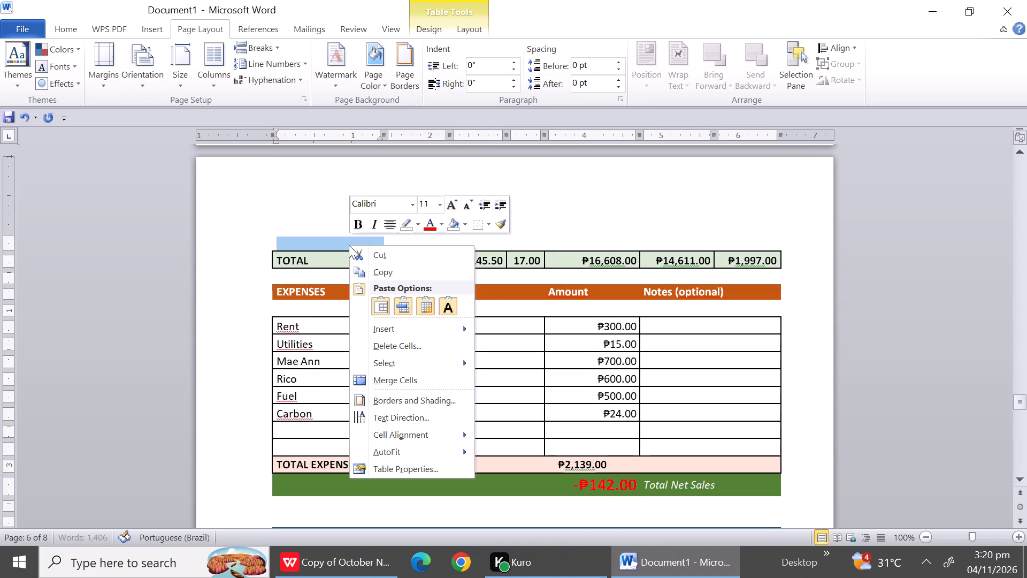
click(424, 345)
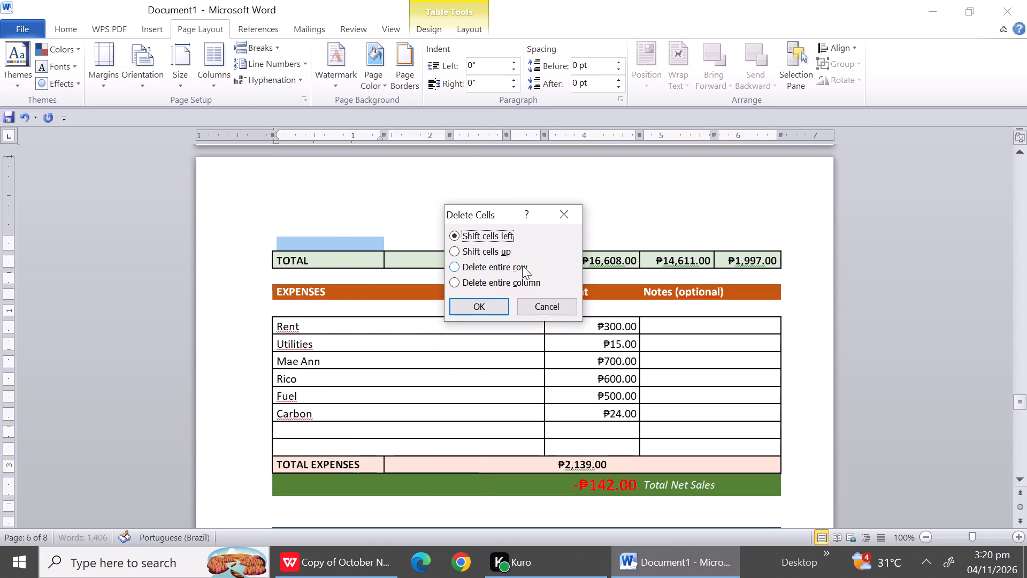
click(521, 270)
click(483, 309)
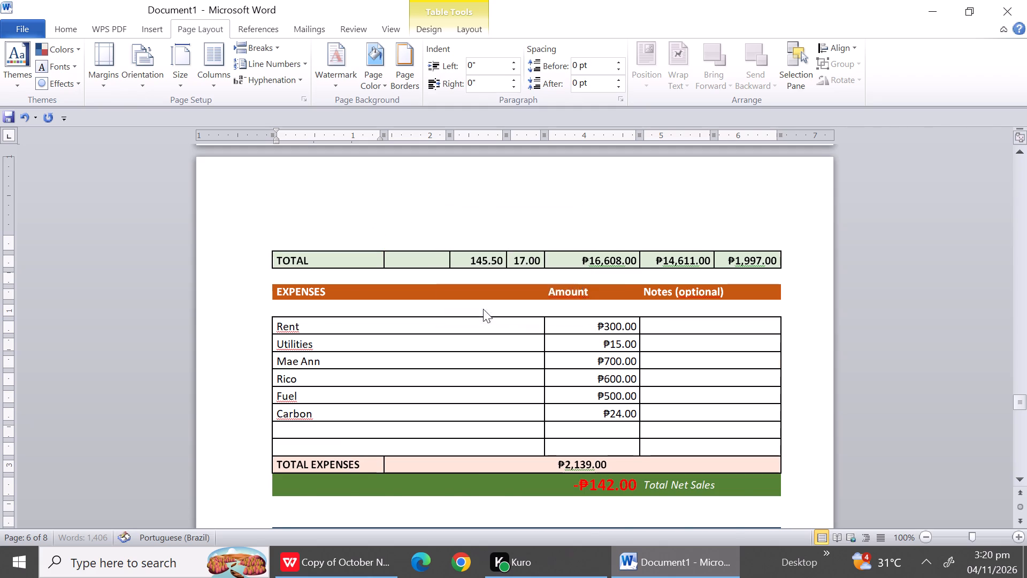
Add three line breaks in the blank row below the October 13 TOTAL row to push the EXPENSES section onto the following page.
click(1018, 147)
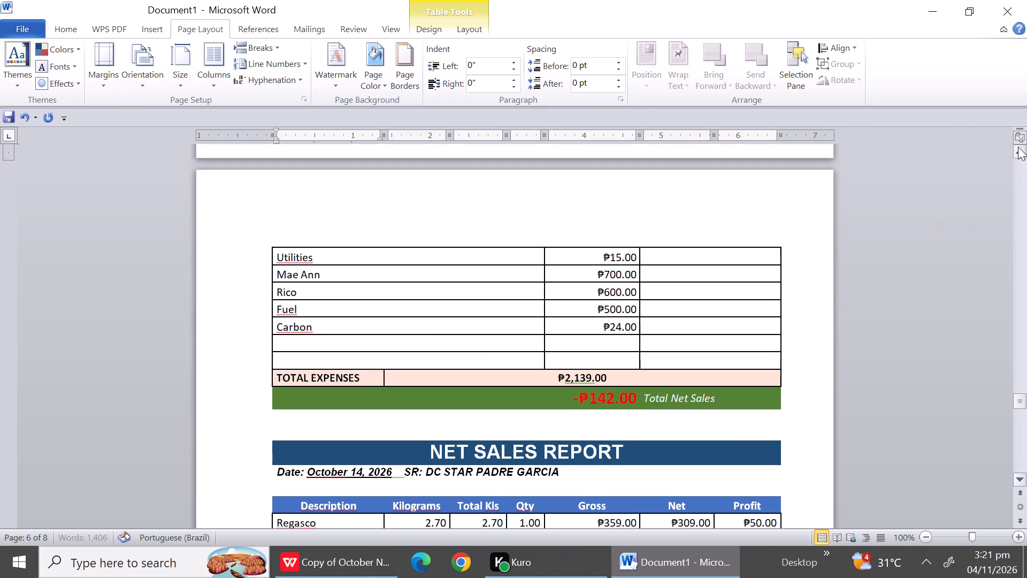
triple_click(1018, 147)
triple_click(1018, 147)
triple_click(1018, 147)
triple_click(1018, 147)
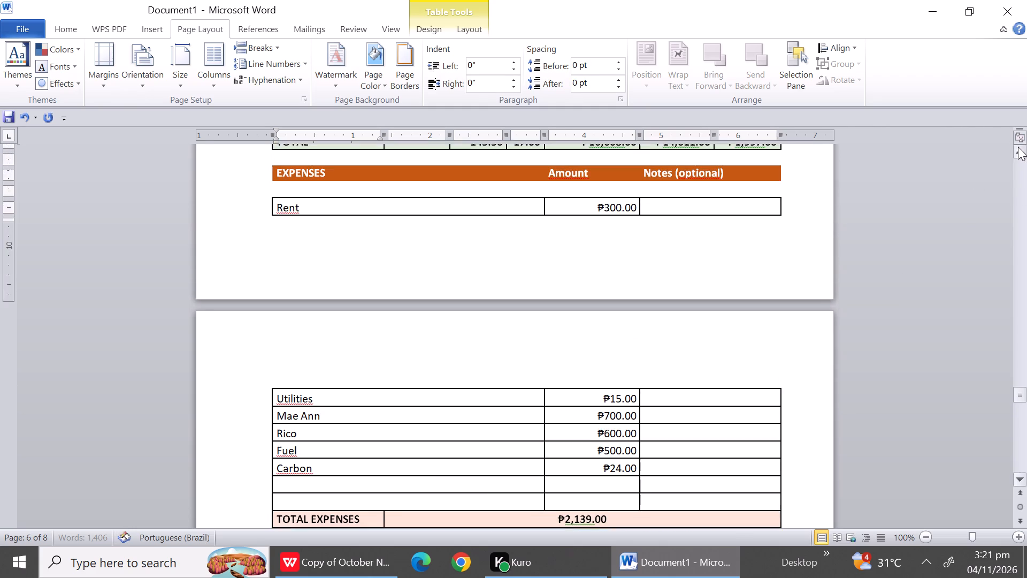
triple_click(1018, 147)
click(1018, 147)
drag(1018, 147, 846, 279)
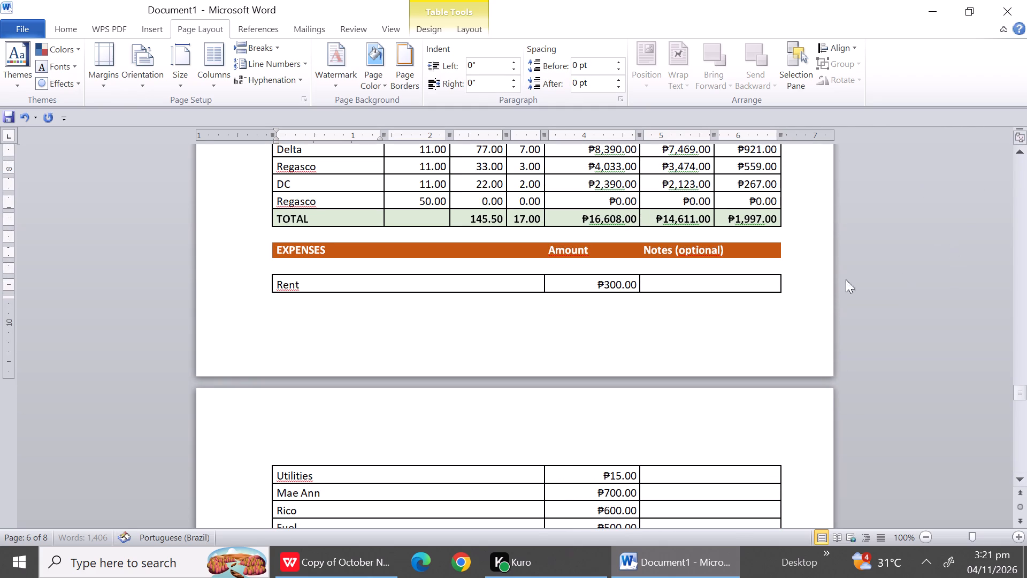
drag(846, 279, 785, 235)
click(785, 235)
key(Return)
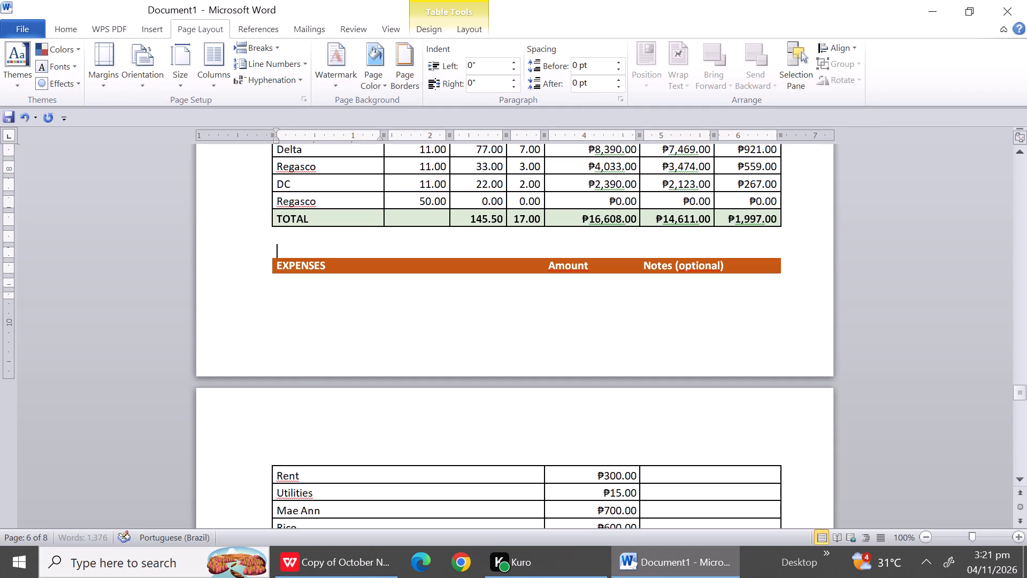
key(Return)
key(Return)
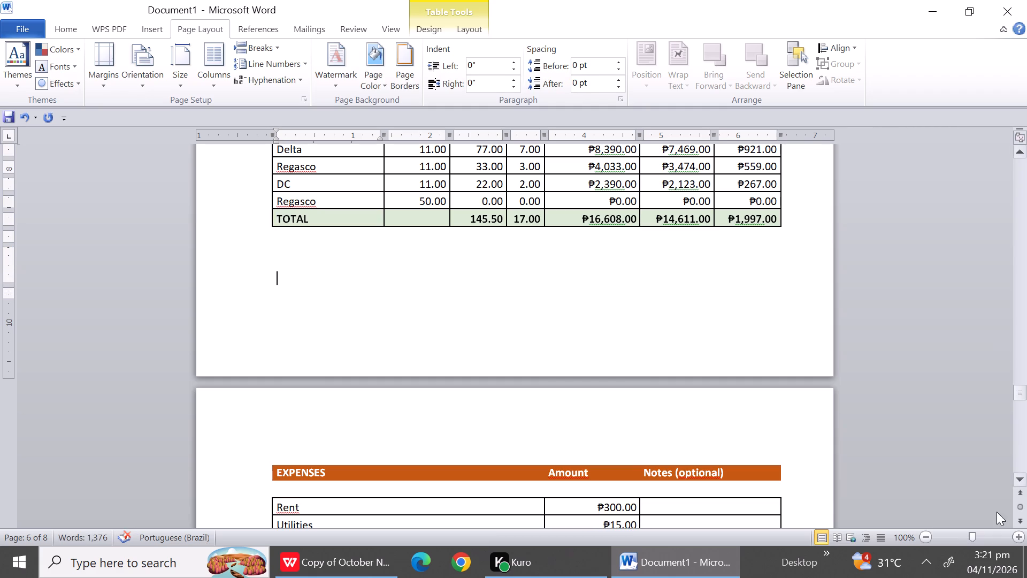
Delete the entire blank row between the EXPENSES header and the Rent row in the October 13 report.
click(1020, 485)
double_click(1020, 485)
drag(1020, 485, 369, 506)
click(298, 443)
right_click(298, 443)
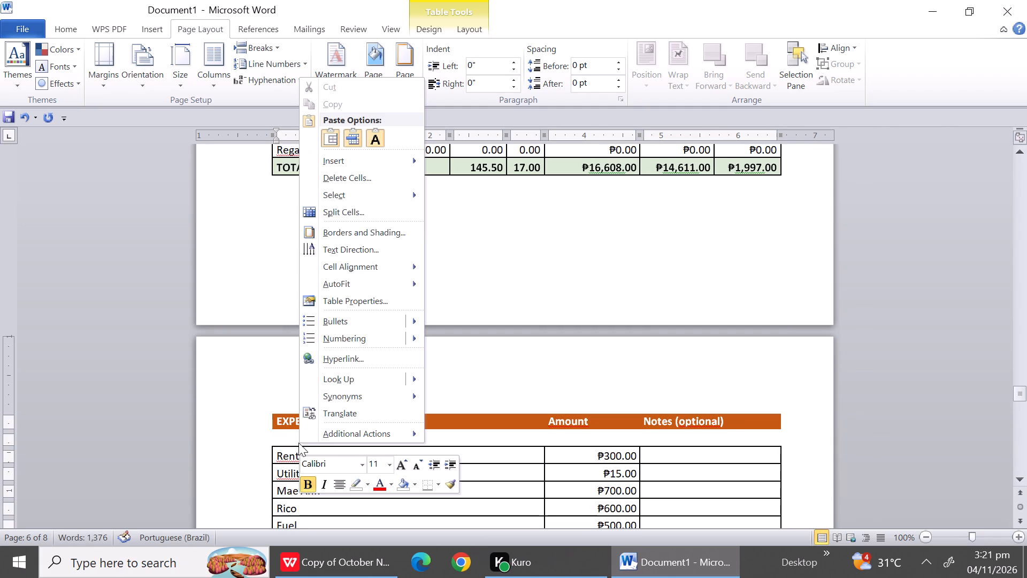
click(342, 177)
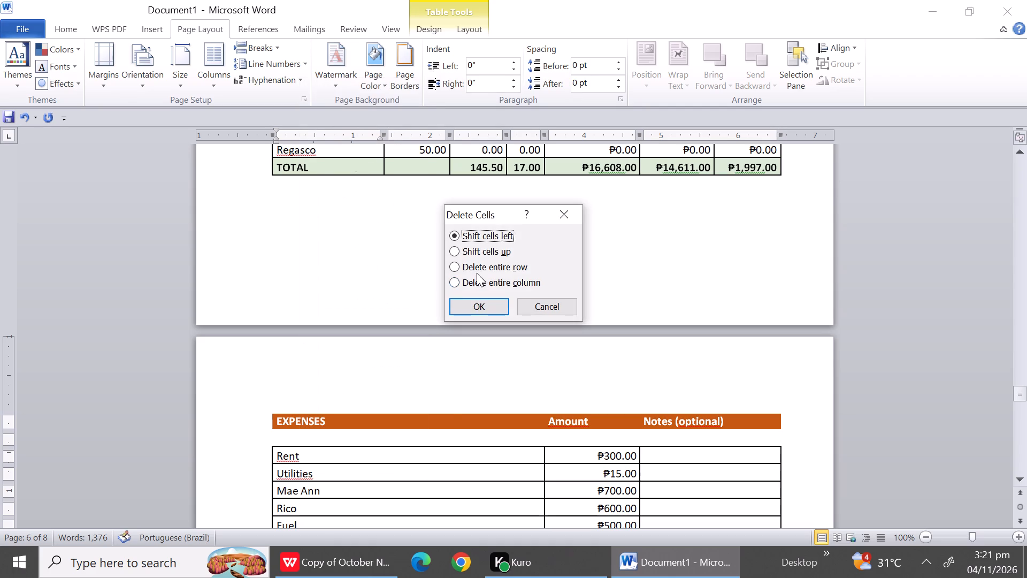
click(475, 272)
click(476, 308)
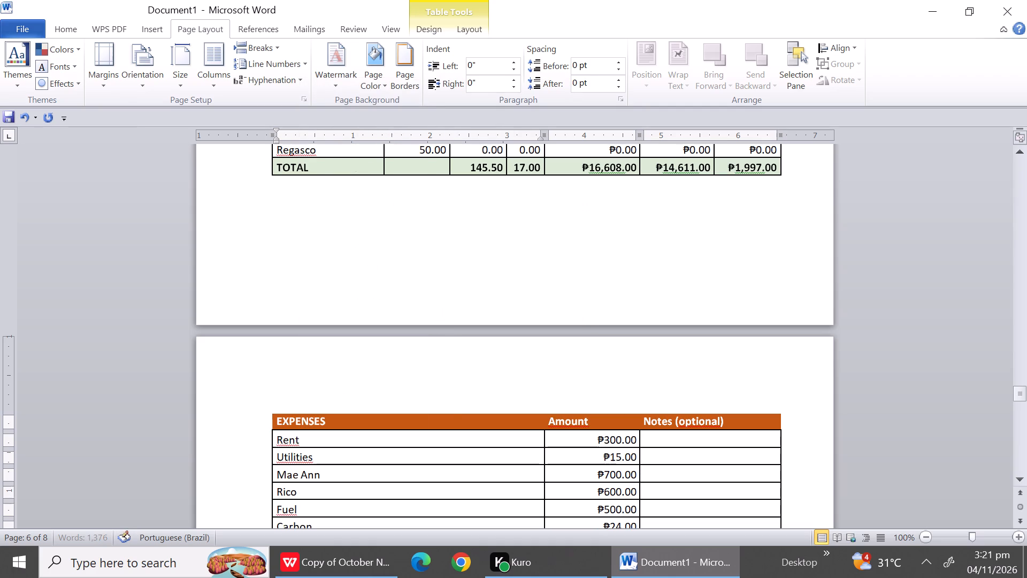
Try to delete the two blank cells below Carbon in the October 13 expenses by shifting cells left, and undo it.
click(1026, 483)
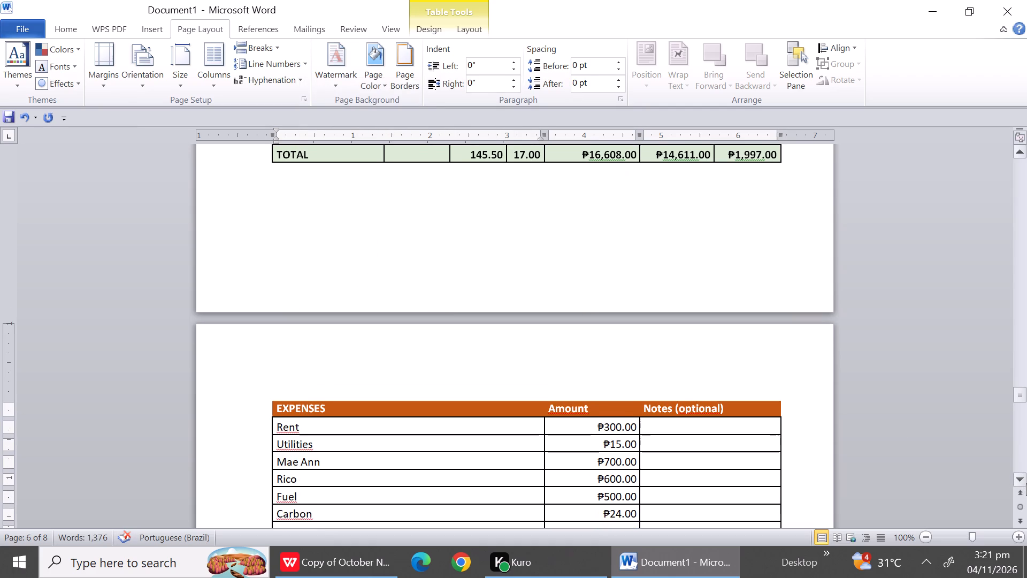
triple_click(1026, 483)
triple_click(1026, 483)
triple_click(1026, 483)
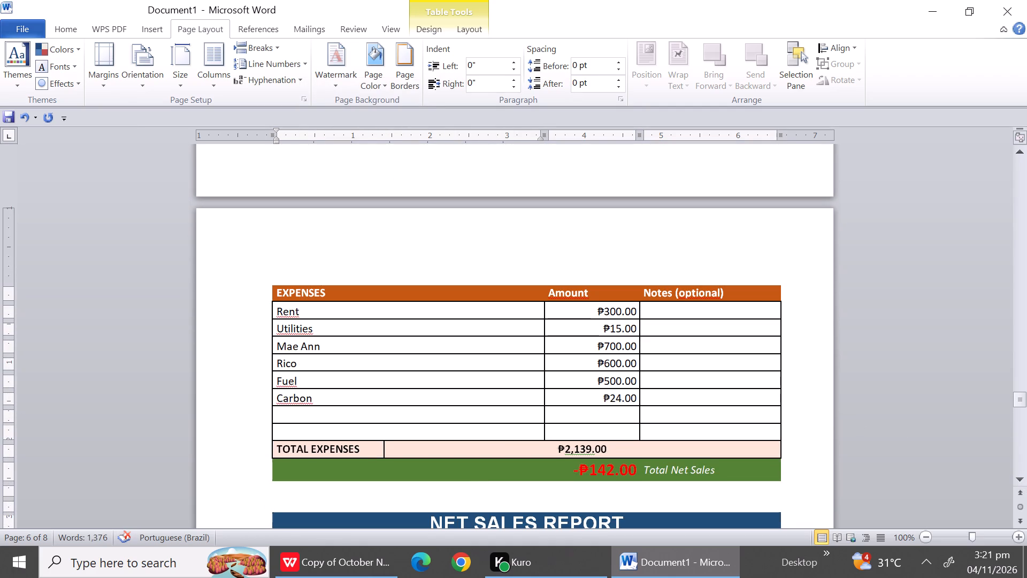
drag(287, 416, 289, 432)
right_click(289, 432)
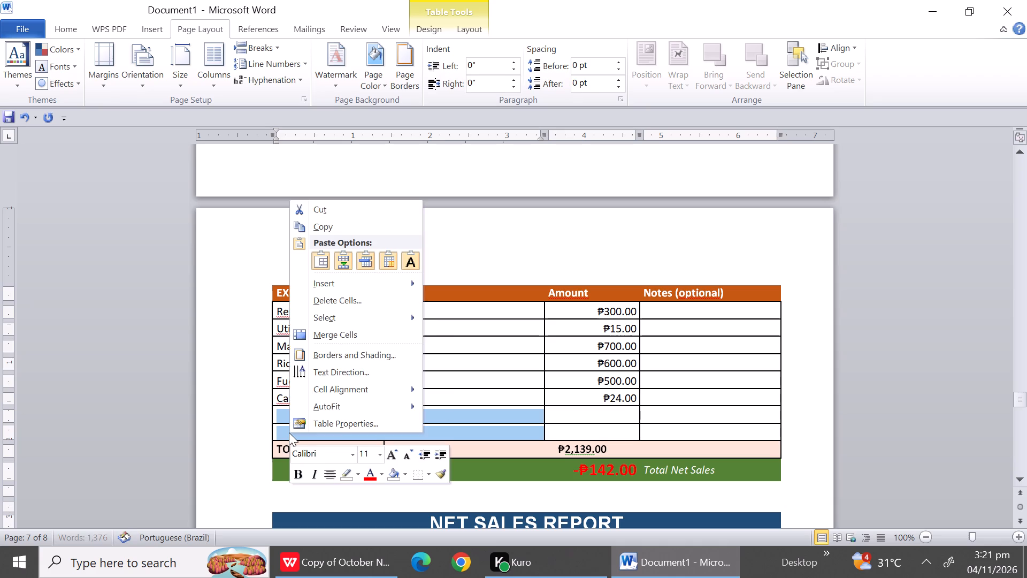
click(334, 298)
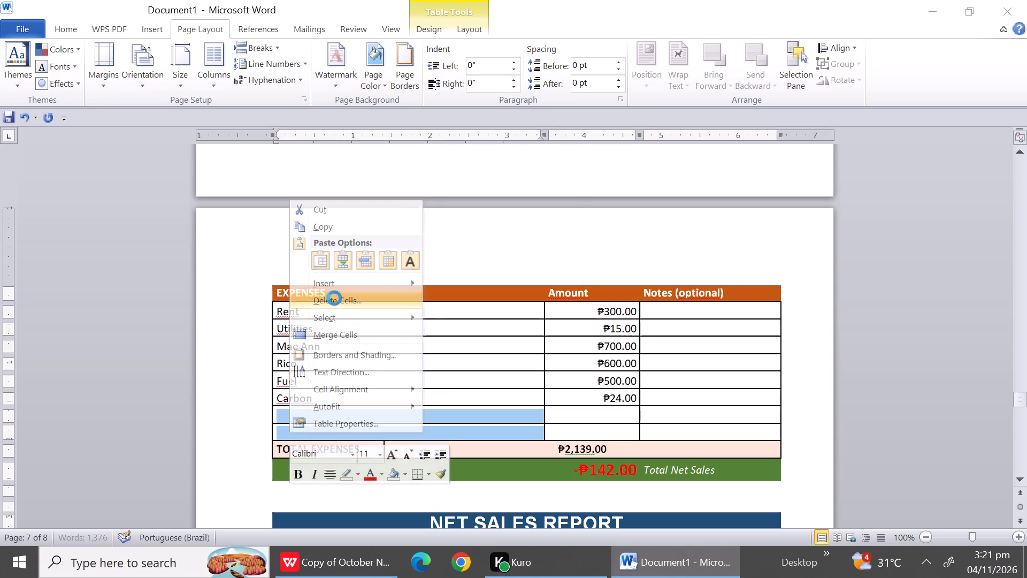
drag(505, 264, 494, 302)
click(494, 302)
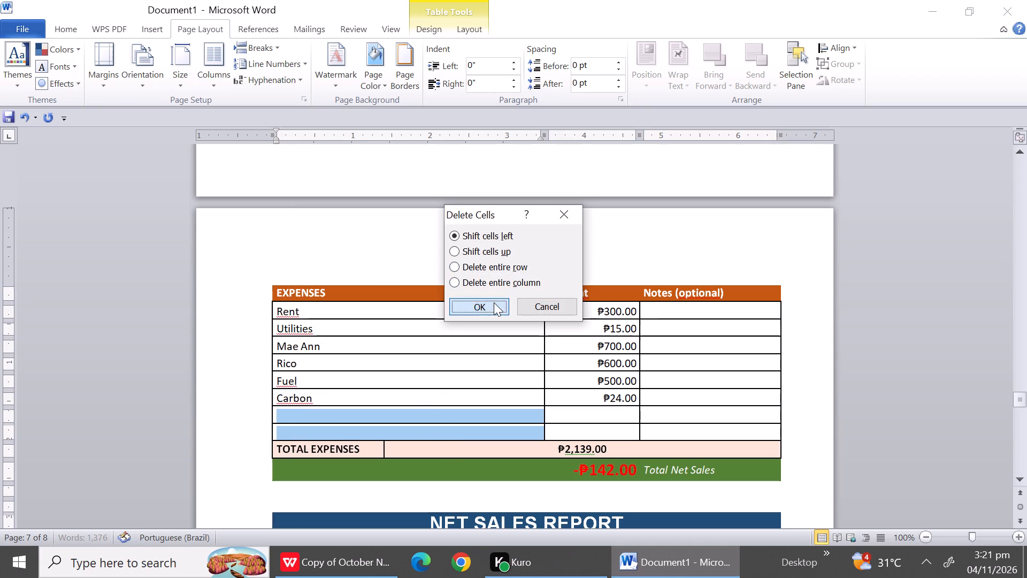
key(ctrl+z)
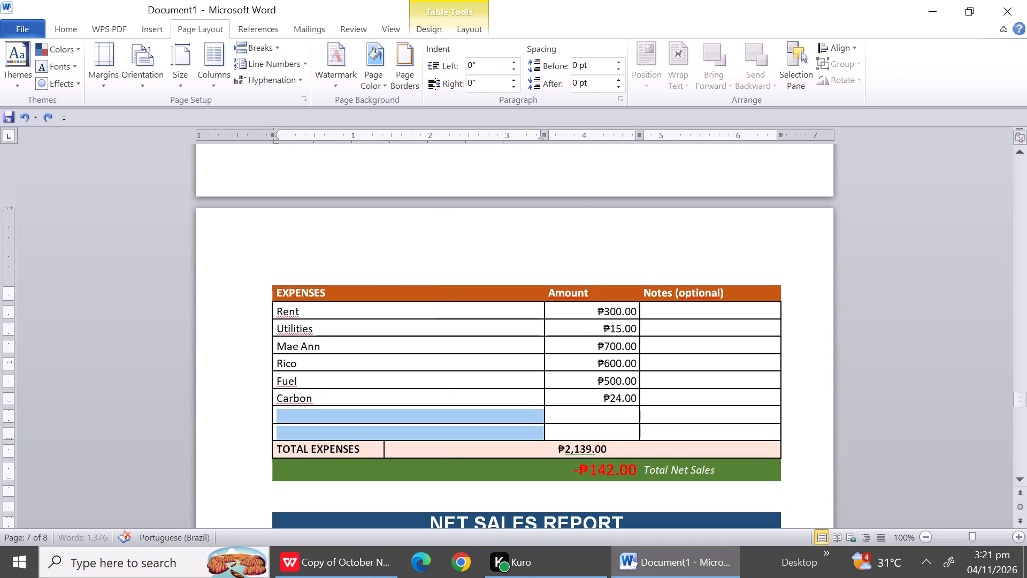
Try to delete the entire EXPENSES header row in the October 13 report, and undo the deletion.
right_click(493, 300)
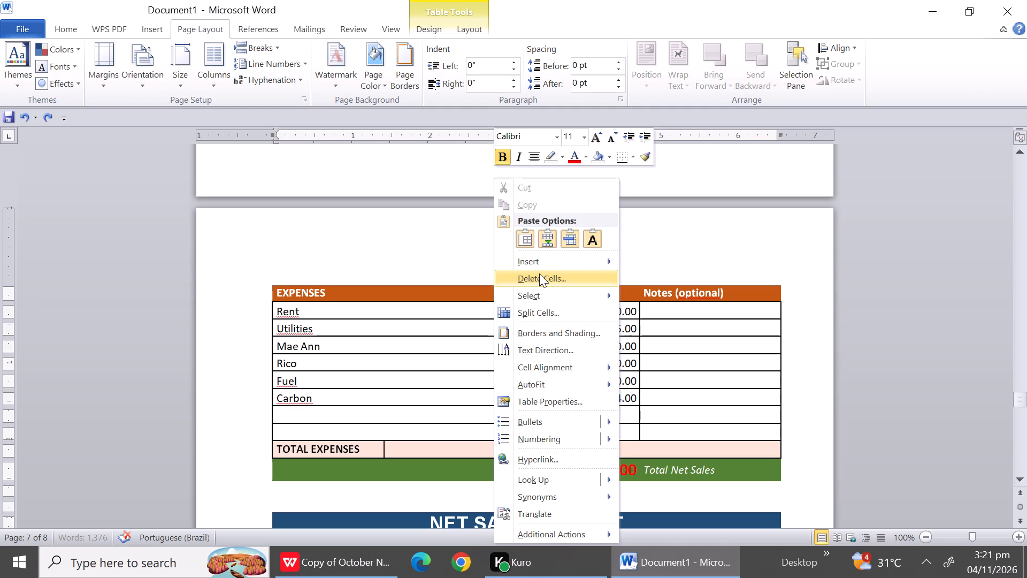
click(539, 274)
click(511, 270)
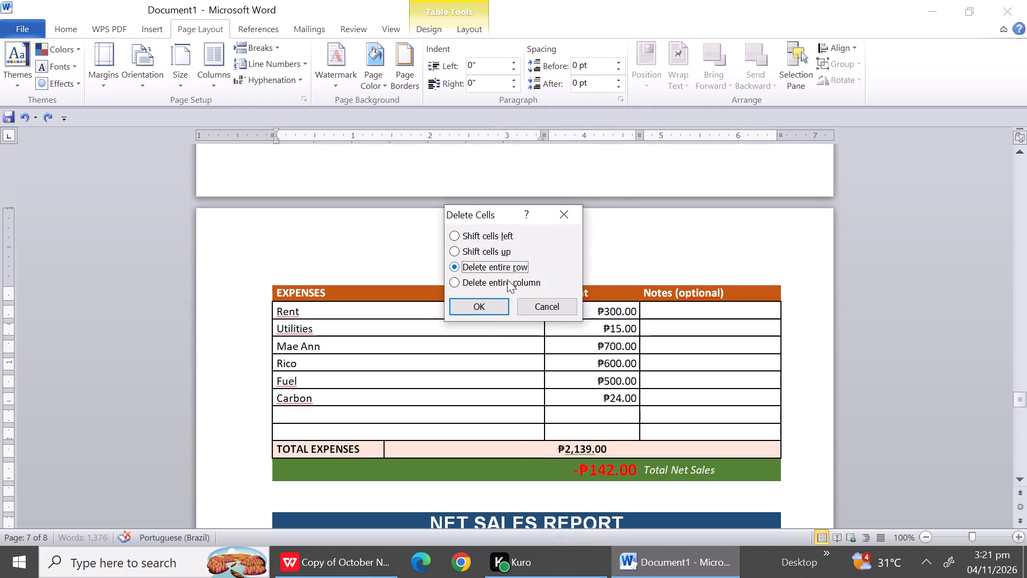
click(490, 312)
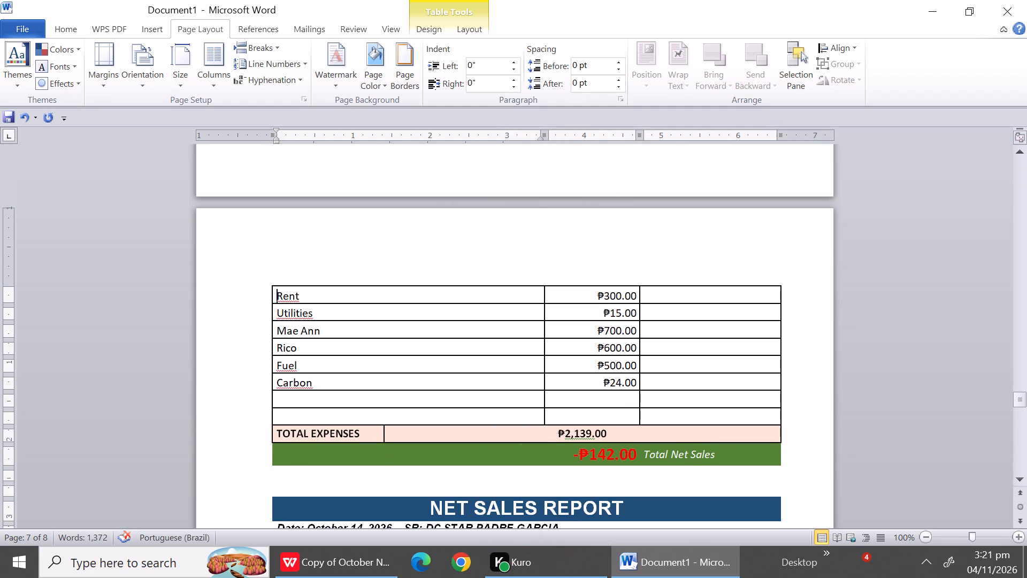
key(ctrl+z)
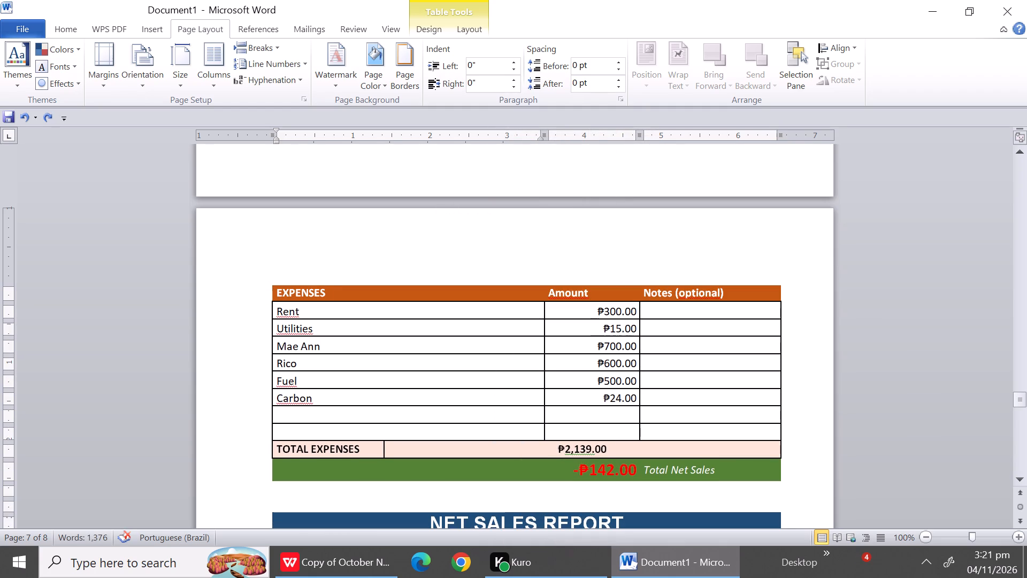
Delete the two entire blank rows between Carbon and TOTAL EXPENSES in the October 13 report.
drag(305, 408, 300, 429)
right_click(300, 429)
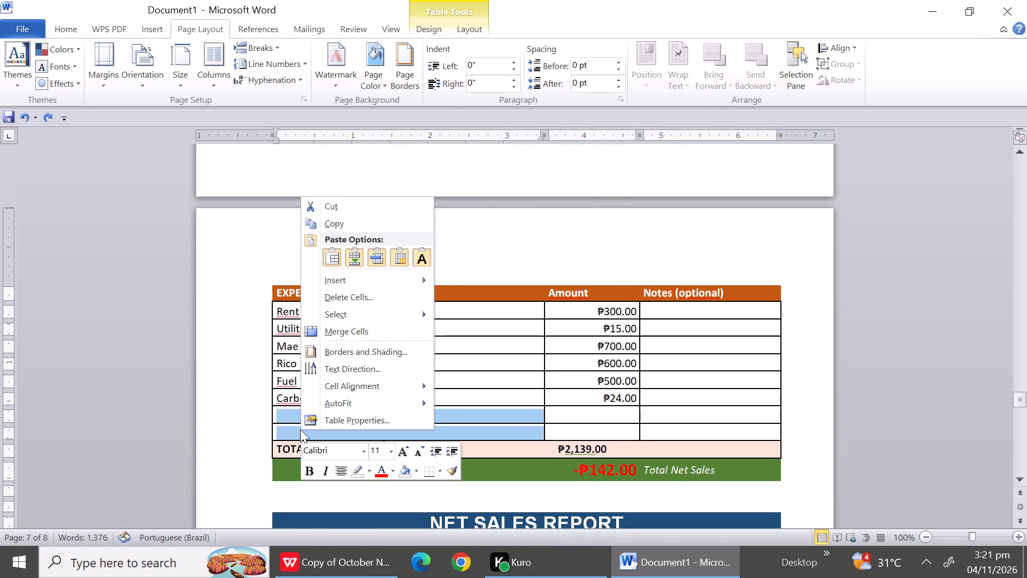
click(346, 301)
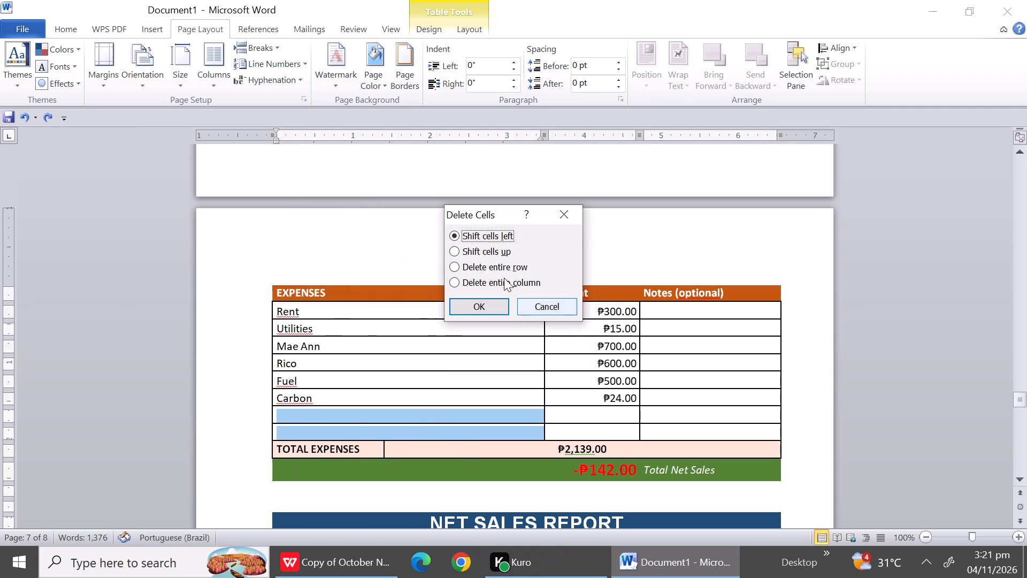
click(498, 264)
click(480, 314)
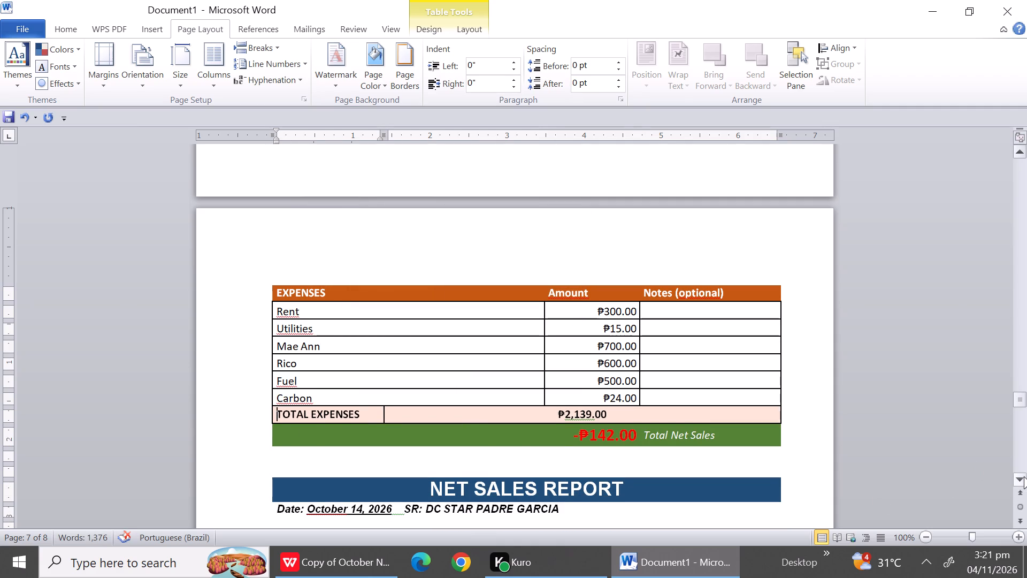
Delete one entire blank row between the October 13 net sales total and the October 14 report title.
triple_click(1024, 475)
triple_click(1024, 475)
triple_click(1024, 475)
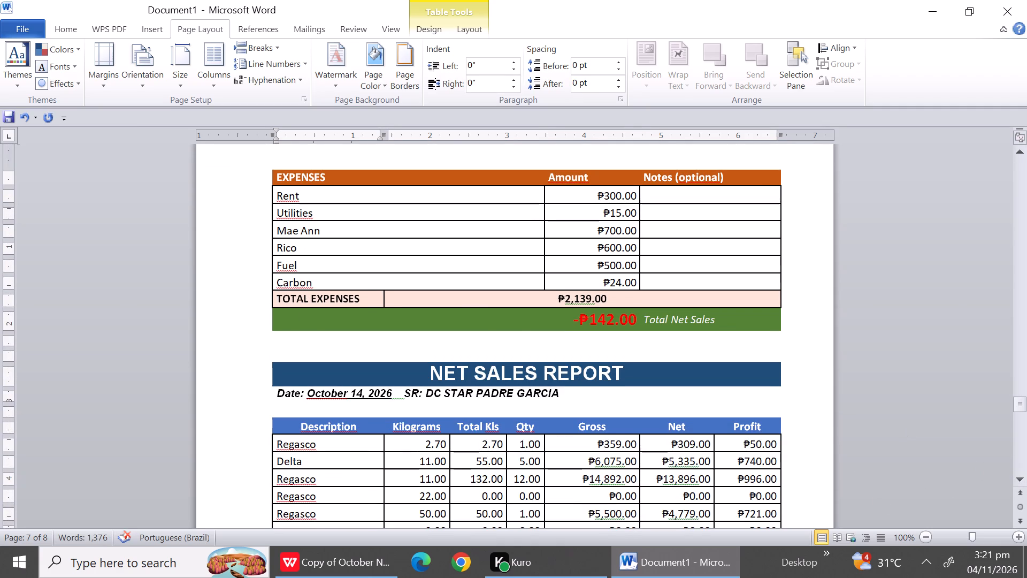
click(290, 353)
right_click(290, 353)
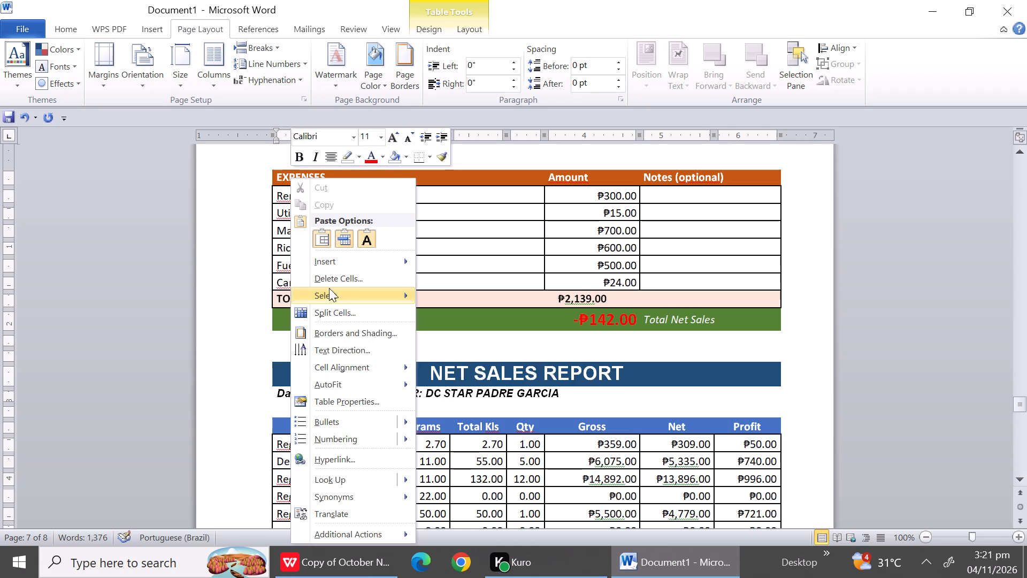
click(327, 279)
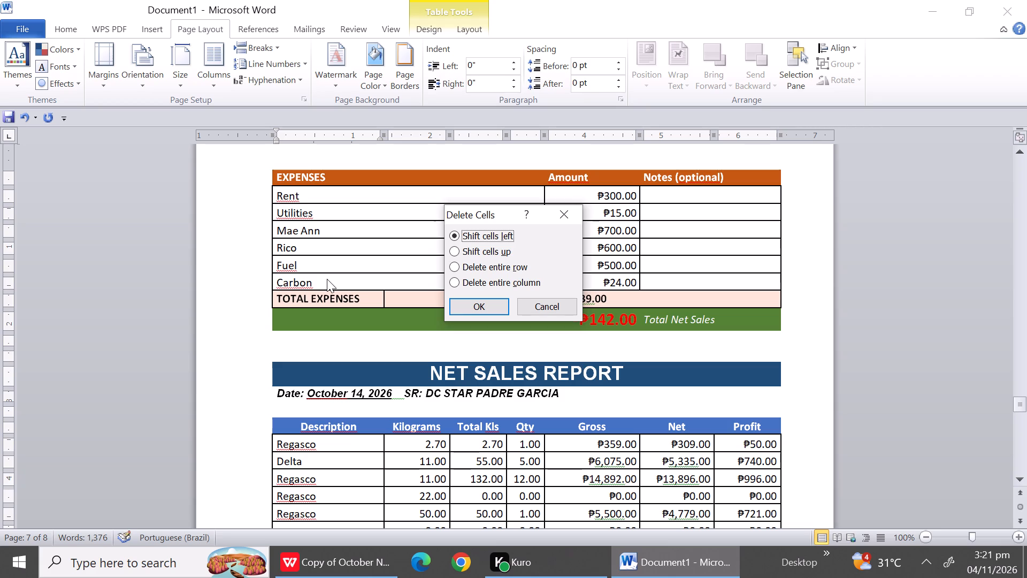
click(467, 270)
click(478, 303)
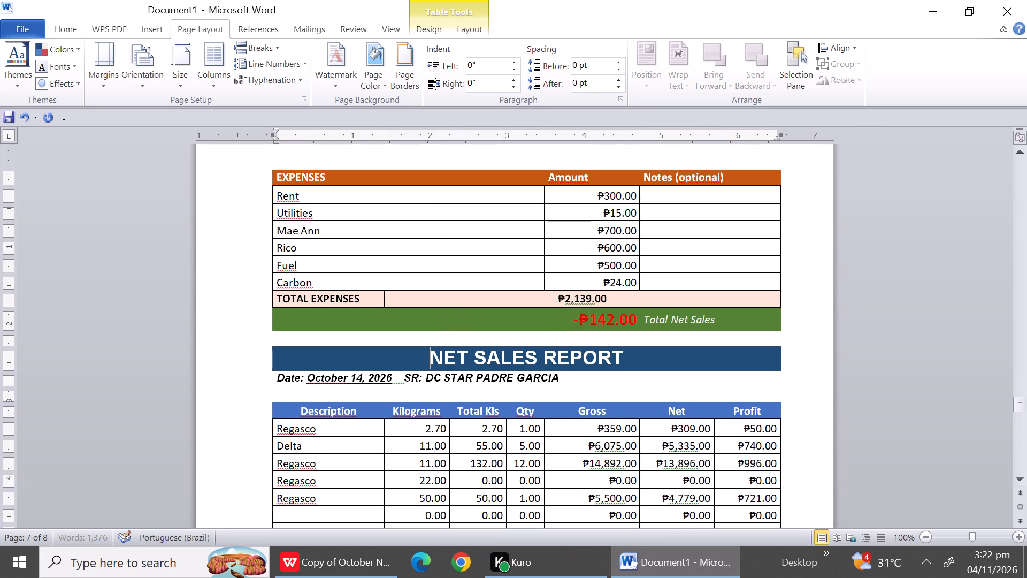
Delete the entire blank row between the date line and the Description header in the October 14 report.
click(374, 395)
right_click(374, 395)
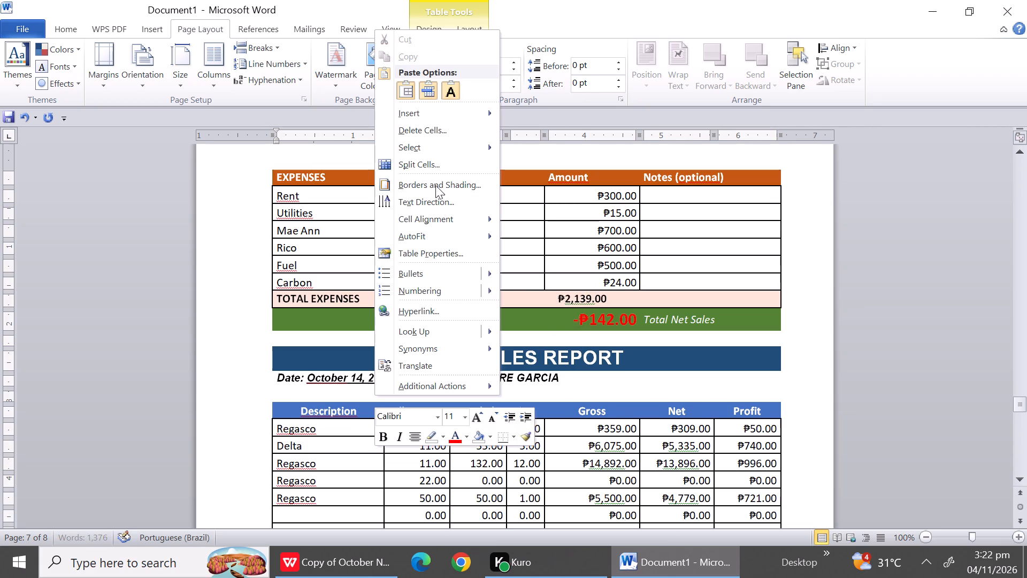
click(430, 134)
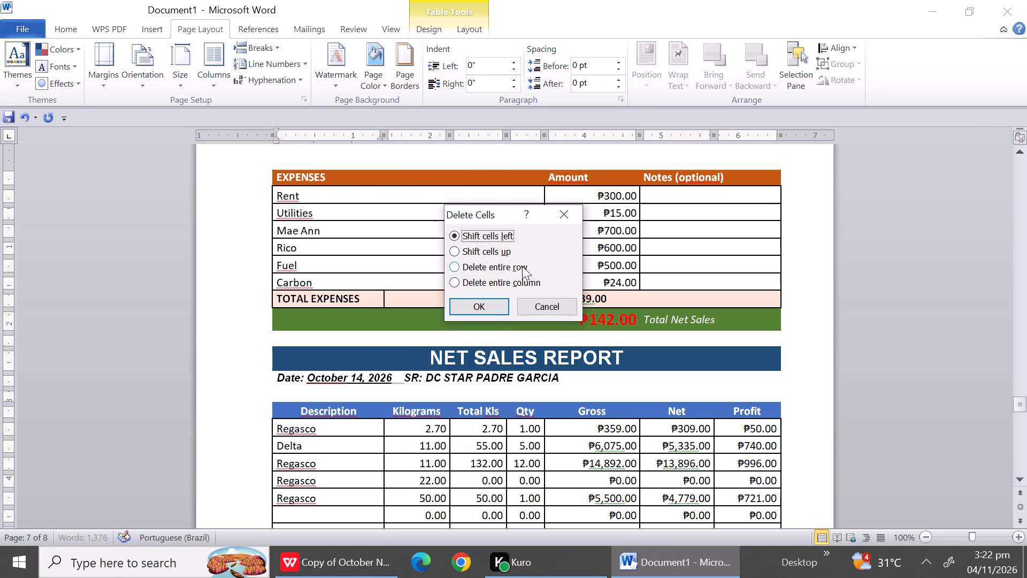
click(522, 266)
click(490, 305)
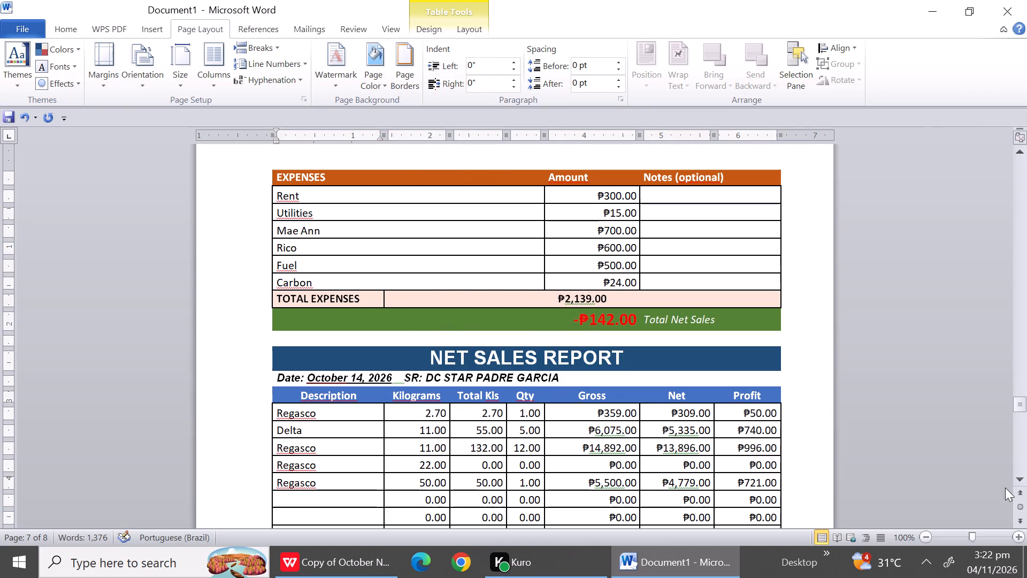
Delete the five unnamed zero-value rows and the blank row above TOTAL in the October 14 sales table.
triple_click(1020, 479)
triple_click(1020, 479)
triple_click(1020, 479)
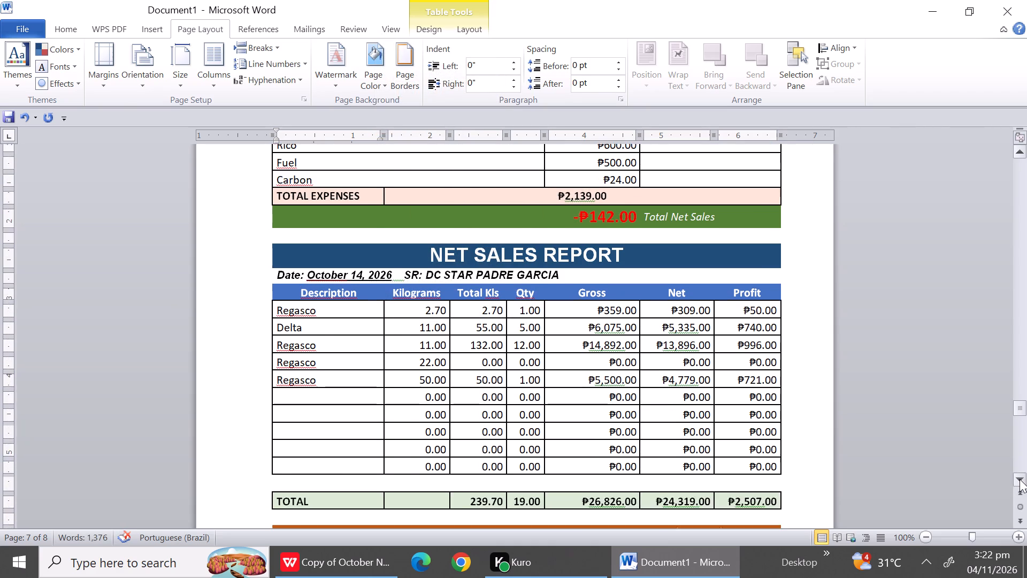
triple_click(1020, 479)
triple_click(1020, 479)
drag(335, 313, 335, 391)
right_click(335, 391)
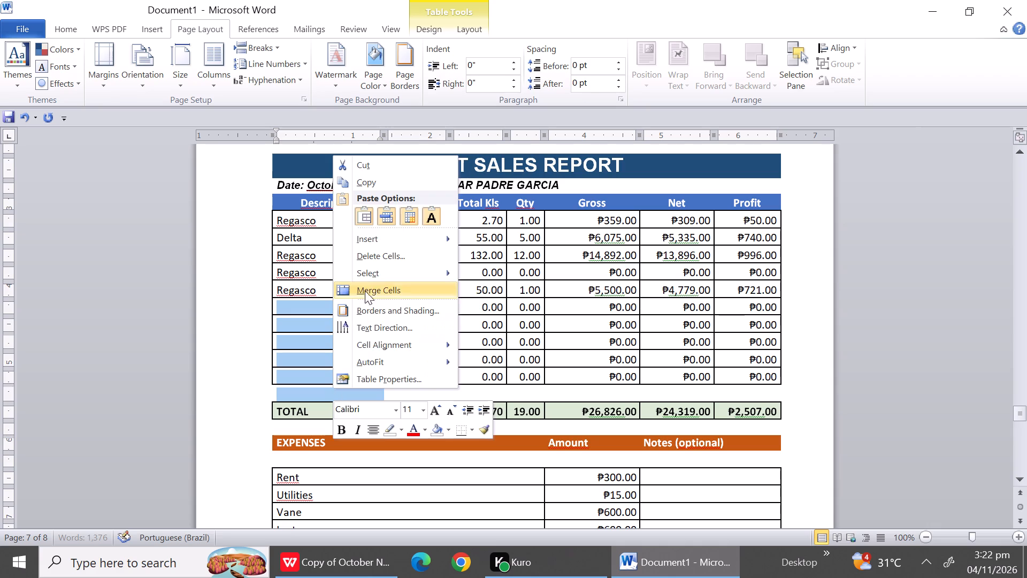
click(356, 258)
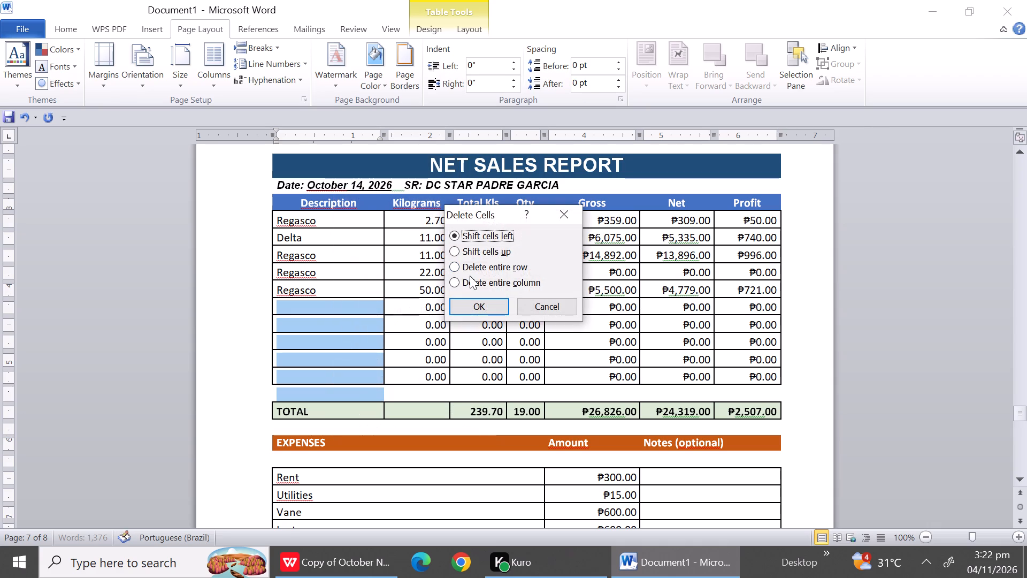
click(469, 271)
click(475, 313)
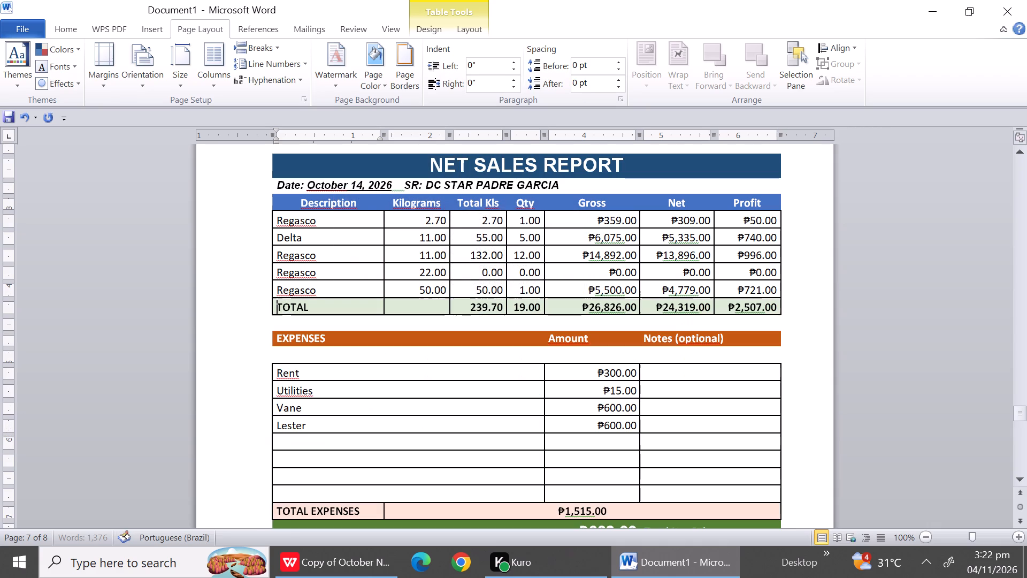
Delete the entire blank row between the EXPENSES header and Rent in the October 14 report.
click(340, 352)
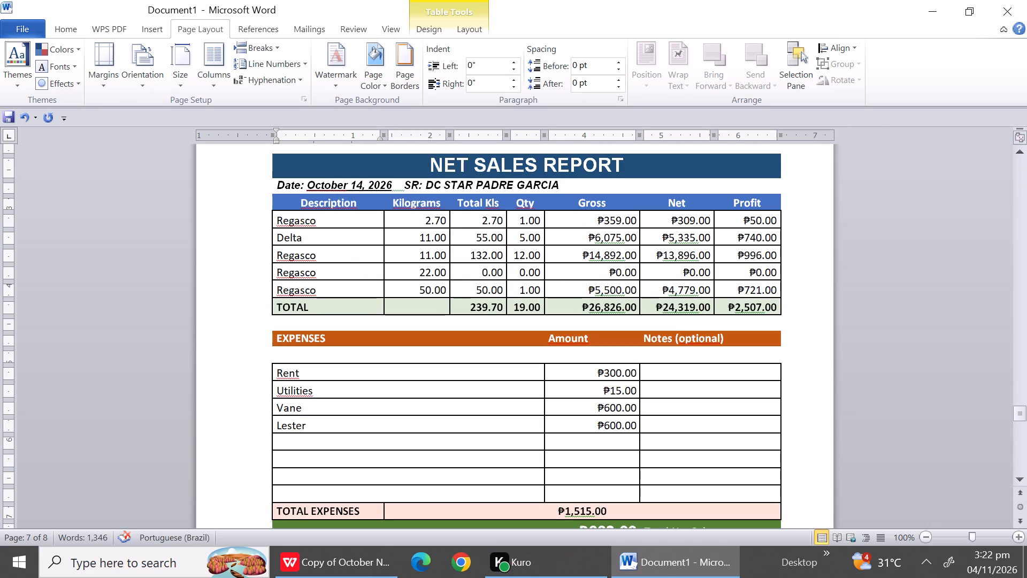
right_click(340, 352)
click(374, 283)
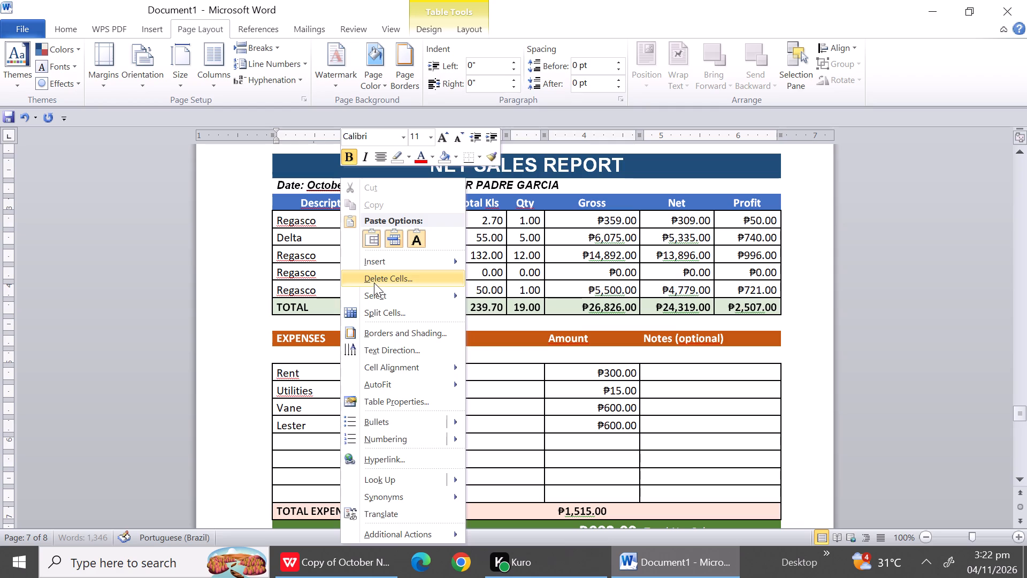
click(495, 265)
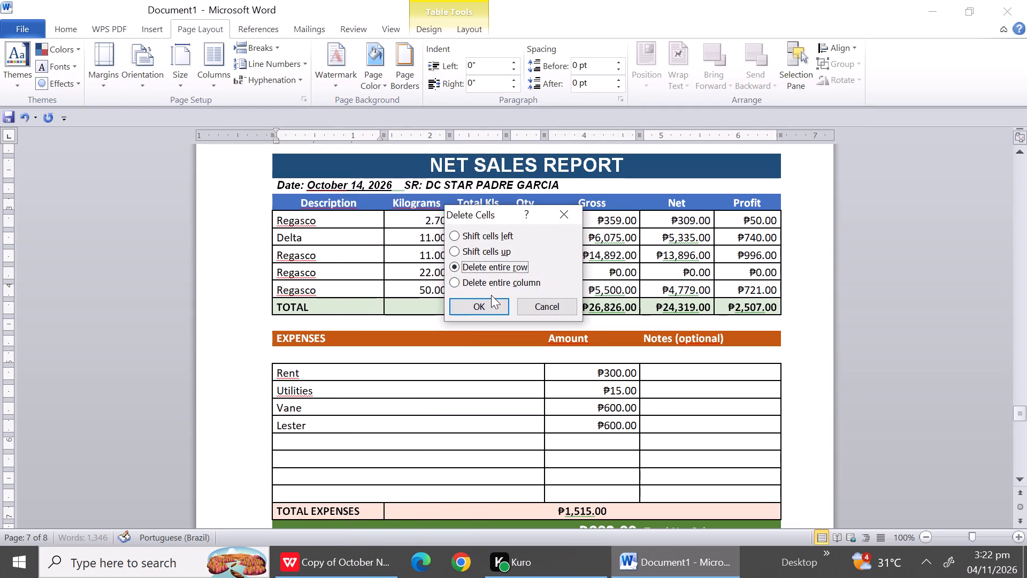
click(490, 311)
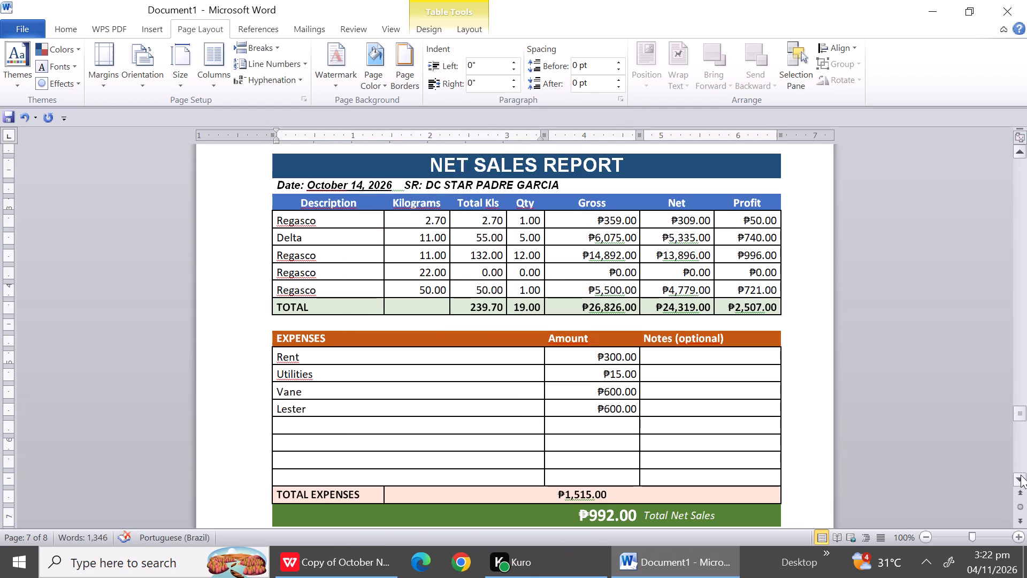
Delete the four entire blank rows between Lester and TOTAL EXPENSES in the October 14 report.
triple_click(1021, 475)
triple_click(1021, 475)
click(1021, 475)
double_click(1021, 475)
drag(1021, 475, 351, 374)
drag(316, 298, 312, 349)
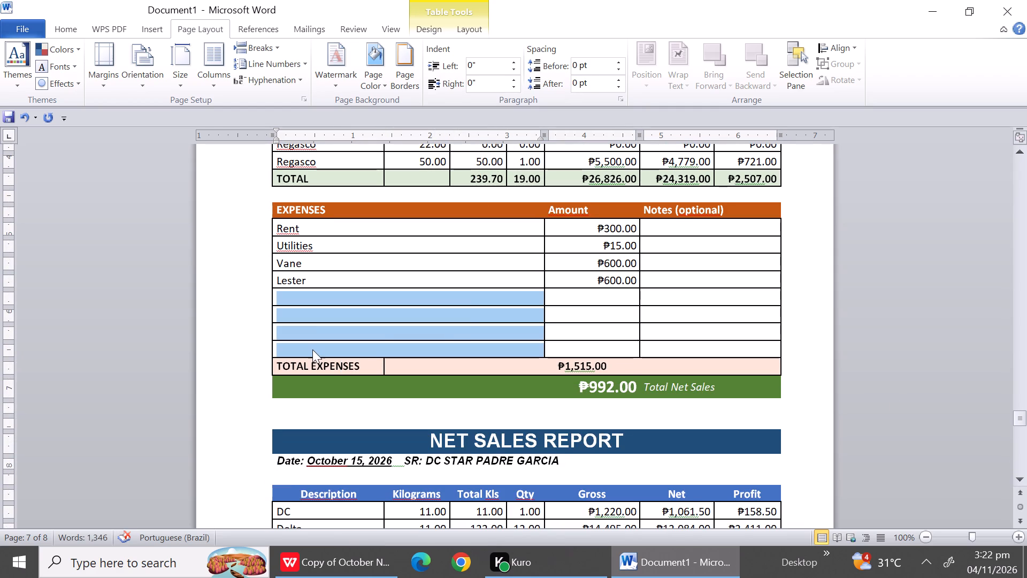
right_click(312, 349)
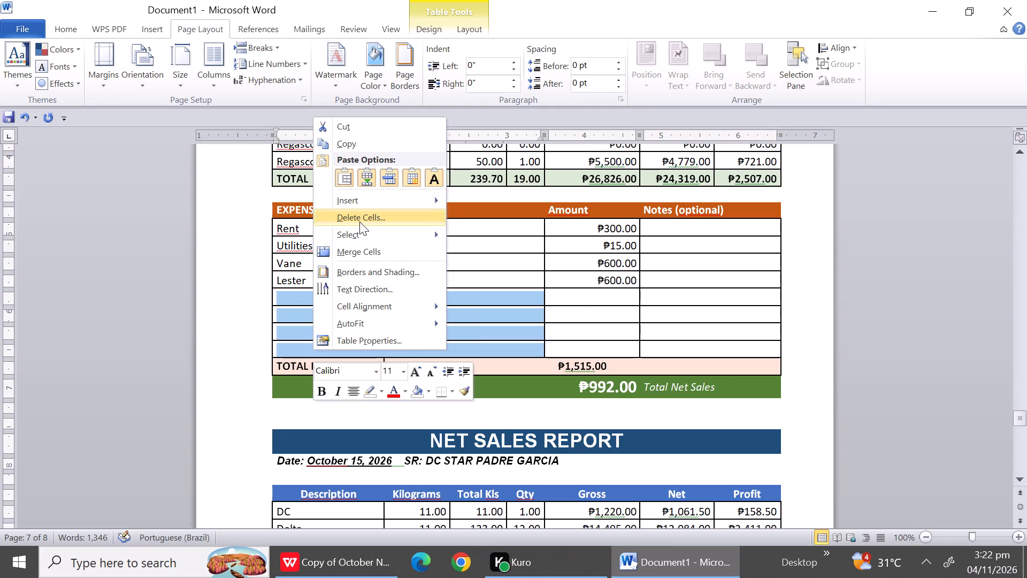
click(359, 222)
click(512, 262)
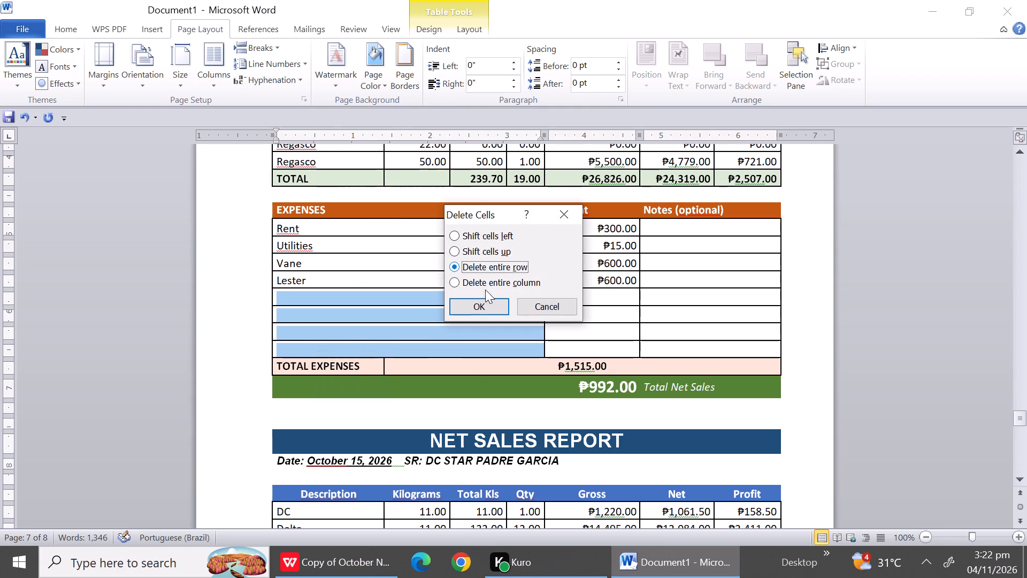
click(484, 303)
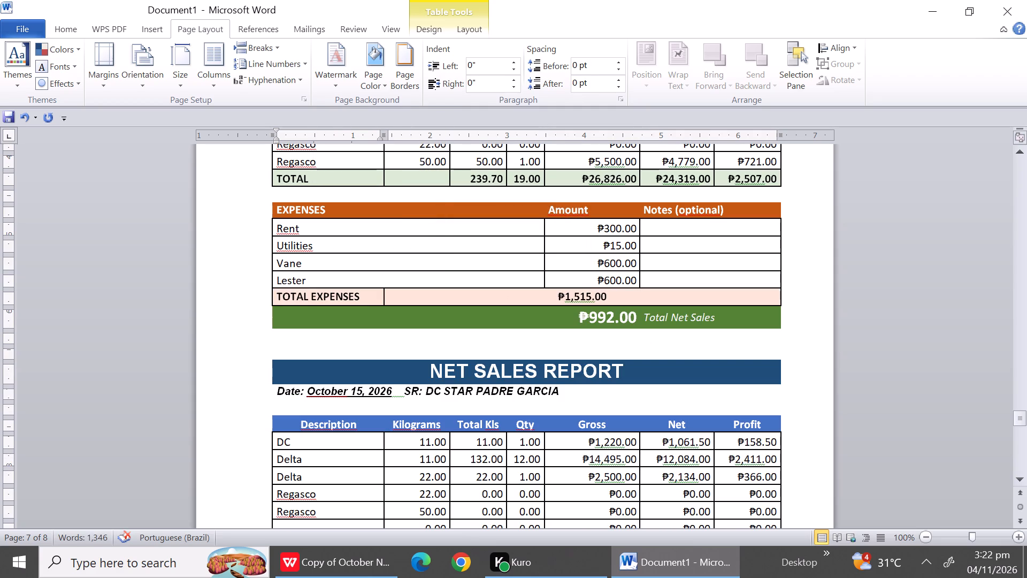
Delete one entire blank row between the October 14 net sales total and the October 15 report title.
click(316, 348)
right_click(316, 348)
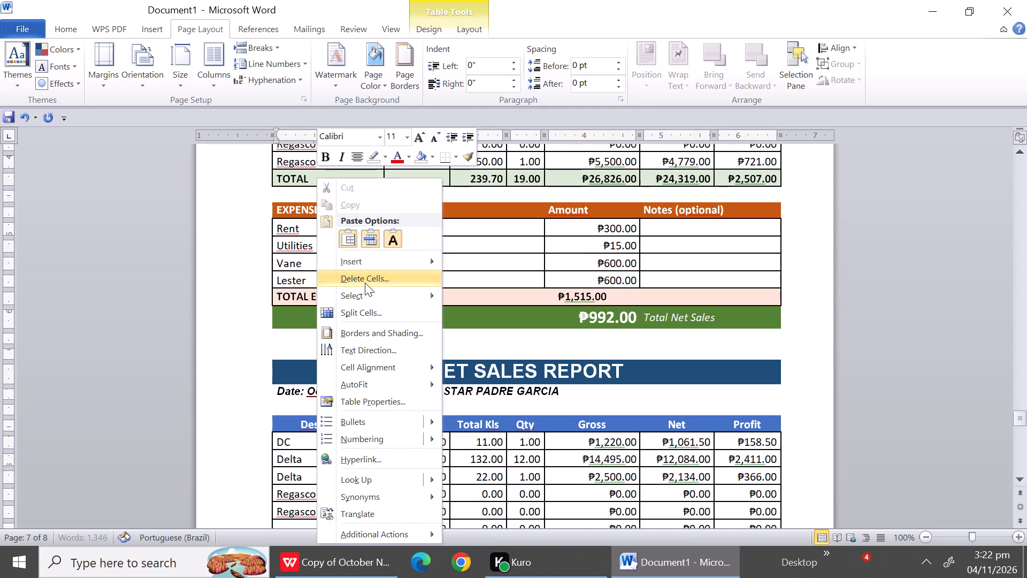
click(365, 283)
click(474, 275)
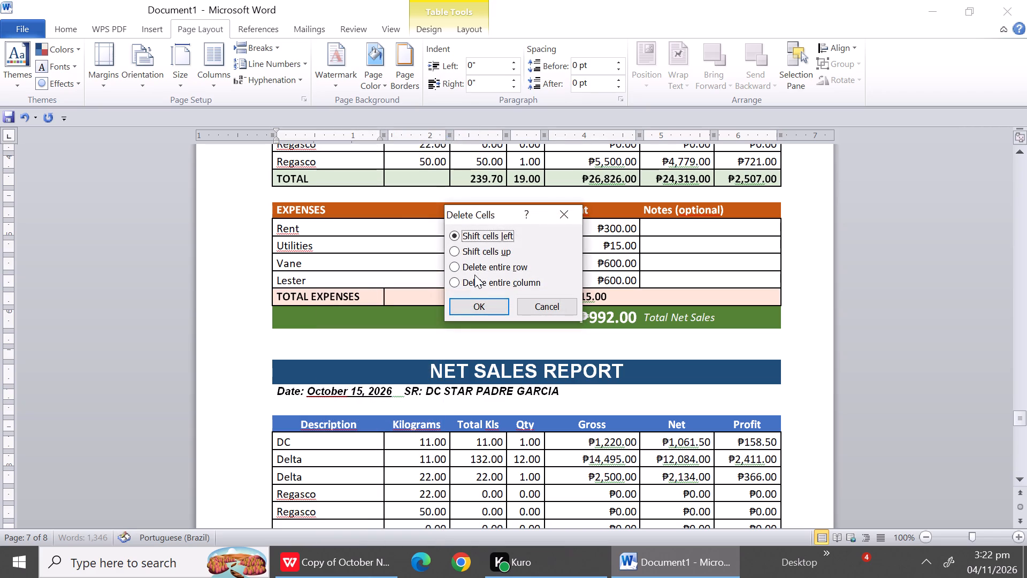
click(472, 270)
click(472, 308)
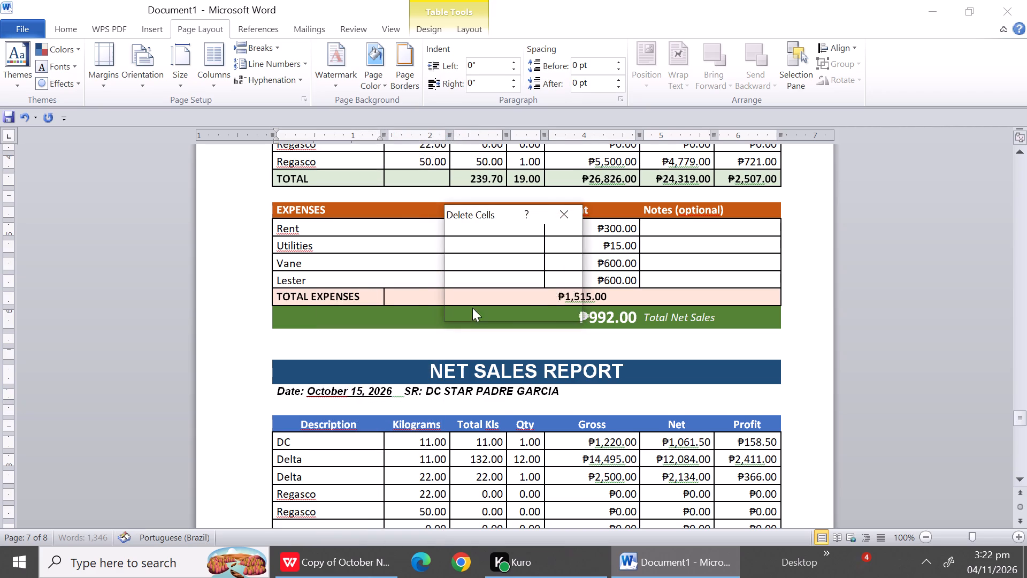
Delete the entire blank row between the date line and the Description header in the October 15 report.
click(297, 396)
right_click(297, 396)
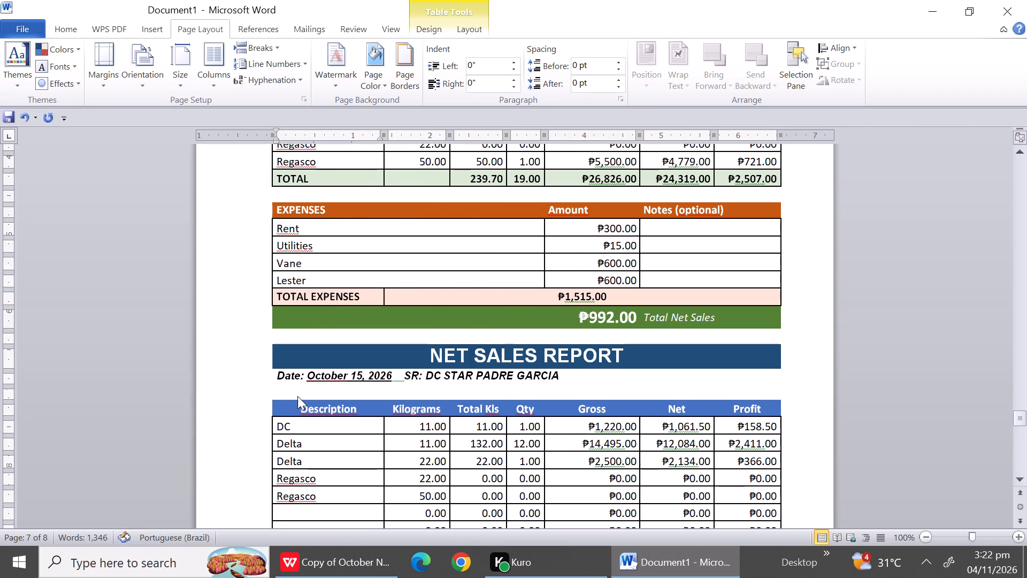
click(350, 134)
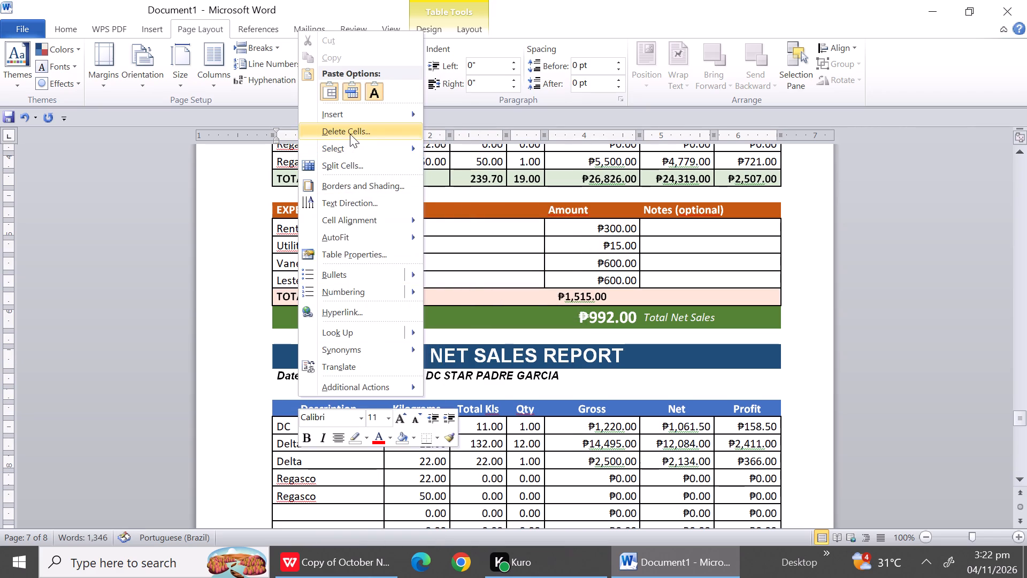
click(485, 268)
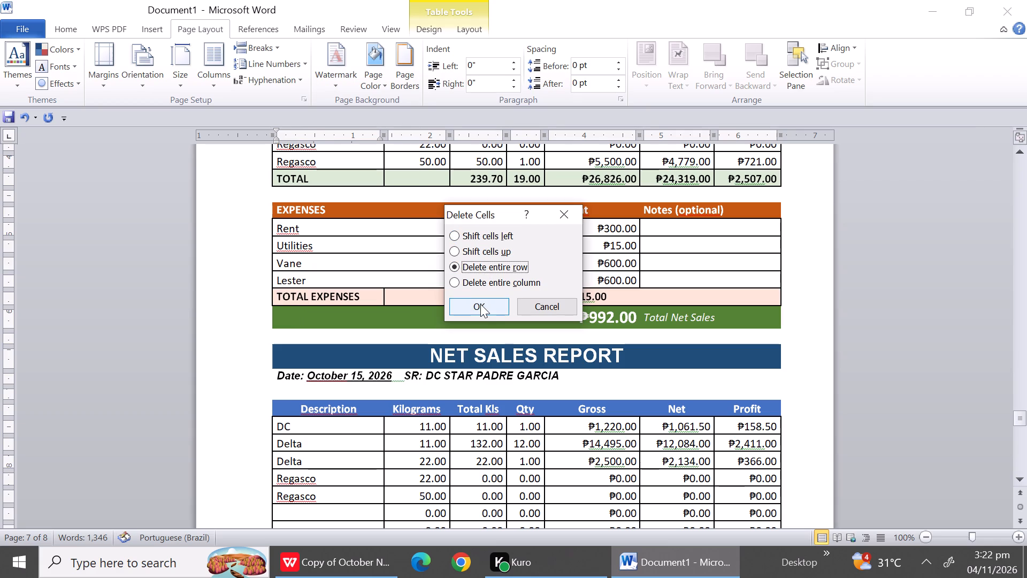
click(480, 304)
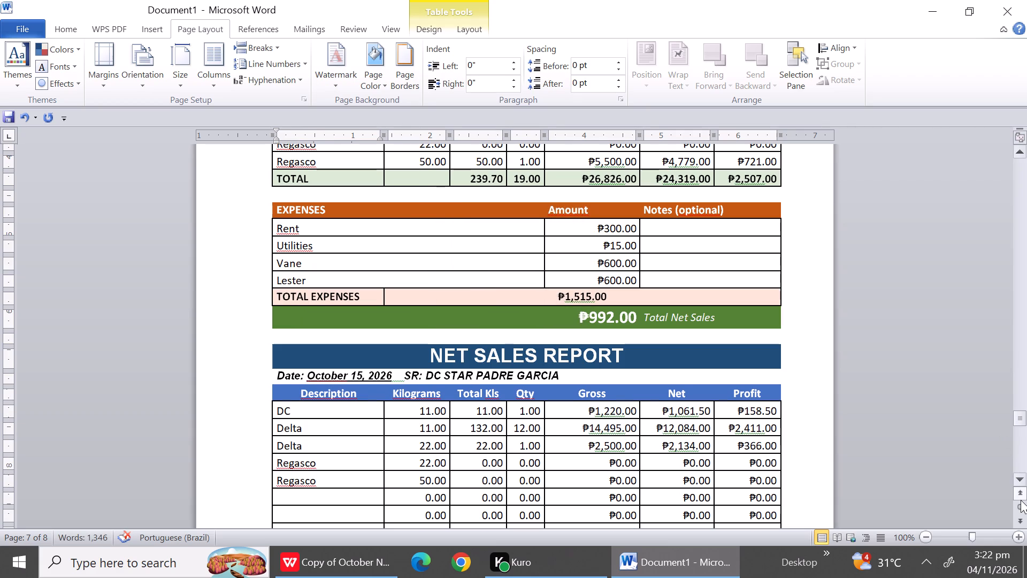
Delete the five unnamed zero-value rows and the blank row above TOTAL in the October 15 sales table.
triple_click(1019, 483)
triple_click(1019, 483)
triple_click(1019, 483)
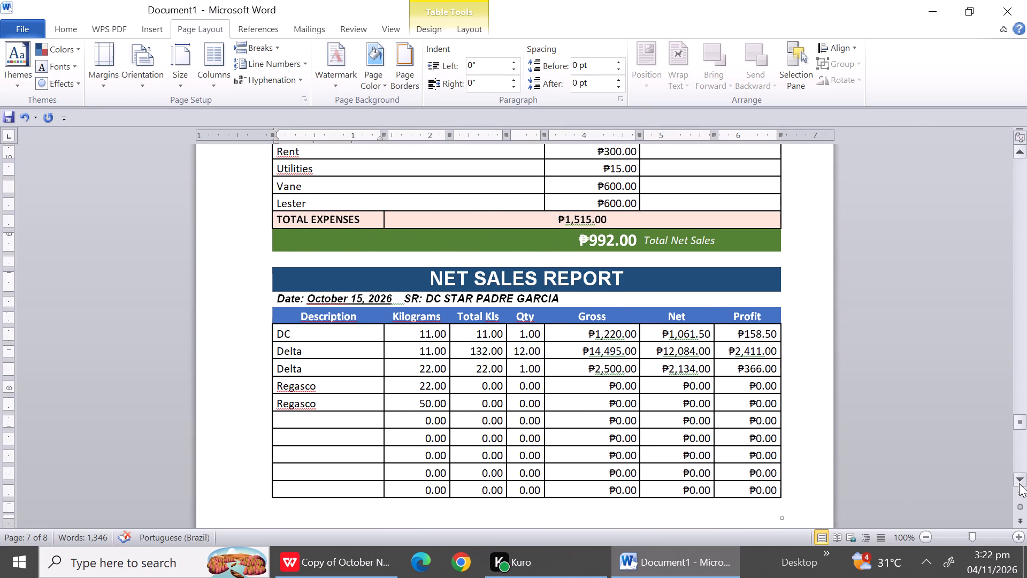
triple_click(1019, 483)
triple_click(1019, 483)
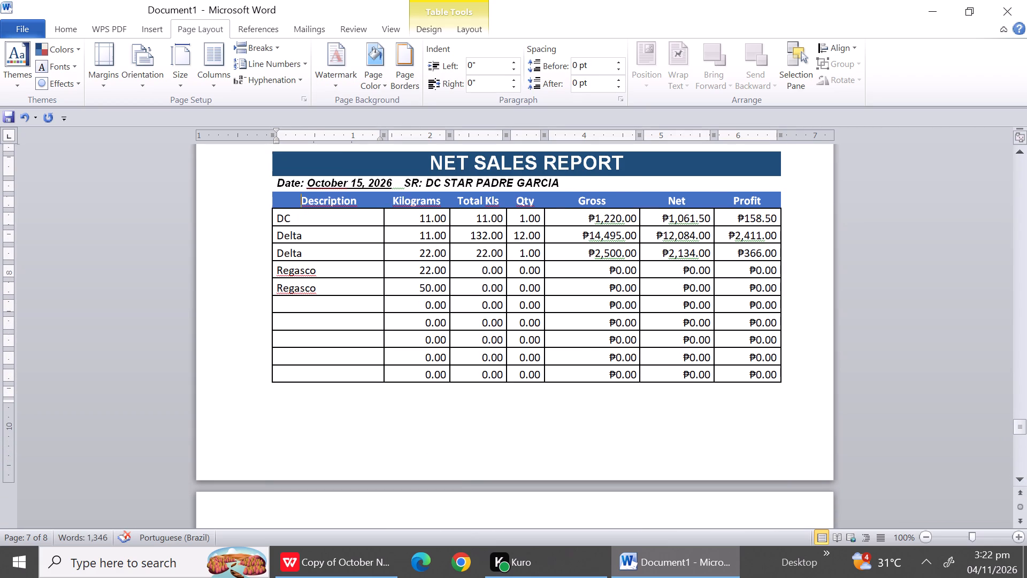
drag(357, 307, 340, 297)
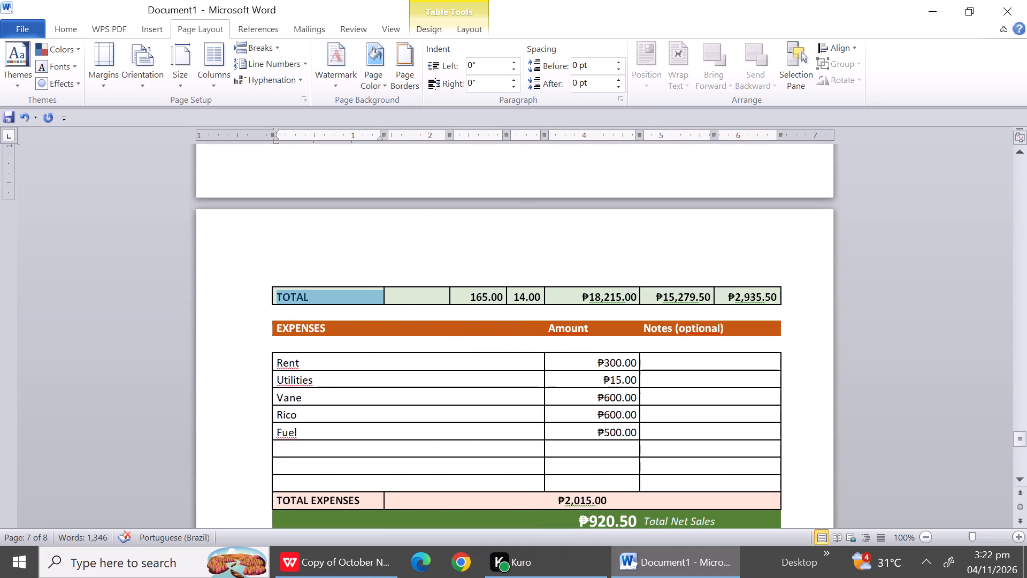
drag(340, 297, 365, 254)
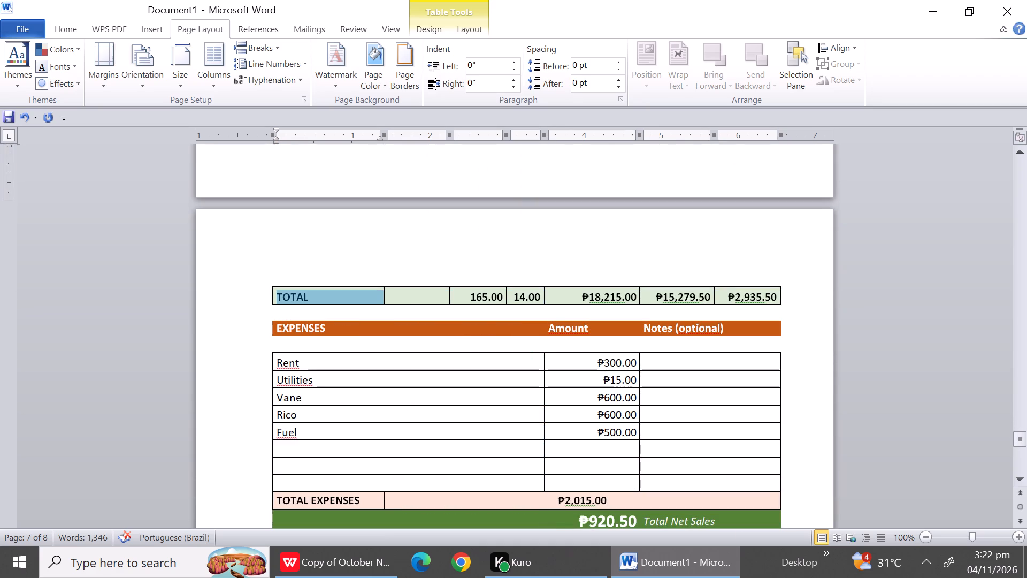
drag(365, 254, 358, 199)
right_click(358, 199)
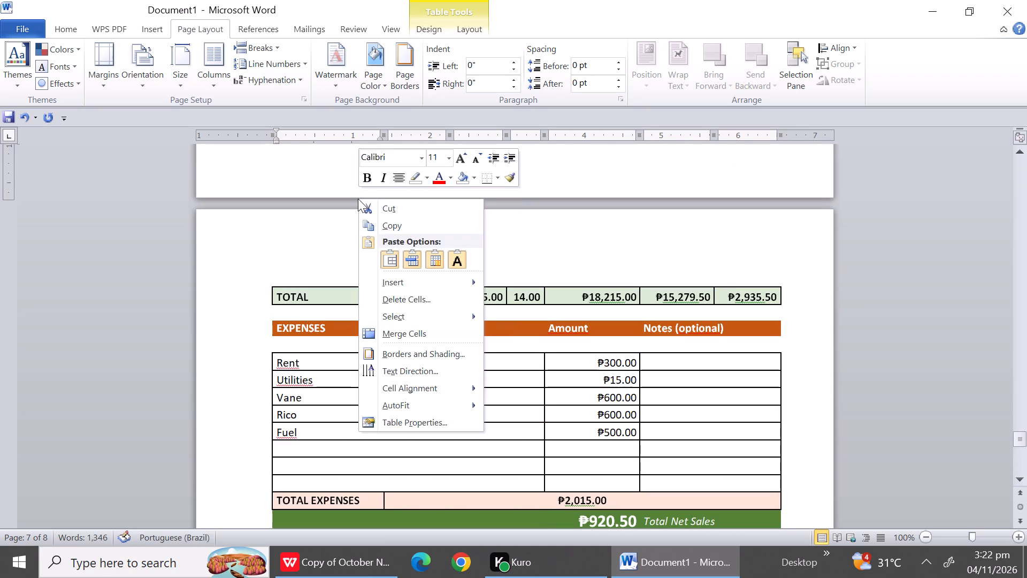
click(395, 305)
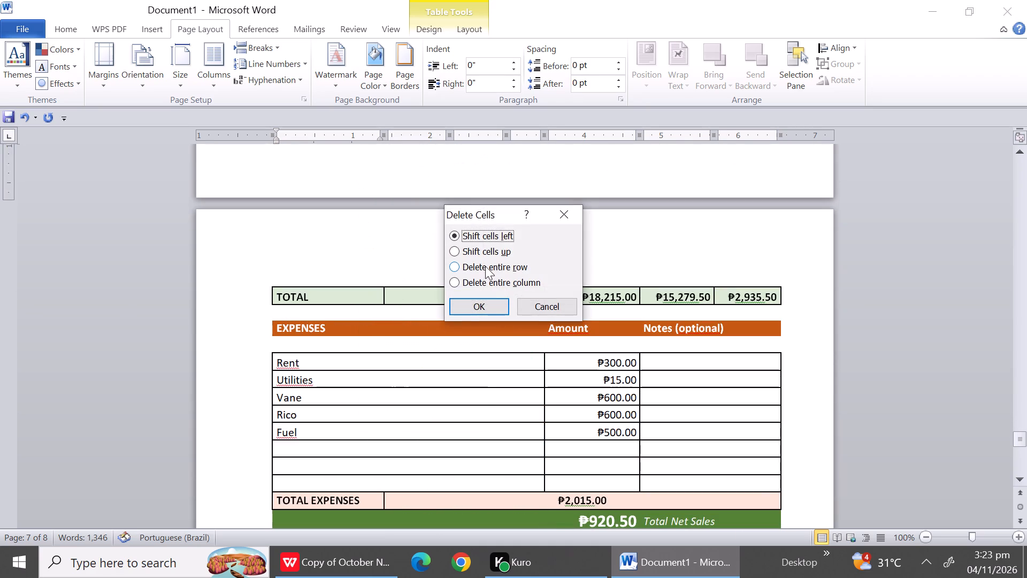
click(485, 265)
click(485, 304)
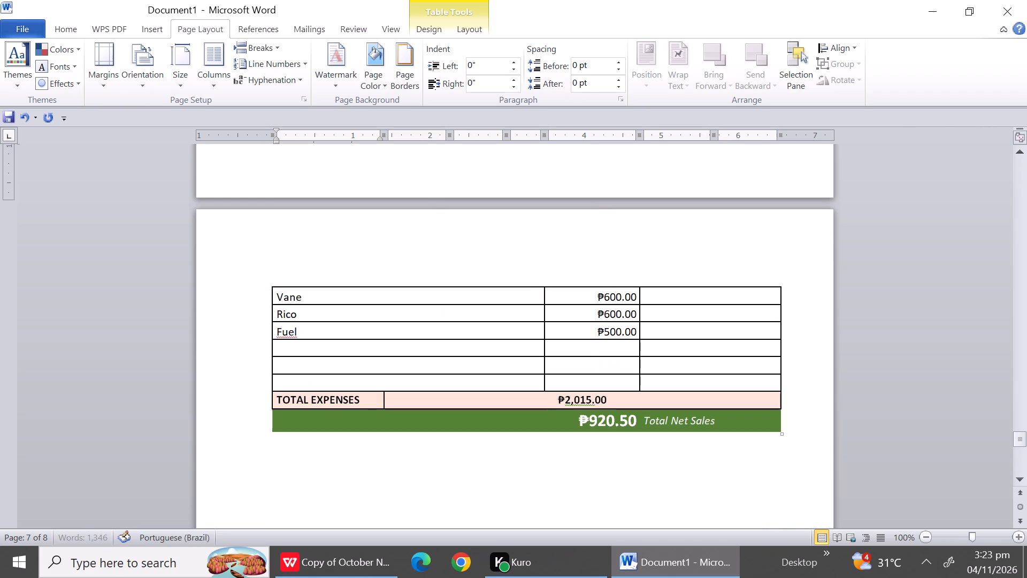
Delete the remaining entire blank row between the October 14 net sales total and the October 15 report title.
triple_click(1025, 155)
triple_click(1025, 155)
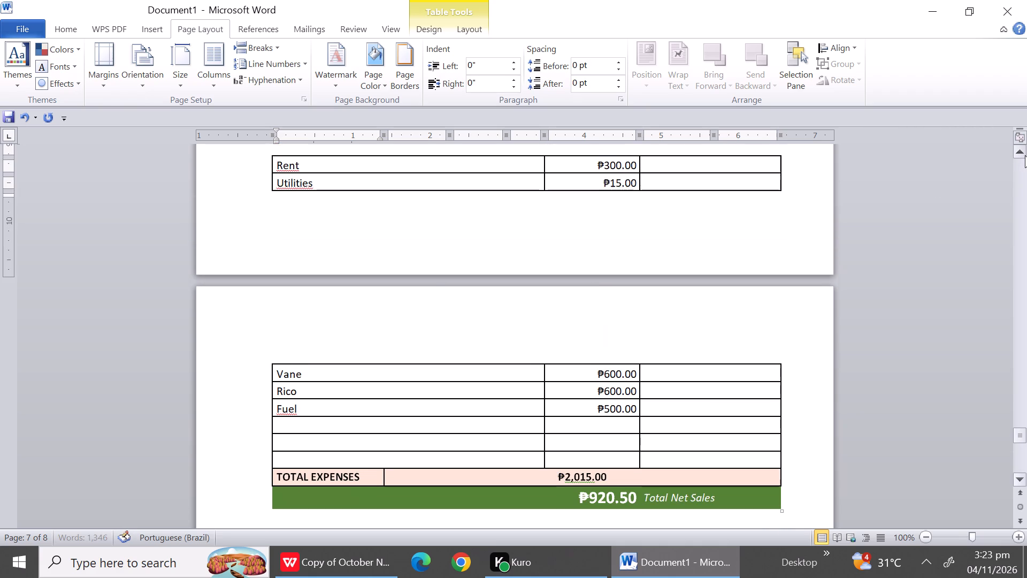
triple_click(1025, 155)
triple_click(1025, 155)
triple_click(1025, 155)
triple_click(1025, 155)
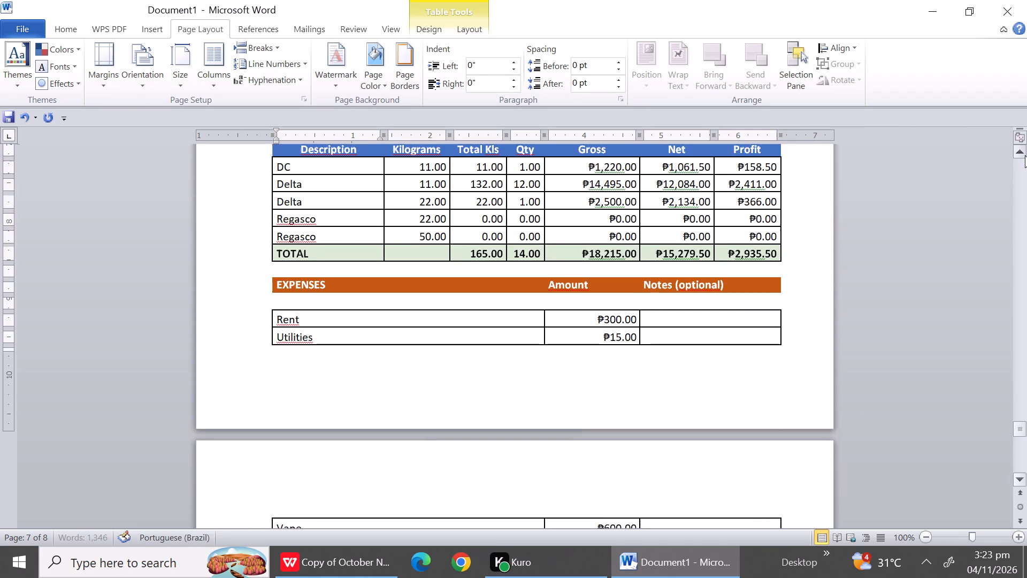
triple_click(1025, 155)
triple_click(1025, 155)
double_click(1025, 155)
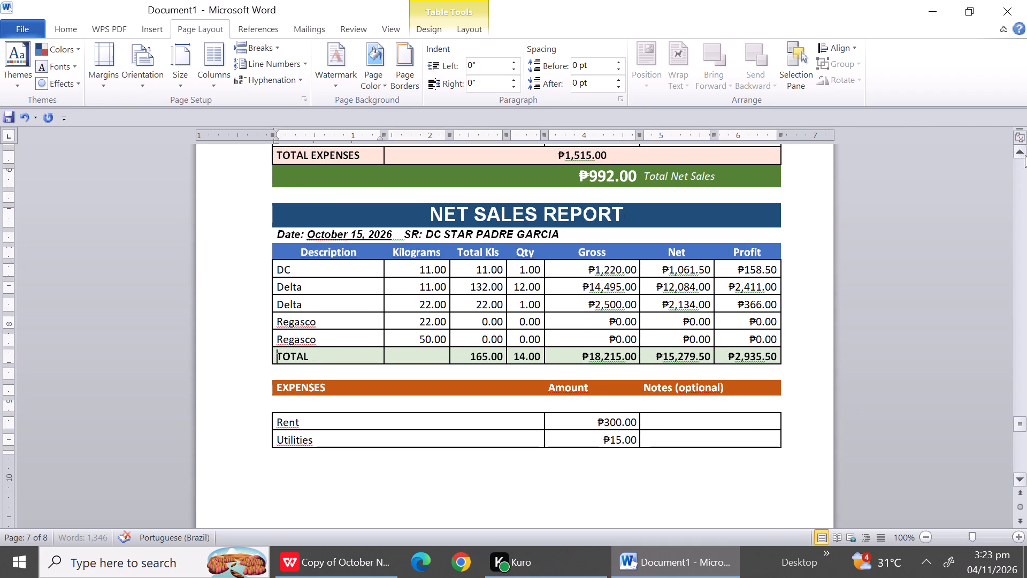
drag(1025, 155, 311, 209)
click(311, 209)
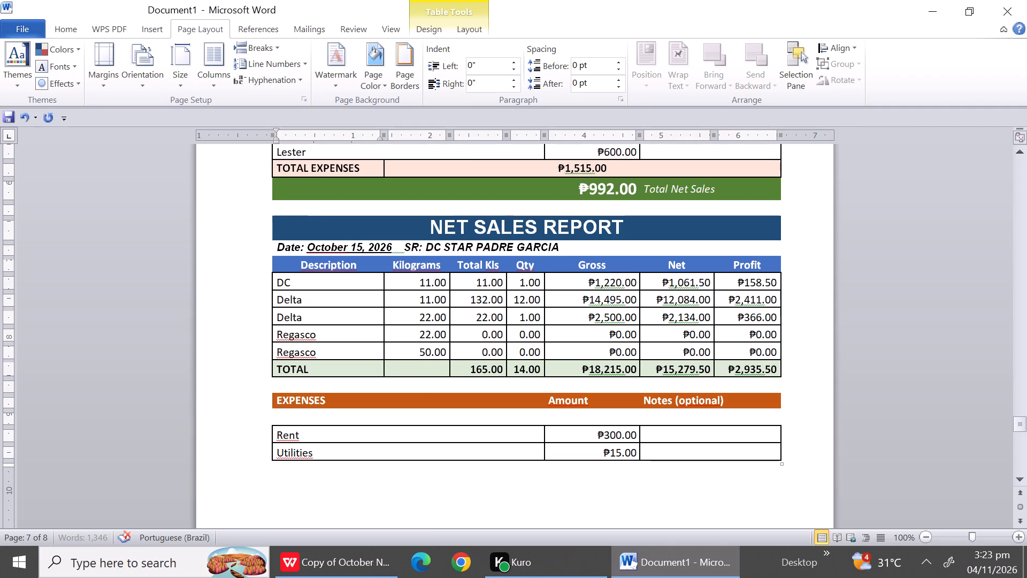
right_click(311, 209)
click(346, 279)
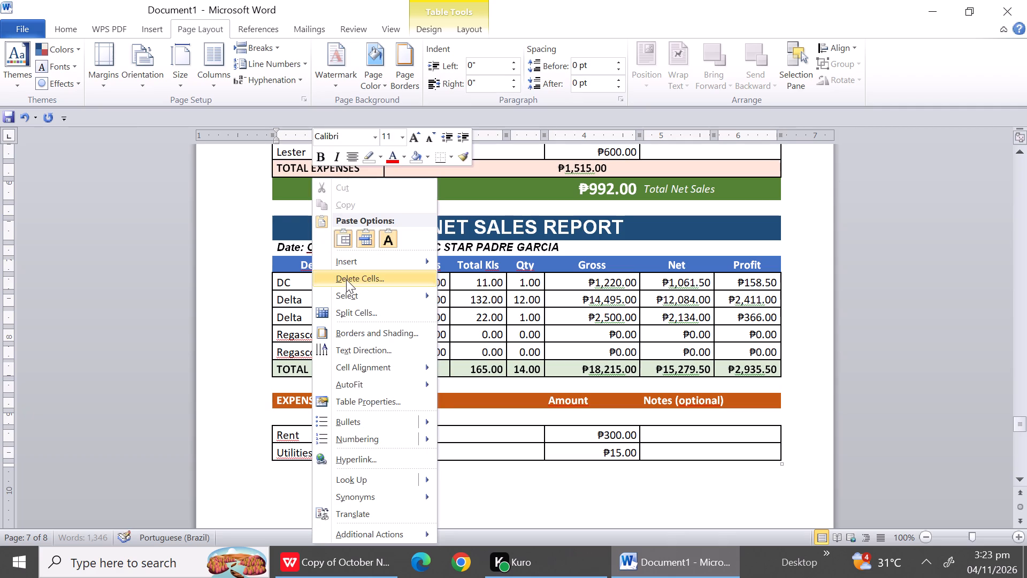
click(502, 267)
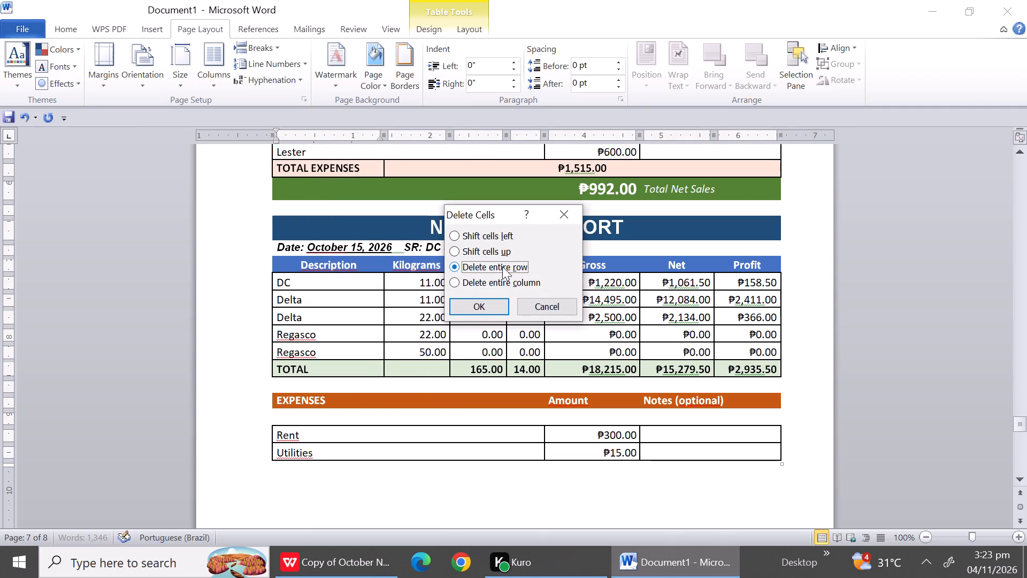
click(493, 295)
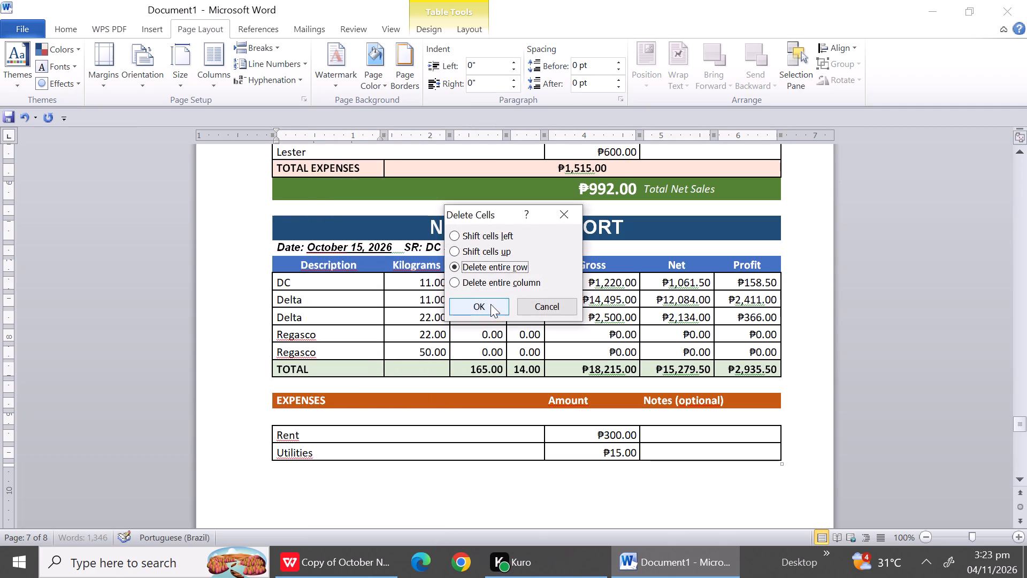
click(490, 304)
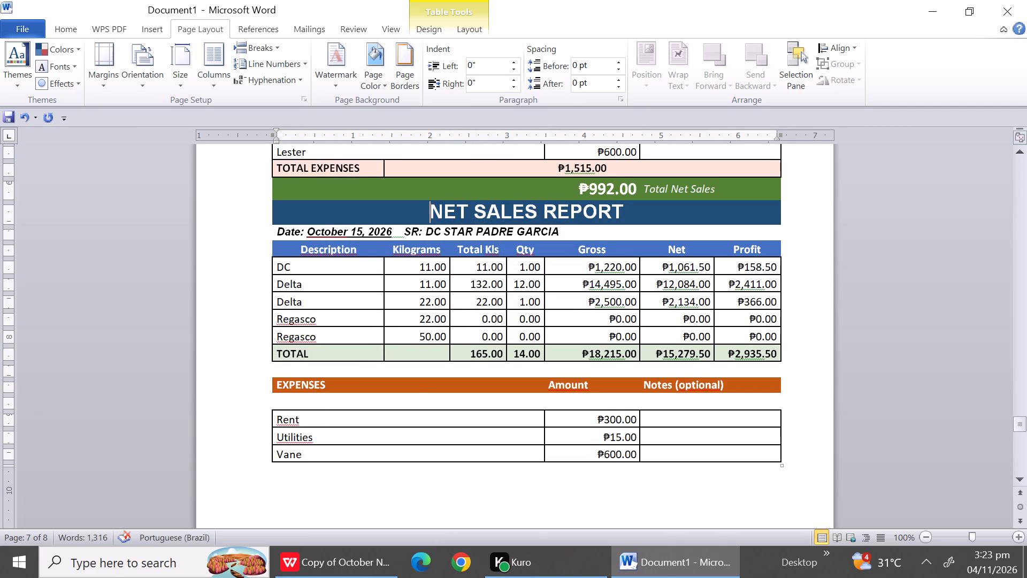
Delete the entire blank row between the EXPENSES header and Rent in the October 15 report.
click(294, 400)
right_click(294, 400)
click(361, 133)
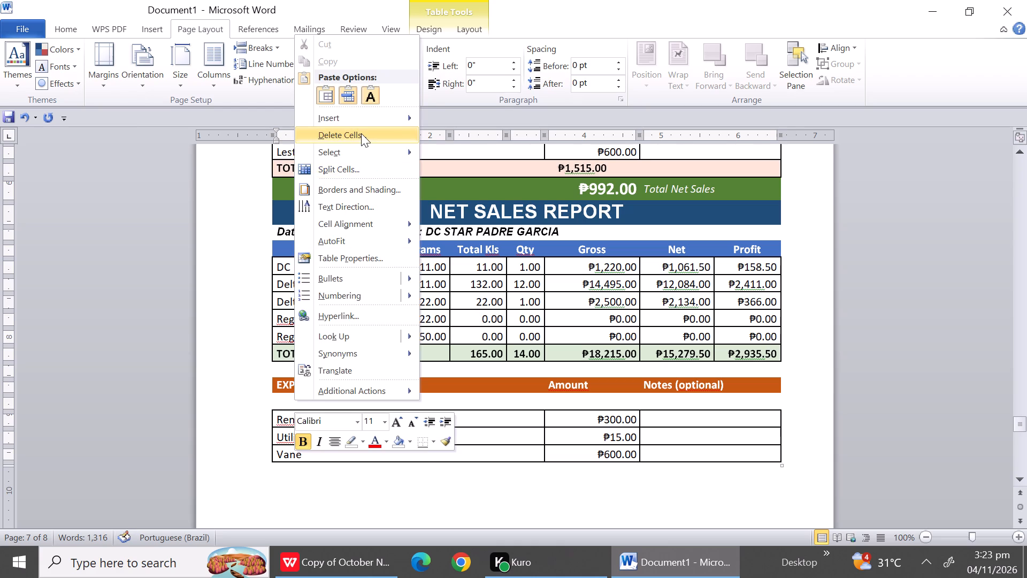
drag(532, 268, 509, 264)
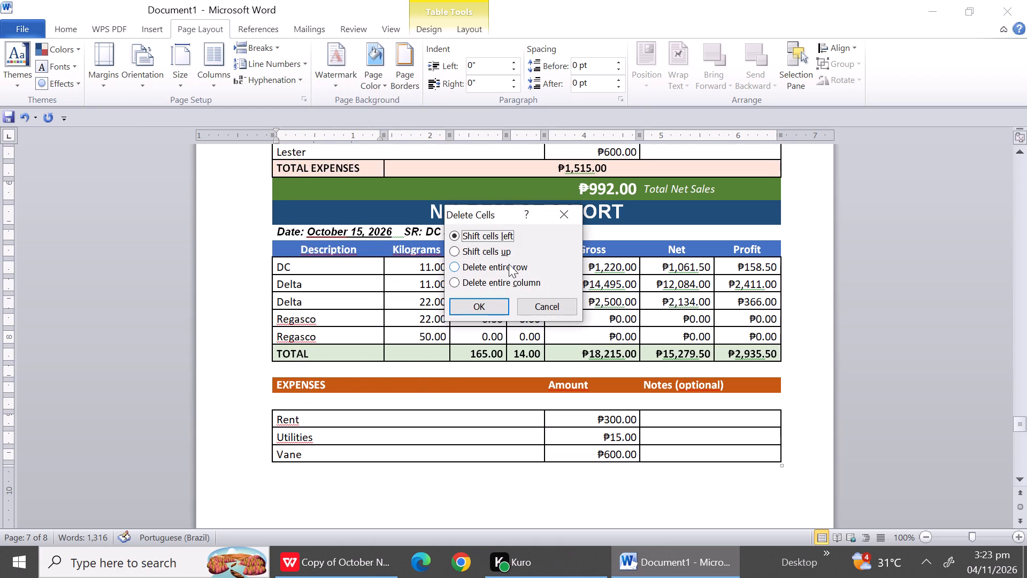
drag(509, 264, 507, 264)
click(507, 264)
click(490, 313)
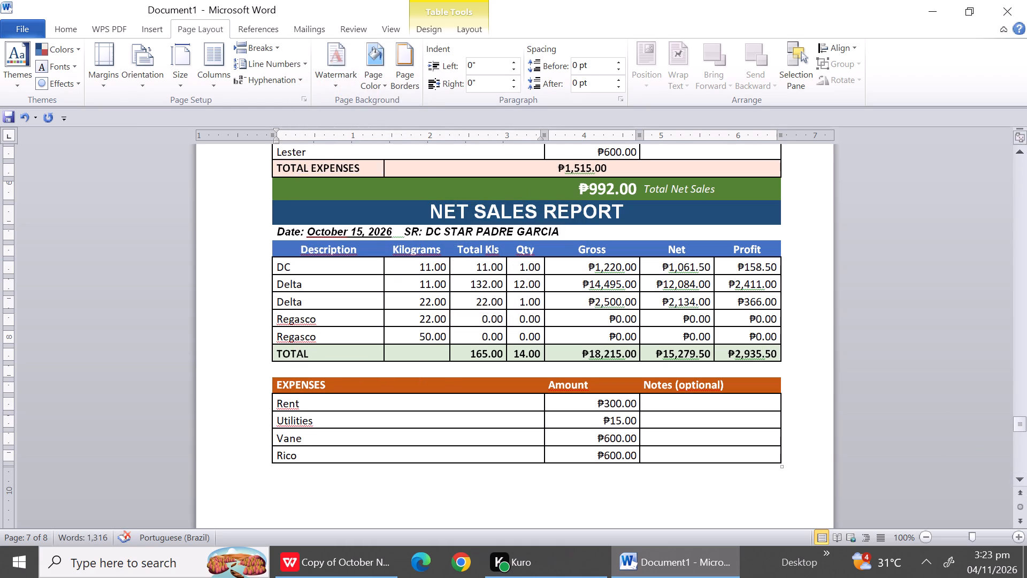
Delete the entire blank row between the sales TOTAL row and the EXPENSES header in the October 15 report.
click(365, 372)
right_click(365, 372)
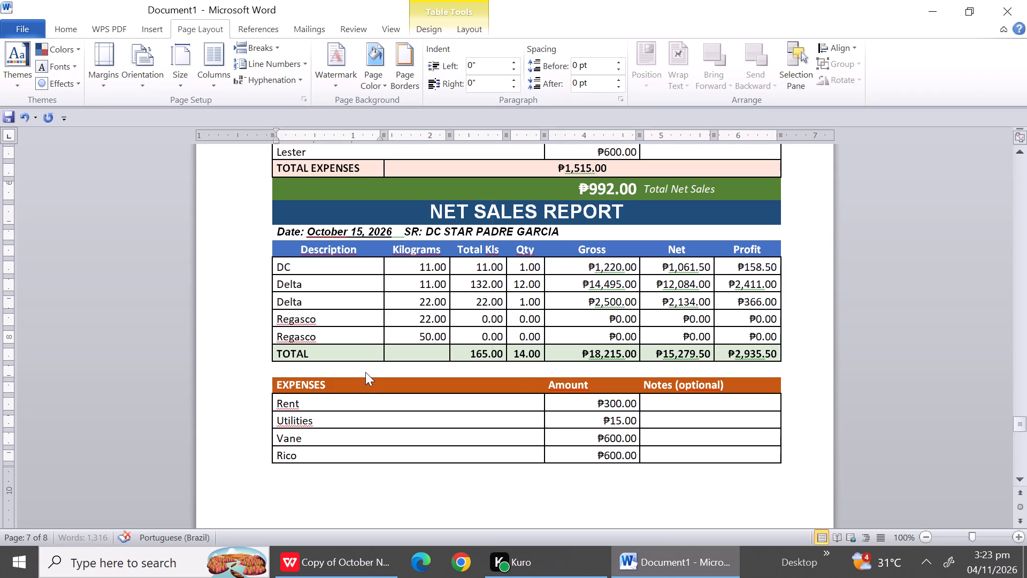
click(431, 108)
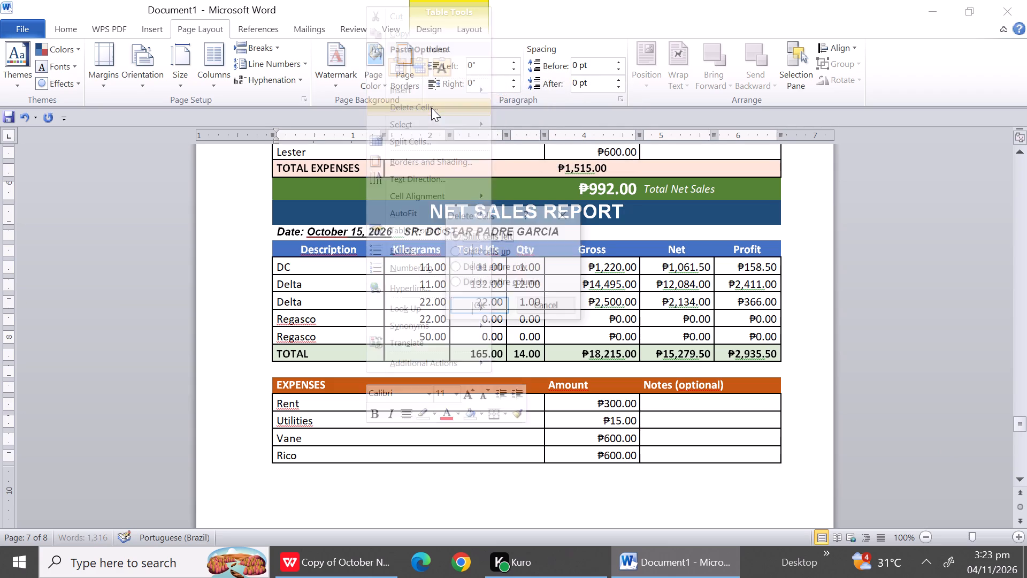
click(479, 266)
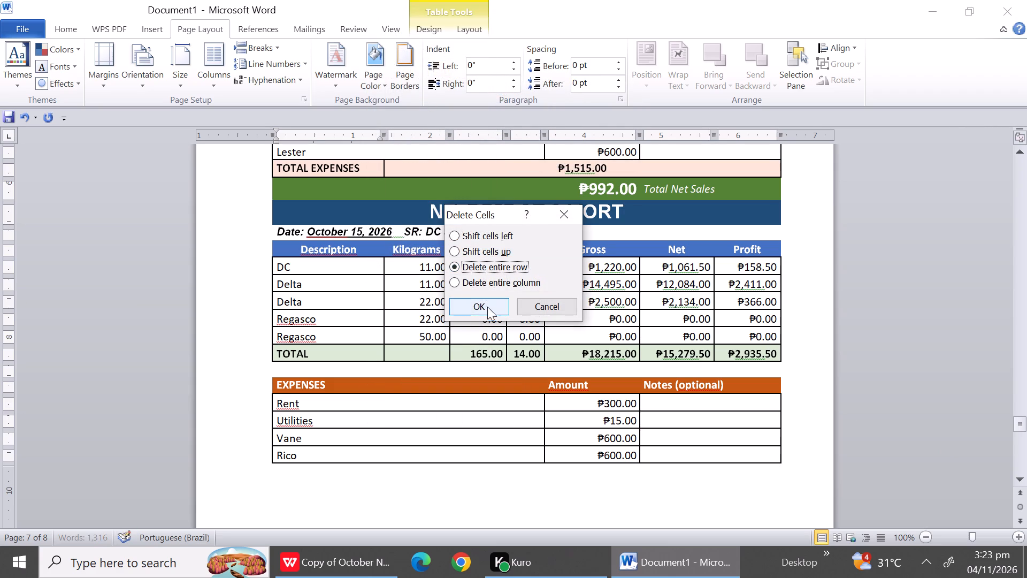
click(489, 308)
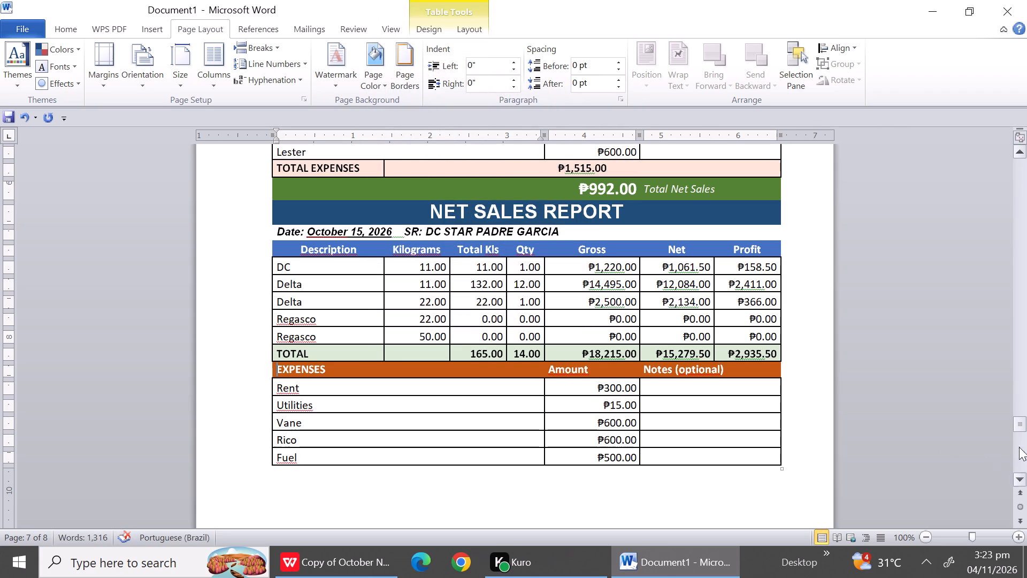
Delete the three entire blank rows between Fuel and TOTAL EXPENSES in the October 15 report.
triple_click(1021, 476)
triple_click(1021, 476)
triple_click(1021, 476)
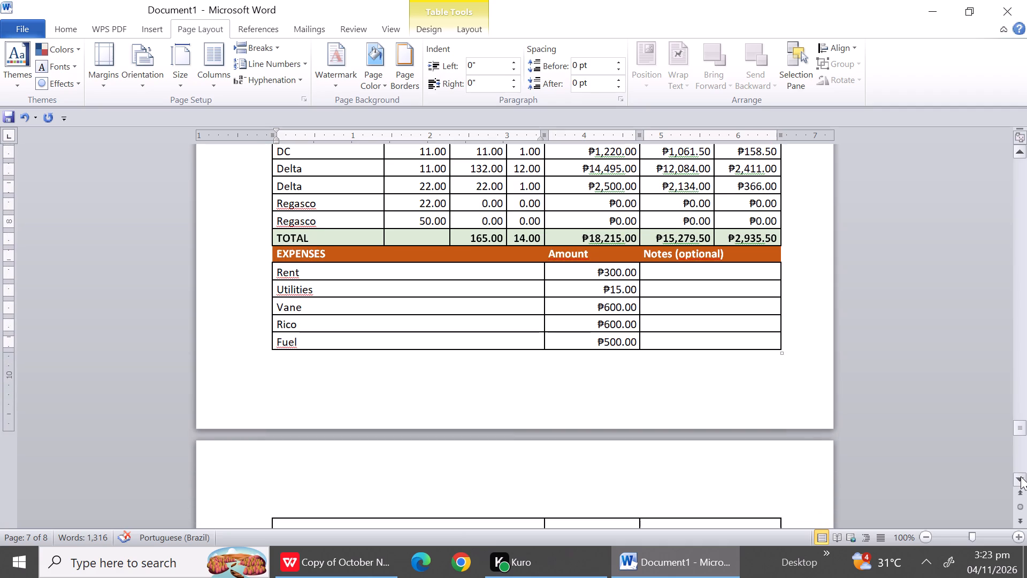
triple_click(1021, 476)
triple_click(1021, 476)
double_click(1021, 476)
drag(1021, 476, 330, 421)
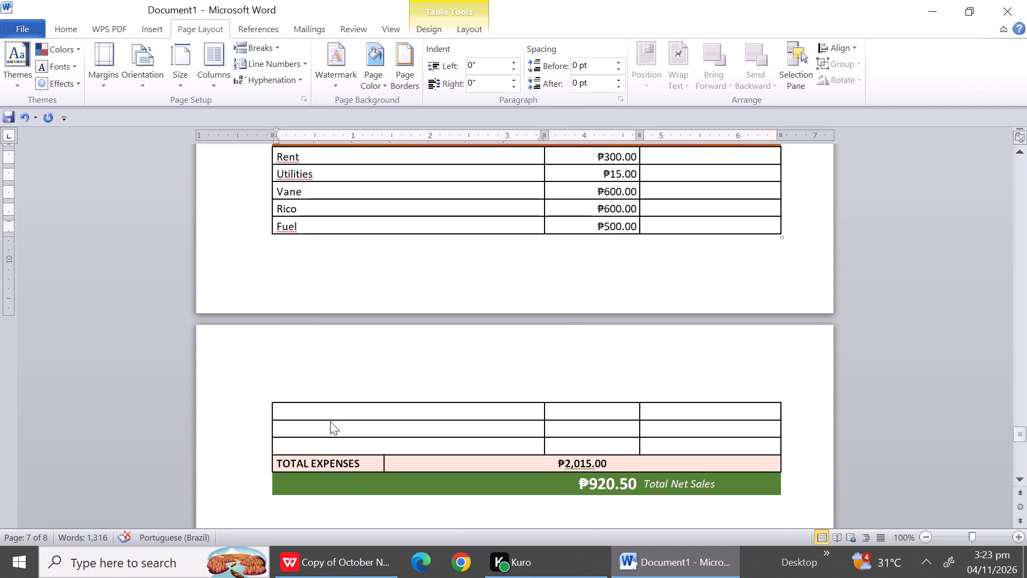
drag(330, 421, 312, 405)
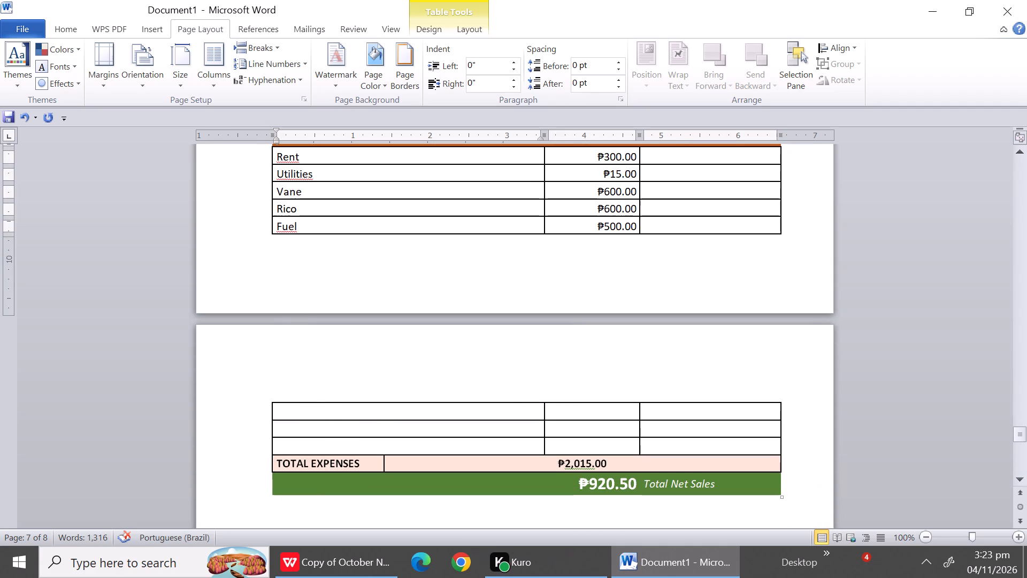
click(312, 405)
drag(312, 405, 311, 443)
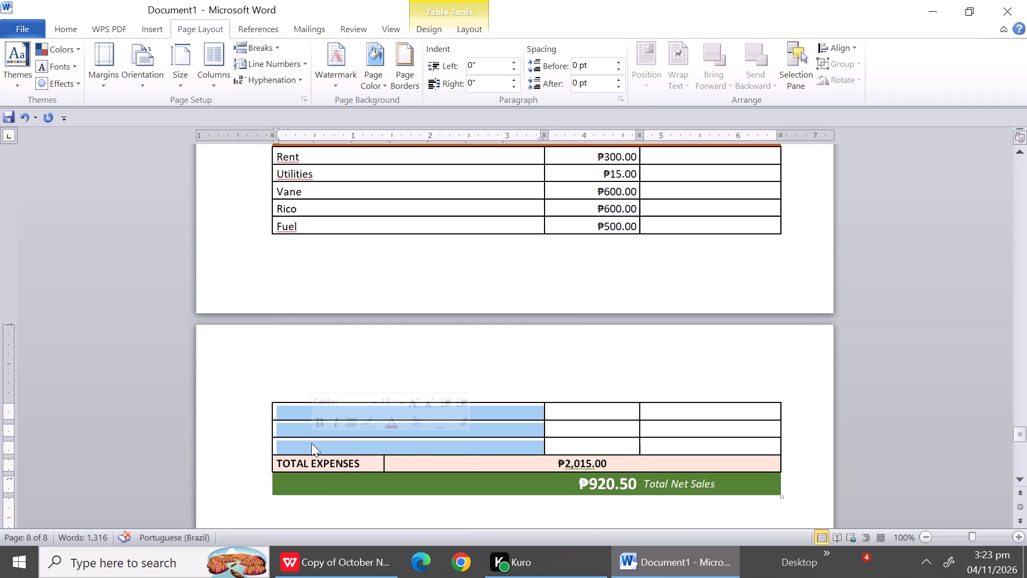
right_click(311, 443)
click(379, 316)
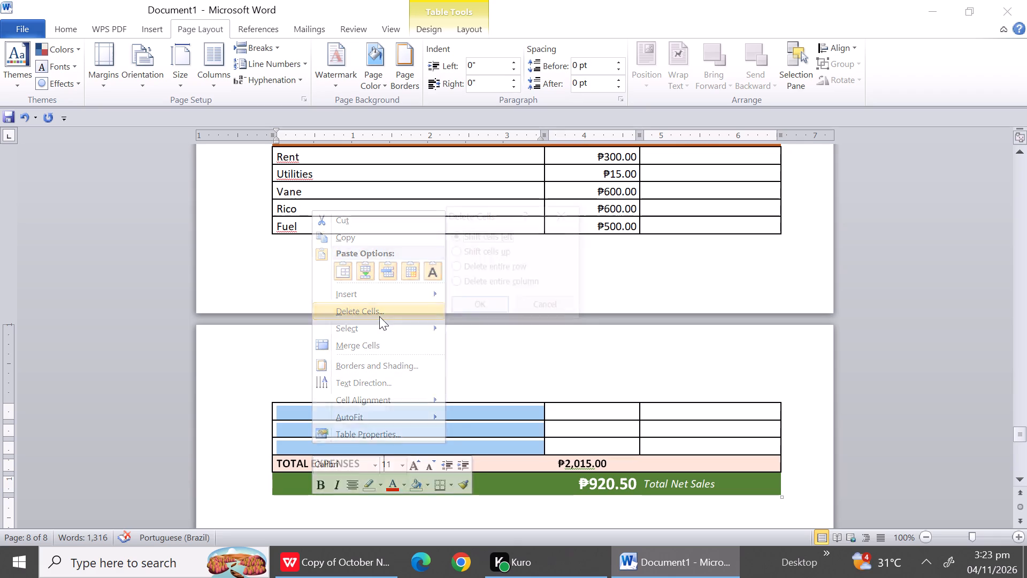
click(503, 267)
click(496, 302)
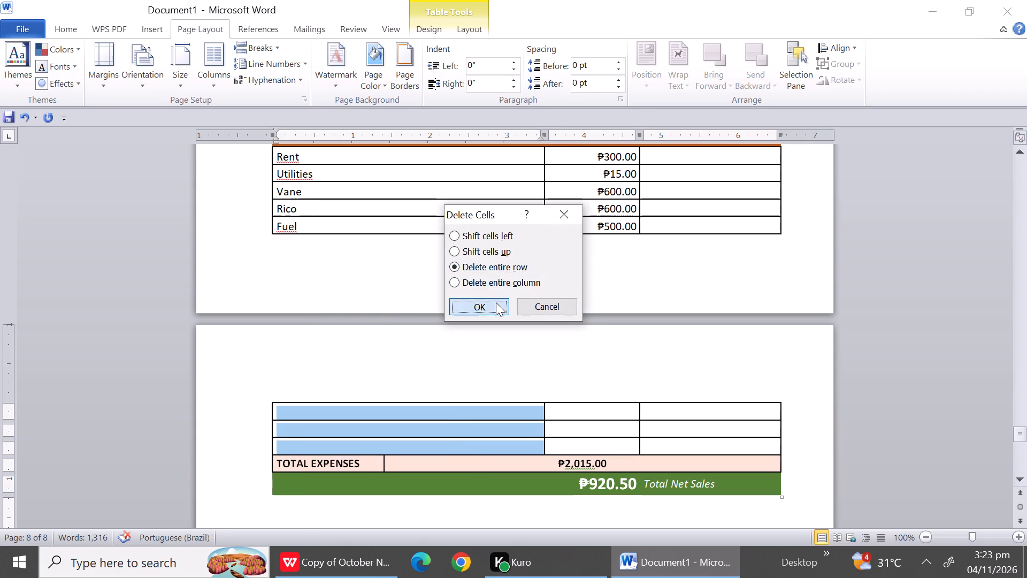
Delete the entire blank row between the sales TOTAL row and the EXPENSES header in the October 14 report.
click(1019, 166)
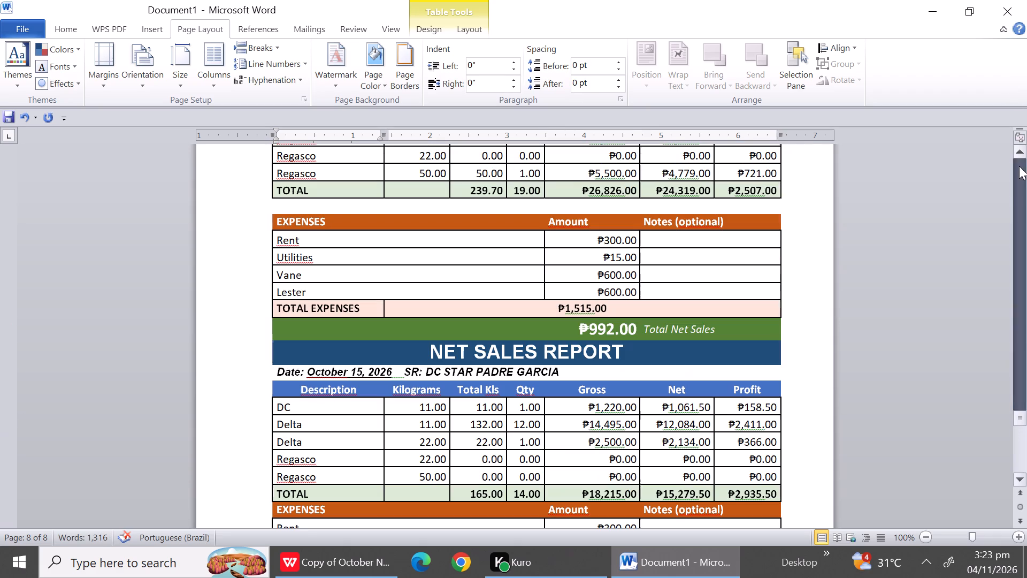
click(427, 206)
right_drag(427, 206, 423, 164)
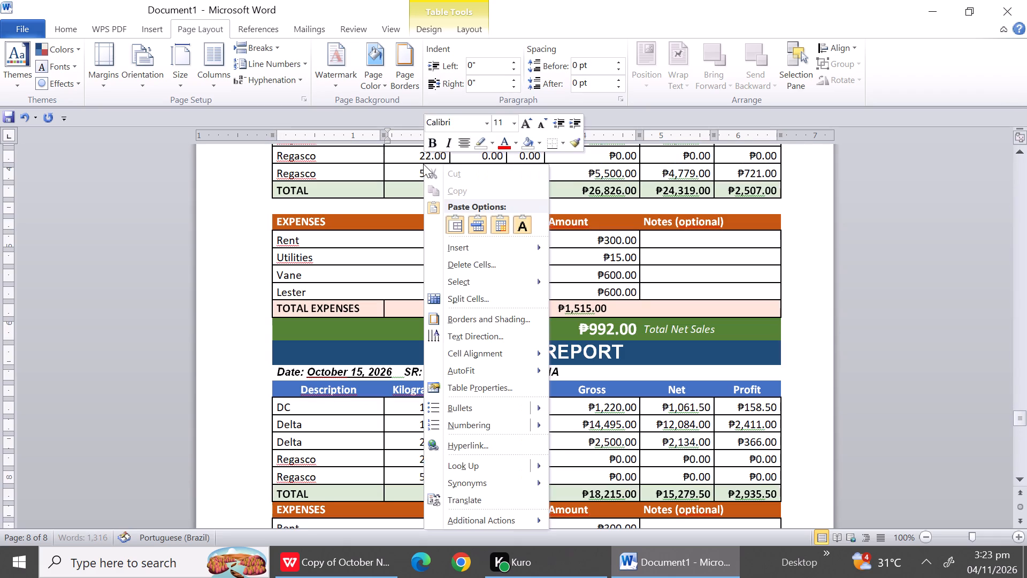
click(502, 264)
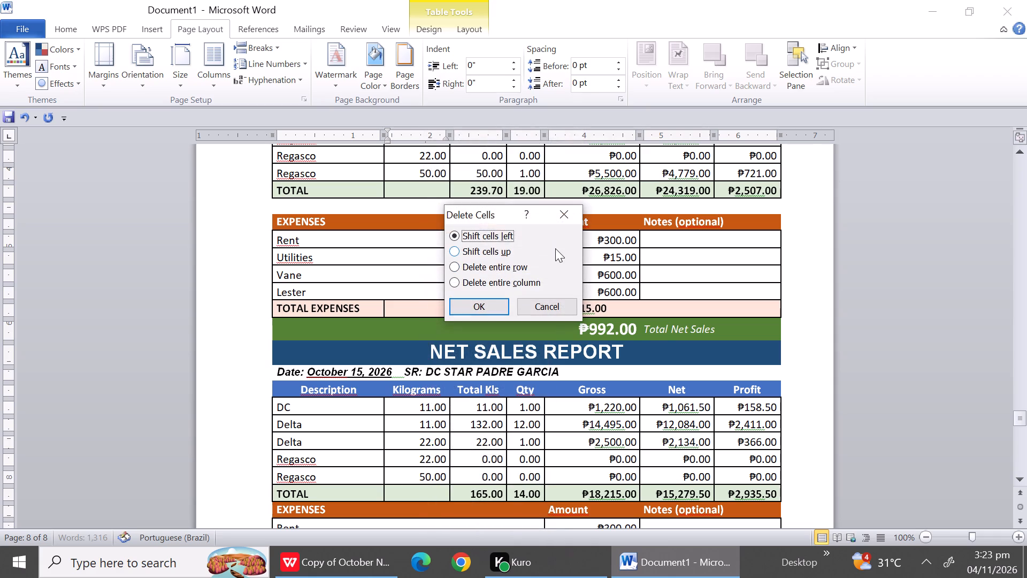
click(513, 265)
click(494, 306)
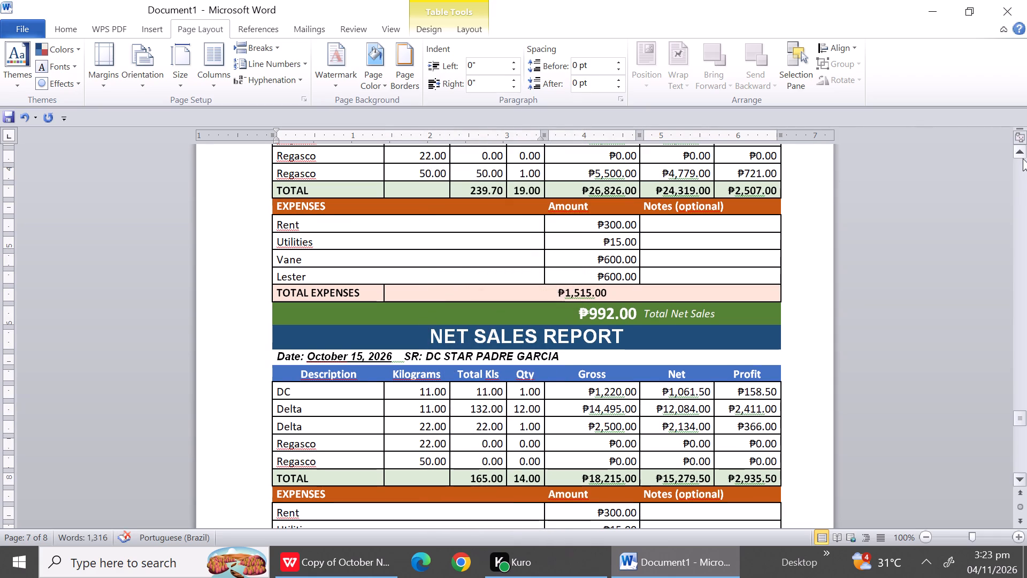
Delete the entire blank row between the October 13 net sales total and the October 14 report title.
triple_click(1023, 162)
click(1021, 402)
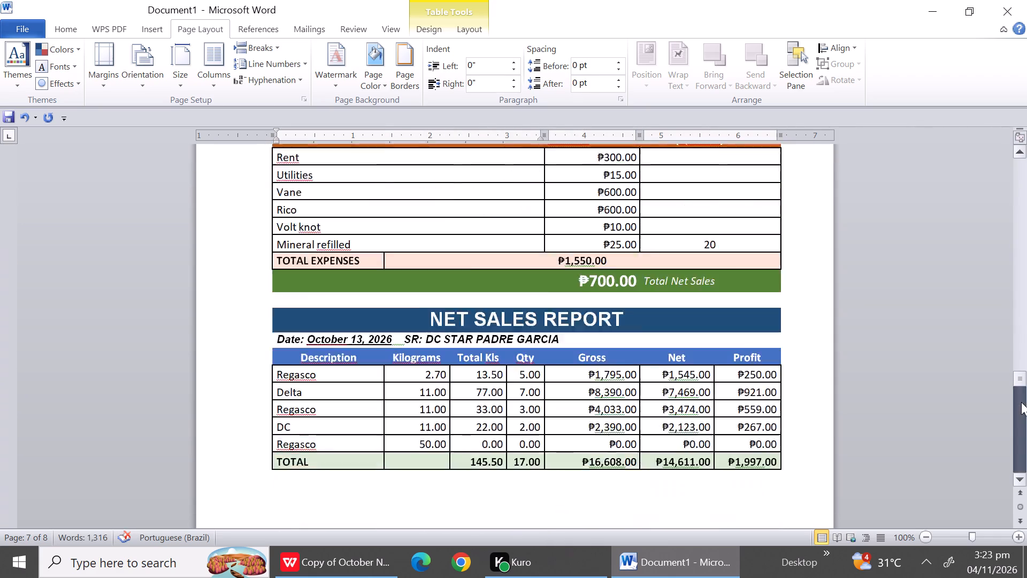
click(1023, 423)
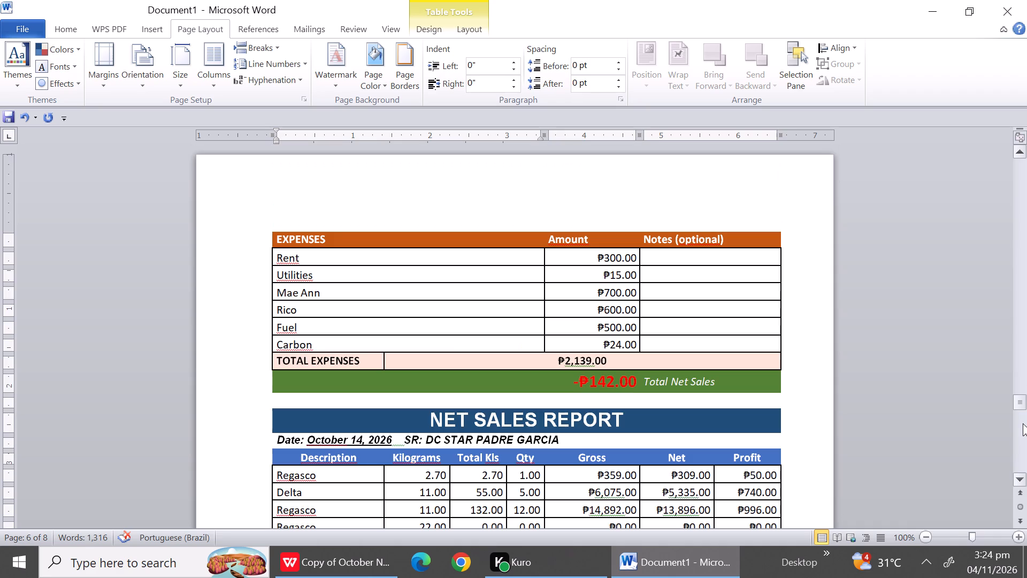
click(363, 404)
right_click(363, 404)
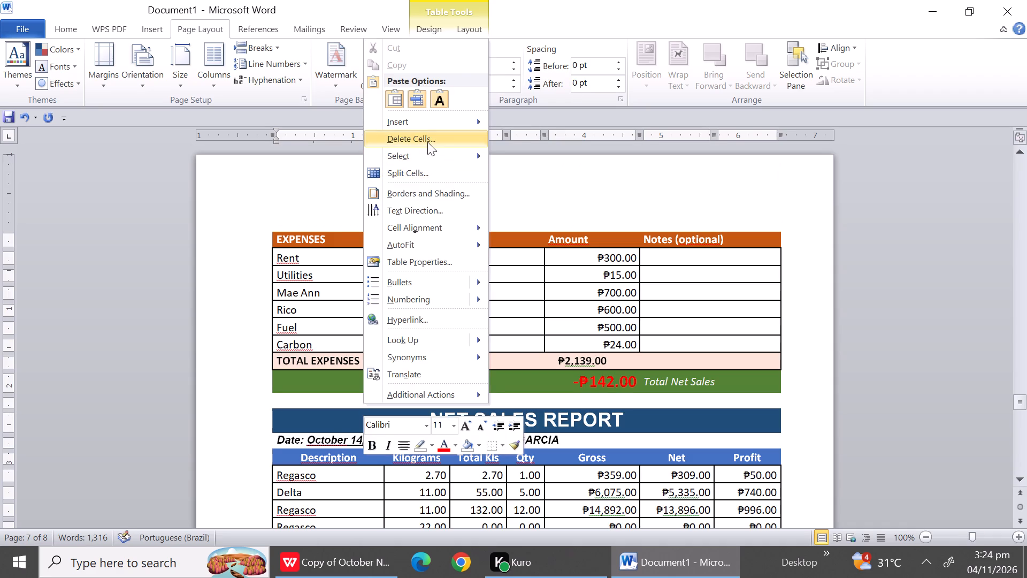
click(427, 142)
click(518, 267)
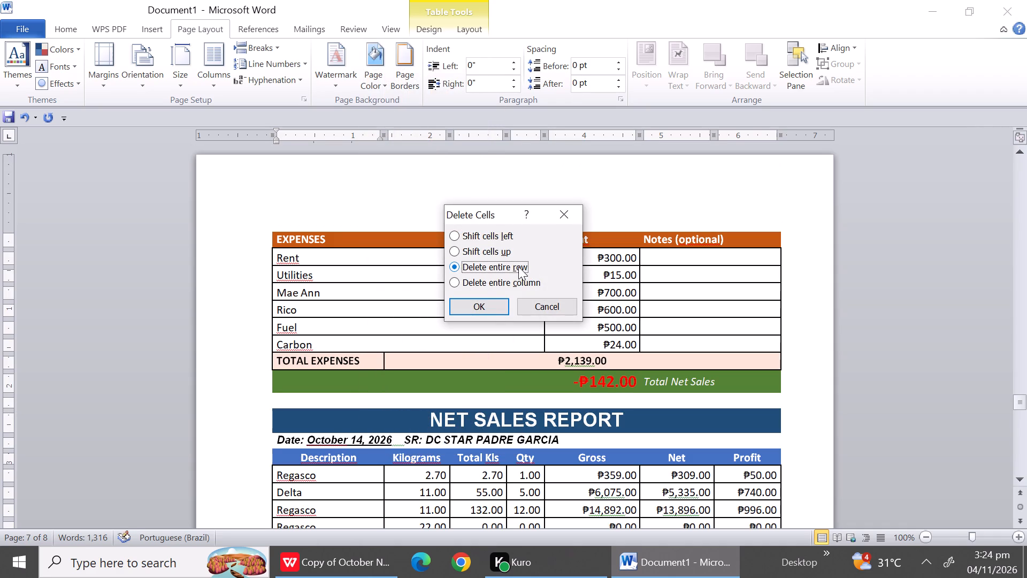
click(489, 306)
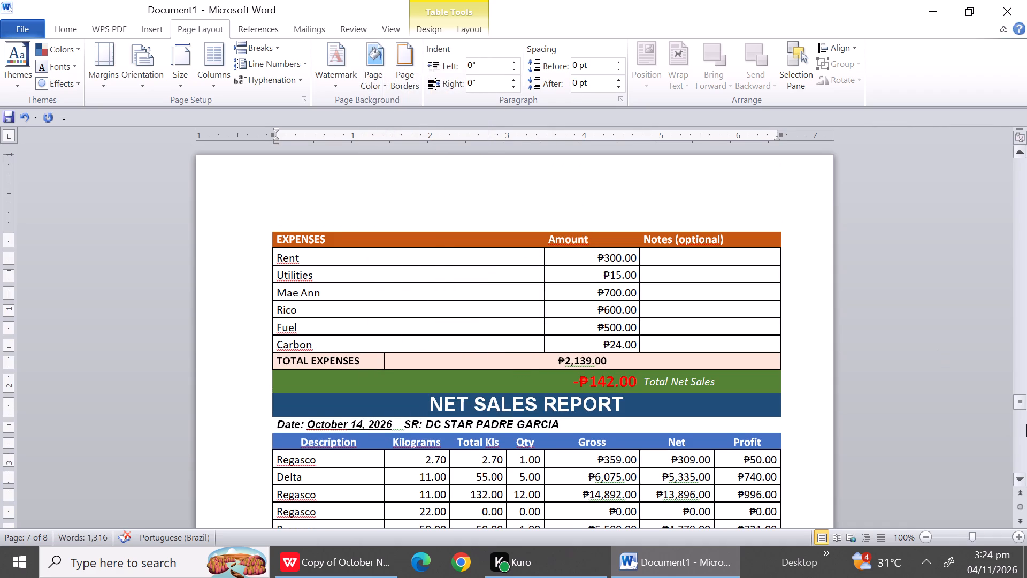
Review the October 14 and 15 reports down to the final net sales row to check how they fit the page.
triple_click(1020, 474)
triple_click(1020, 474)
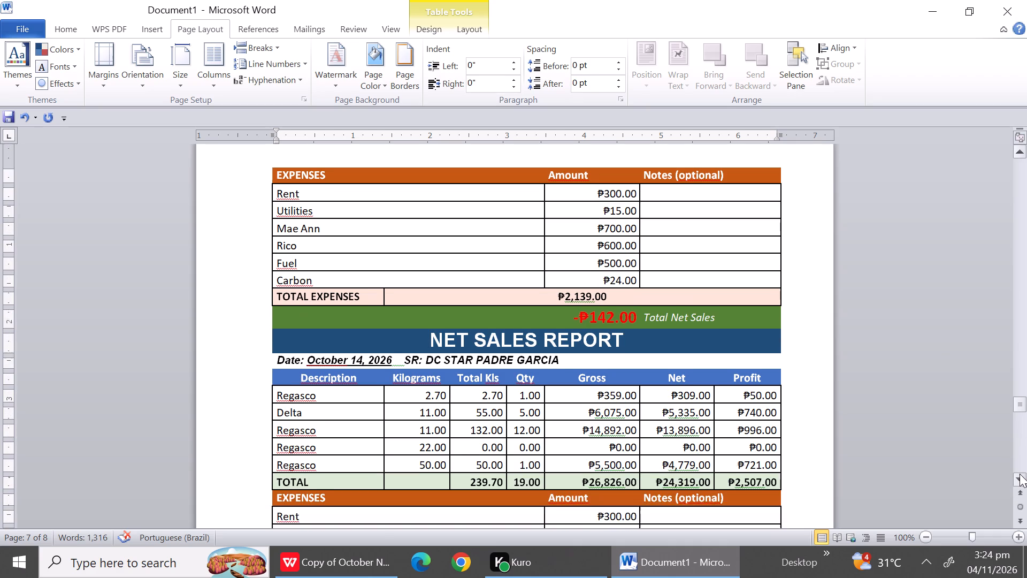
triple_click(1020, 474)
triple_click(1020, 474)
triple_click(1020, 474)
triple_click(1020, 474)
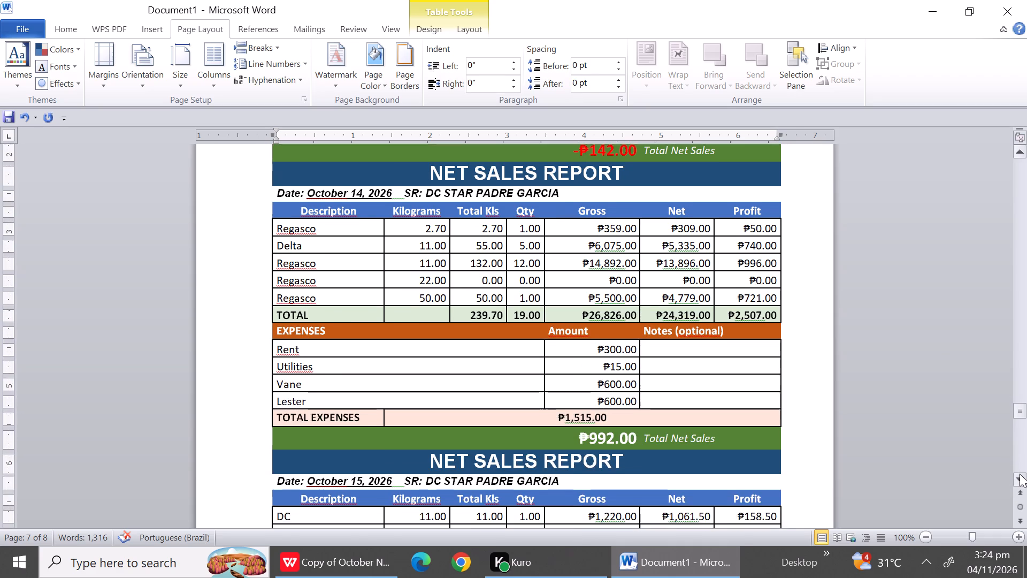
triple_click(1020, 474)
triple_click(1020, 474)
triple_click(1020, 474)
triple_click(1020, 474)
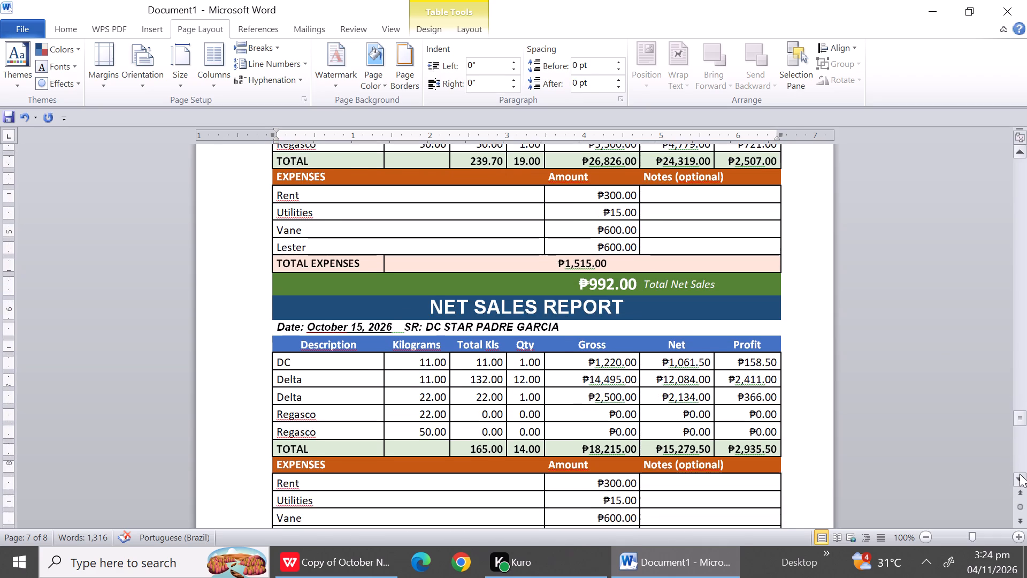
triple_click(1020, 474)
triple_click(1020, 474)
triple_click(1020, 474)
triple_click(1020, 474)
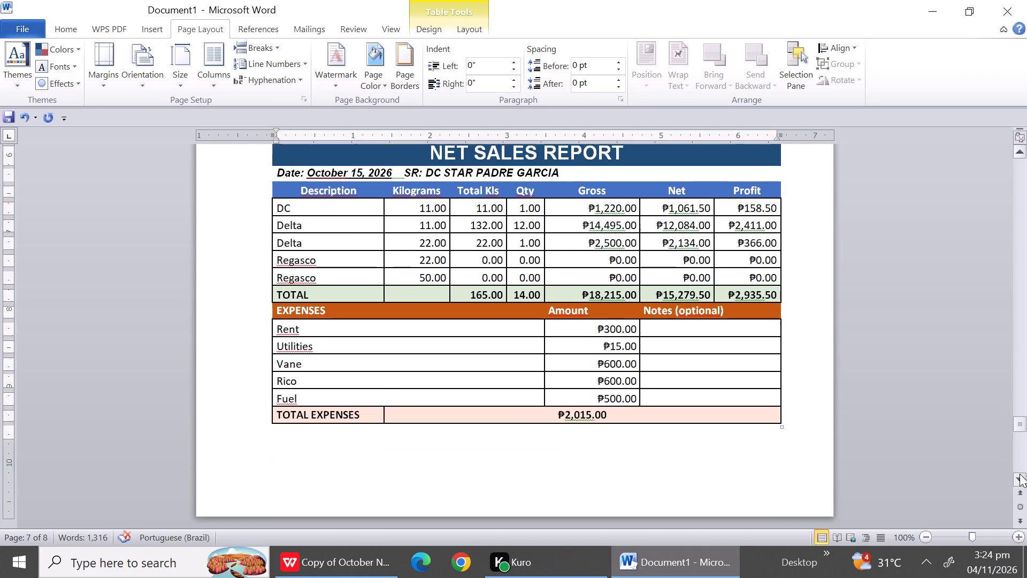
triple_click(1020, 474)
triple_click(1020, 474)
triple_click(1020, 474)
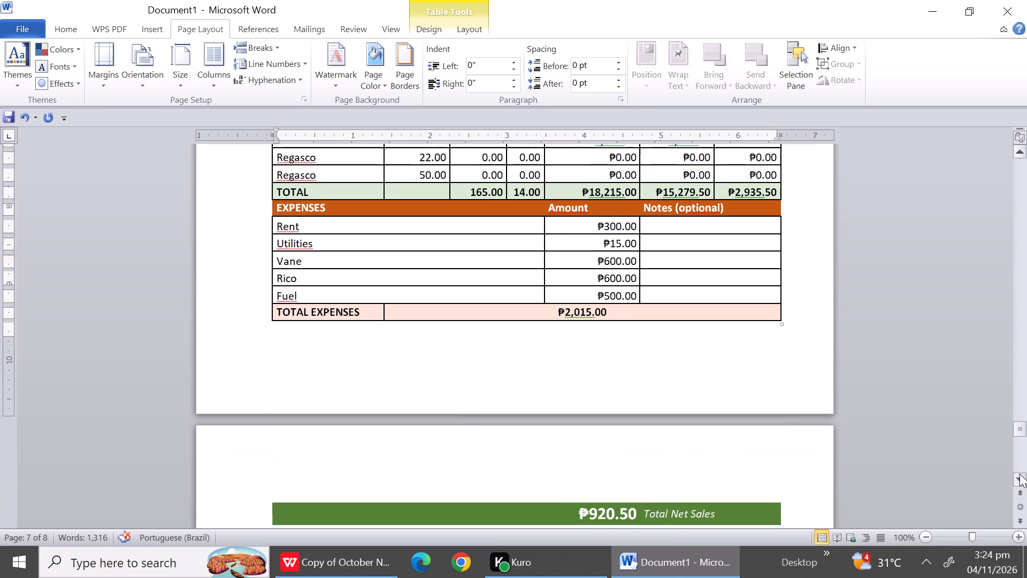
Review the reports from the October 15 net sales row back to the page break before the October 13 expenses.
click(1020, 474)
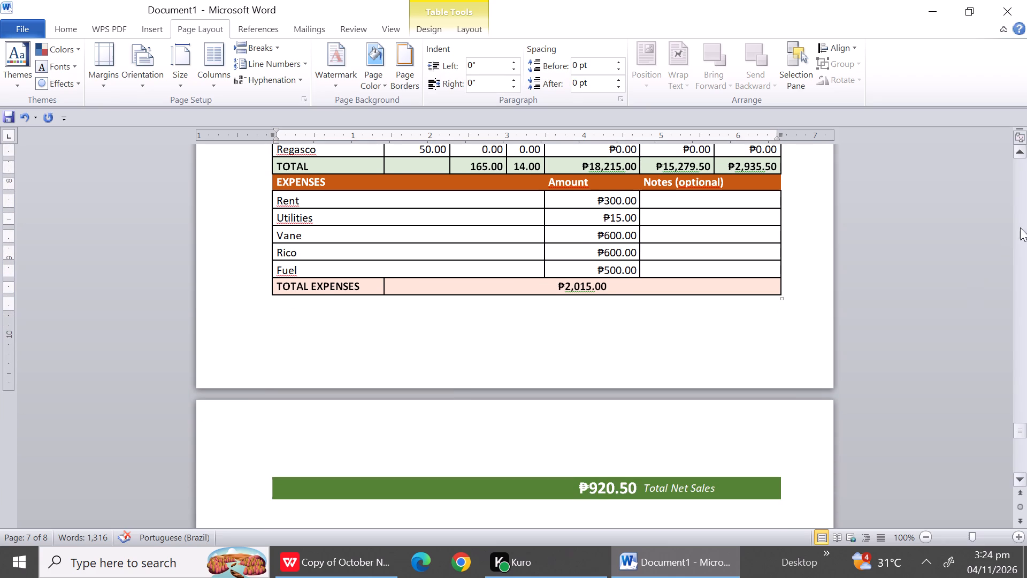
click(1016, 155)
triple_click(1016, 155)
triple_click(1016, 155)
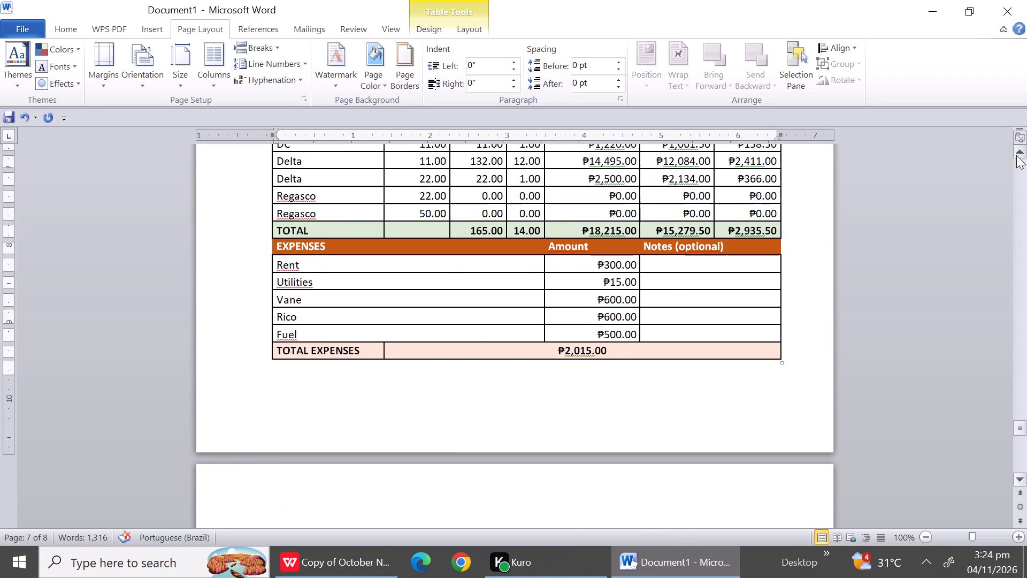
triple_click(1016, 155)
click(1016, 155)
triple_click(1016, 155)
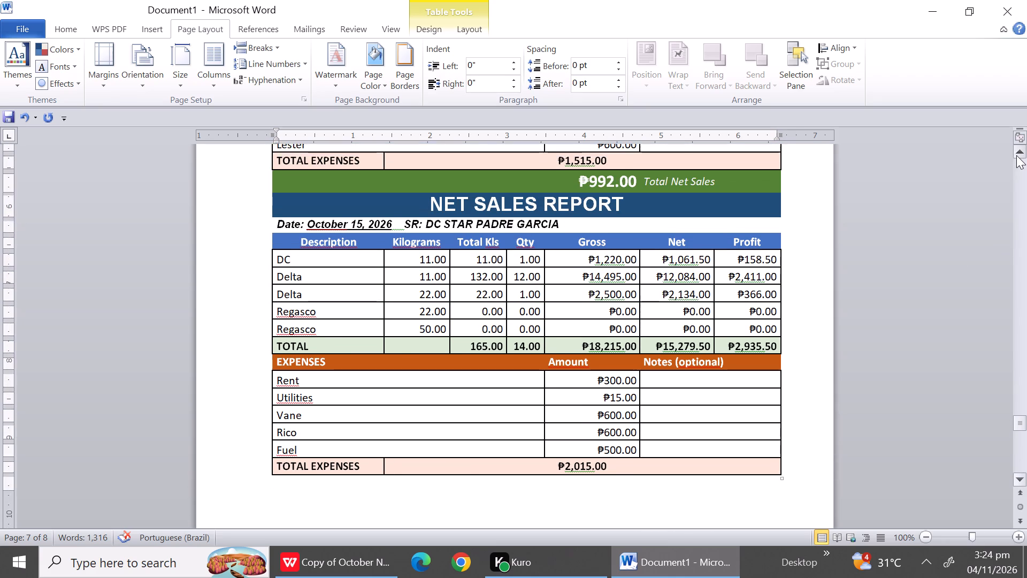
double_click(1016, 155)
double_click(1016, 155)
click(1016, 155)
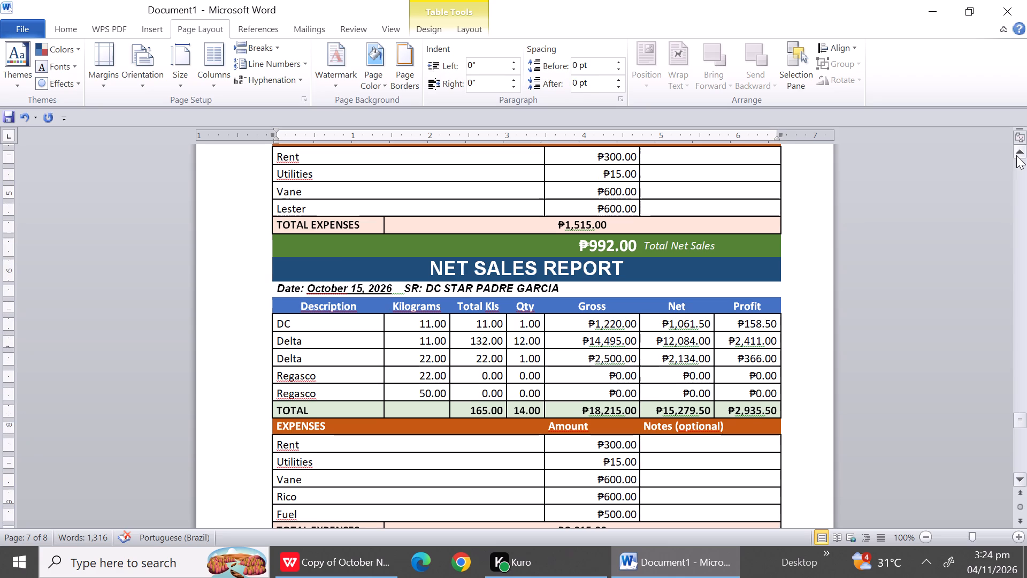
triple_click(1016, 155)
triple_click(1016, 155)
triple_click(1016, 155)
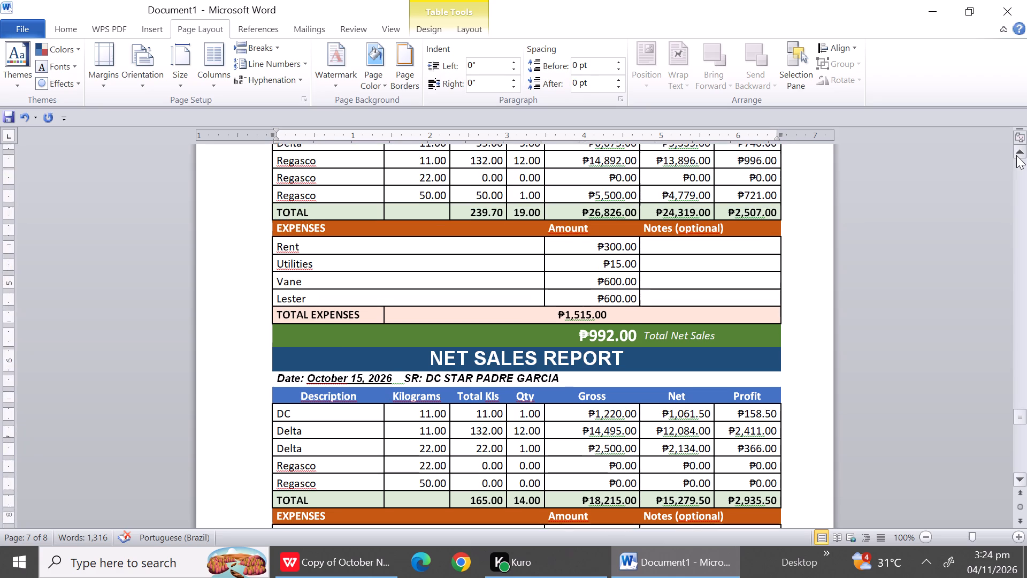
triple_click(1016, 155)
triple_click(1016, 155)
triple_click(1016, 155)
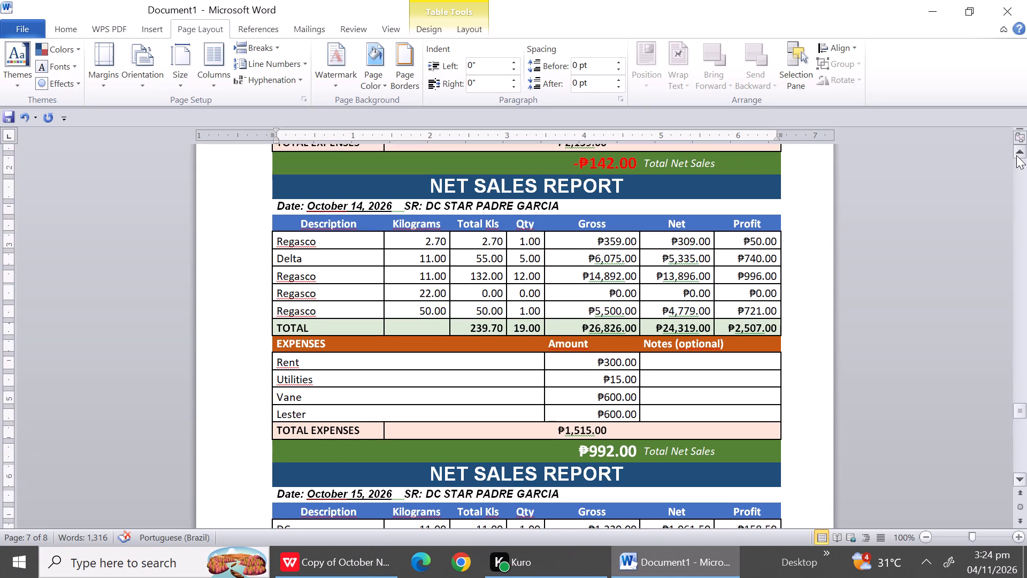
double_click(1016, 155)
triple_click(1016, 155)
triple_click(1016, 155)
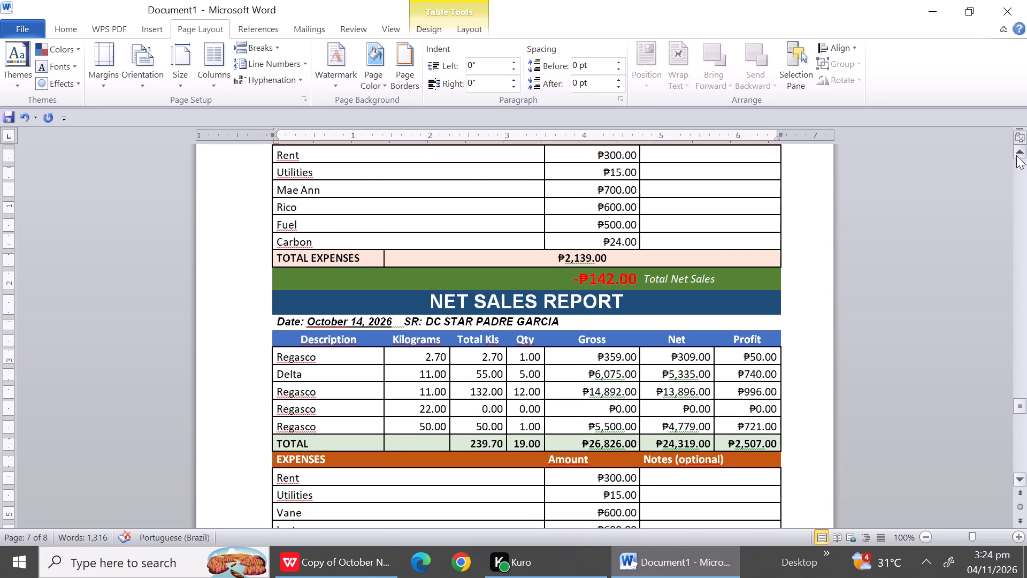
triple_click(1016, 155)
triple_click(1016, 155)
triple_click(1016, 155)
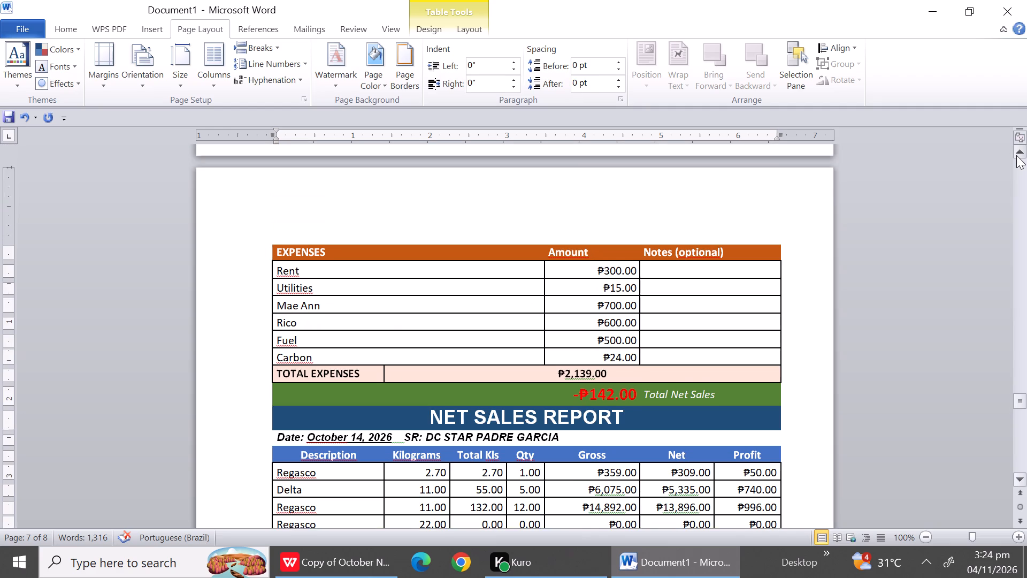
triple_click(1016, 155)
double_click(1016, 155)
drag(1016, 155, 323, 298)
click(326, 325)
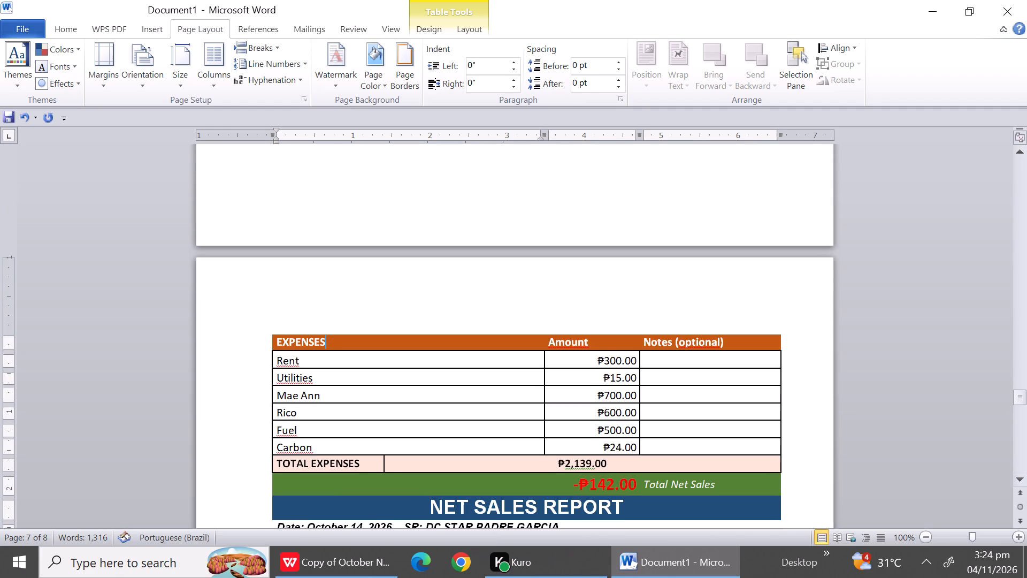
click(315, 305)
click(315, 305)
click(319, 292)
key(Up)
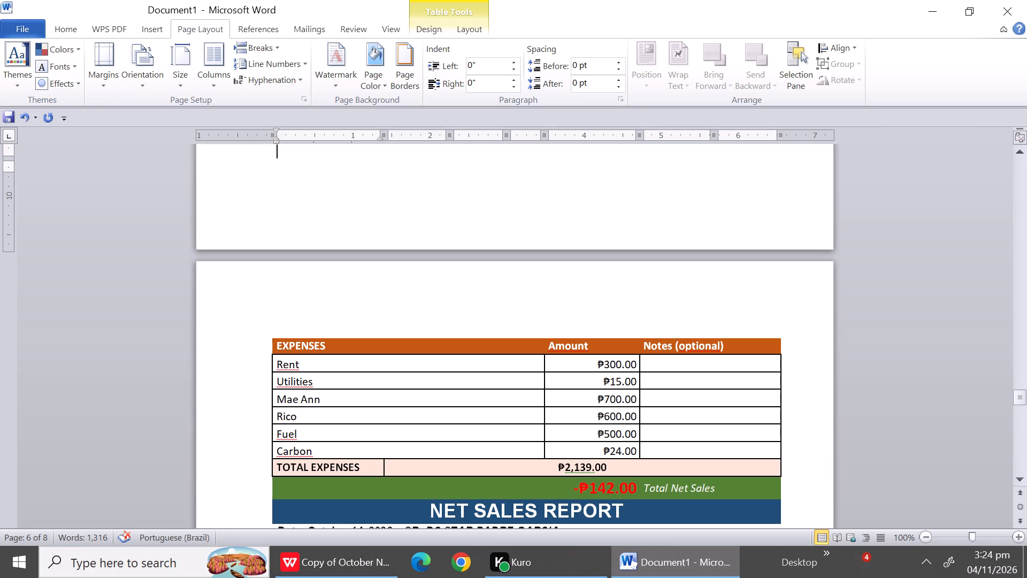
Review the October 13 expenses and the October 14 and 15 reports for rows that could be removed to save space.
click(1022, 474)
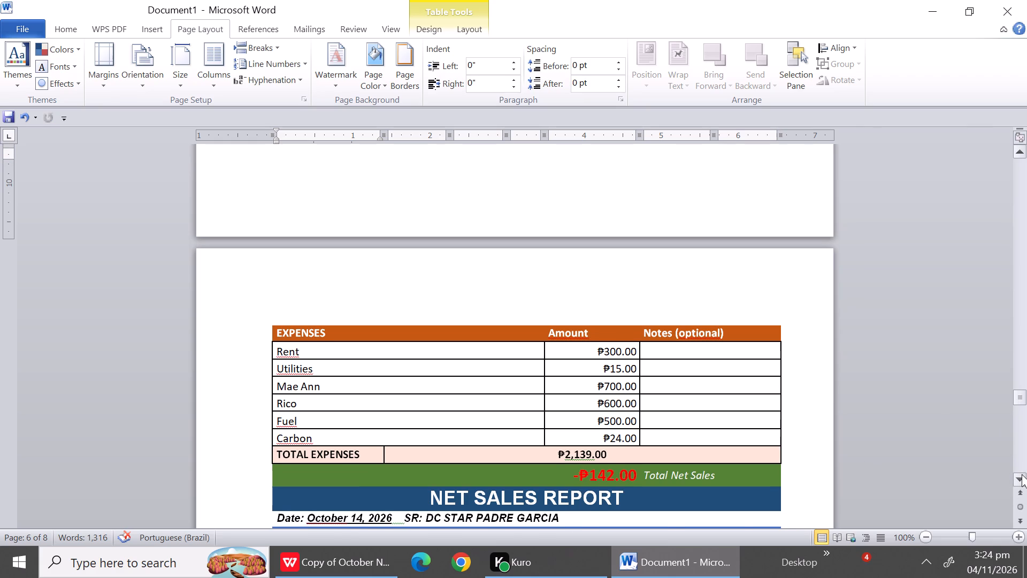
triple_click(1022, 474)
triple_click(1022, 474)
triple_click(1022, 474)
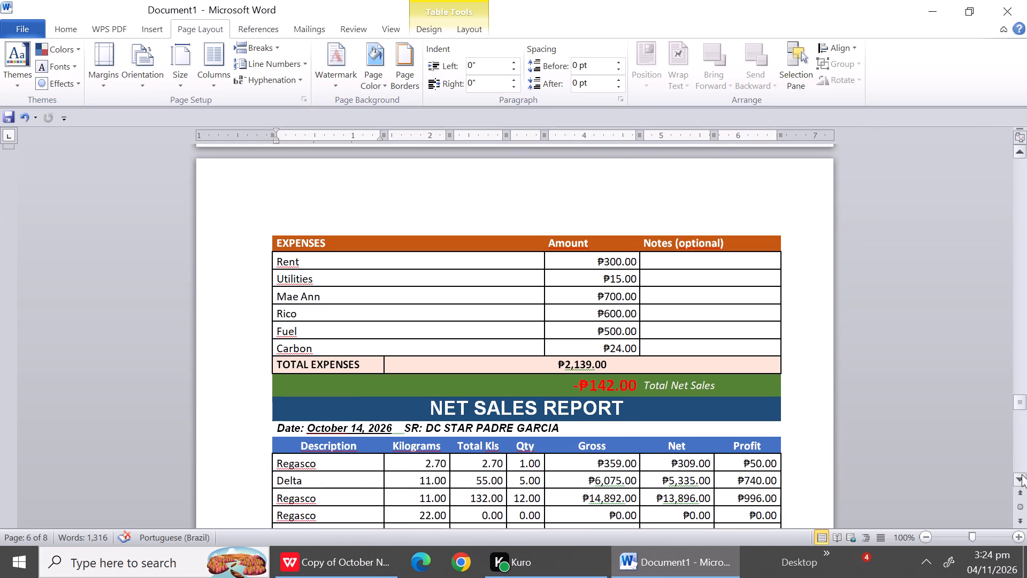
triple_click(1022, 474)
triple_click(1022, 474)
triple_click(1022, 474)
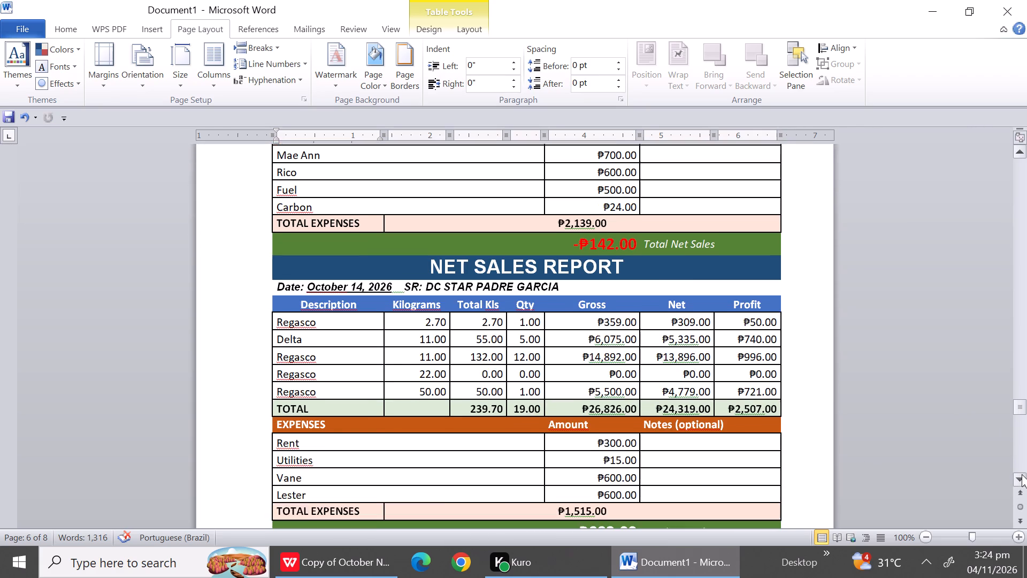
triple_click(1022, 474)
triple_click(1022, 474)
triple_click(1022, 474)
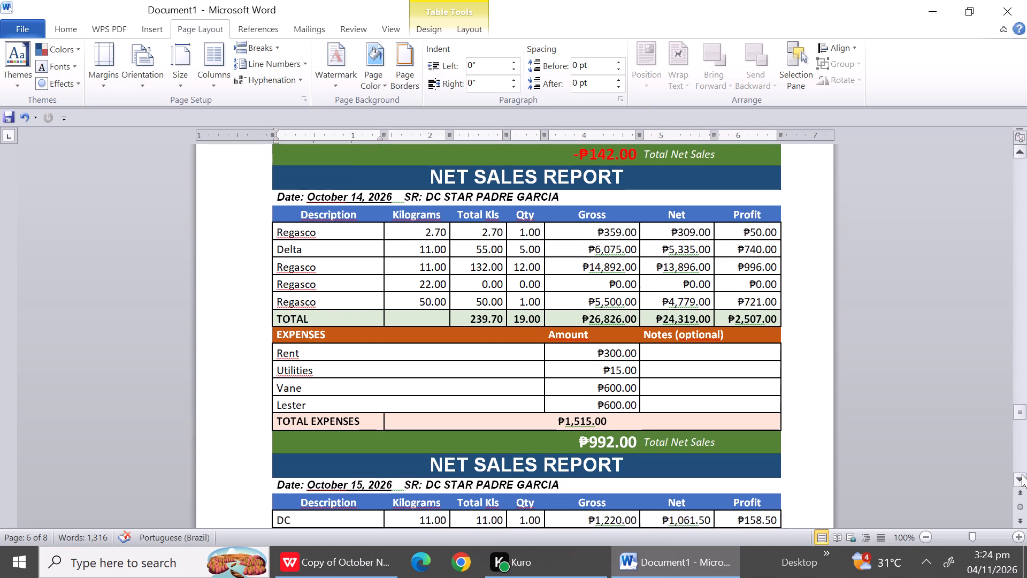
triple_click(1022, 474)
triple_click(1022, 474)
triple_click(1022, 474)
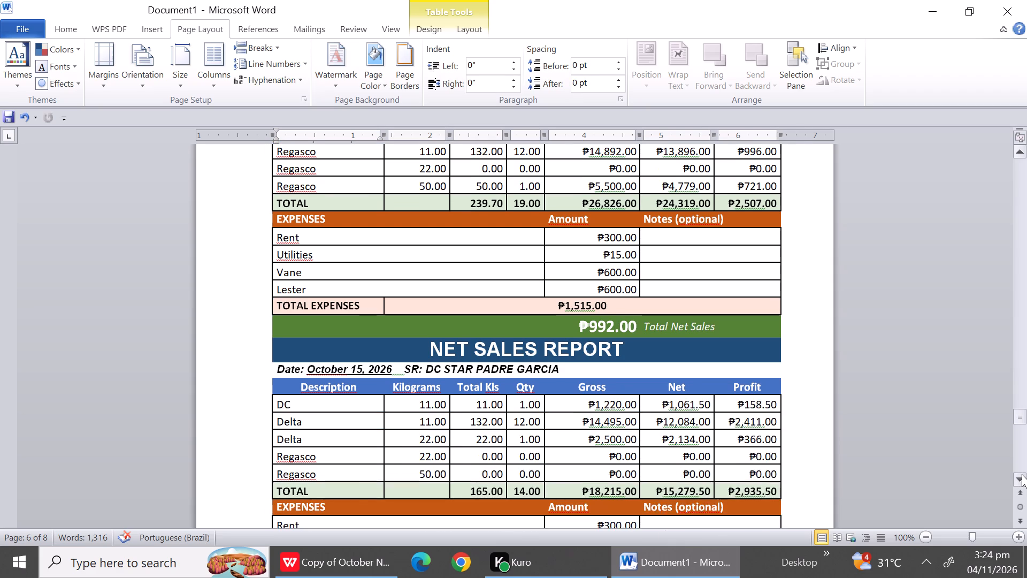
triple_click(1022, 474)
click(1022, 474)
drag(1022, 474, 380, 278)
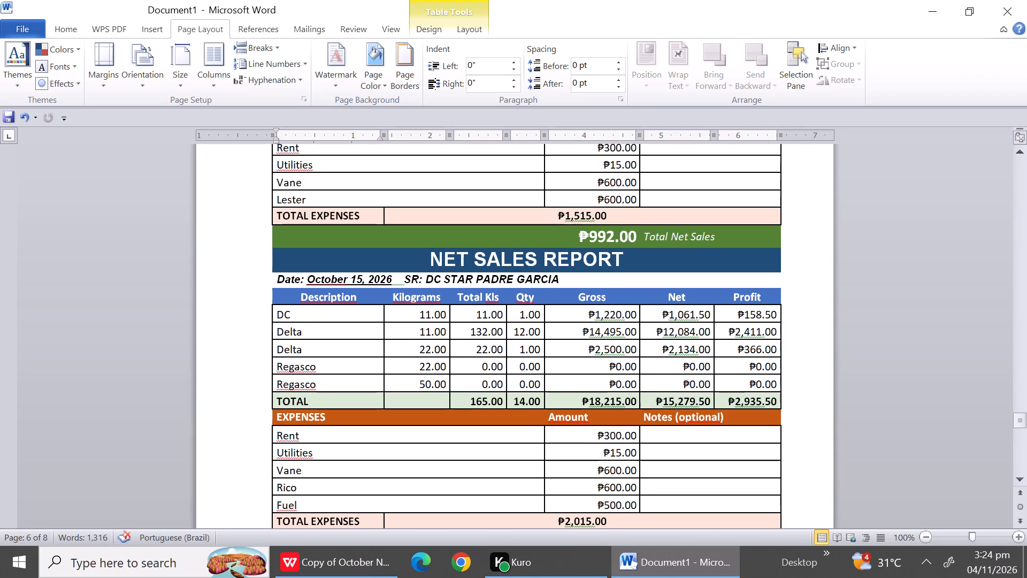
click(376, 272)
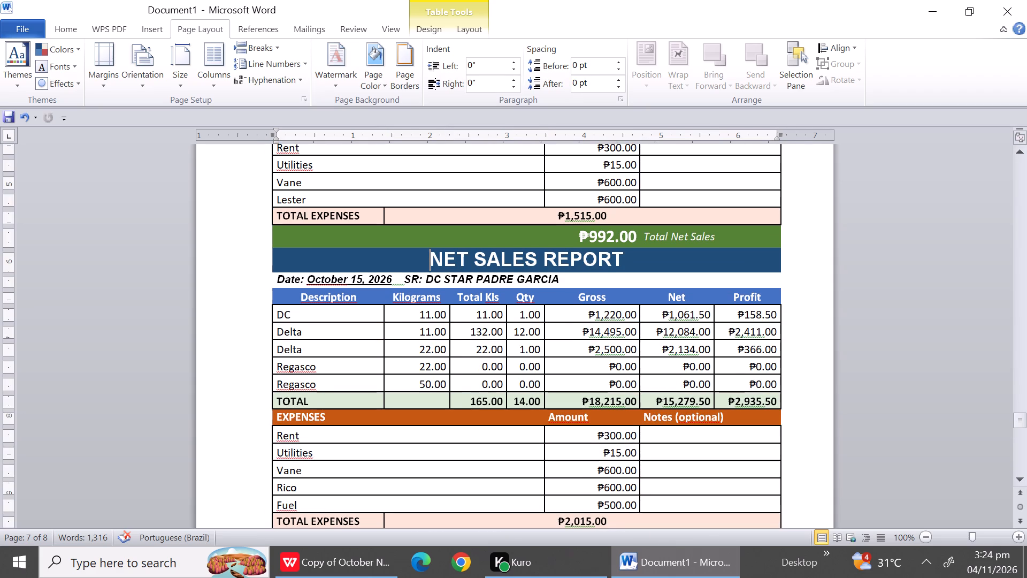
click(270, 265)
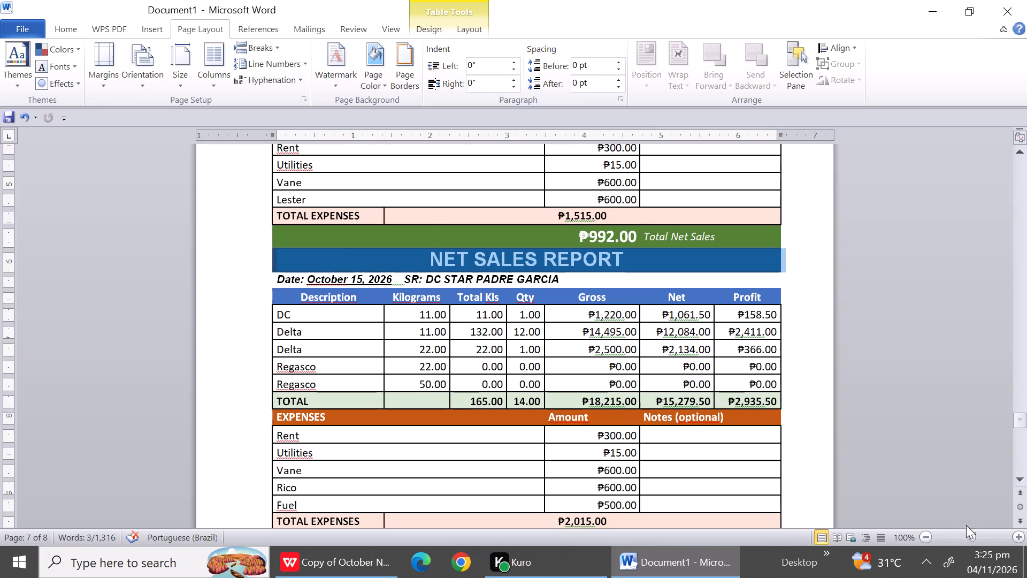
click(1023, 479)
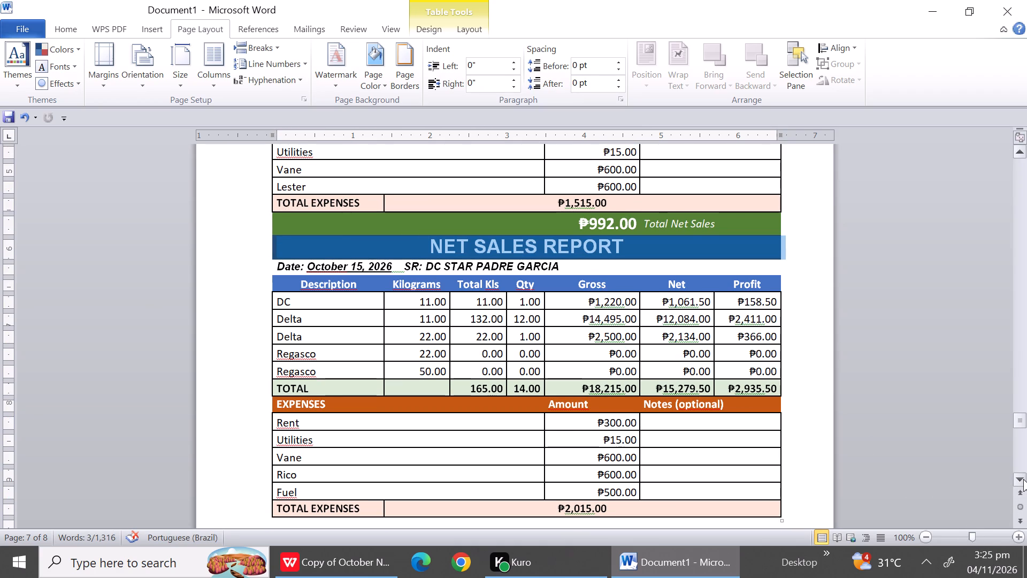
triple_click(1023, 479)
double_click(1023, 479)
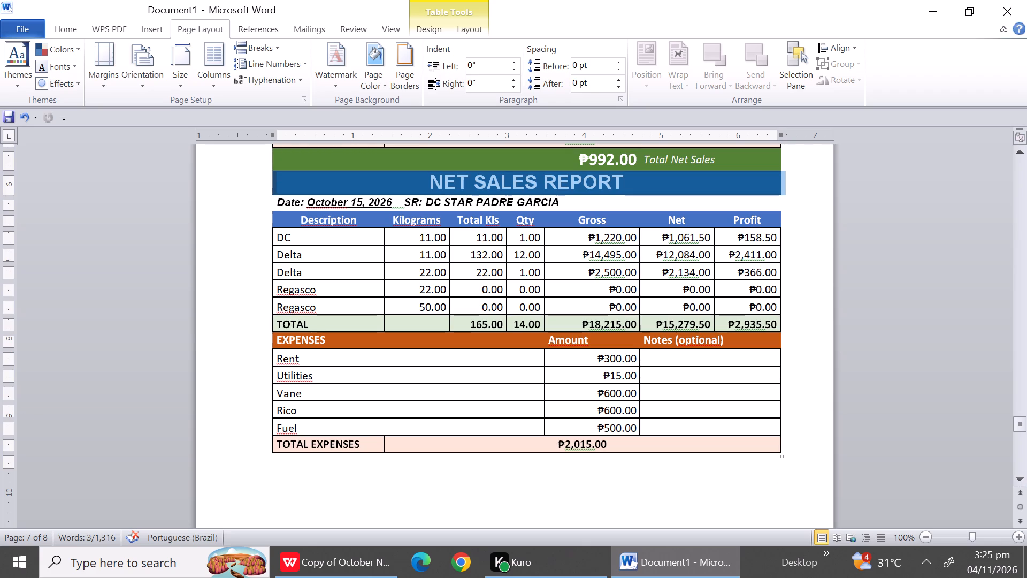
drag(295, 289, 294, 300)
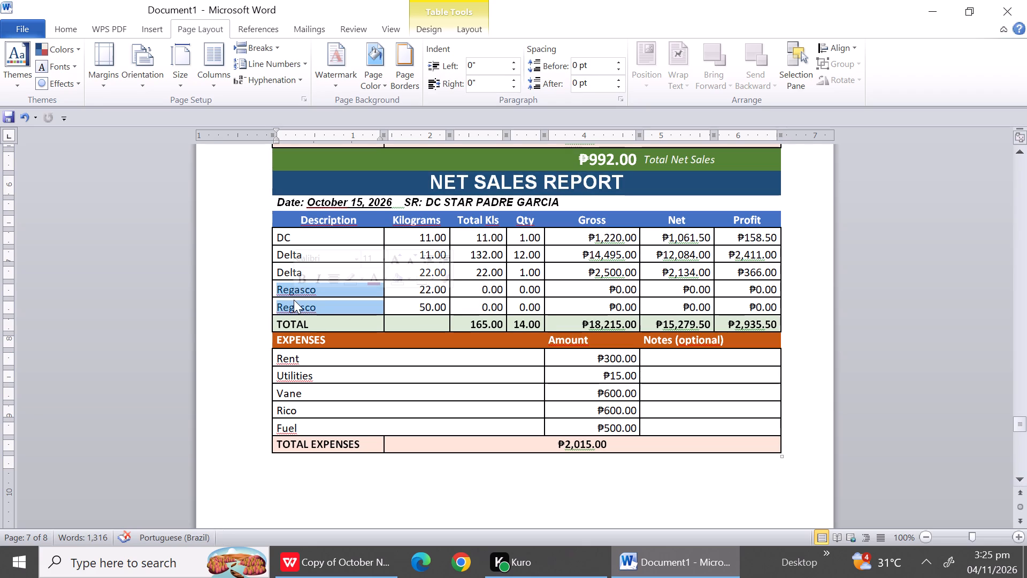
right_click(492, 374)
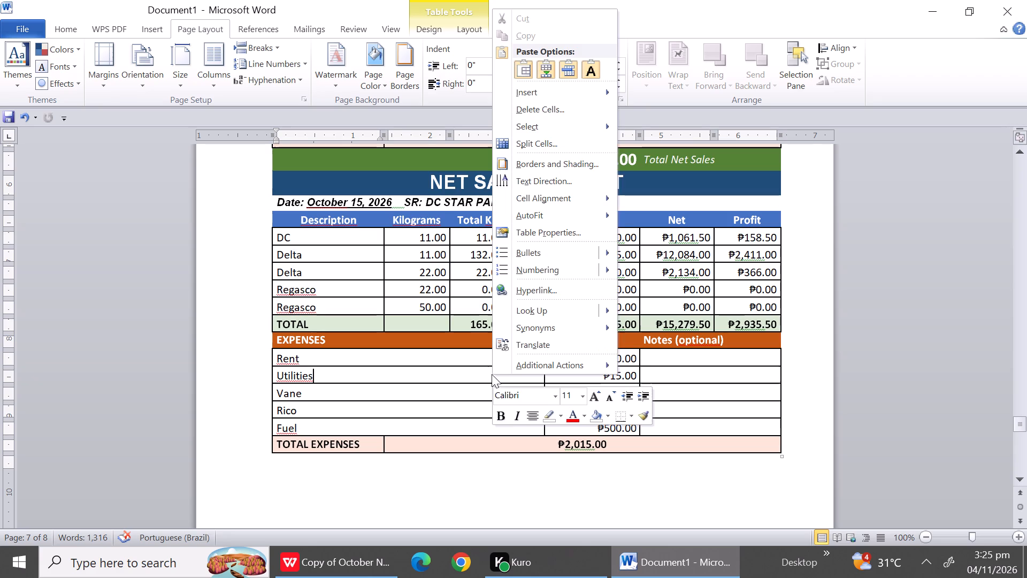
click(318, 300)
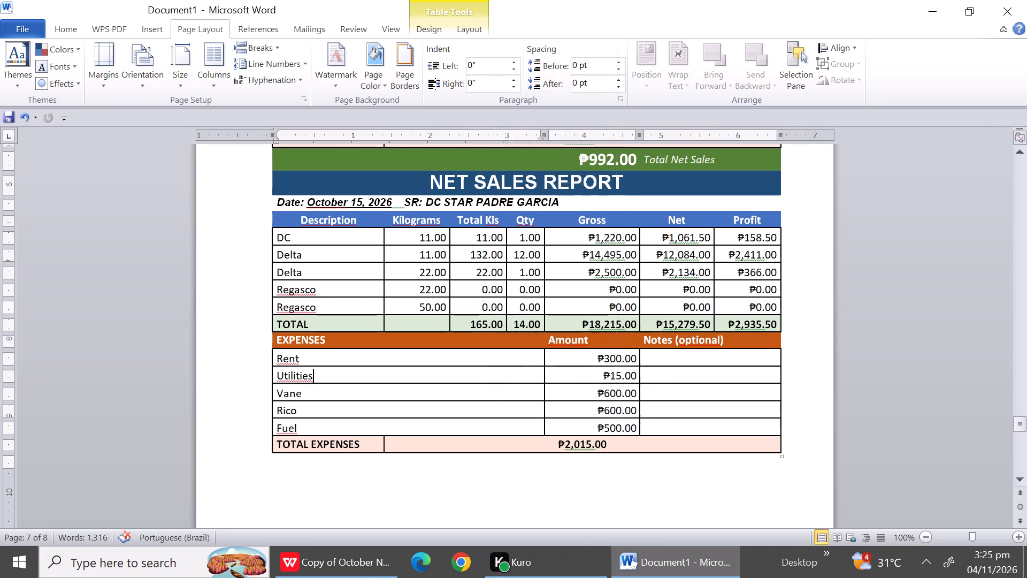
Delete the two entire zero-sales Regasco rows, 22.00 and 50.00 kilograms, from the October 15 report.
drag(317, 287, 315, 302)
right_click(315, 302)
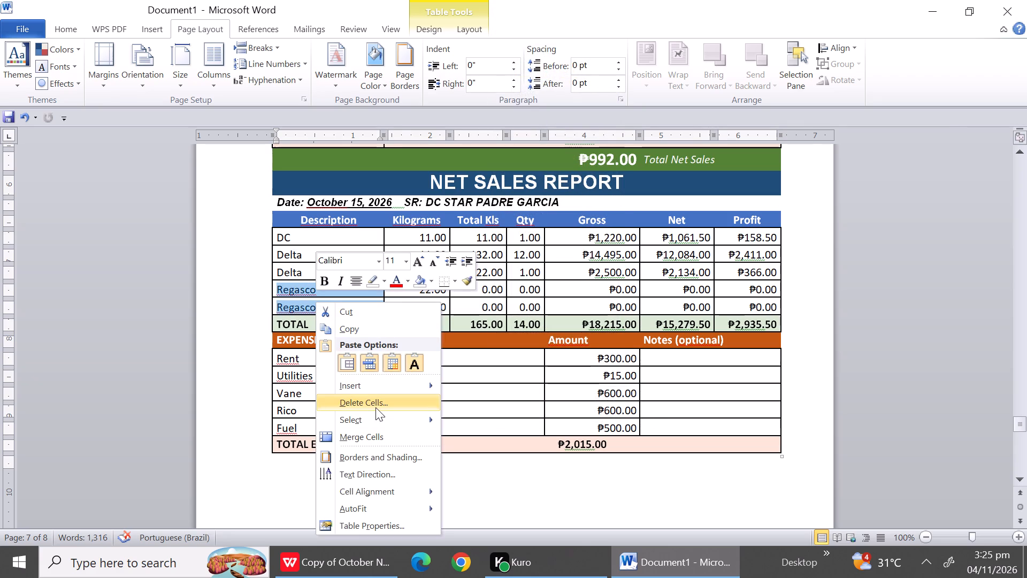
click(375, 407)
click(509, 262)
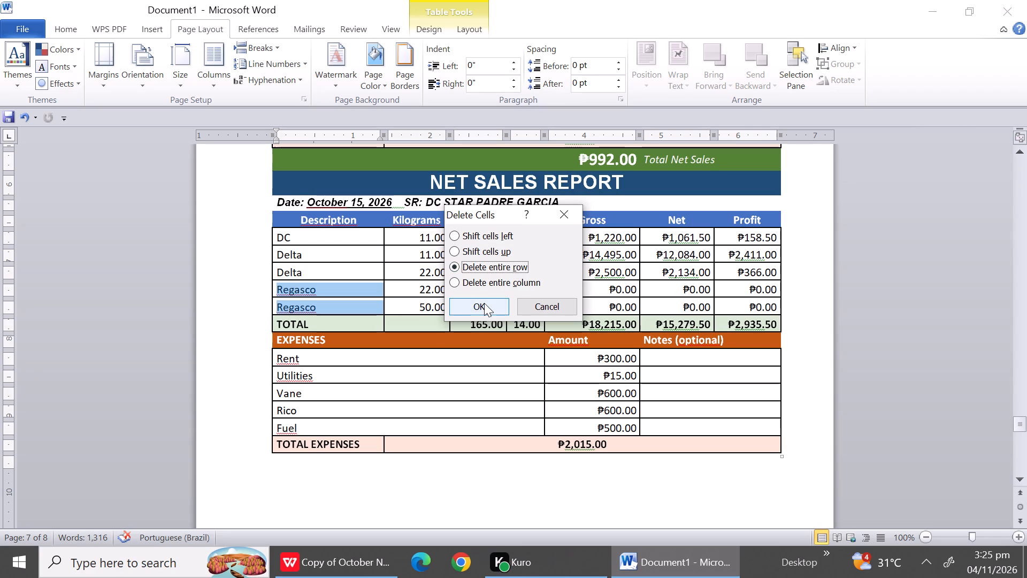
click(484, 303)
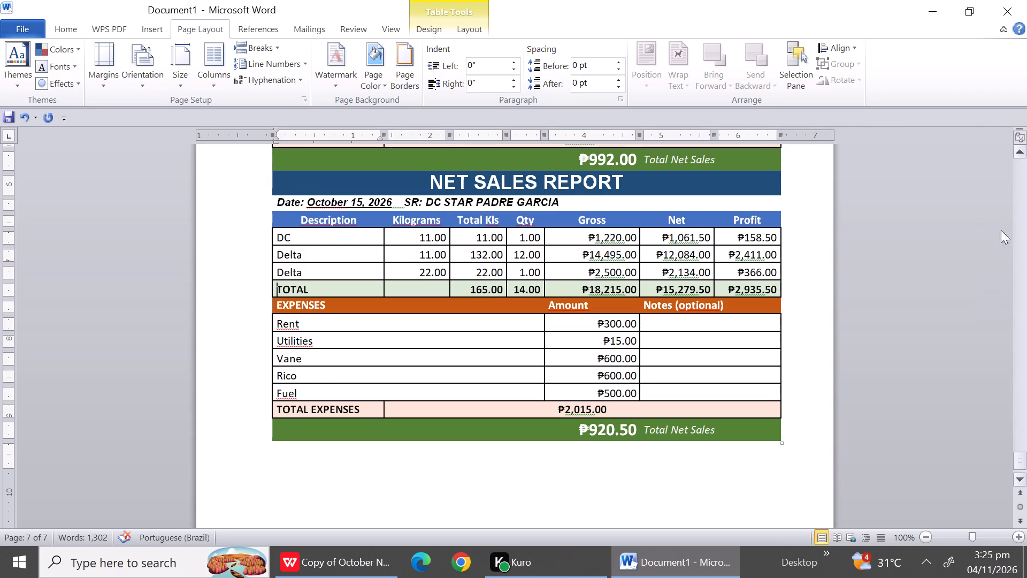
Delete the entire zero-sales Regasco 22.00 kilogram row from the October 14 report.
triple_click(1022, 151)
triple_click(1022, 151)
triple_click(1022, 151)
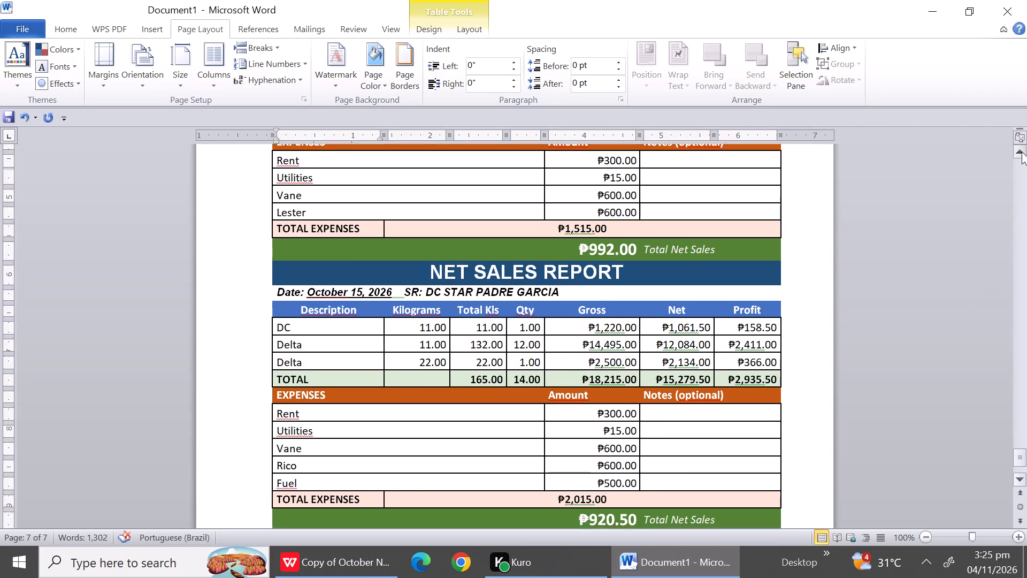
triple_click(1022, 151)
triple_click(1022, 151)
click(1022, 151)
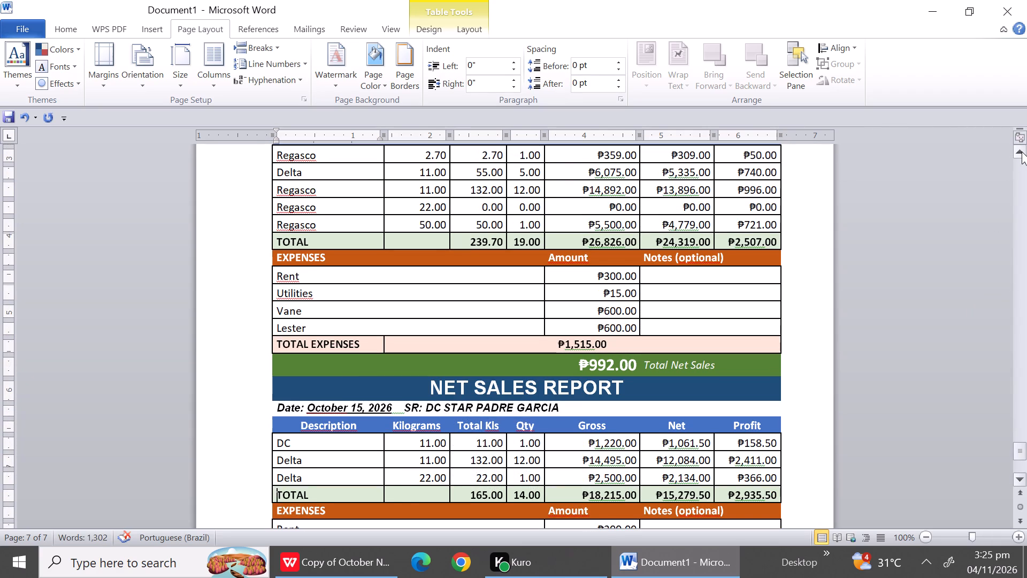
click(324, 210)
right_click(324, 208)
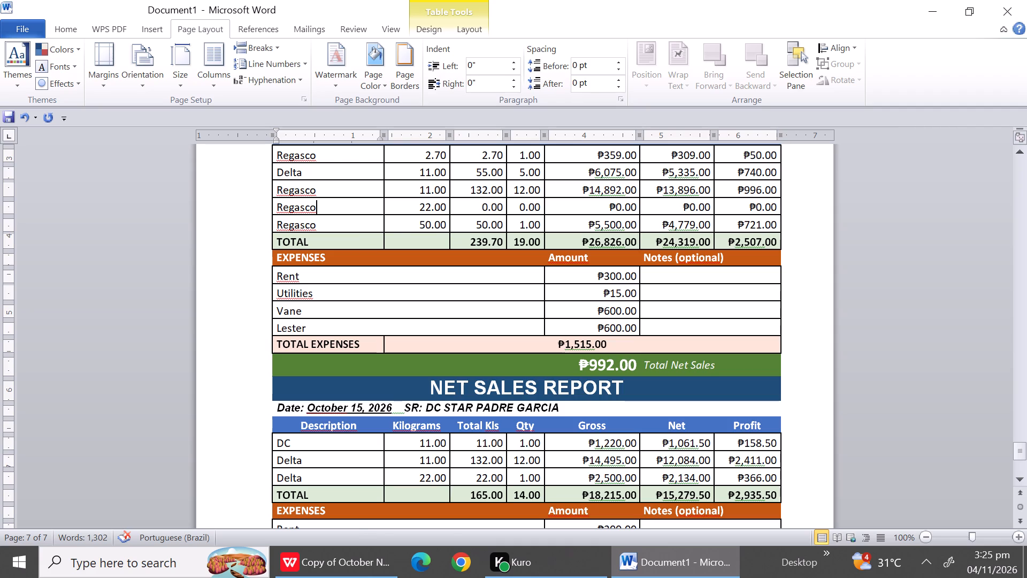
click(361, 277)
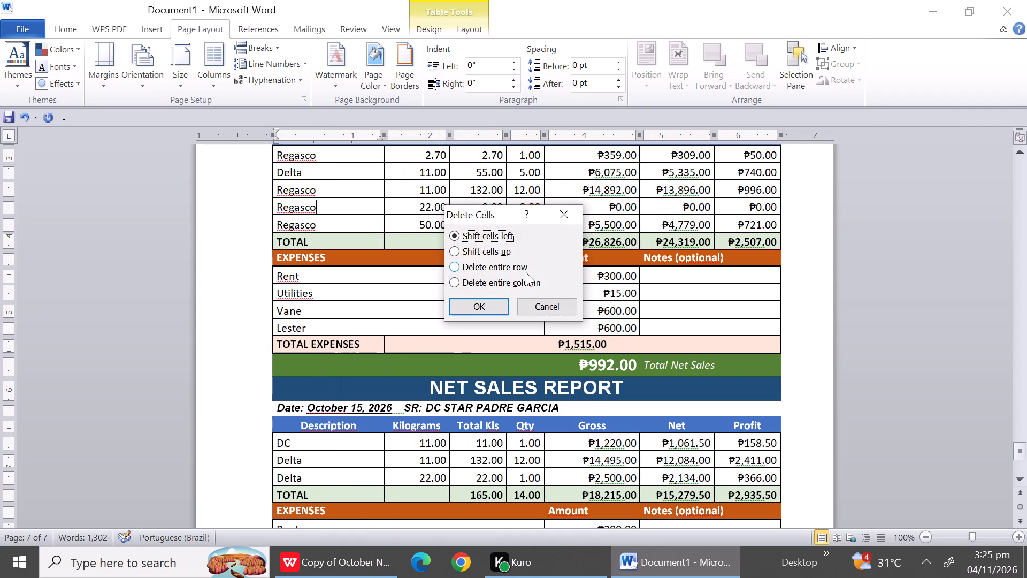
click(520, 270)
click(490, 300)
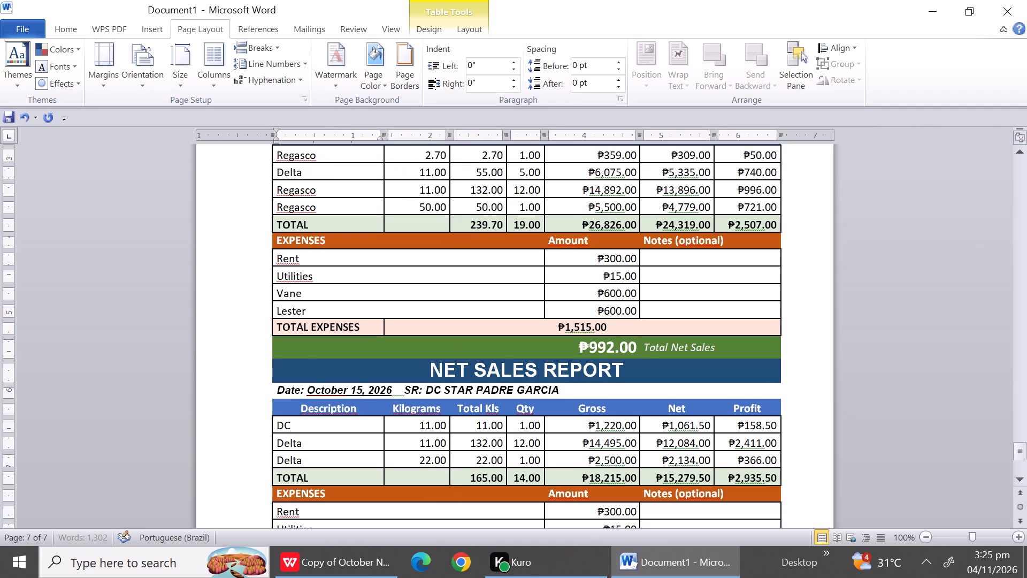
Delete the entire zero-sales Regasco 50.00 kilogram row from the October 13 report.
click(1020, 150)
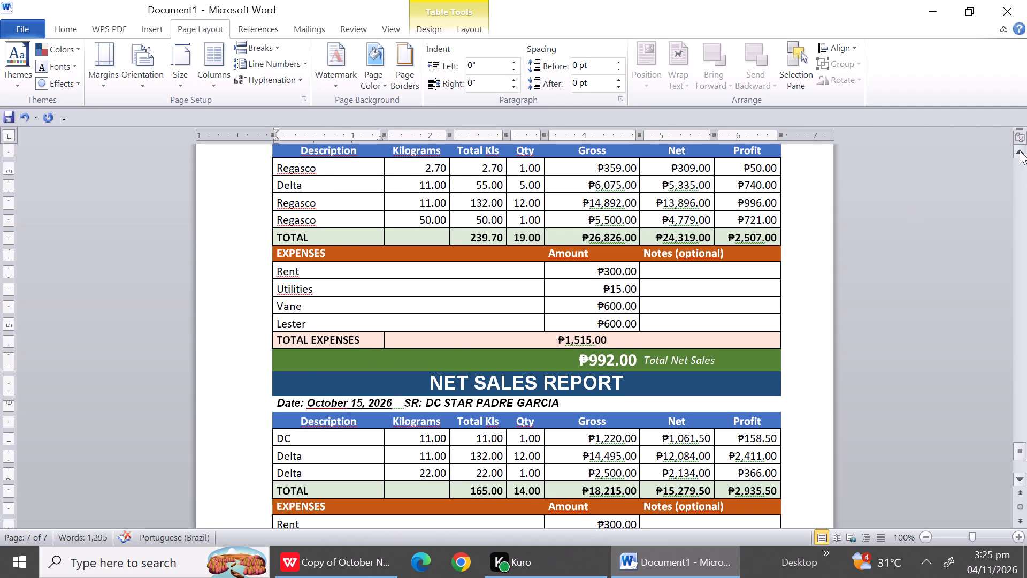
triple_click(1020, 150)
triple_click(1020, 150)
triple_click(1020, 150)
triple_click(1020, 150)
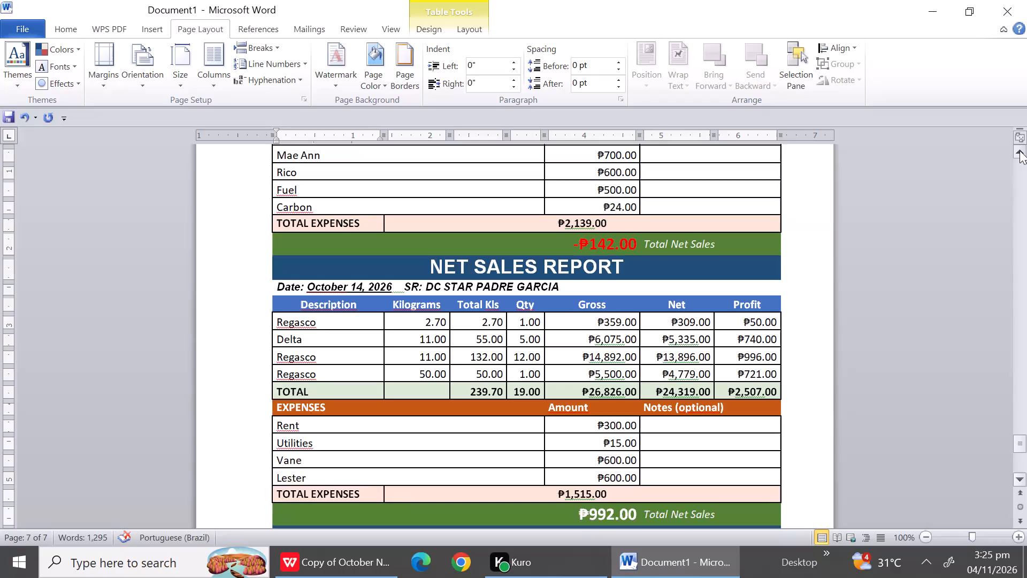
click(1020, 150)
drag(1020, 150, 1023, 186)
click(1023, 186)
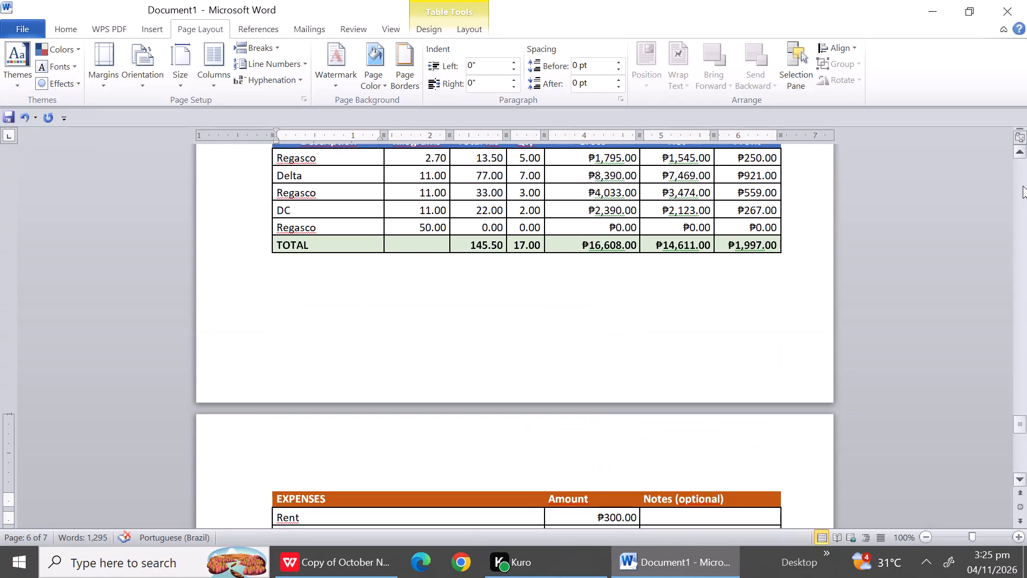
click(295, 224)
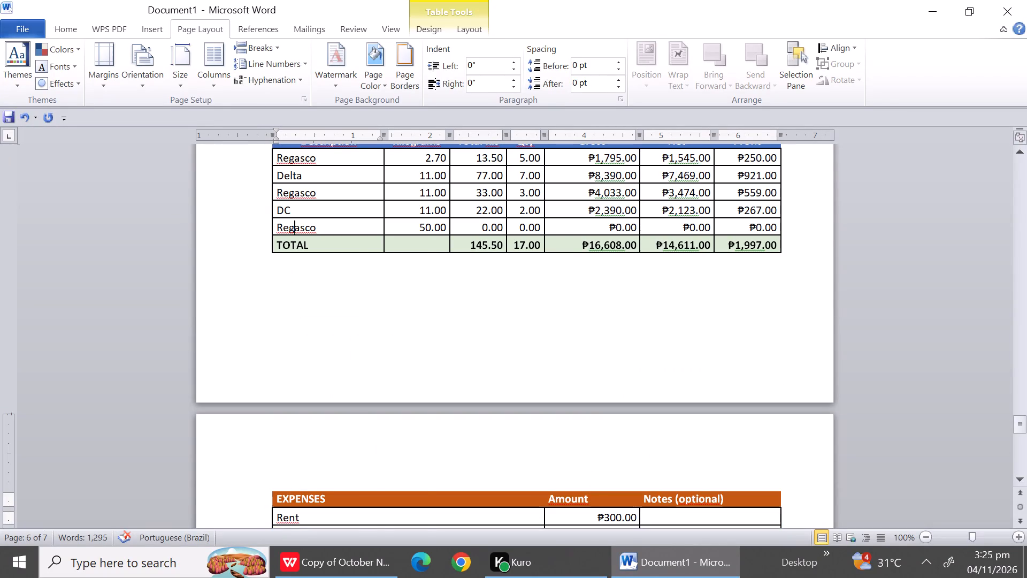
right_click(295, 223)
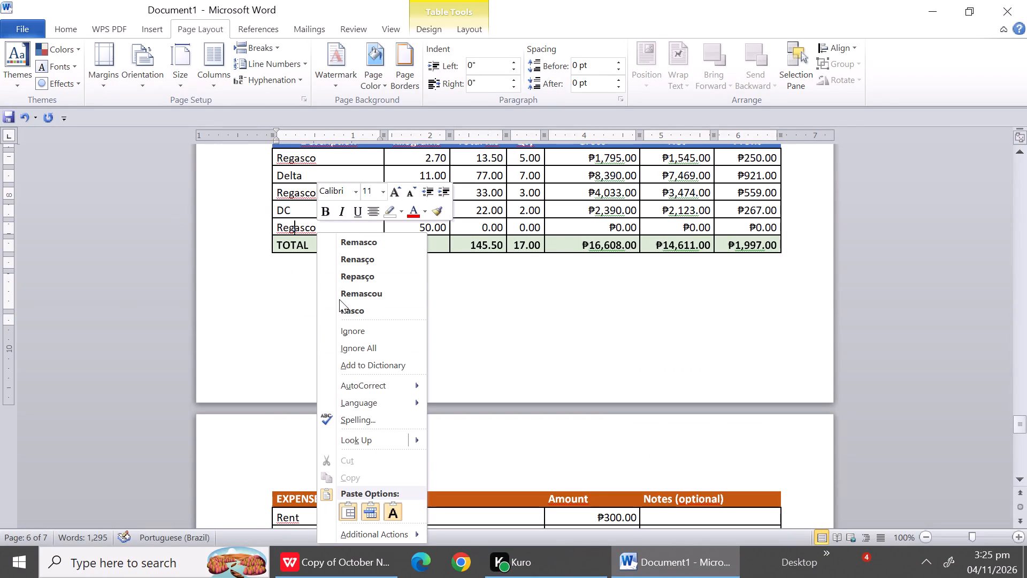
click(299, 222)
right_click(299, 222)
click(280, 220)
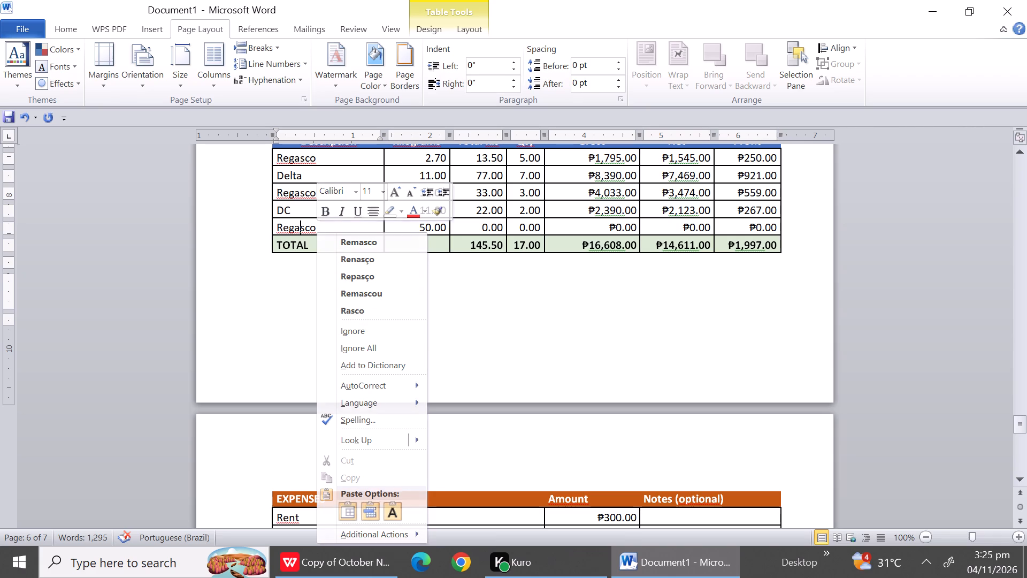
click(280, 220)
right_click(280, 220)
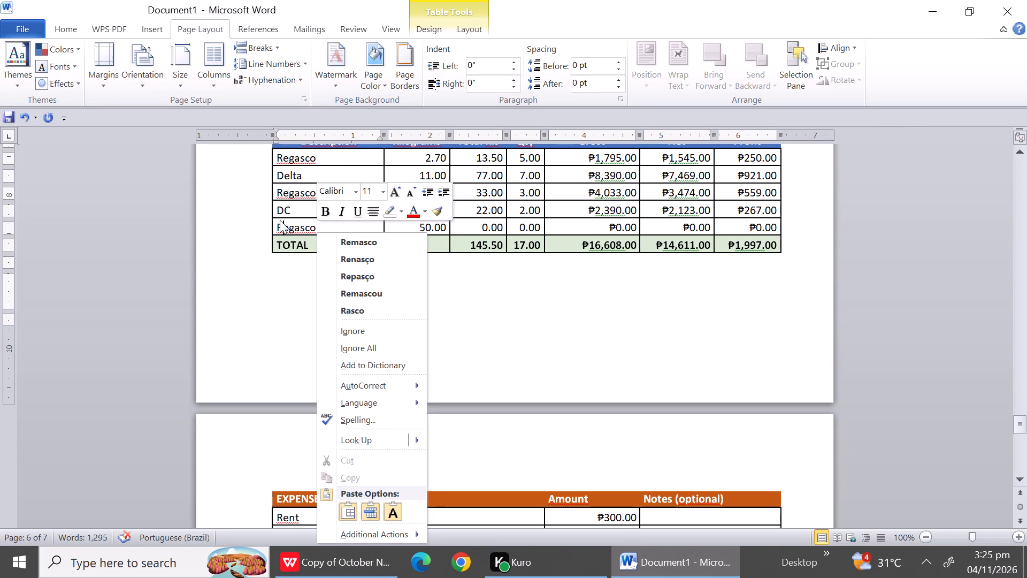
click(513, 315)
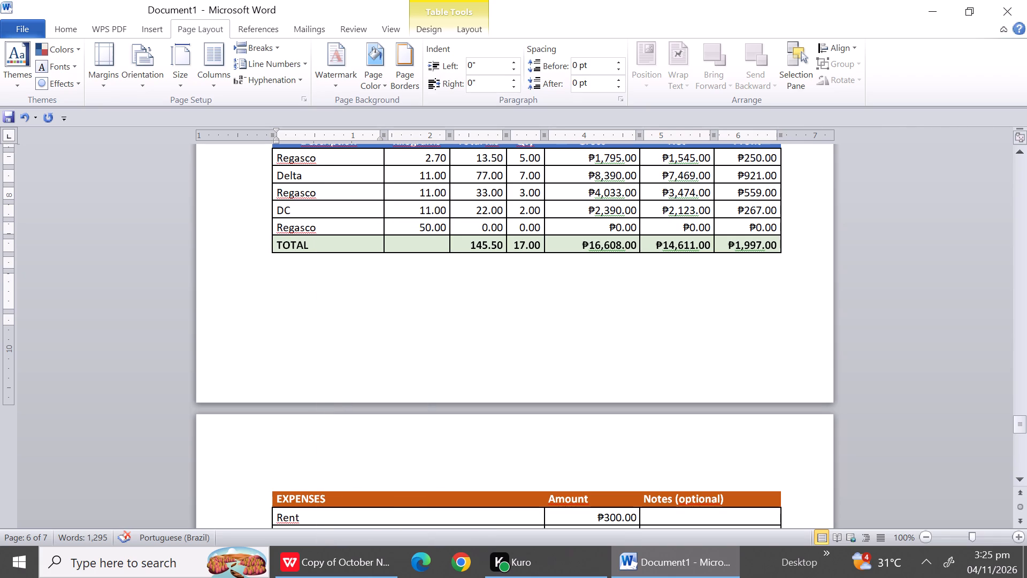
click(349, 228)
right_click(349, 228)
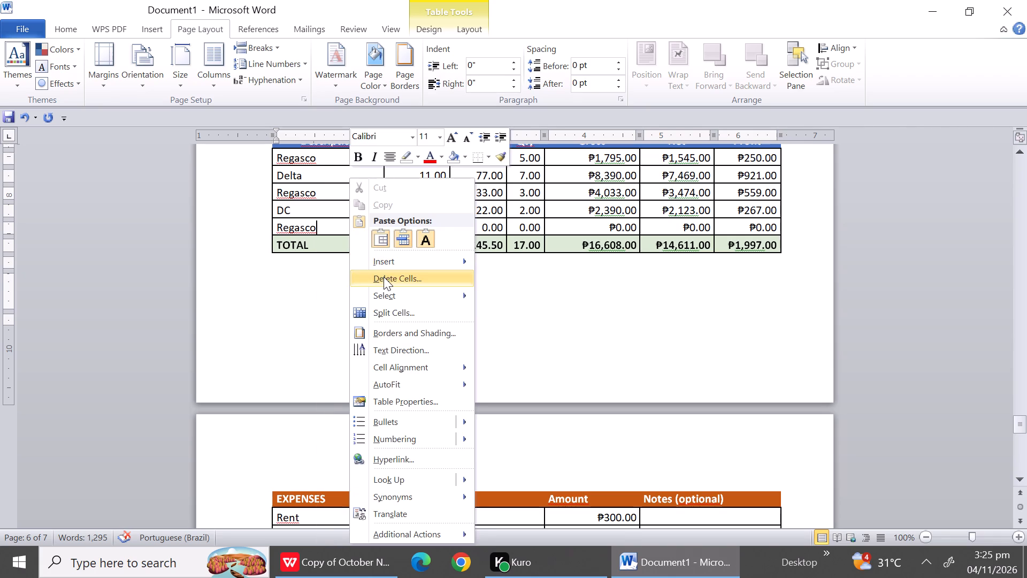
click(384, 277)
click(486, 261)
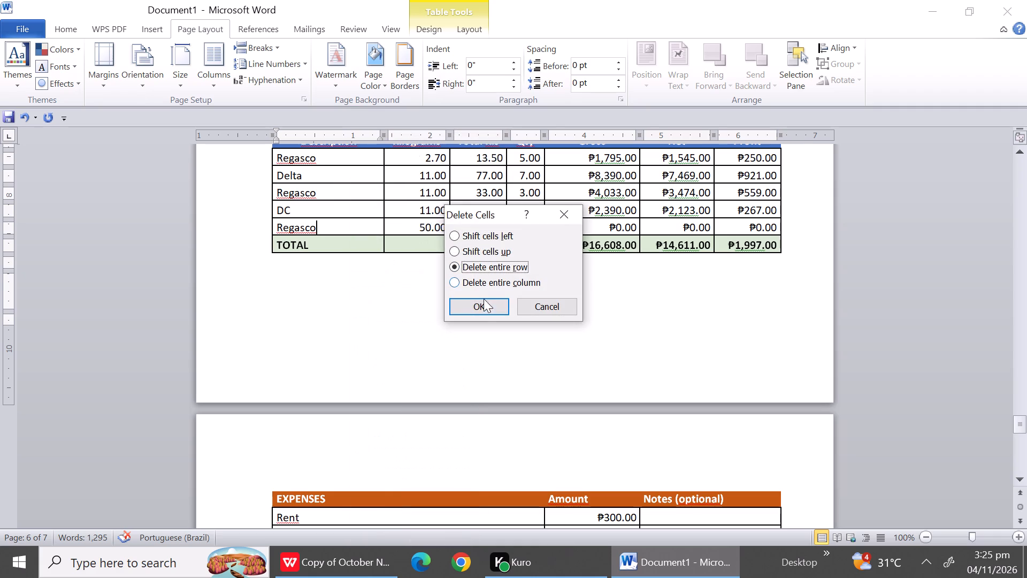
click(484, 310)
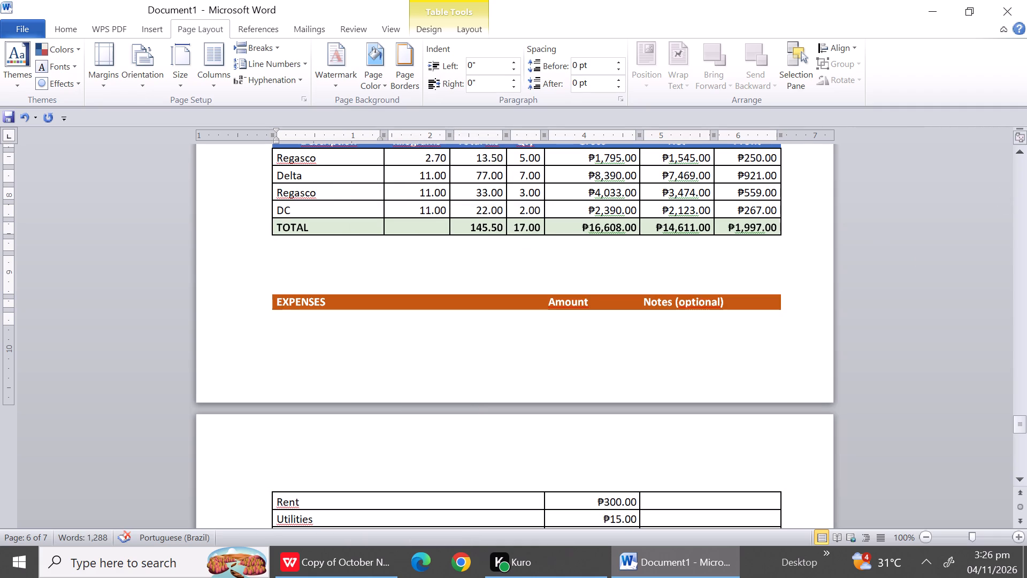
Add blank lines between the October 13 totals and the EXPENSES heading so the heading moves to the page with its rows.
click(687, 263)
key(Return)
key(Return)
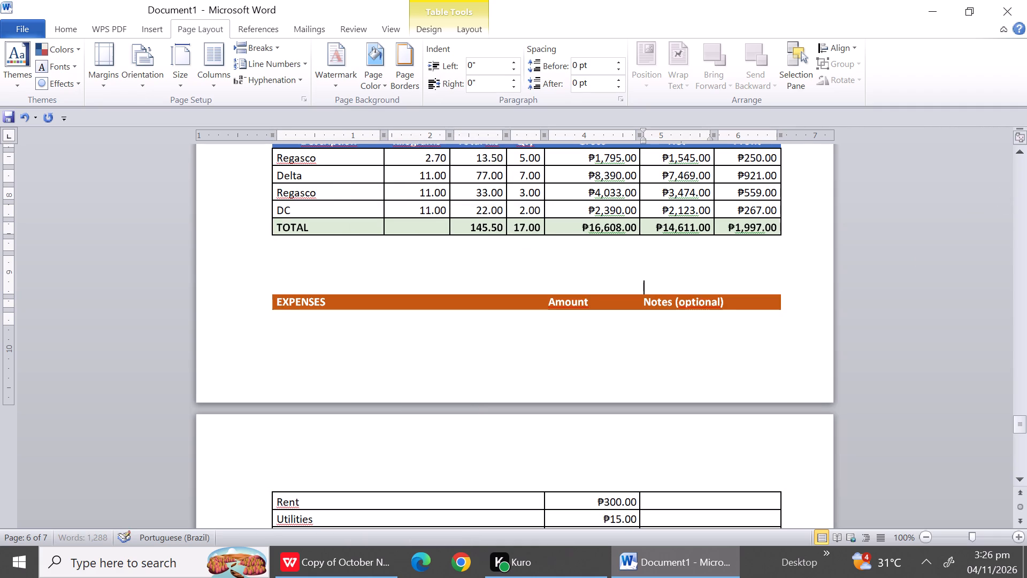
click(769, 258)
key(Return)
click(790, 280)
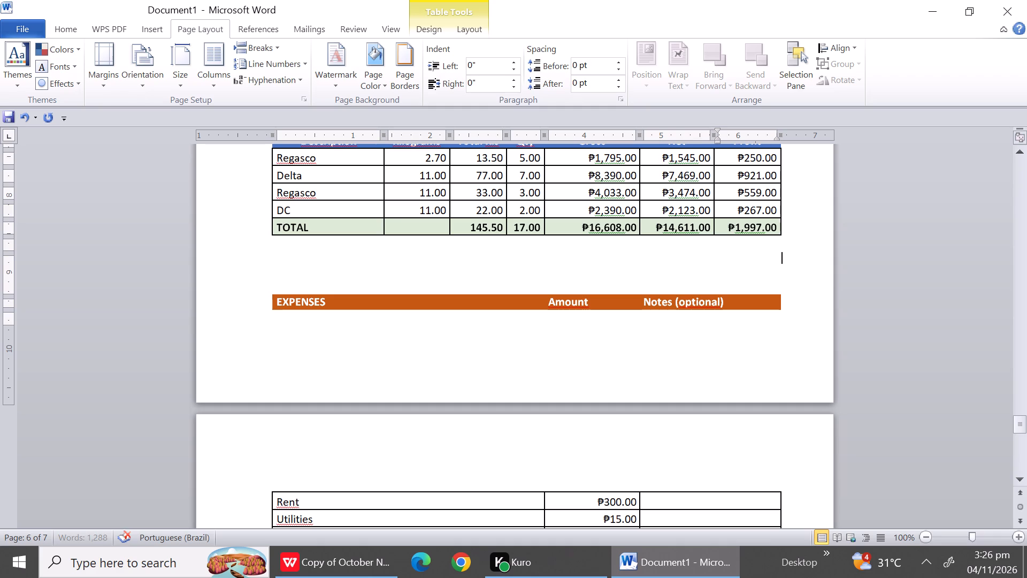
key(Return)
key(Return)
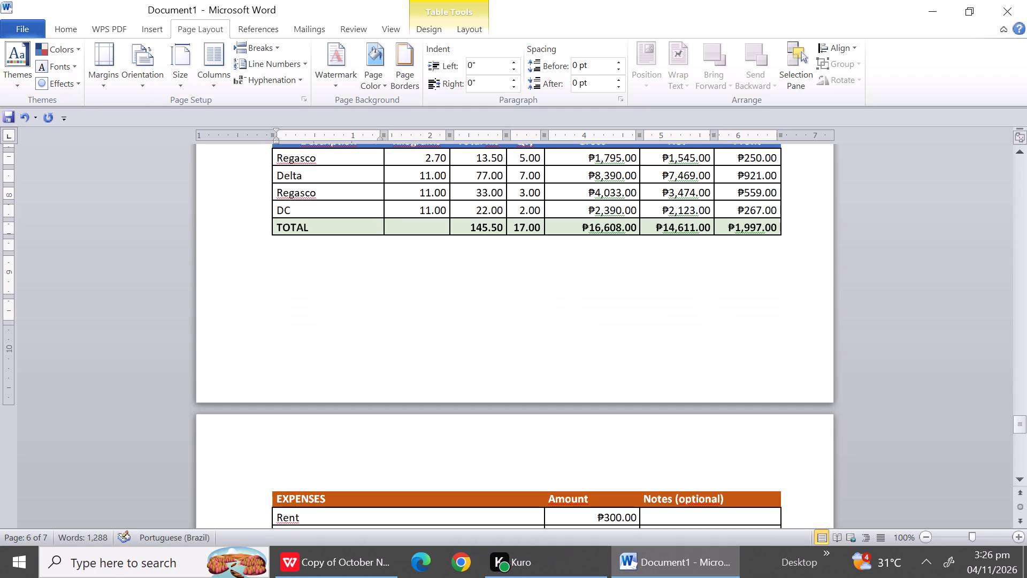
Delete the two entire zero-sales Regasco rows, 22.00 and 50.00 kilograms, from the October 12 report.
triple_click(1022, 154)
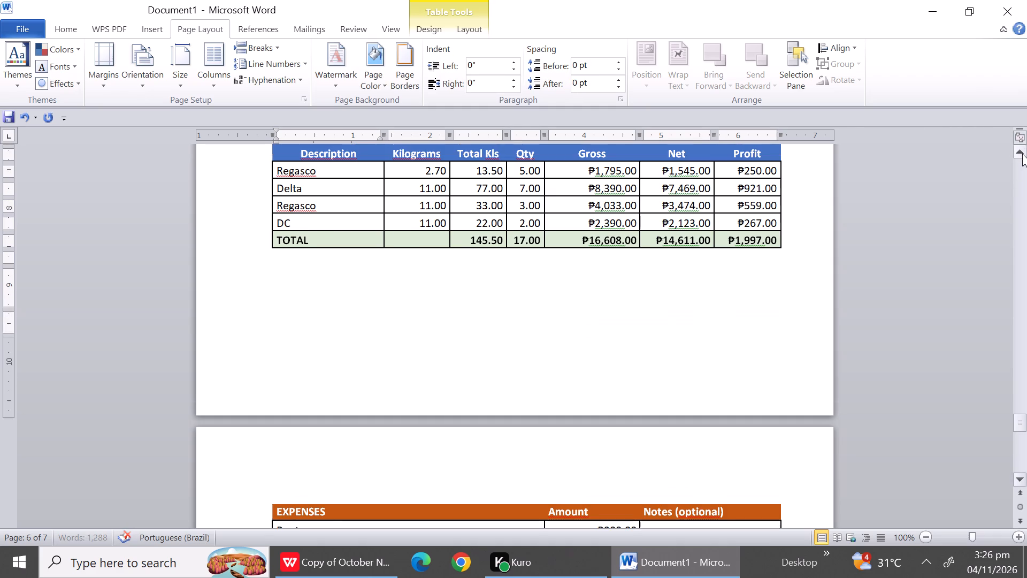
triple_click(1022, 154)
triple_click(1022, 154)
double_click(1022, 154)
drag(1022, 154, 1020, 179)
click(1020, 179)
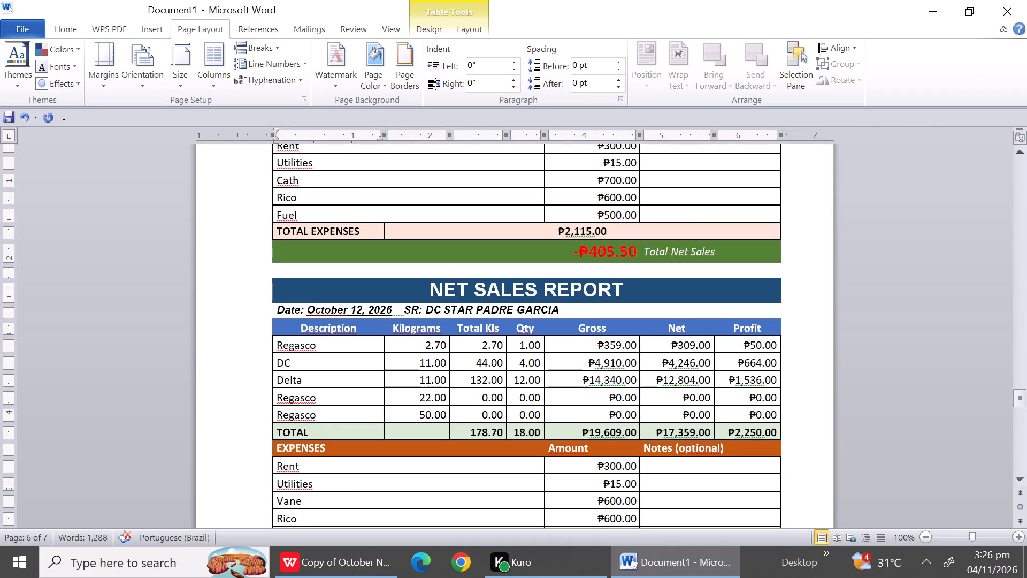
drag(280, 397, 283, 421)
right_click(283, 421)
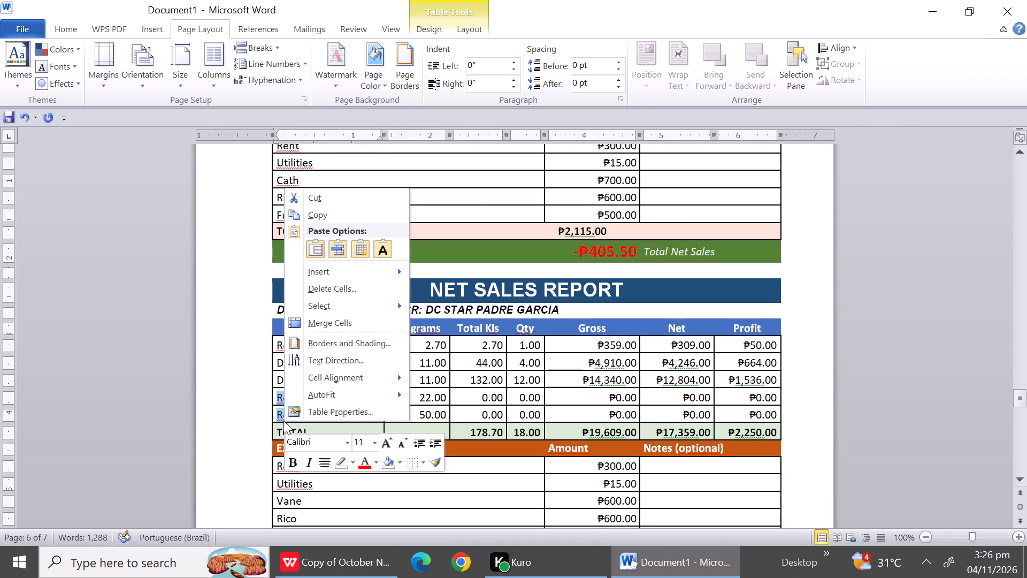
click(338, 291)
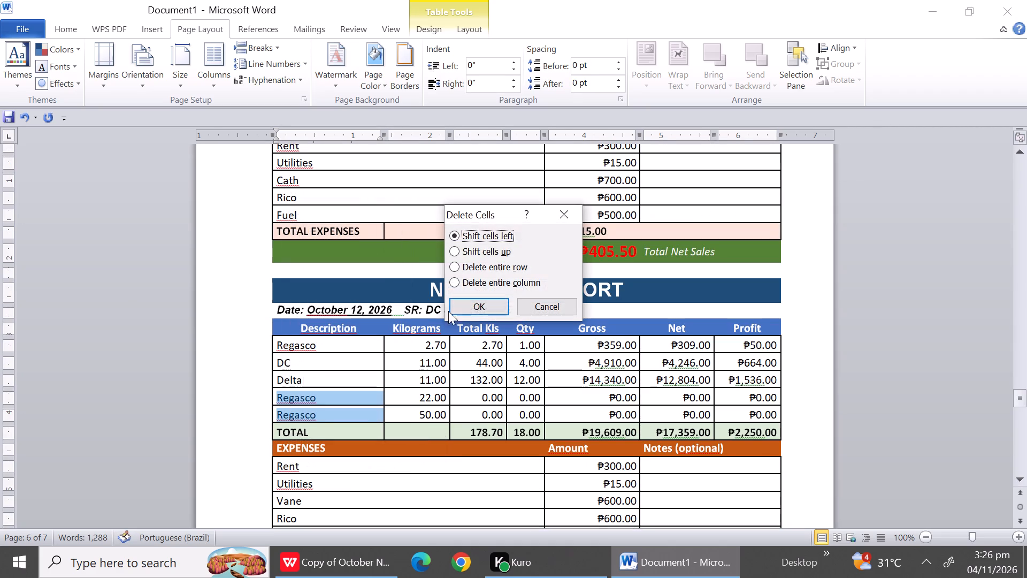
click(464, 264)
click(472, 307)
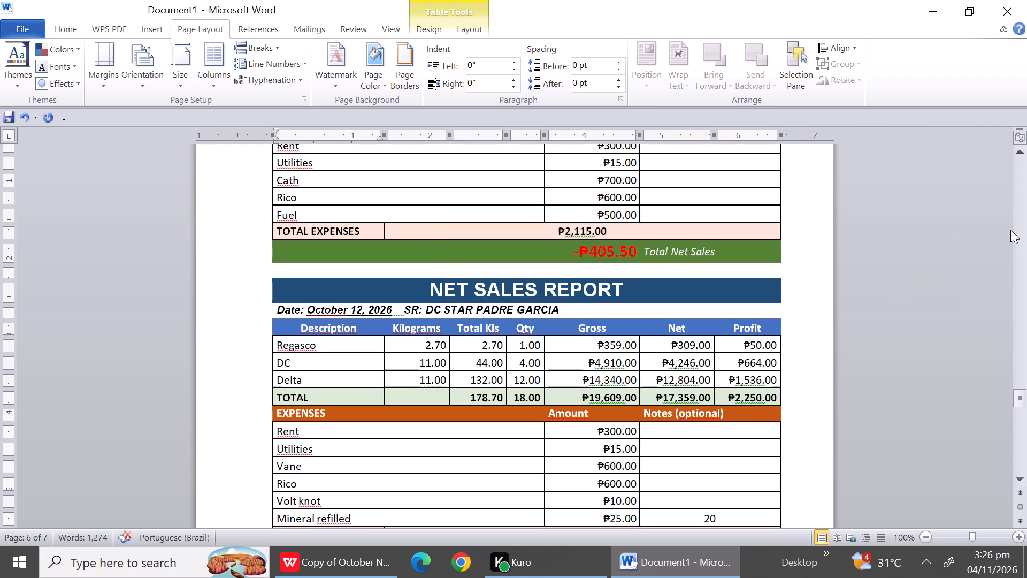
Delete the two entire zero-sales Regasco rows, 22.00 and 50.00 kilograms, from the October 11 report.
click(1018, 203)
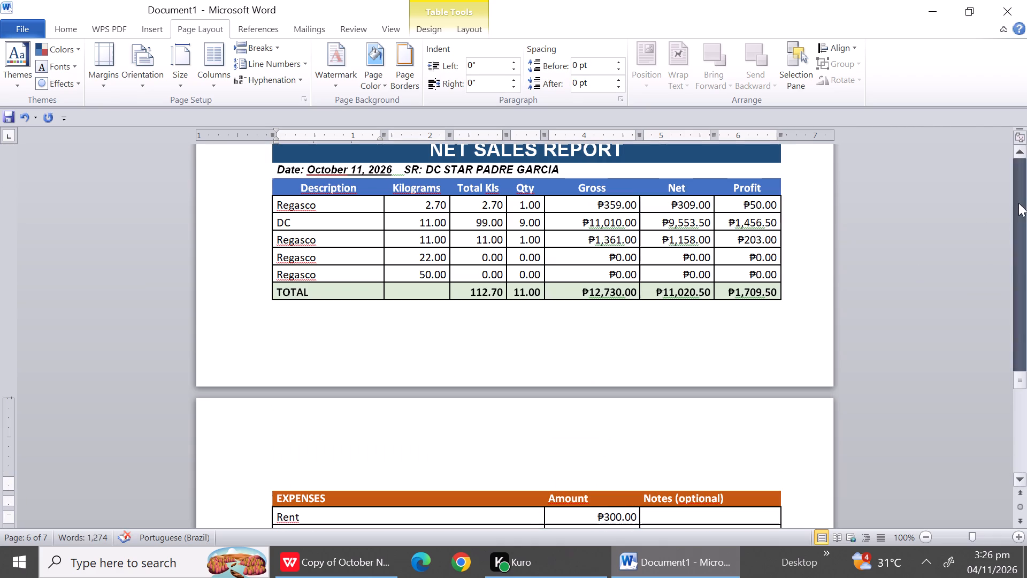
drag(364, 253, 364, 269)
right_click(364, 269)
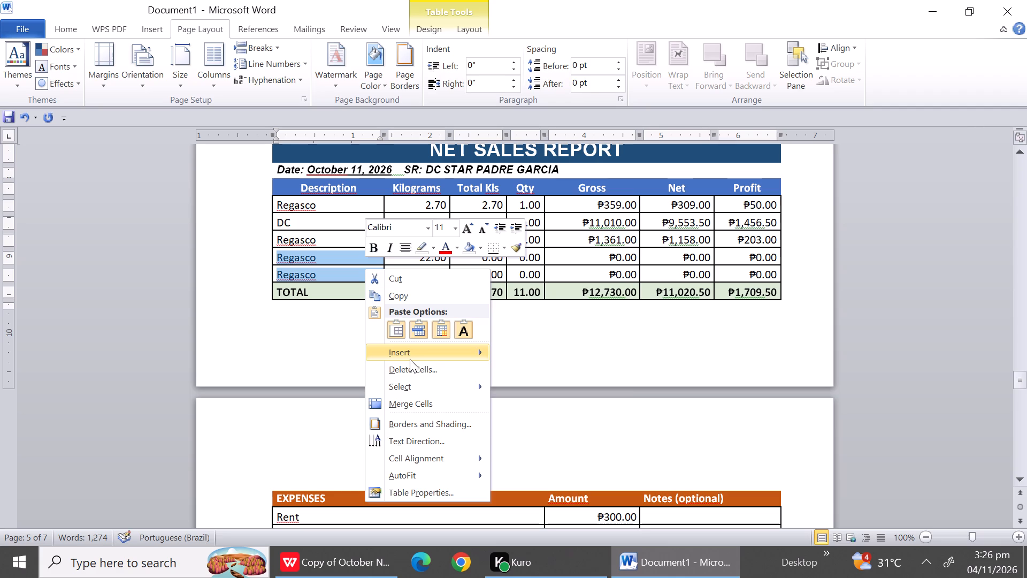
click(409, 364)
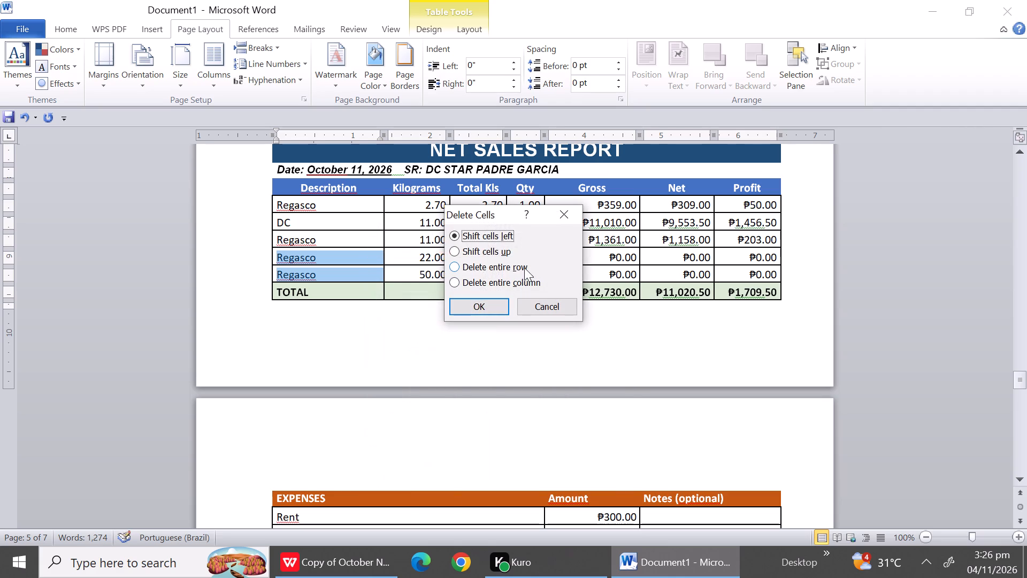
click(524, 268)
click(487, 312)
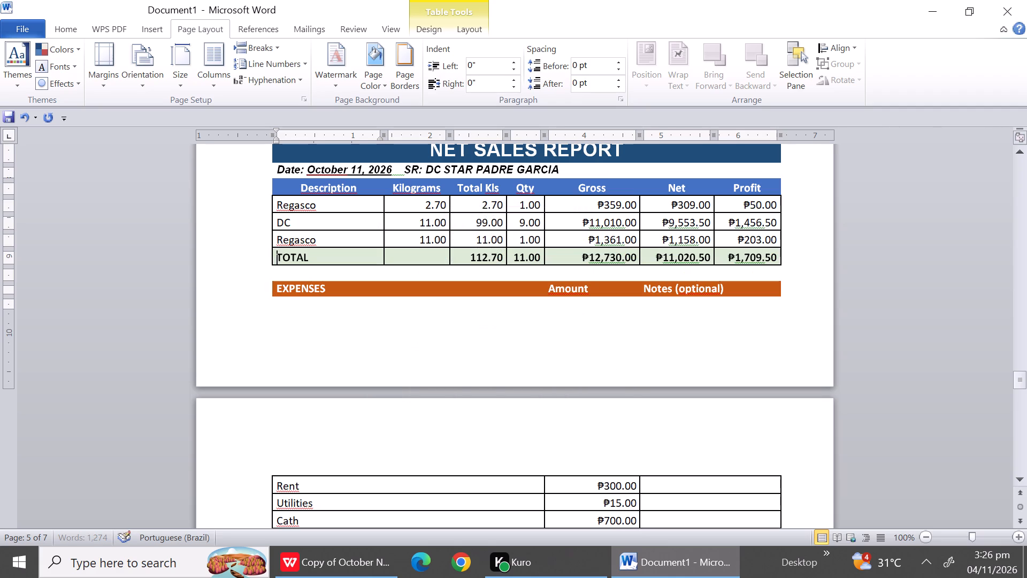
Insert a blank line below the October 11 totals to push the EXPENSES heading onto the following page.
click(783, 264)
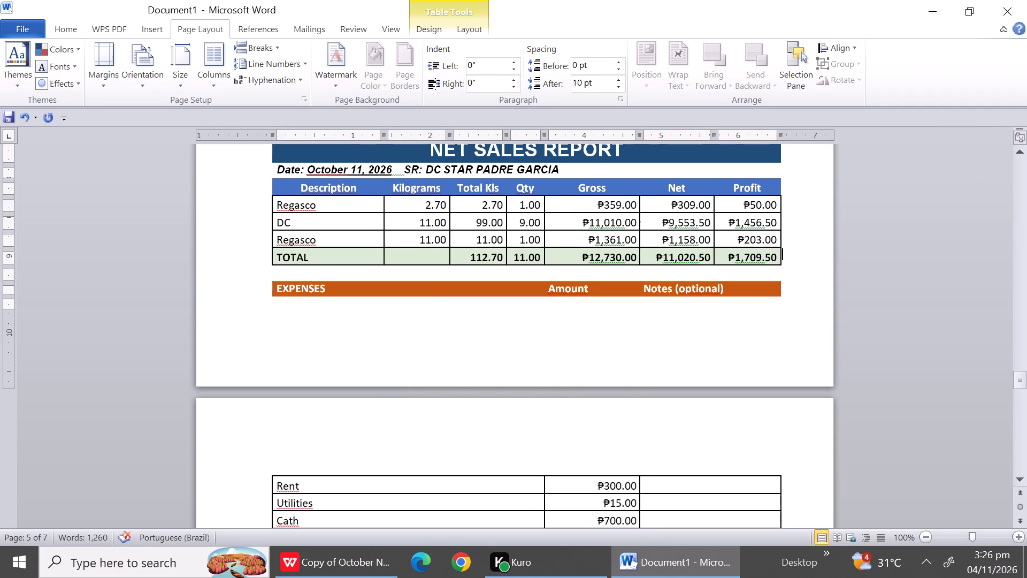
click(784, 275)
key(Return)
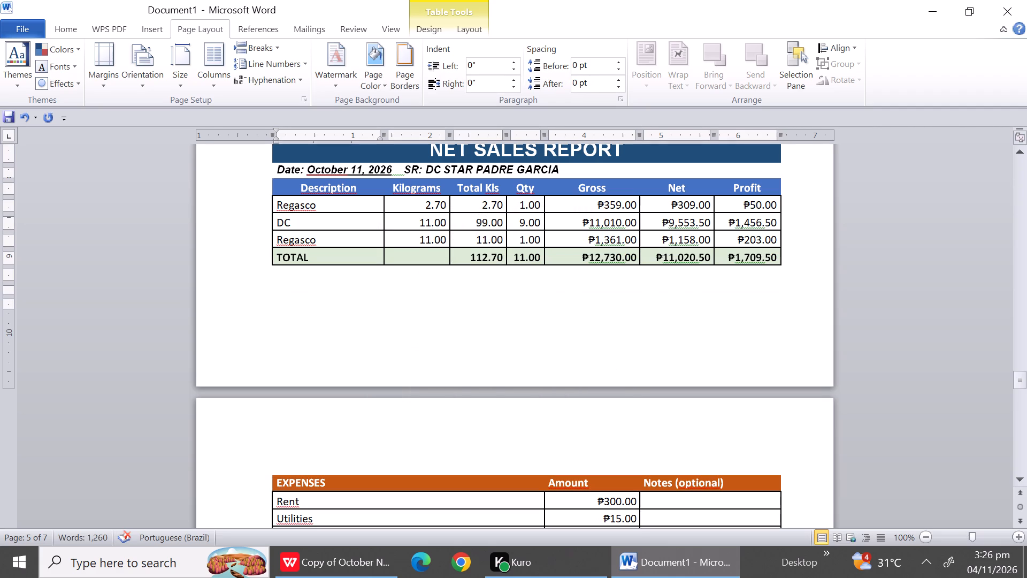
Delete the entire zero-sales Regasco 22.00 kilogram row from the October 8 report.
click(1020, 190)
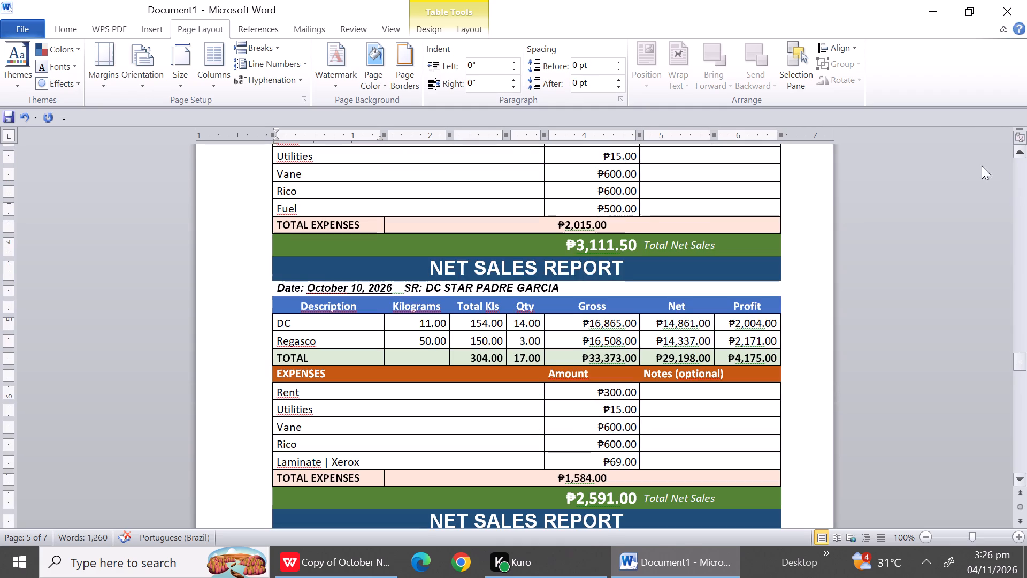
click(1026, 177)
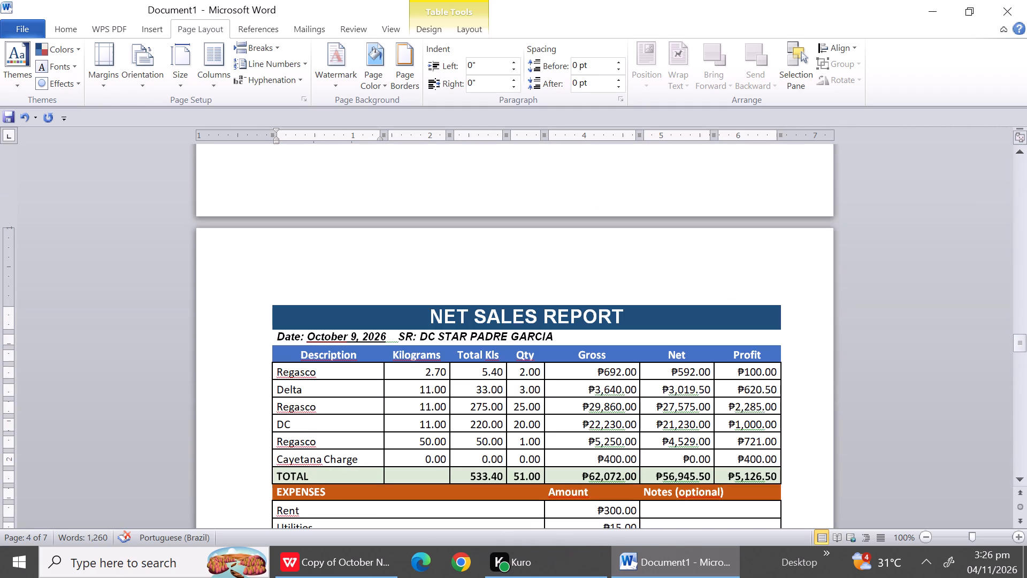
click(1024, 214)
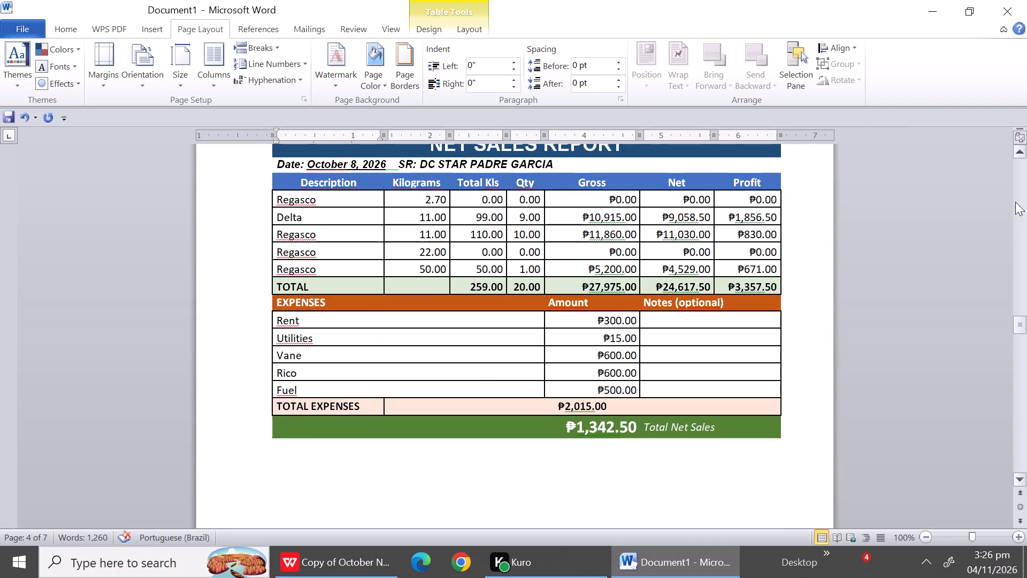
click(318, 254)
right_click(318, 254)
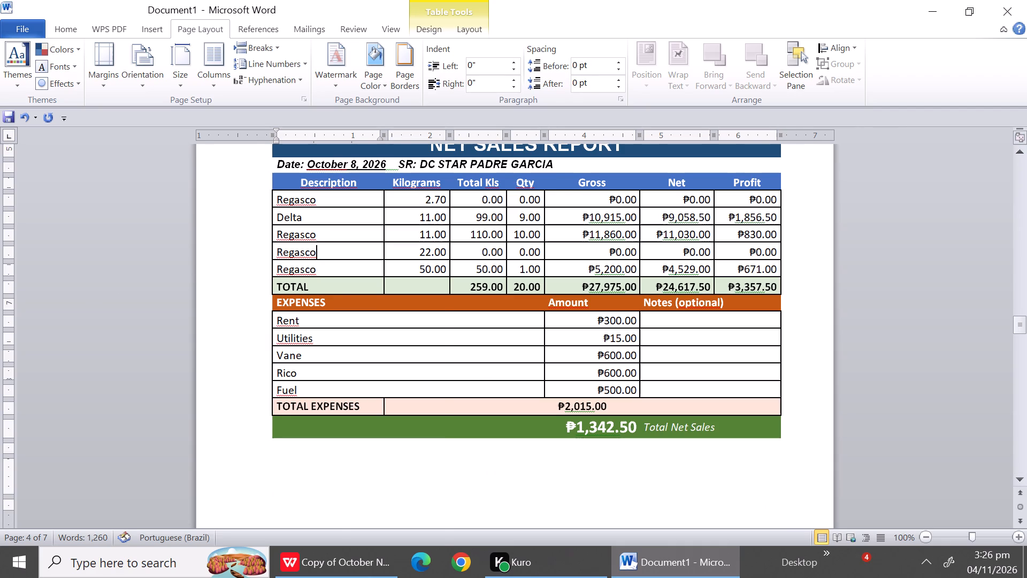
click(377, 286)
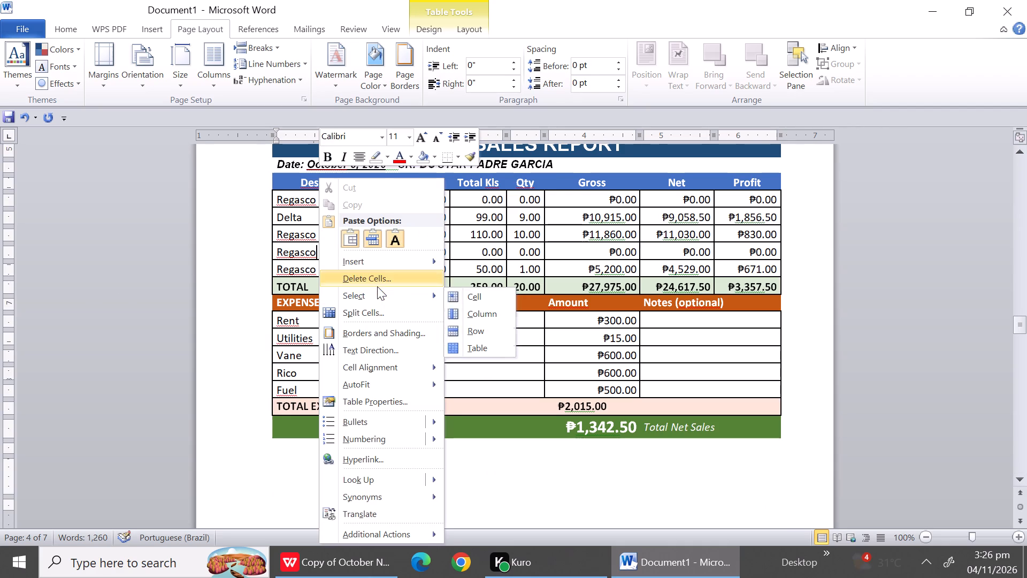
click(479, 262)
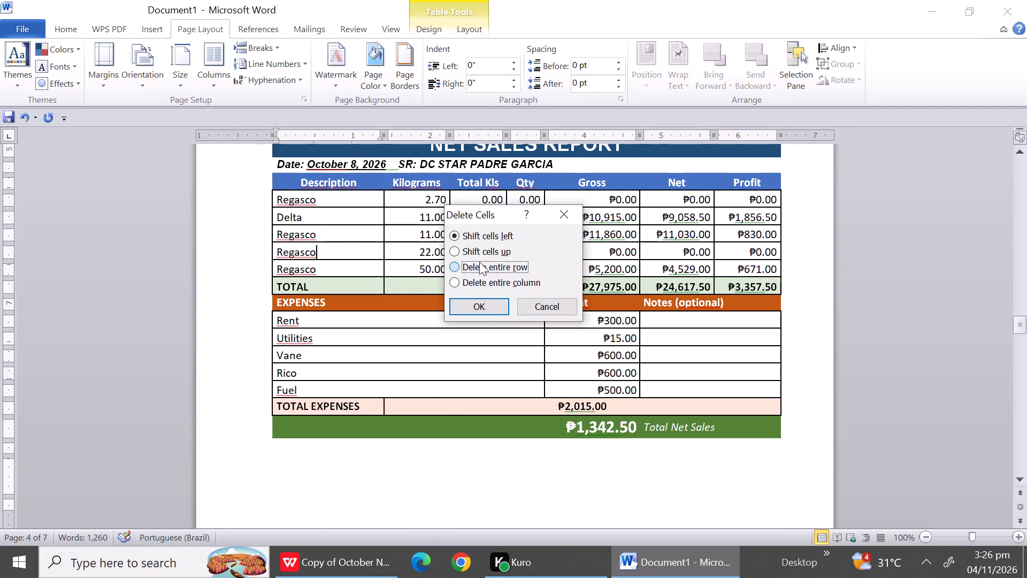
click(482, 308)
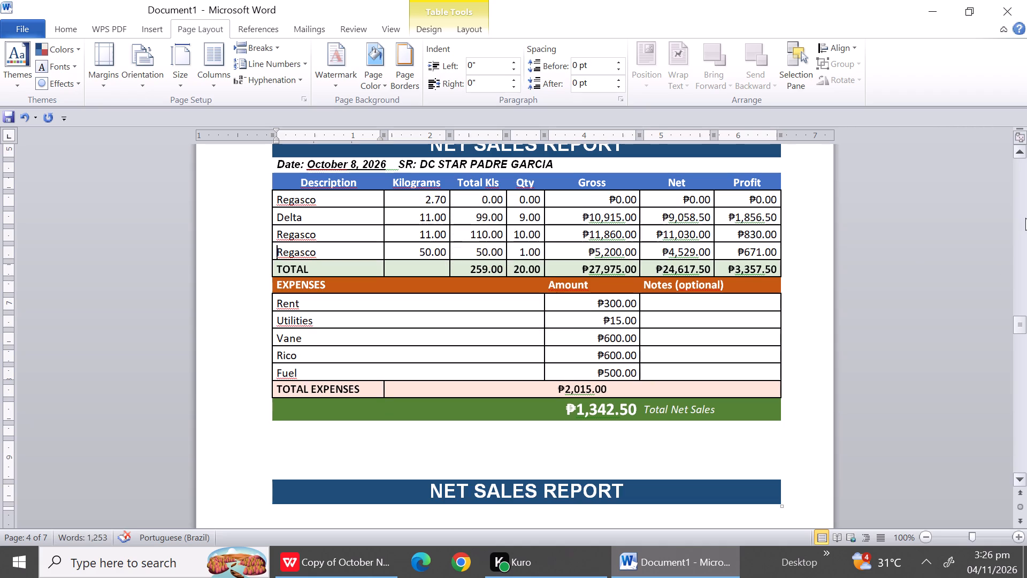
Delete the two entire zero-sales Regasco rows, 22.00 and 50.00 kilograms, from the October 7 report.
click(1024, 214)
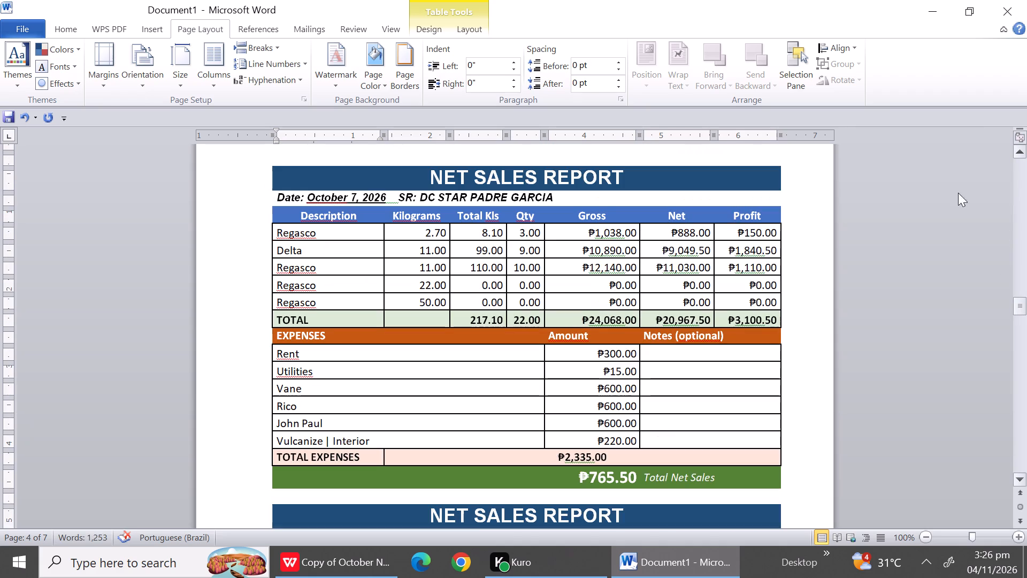
drag(356, 279, 354, 300)
right_click(354, 300)
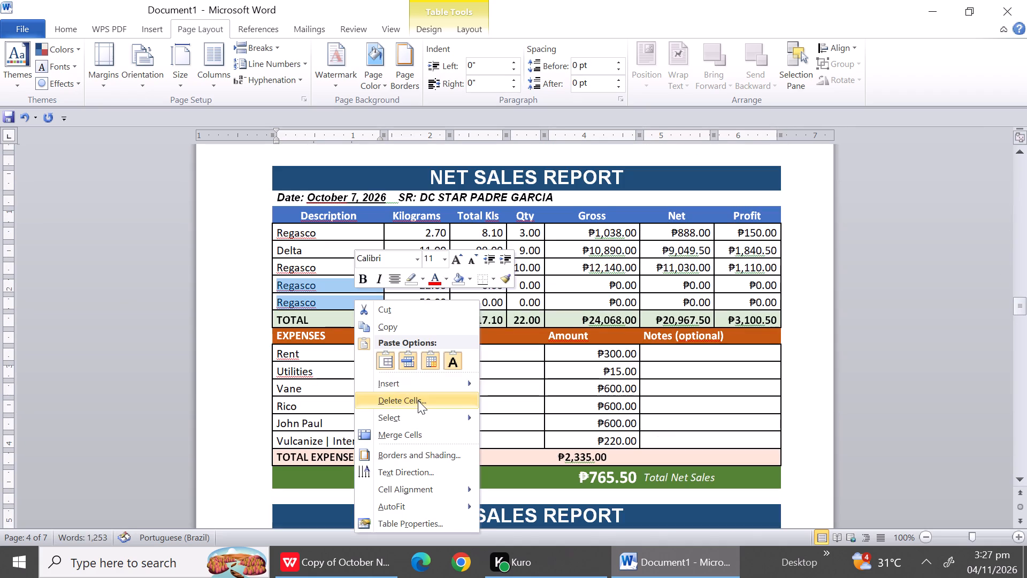
click(418, 400)
click(520, 267)
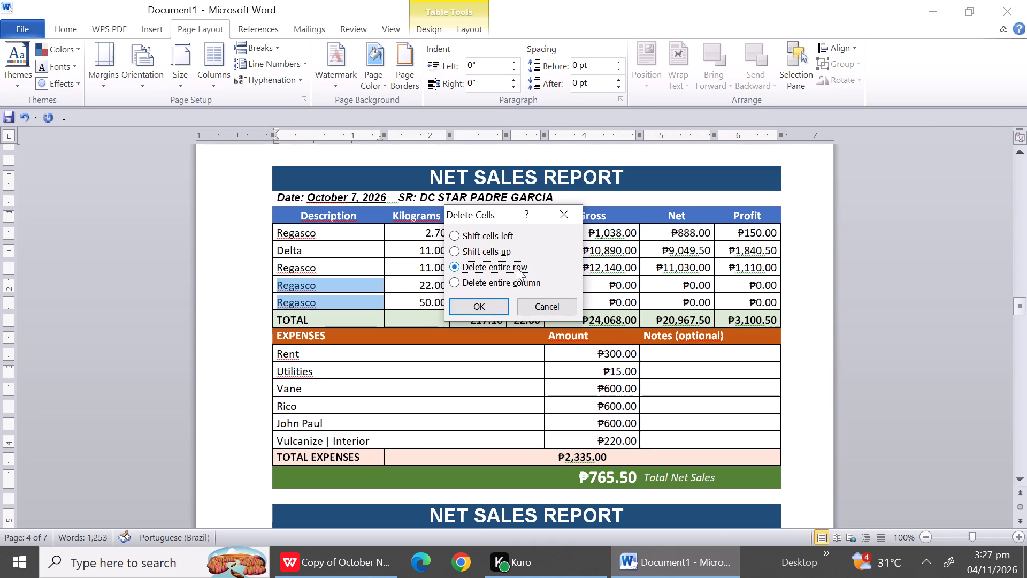
click(489, 309)
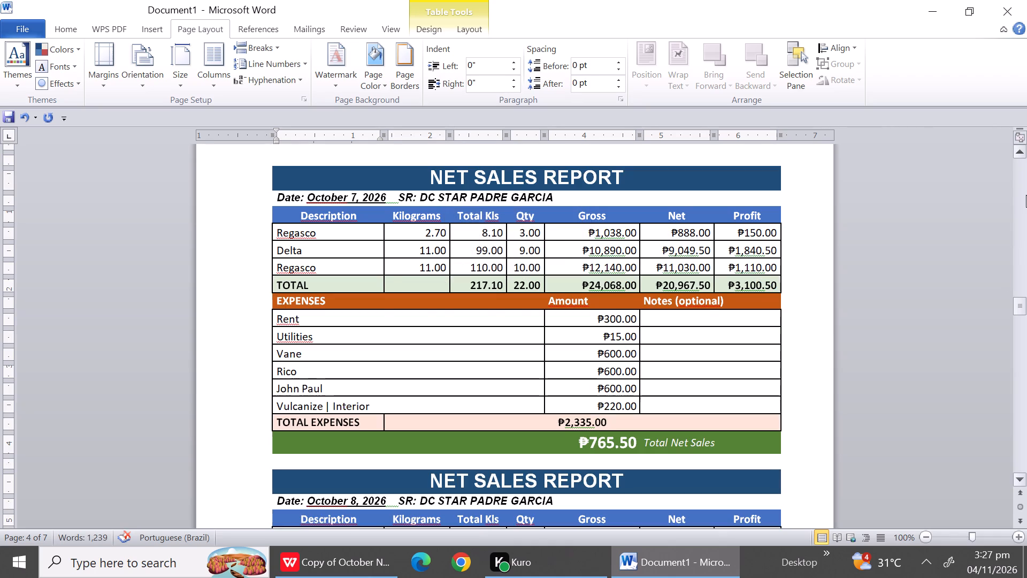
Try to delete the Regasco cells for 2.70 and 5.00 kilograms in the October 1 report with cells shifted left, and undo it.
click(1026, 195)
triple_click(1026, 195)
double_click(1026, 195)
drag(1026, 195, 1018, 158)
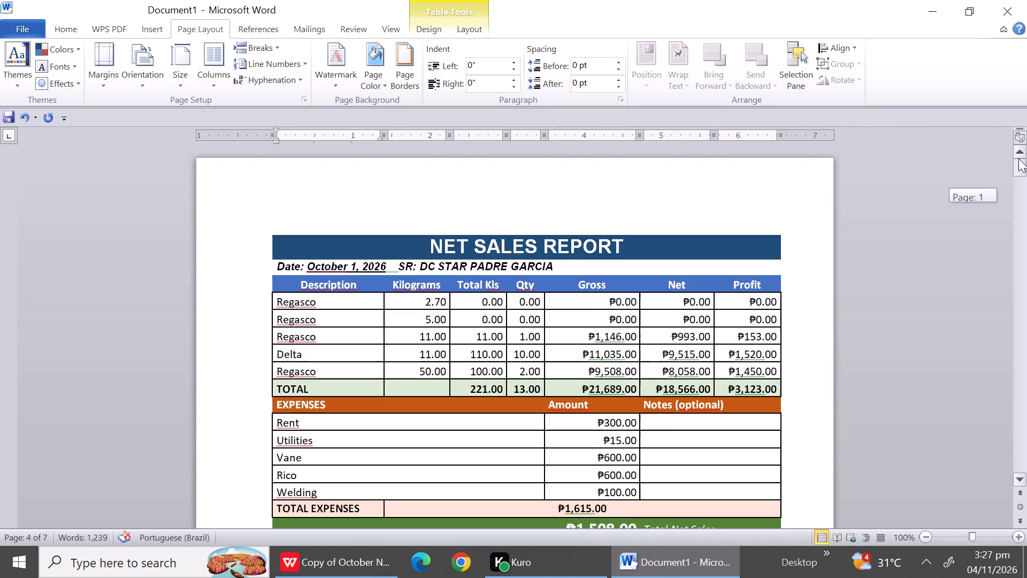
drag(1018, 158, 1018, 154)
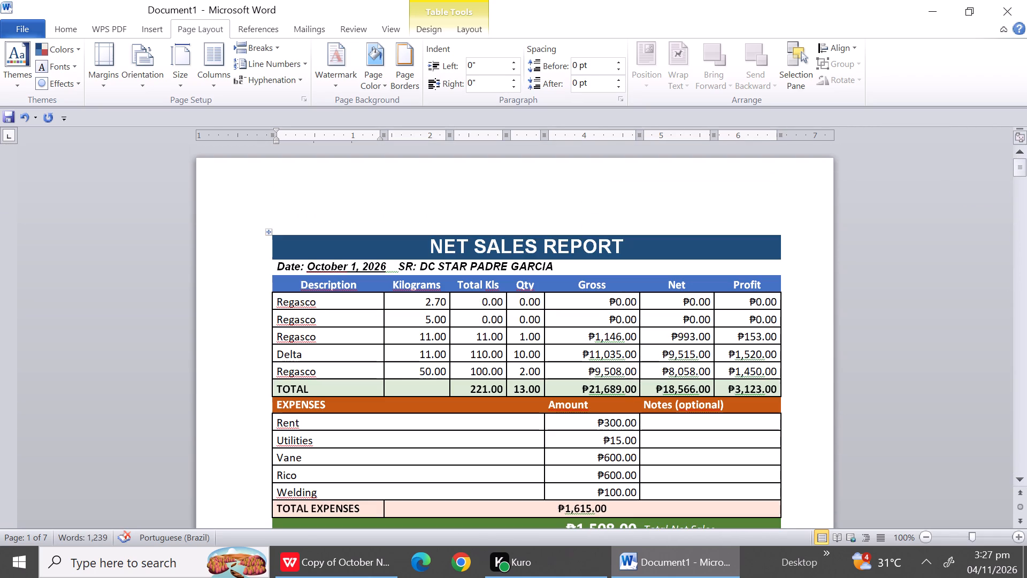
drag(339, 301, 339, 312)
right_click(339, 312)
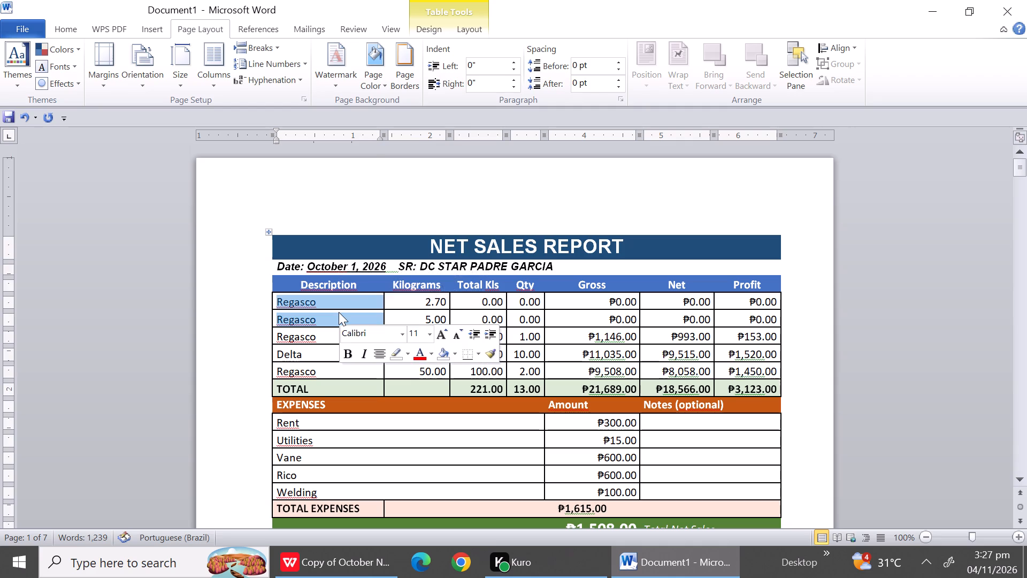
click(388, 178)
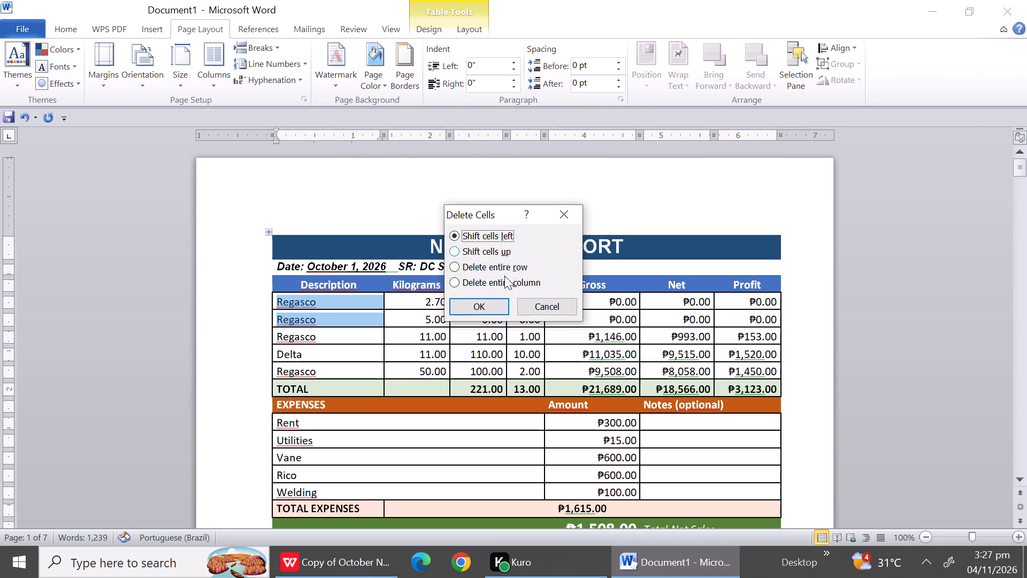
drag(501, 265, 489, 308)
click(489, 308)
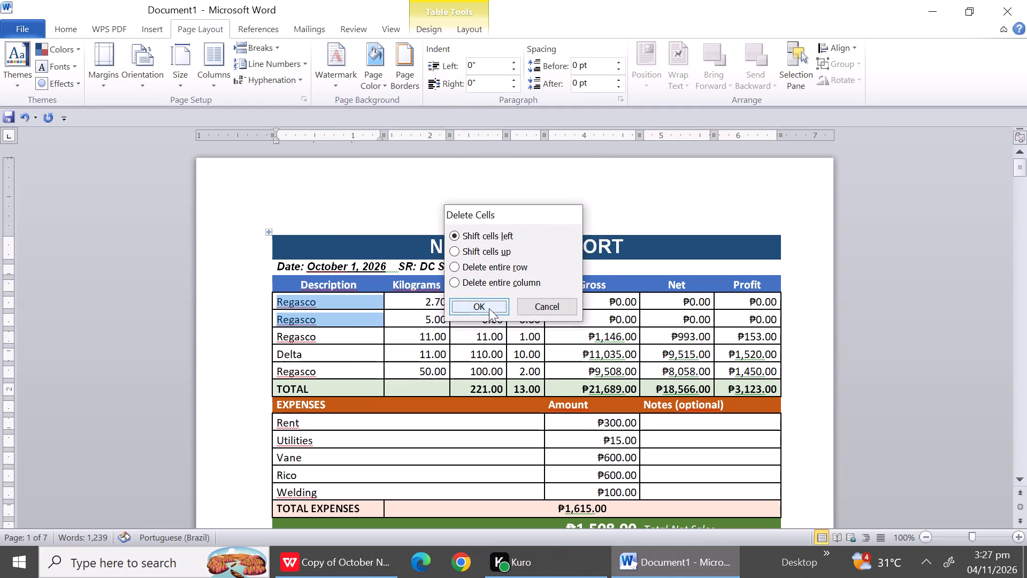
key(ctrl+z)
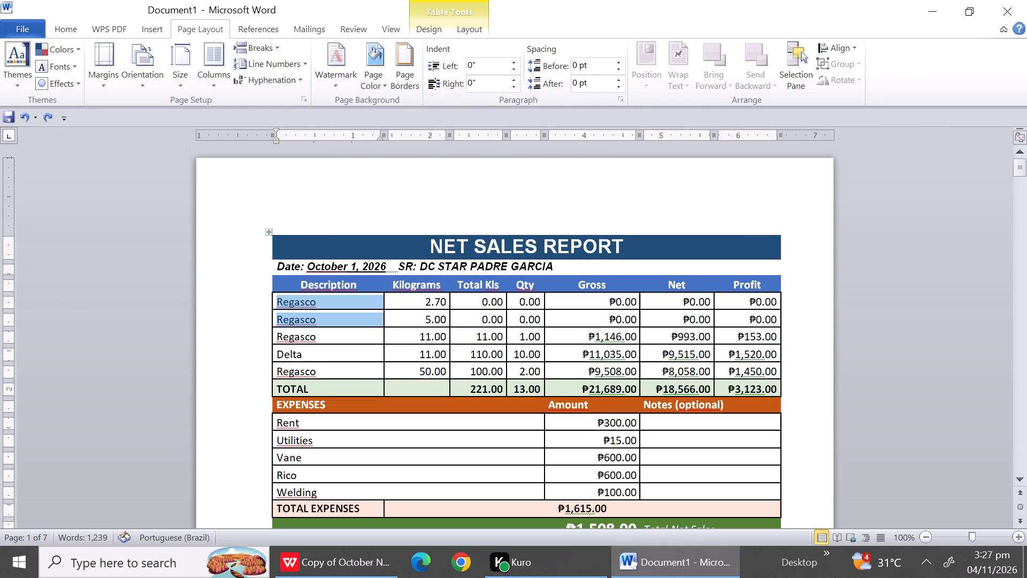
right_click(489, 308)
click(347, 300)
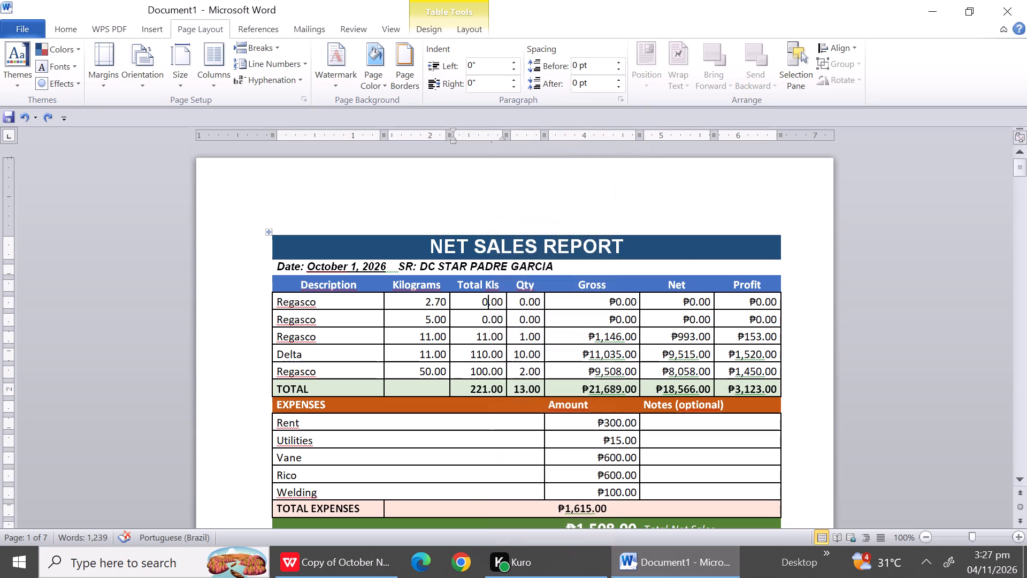
Delete the two entire zero-sales Regasco rows, 2.70 and 5.00 kilograms, from the October 1 report.
drag(347, 300, 347, 316)
right_click(347, 316)
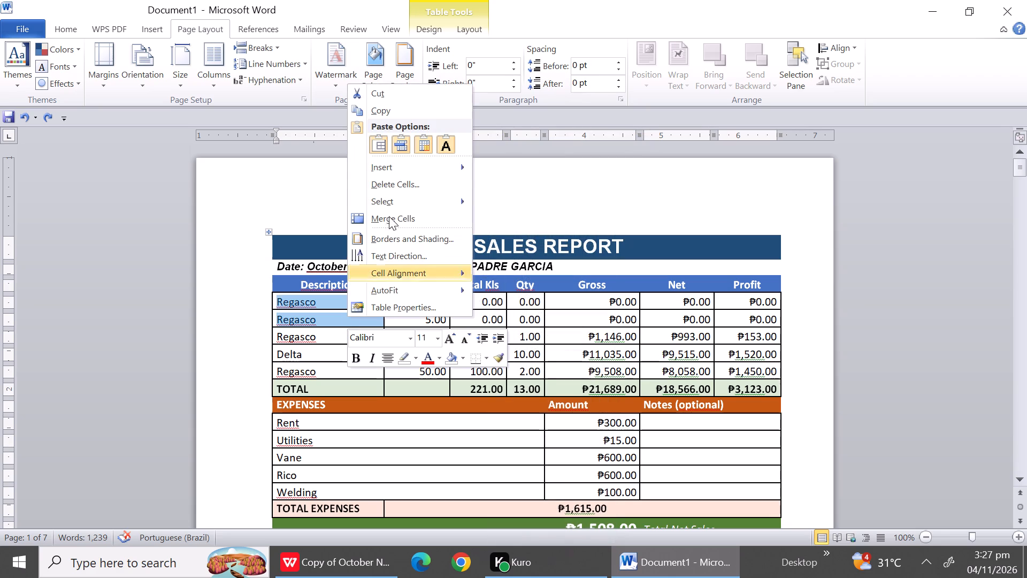
click(435, 184)
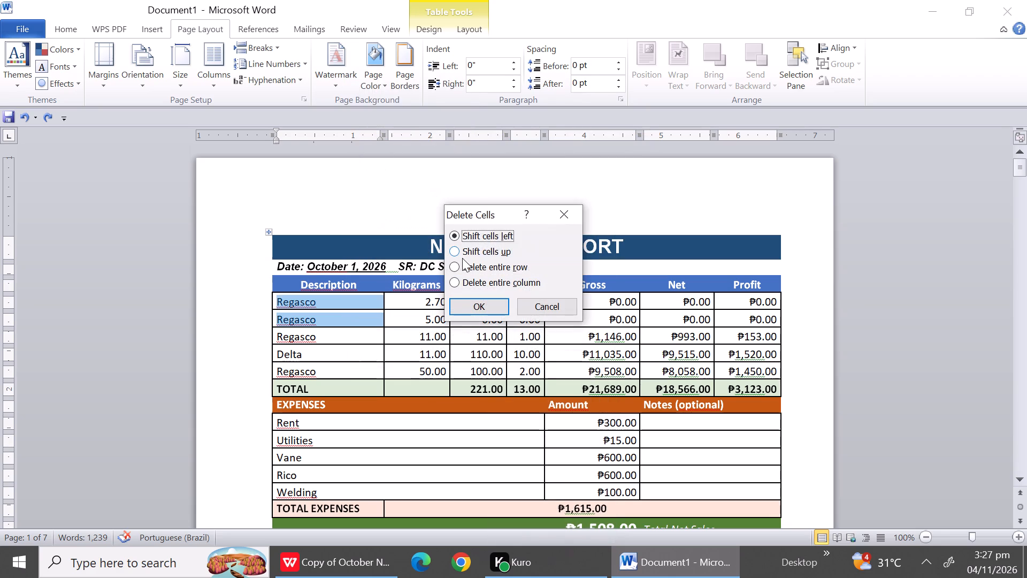
click(464, 264)
click(468, 315)
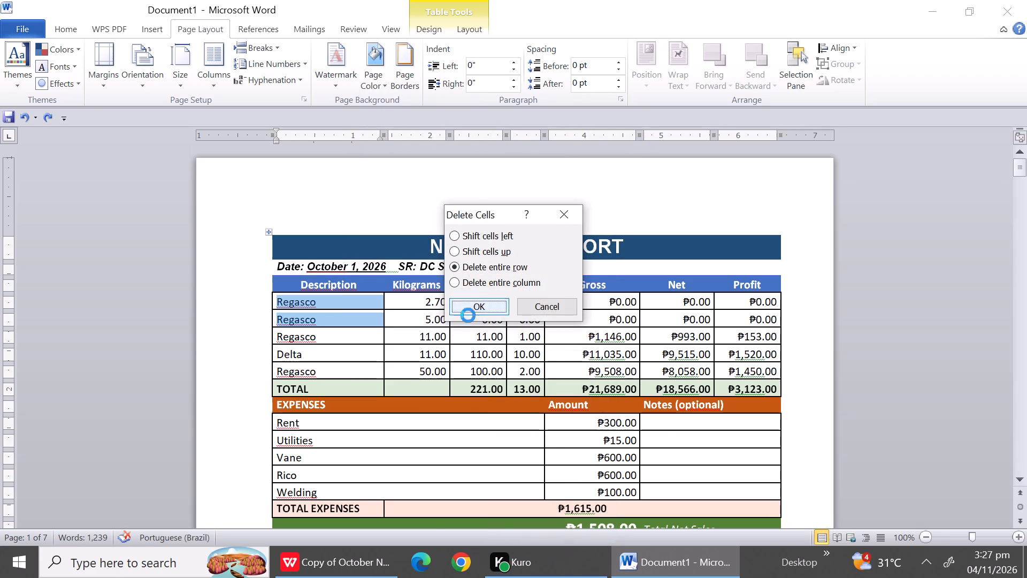
Delete the two entire zero-sales Regasco rows, 2.70 and 5.00 kilograms, from the October 2 report.
triple_click(1017, 476)
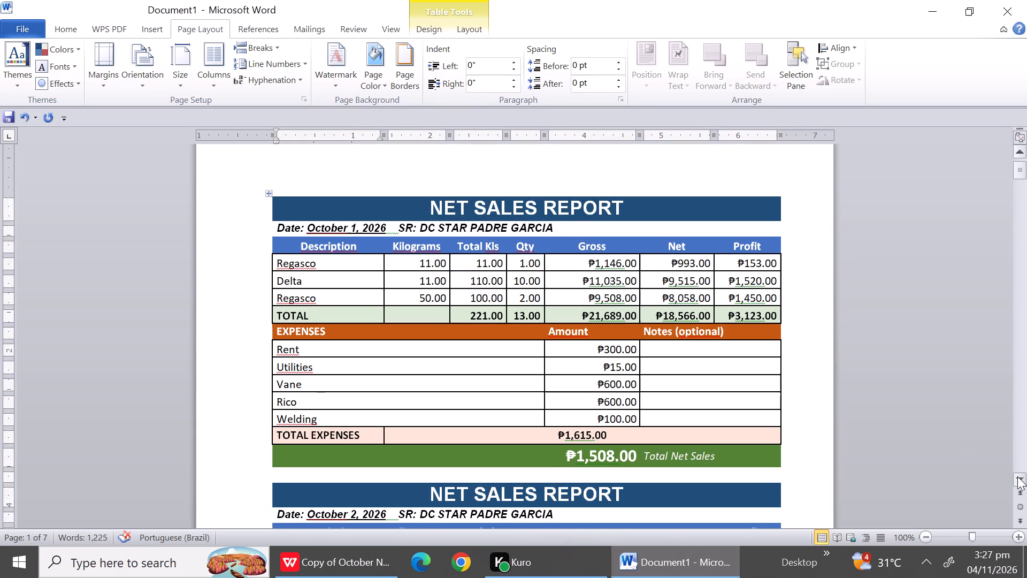
triple_click(1017, 476)
triple_click(1017, 476)
triple_click(1017, 476)
triple_click(1017, 476)
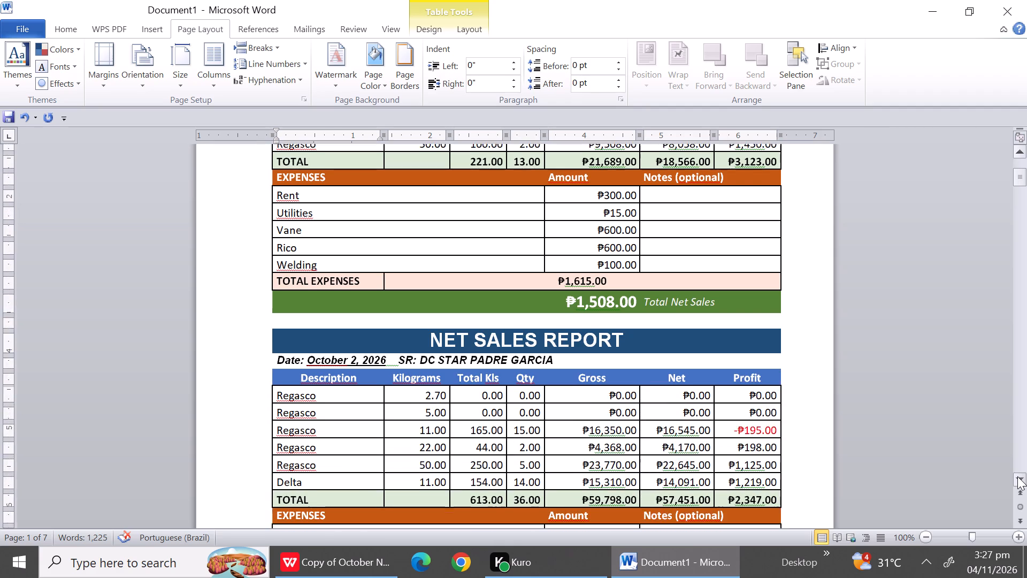
triple_click(1017, 476)
triple_click(1017, 476)
click(1017, 476)
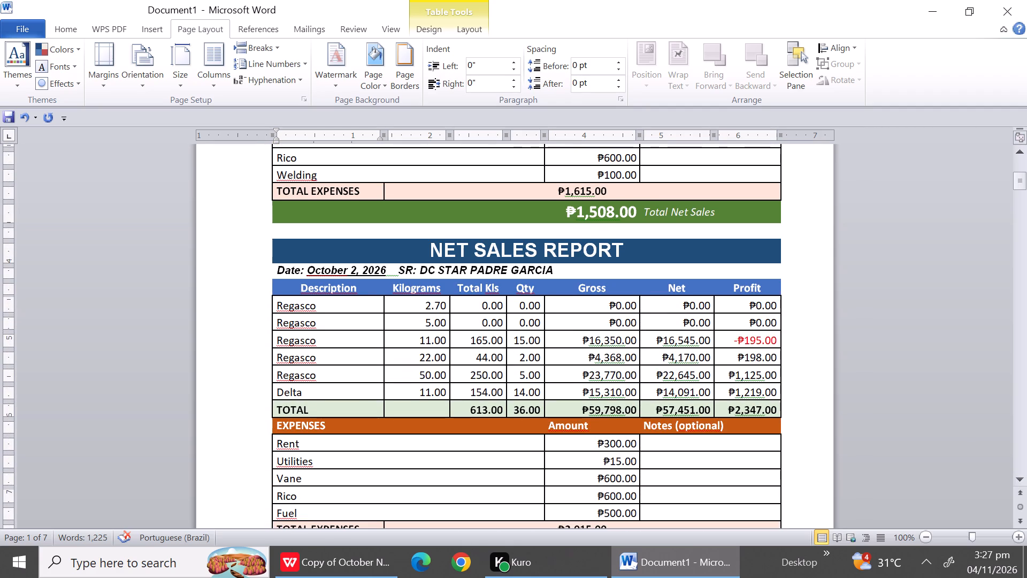
drag(336, 300, 336, 323)
right_click(336, 323)
click(381, 195)
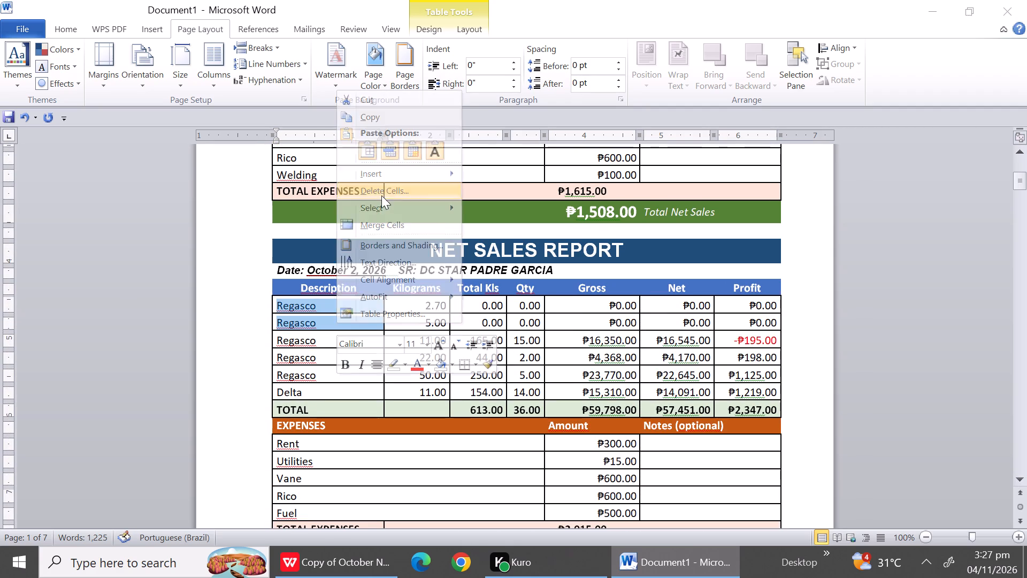
click(507, 262)
click(481, 308)
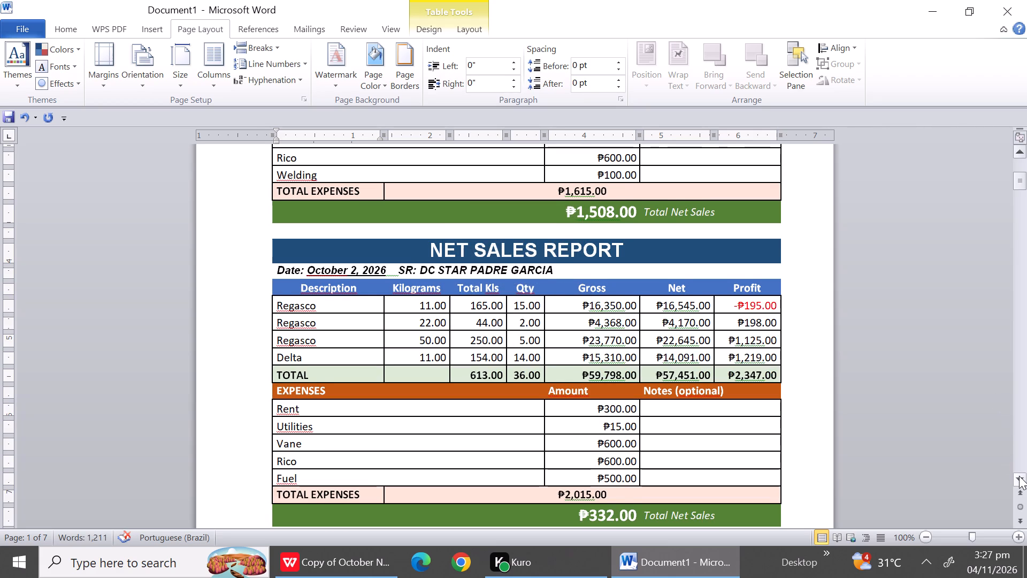
Delete the entire extra blank row above the October 3 report's heading to close the gap after the October 2 report.
triple_click(1020, 476)
triple_click(1020, 476)
triple_click(1020, 476)
triple_click(1020, 476)
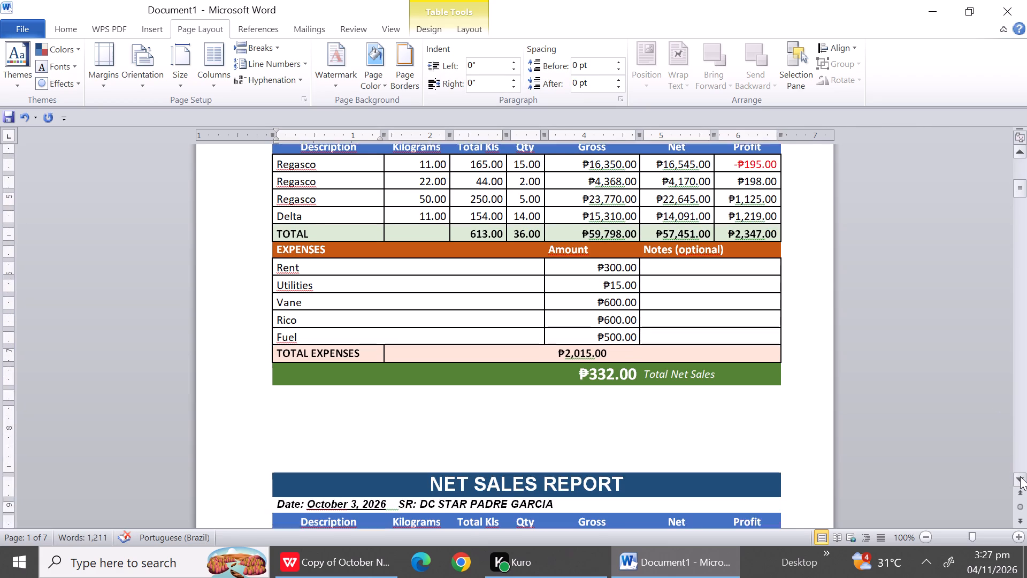
triple_click(1020, 476)
click(1020, 476)
drag(1020, 476, 463, 376)
click(463, 376)
key(BackSpace)
key(BackSpace)
key(BackSpace)
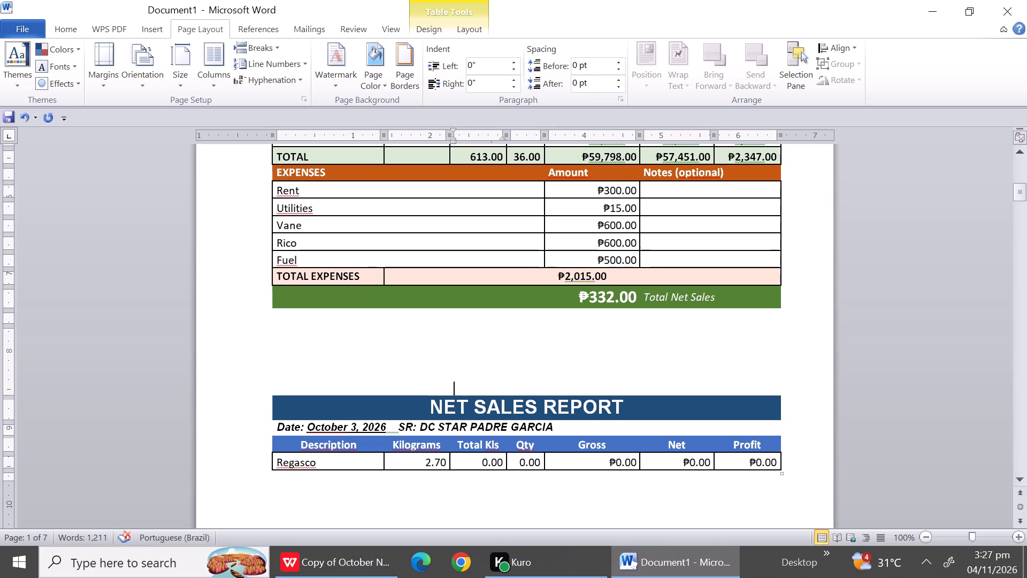
click(444, 344)
key(BackSpace)
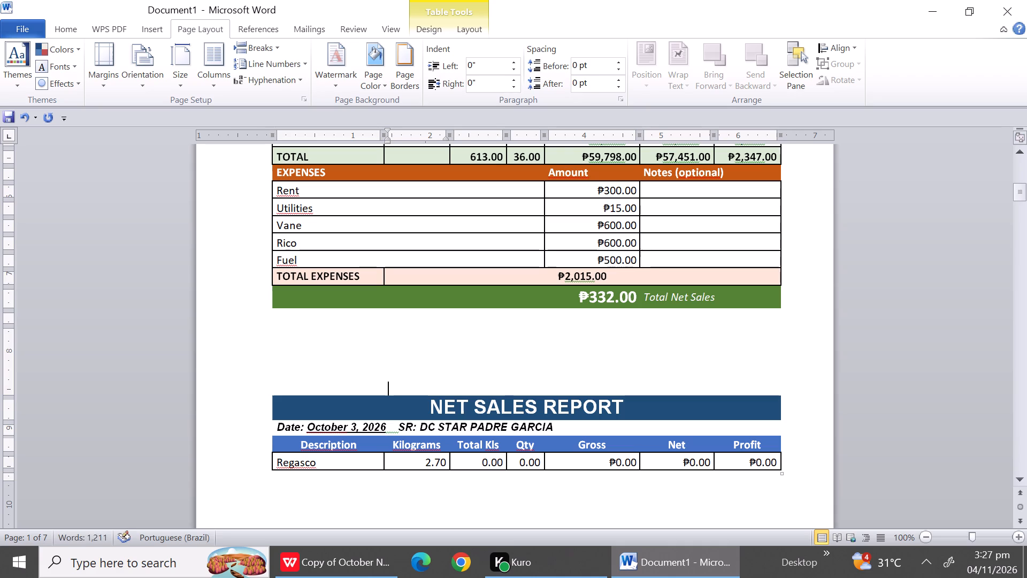
drag(293, 347, 292, 383)
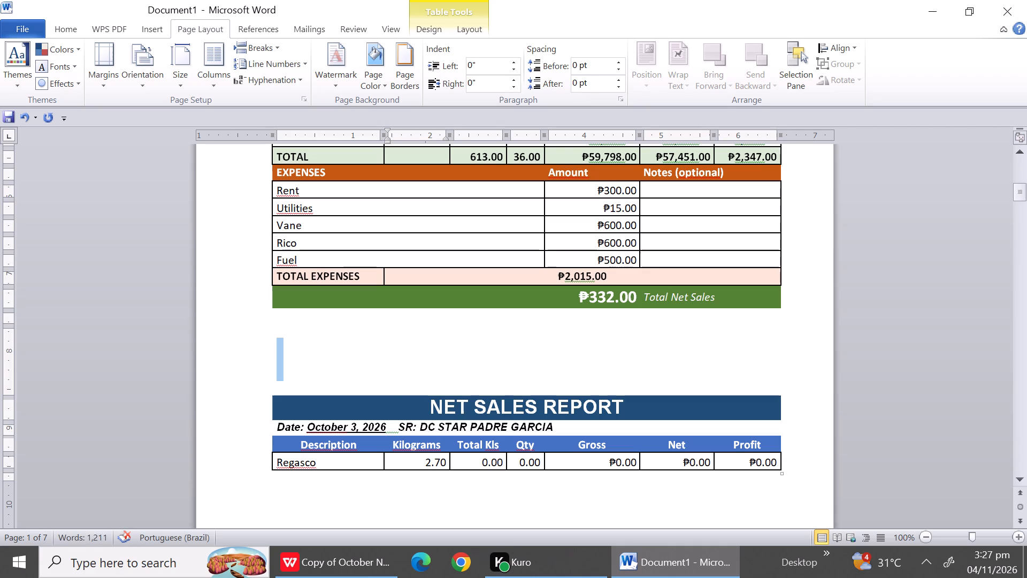
drag(292, 383, 281, 385)
right_click(281, 385)
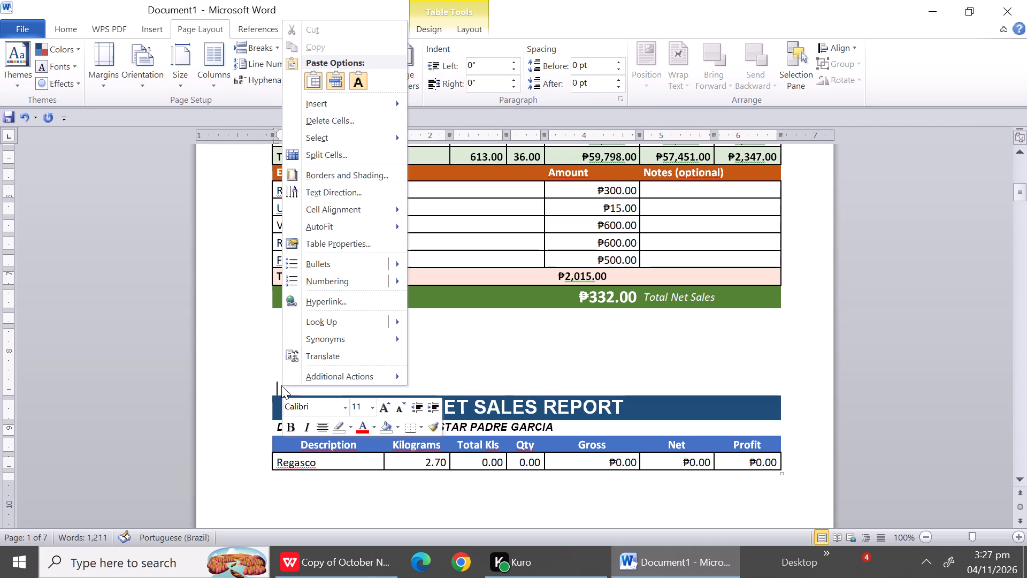
click(328, 124)
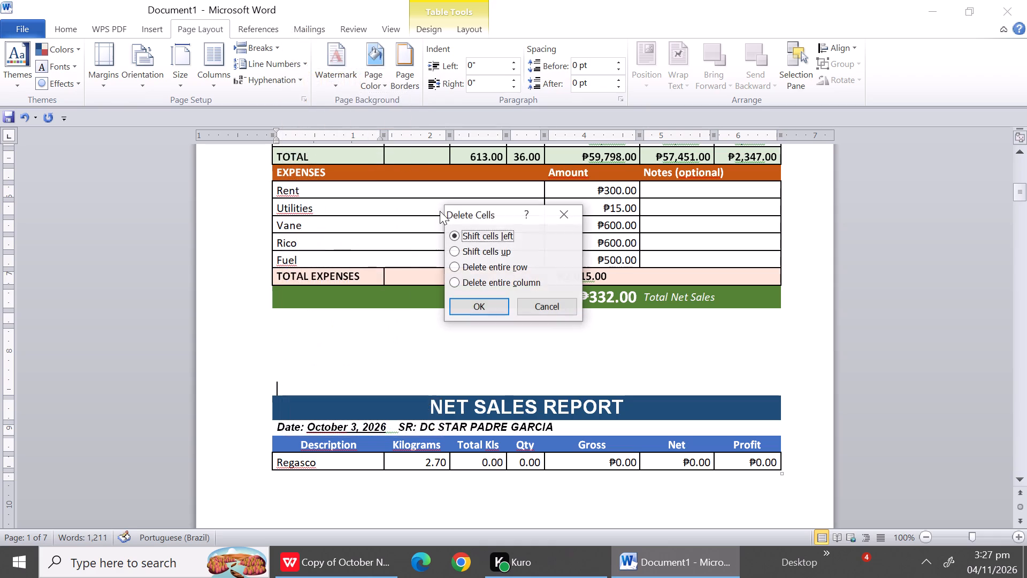
click(466, 267)
click(474, 308)
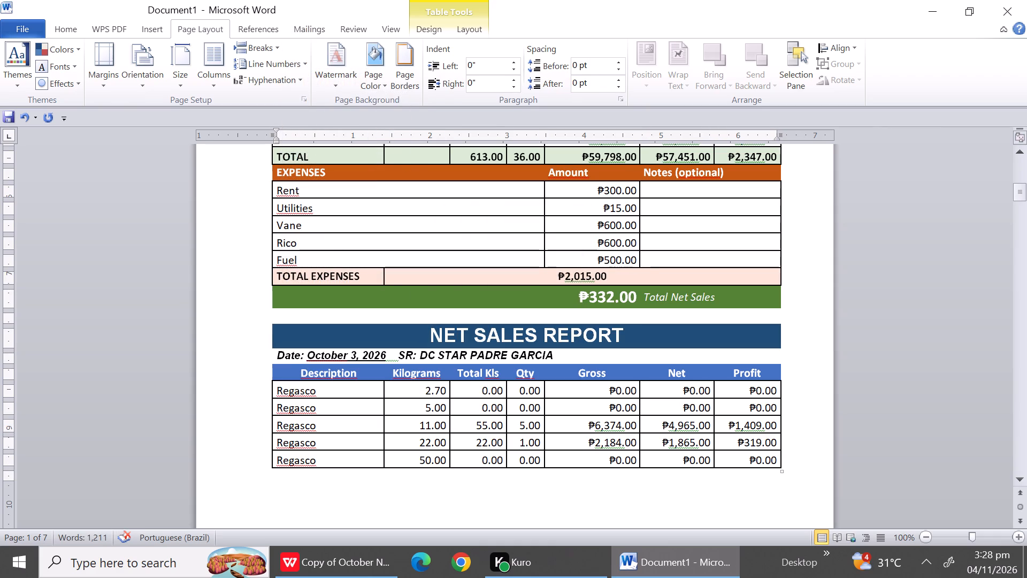
Delete the two entire zero-sales Regasco rows, 2.70 and 5.00 kilograms, from the October 3 report.
drag(339, 391, 333, 415)
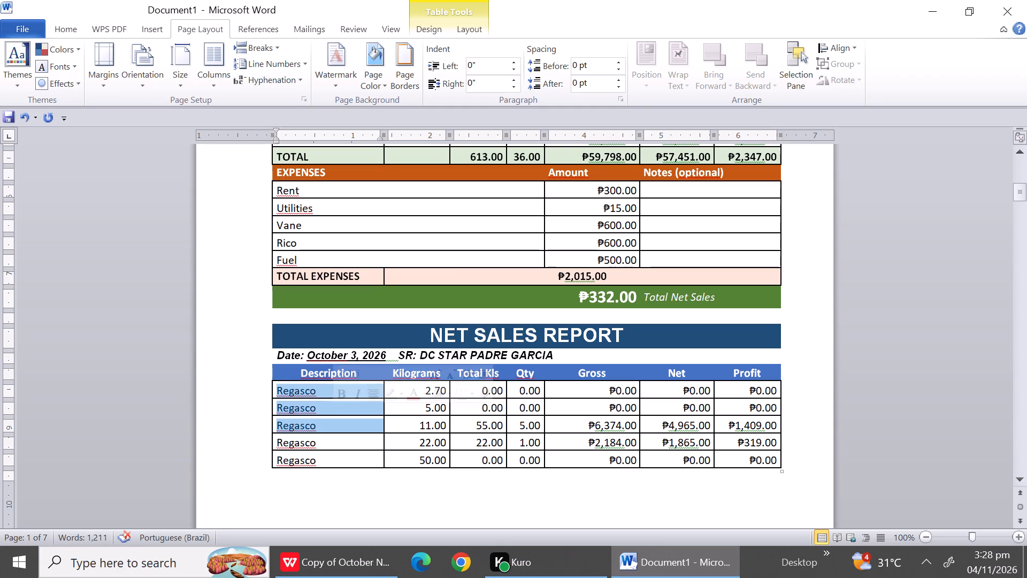
right_click(333, 415)
click(572, 421)
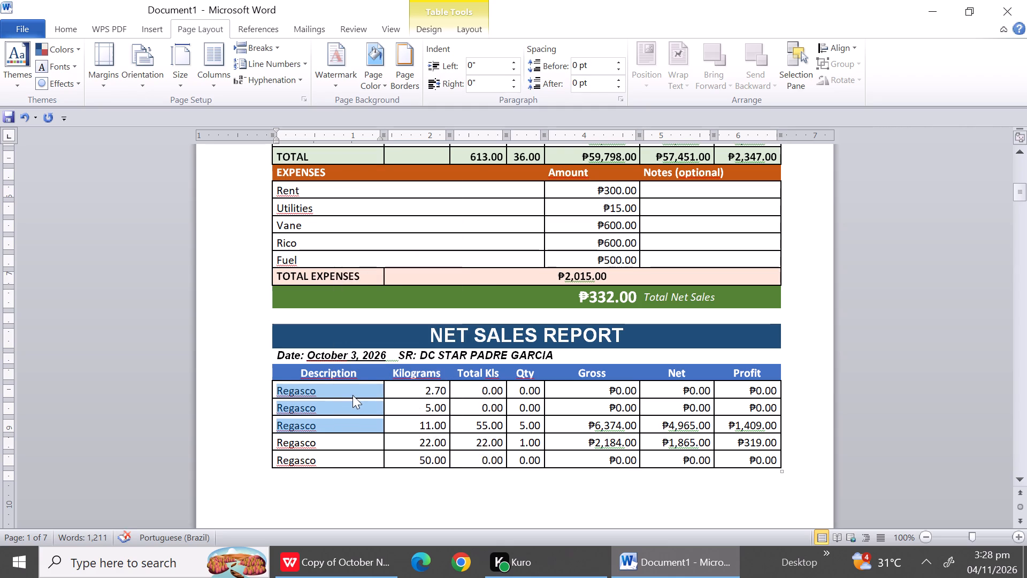
click(352, 394)
drag(347, 390, 346, 404)
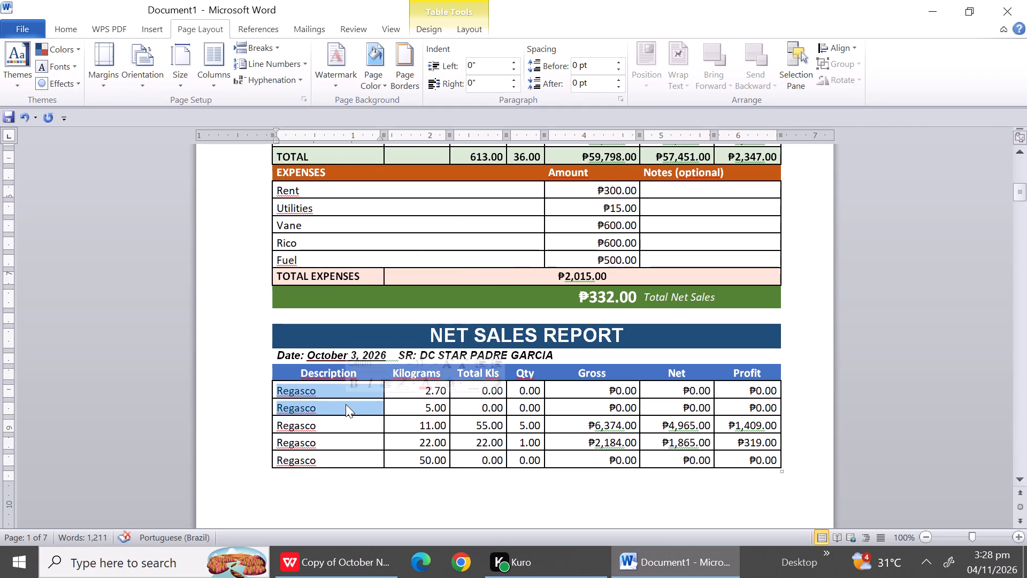
right_click(346, 404)
click(397, 273)
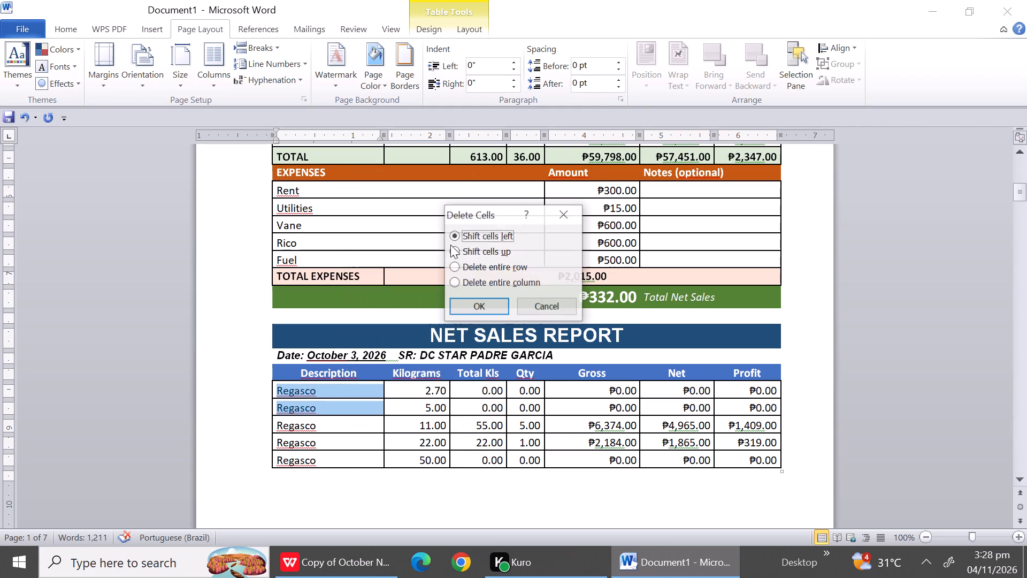
click(496, 268)
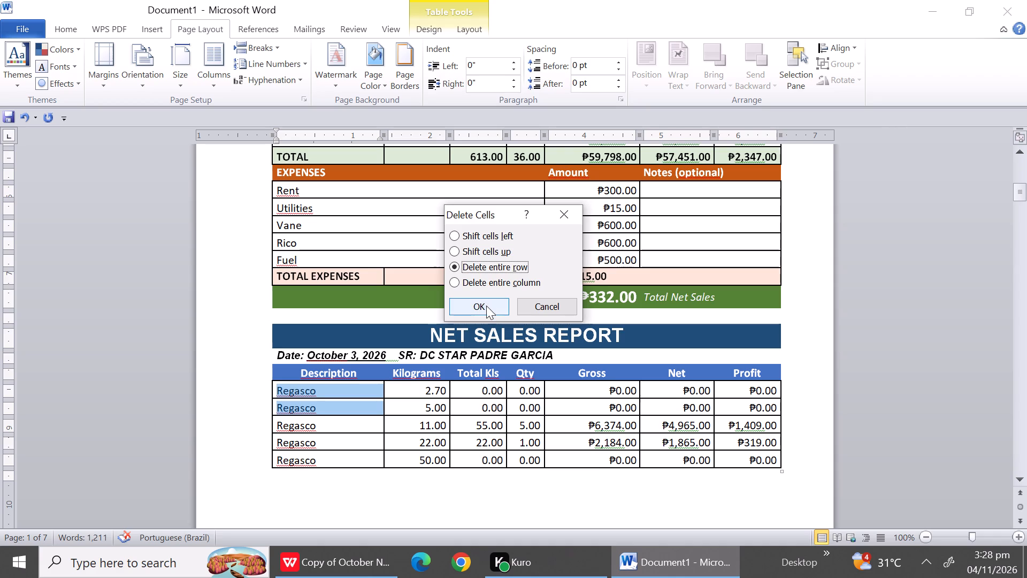
click(486, 306)
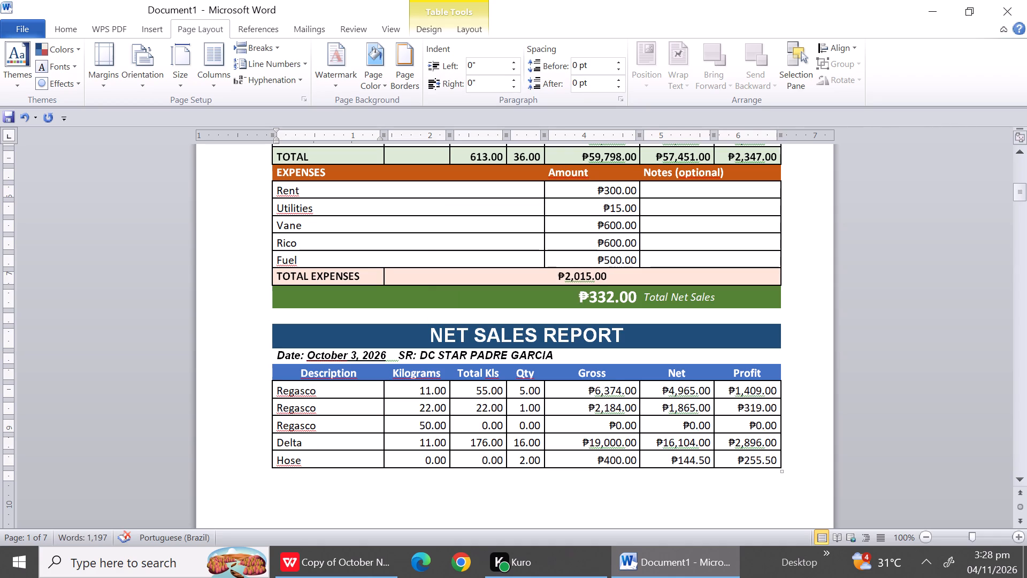
Delete the entire zero-sales Regasco 50.00 kilogram row from the October 3 report.
click(356, 420)
right_click(356, 420)
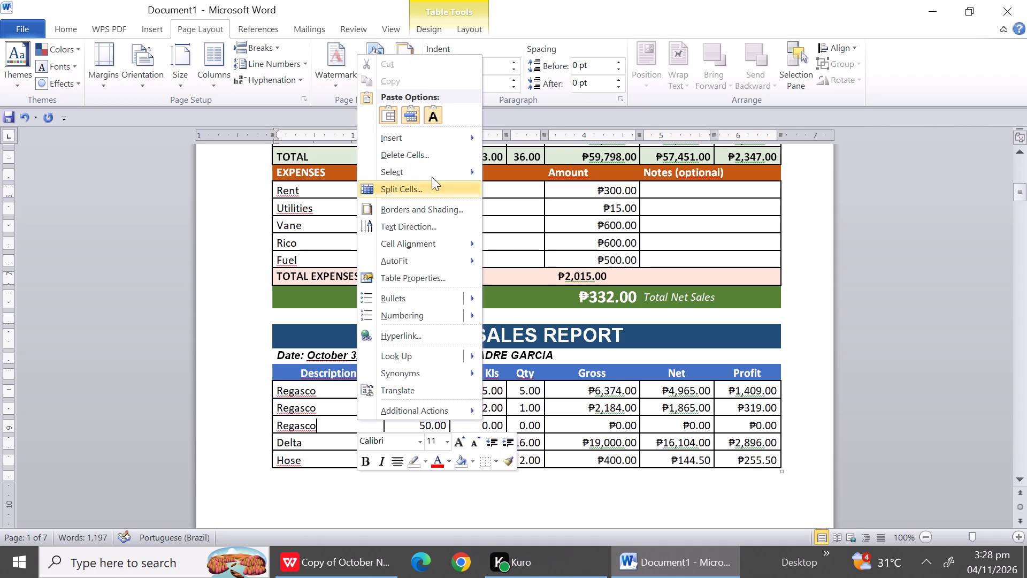
click(419, 155)
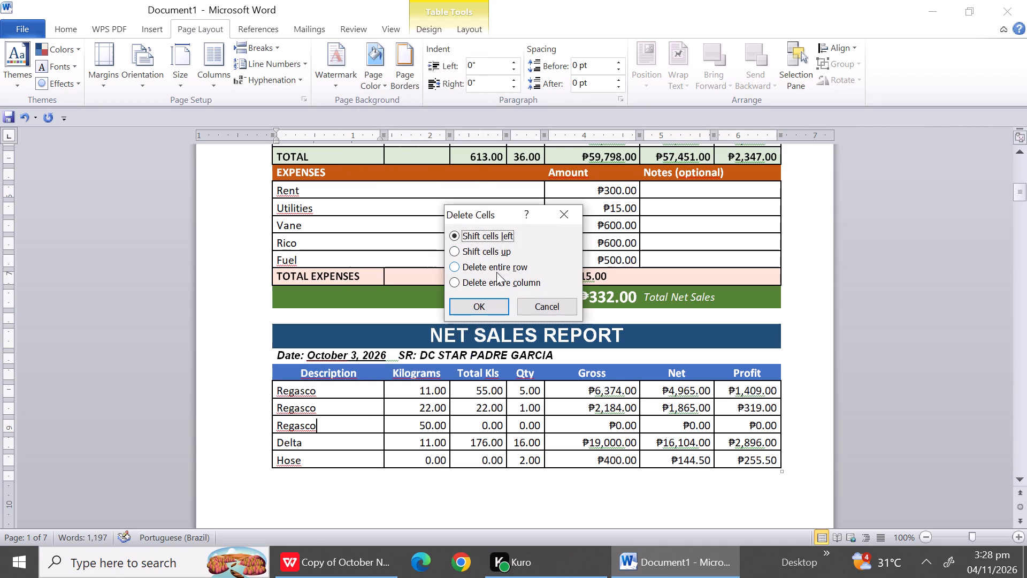
click(496, 272)
click(481, 311)
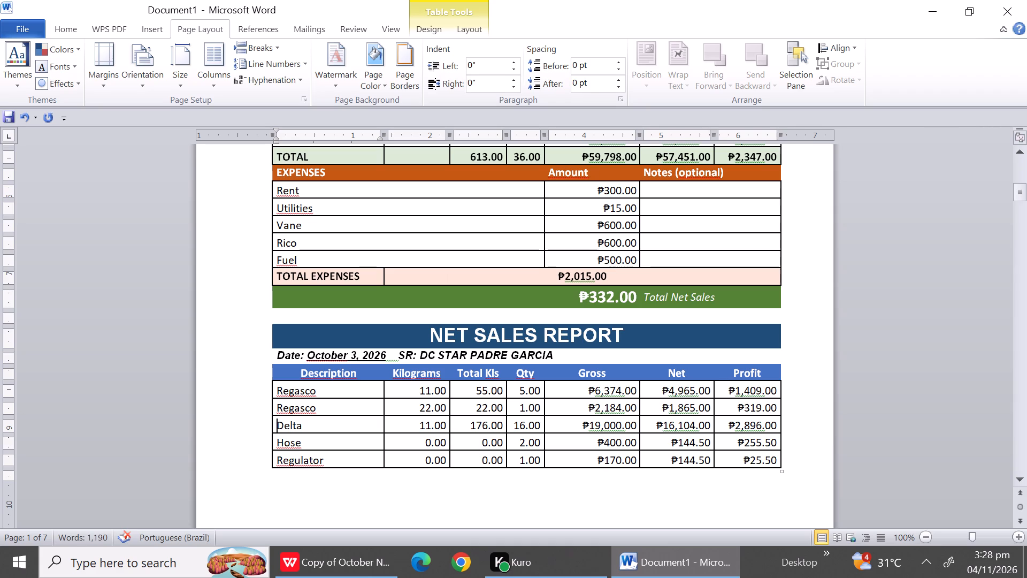
Examine how the October 1 to October 3 reports are spaced and where they break across the first two pages.
click(1016, 483)
triple_click(1016, 483)
triple_click(1016, 483)
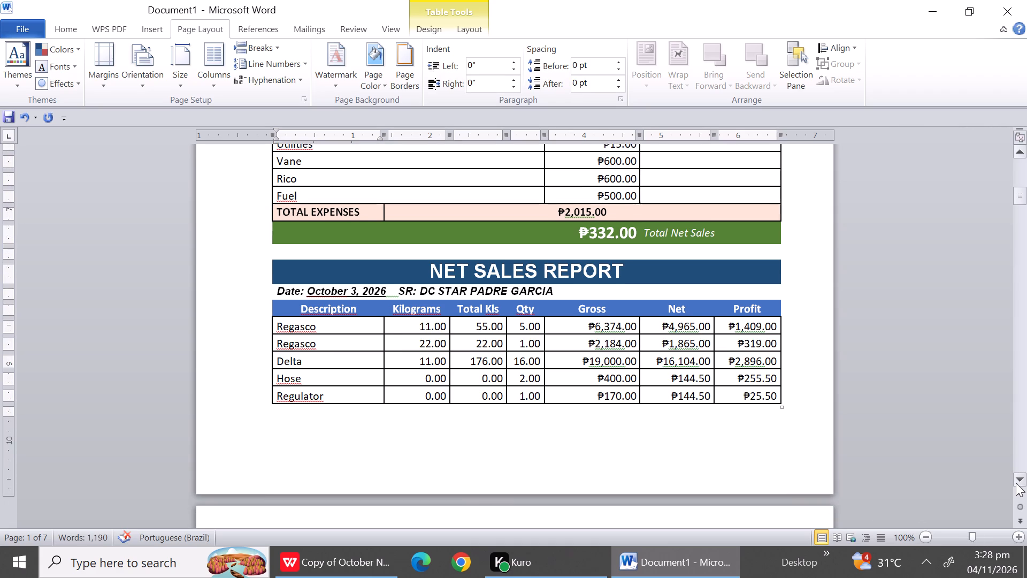
triple_click(1016, 483)
triple_click(1016, 483)
click(1016, 483)
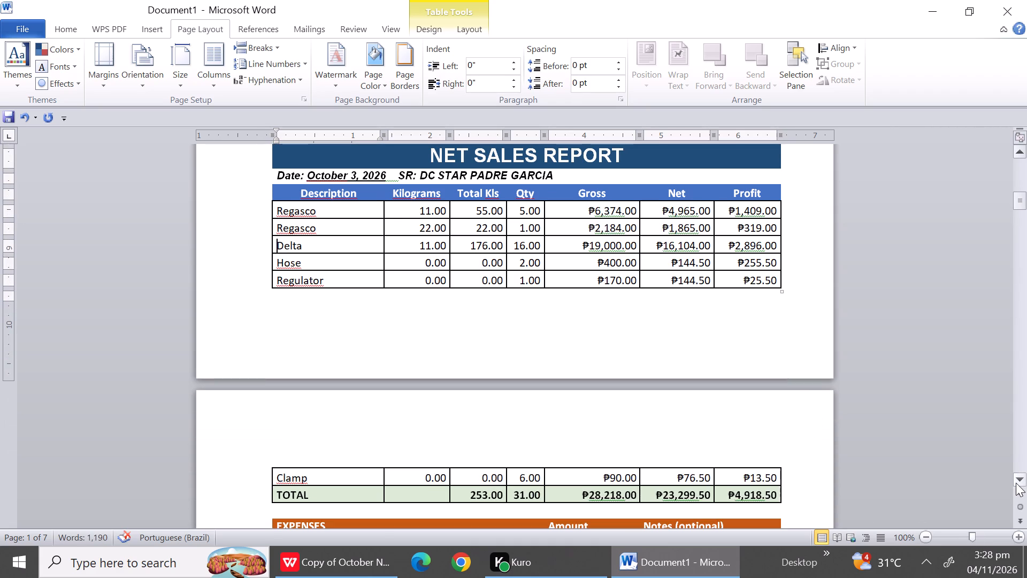
triple_click(1024, 155)
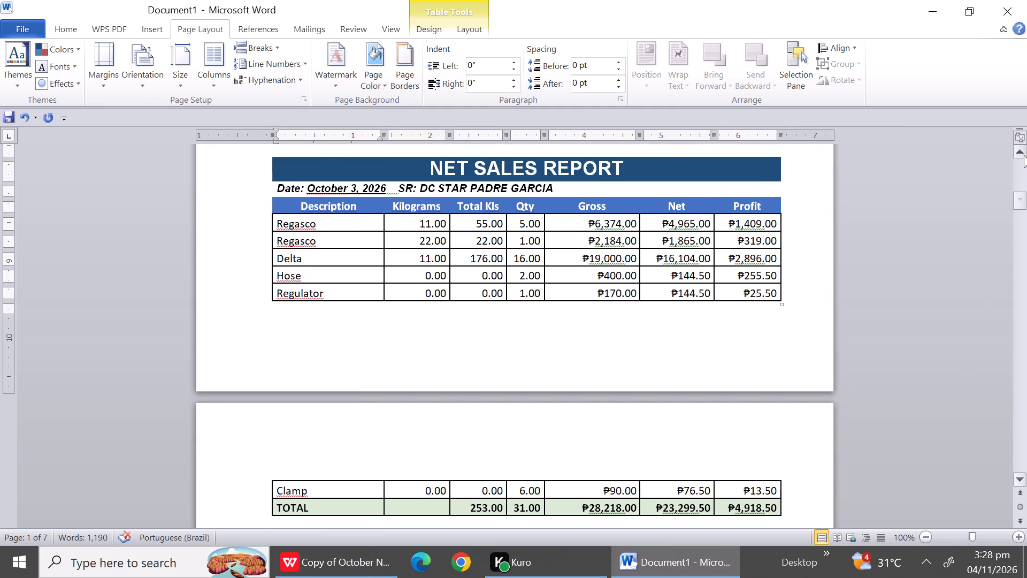
triple_click(1024, 155)
triple_click(1024, 155)
triple_click(1024, 155)
triple_click(1024, 155)
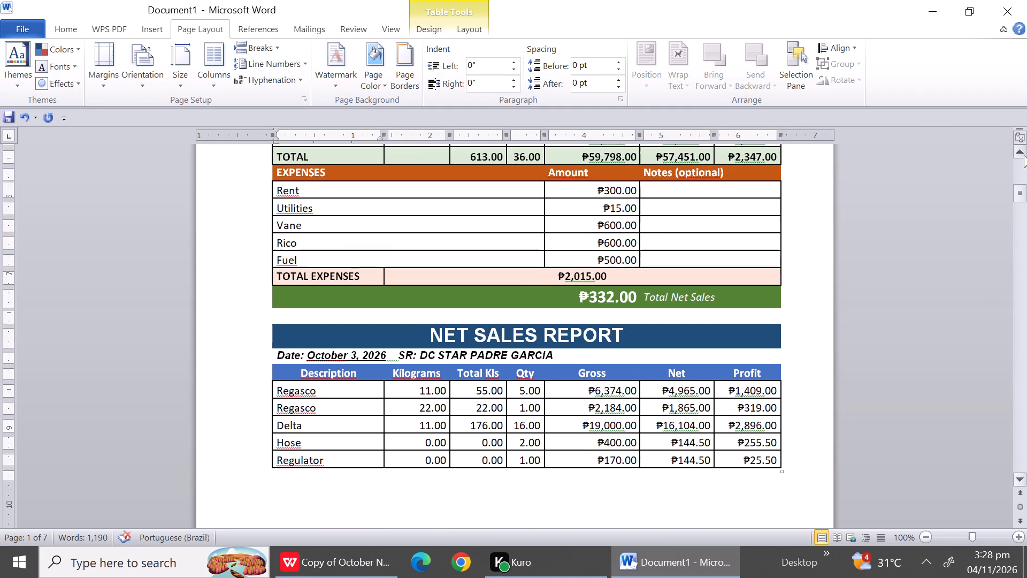
triple_click(1024, 155)
triple_click(1024, 155)
triple_click(1024, 155)
triple_click(1024, 155)
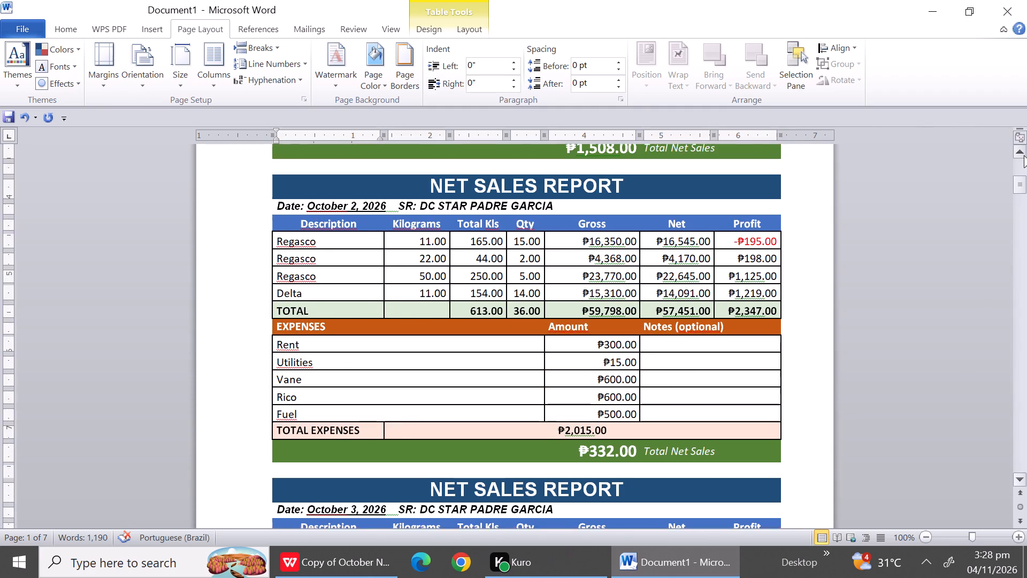
triple_click(1024, 155)
triple_click(1024, 155)
triple_click(1024, 155)
triple_click(1024, 155)
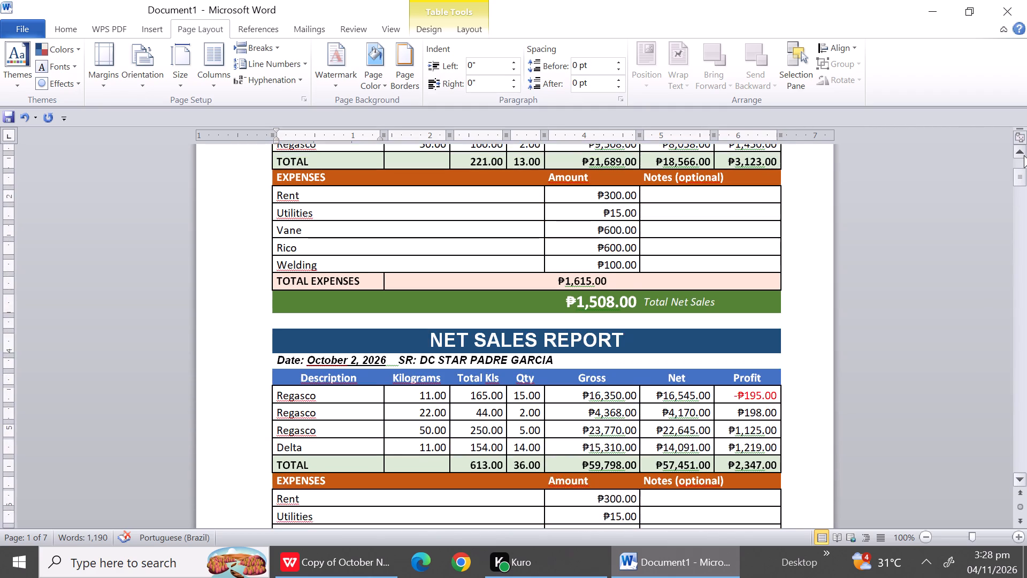
triple_click(1024, 155)
triple_click(1024, 155)
triple_click(1024, 155)
double_click(1024, 155)
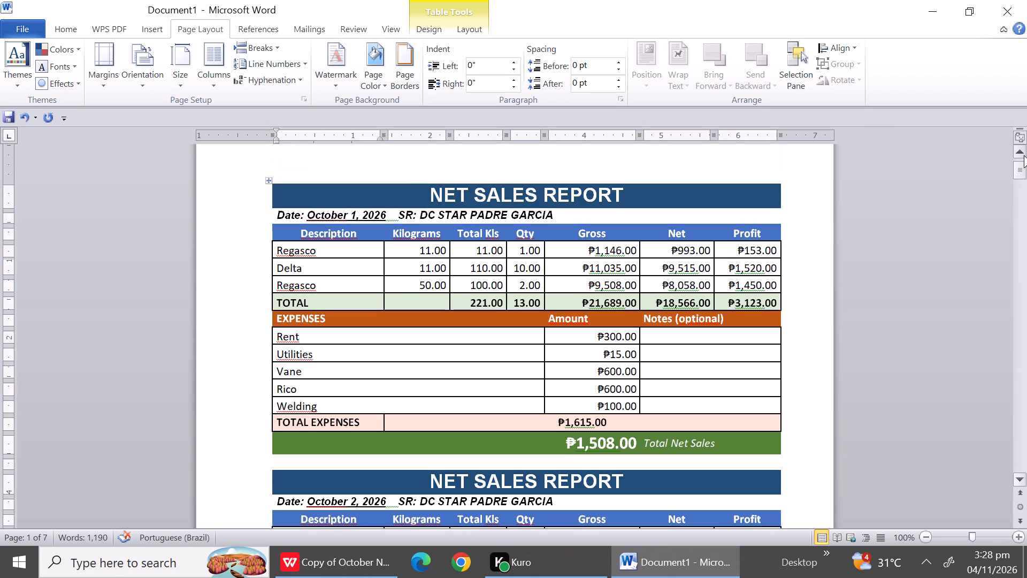
click(1024, 155)
double_click(1023, 155)
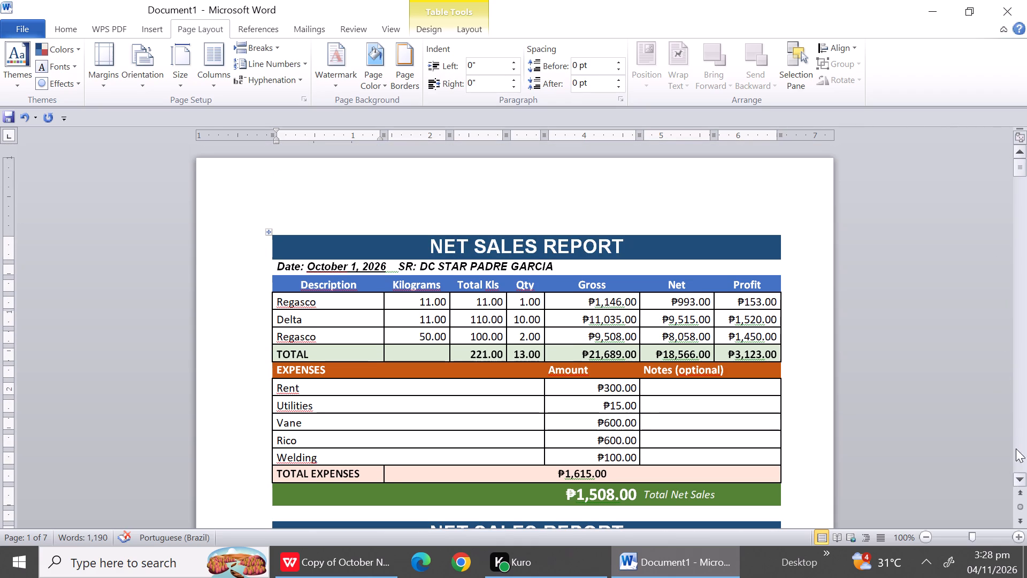
Delete the entire blank row above the October 2 report's heading to close the gap after the October 1 report.
double_click(1022, 482)
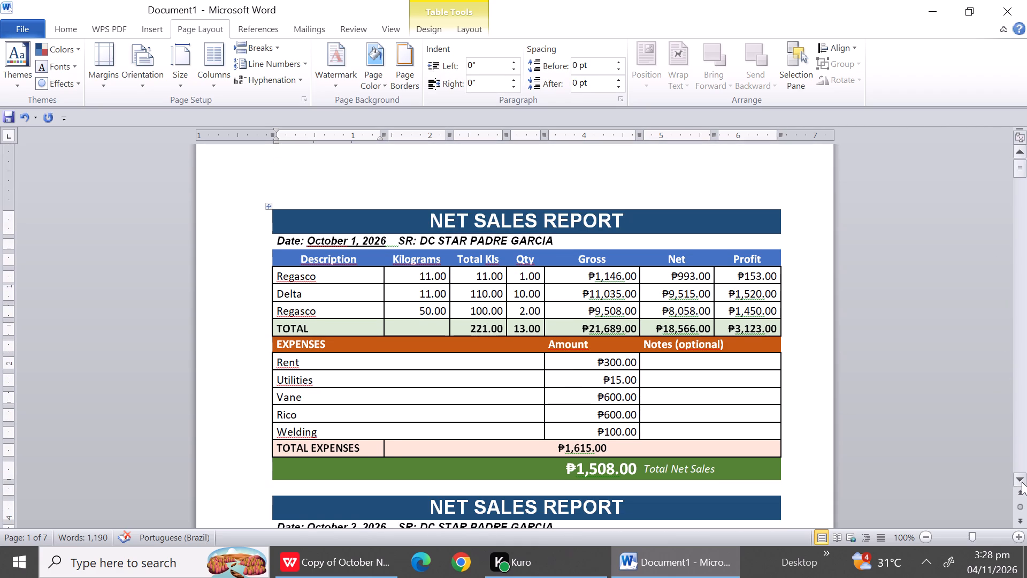
triple_click(1022, 482)
triple_click(1022, 482)
click(1022, 482)
drag(1022, 482, 366, 495)
click(288, 391)
right_click(288, 391)
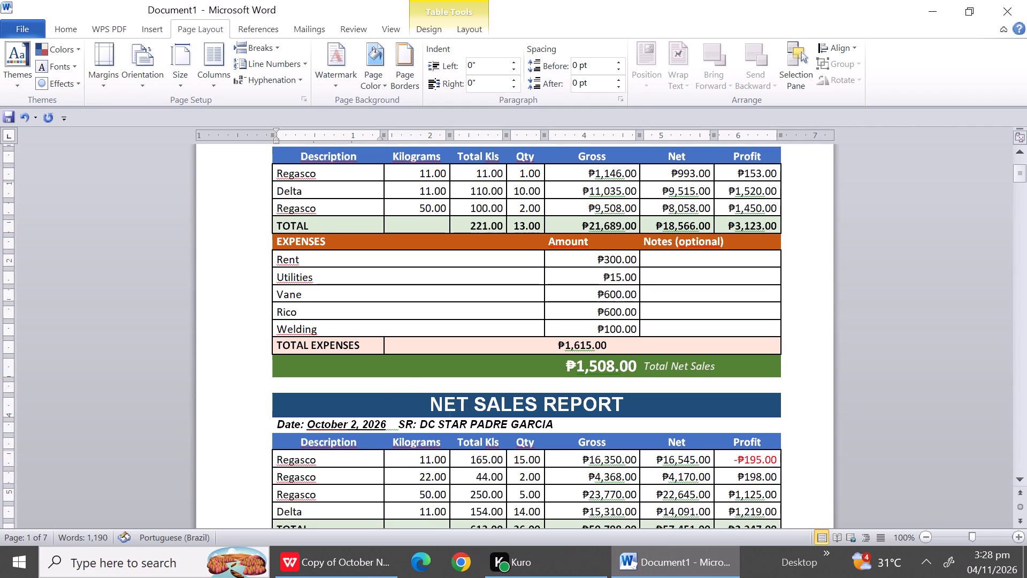
click(342, 125)
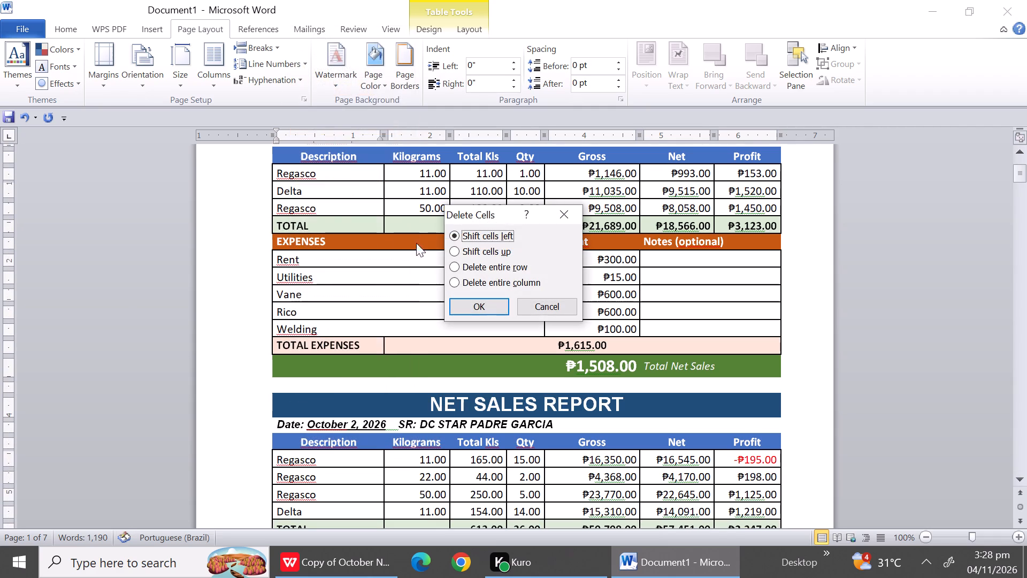
drag(463, 265, 472, 305)
click(472, 305)
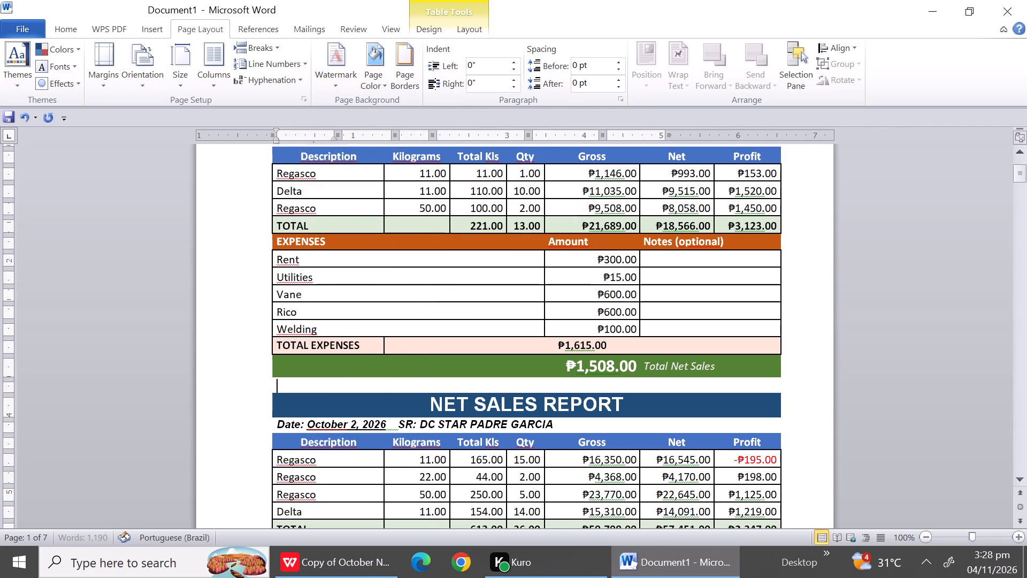
click(346, 391)
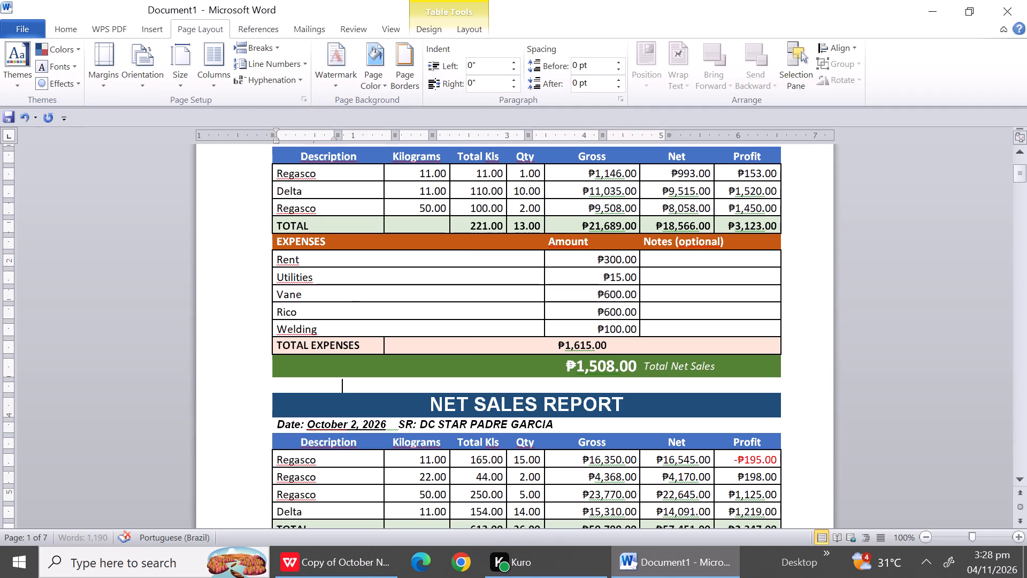
right_click(346, 391)
click(382, 126)
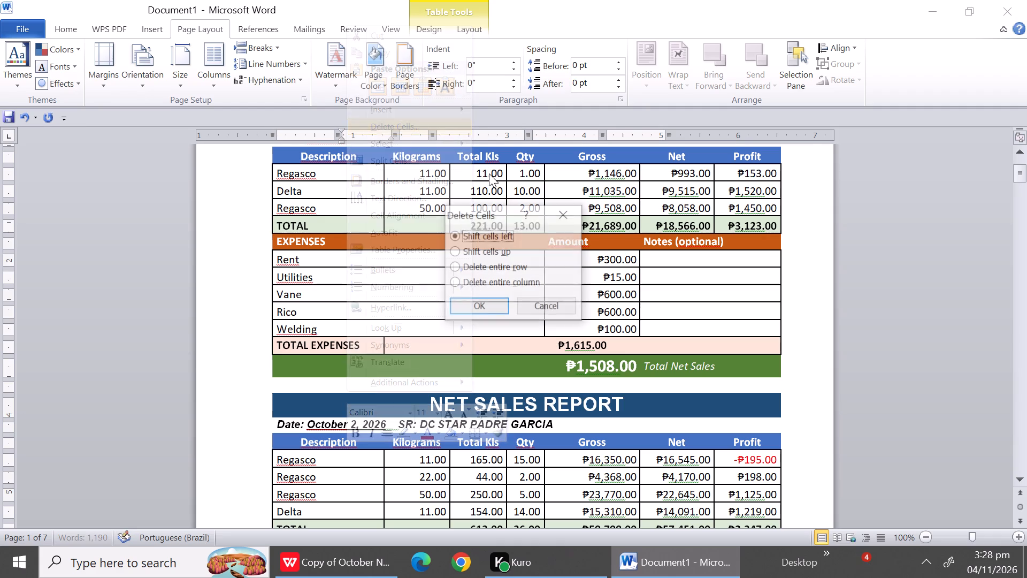
click(501, 260)
click(501, 265)
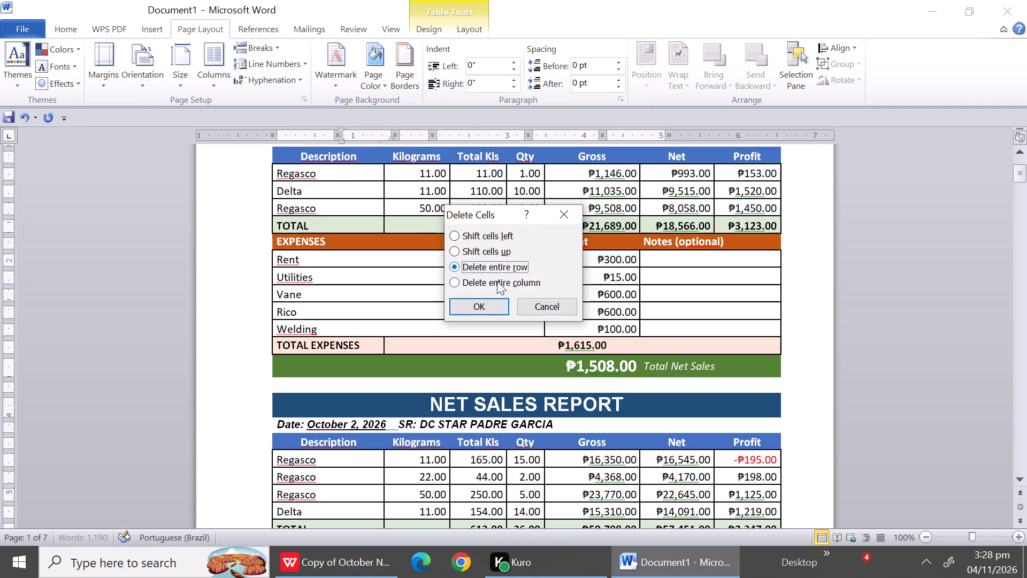
click(486, 309)
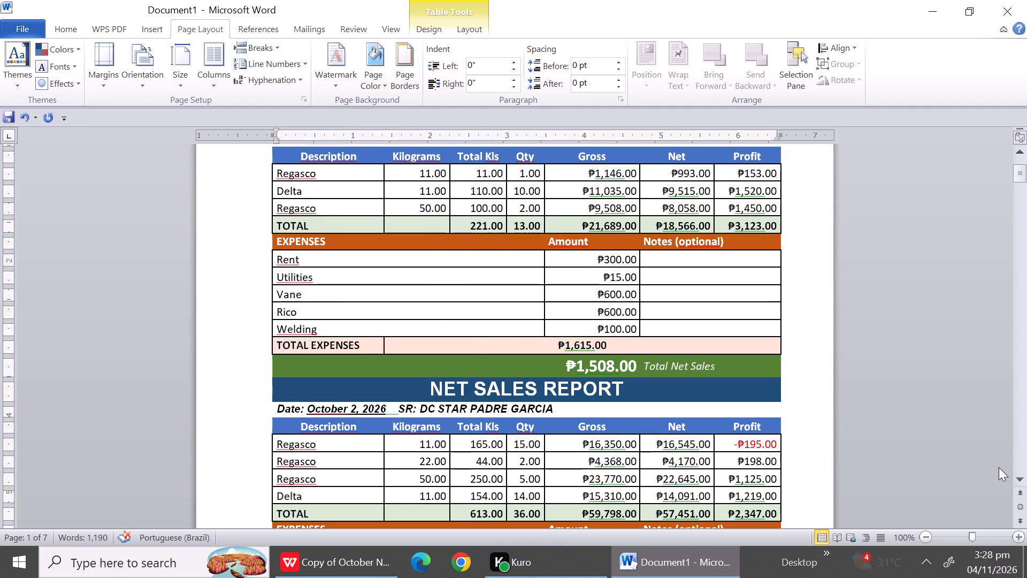
Delete the entire remaining blank row between the October 2 report's net sales total and the October 3 report's heading.
triple_click(1022, 475)
triple_click(1022, 475)
triple_click(1022, 475)
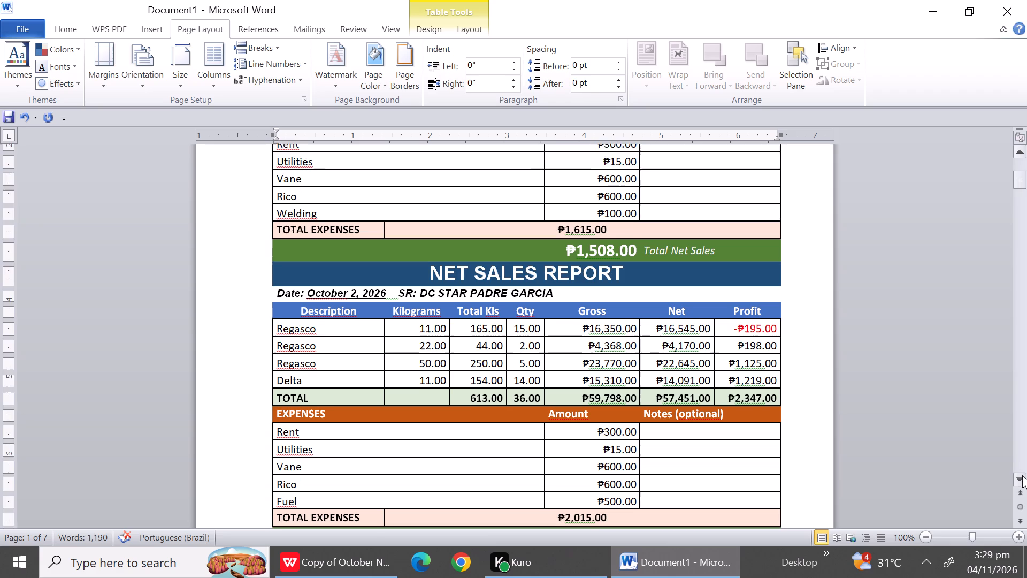
triple_click(1022, 475)
double_click(1022, 475)
triple_click(1022, 475)
triple_click(1022, 475)
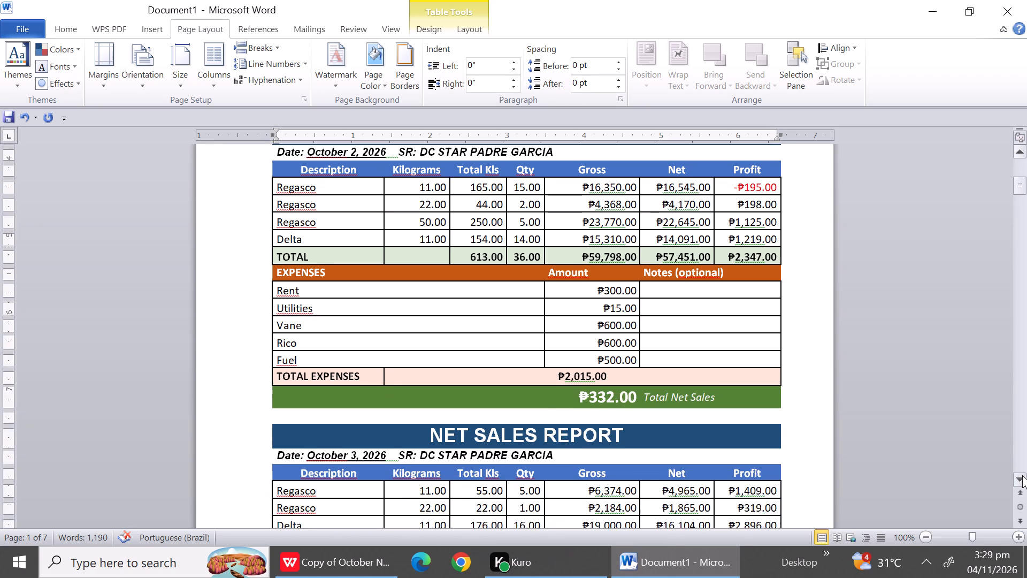
click(1022, 475)
click(363, 402)
right_click(363, 402)
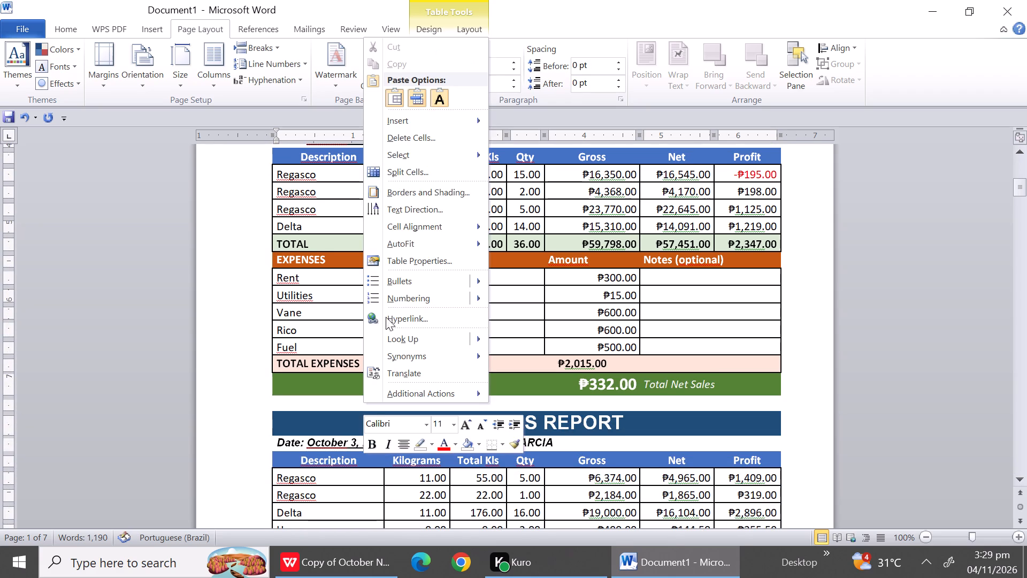
click(401, 134)
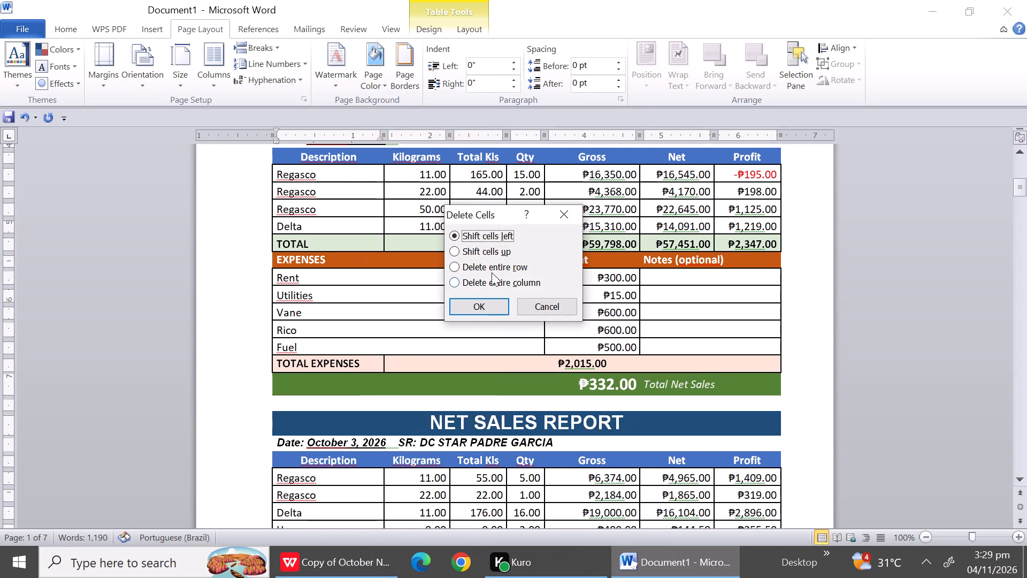
click(492, 272)
click(488, 306)
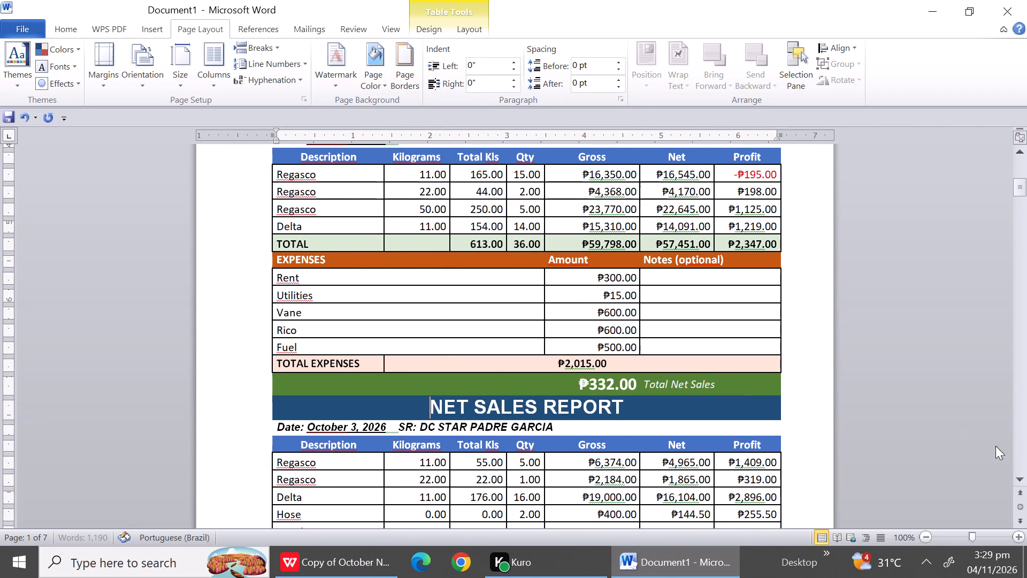
Delete the two entire zero-sales Regasco rows, 2.70 and 5.00 kilograms, from the October 4 report.
triple_click(1015, 476)
triple_click(1015, 476)
triple_click(1015, 476)
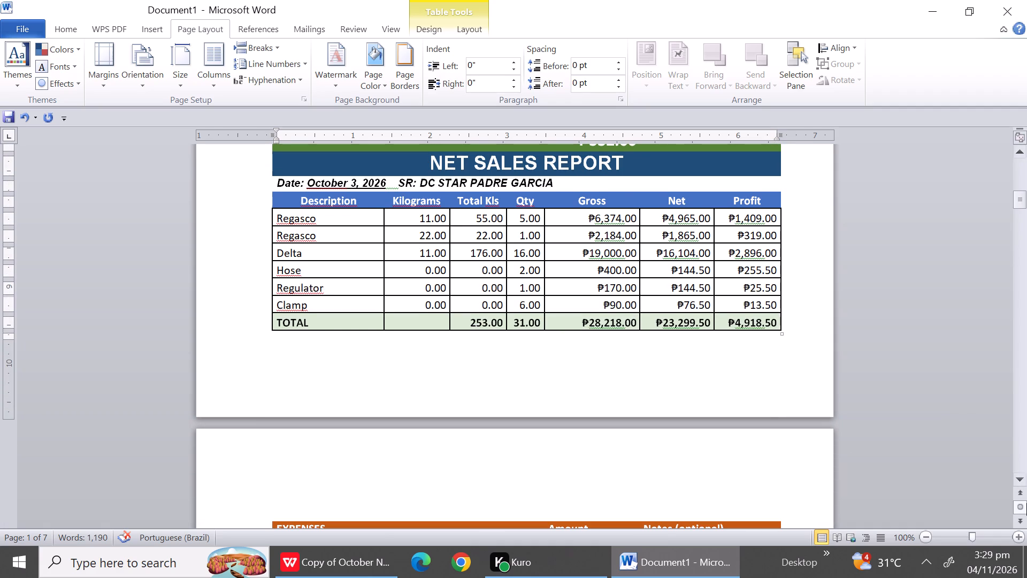
triple_click(1021, 476)
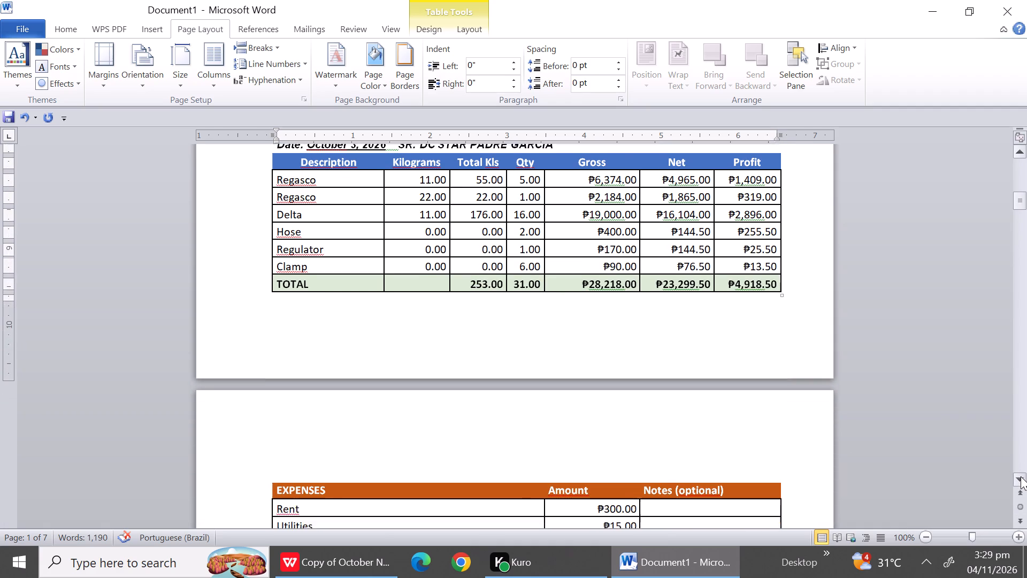
triple_click(1021, 476)
double_click(1021, 476)
triple_click(1021, 476)
triple_click(1021, 476)
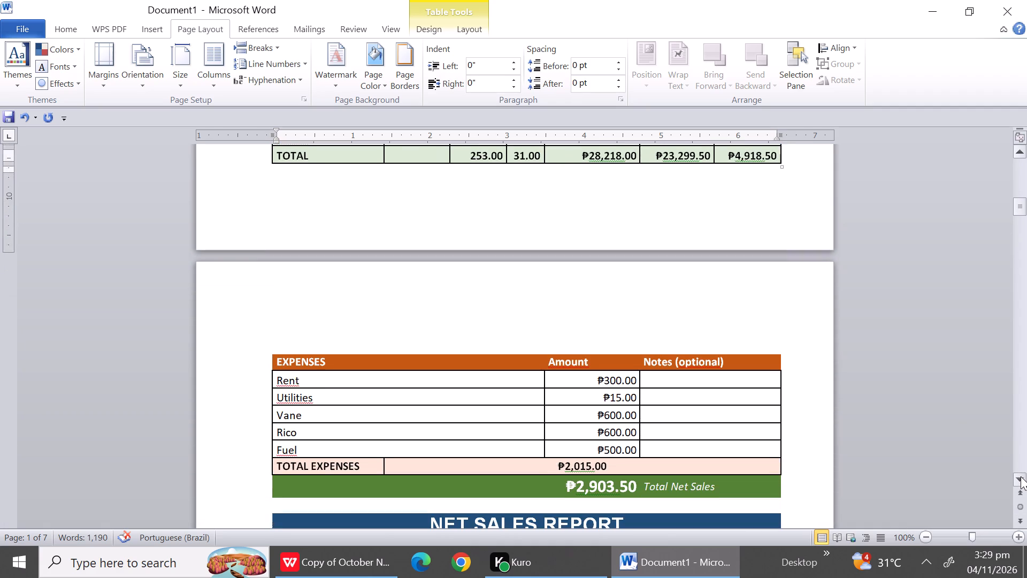
triple_click(1021, 476)
triple_click(1021, 476)
triple_click(1021, 476)
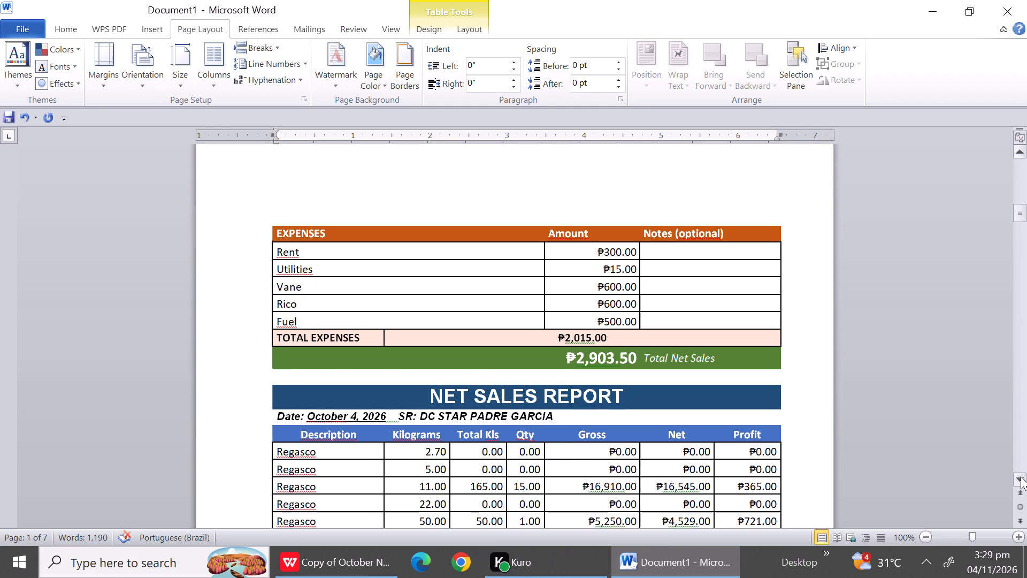
click(1021, 476)
triple_click(1021, 476)
double_click(1021, 476)
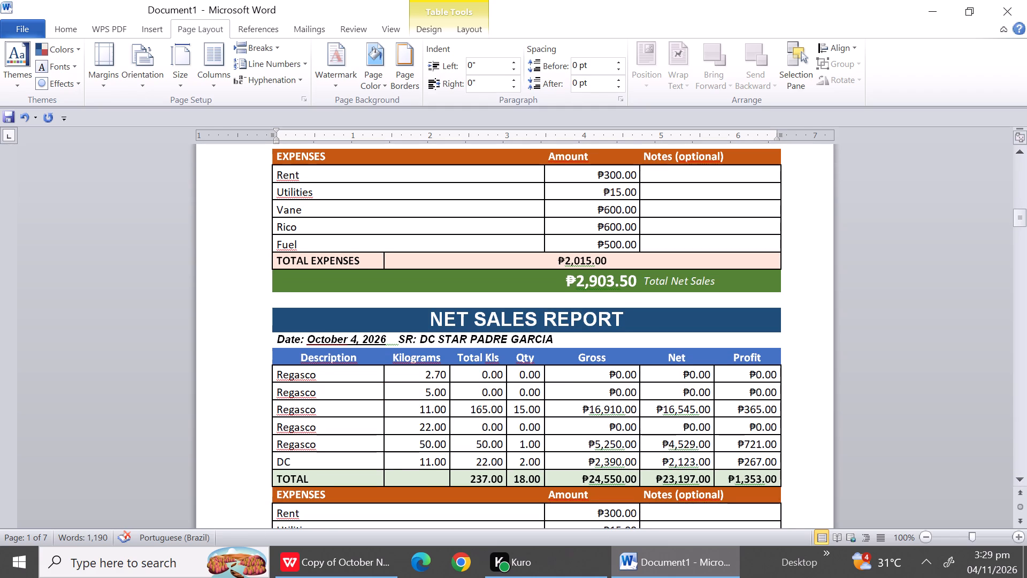
drag(347, 374, 346, 398)
right_click(346, 398)
click(392, 264)
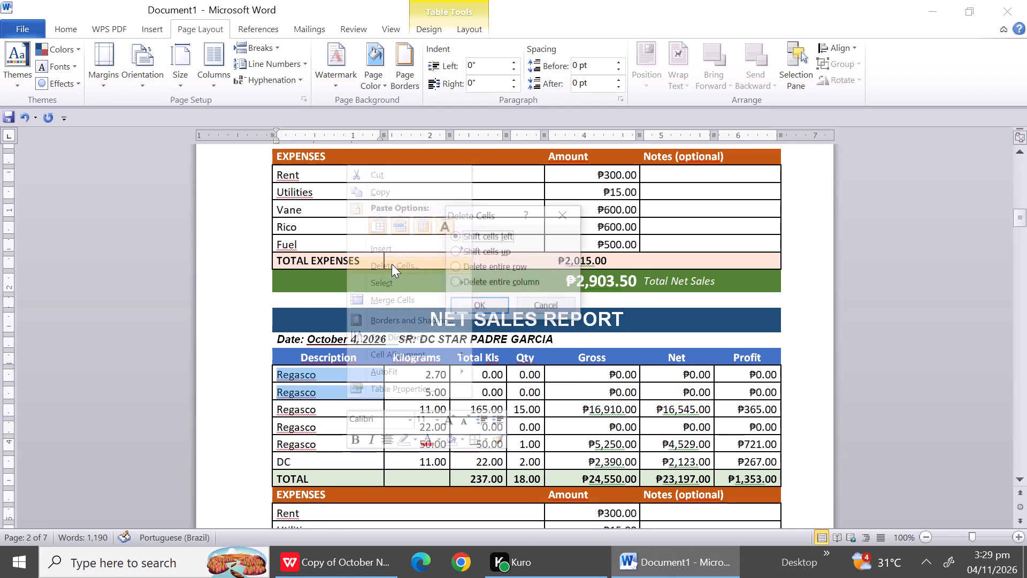
click(470, 270)
click(478, 303)
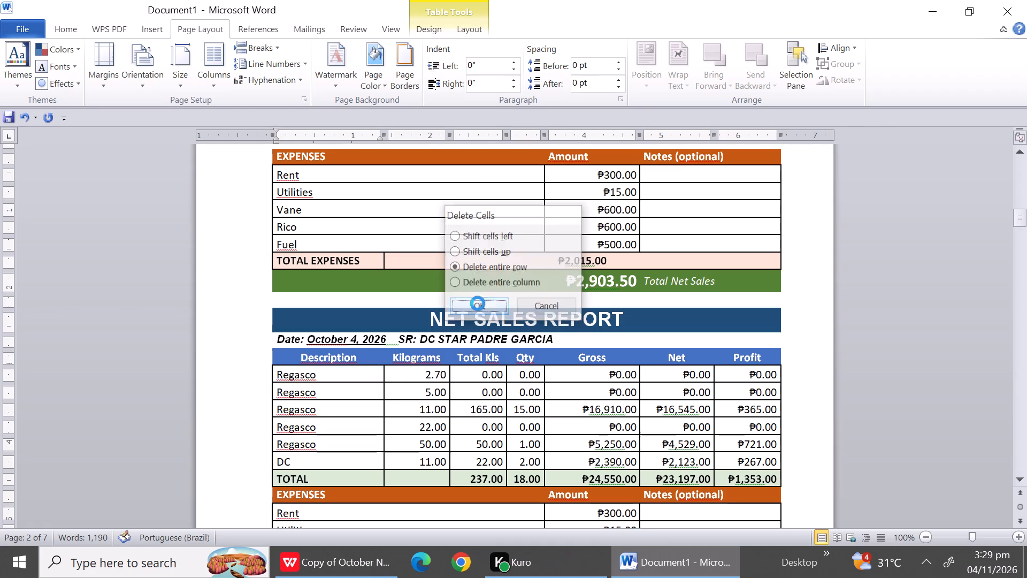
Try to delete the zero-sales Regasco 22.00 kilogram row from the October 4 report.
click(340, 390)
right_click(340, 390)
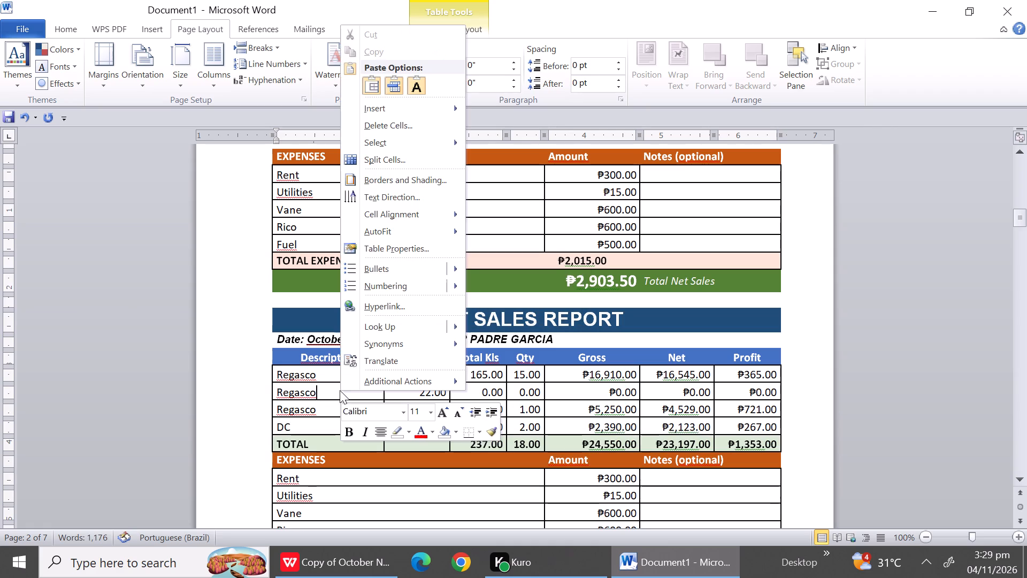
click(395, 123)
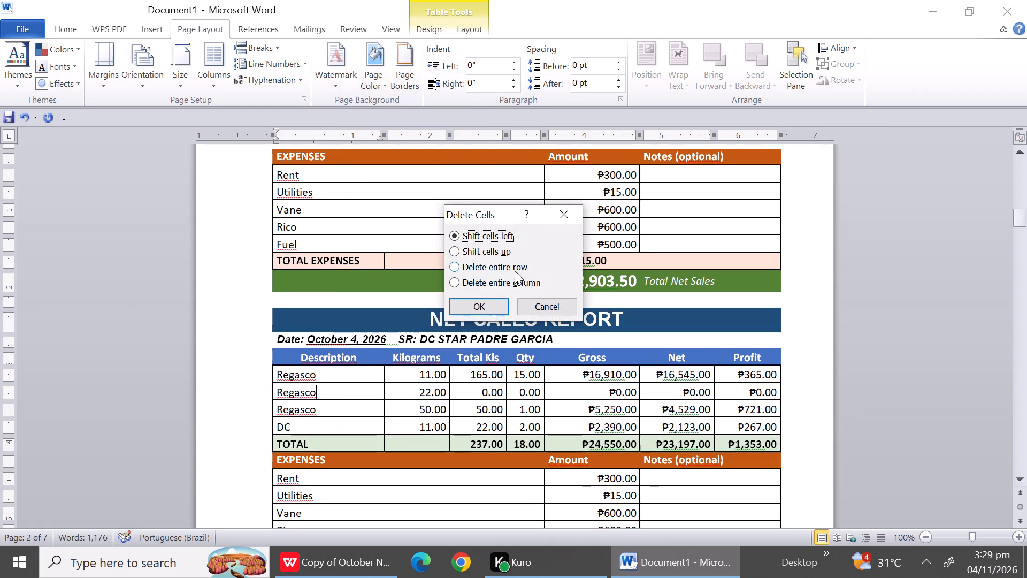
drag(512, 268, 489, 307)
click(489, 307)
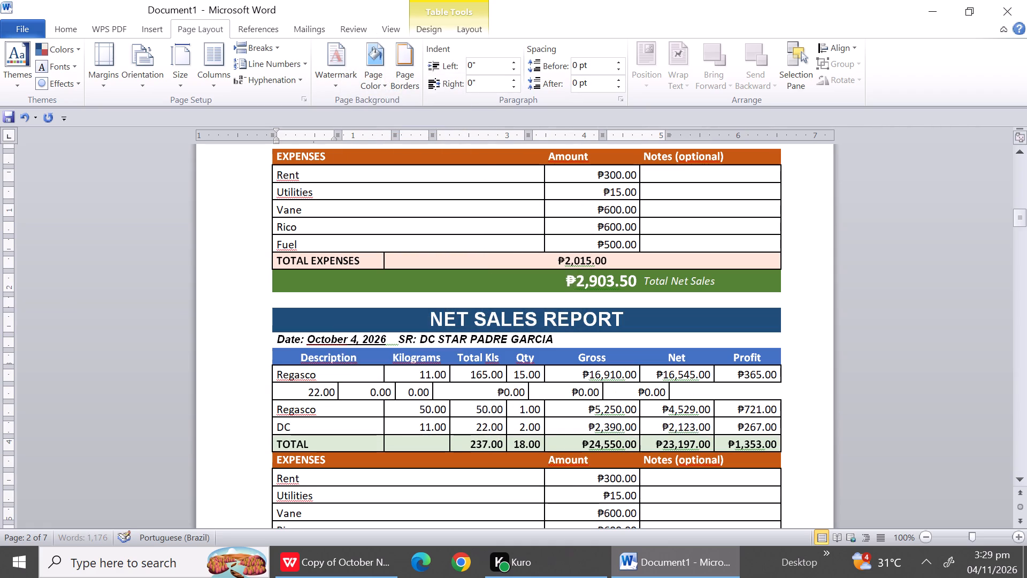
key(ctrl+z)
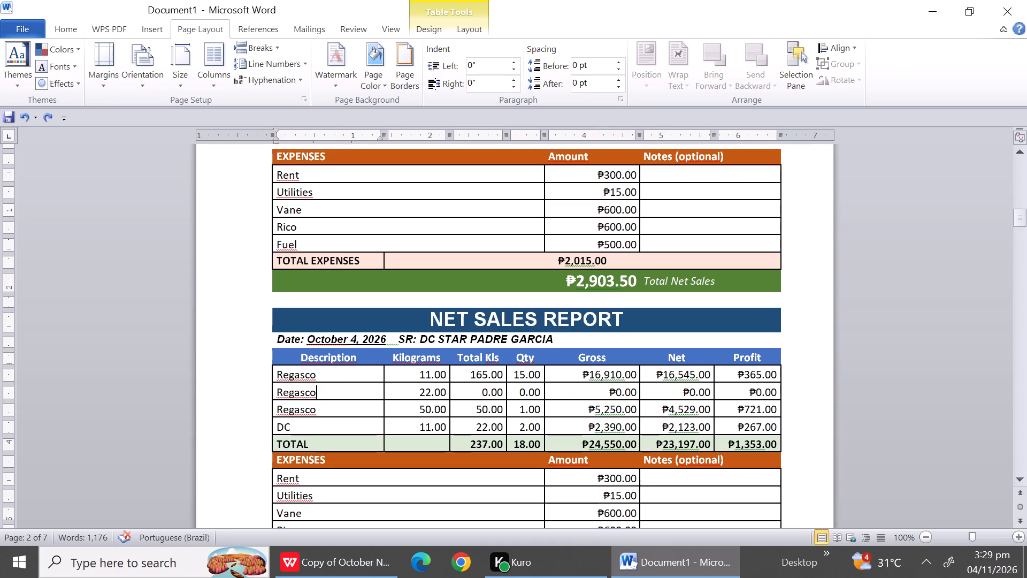
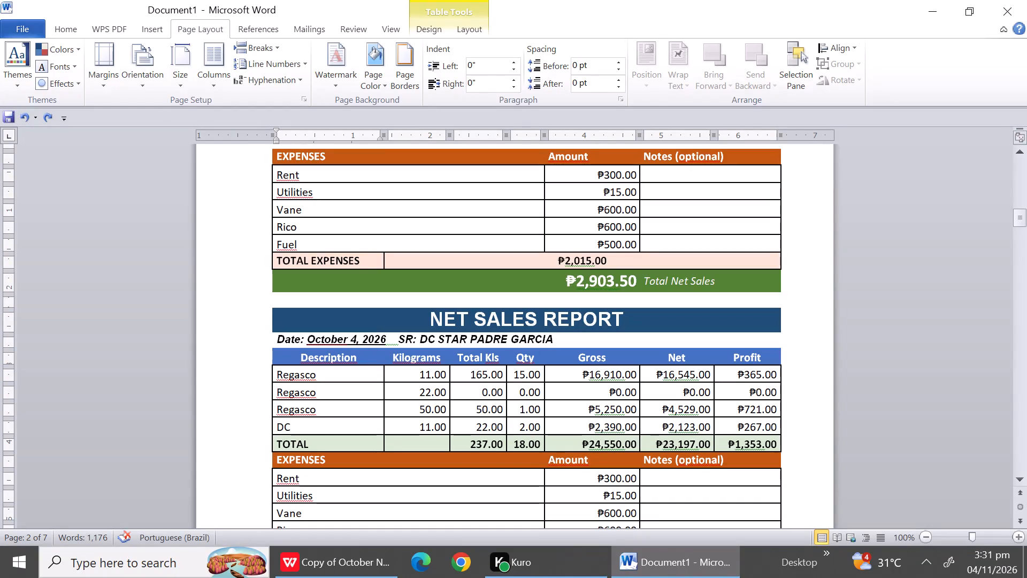
Delete the entire zero-quantity 22 kg Regasco row from the October 4 net sales table.
right_click(374, 387)
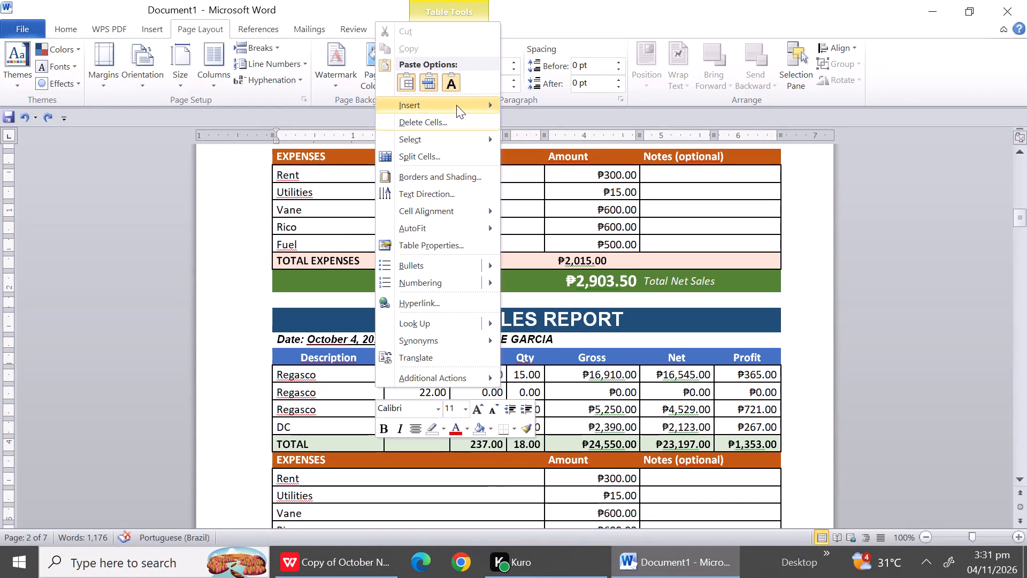
click(445, 125)
click(501, 267)
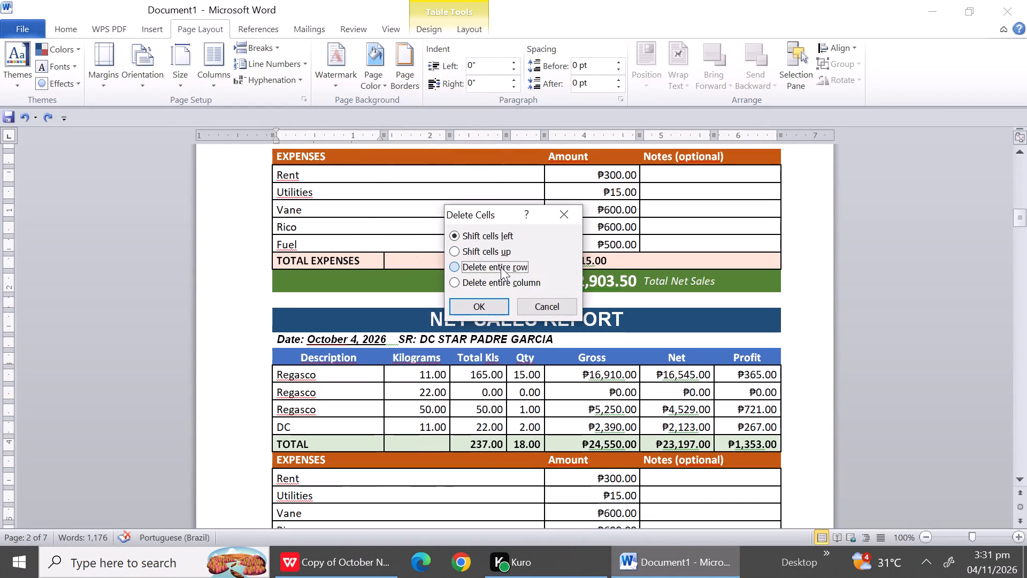
click(489, 310)
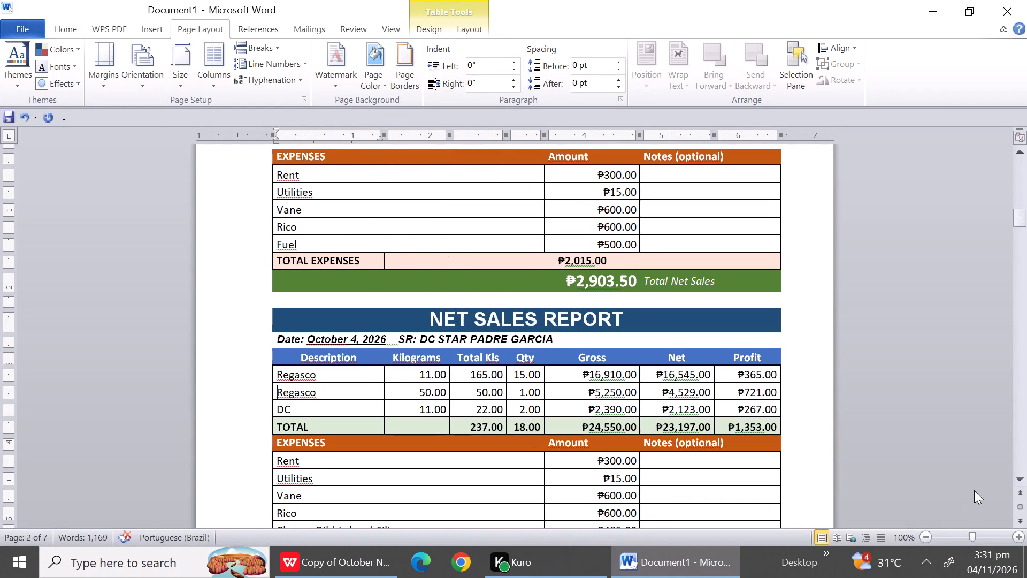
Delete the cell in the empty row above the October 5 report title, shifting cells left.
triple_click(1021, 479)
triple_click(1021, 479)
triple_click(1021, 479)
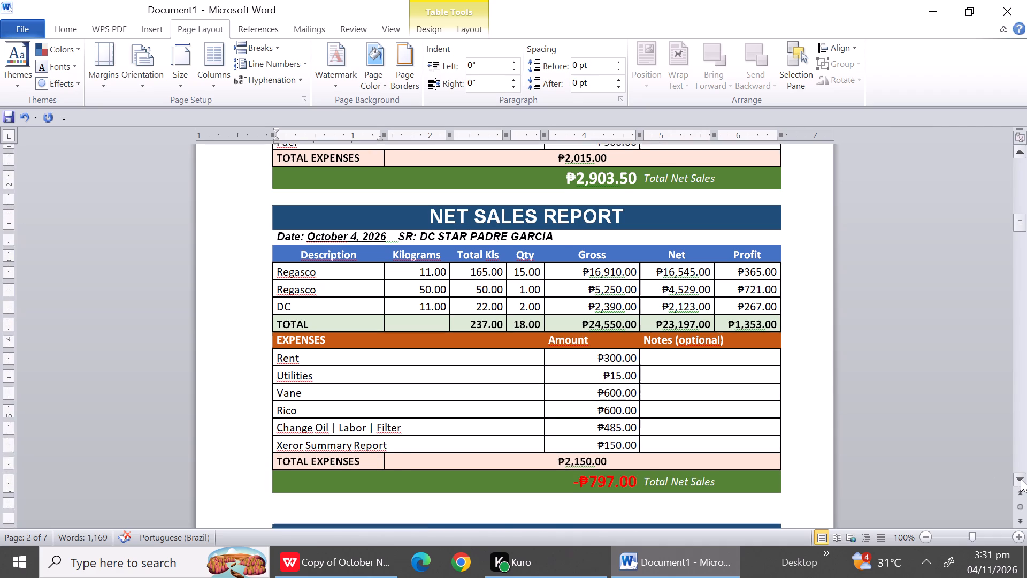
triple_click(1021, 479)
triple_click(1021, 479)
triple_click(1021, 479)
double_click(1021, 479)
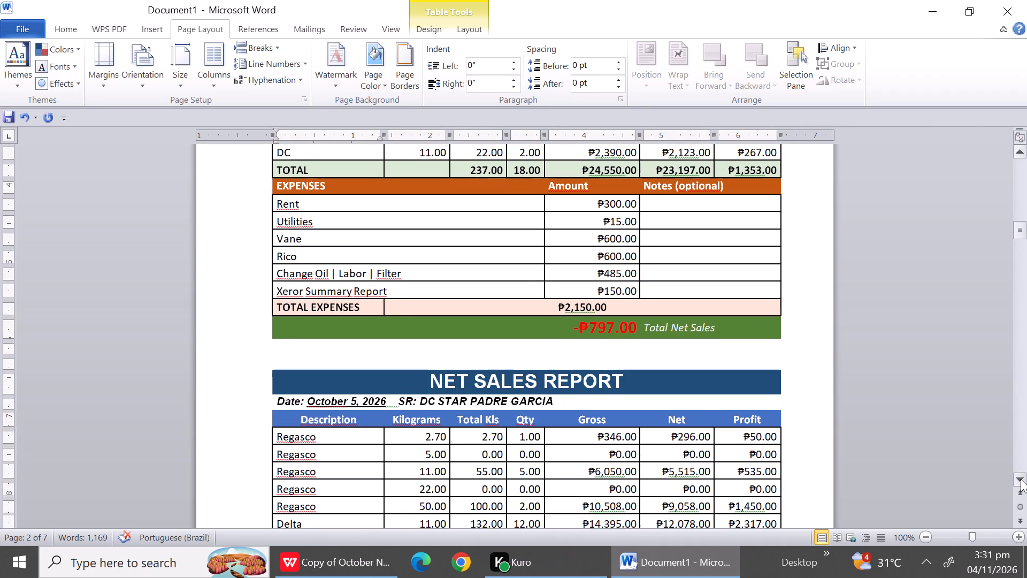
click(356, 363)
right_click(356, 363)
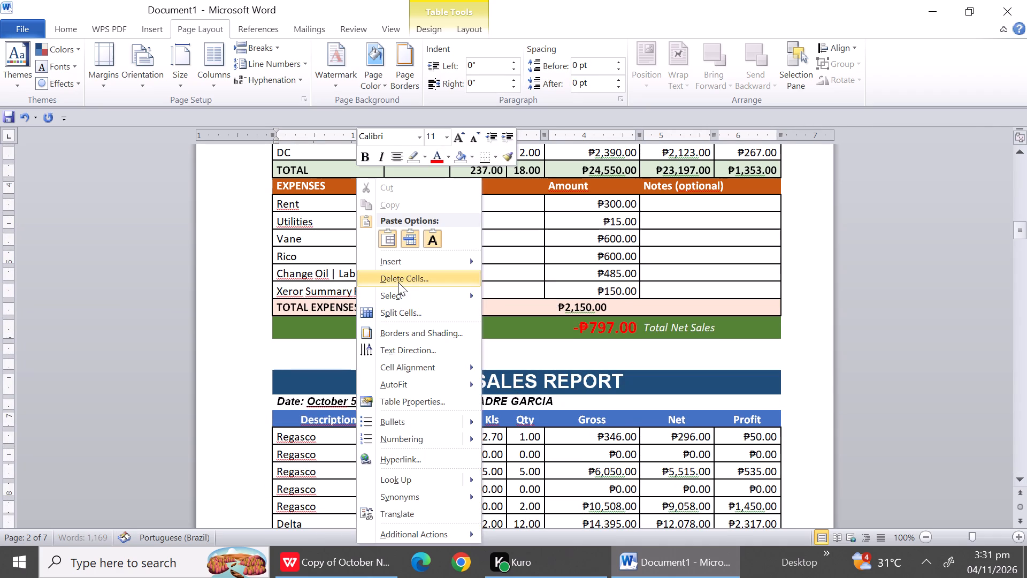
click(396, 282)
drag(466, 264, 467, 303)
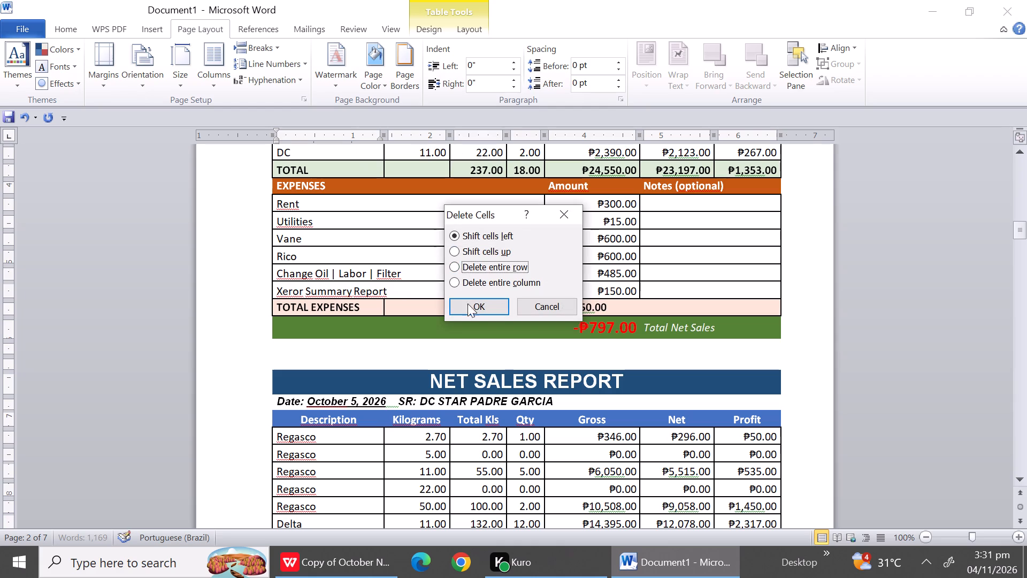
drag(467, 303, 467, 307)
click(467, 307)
Delete the entire empty row between the October 4 total net sales and the October 5 report title.
click(367, 355)
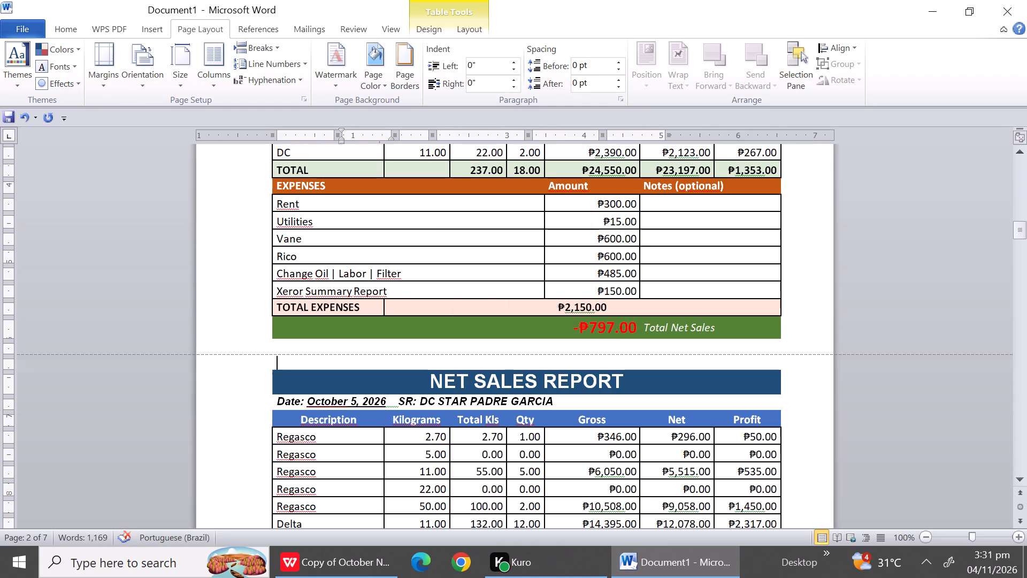
right_click(367, 355)
click(426, 285)
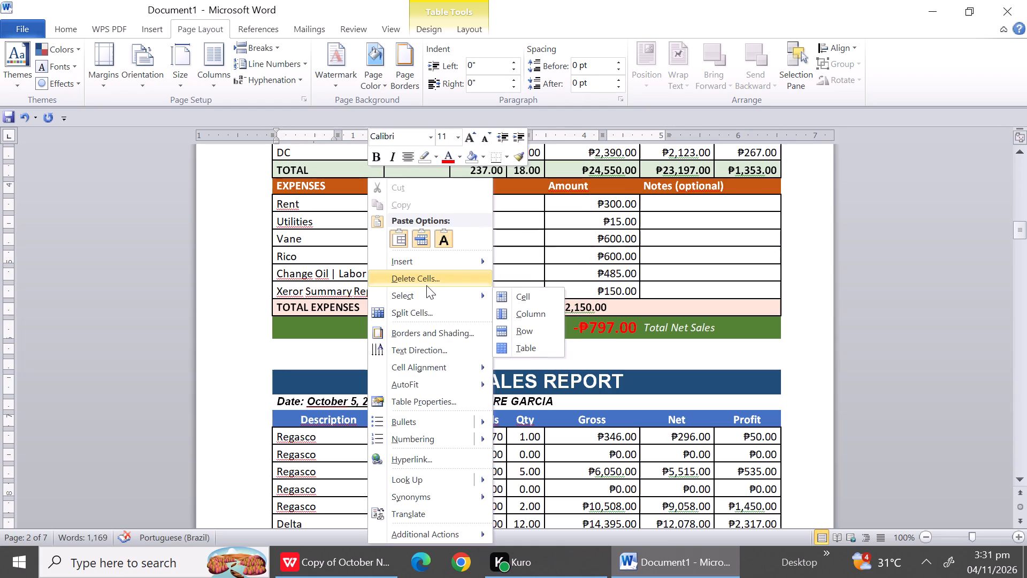
click(482, 270)
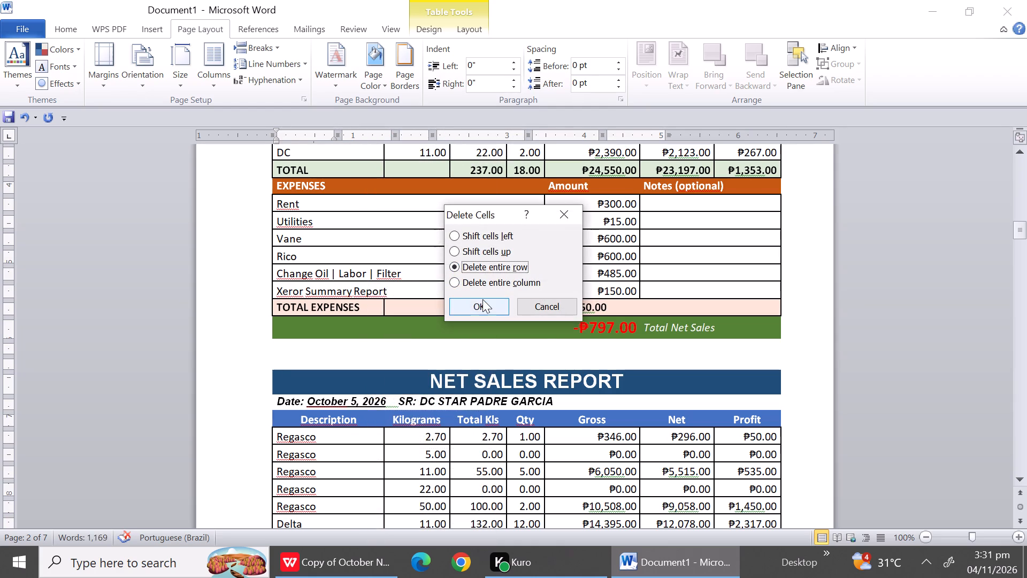
click(482, 299)
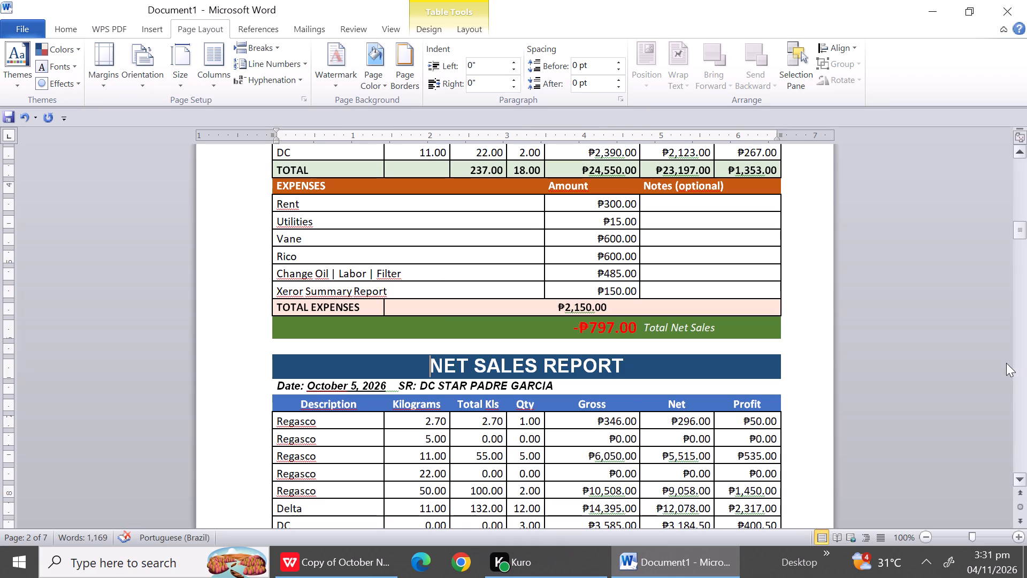
Delete the entire zero-quantity 5 kg Regasco row from the October 5 net sales table.
triple_click(1020, 481)
triple_click(1020, 481)
double_click(1020, 481)
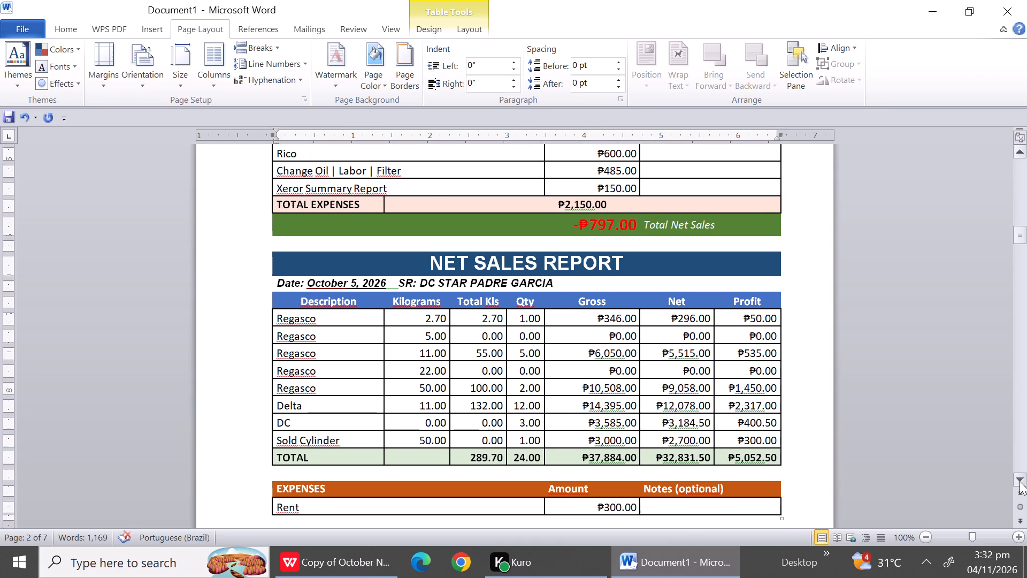
drag(1020, 481, 355, 336)
click(321, 320)
right_click(321, 320)
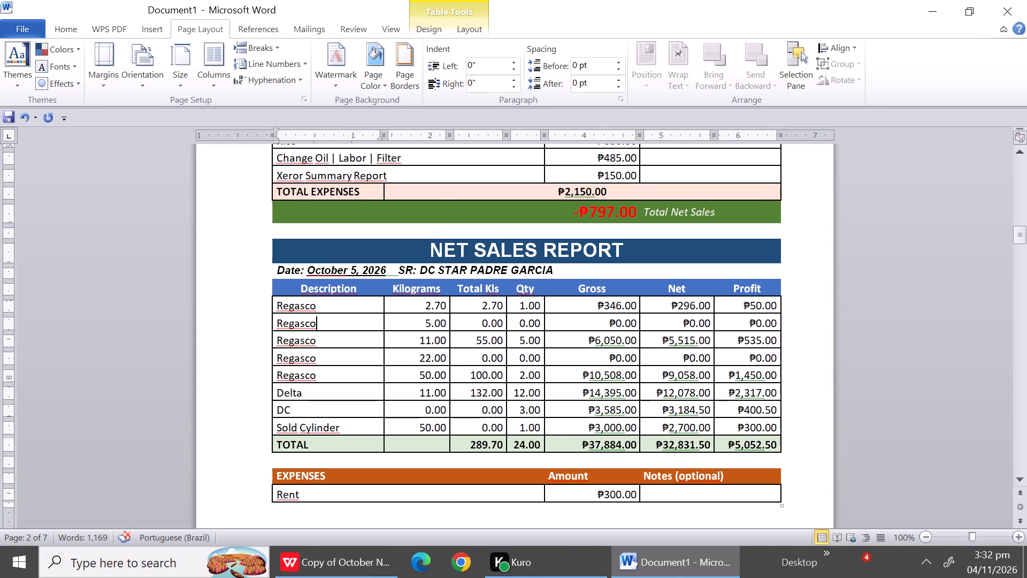
click(387, 278)
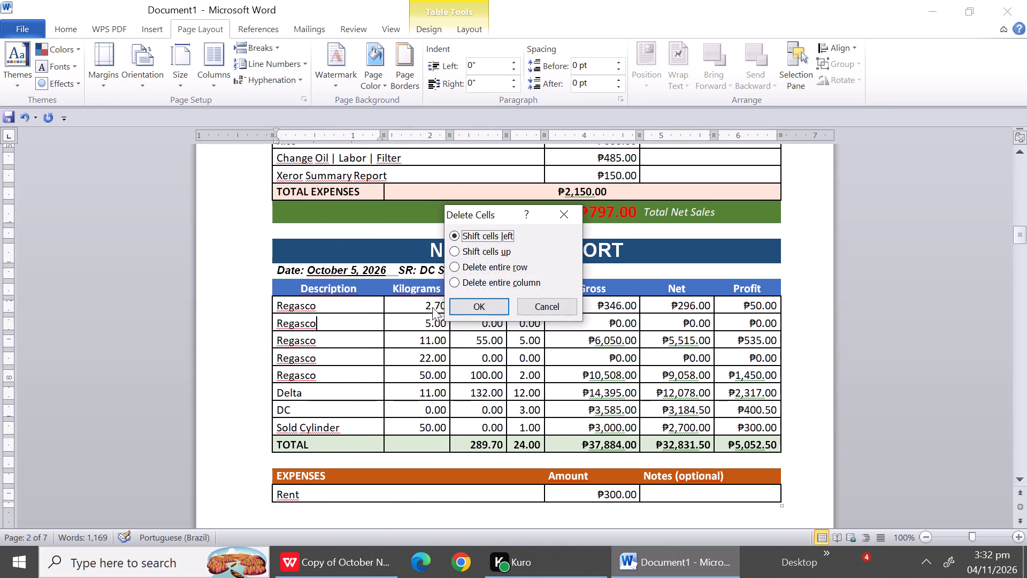
click(484, 266)
click(484, 309)
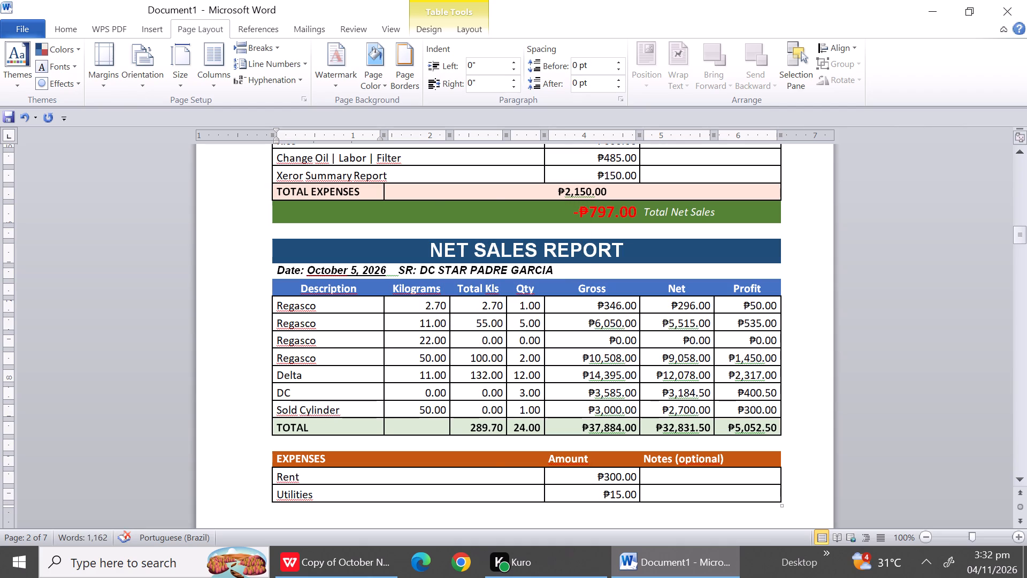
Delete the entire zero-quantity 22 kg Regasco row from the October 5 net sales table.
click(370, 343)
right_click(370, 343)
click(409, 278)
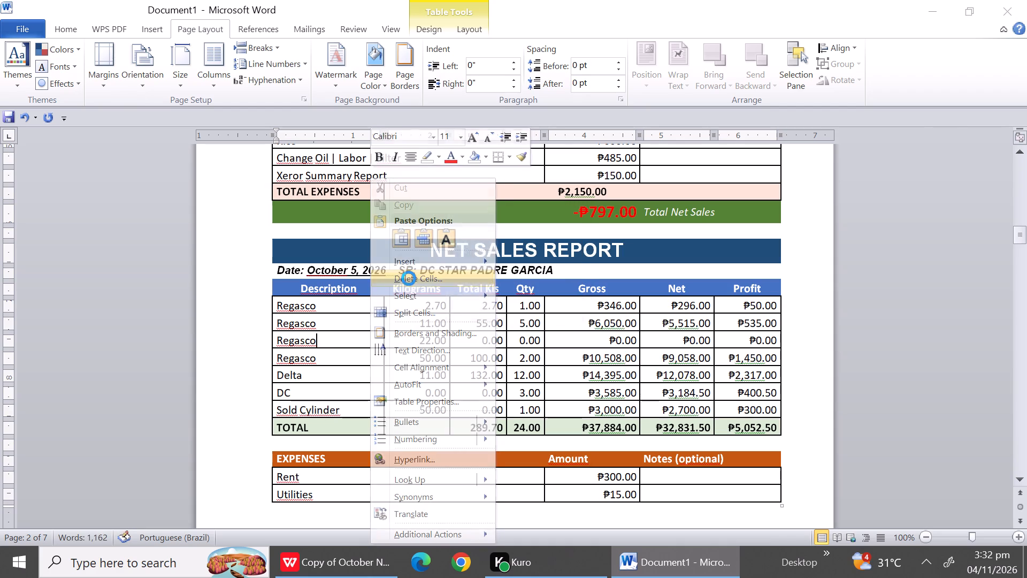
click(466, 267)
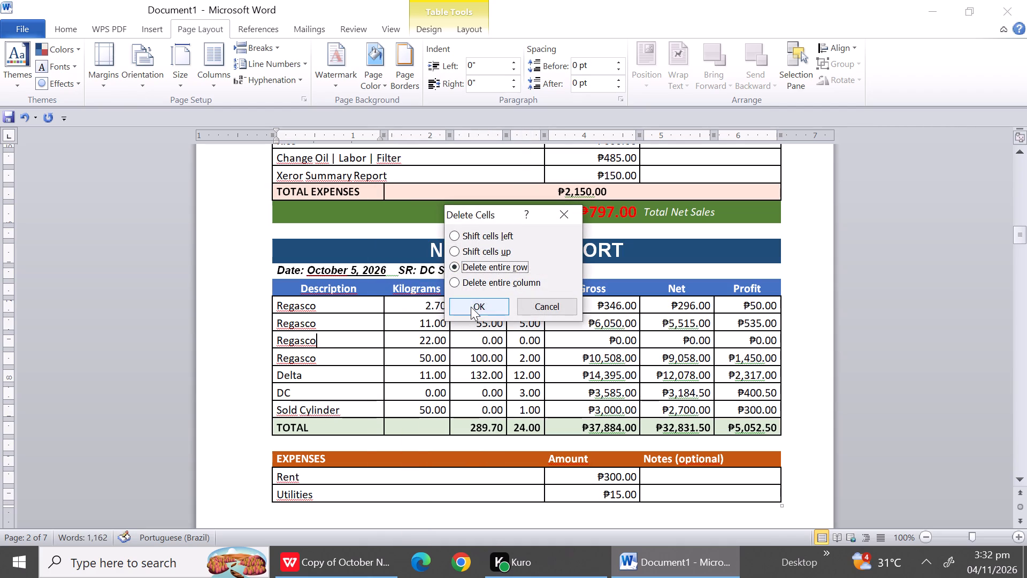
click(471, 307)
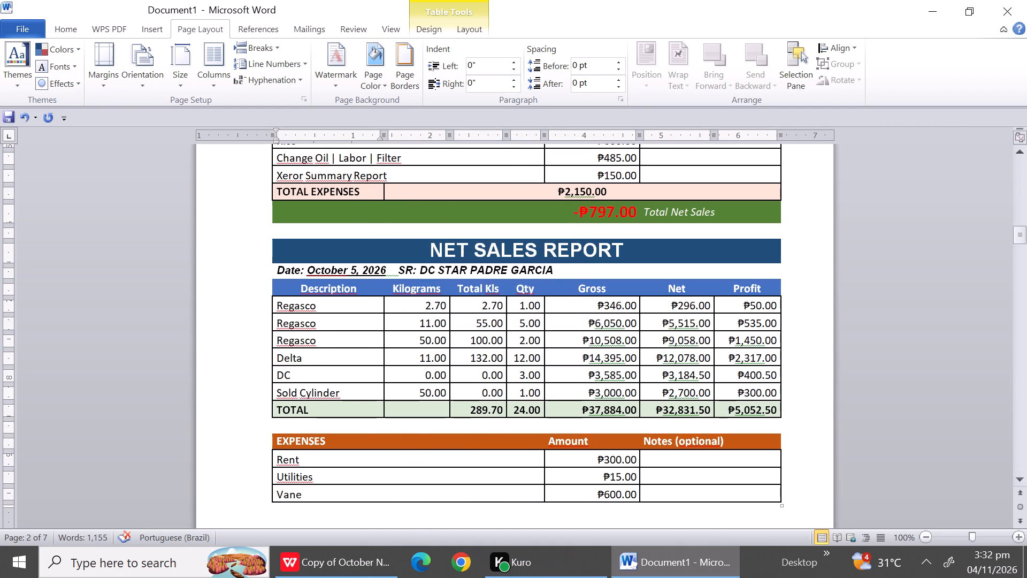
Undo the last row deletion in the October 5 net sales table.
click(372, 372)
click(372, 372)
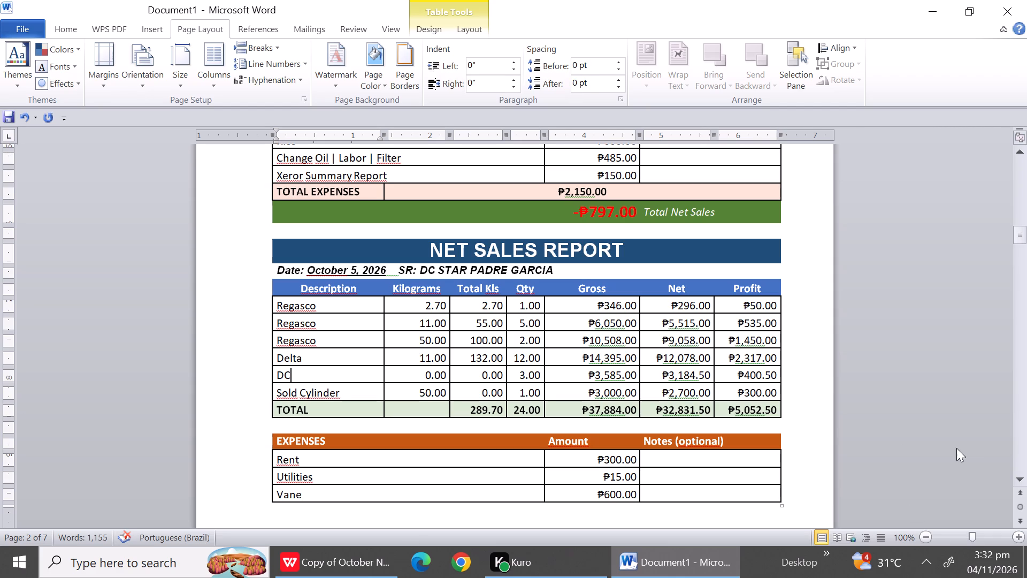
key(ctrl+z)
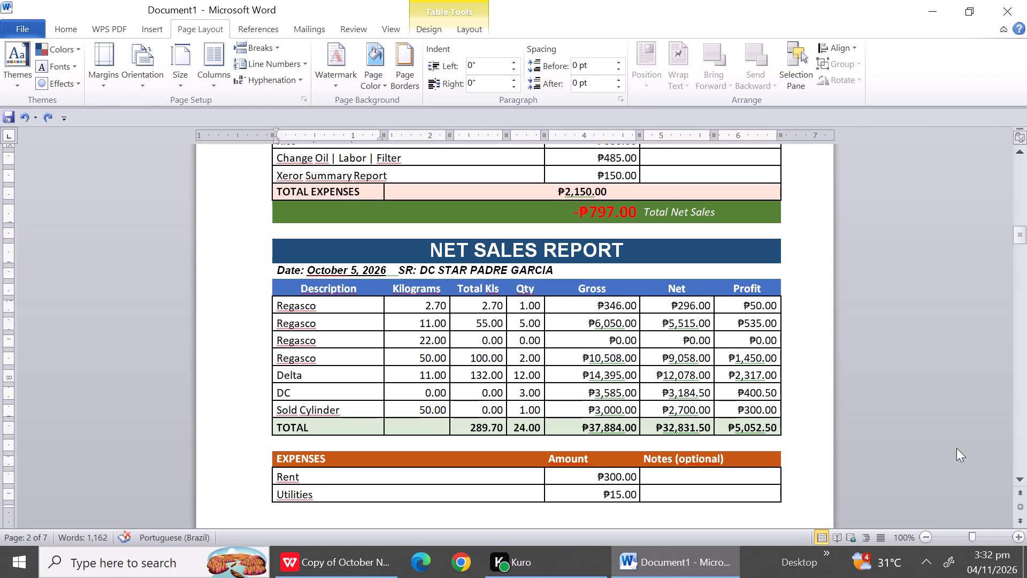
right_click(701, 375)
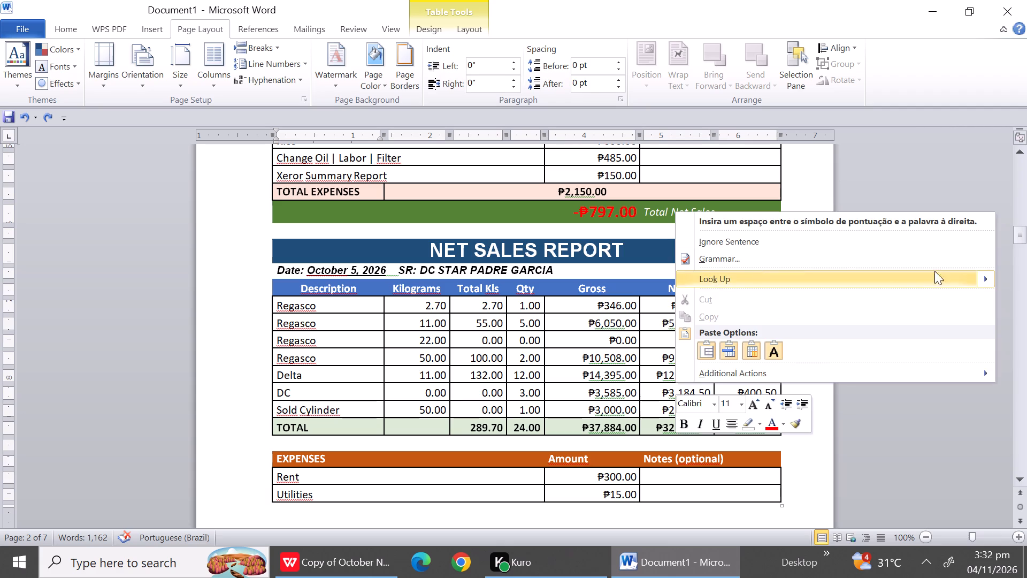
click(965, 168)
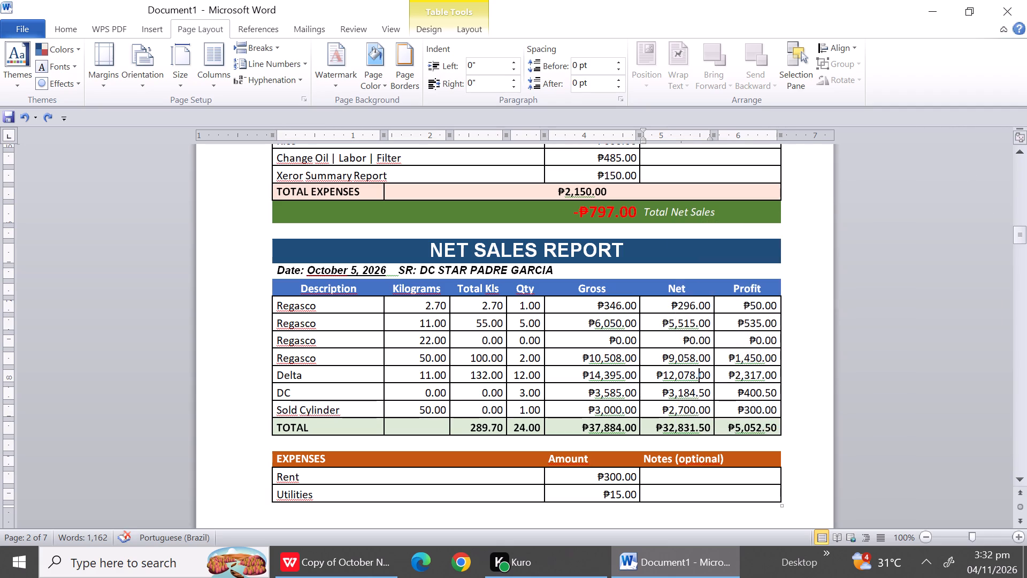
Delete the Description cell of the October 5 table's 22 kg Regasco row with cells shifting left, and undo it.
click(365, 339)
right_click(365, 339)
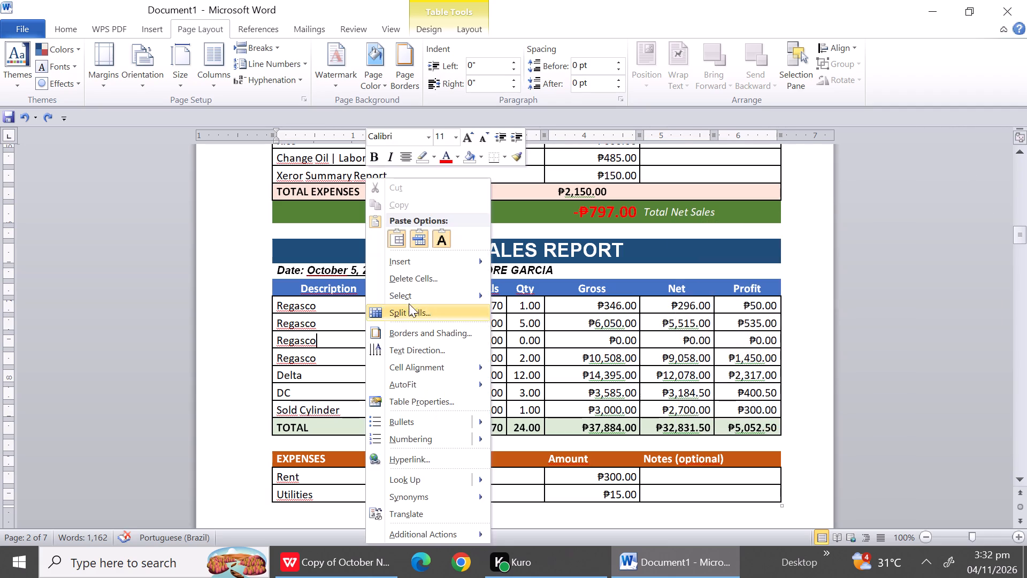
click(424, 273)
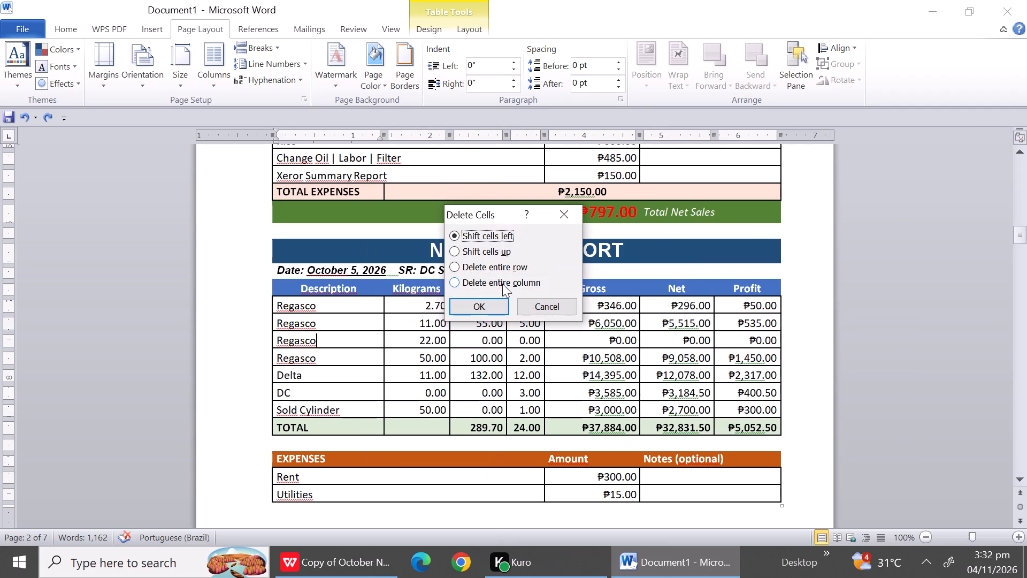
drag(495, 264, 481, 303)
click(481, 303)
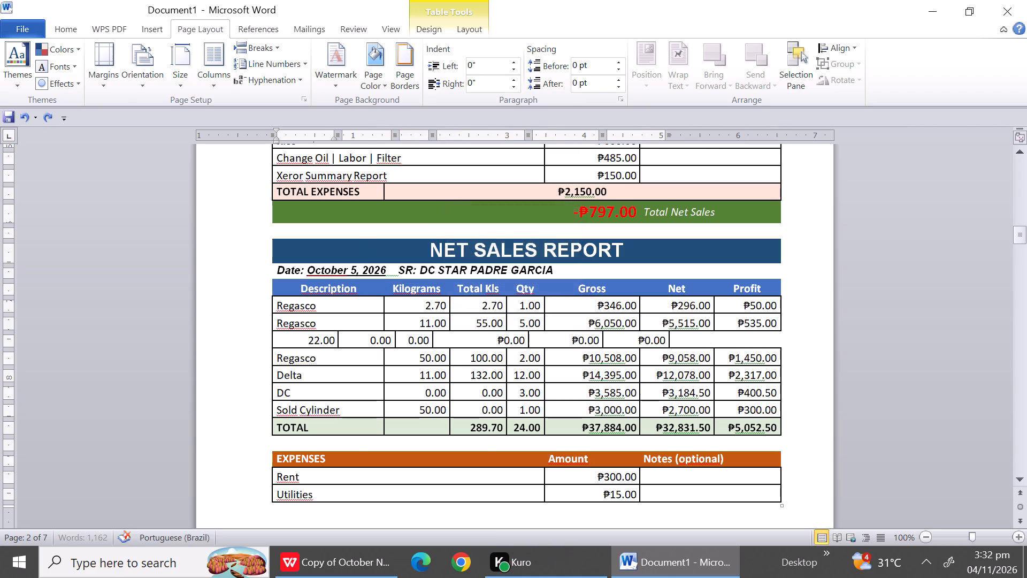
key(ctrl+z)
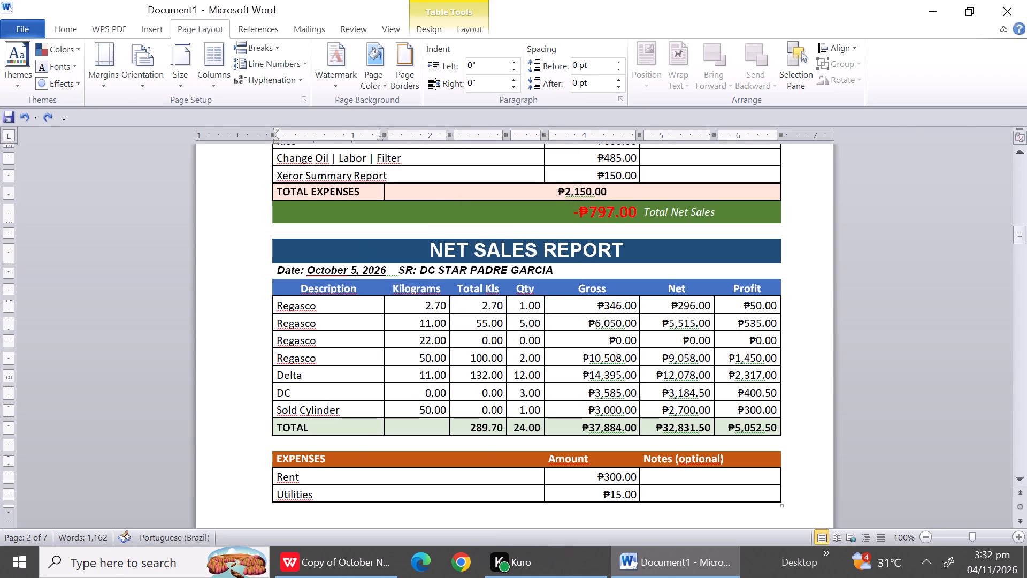
Delete the entire zero-quantity 22 kg Regasco row from the October 5 net sales table.
right_click(381, 333)
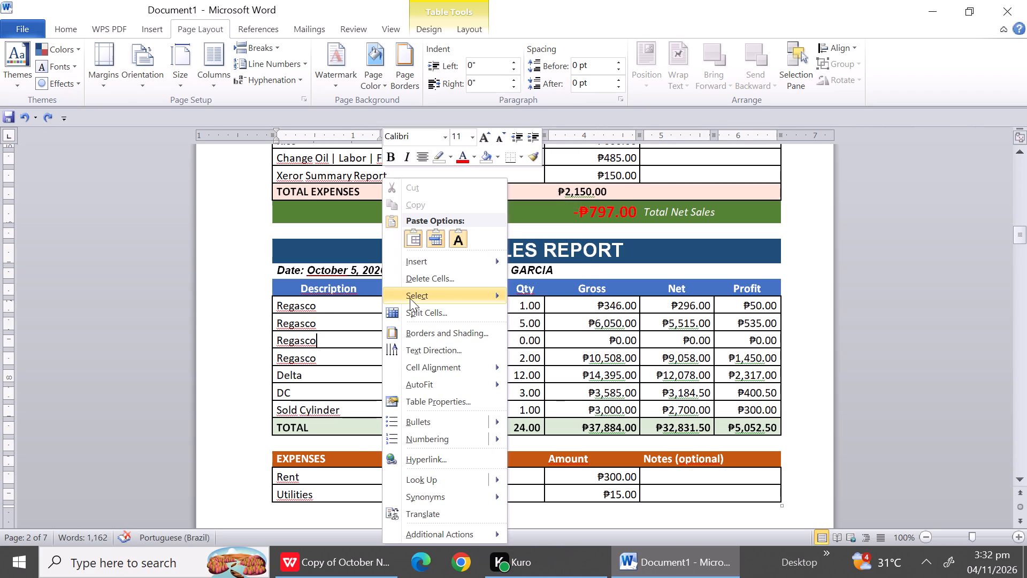
click(419, 279)
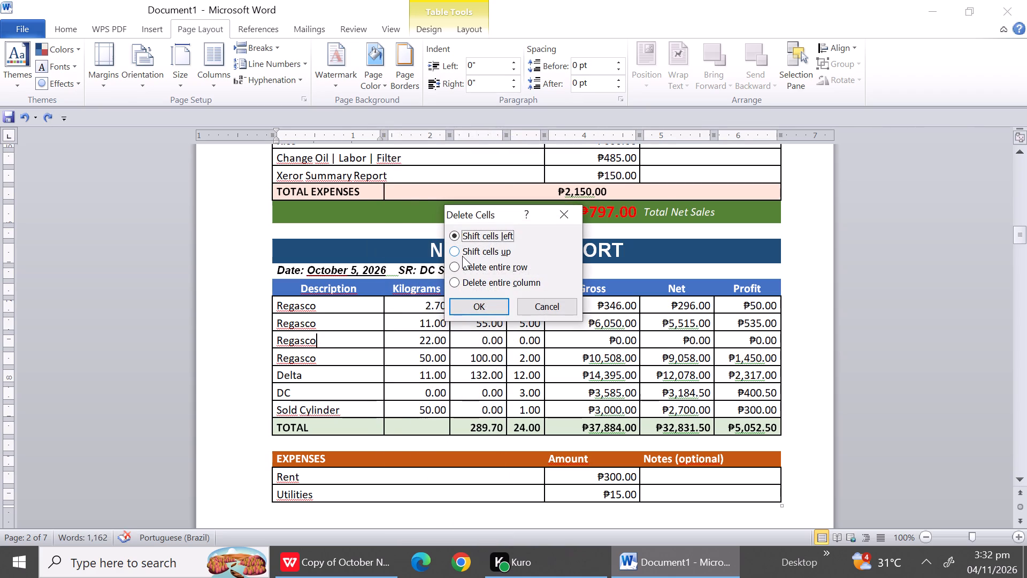
click(463, 261)
click(469, 303)
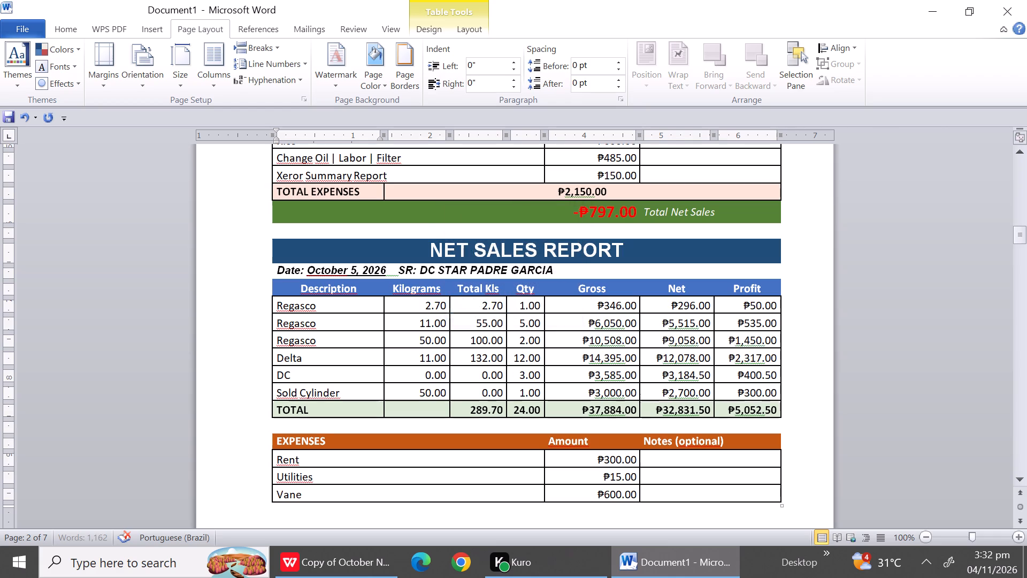
Set the DC row's Kilograms value to 11.00 in the October 5 net sales table.
triple_click(1024, 482)
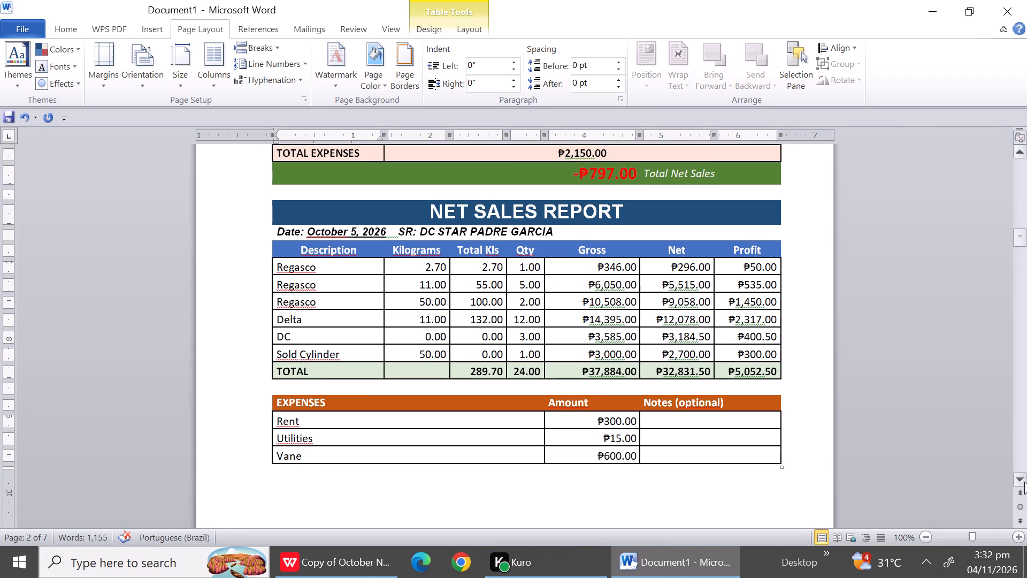
triple_click(1024, 482)
triple_click(1024, 482)
click(1024, 482)
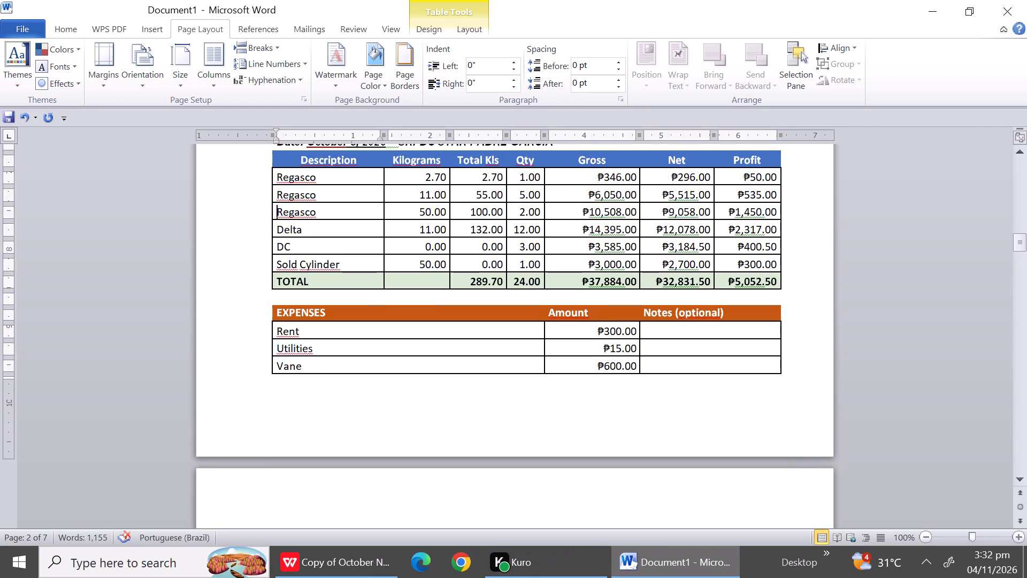
click(336, 299)
click(435, 243)
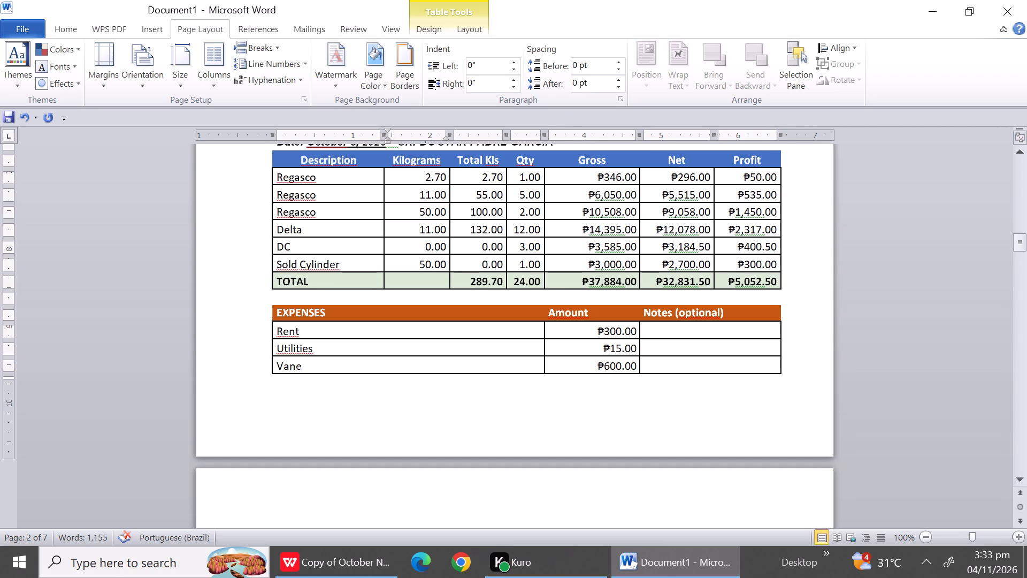
click(1017, 155)
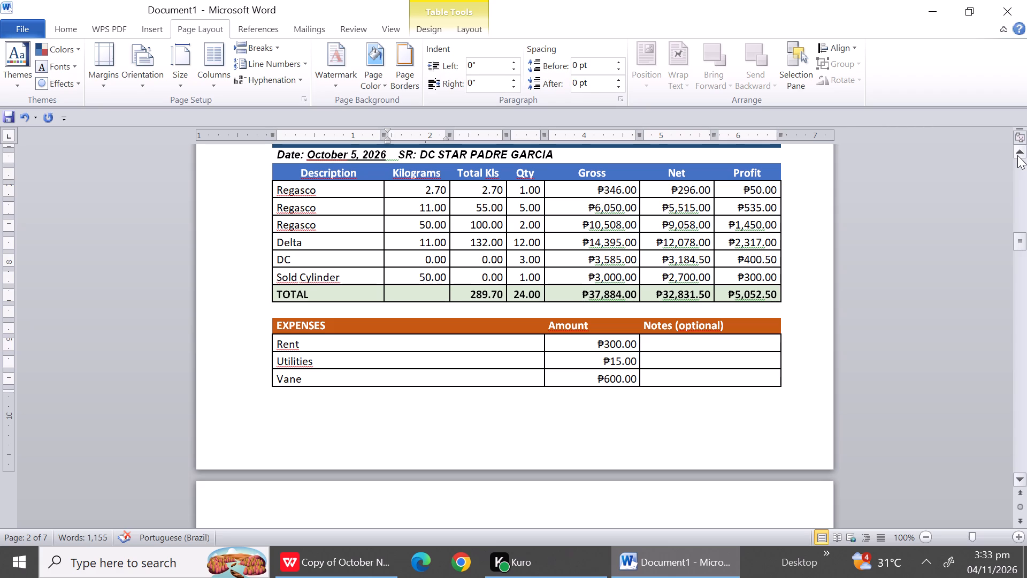
key(Left)
key(Left)
key(Right)
key(Right)
key(Right)
key(Left)
key(Left)
key(Insert)
key(BackSpace)
text(11)
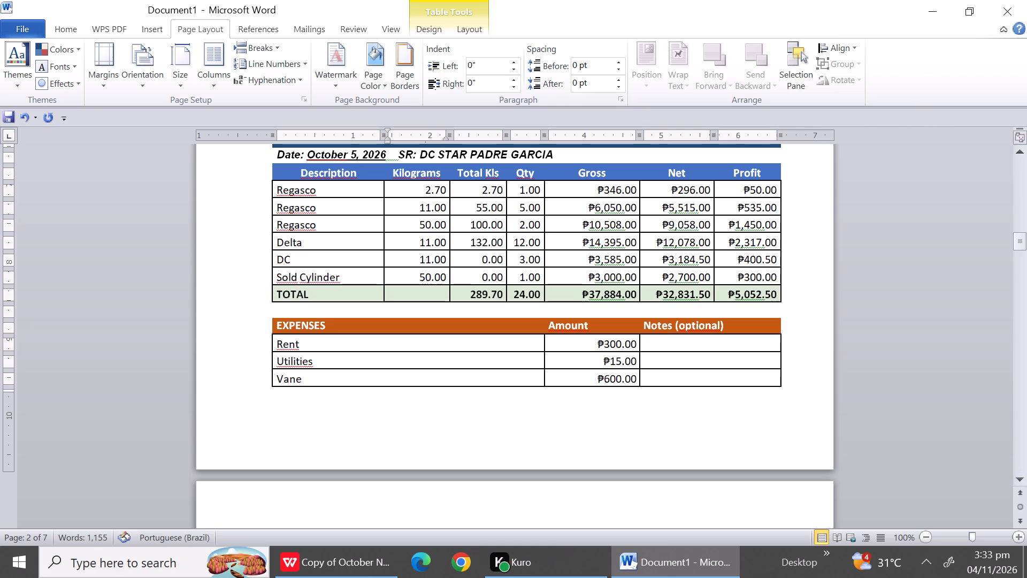
Review the October 1 through October 5 net sales and expense tables, checking their rows and Total Kls entries.
click(503, 279)
click(485, 265)
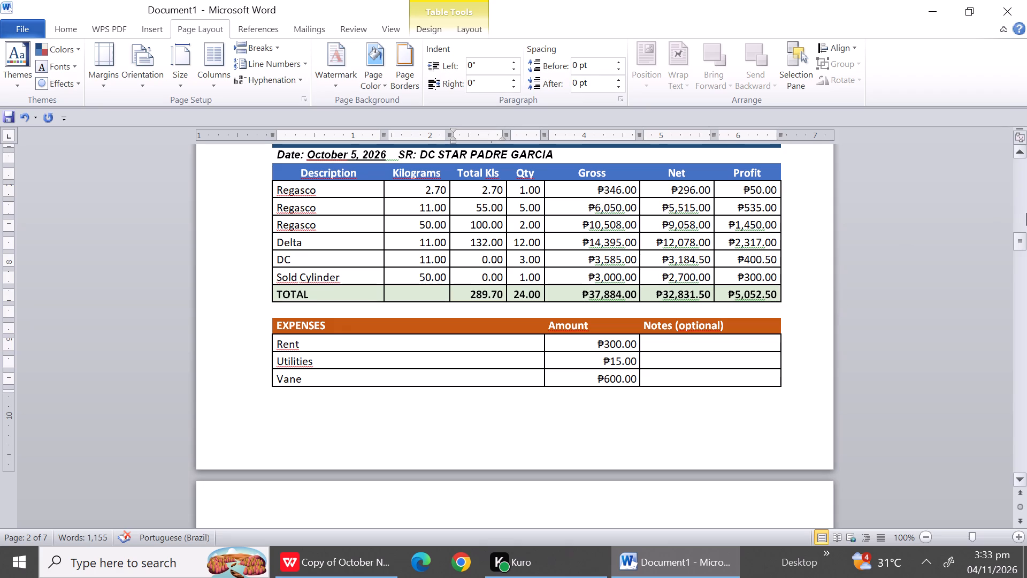
click(1018, 189)
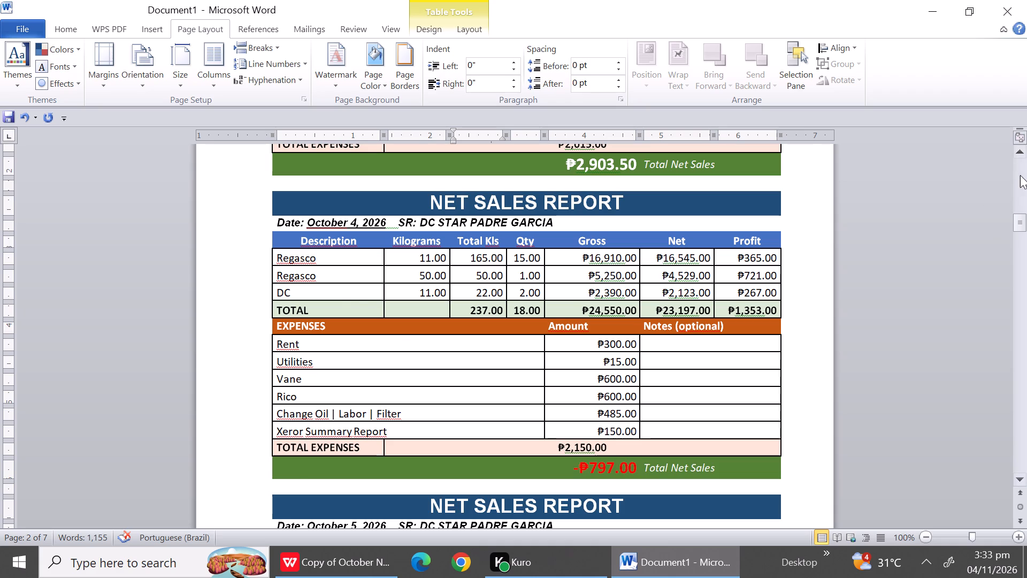
triple_click(1020, 174)
double_click(1020, 174)
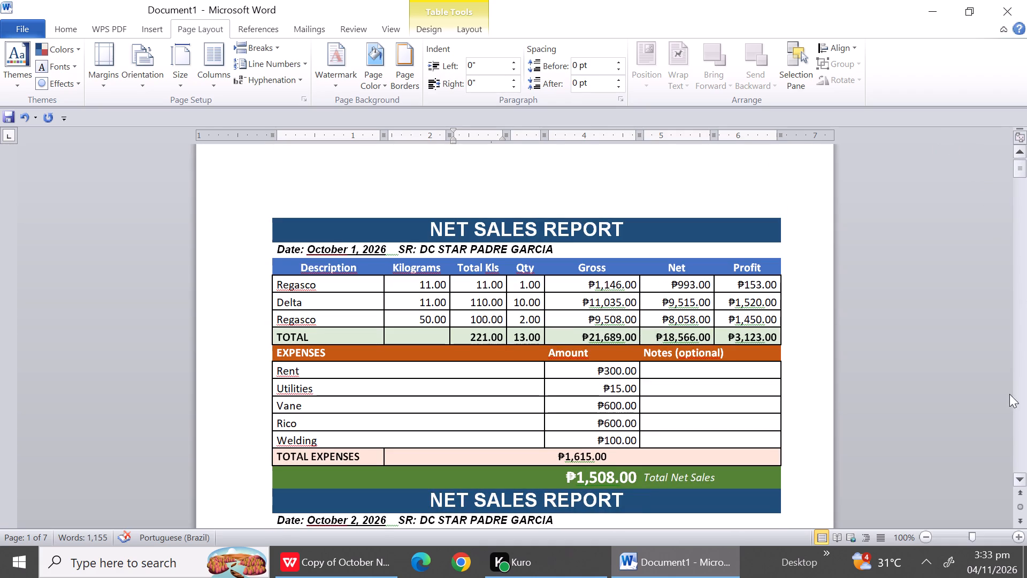
triple_click(1022, 476)
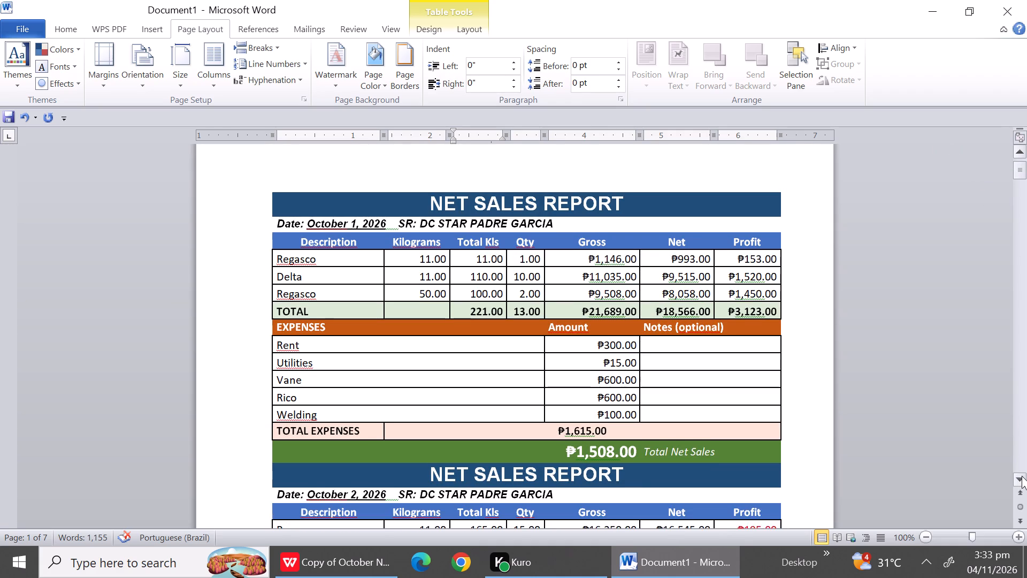
triple_click(1022, 476)
triple_click(1022, 476)
triple_click(1022, 476)
click(1022, 476)
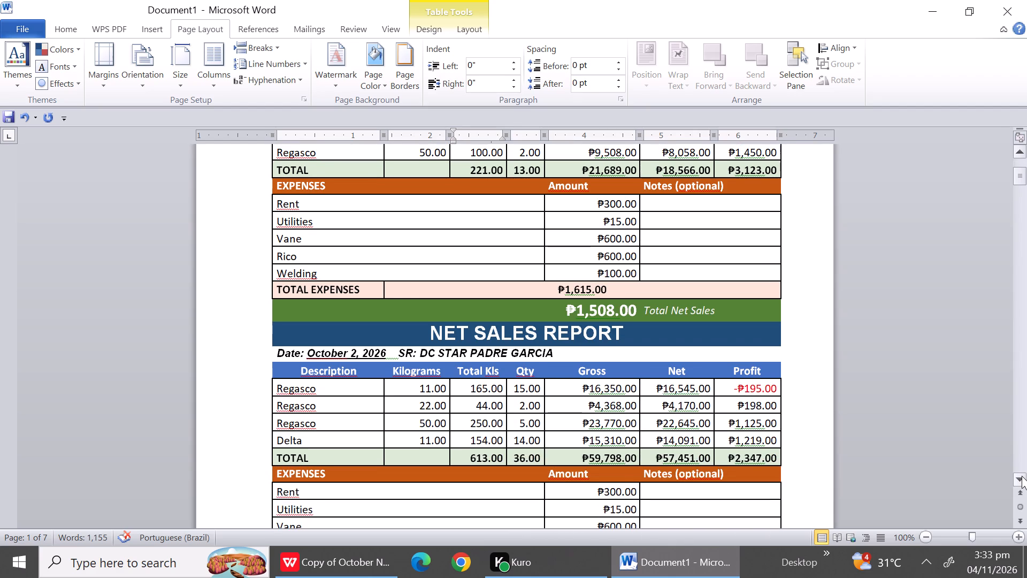
triple_click(1022, 476)
double_click(1022, 476)
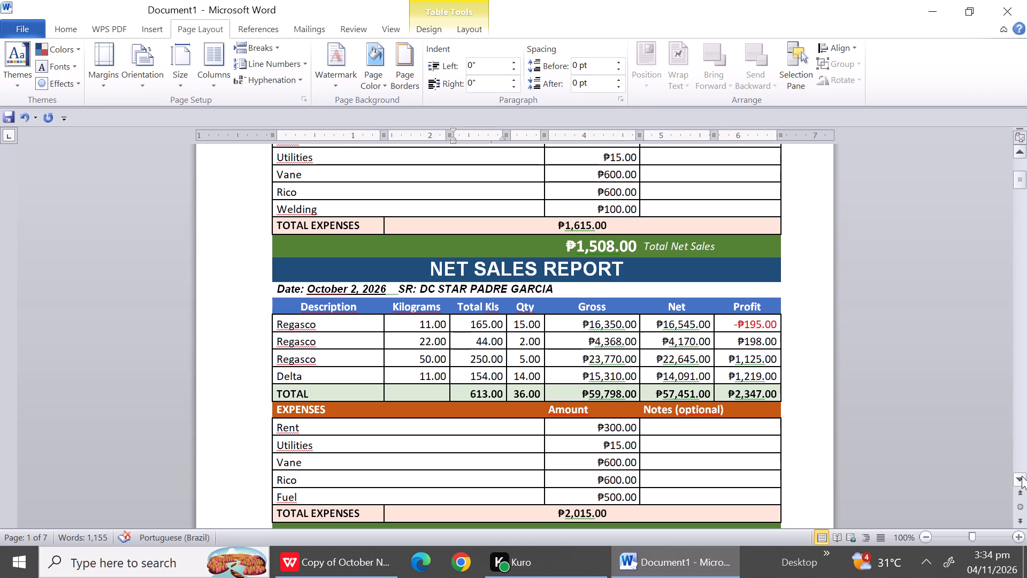
triple_click(1022, 476)
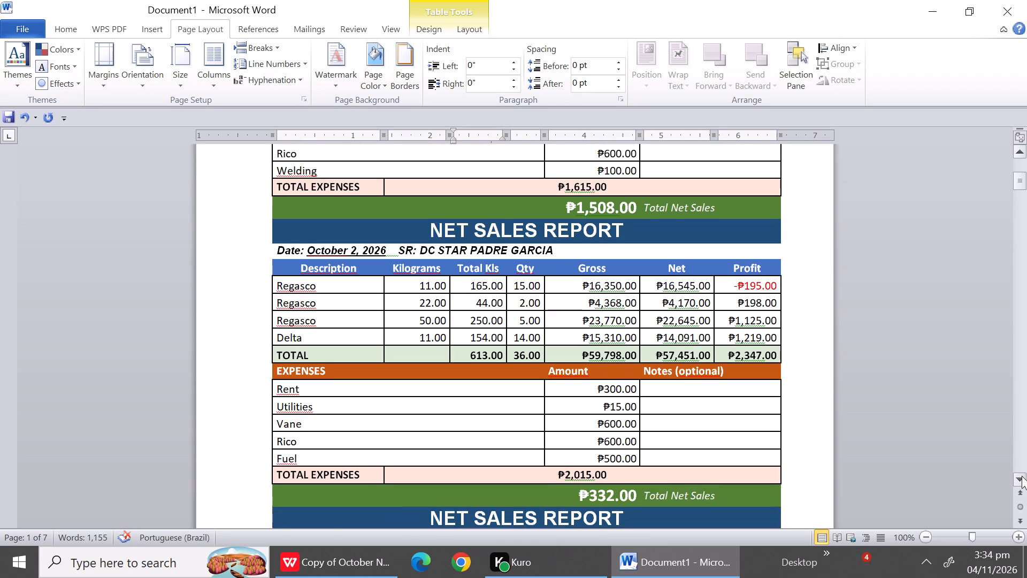
triple_click(1022, 476)
triple_click(1022, 476)
triple_click(1022, 476)
triple_click(1022, 476)
double_click(1022, 476)
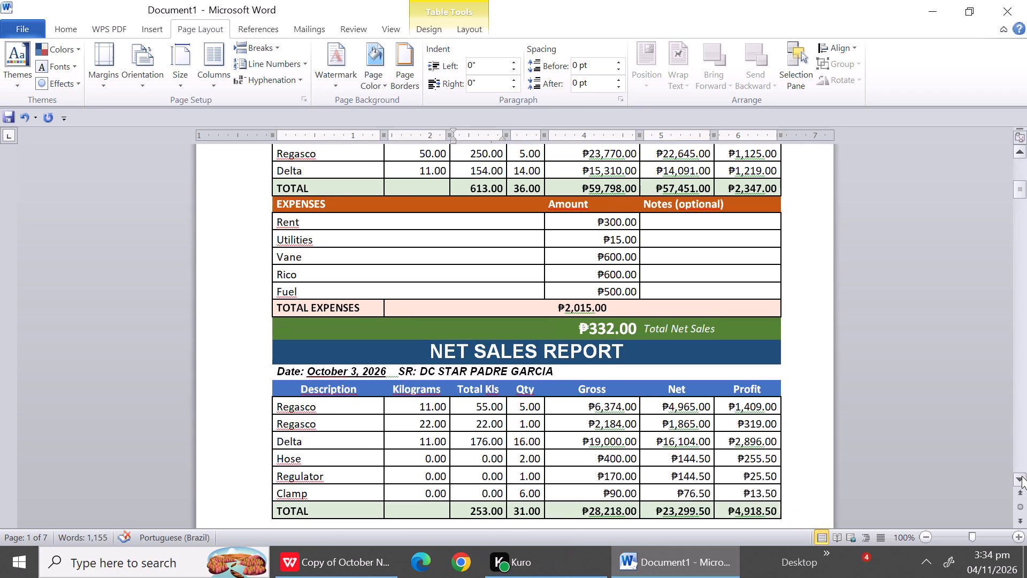
triple_click(1022, 476)
triple_click(1022, 476)
click(1022, 476)
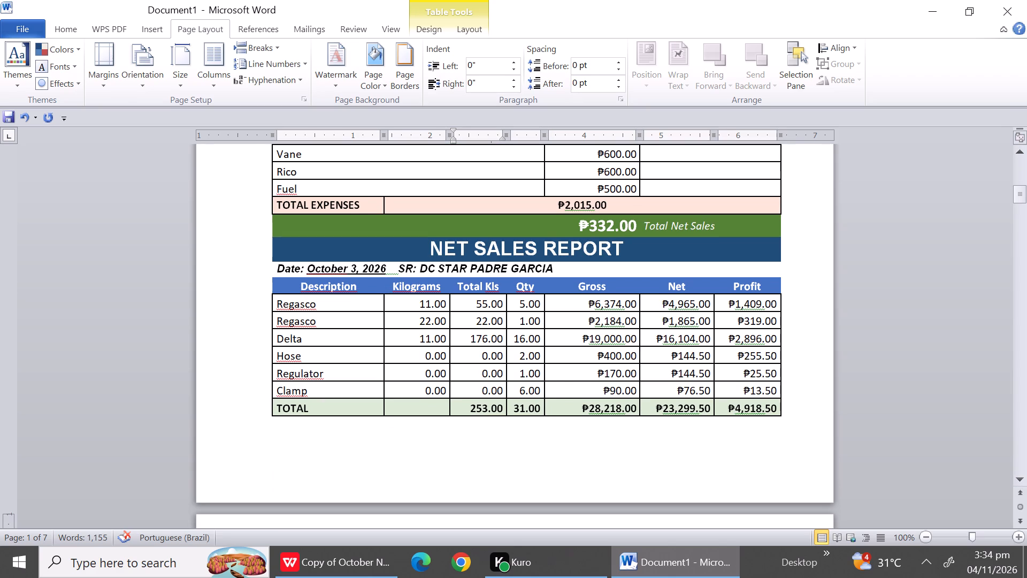
triple_click(1024, 481)
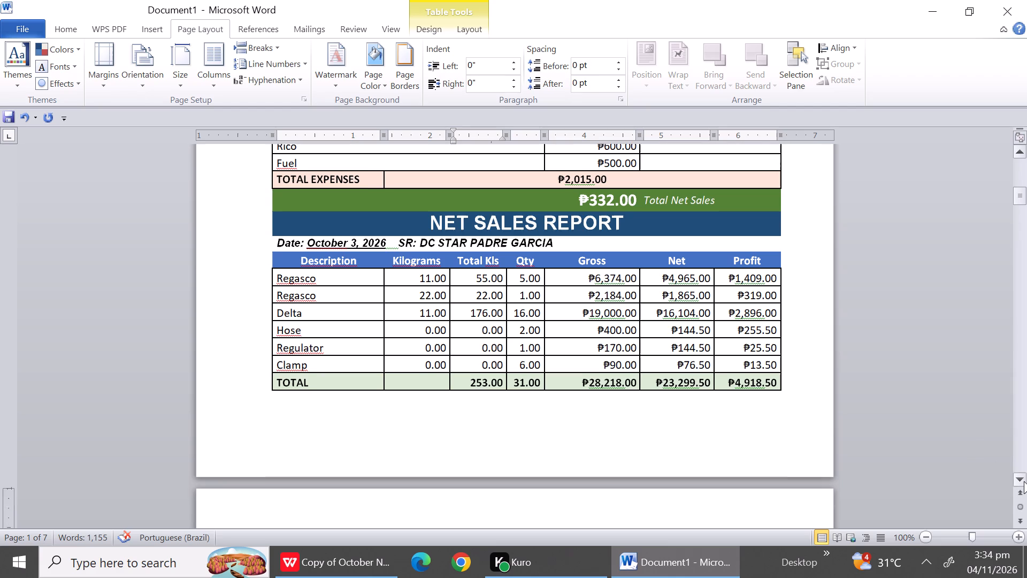
triple_click(1024, 481)
triple_click(1024, 481)
triple_click(1024, 481)
triple_click(1024, 481)
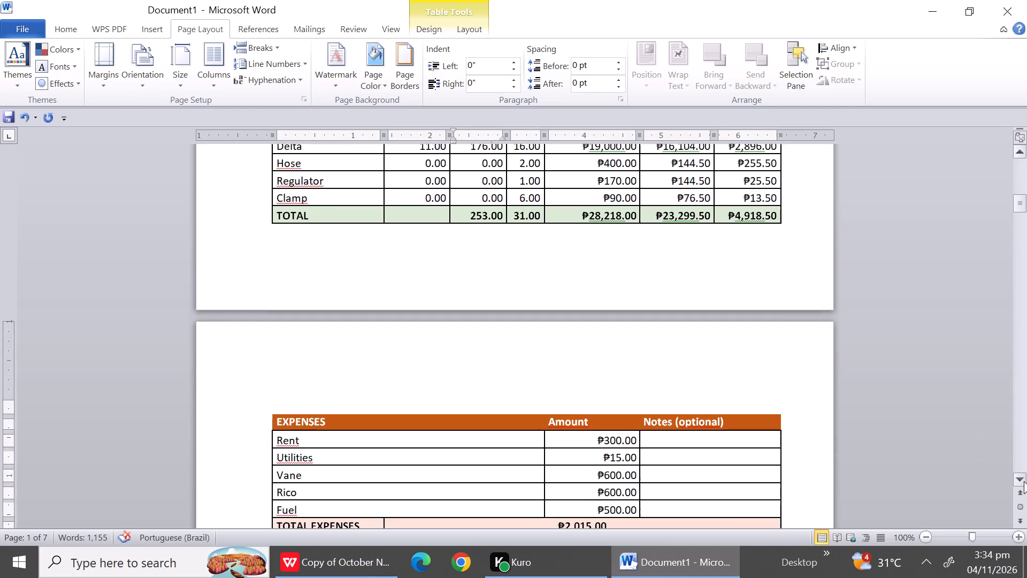
triple_click(1024, 481)
triple_click(1024, 481)
triple_click(1024, 481)
triple_click(1024, 481)
triple_click(1024, 481)
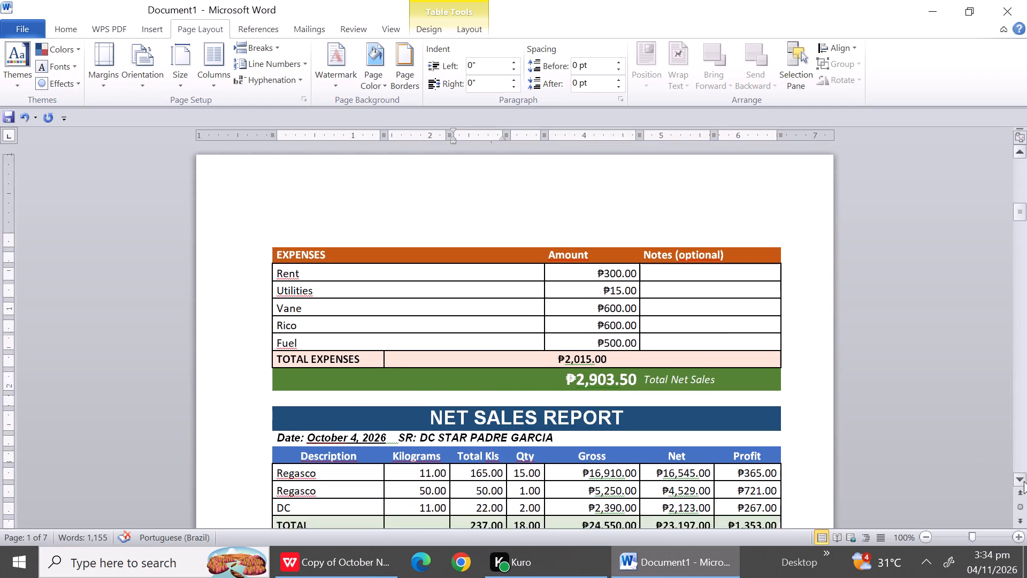
triple_click(1024, 481)
click(1024, 481)
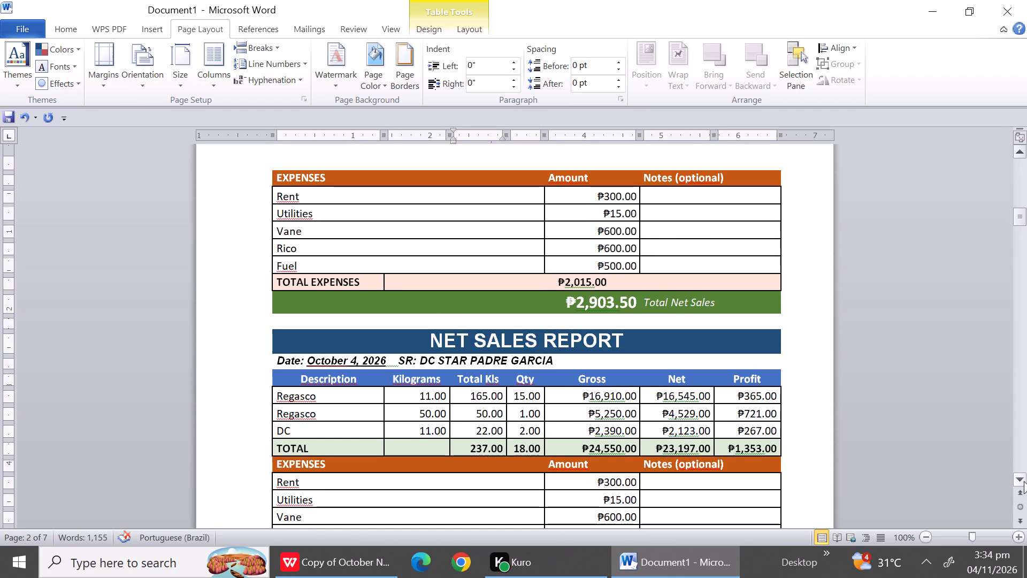
triple_click(1024, 481)
triple_click(1024, 481)
triple_click(1024, 481)
triple_click(1024, 481)
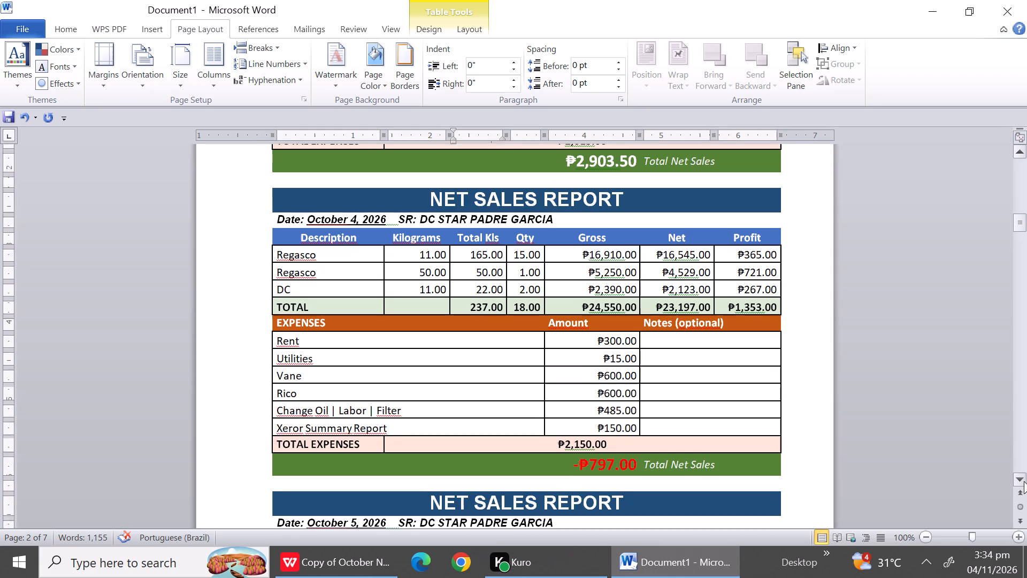
triple_click(1024, 481)
triple_click(1024, 481)
triple_click(1024, 481)
triple_click(1024, 481)
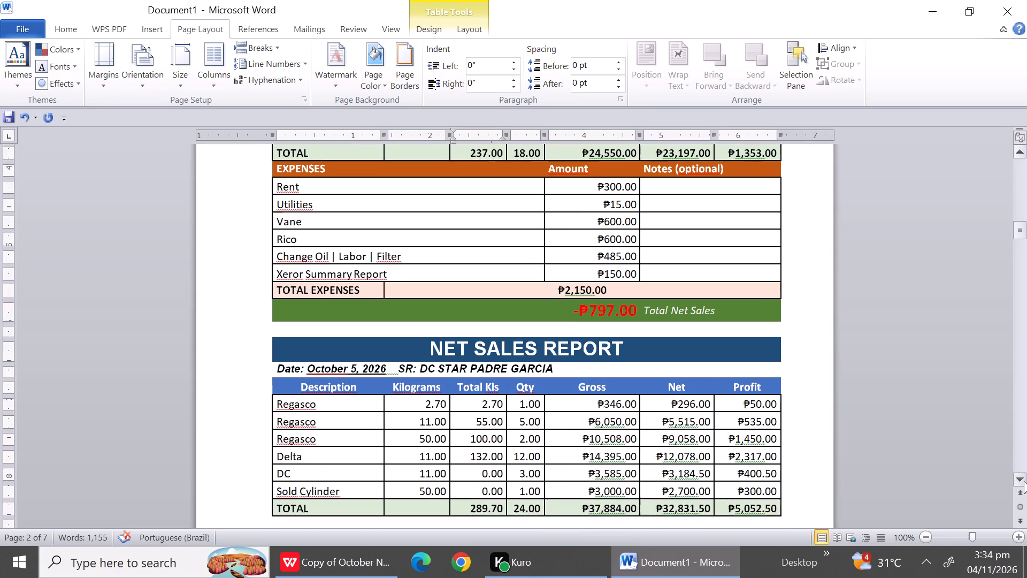
triple_click(1024, 481)
click(1024, 481)
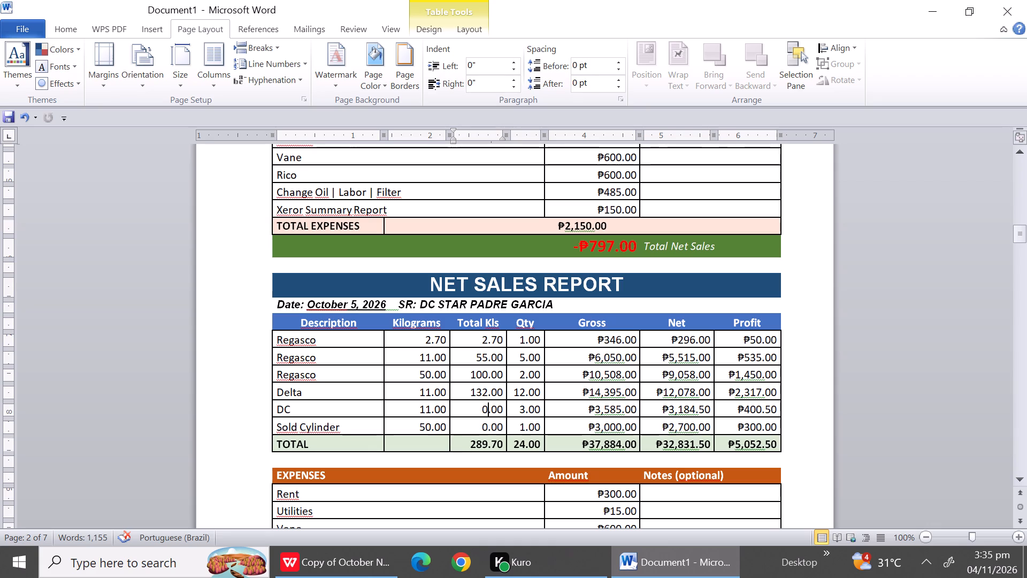
Set the DC row's Total Kls to 33.00 in the October 5 net sales table.
key(BackSpace)
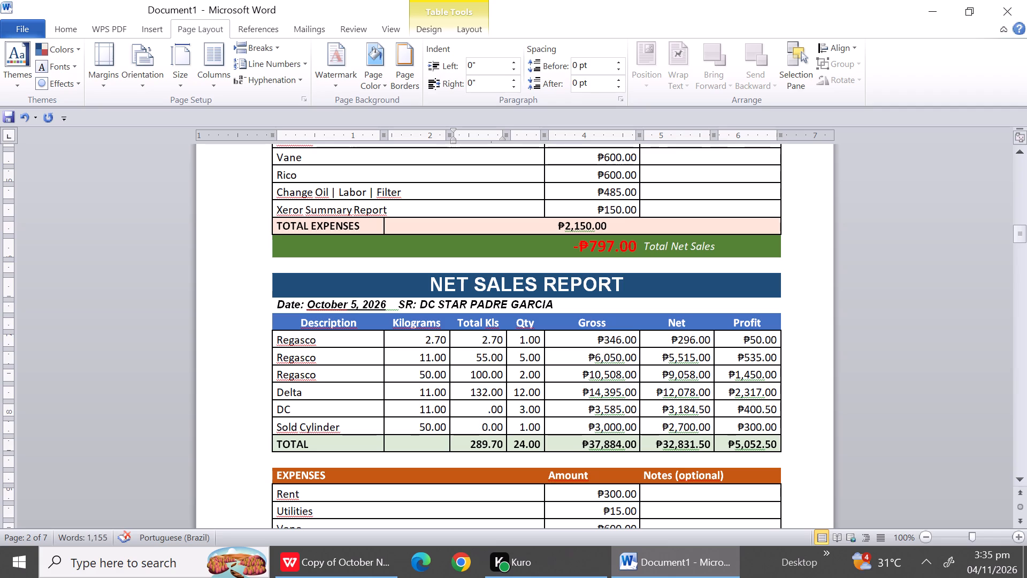
text(33)
click(592, 420)
Set the TOTAL row's Total Kls to 322.70 in the October 5 net sales table.
click(488, 447)
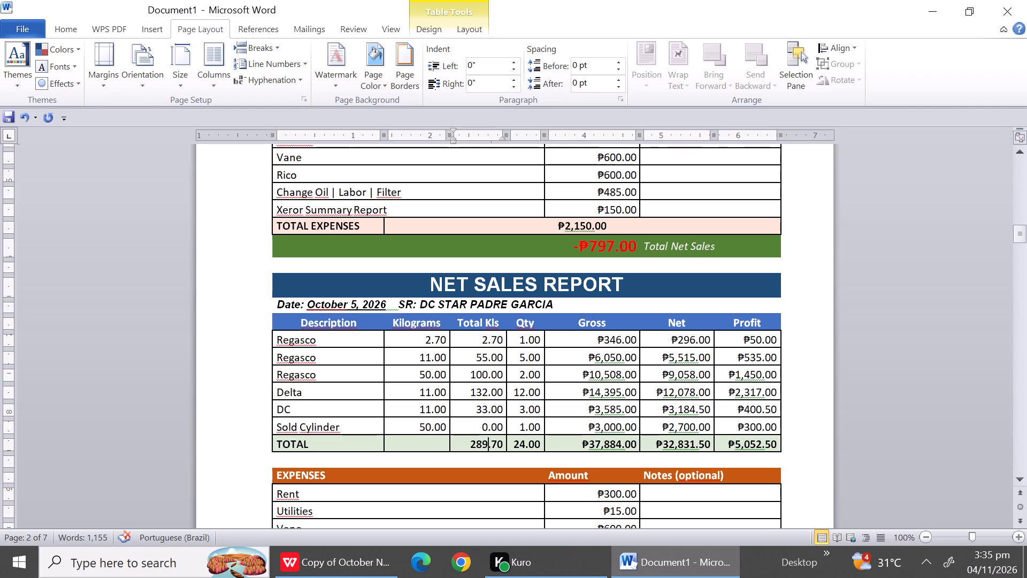
key(BackSpace)
key(BackSpace)
key(BackSpace)
text(322)
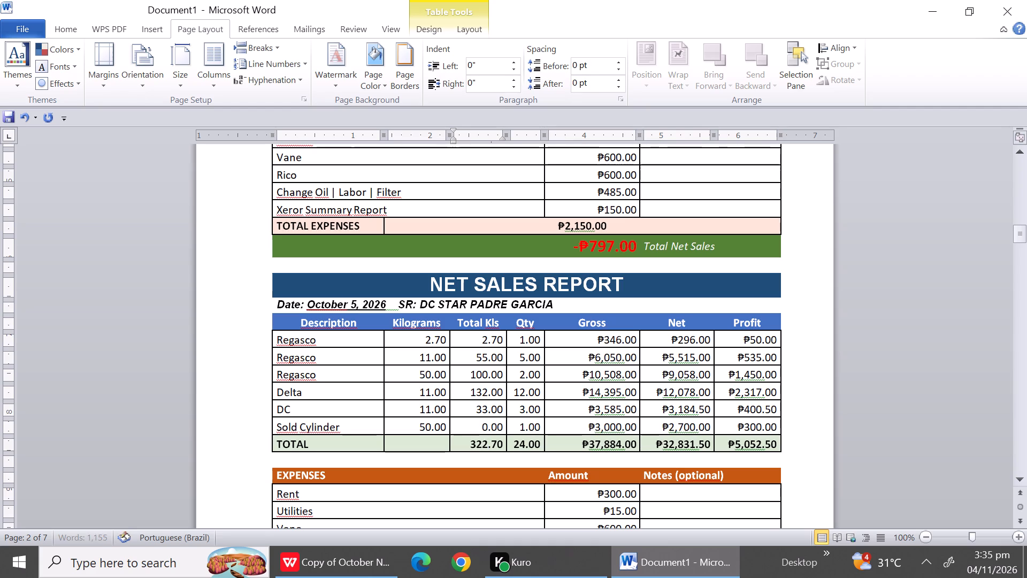
click(535, 459)
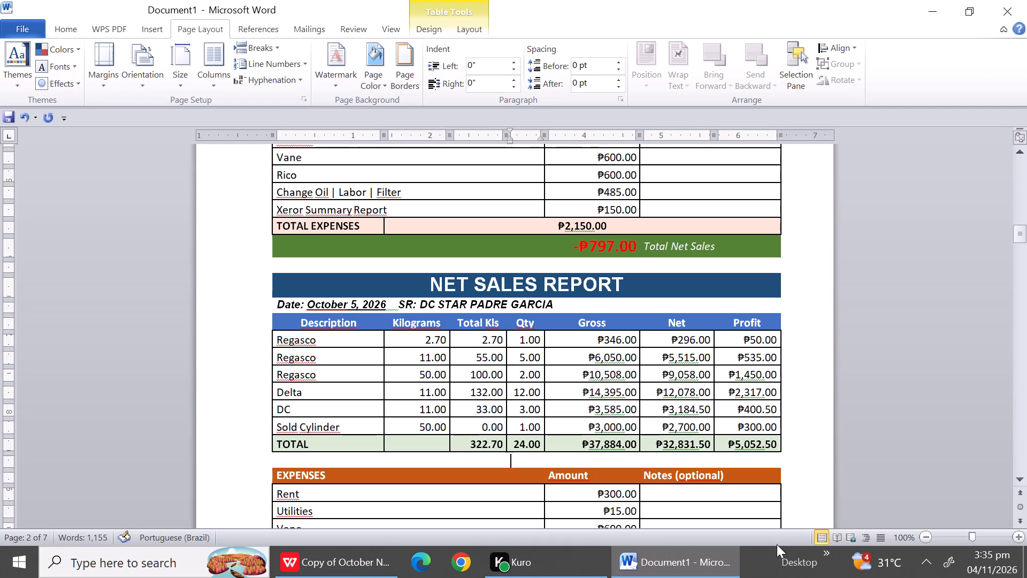
Delete the empty row between the TOTAL row and the EXPENSES header in the October 5 report.
triple_click(1022, 477)
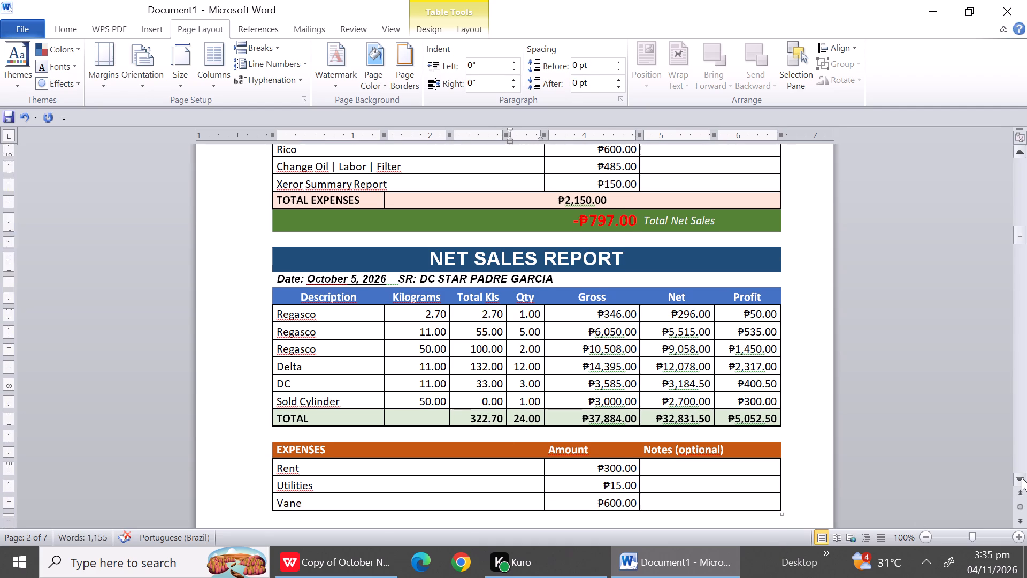
triple_click(1022, 477)
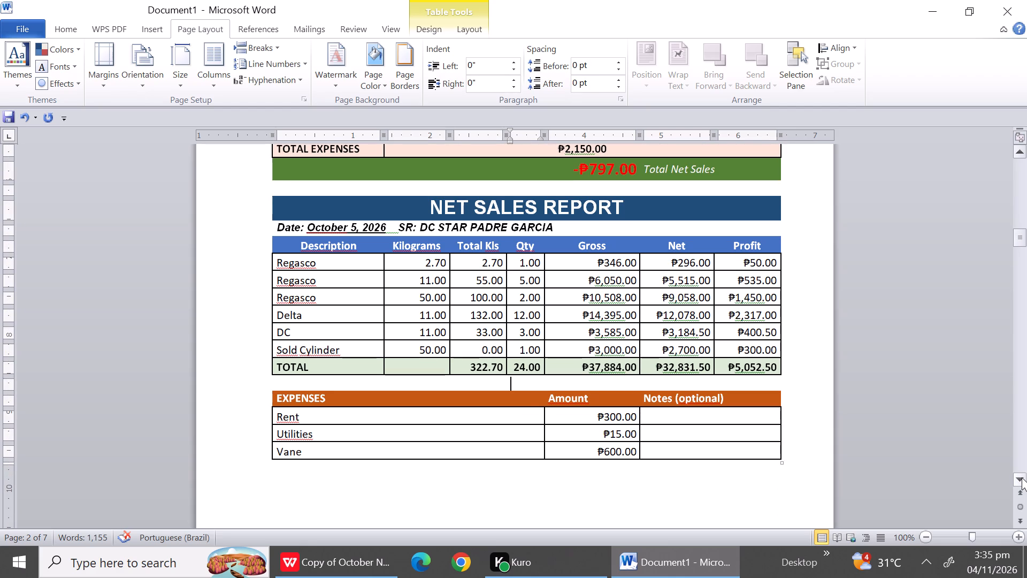
click(1022, 477)
click(1022, 477)
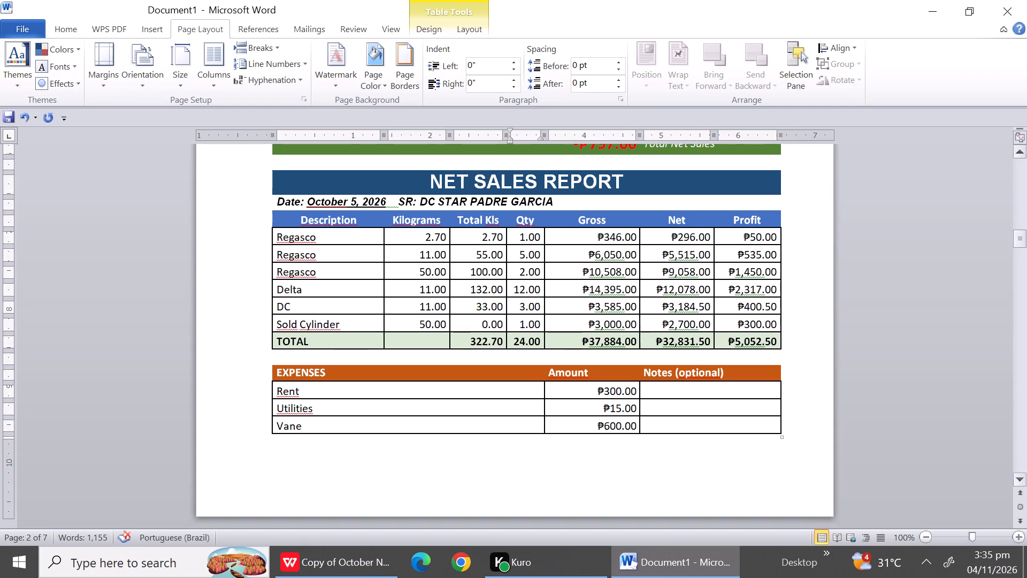
click(328, 359)
right_click(328, 359)
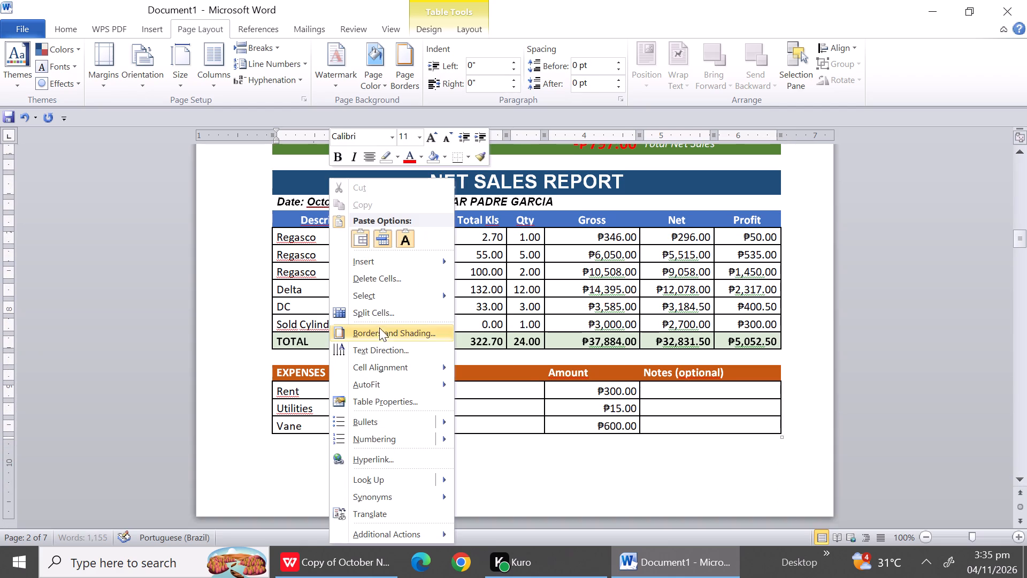
click(367, 280)
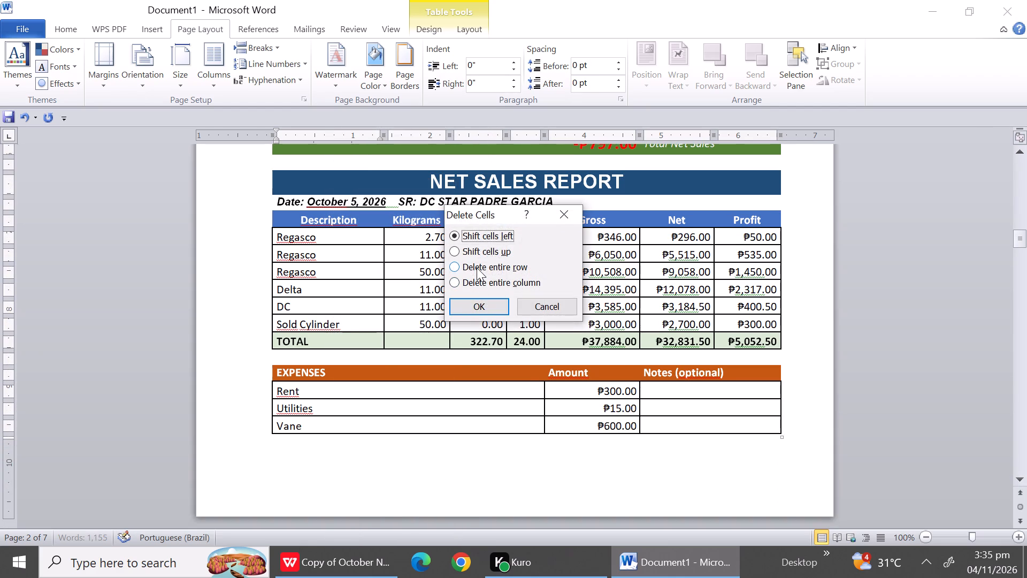
click(477, 268)
click(477, 304)
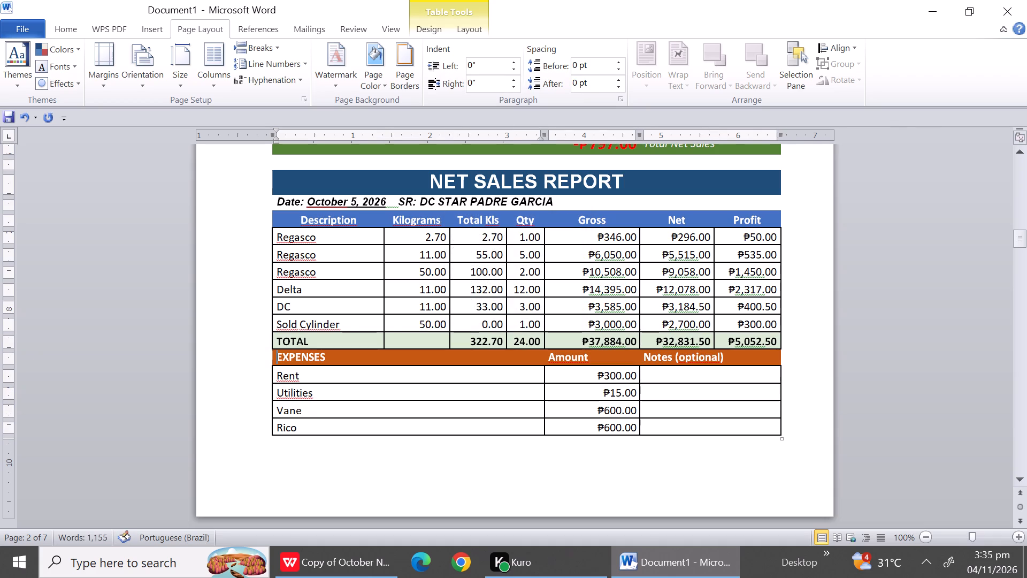
Delete the empty row separating the October 4 Total Net Sales row from the October 5 NET SALES REPORT title.
triple_click(1015, 477)
triple_click(1015, 477)
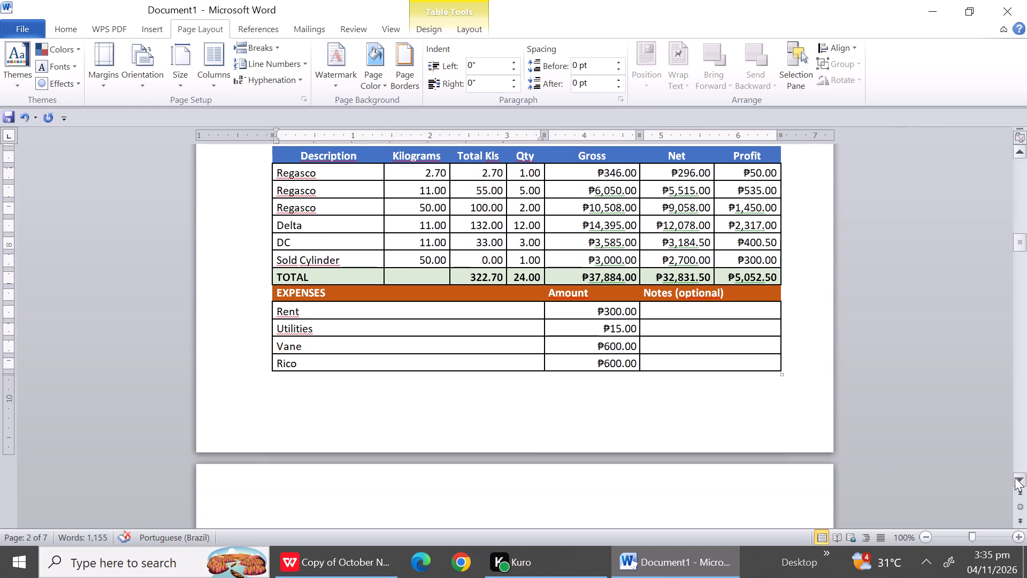
triple_click(1015, 477)
click(1015, 477)
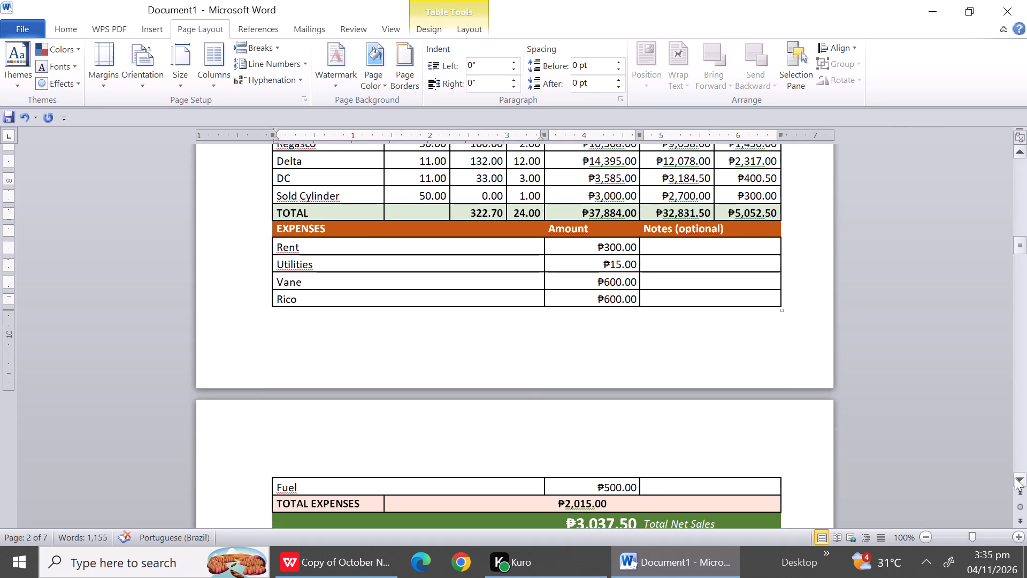
triple_click(1023, 148)
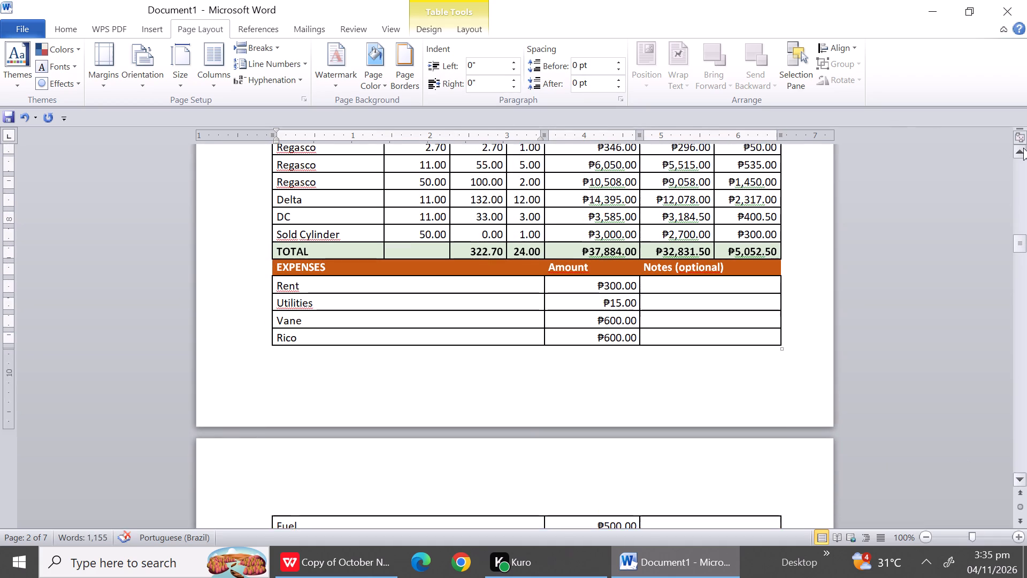
triple_click(1023, 148)
triple_click(1023, 148)
triple_click(1023, 148)
drag(1023, 148, 447, 227)
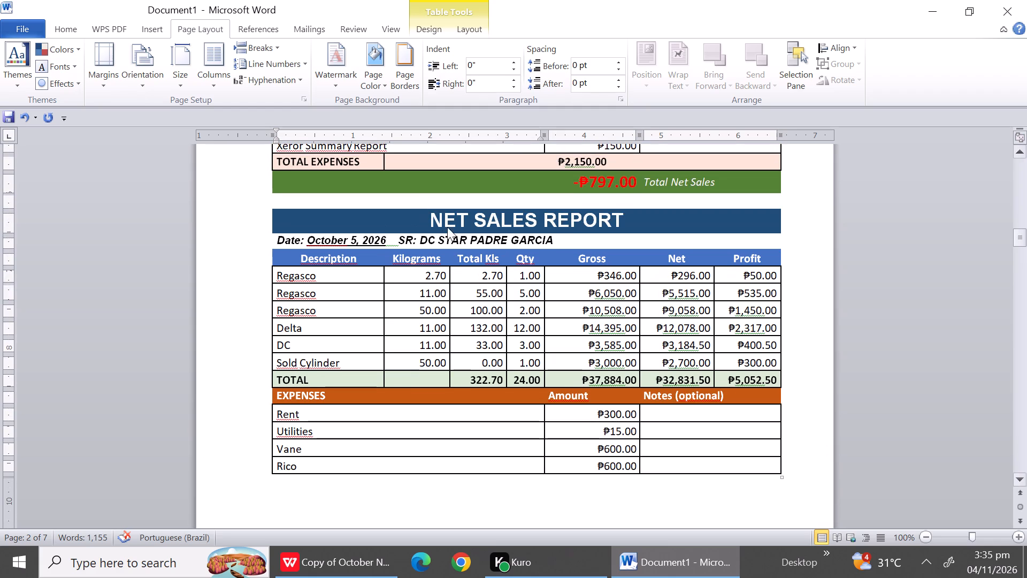
drag(447, 227, 424, 198)
click(424, 198)
right_click(424, 198)
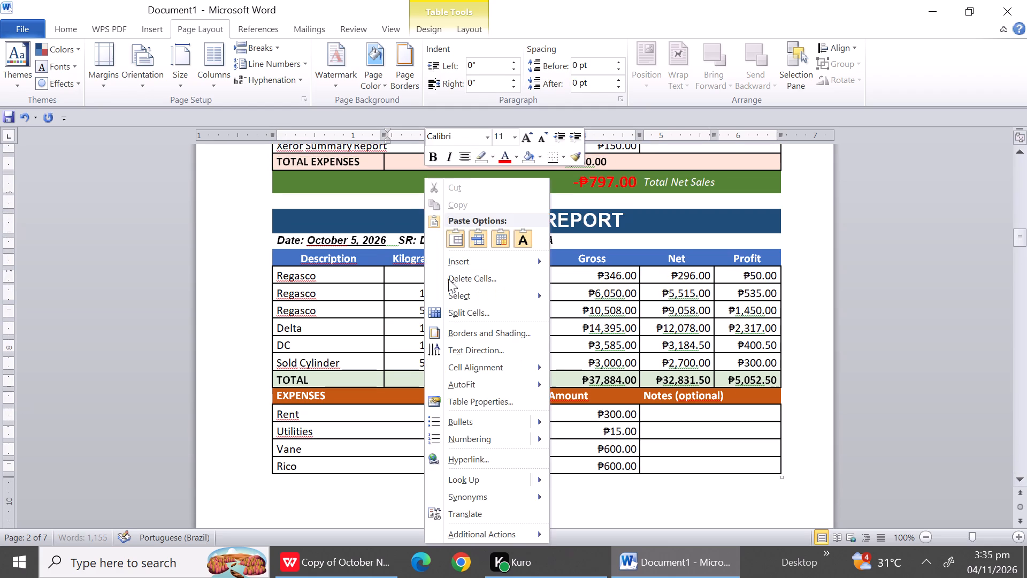
click(459, 275)
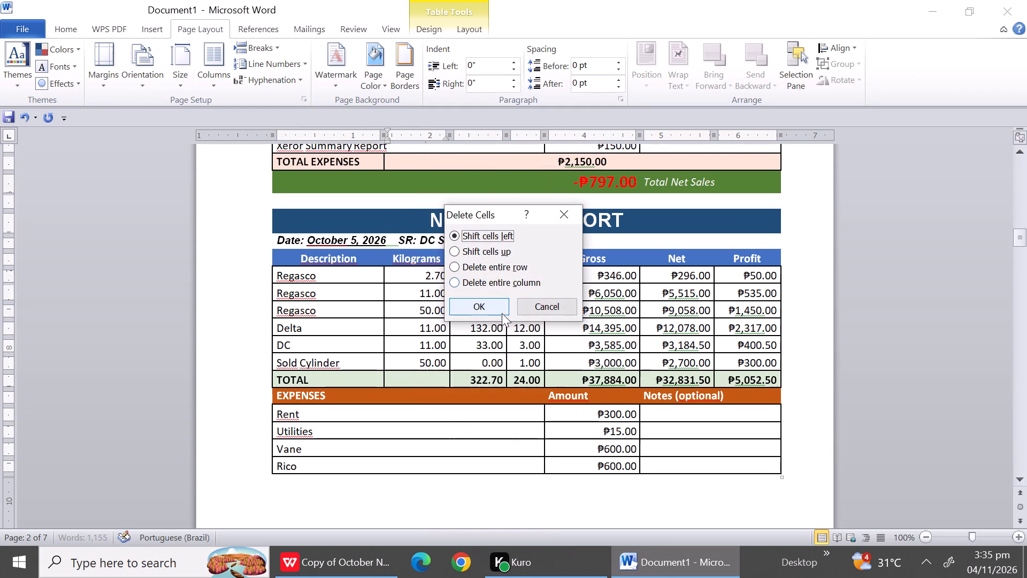
click(491, 265)
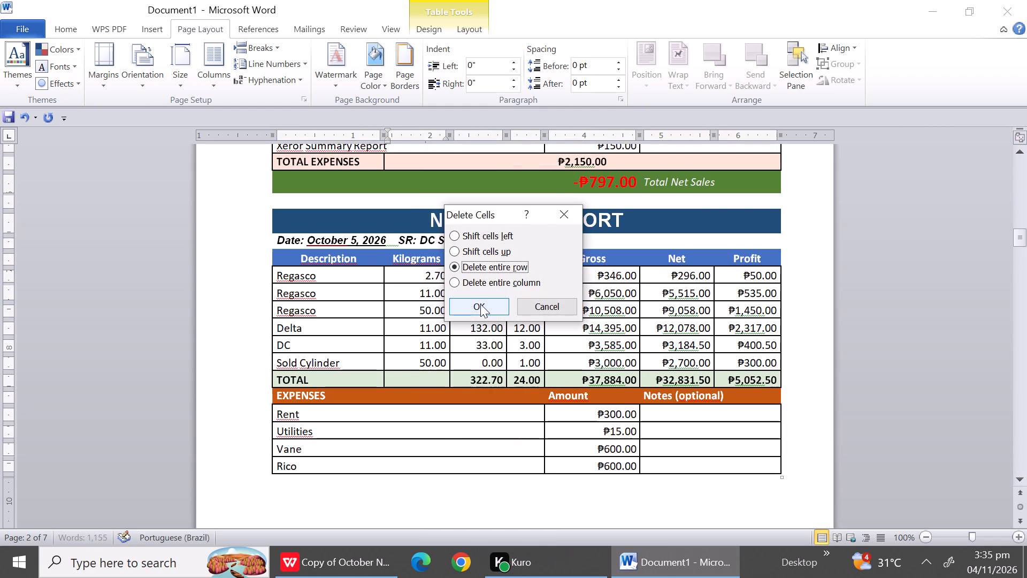
click(480, 303)
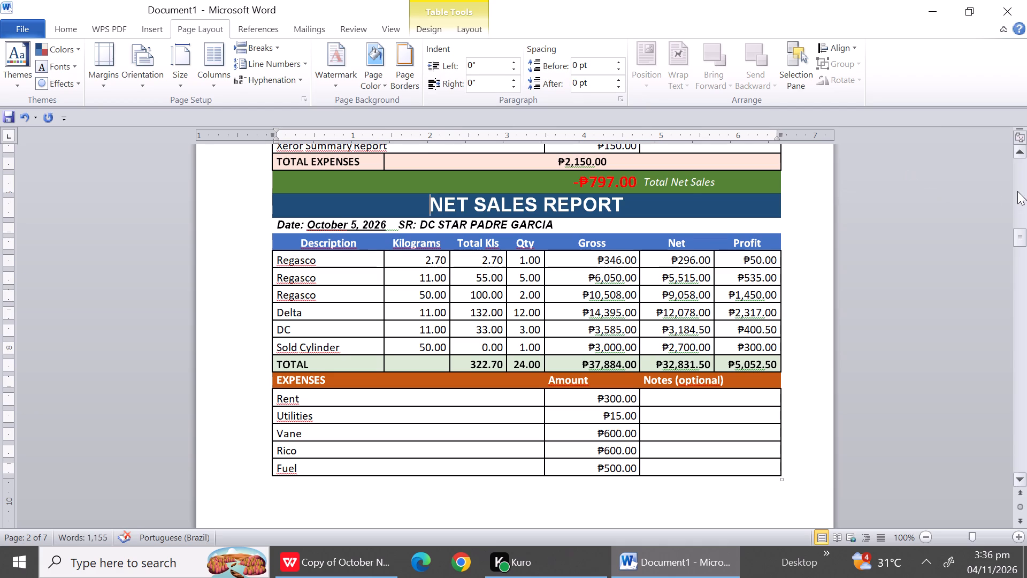
Delete the empty row separating the October 3 Total Net Sales row from the October 4 NET SALES REPORT title.
click(1021, 189)
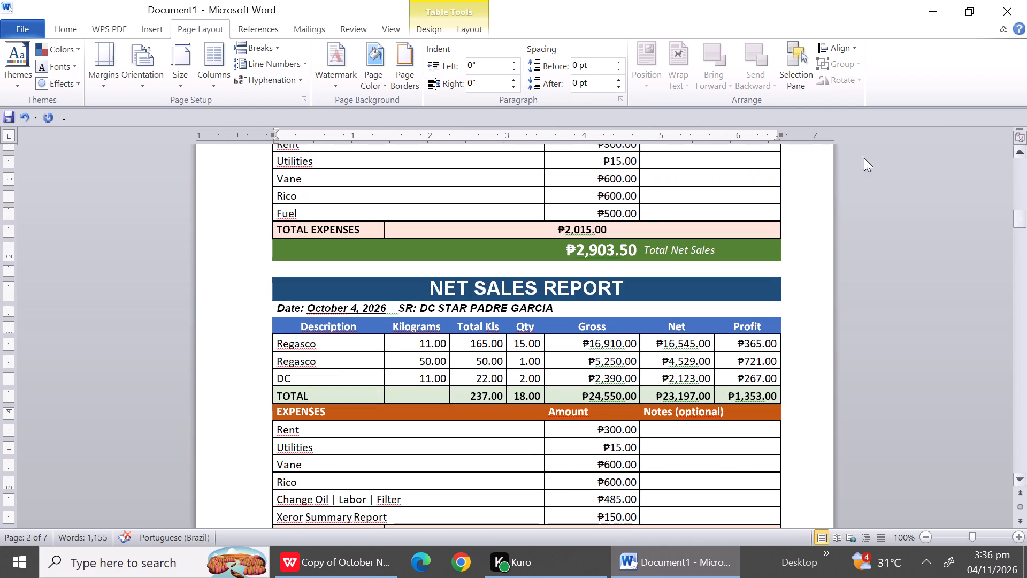
click(318, 269)
right_click(318, 269)
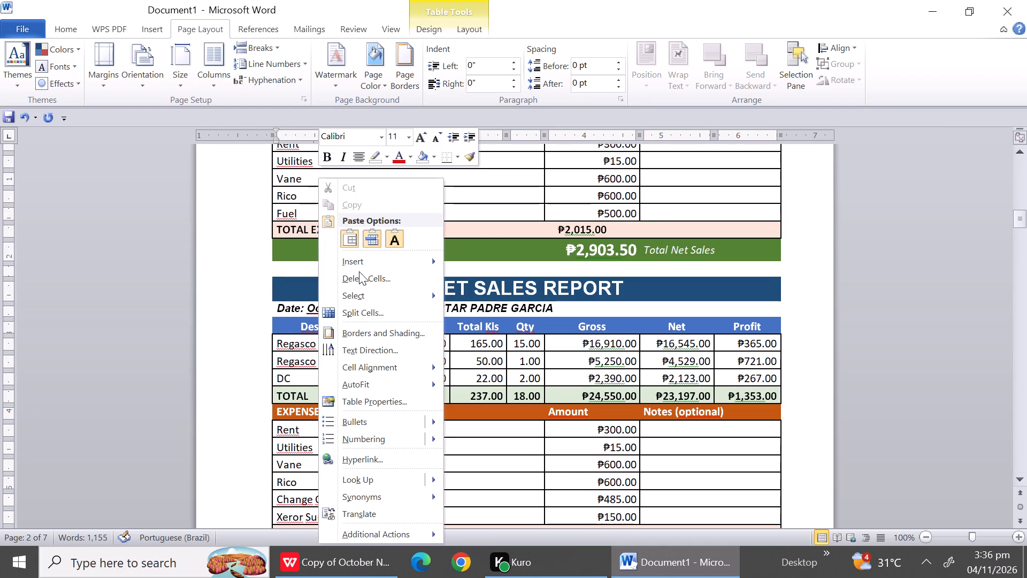
click(363, 281)
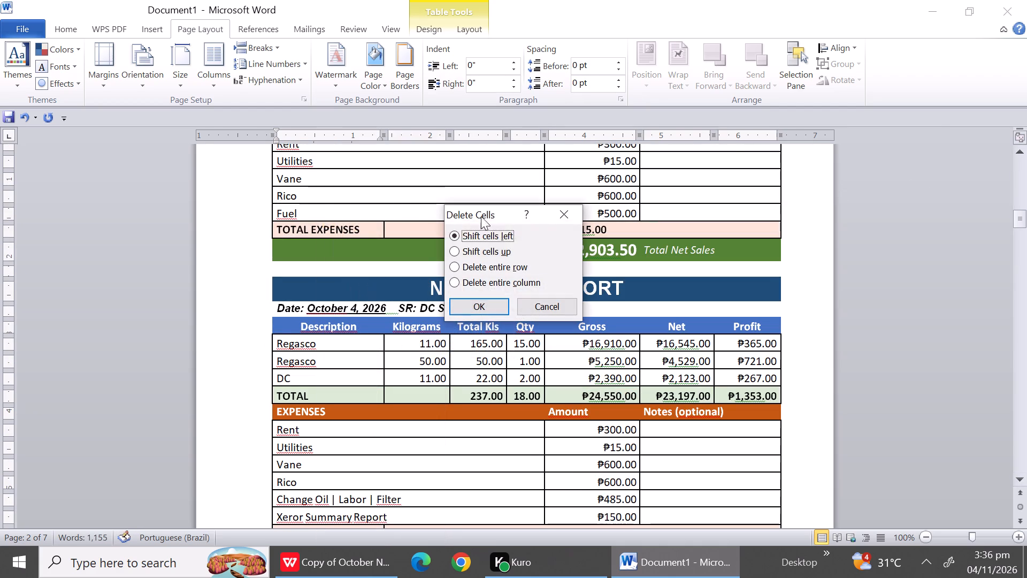
click(504, 265)
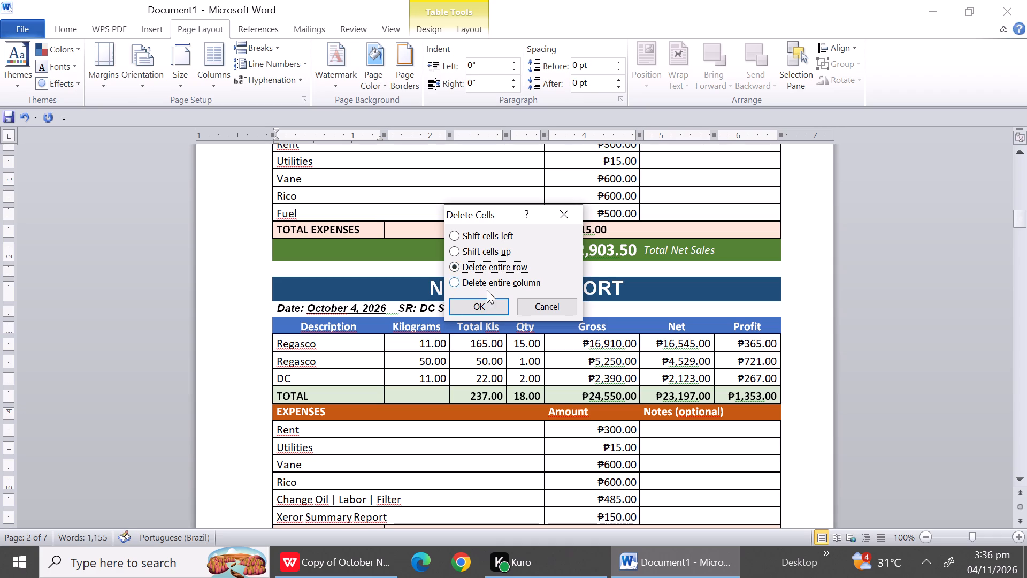
click(486, 314)
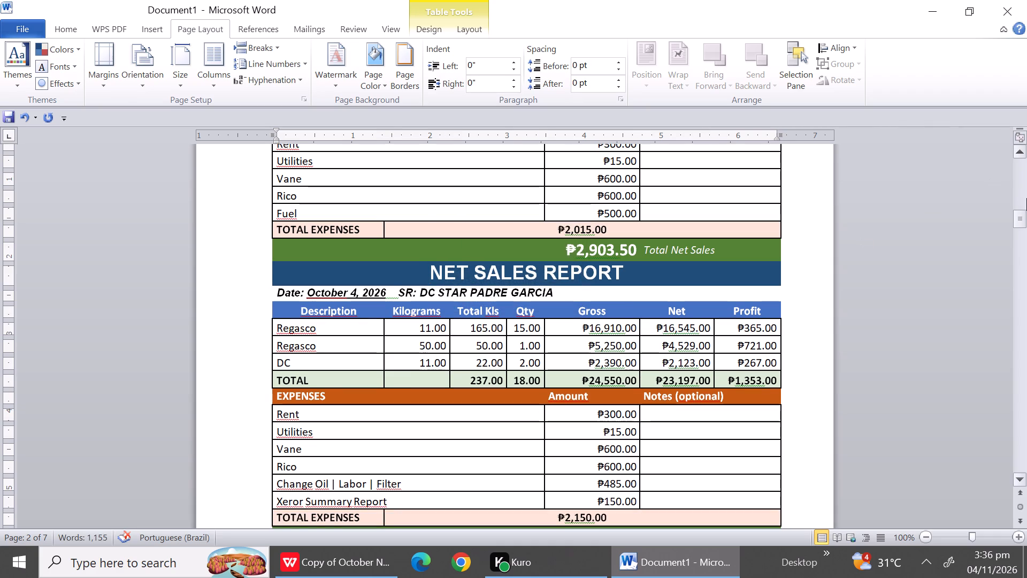
Review the October 1 through October 3 reports, checking their sales and expense rows, spacing and page break.
click(1022, 181)
click(1022, 181)
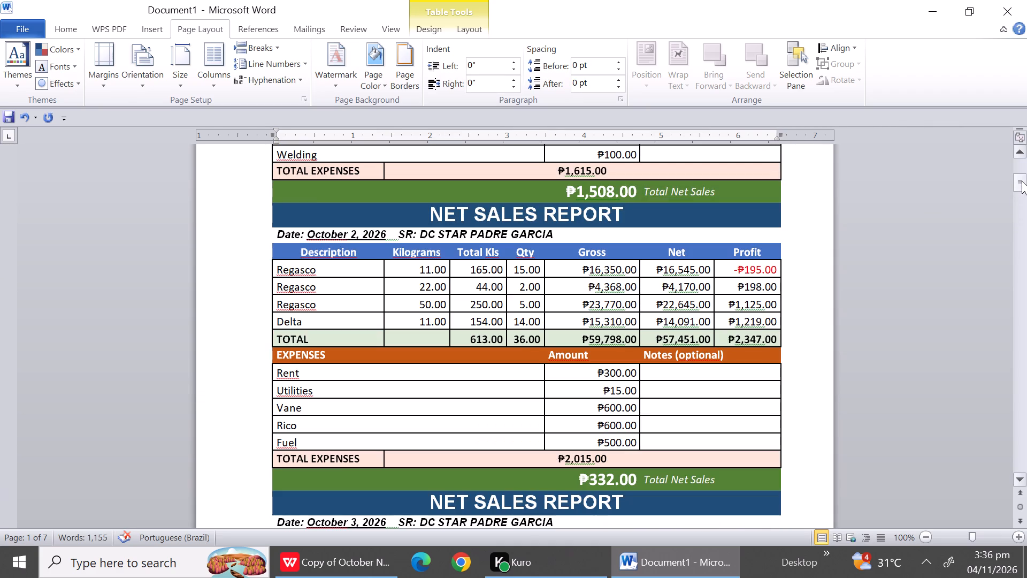
click(1022, 181)
click(1018, 165)
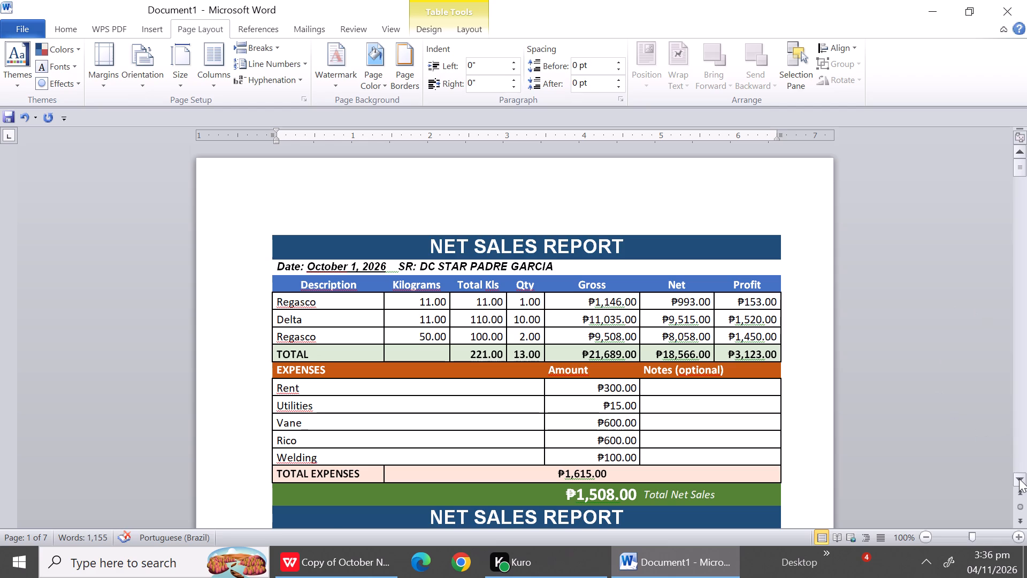
triple_click(1019, 478)
triple_click(1019, 478)
triple_click(1019, 478)
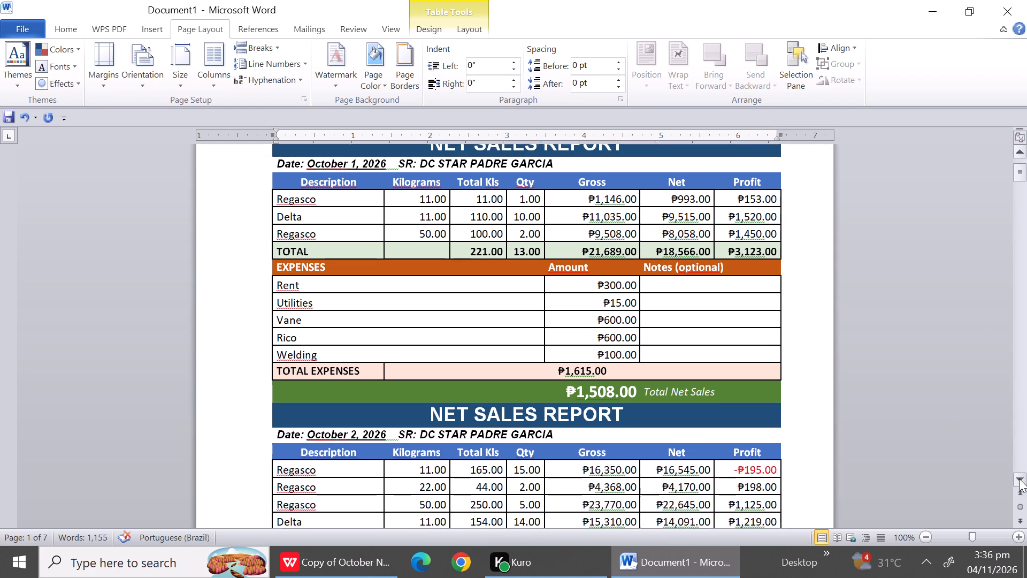
triple_click(1019, 478)
triple_click(1019, 478)
triple_click(1019, 478)
triple_click(1019, 478)
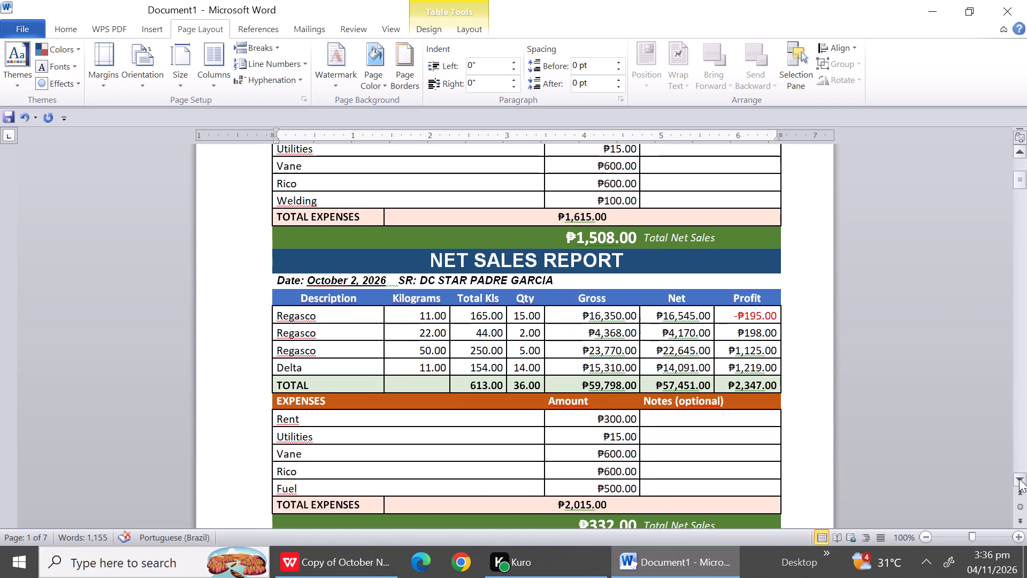
triple_click(1019, 478)
triple_click(1019, 478)
triple_click(1019, 478)
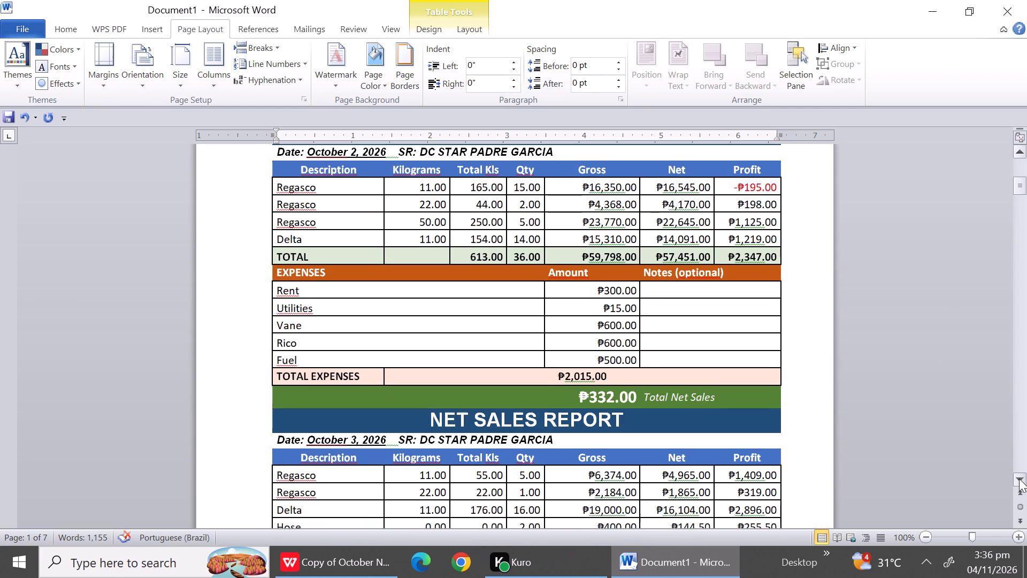
triple_click(1019, 478)
triple_click(1019, 478)
triple_click(1019, 478)
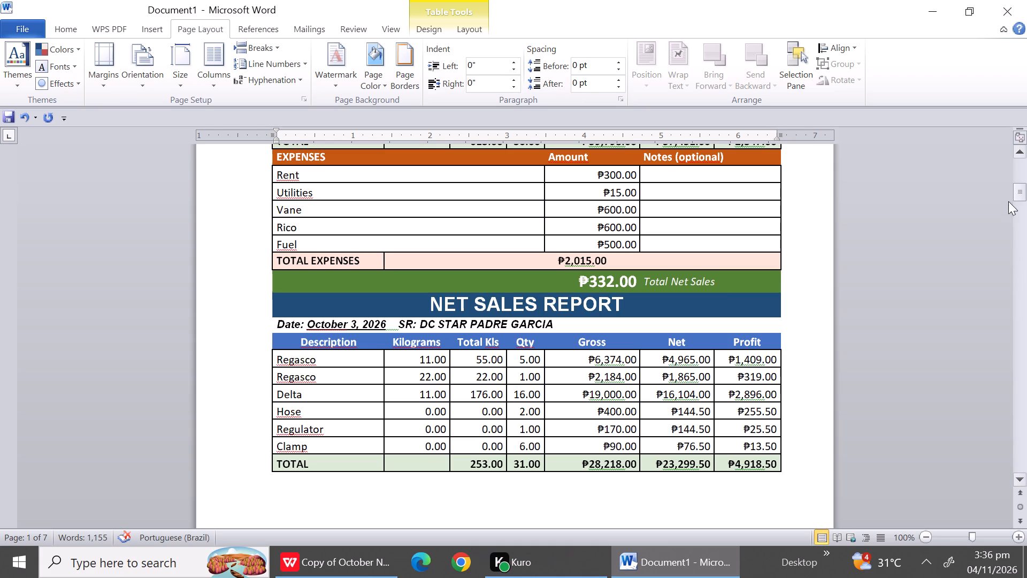
click(1021, 157)
triple_click(1021, 157)
triple_click(1021, 157)
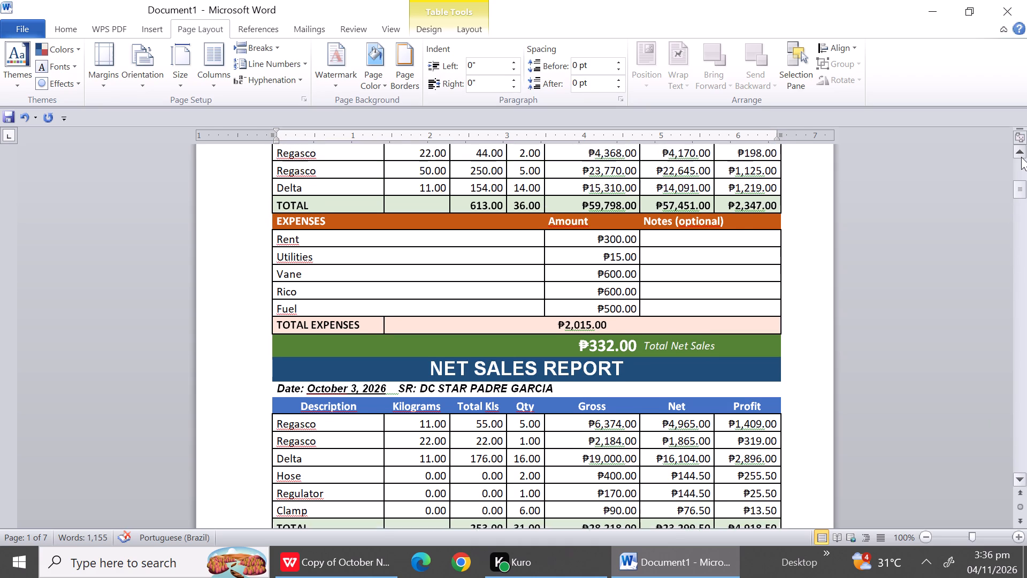
triple_click(1021, 157)
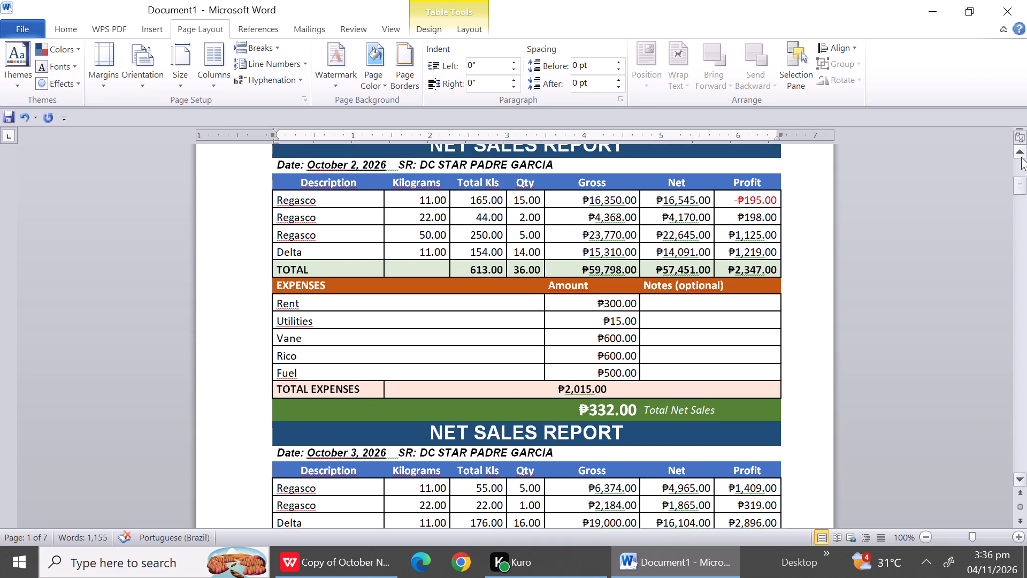
triple_click(1021, 157)
triple_click(1021, 157)
triple_click(1021, 157)
triple_click(1021, 157)
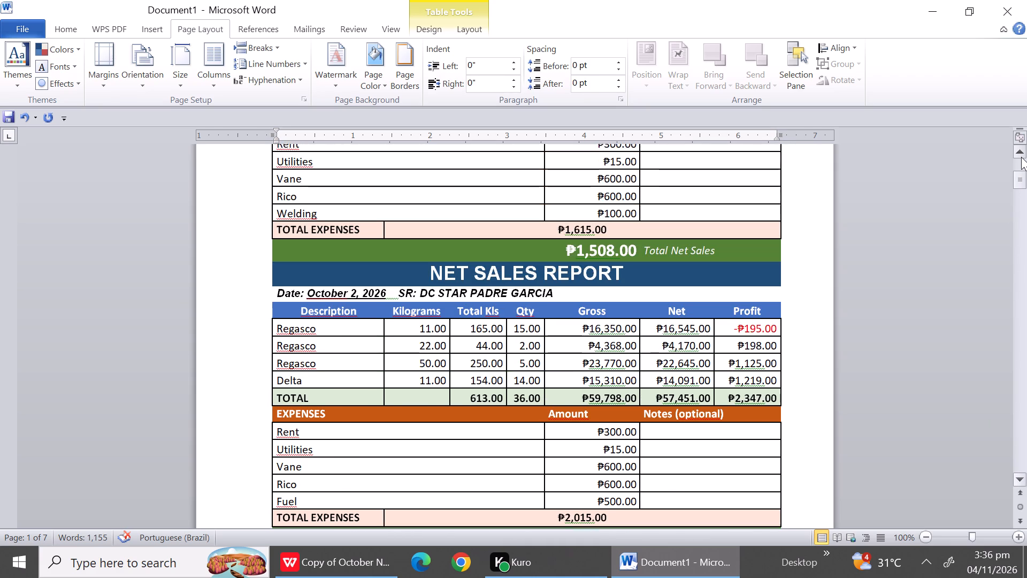
triple_click(1021, 157)
triple_click(1021, 157)
triple_click(1021, 157)
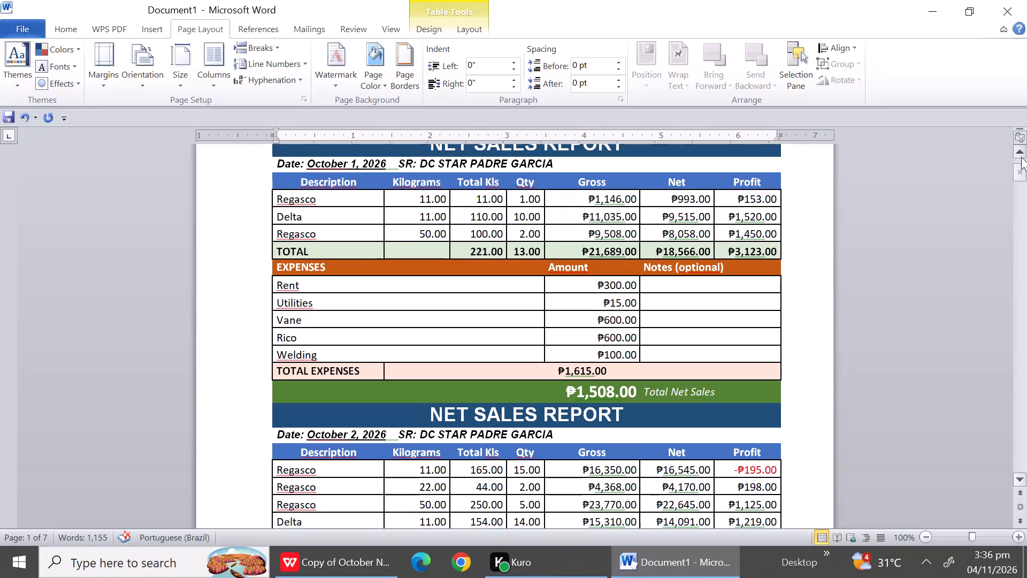
triple_click(1021, 157)
triple_click(1021, 157)
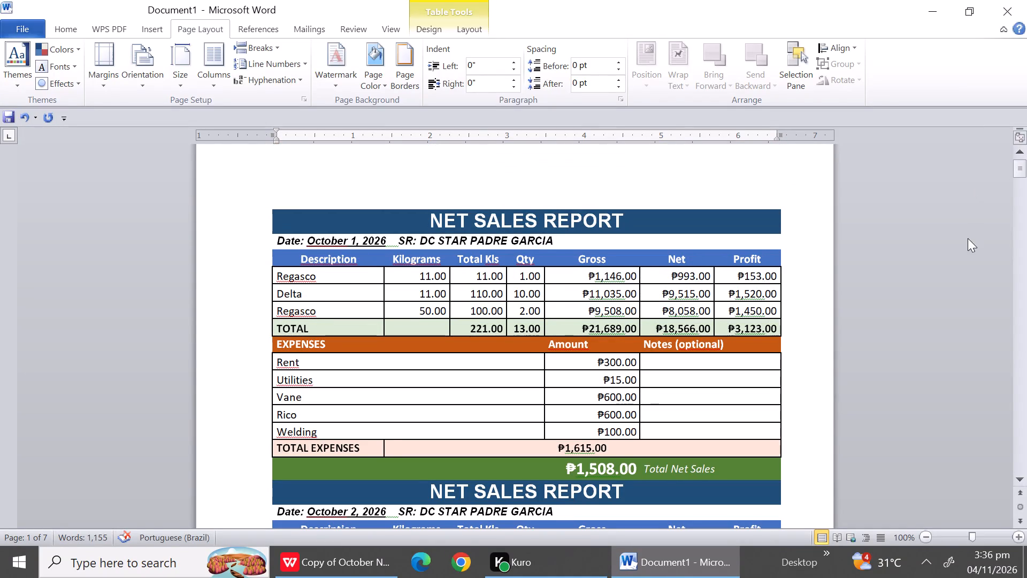
triple_click(1024, 480)
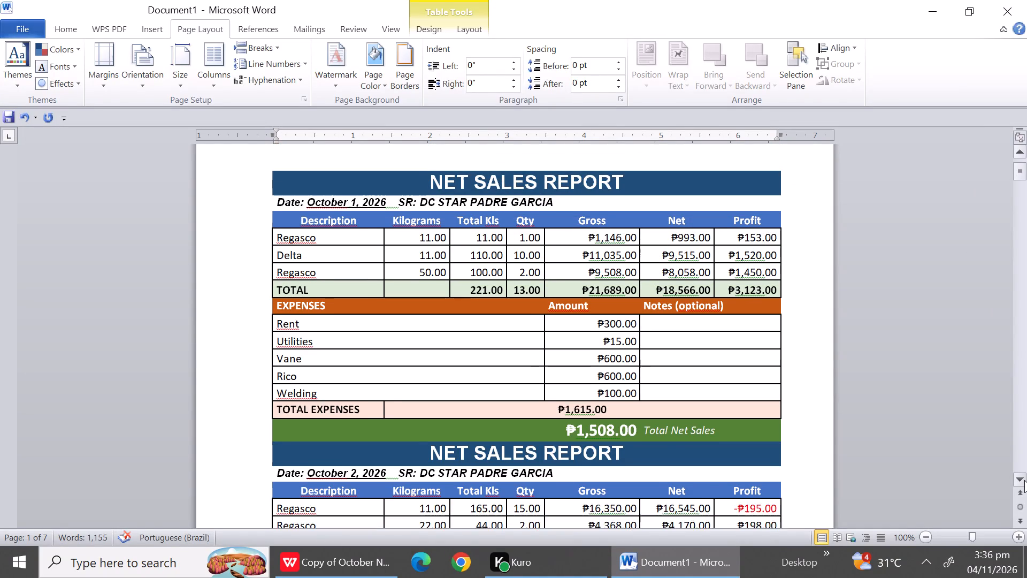
triple_click(1024, 480)
triple_click(1024, 480)
triple_click(1024, 480)
triple_click(1024, 480)
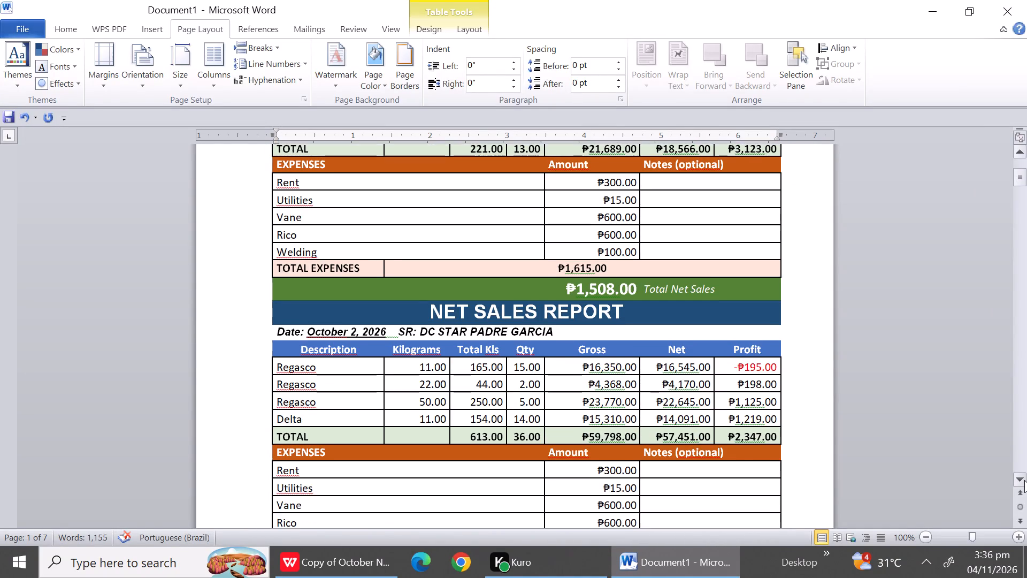
triple_click(1024, 480)
triple_click(1024, 480)
triple_click(1024, 480)
triple_click(1024, 480)
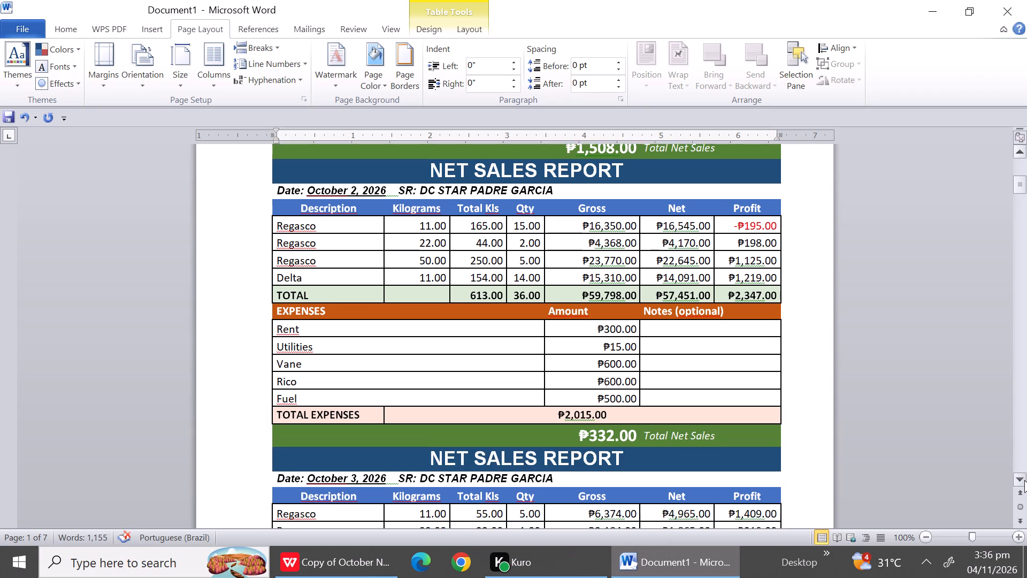
triple_click(1024, 480)
triple_click(1024, 480)
triple_click(1024, 480)
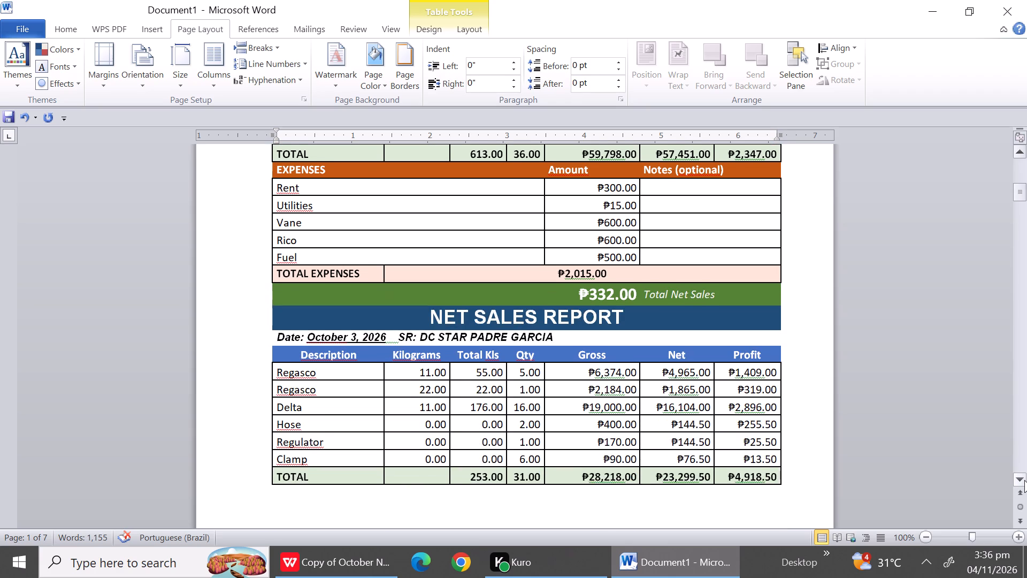
click(1024, 480)
triple_click(1024, 480)
triple_click(1024, 480)
triple_click(1024, 480)
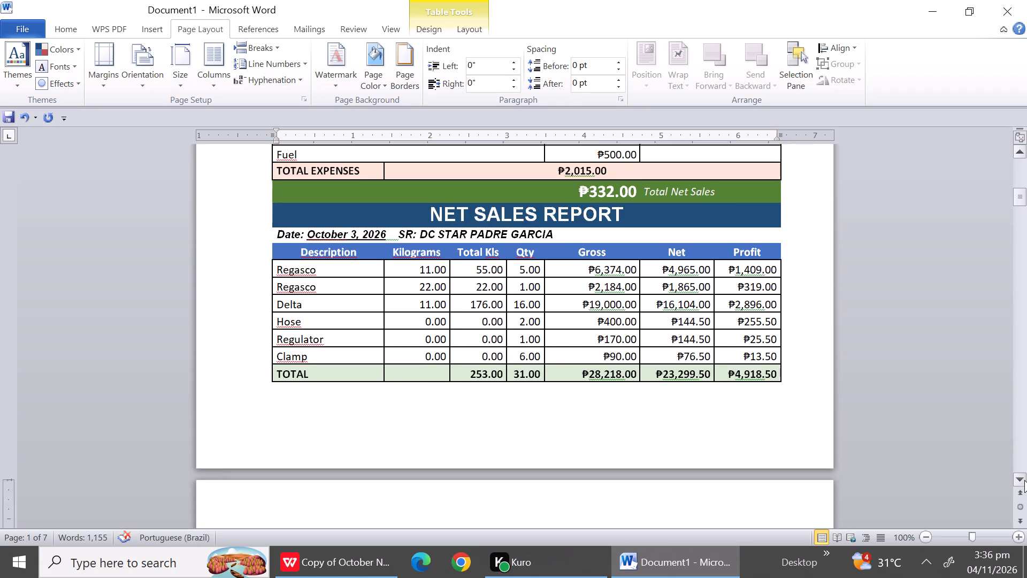
Review the October 3 through October 5 reports, checking their sales rows, expense rows, spacing and page breaks.
triple_click(1024, 480)
triple_click(1024, 480)
triple_click(1024, 480)
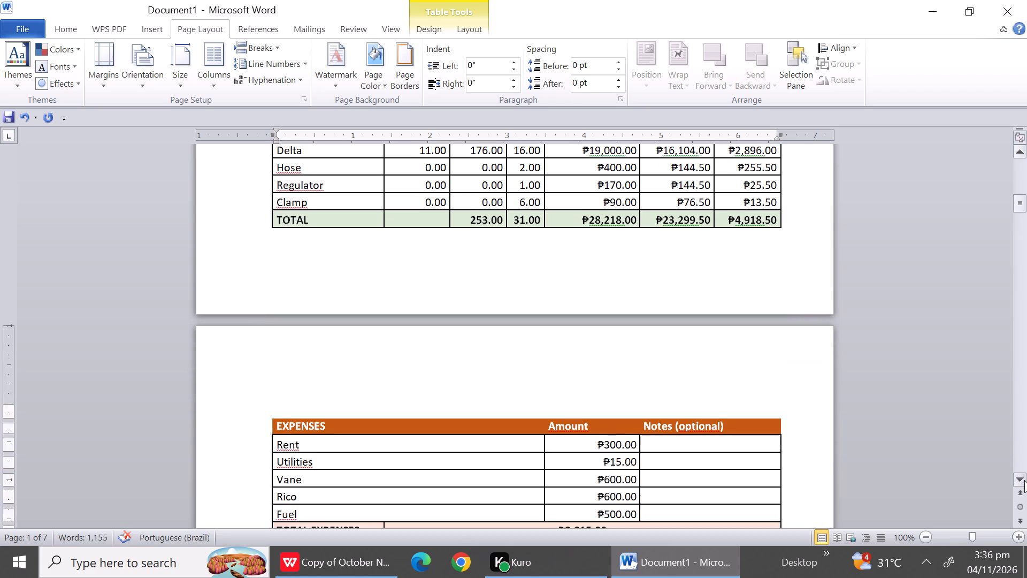
triple_click(1024, 480)
triple_click(1024, 480)
triple_click(1024, 480)
triple_click(1024, 480)
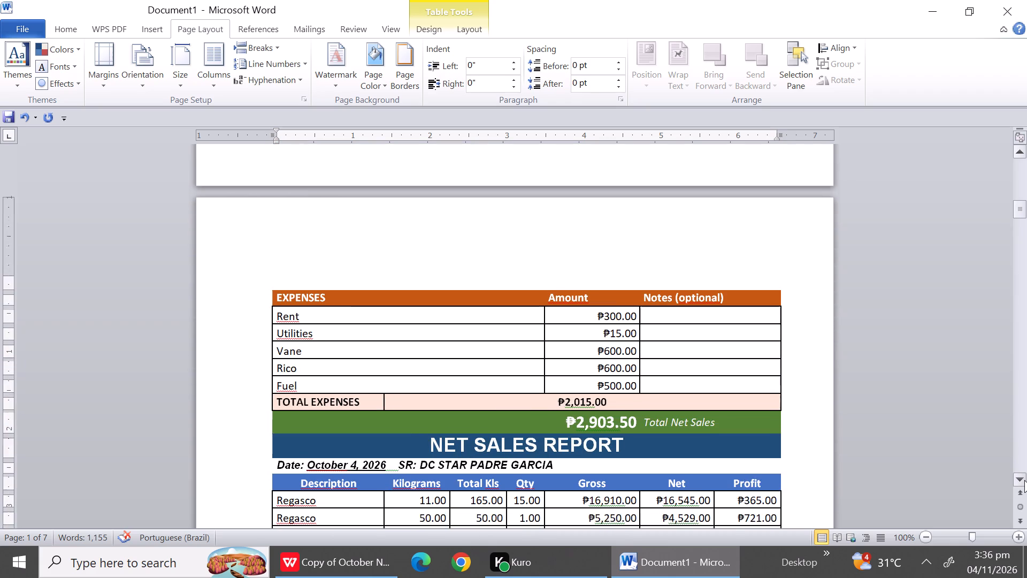
triple_click(1024, 480)
click(1024, 480)
click(1024, 480)
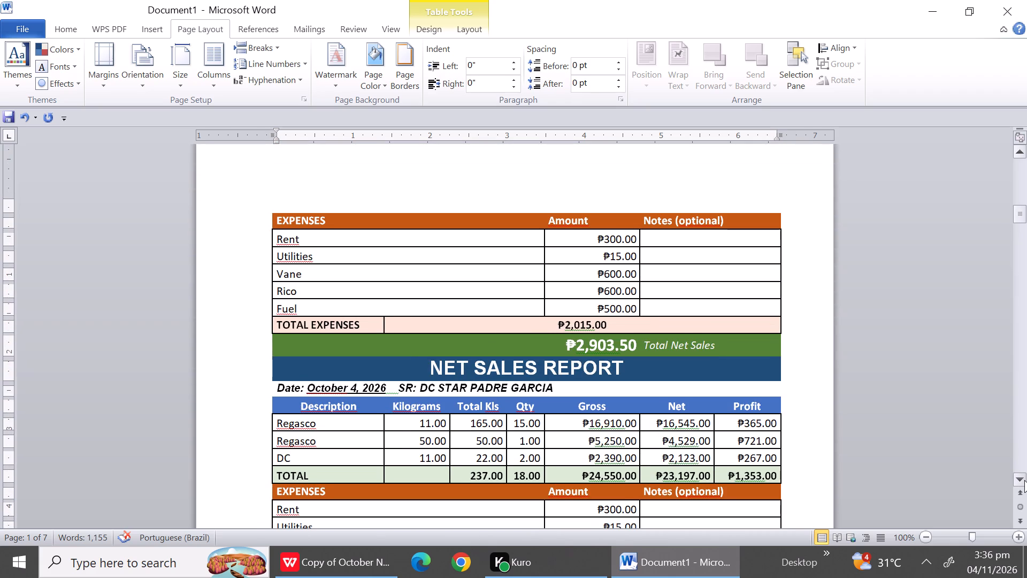
click(1024, 480)
triple_click(1024, 480)
triple_click(1024, 480)
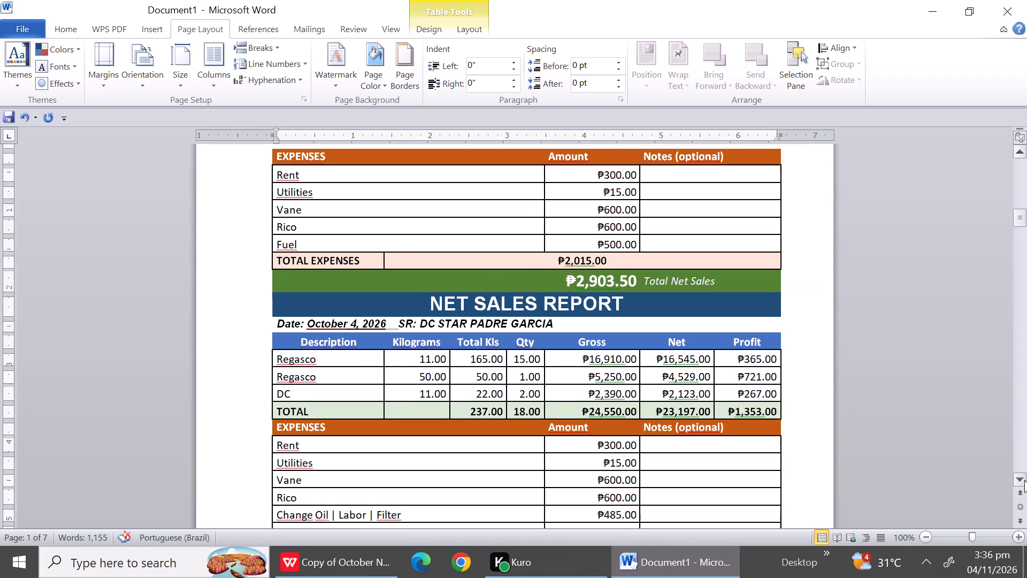
triple_click(1024, 480)
triple_click(1024, 480)
triple_click(1024, 480)
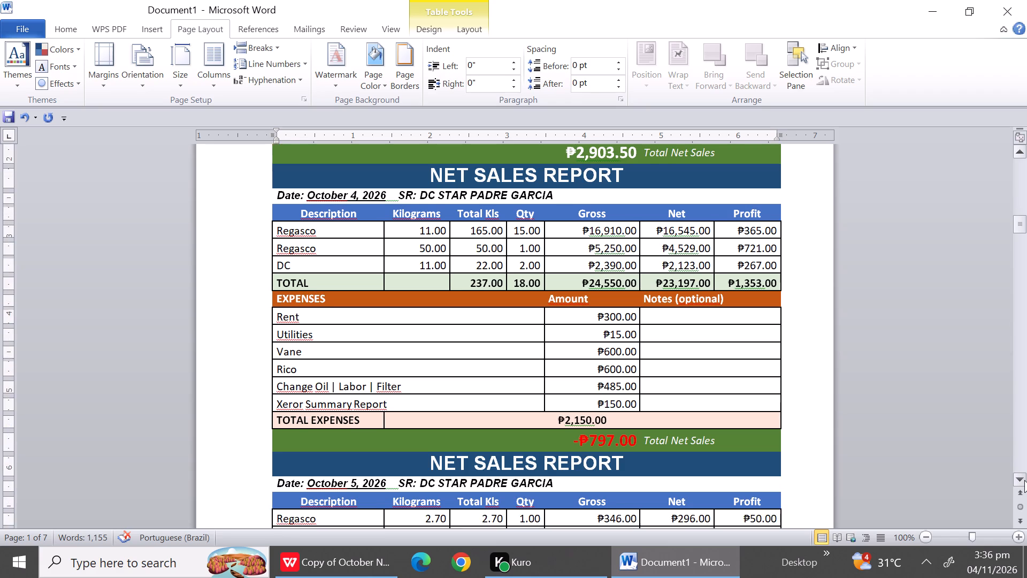
triple_click(1024, 480)
triple_click(1024, 480)
double_click(1024, 480)
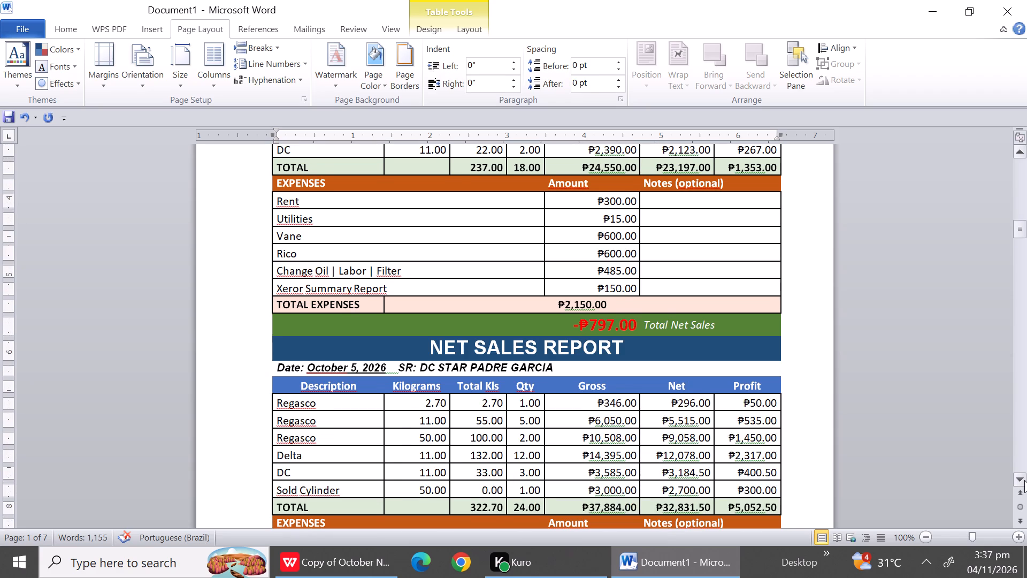
click(1024, 480)
click(1024, 480)
triple_click(1024, 480)
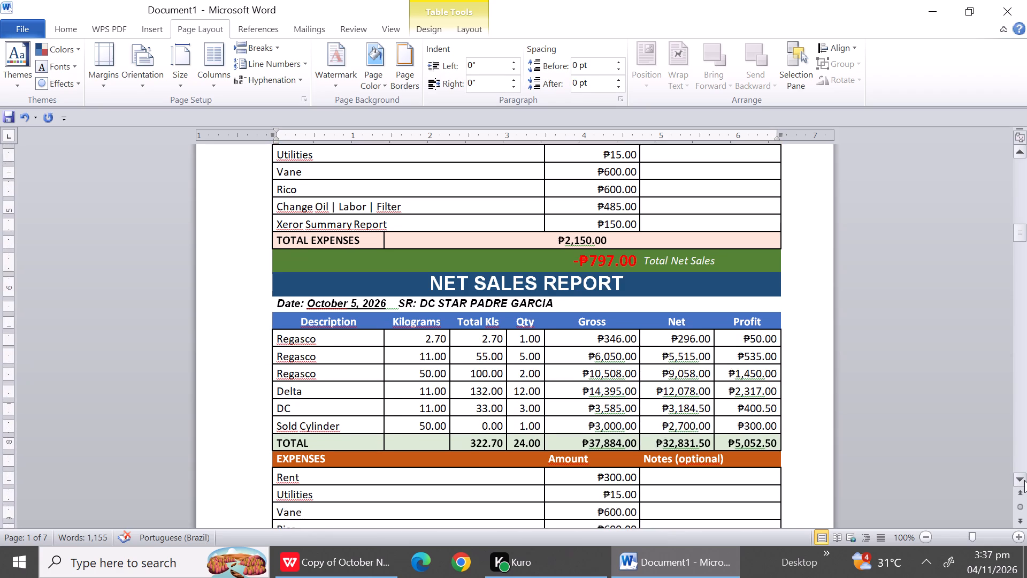
triple_click(1024, 480)
double_click(1024, 480)
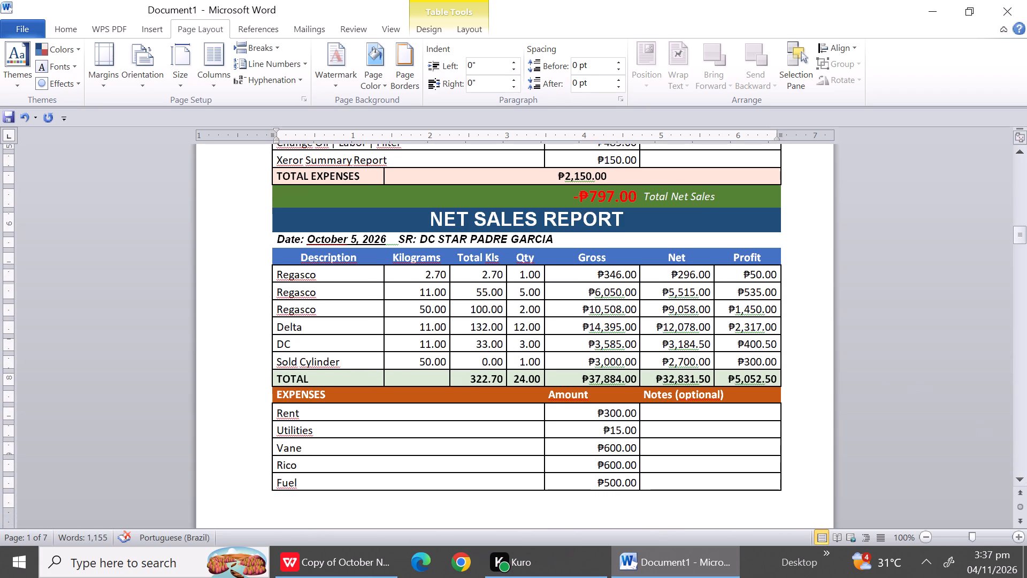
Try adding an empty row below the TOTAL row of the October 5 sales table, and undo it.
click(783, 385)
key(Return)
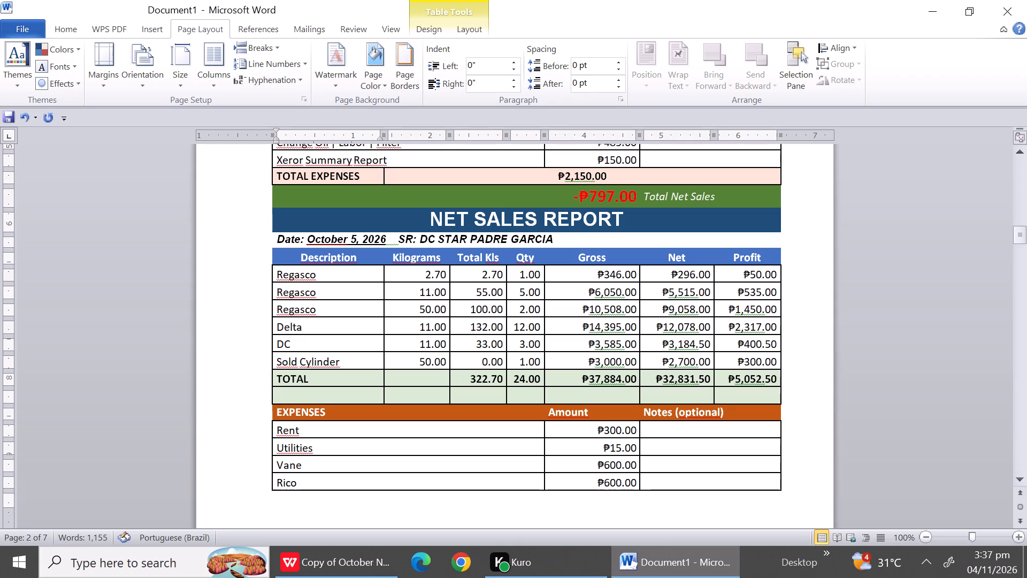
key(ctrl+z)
Undo the earlier blank-line deletions before the October 4 and October 5 titles and between the October 5 TOTAL row and EXPENSES header.
key(ctrl+z)
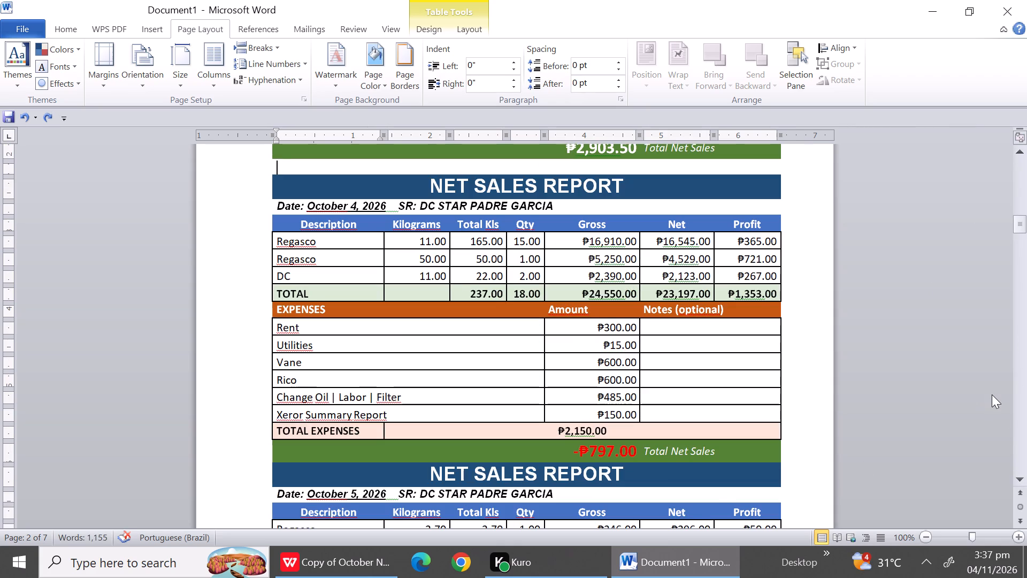
key(ctrl+z)
key(ctrl+z)
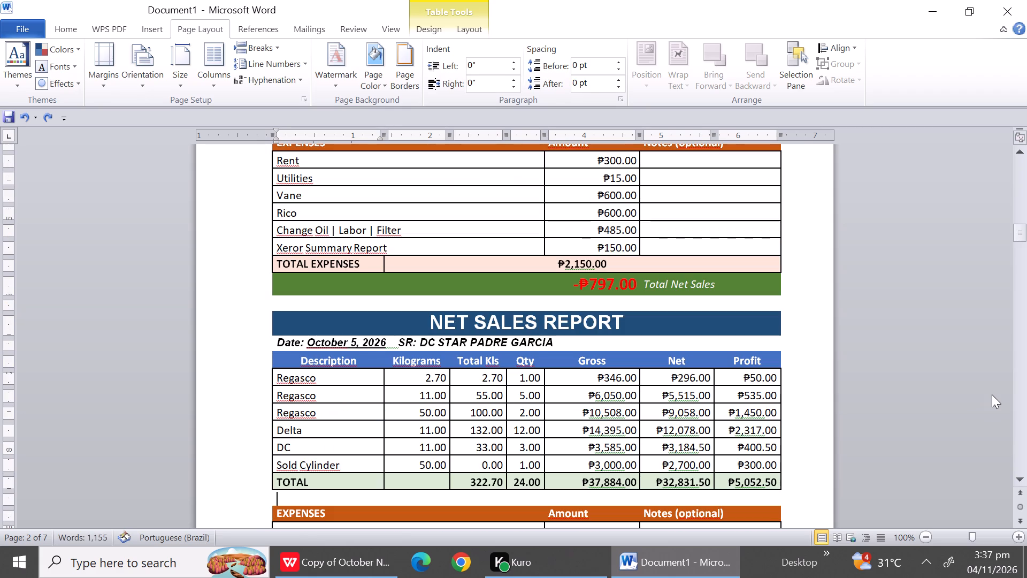
Insert five more blank lines between the October 5 TOTAL row and EXPENSES header so the expenses table starts on the next page.
triple_click(1022, 476)
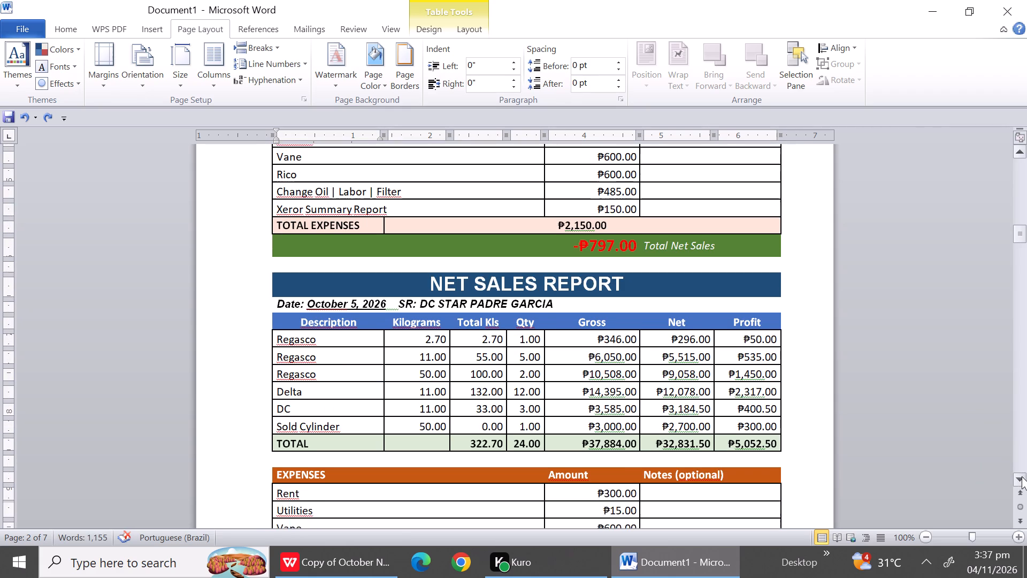
triple_click(1022, 476)
double_click(1022, 476)
drag(1022, 476, 784, 380)
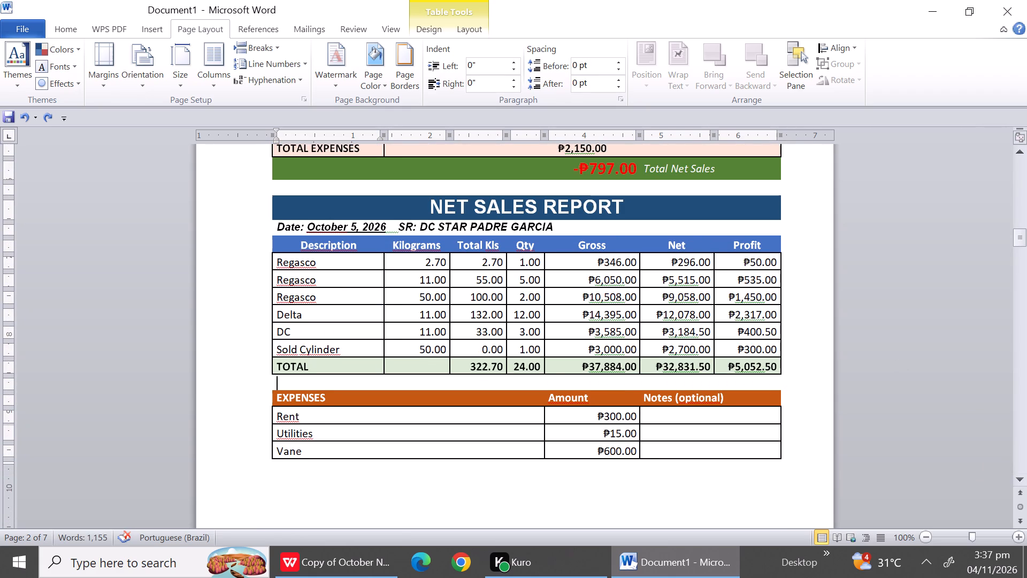
click(784, 380)
key(Return)
key(Return)
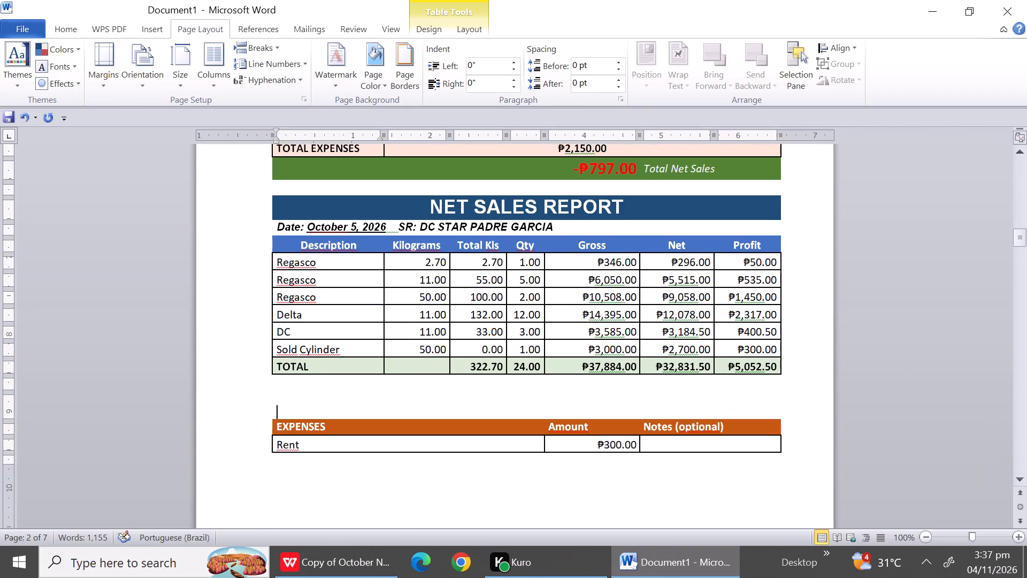
key(Return)
key(Return)
key(Return)
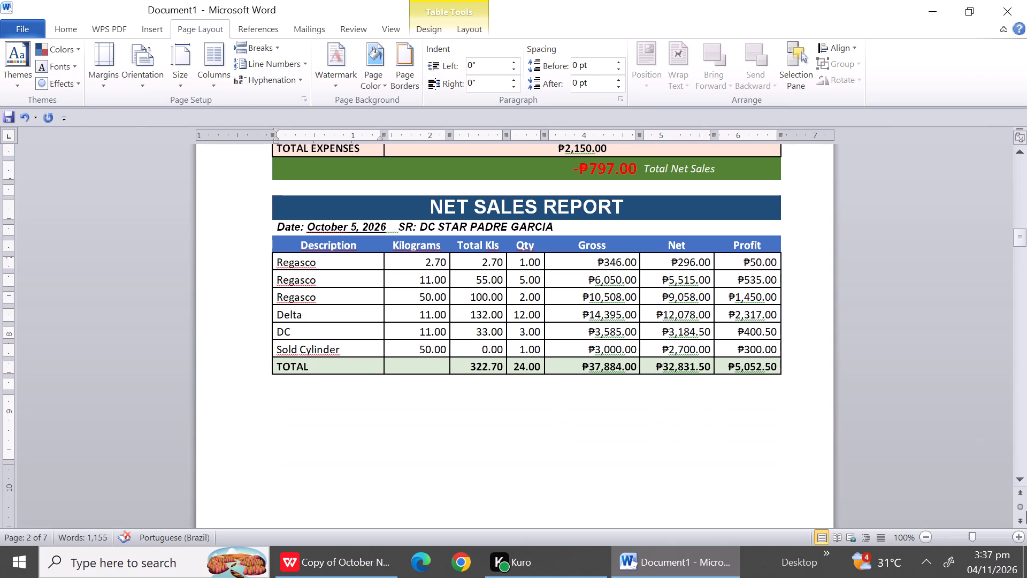
Delete the entire rows of the zero-quantity 2.70 kg and 5.00 kg Regasco entries in the October 6 report.
triple_click(1021, 475)
triple_click(1021, 475)
triple_click(1021, 475)
drag(1021, 475, 1019, 463)
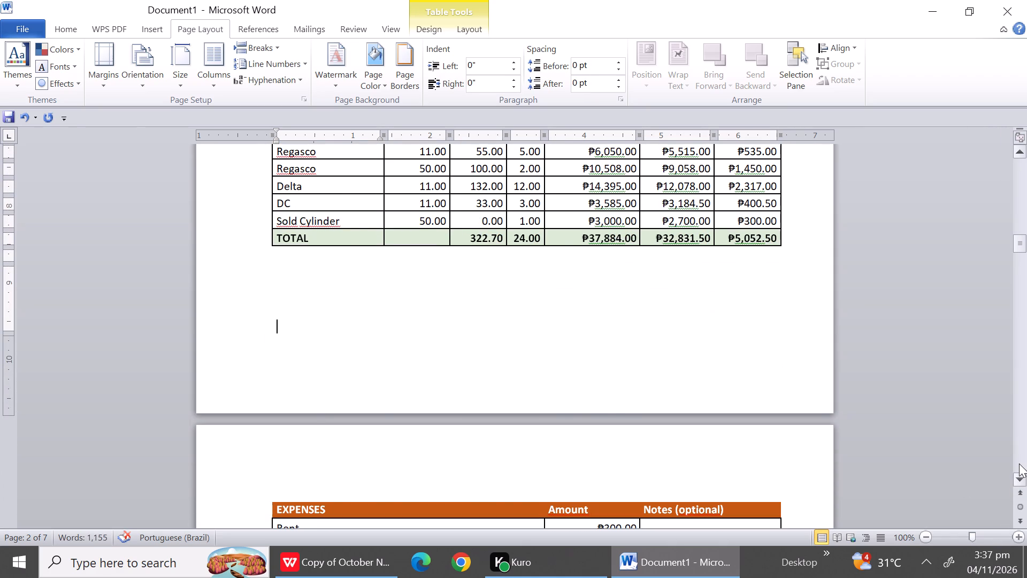
click(1019, 463)
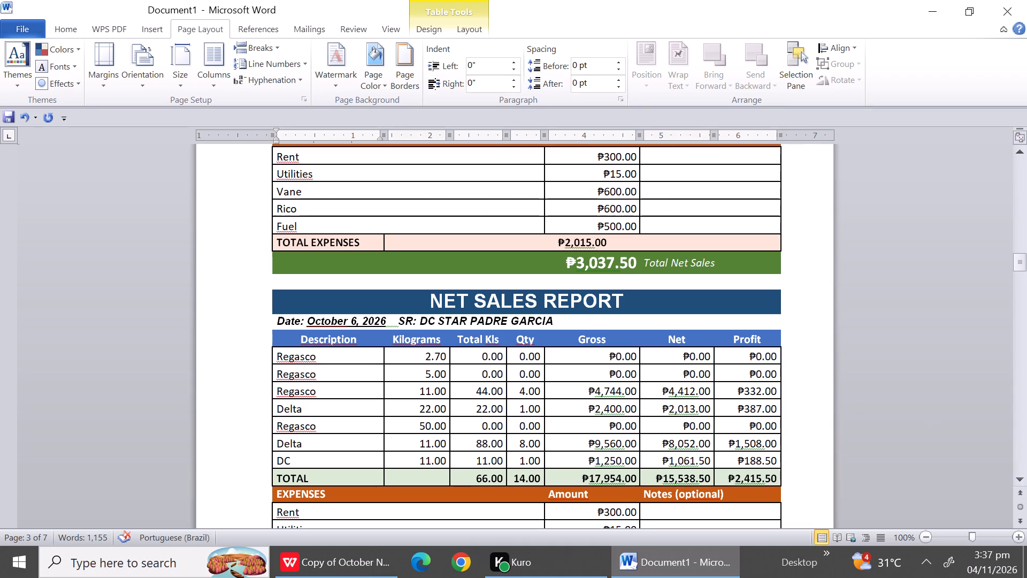
click(321, 358)
drag(324, 355, 330, 368)
right_click(330, 368)
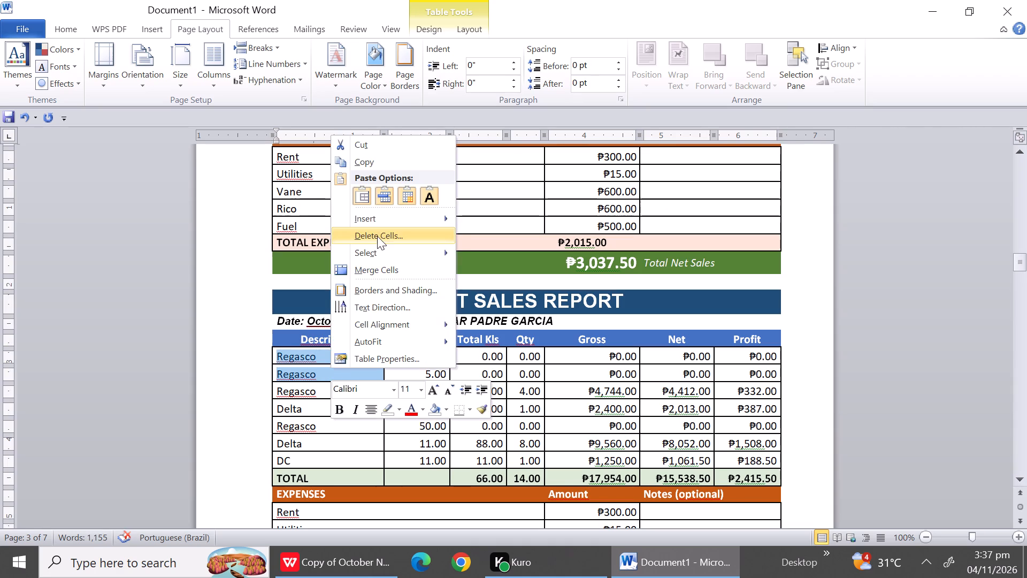
click(376, 235)
click(489, 270)
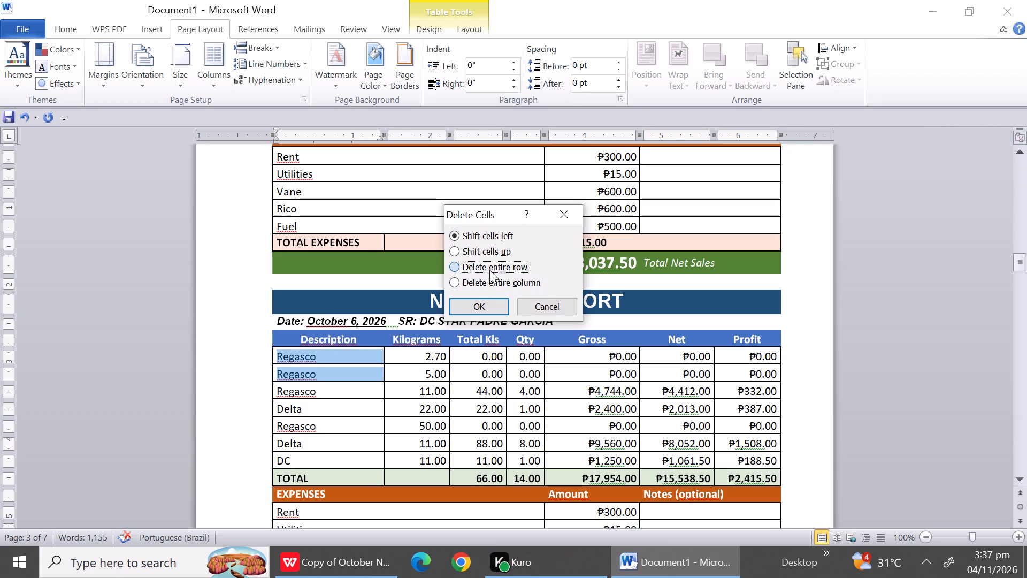
click(482, 310)
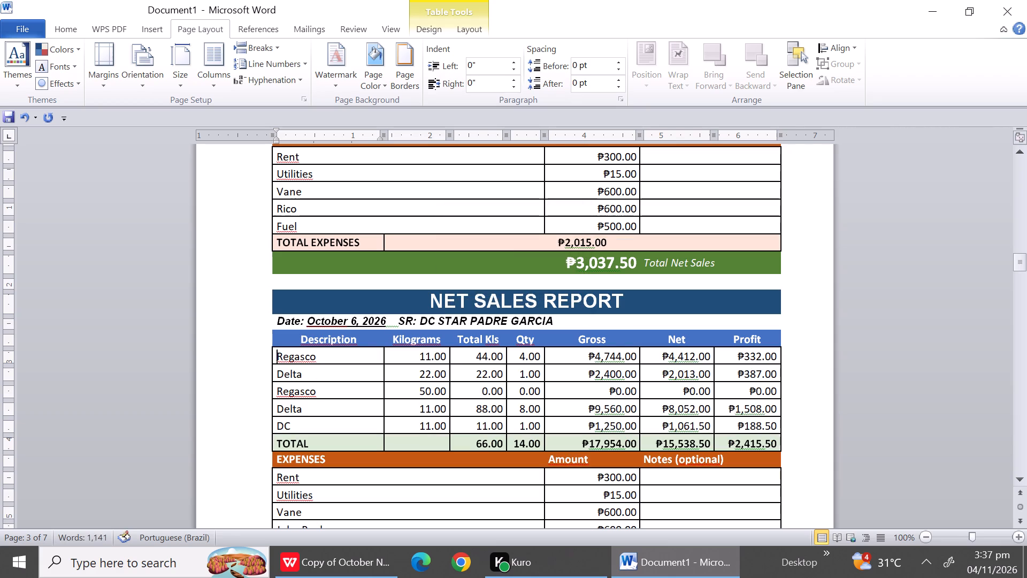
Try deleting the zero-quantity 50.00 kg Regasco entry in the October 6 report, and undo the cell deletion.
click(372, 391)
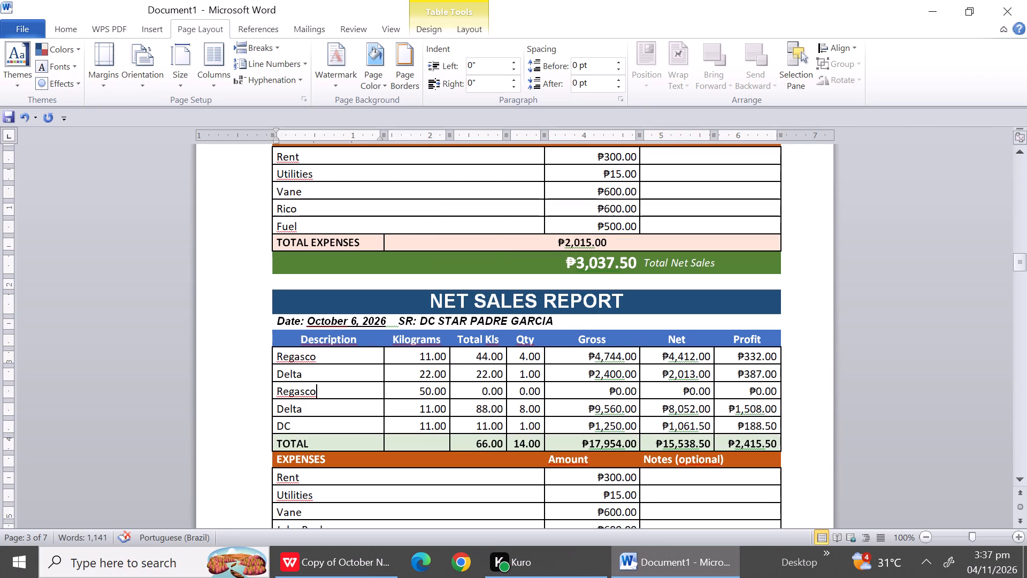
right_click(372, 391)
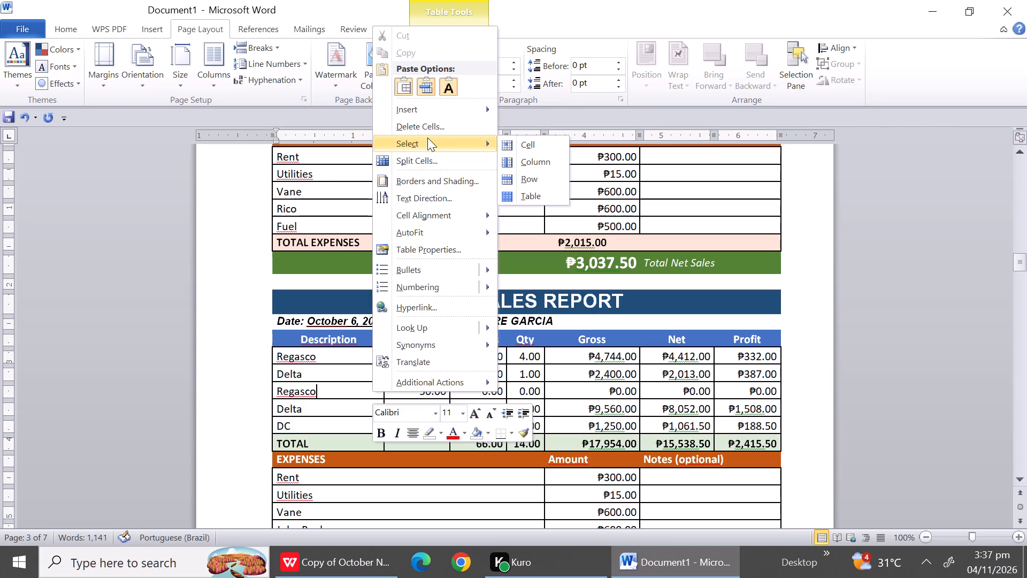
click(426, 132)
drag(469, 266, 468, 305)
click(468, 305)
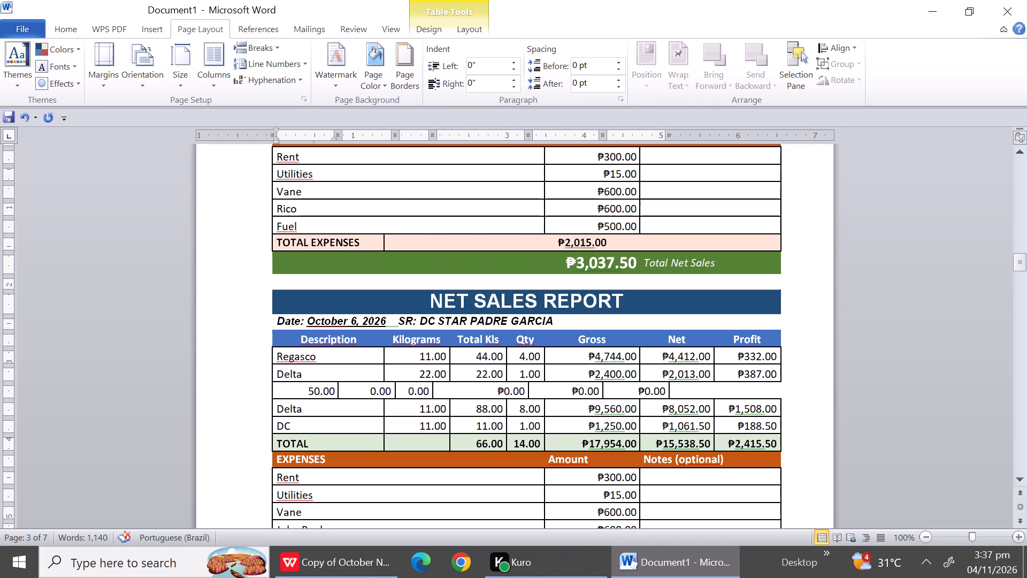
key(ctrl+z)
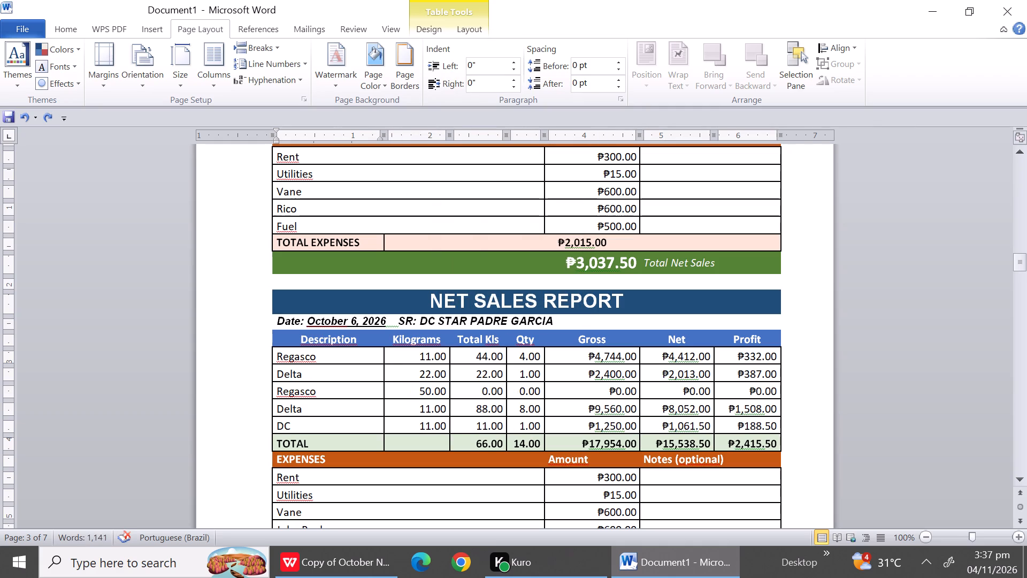
Delete the entire row of the zero-quantity 50.00 kg Regasco entry in the October 6 report.
click(371, 388)
right_click(371, 388)
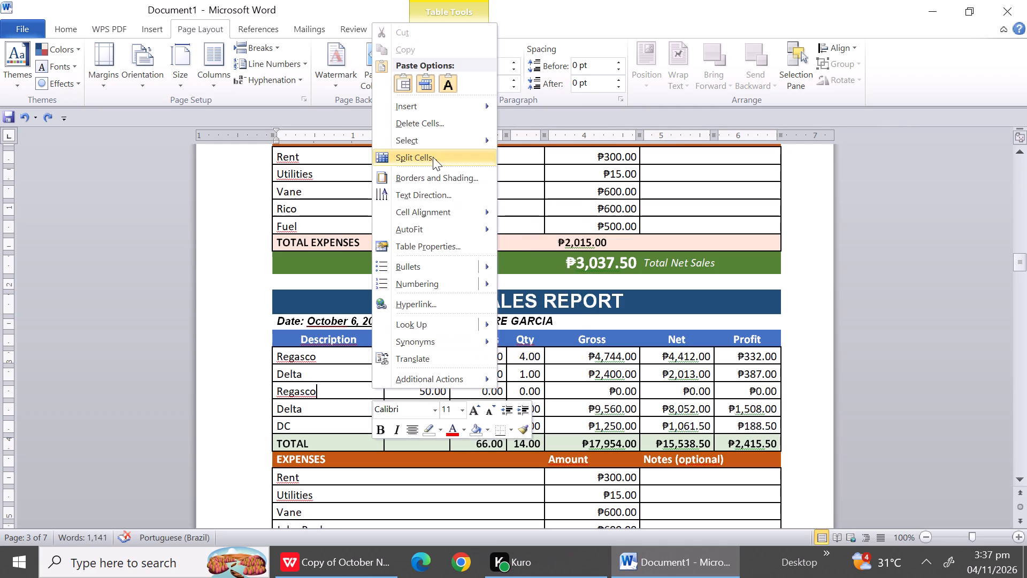
click(420, 119)
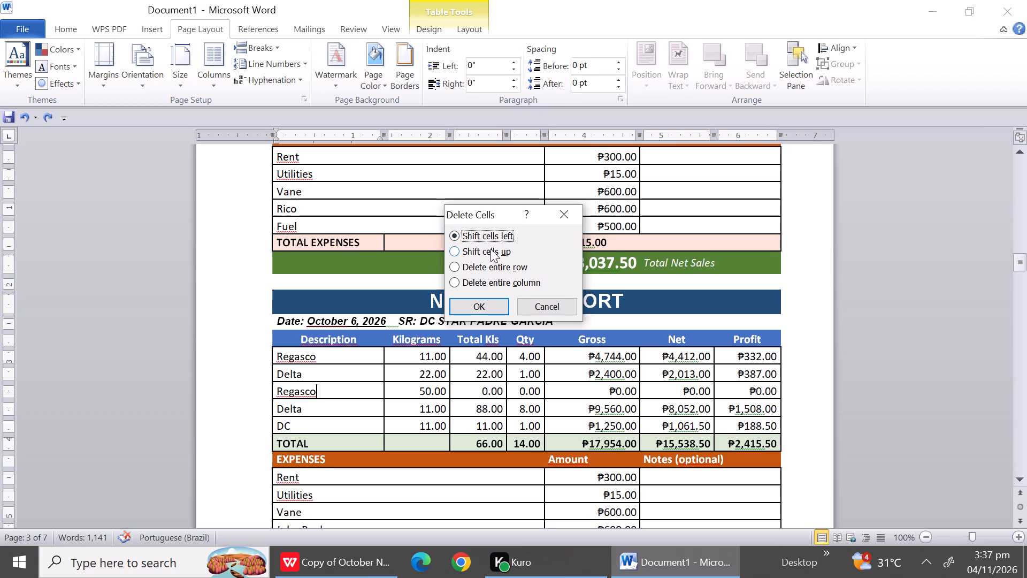
click(489, 269)
click(483, 300)
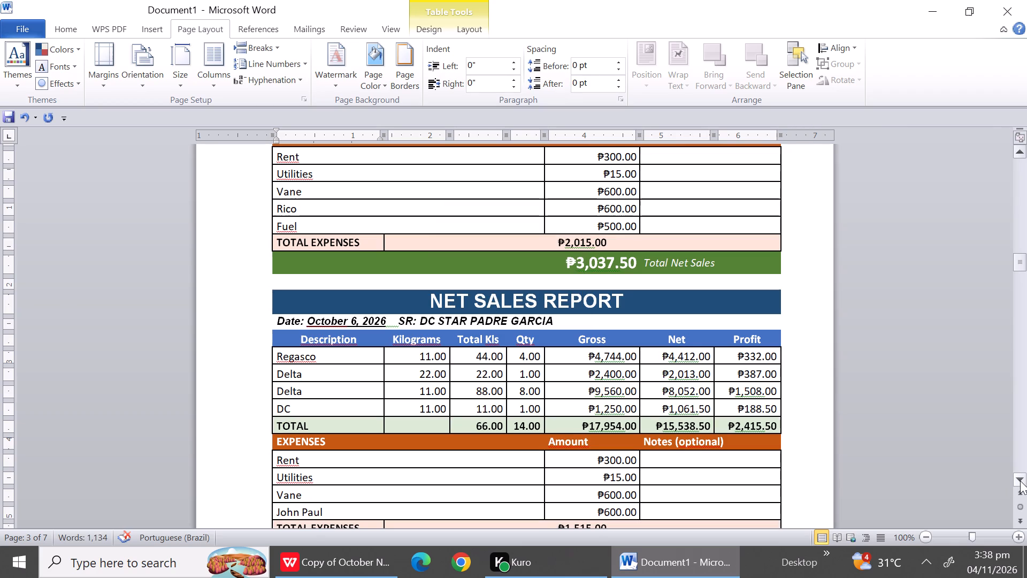
Set the Total Kls value in the October 6 TOTAL row to 165.00.
click(490, 423)
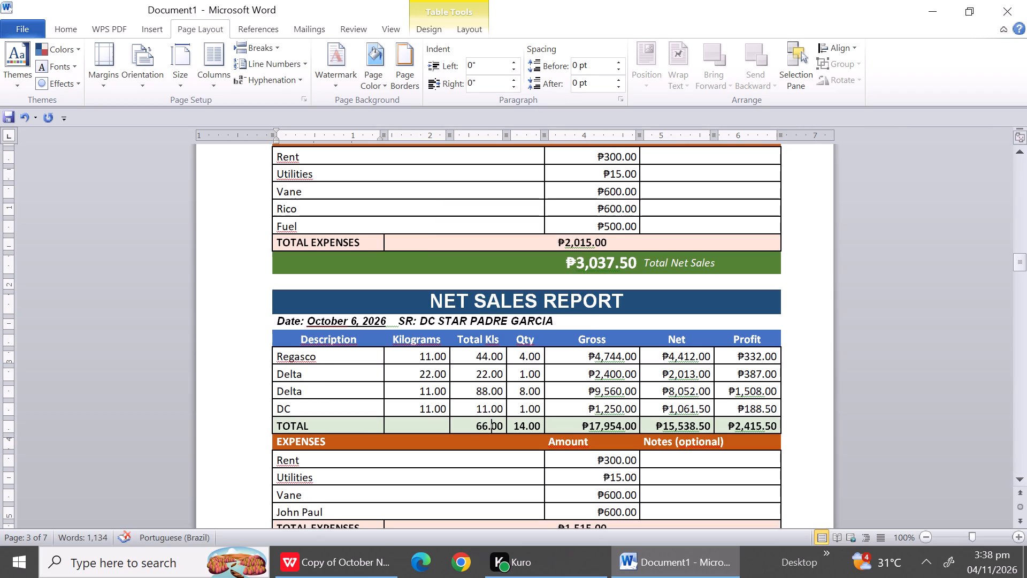
click(488, 423)
key(BackSpace)
key(BackSpace)
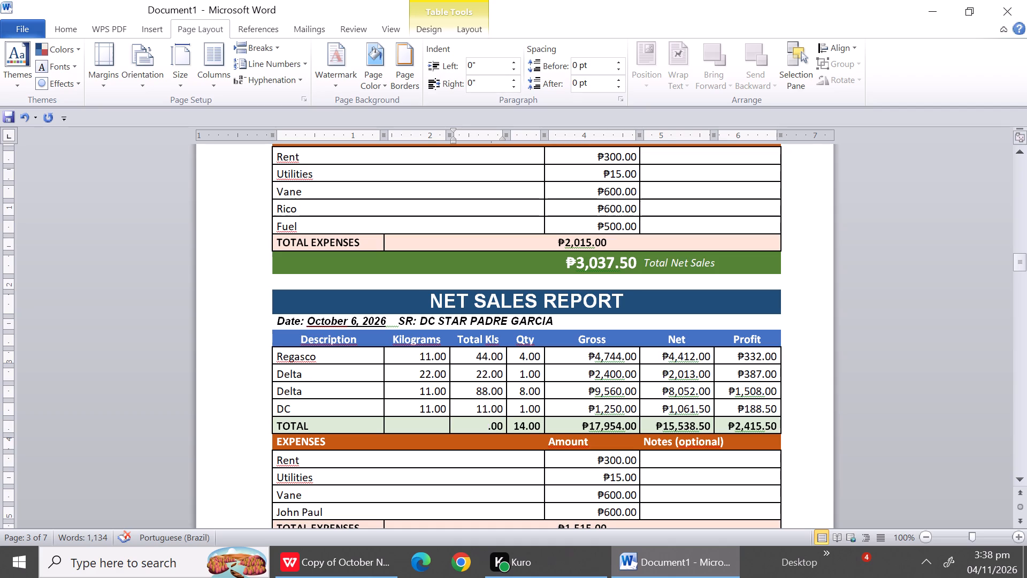
text(165)
click(581, 448)
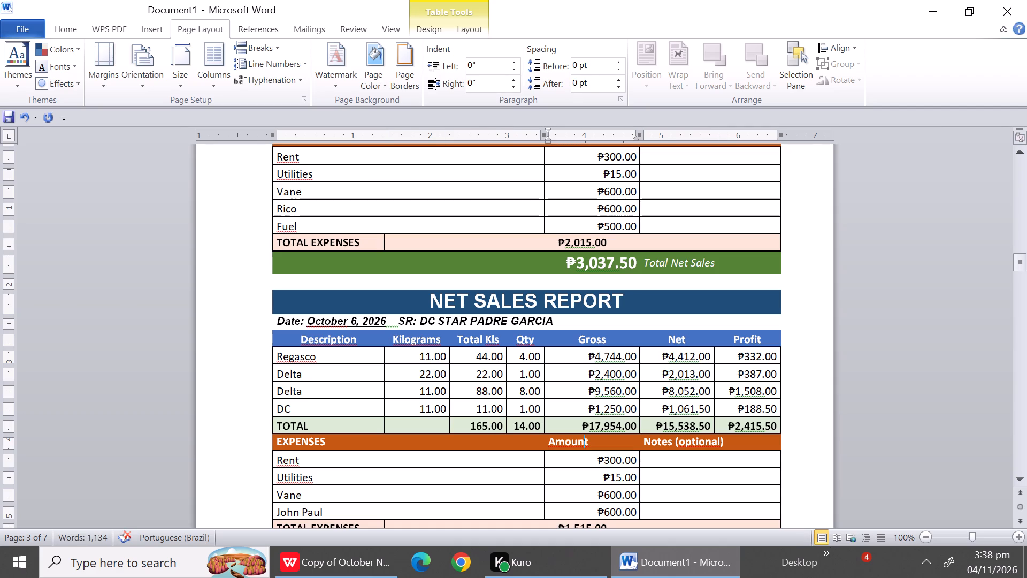
Delete one entire blank row between the October 6 Total Net Sales row and the October 7 report heading.
click(1017, 474)
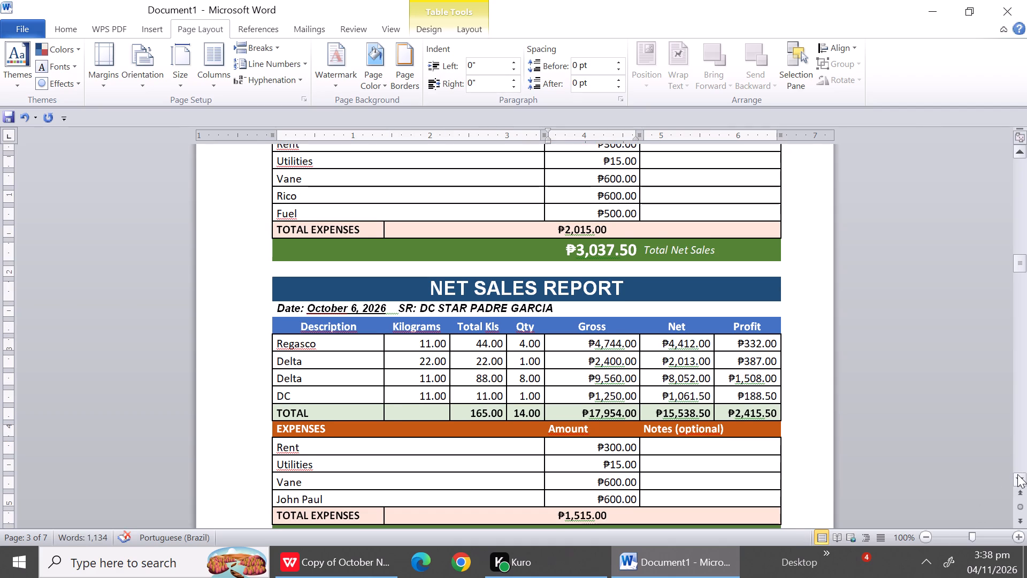
triple_click(1017, 474)
triple_click(1017, 474)
double_click(1017, 474)
triple_click(1017, 474)
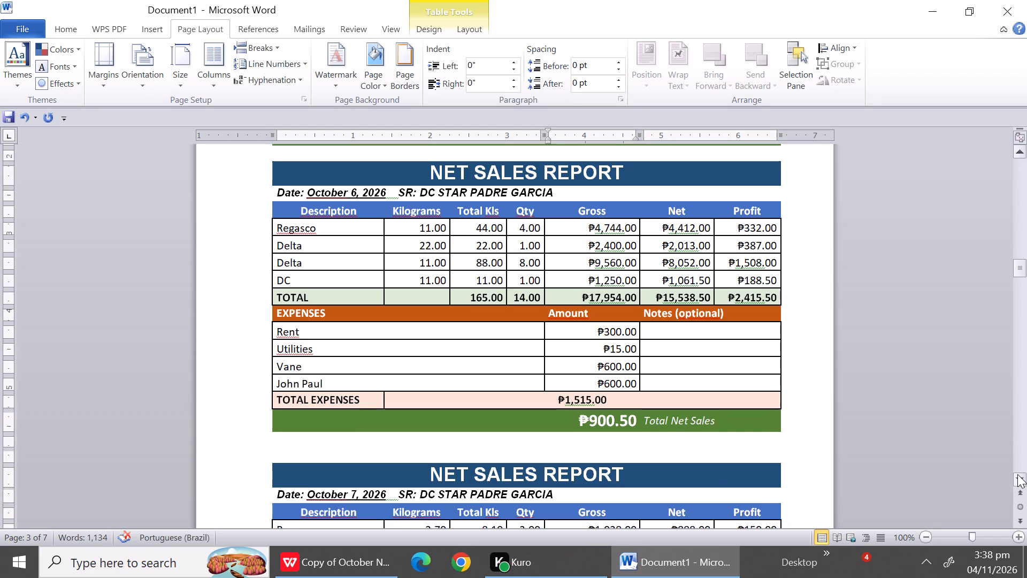
triple_click(1017, 474)
triple_click(1017, 474)
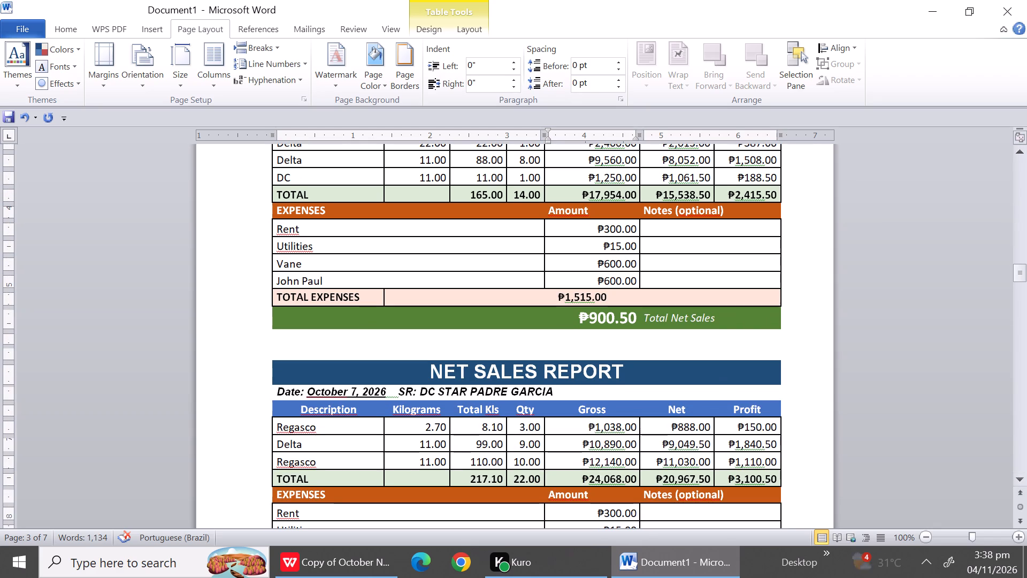
click(292, 346)
right_click(292, 346)
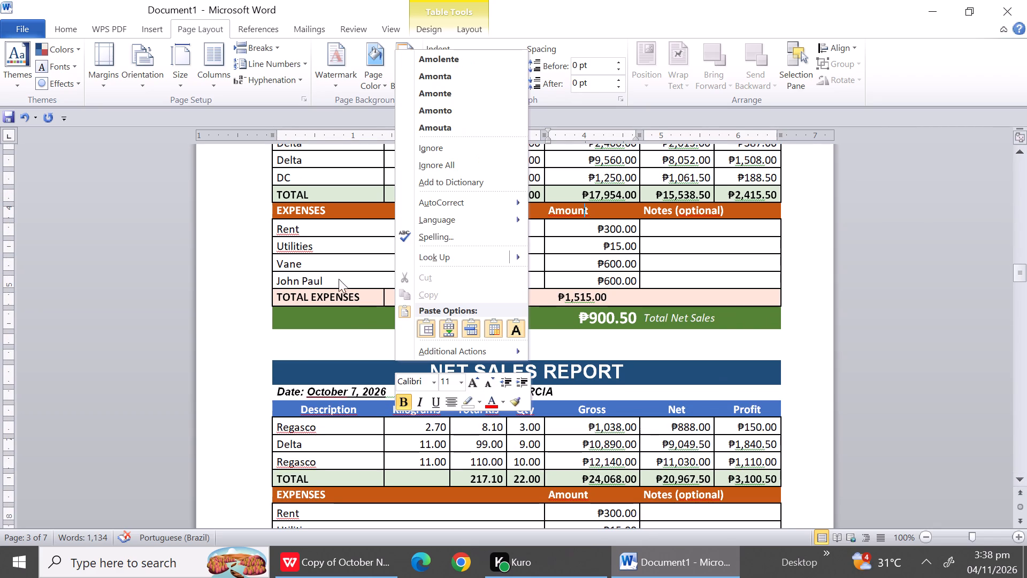
click(333, 334)
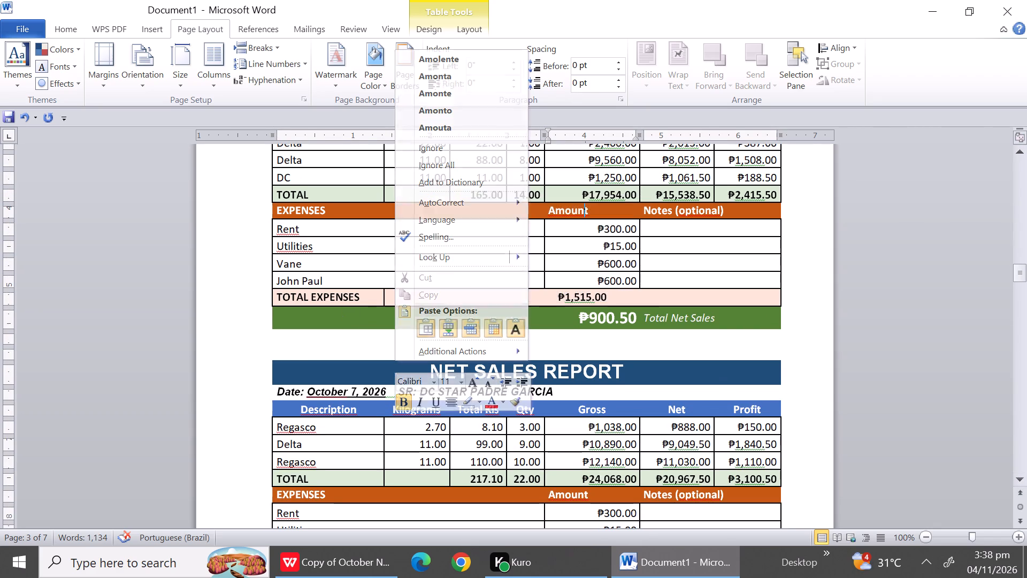
click(325, 346)
right_click(325, 346)
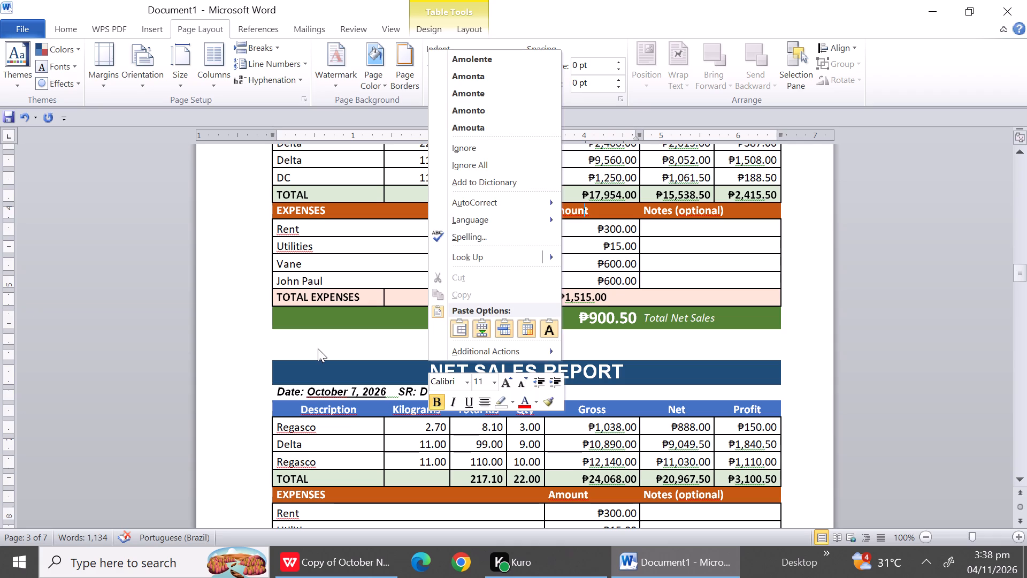
click(318, 348)
click(318, 348)
right_click(318, 348)
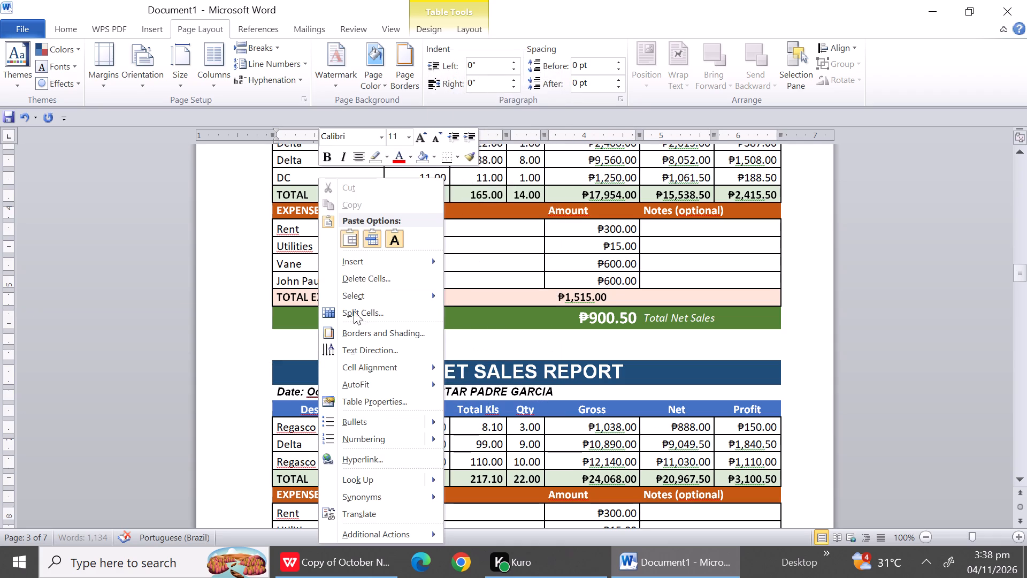
click(361, 284)
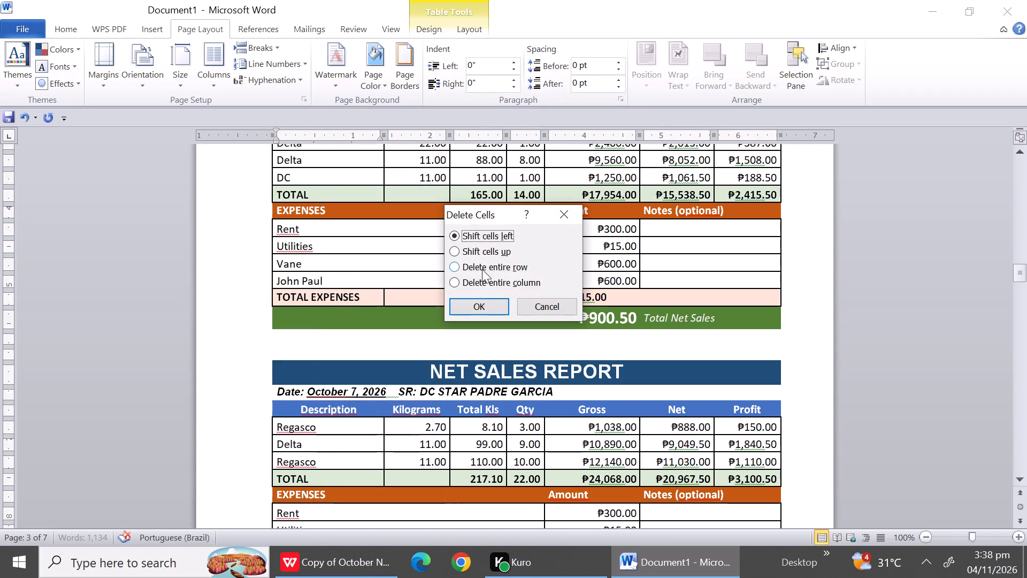
click(482, 269)
click(484, 309)
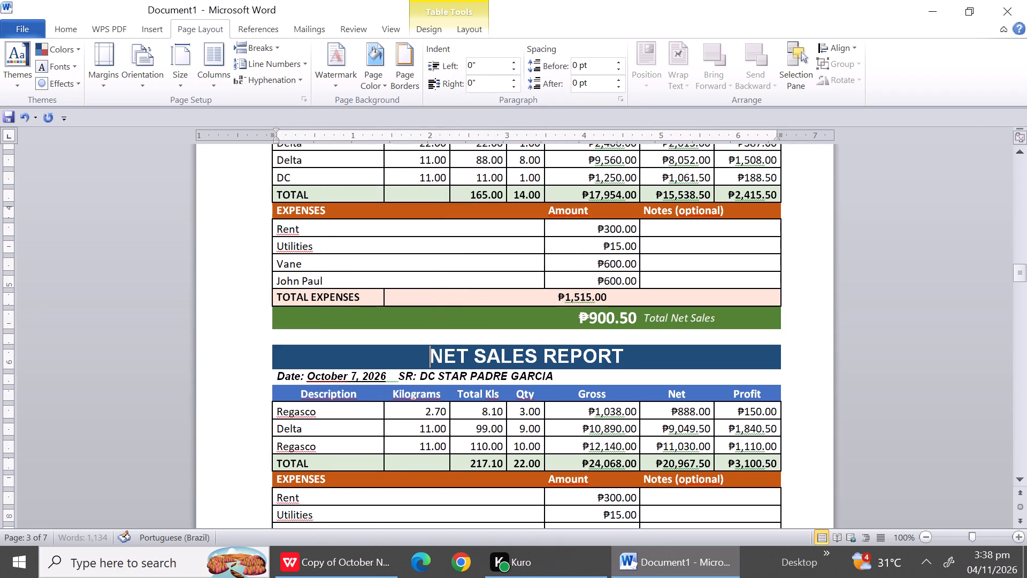
Delete the entire row of the zero-quantity 2.70 kg Regasco entry in the October 8 report.
triple_click(1019, 476)
triple_click(1019, 476)
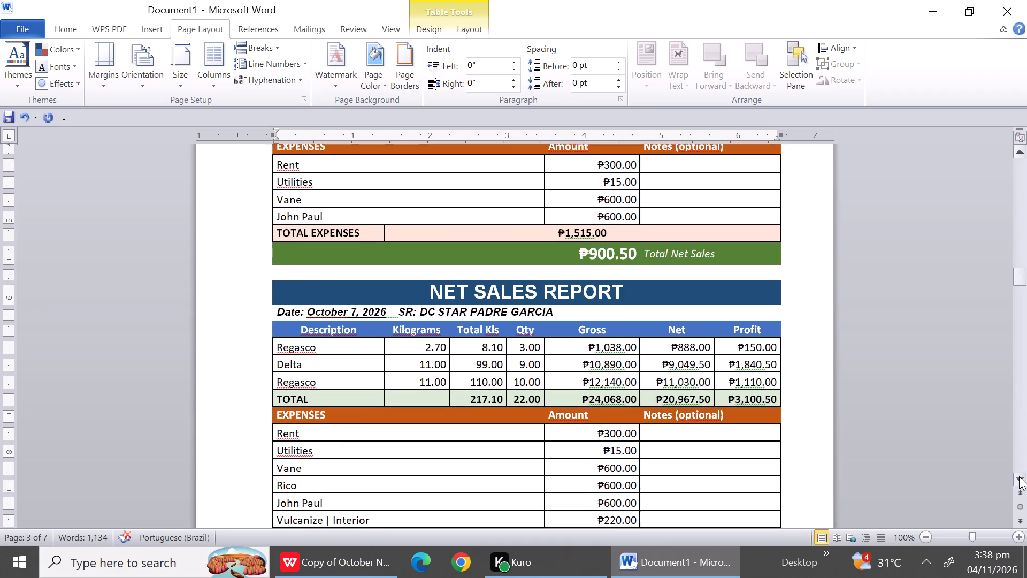
click(1019, 476)
triple_click(1019, 476)
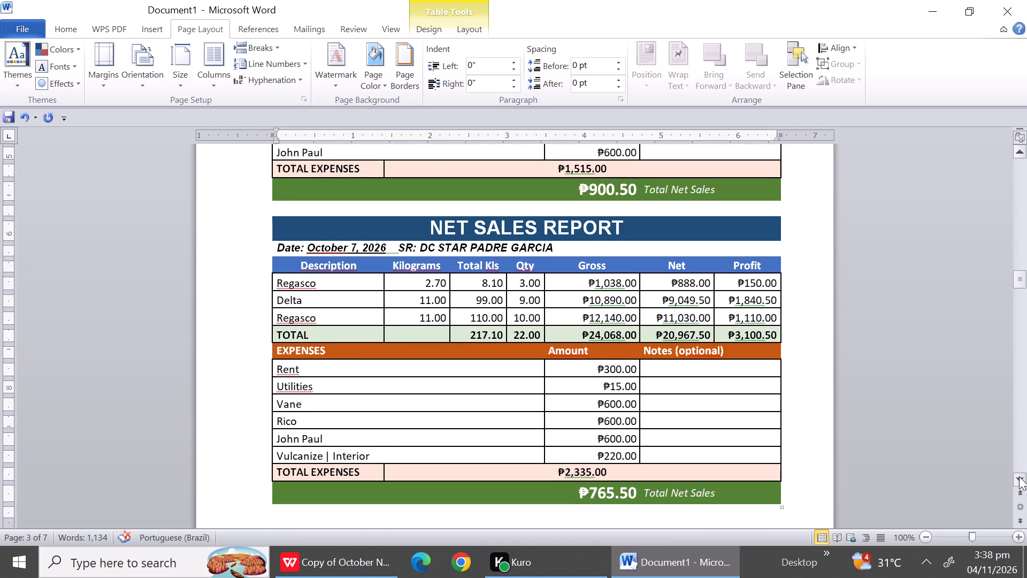
click(1019, 476)
triple_click(1019, 476)
triple_click(1019, 476)
triple_click(1019, 476)
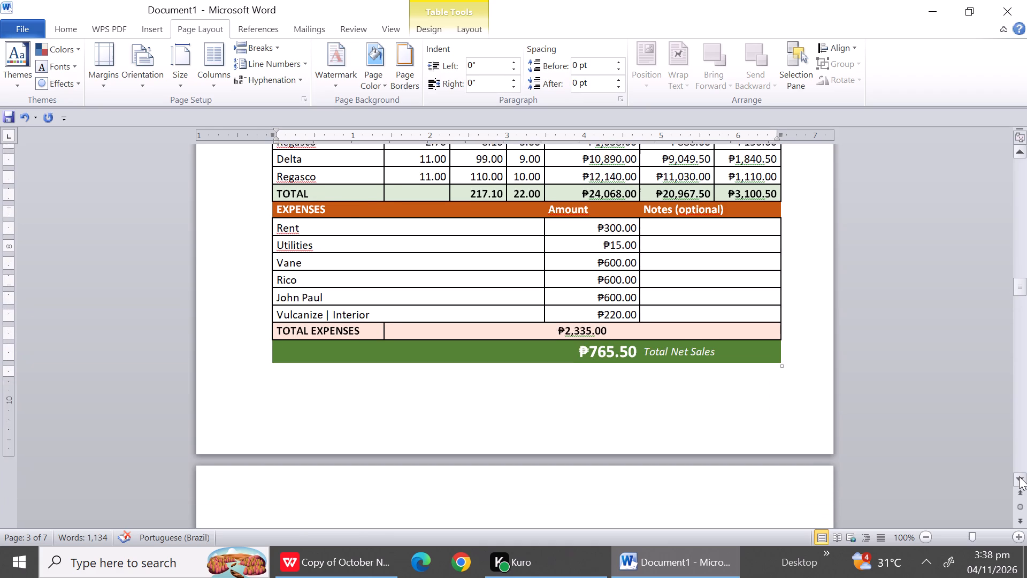
triple_click(1019, 476)
triple_click(1019, 476)
triple_click(1019, 476)
triple_click(1019, 476)
triple_click(1019, 476)
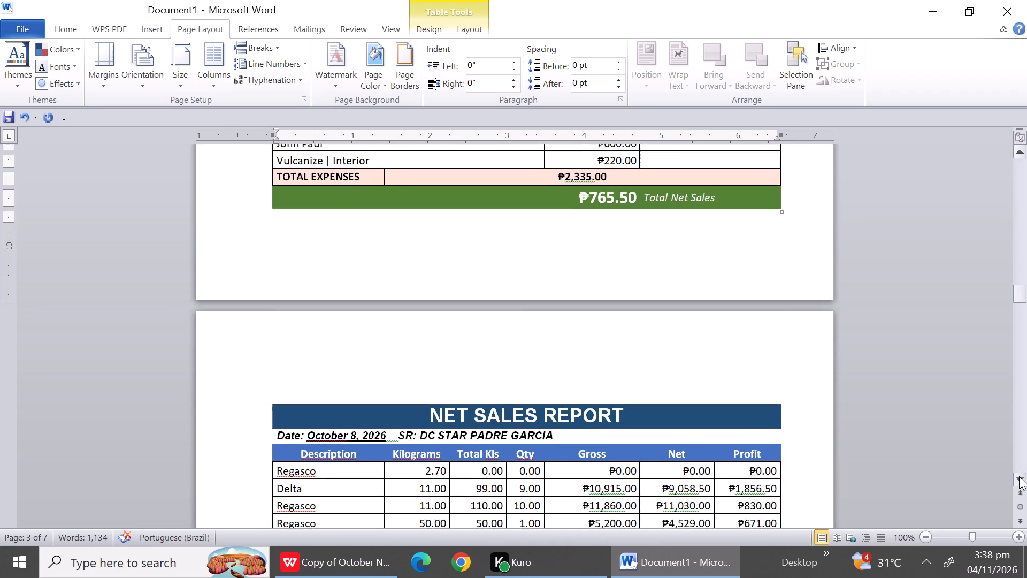
triple_click(1019, 476)
triple_click(1019, 476)
double_click(1019, 476)
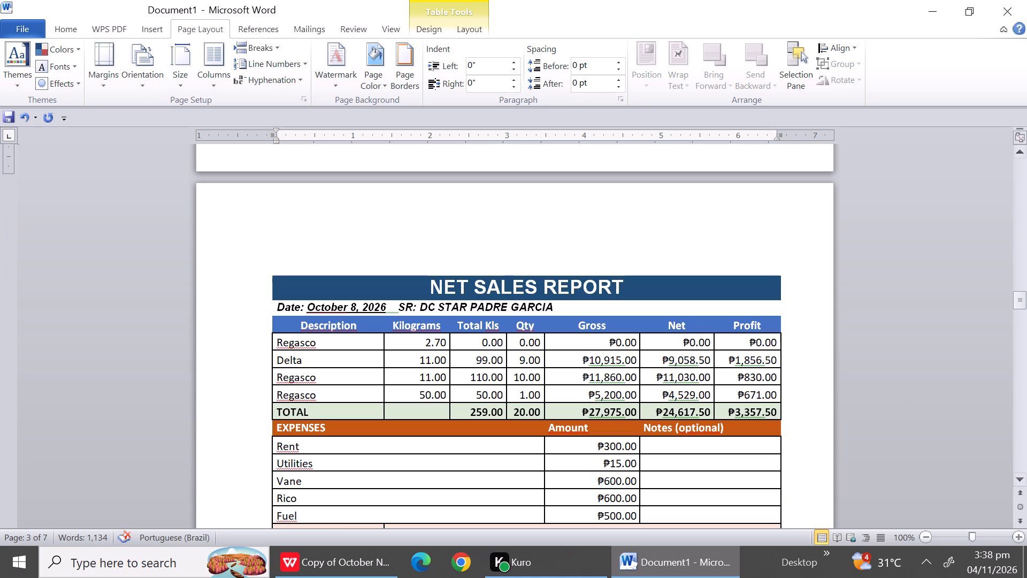
click(369, 343)
right_click(369, 343)
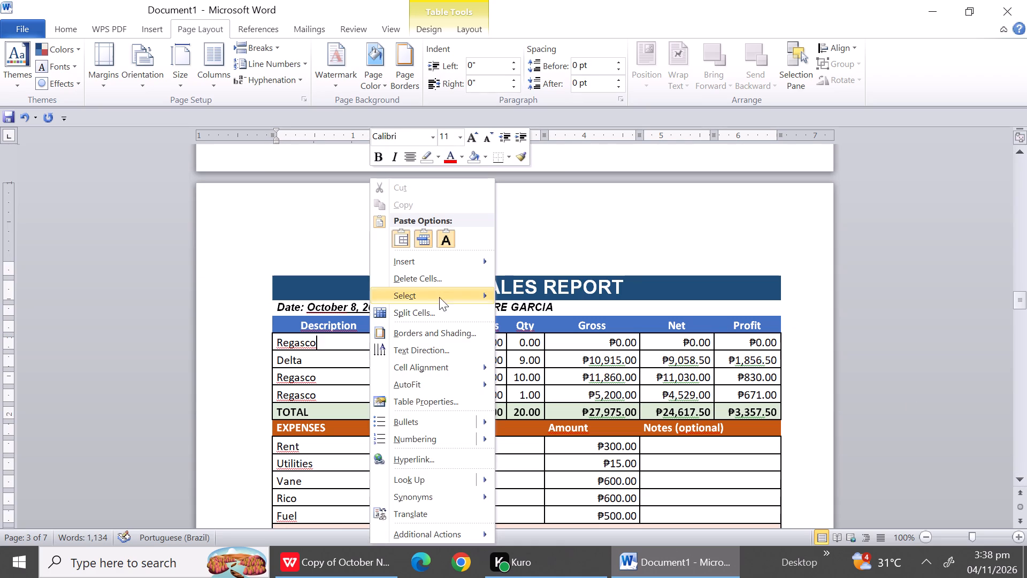
click(423, 285)
click(479, 268)
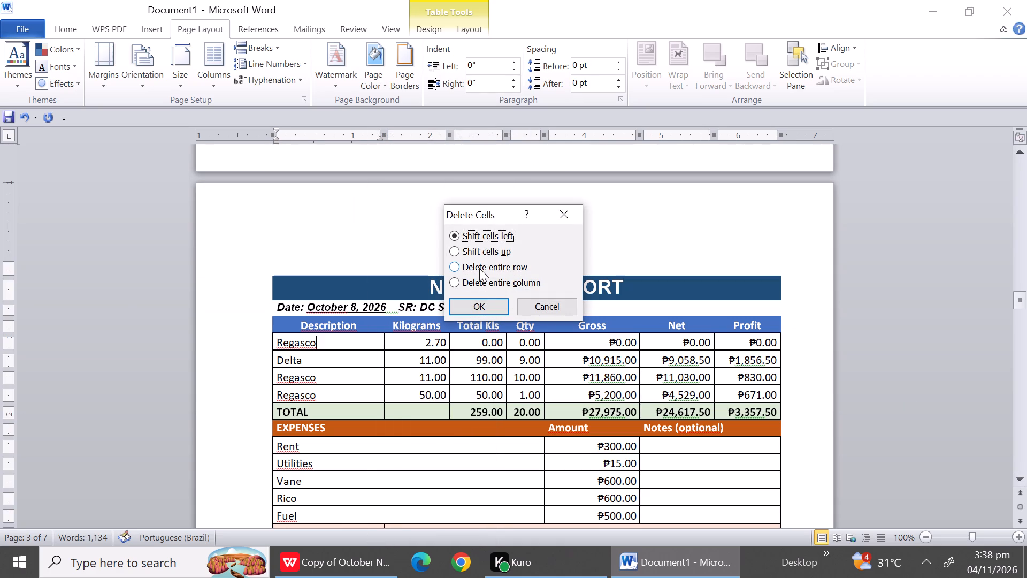
click(485, 303)
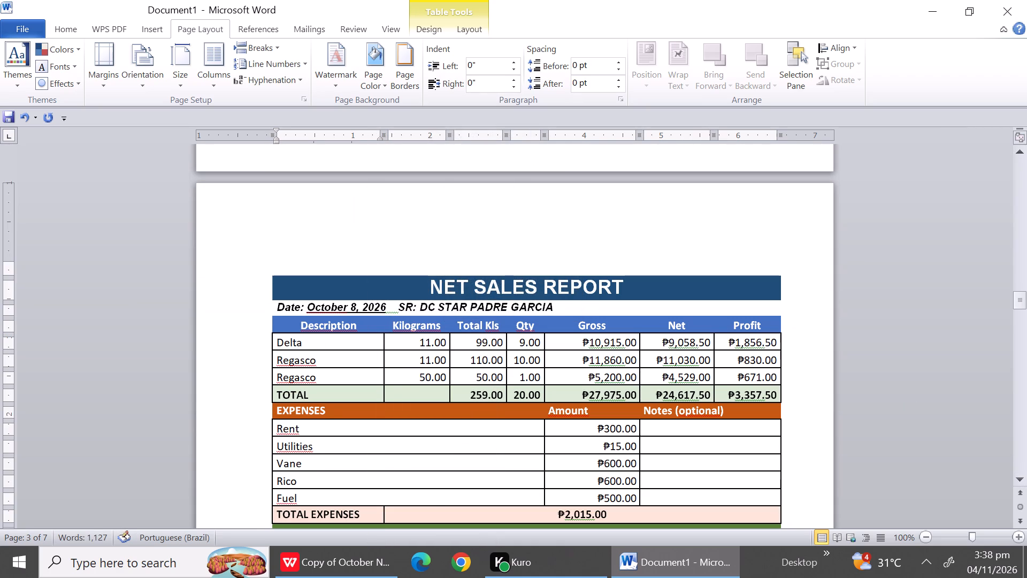
Delete one entire blank row between the October 8 Total Net Sales row and the October 9 report heading.
triple_click(1026, 481)
triple_click(1026, 481)
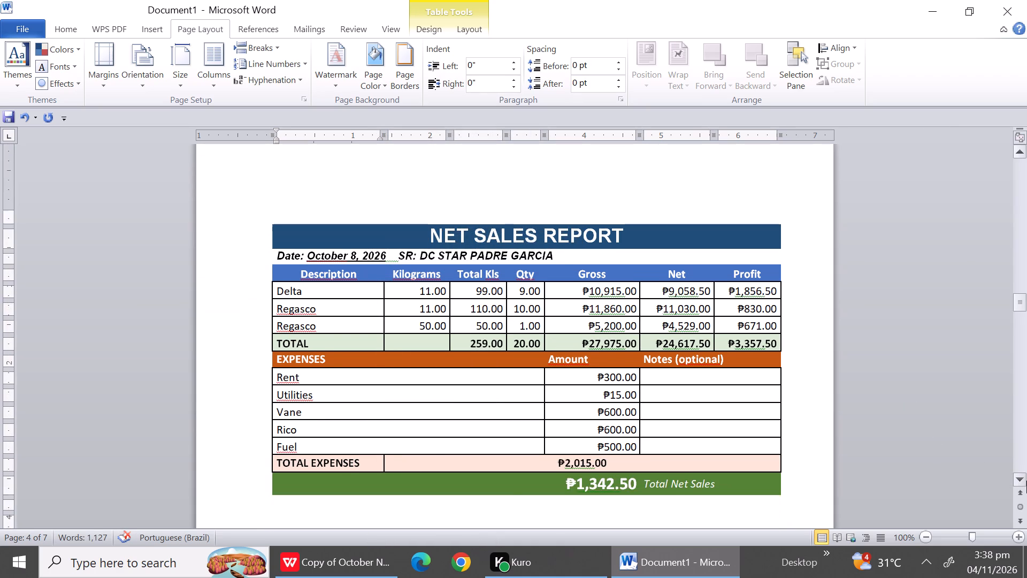
triple_click(1026, 481)
triple_click(1026, 481)
triple_click(1026, 481)
double_click(1026, 481)
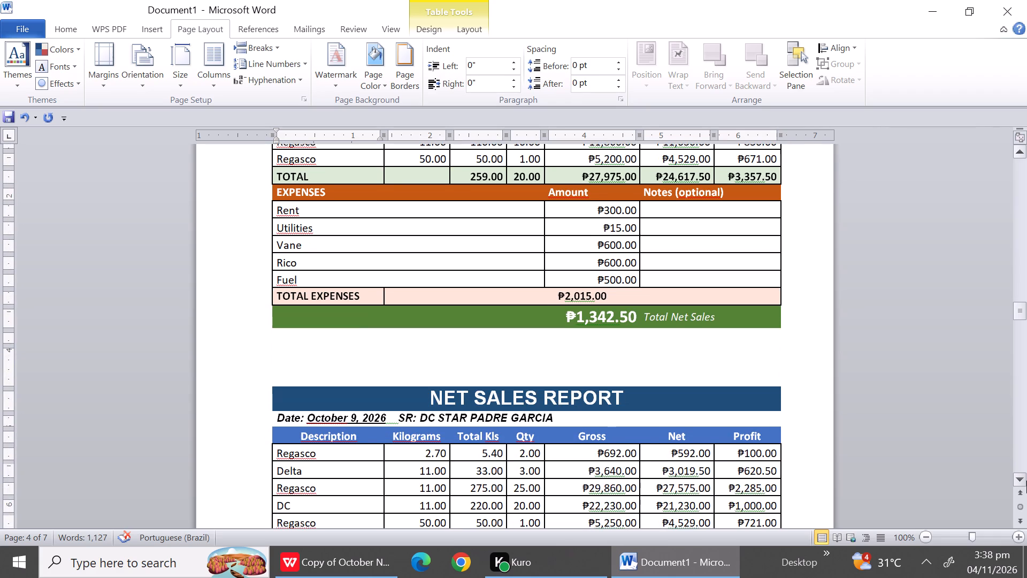
click(300, 385)
right_click(300, 385)
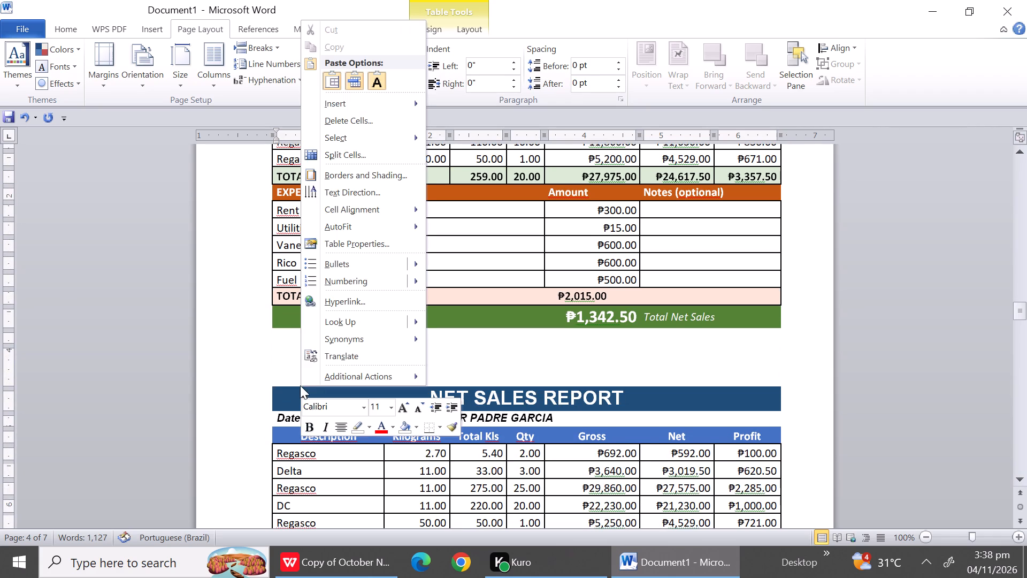
click(352, 124)
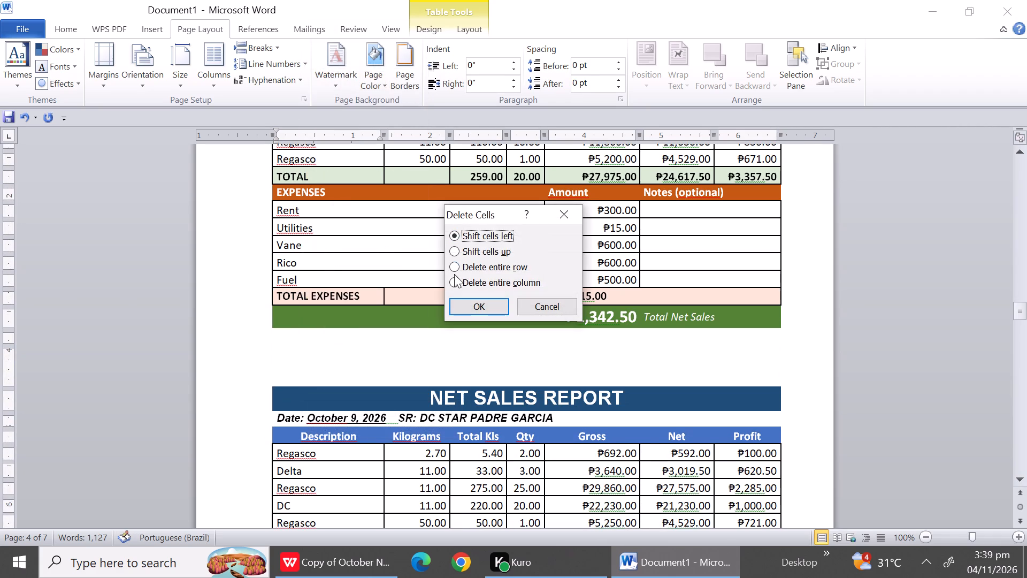
click(464, 272)
click(474, 306)
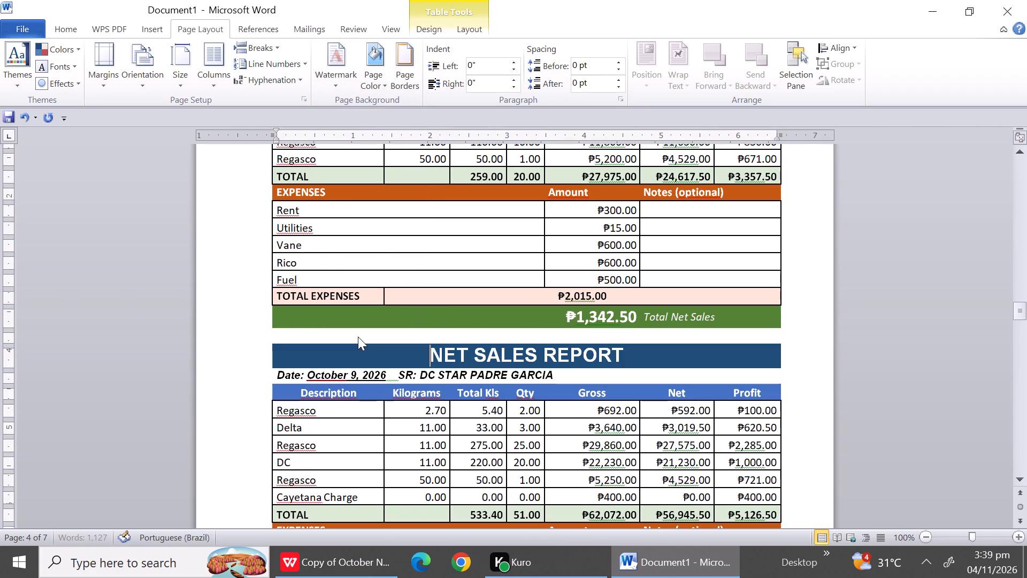
Delete one entire blank row between the TOTAL row and the EXPENSES header in the October 11 report.
triple_click(1020, 477)
triple_click(1020, 477)
click(1020, 477)
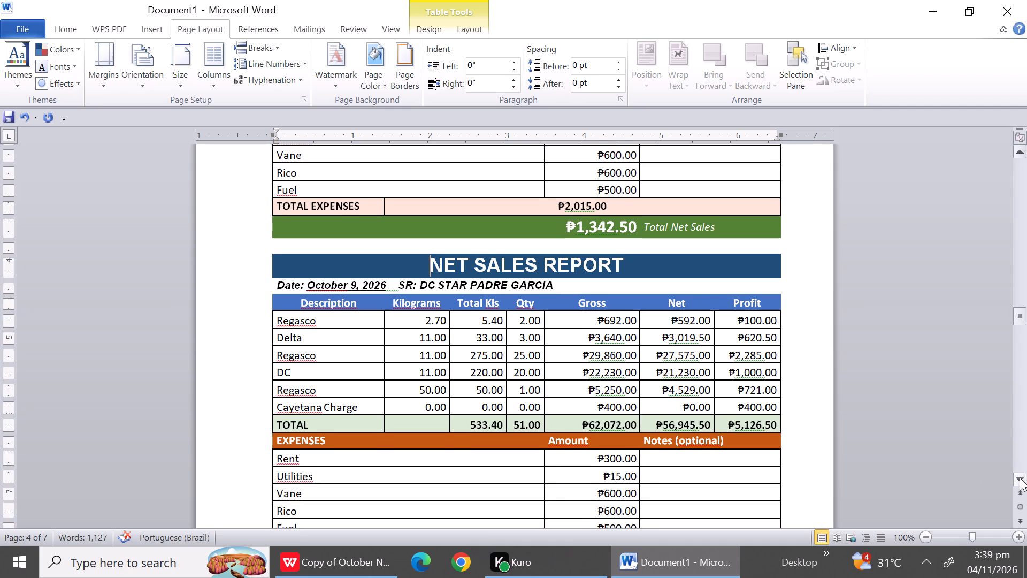
click(1020, 477)
triple_click(1020, 477)
triple_click(1020, 477)
triple_click(1020, 477)
triple_click(1020, 477)
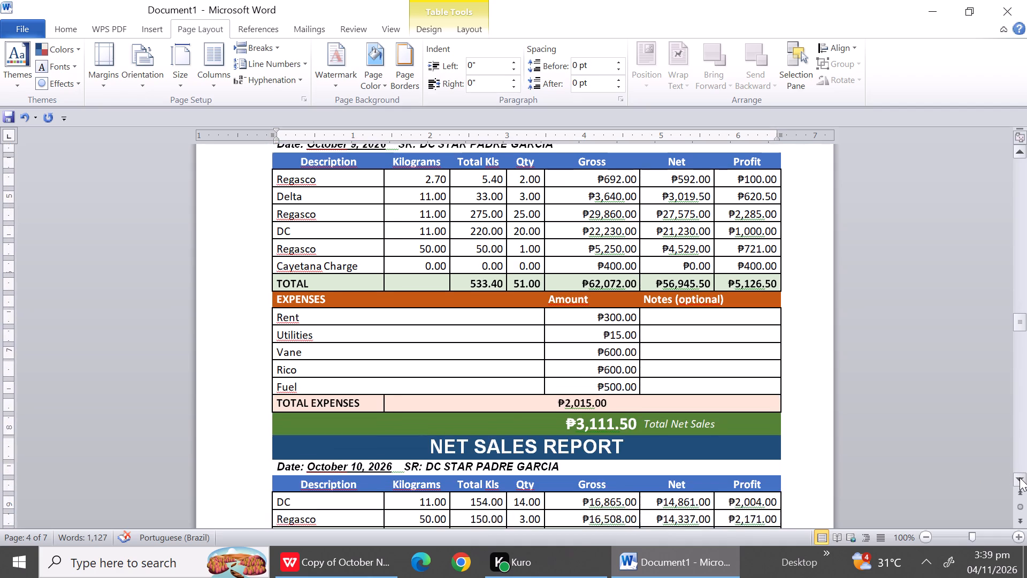
triple_click(1020, 477)
triple_click(1020, 477)
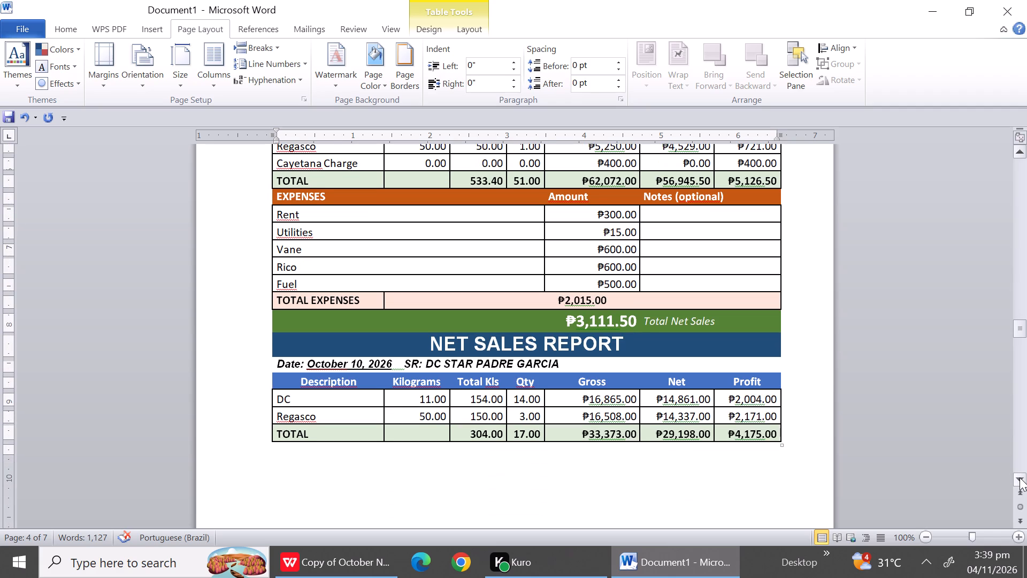
click(1020, 477)
triple_click(1020, 477)
triple_click(1020, 477)
click(1020, 477)
triple_click(1020, 477)
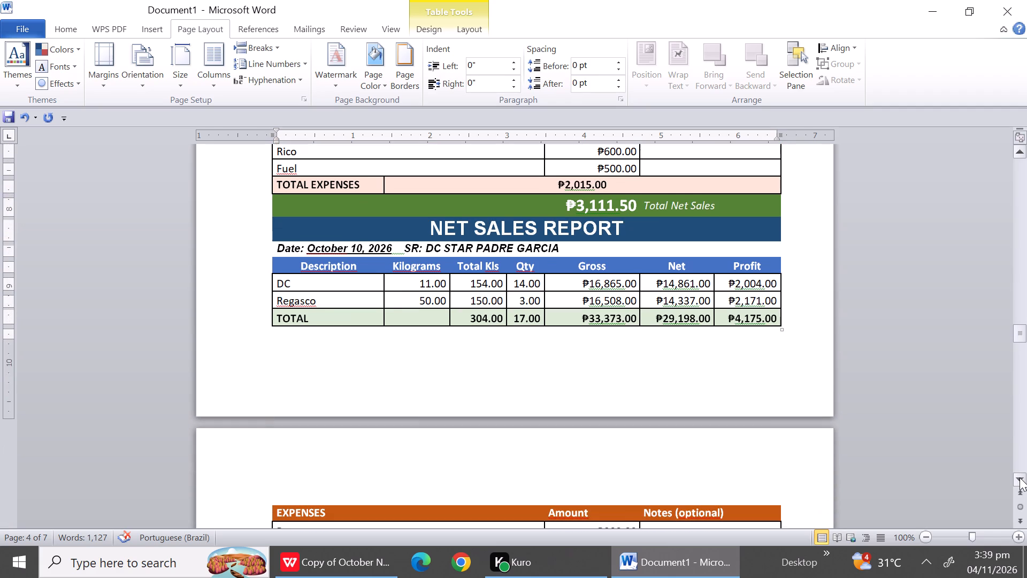
triple_click(1020, 477)
triple_click(1020, 477)
triple_click(1020, 477)
triple_click(1020, 477)
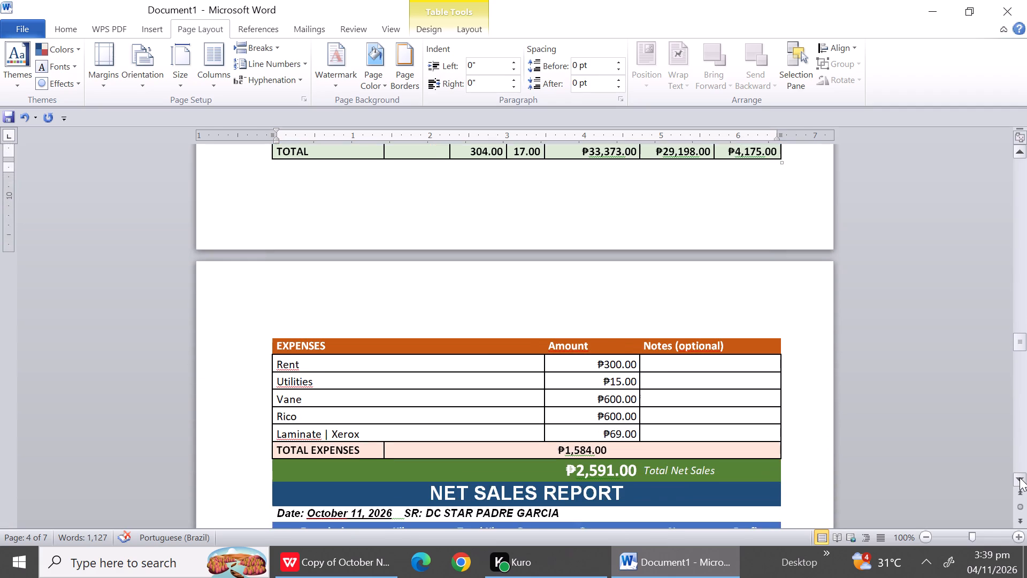
triple_click(1020, 477)
triple_click(1020, 477)
triple_click(1020, 477)
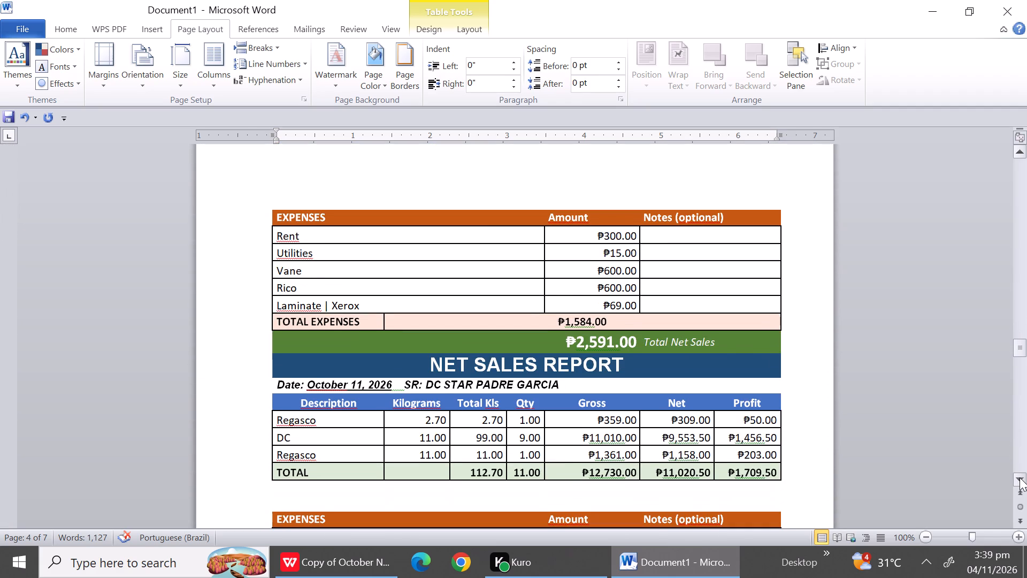
triple_click(1020, 477)
triple_click(1020, 477)
triple_click(1020, 477)
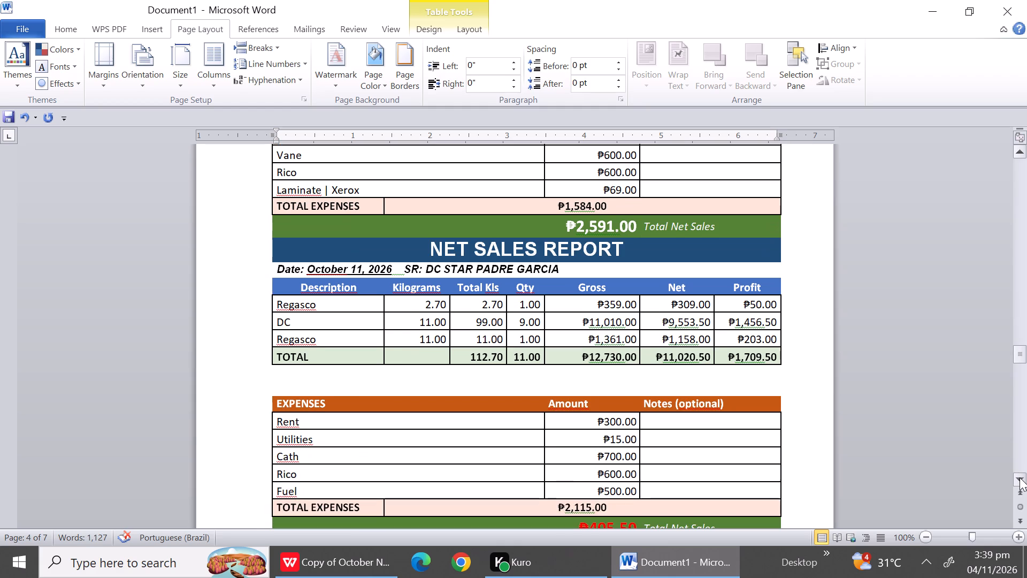
click(373, 387)
right_click(373, 387)
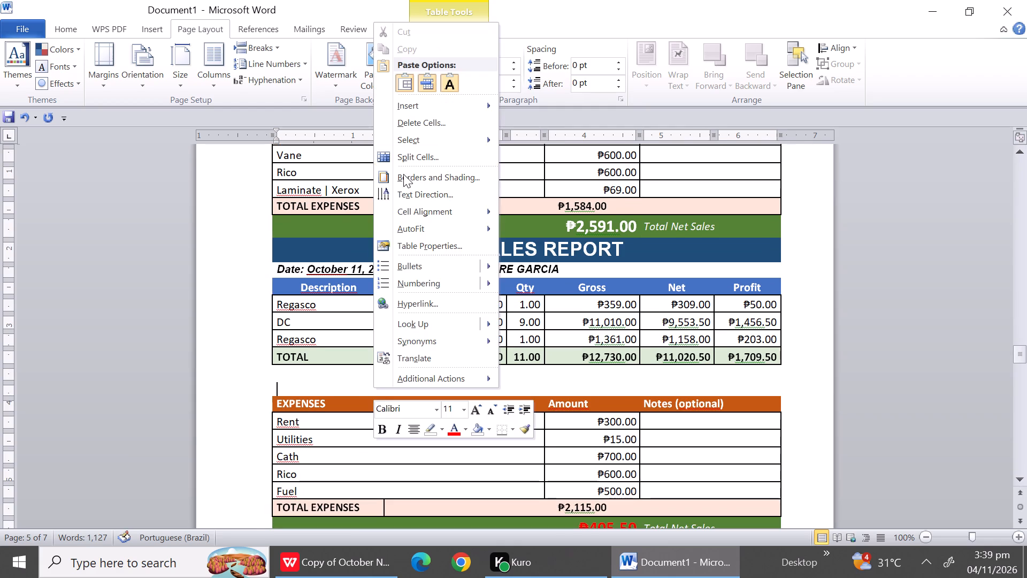
click(409, 125)
click(462, 265)
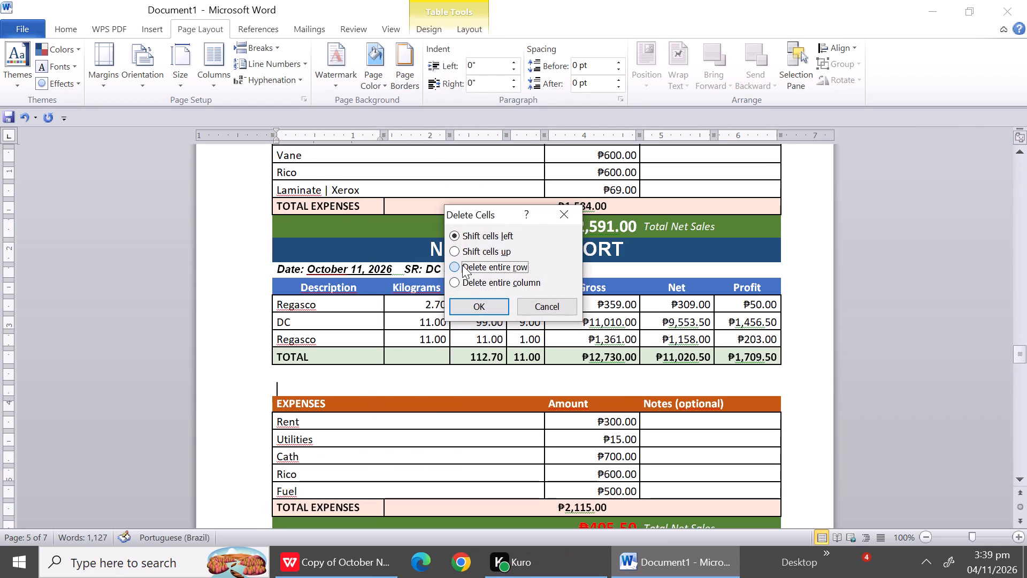
click(464, 301)
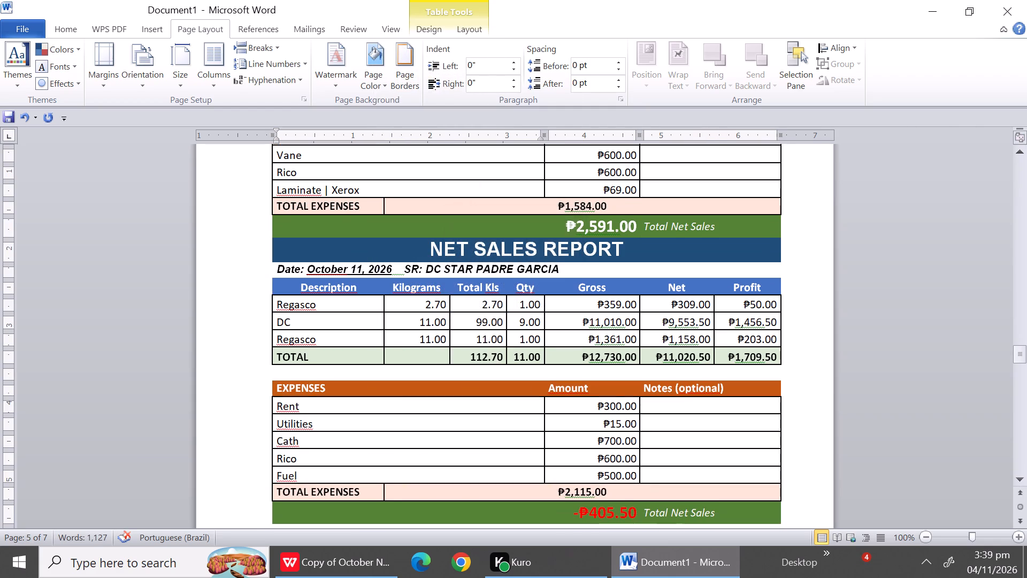
Delete the entire remaining blank row between the TOTAL row and the EXPENSES header in the October 11 report.
click(331, 369)
right_click(331, 369)
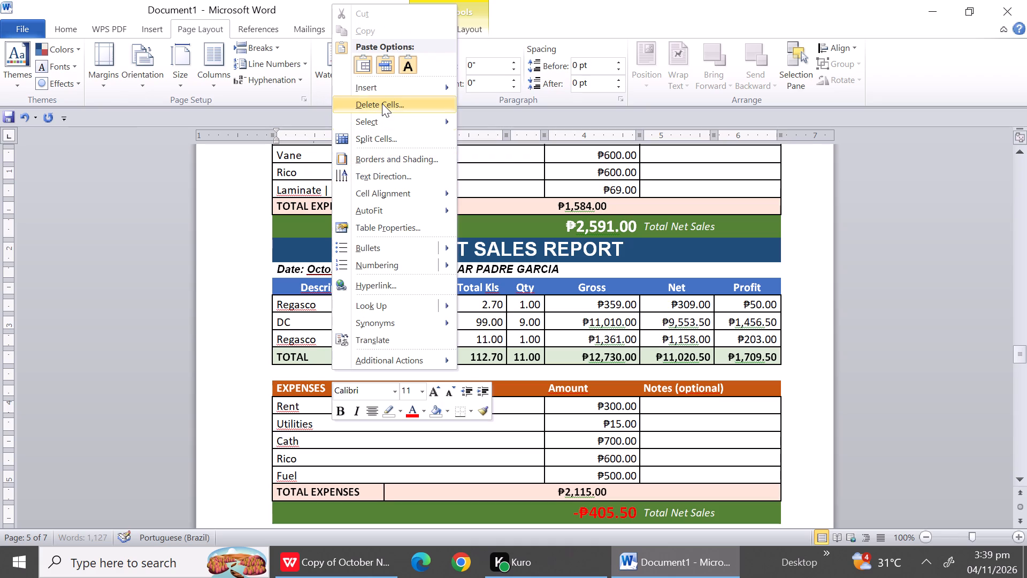
click(382, 103)
drag(518, 264, 491, 300)
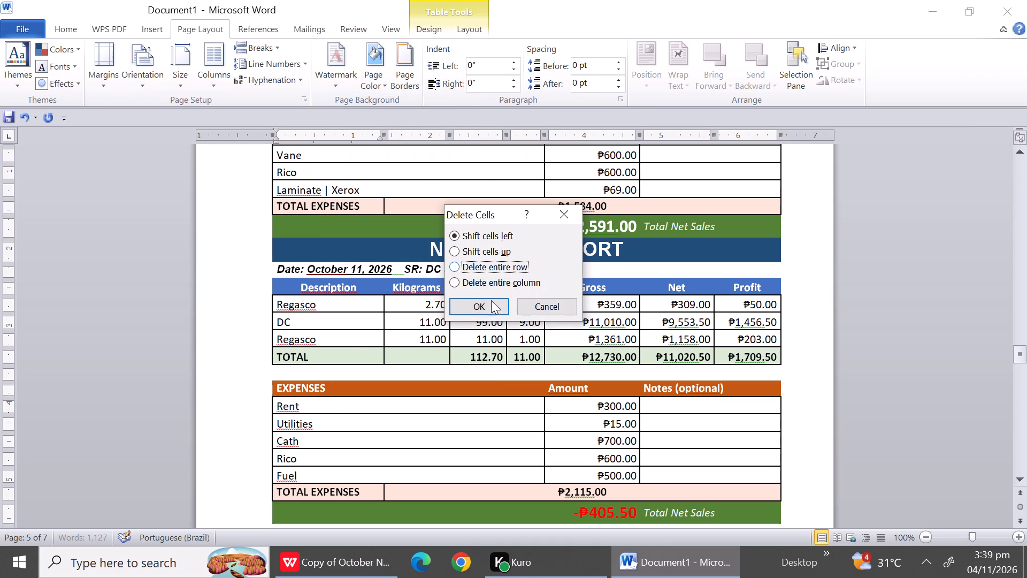
drag(491, 300, 491, 301)
click(491, 301)
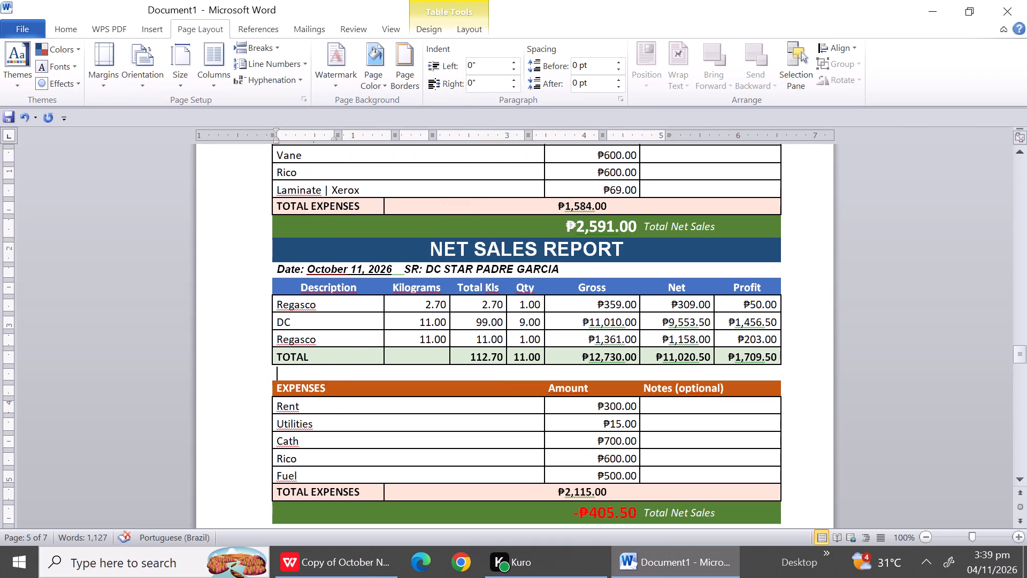
click(344, 374)
right_click(344, 374)
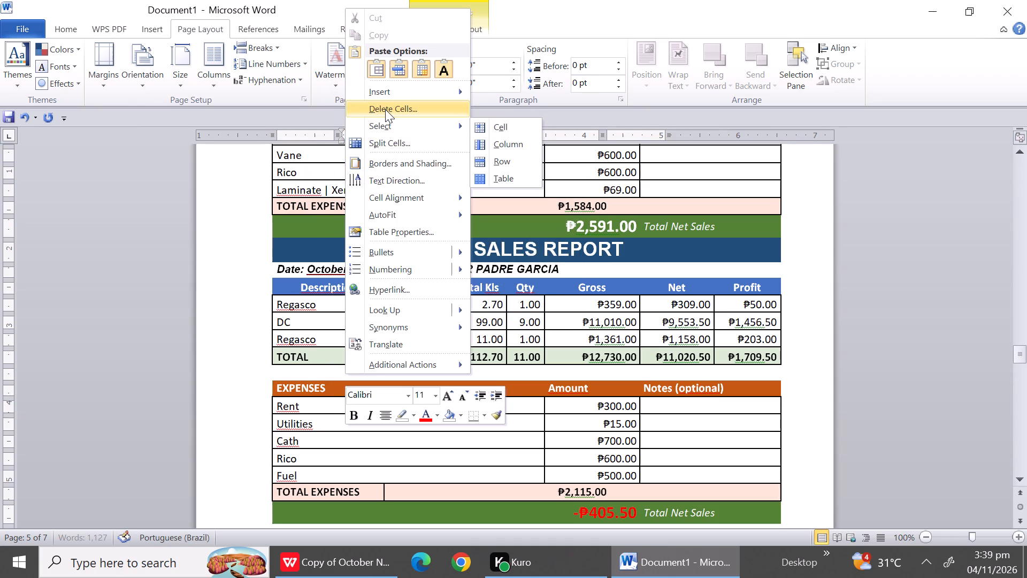
click(385, 109)
click(466, 263)
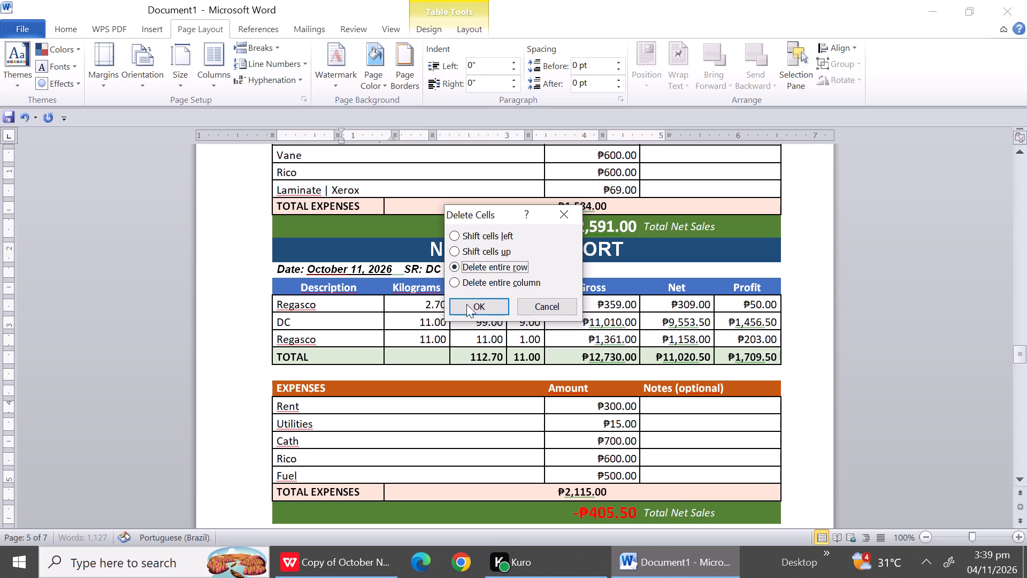
click(466, 306)
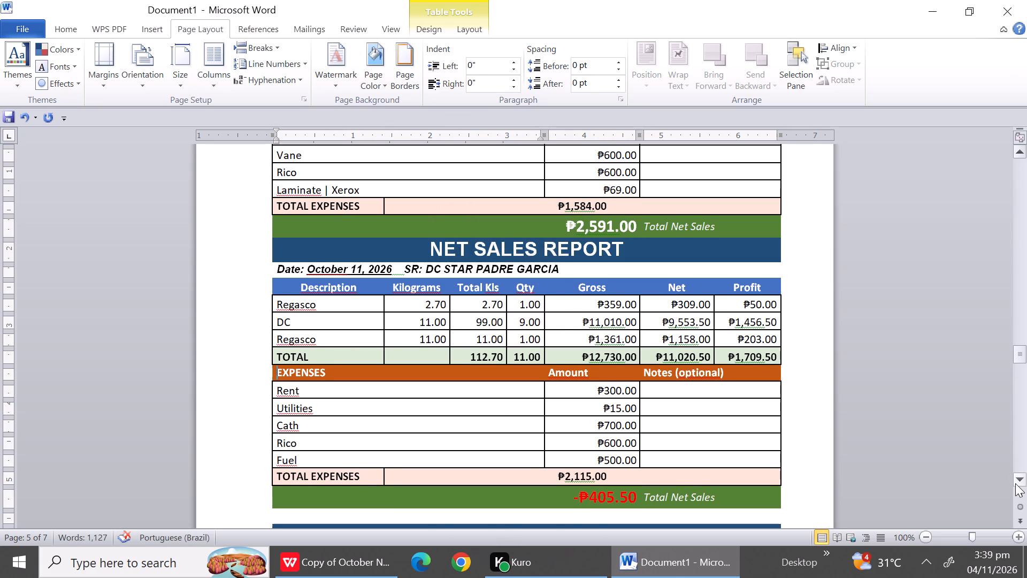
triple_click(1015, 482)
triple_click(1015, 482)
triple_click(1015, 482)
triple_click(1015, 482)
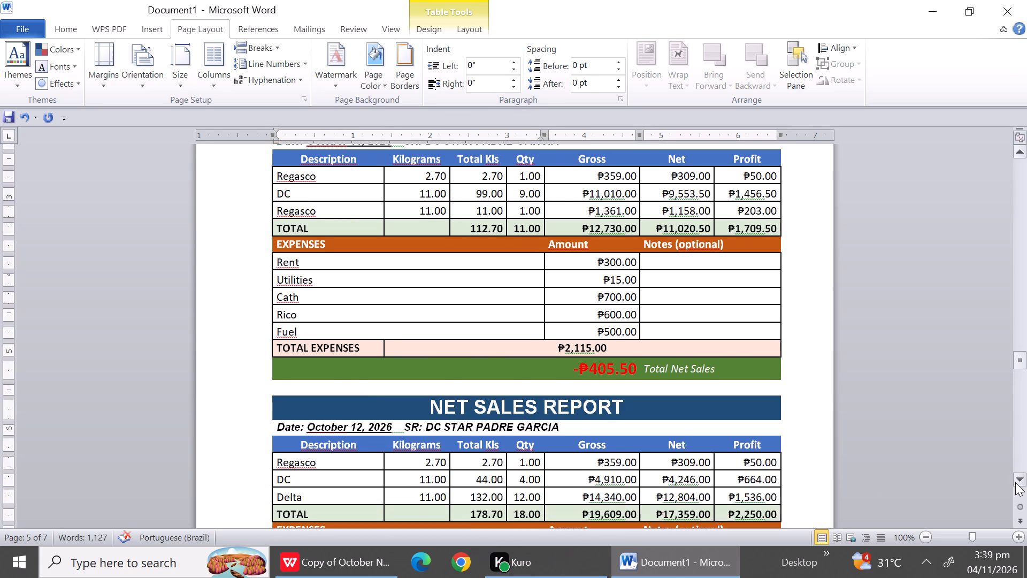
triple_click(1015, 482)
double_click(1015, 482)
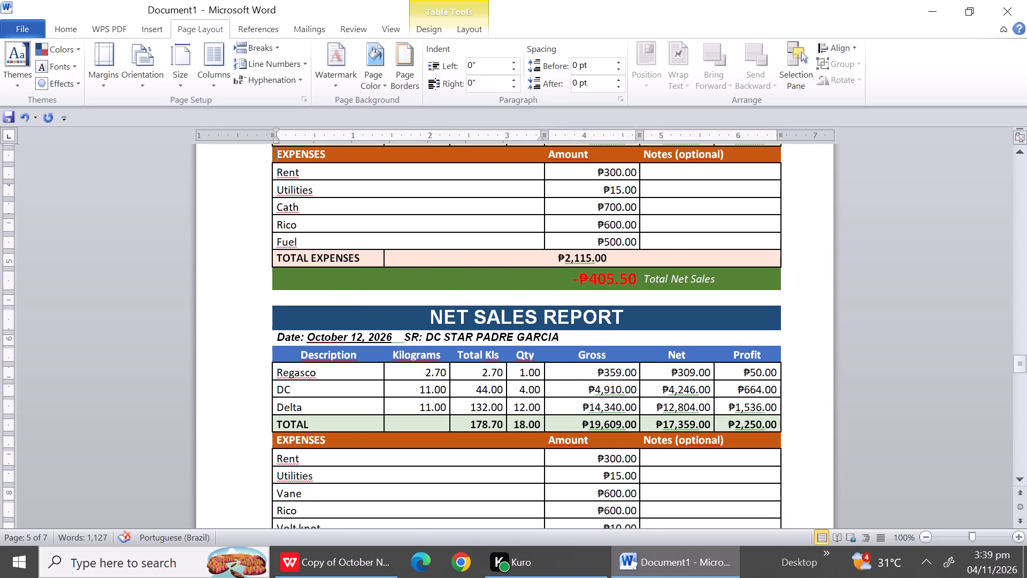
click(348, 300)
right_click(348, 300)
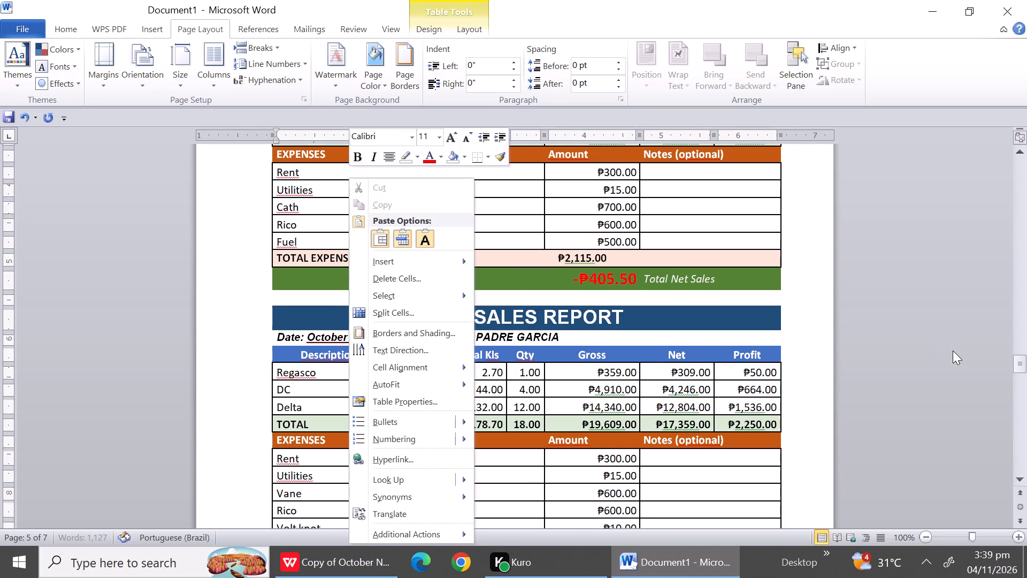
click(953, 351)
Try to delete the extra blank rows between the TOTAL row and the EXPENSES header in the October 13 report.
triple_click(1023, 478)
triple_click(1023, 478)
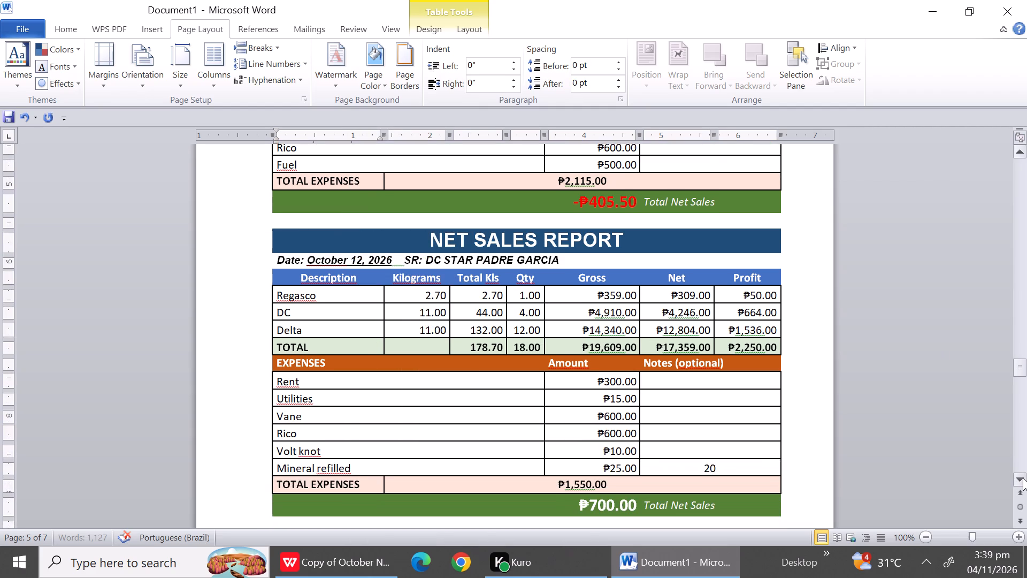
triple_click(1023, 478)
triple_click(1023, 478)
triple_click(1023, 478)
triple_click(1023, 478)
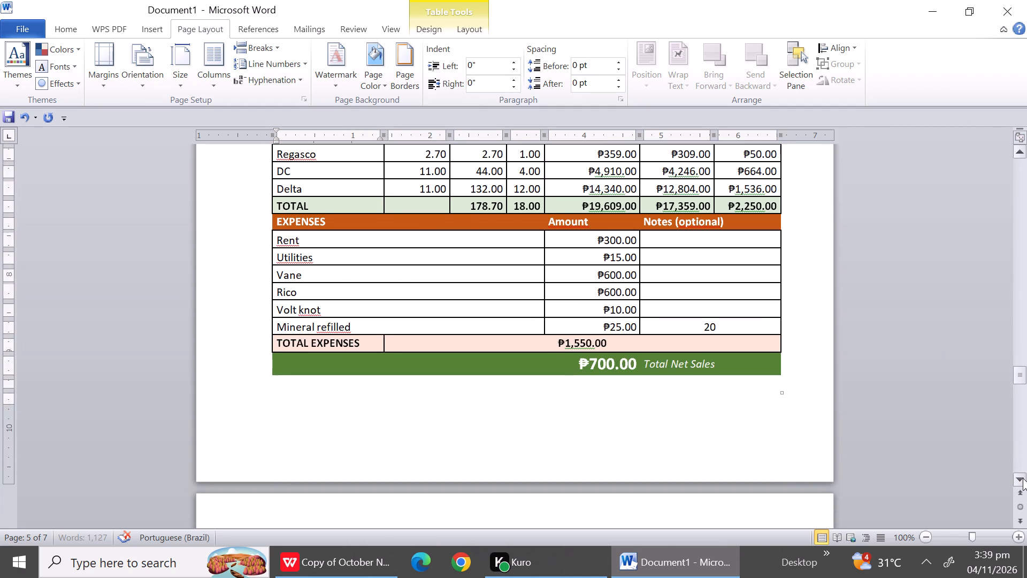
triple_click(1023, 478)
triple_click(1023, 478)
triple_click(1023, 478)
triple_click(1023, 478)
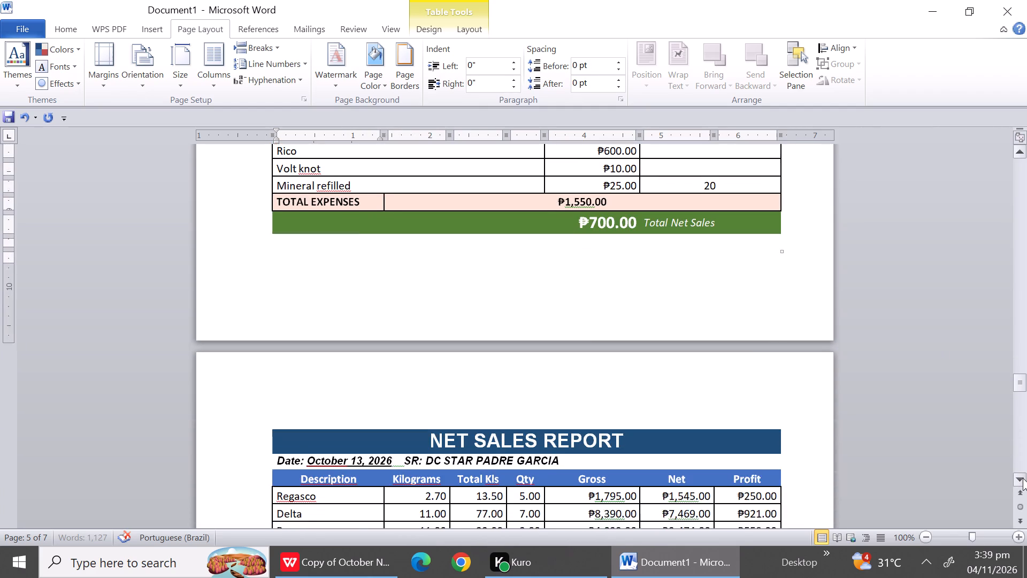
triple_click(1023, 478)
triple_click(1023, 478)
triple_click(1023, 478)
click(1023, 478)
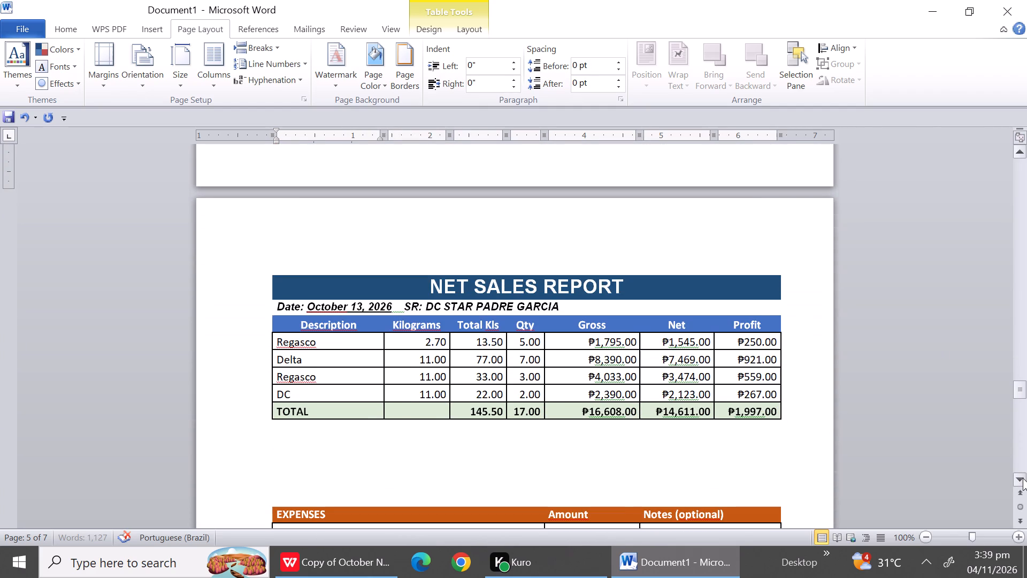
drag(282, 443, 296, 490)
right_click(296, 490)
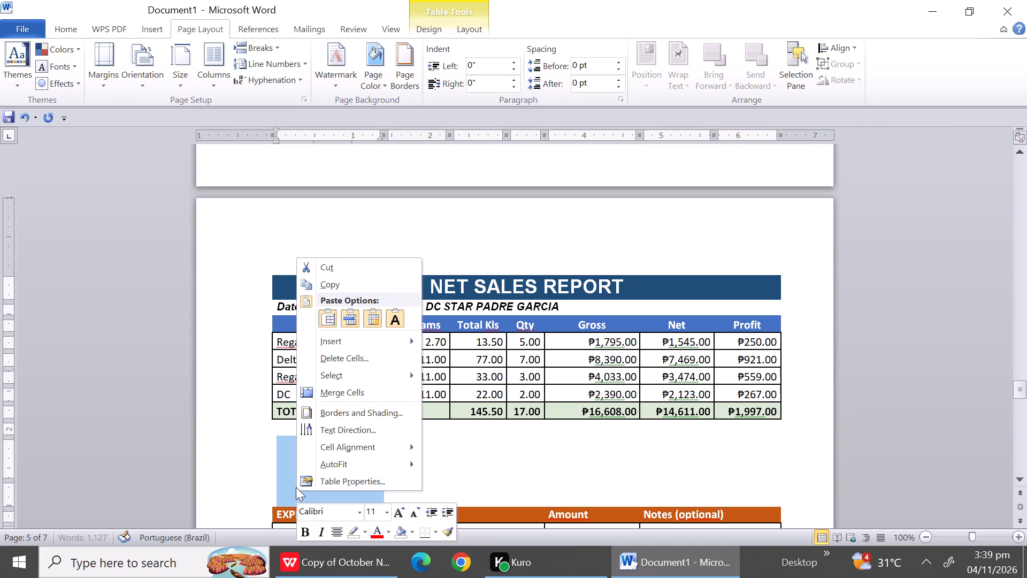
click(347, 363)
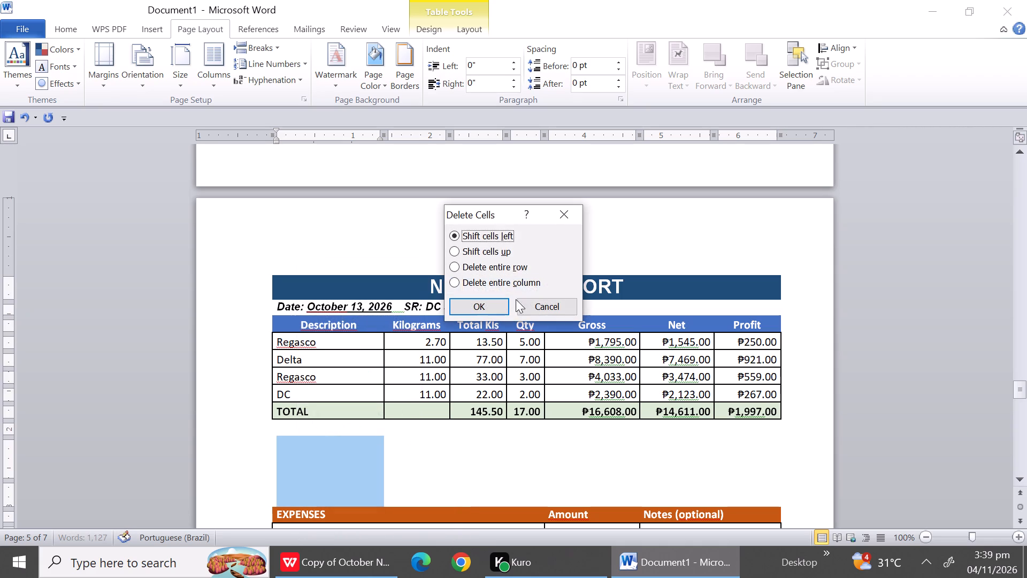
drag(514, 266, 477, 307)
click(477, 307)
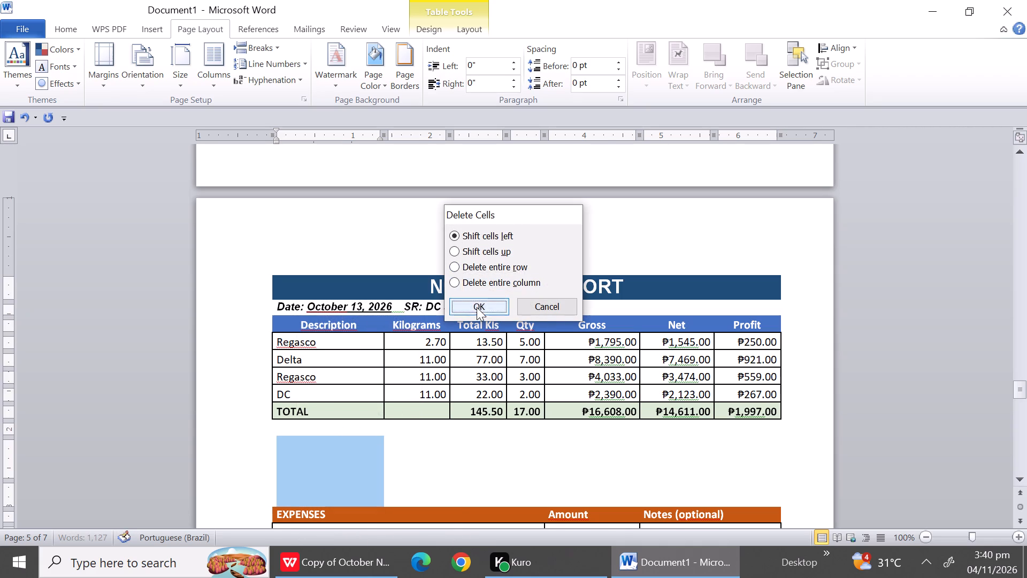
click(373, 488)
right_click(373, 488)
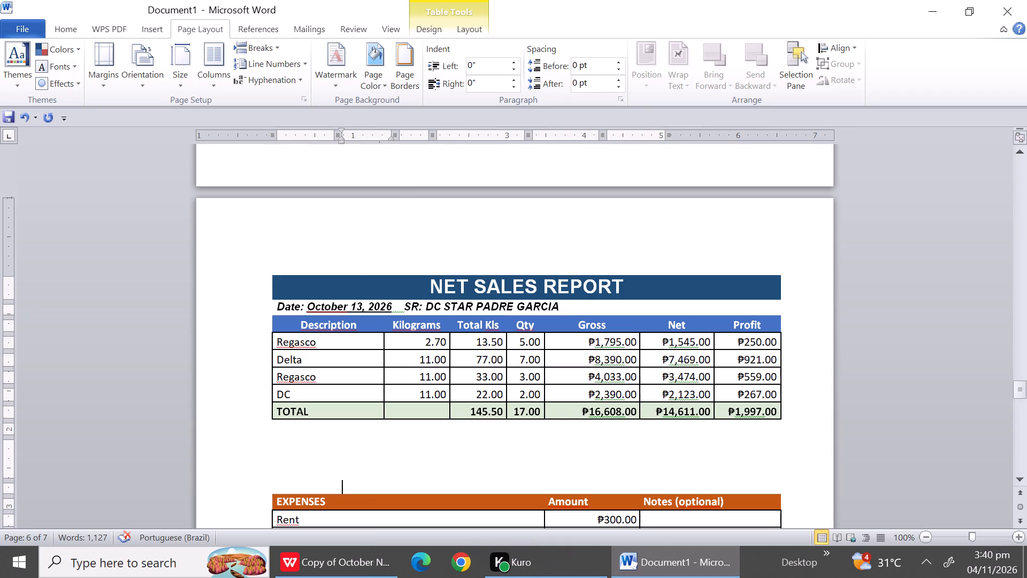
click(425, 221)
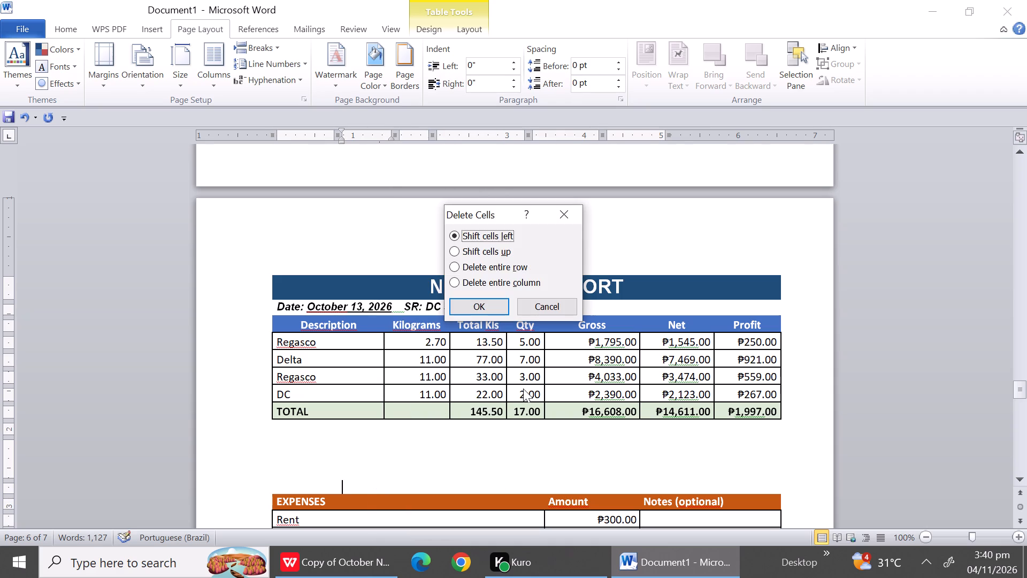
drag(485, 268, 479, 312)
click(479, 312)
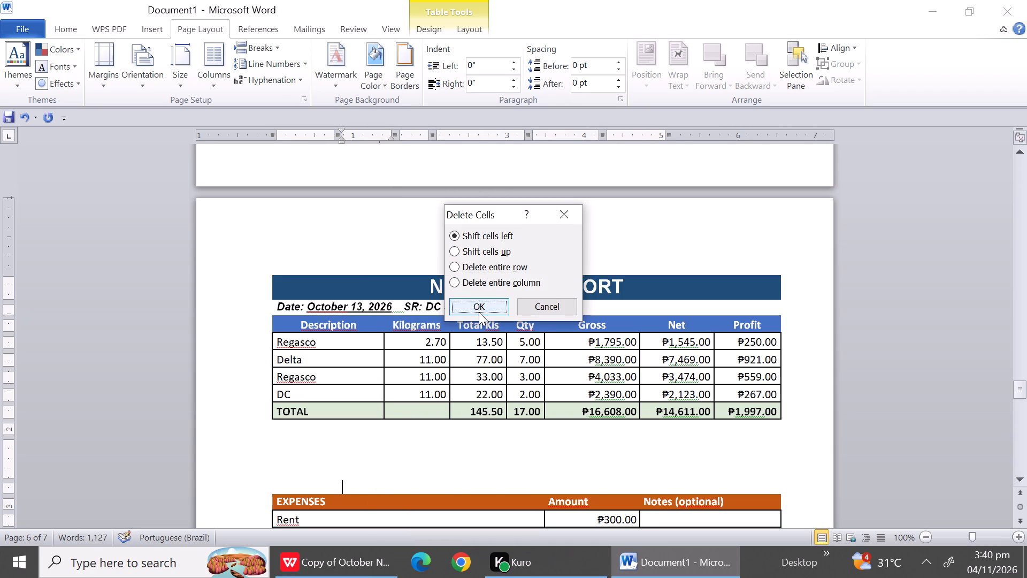
Delete two entire blank rows between the TOTAL row and the EXPENSES header in the October 13 report, keeping one blank row.
click(288, 451)
right_click(288, 451)
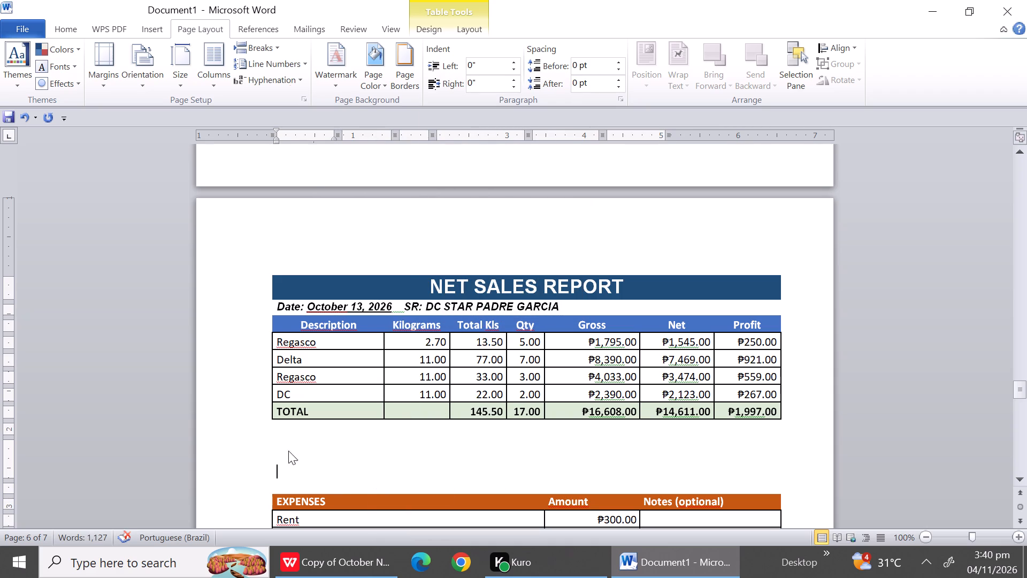
click(347, 190)
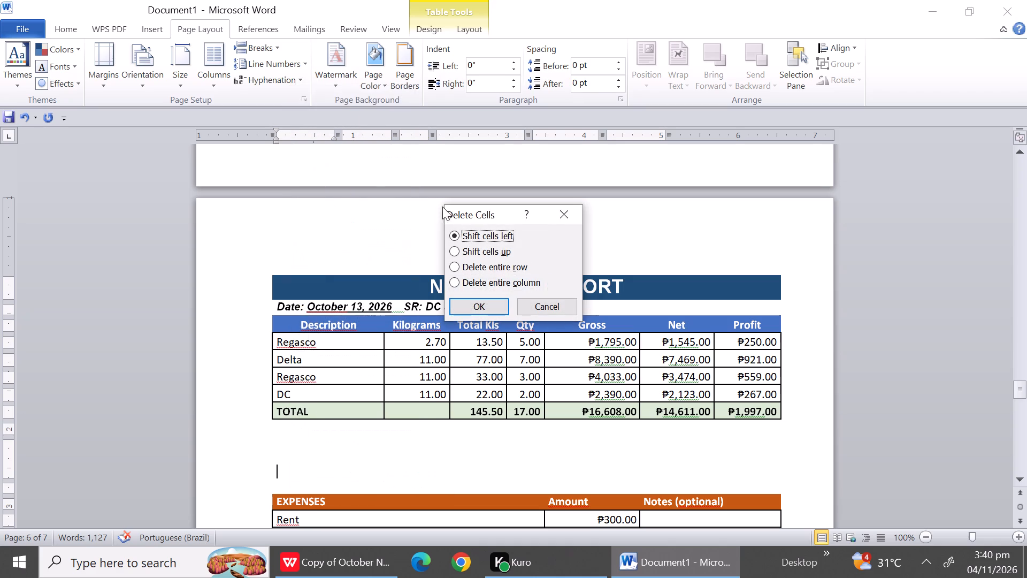
click(459, 266)
click(463, 301)
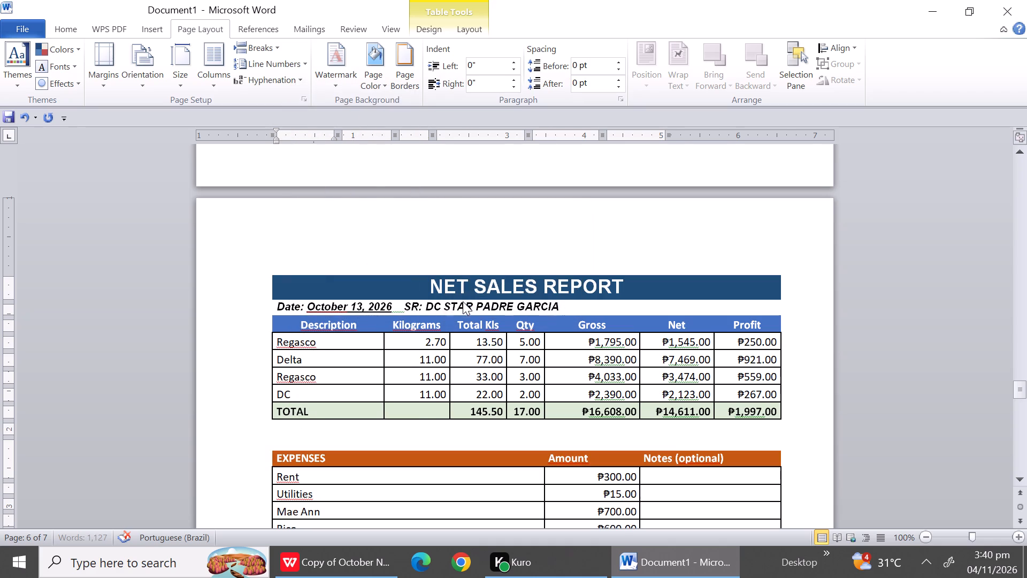
right_click(292, 442)
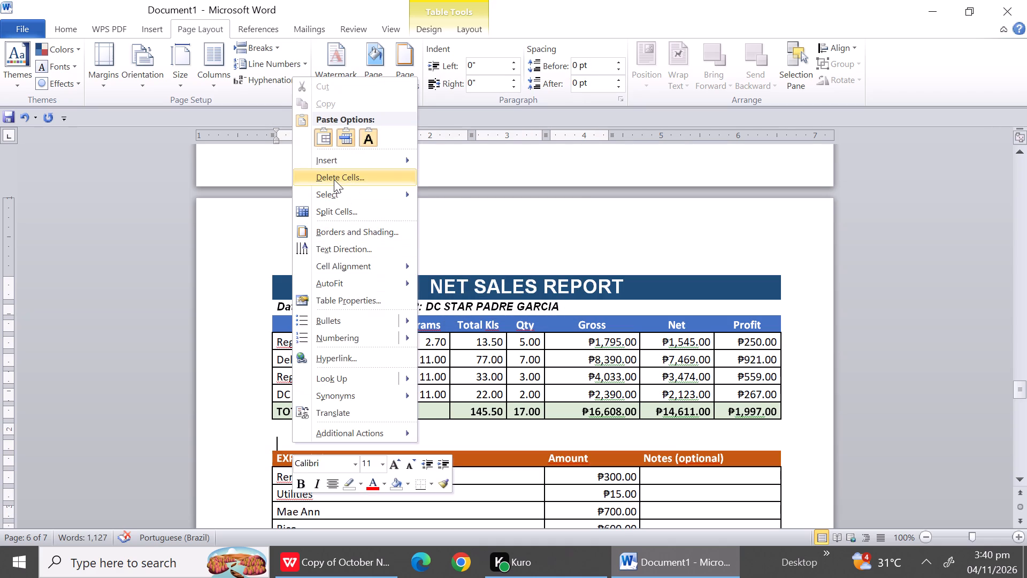
click(333, 179)
click(469, 269)
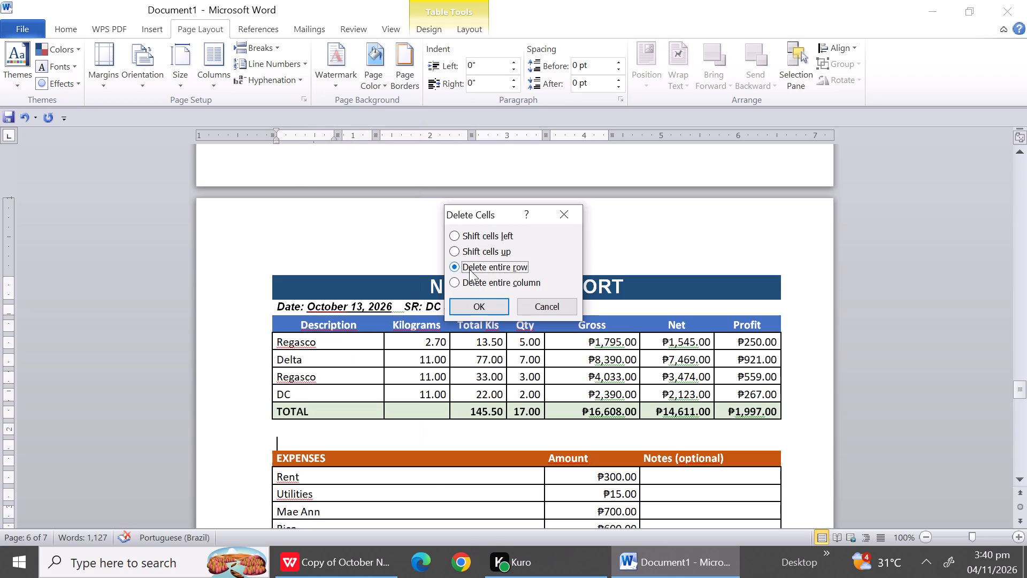
click(473, 308)
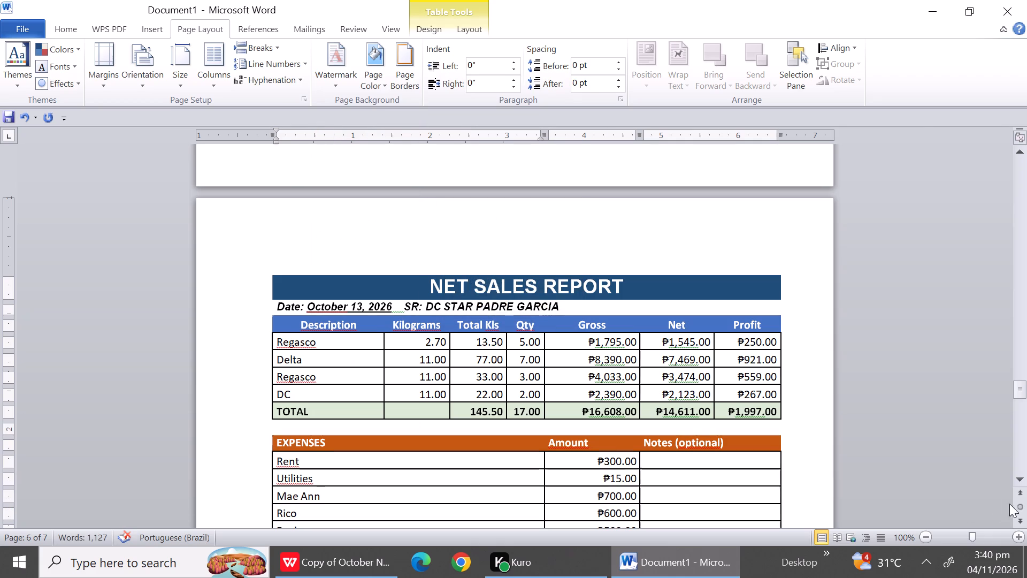
Insert a blank row below the TOTAL row in the October 15 report to push the EXPENSES header onto the next page.
click(1015, 478)
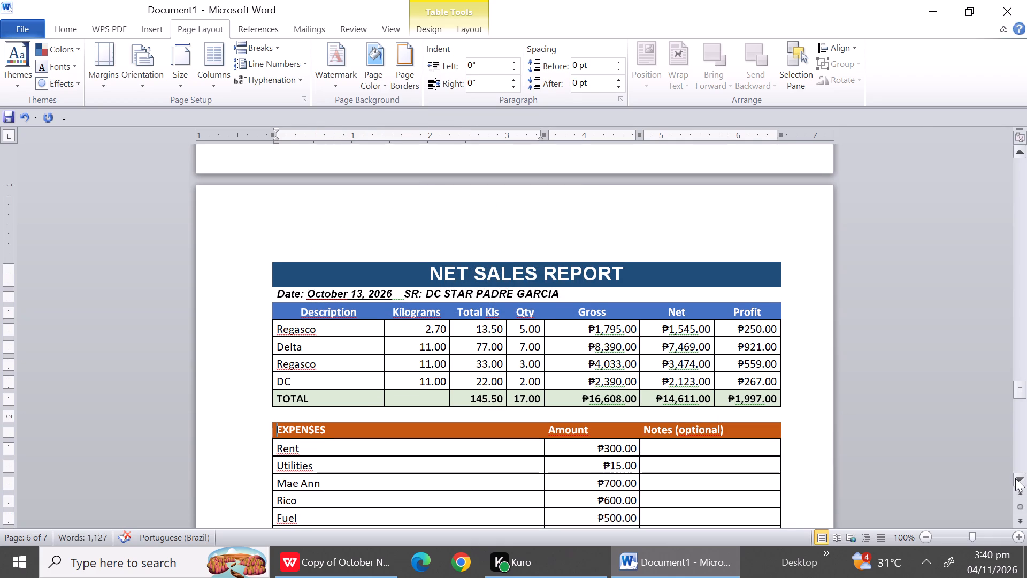
triple_click(1015, 478)
triple_click(1015, 478)
triple_click(1015, 478)
triple_click(1015, 478)
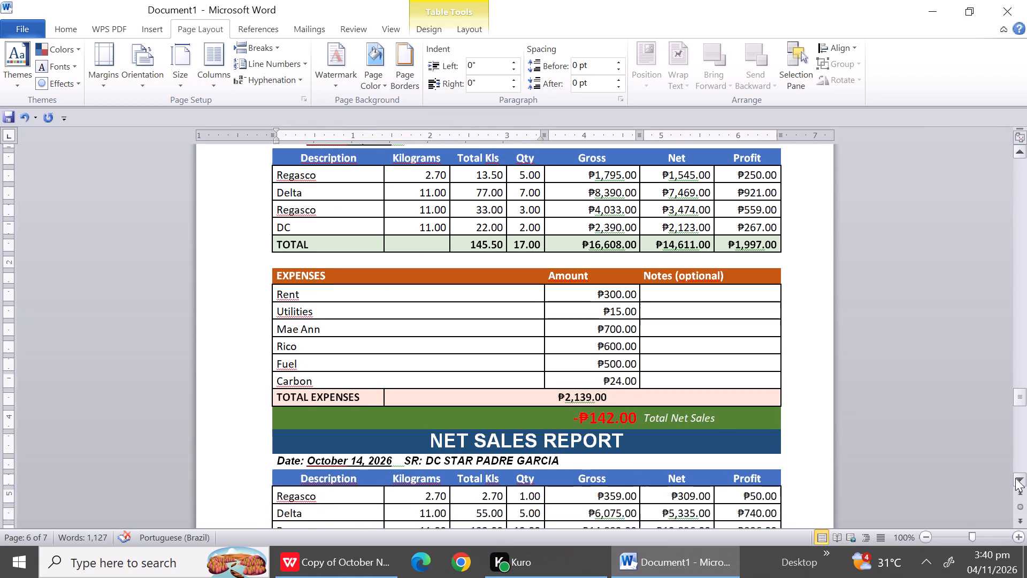
triple_click(1015, 478)
triple_click(1015, 478)
triple_click(1015, 478)
triple_click(1015, 478)
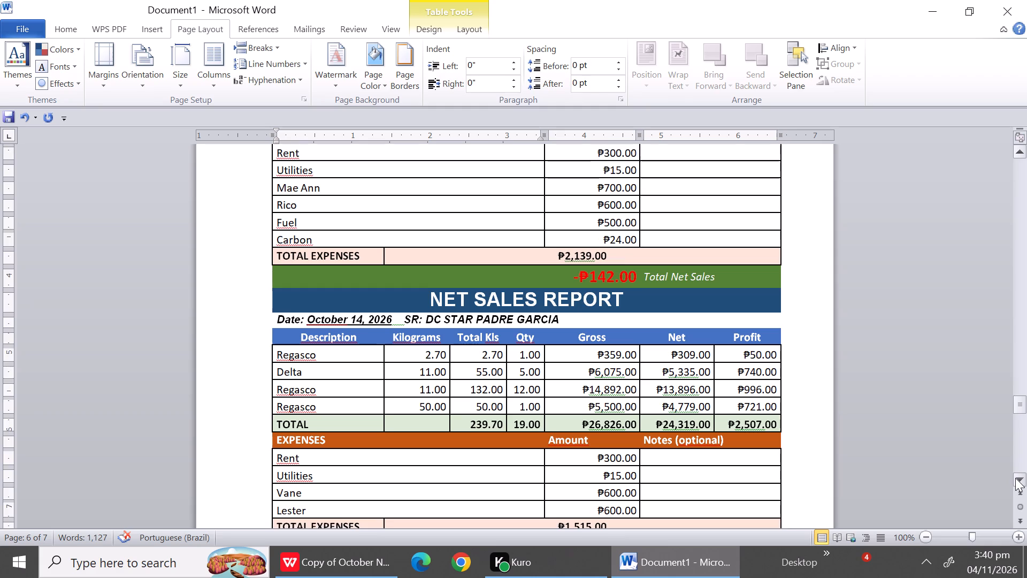
triple_click(1015, 478)
triple_click(1015, 478)
triple_click(1015, 478)
triple_click(1015, 478)
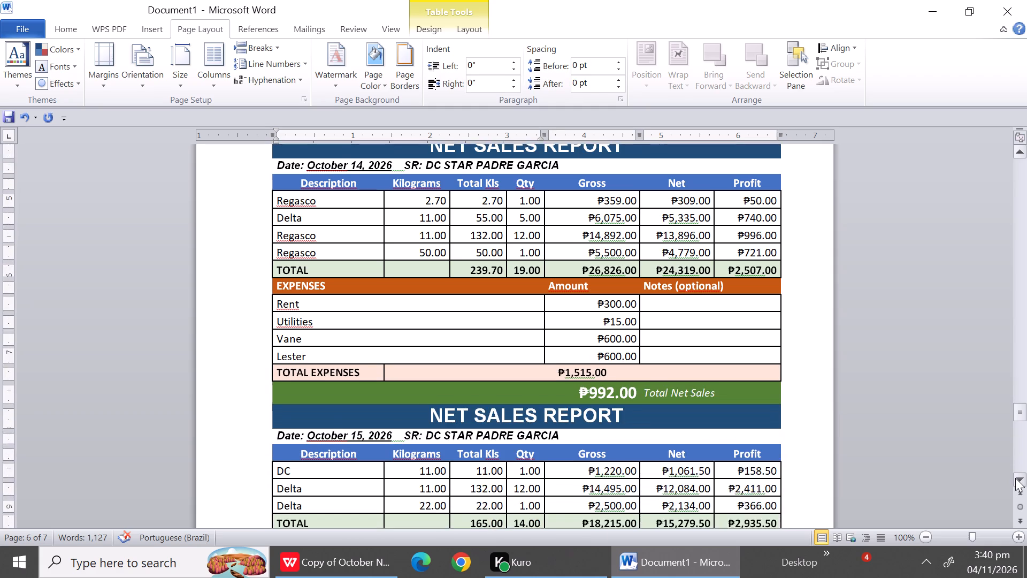
triple_click(1015, 478)
triple_click(1015, 478)
triple_click(1015, 478)
triple_click(1015, 478)
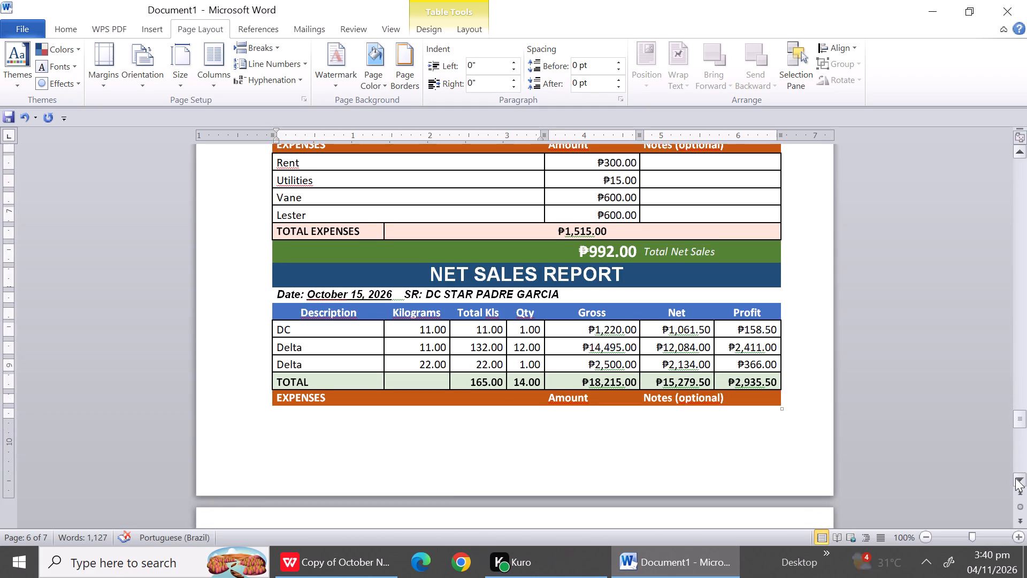
click(1015, 478)
triple_click(1015, 478)
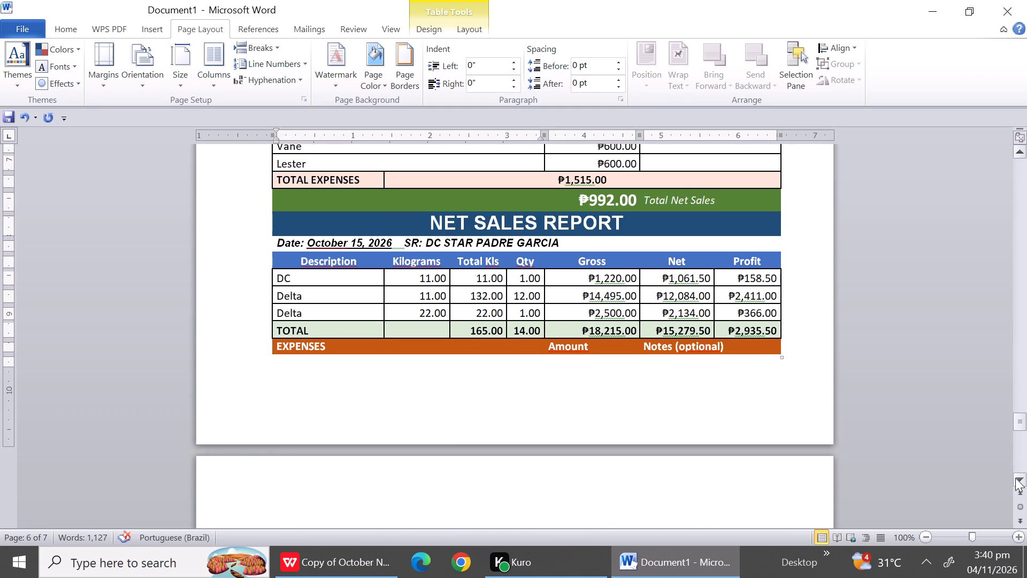
double_click(1015, 478)
triple_click(1015, 478)
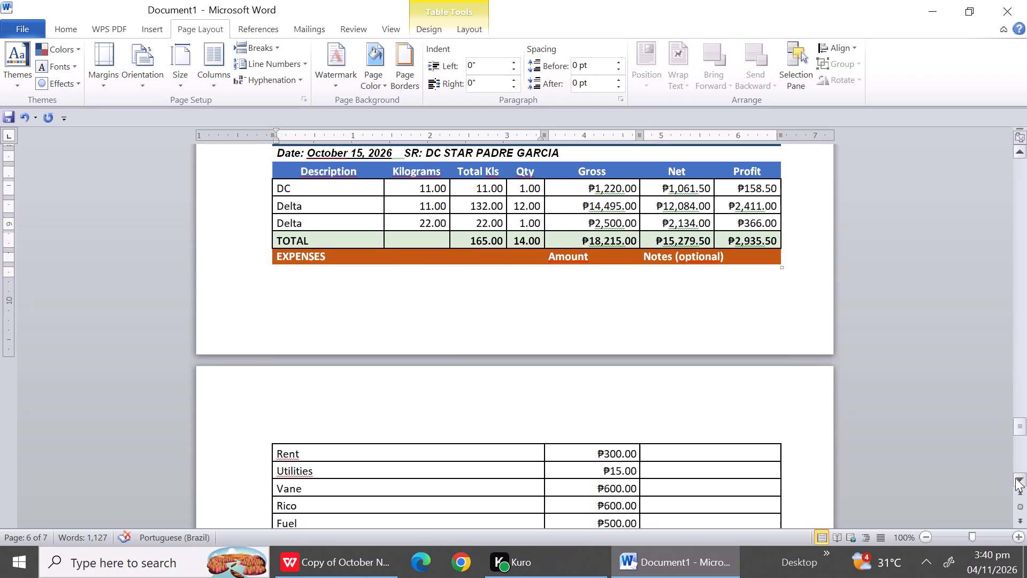
click(1015, 478)
click(788, 221)
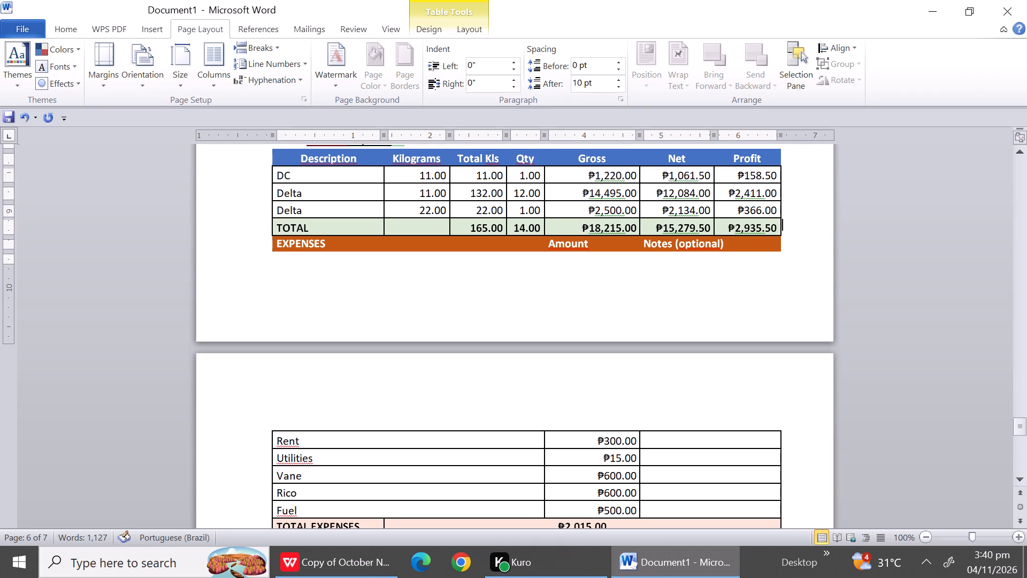
key(Return)
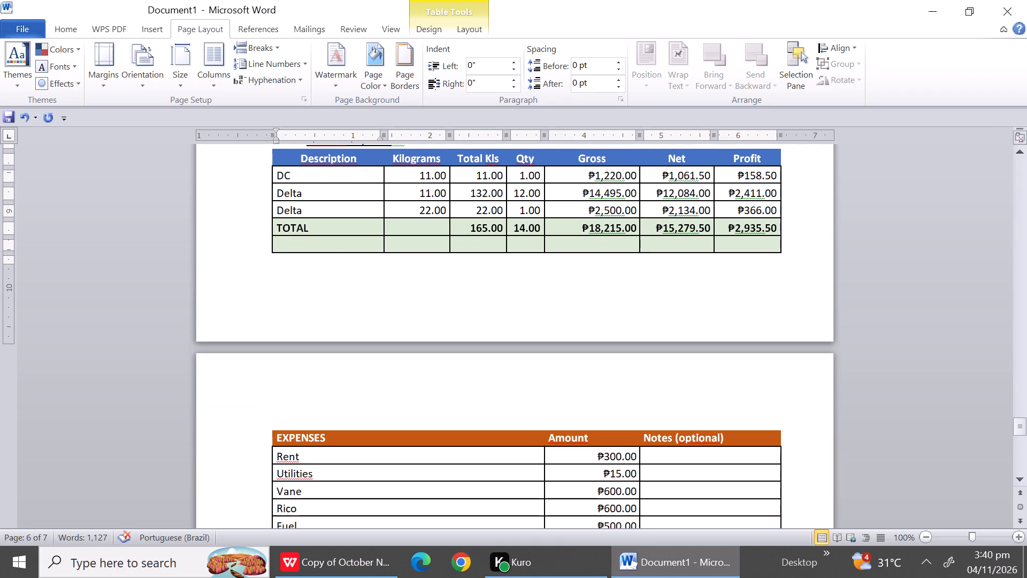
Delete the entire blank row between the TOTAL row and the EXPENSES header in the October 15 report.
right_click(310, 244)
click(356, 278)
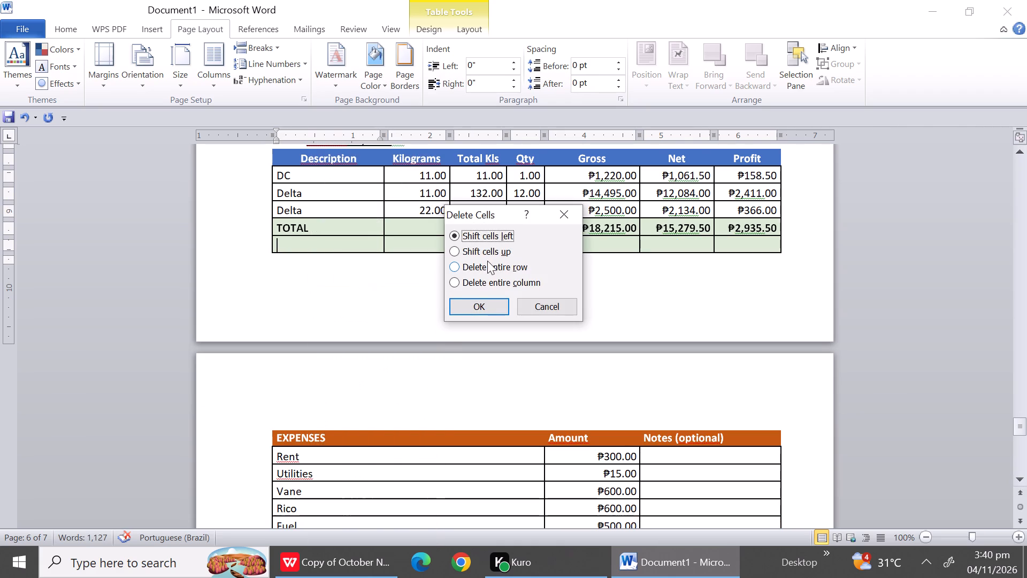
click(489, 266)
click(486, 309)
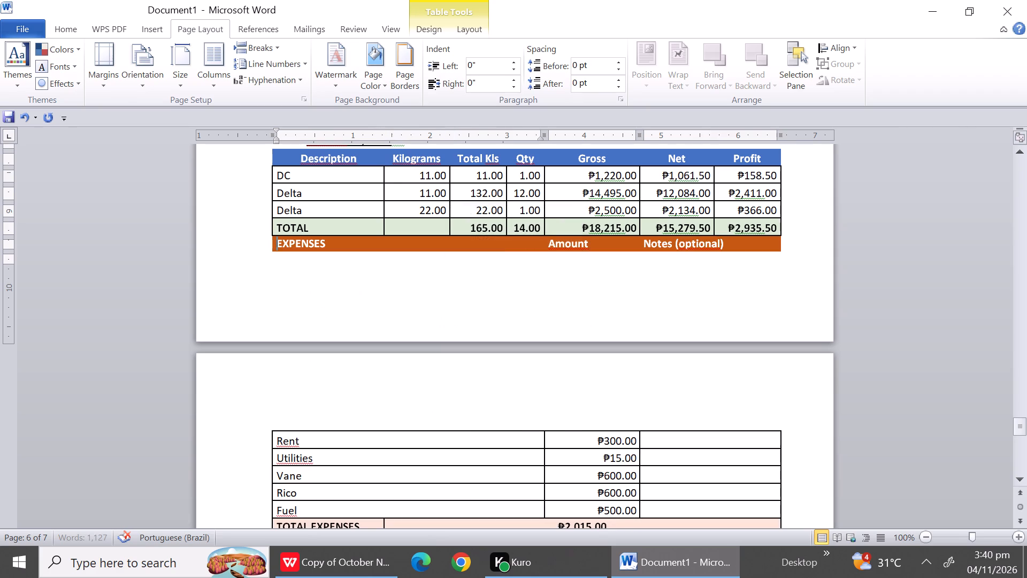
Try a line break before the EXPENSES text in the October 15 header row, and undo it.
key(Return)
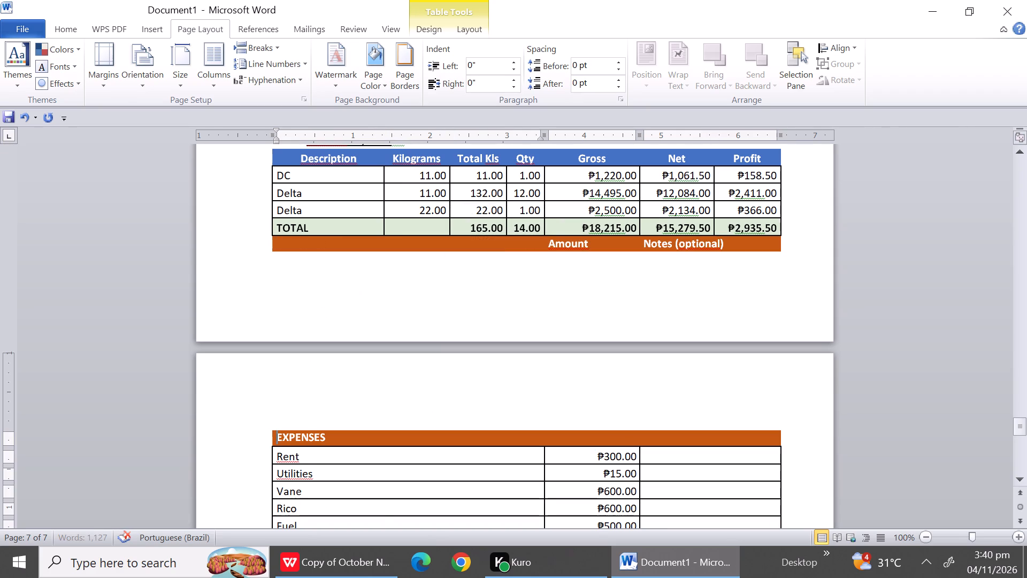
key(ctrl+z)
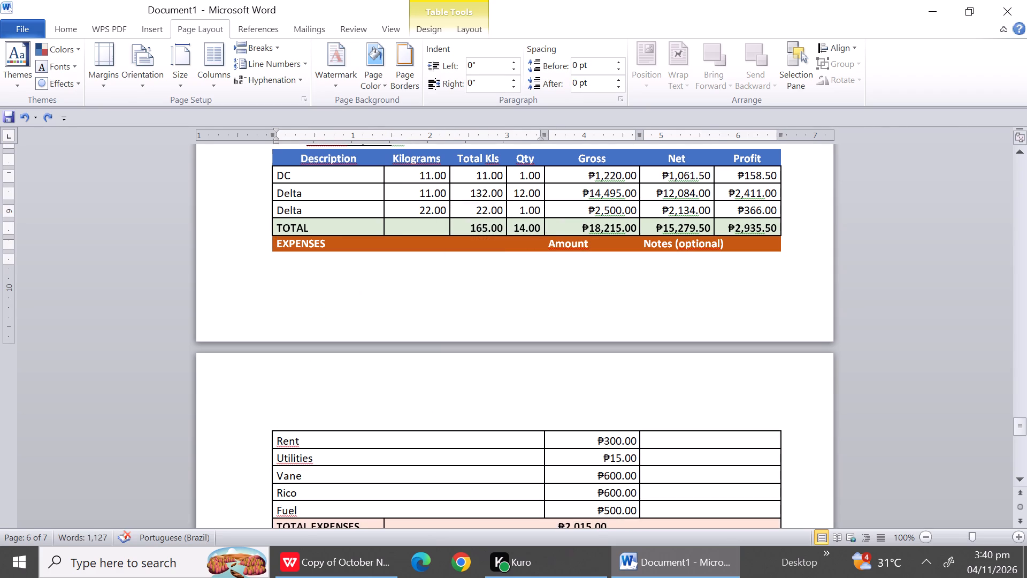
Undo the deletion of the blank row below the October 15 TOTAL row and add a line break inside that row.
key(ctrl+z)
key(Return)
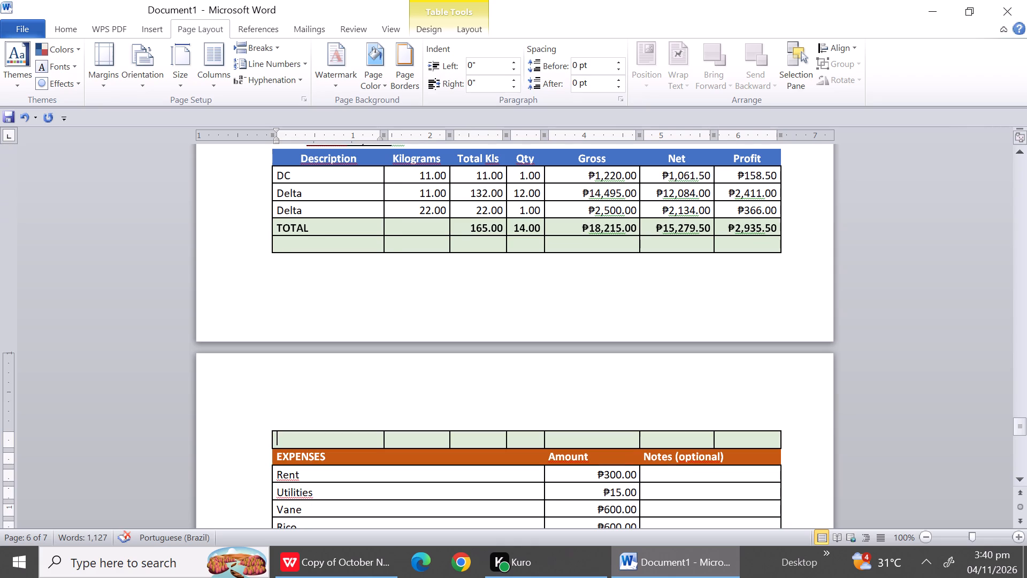
Delete the entire blank row between the TOTAL row and the EXPENSES header in the October 15 report.
click(314, 246)
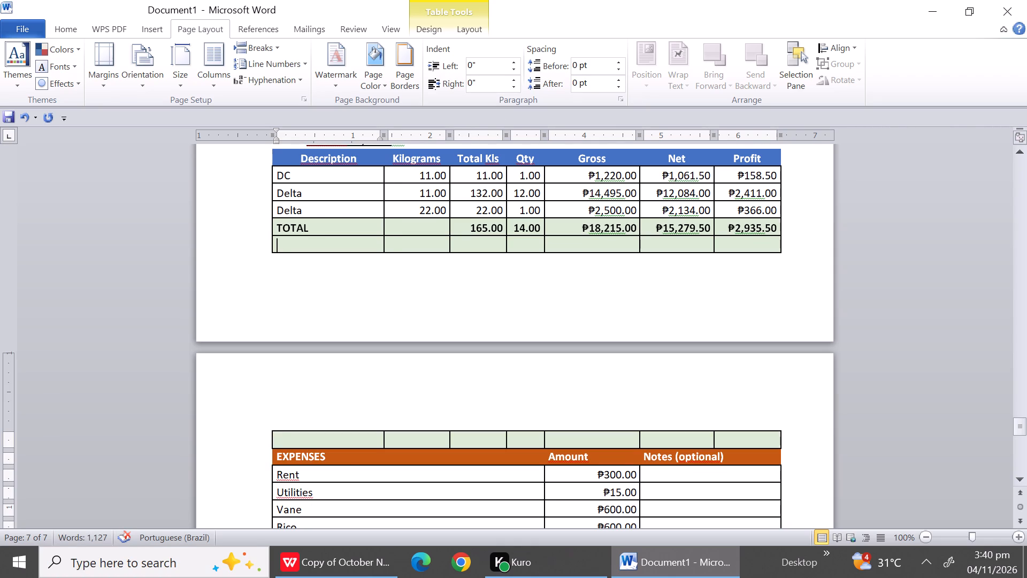
right_click(314, 246)
click(369, 282)
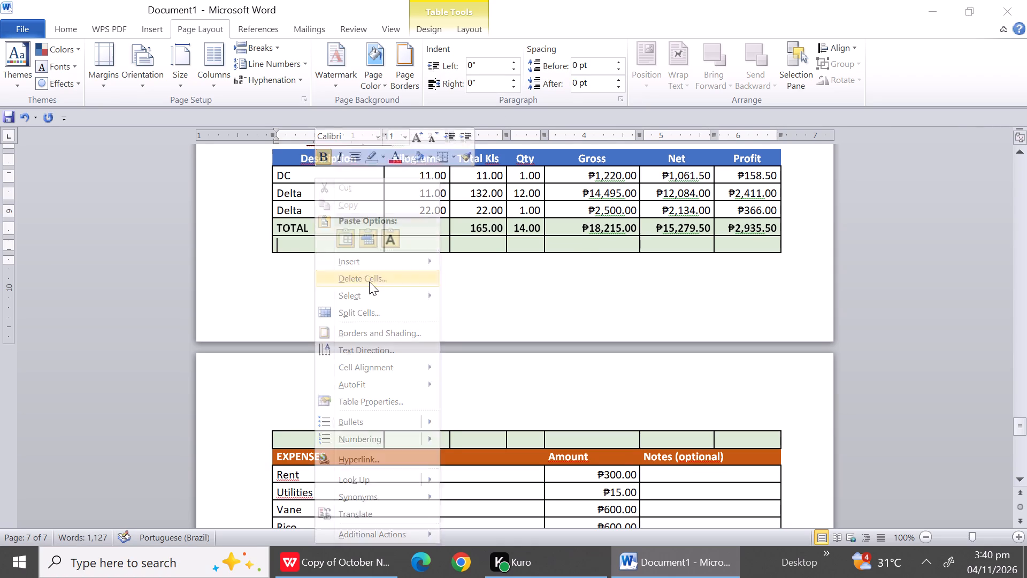
click(477, 262)
click(476, 307)
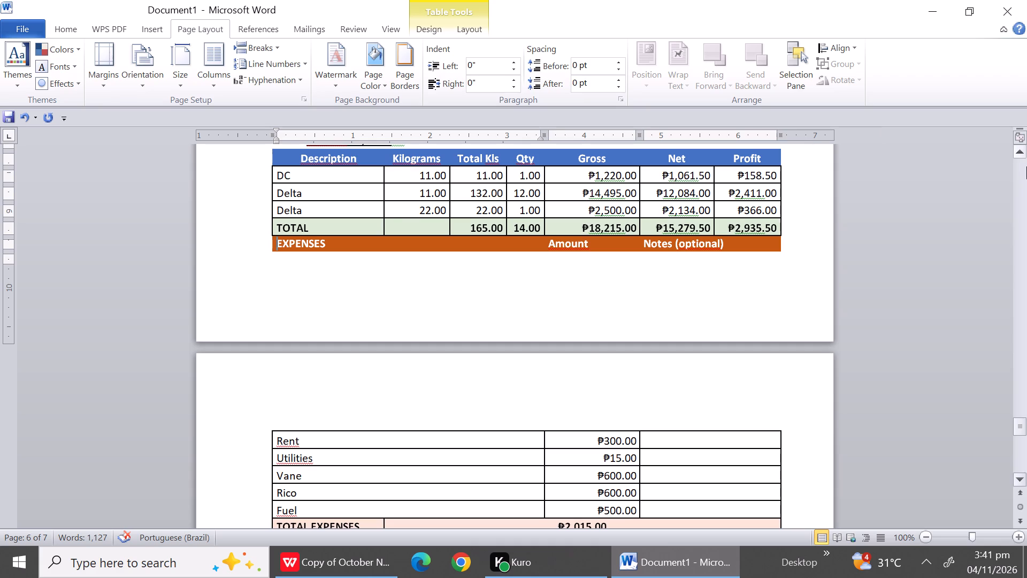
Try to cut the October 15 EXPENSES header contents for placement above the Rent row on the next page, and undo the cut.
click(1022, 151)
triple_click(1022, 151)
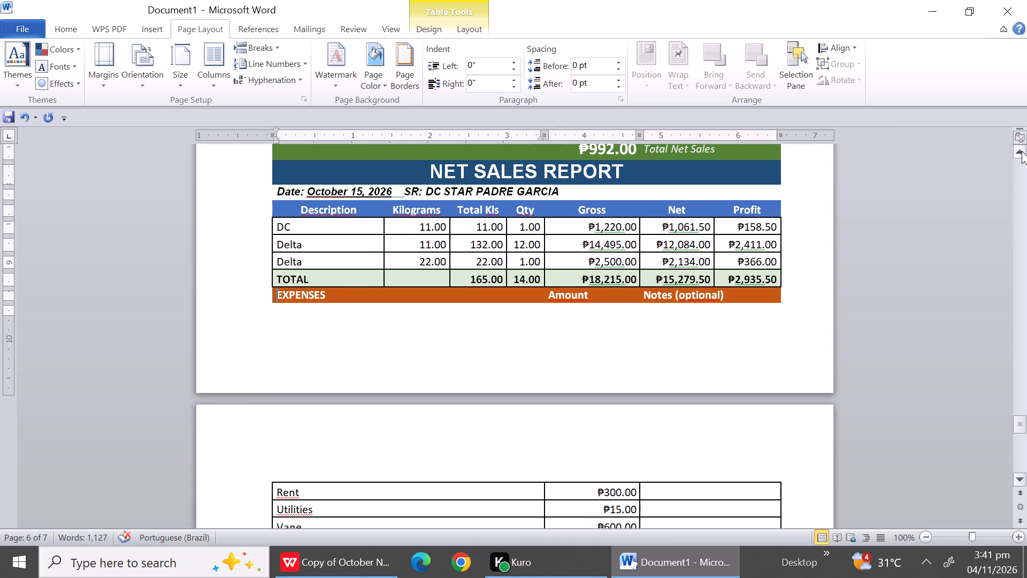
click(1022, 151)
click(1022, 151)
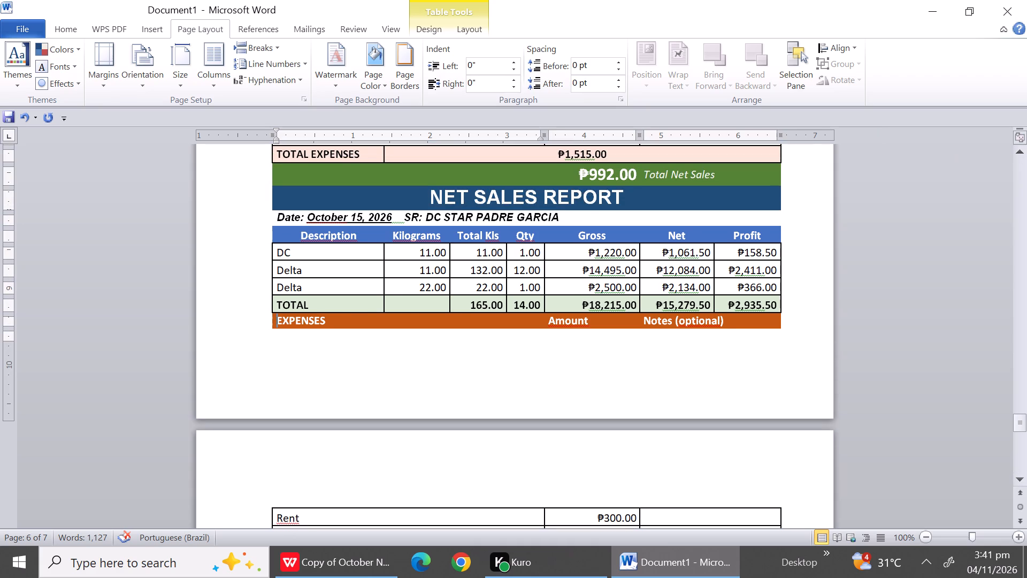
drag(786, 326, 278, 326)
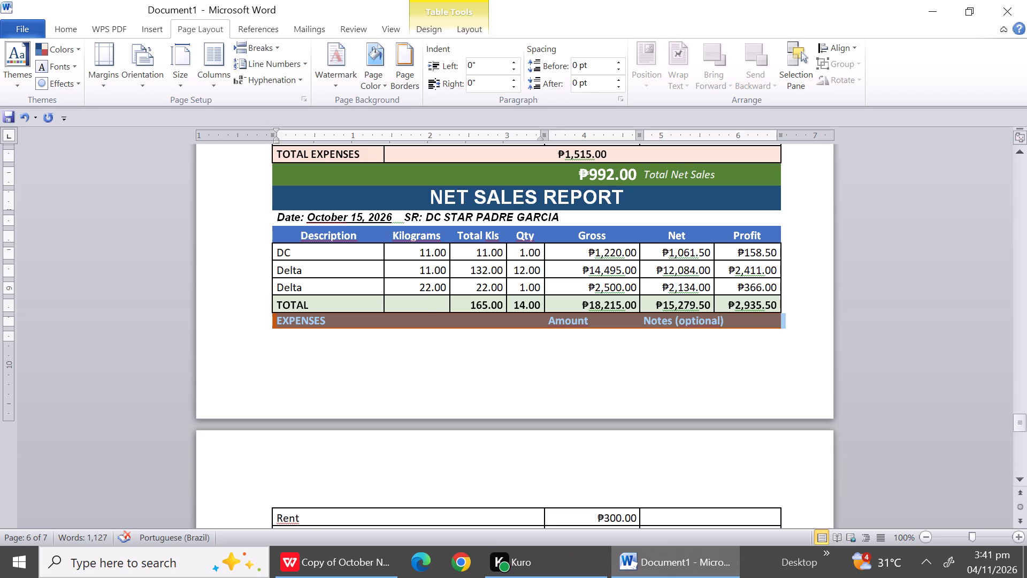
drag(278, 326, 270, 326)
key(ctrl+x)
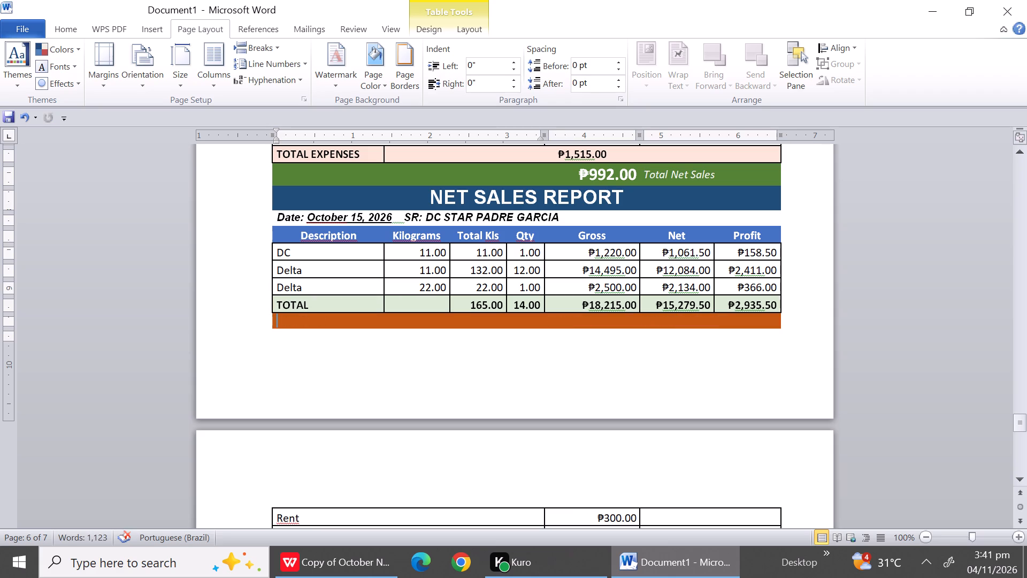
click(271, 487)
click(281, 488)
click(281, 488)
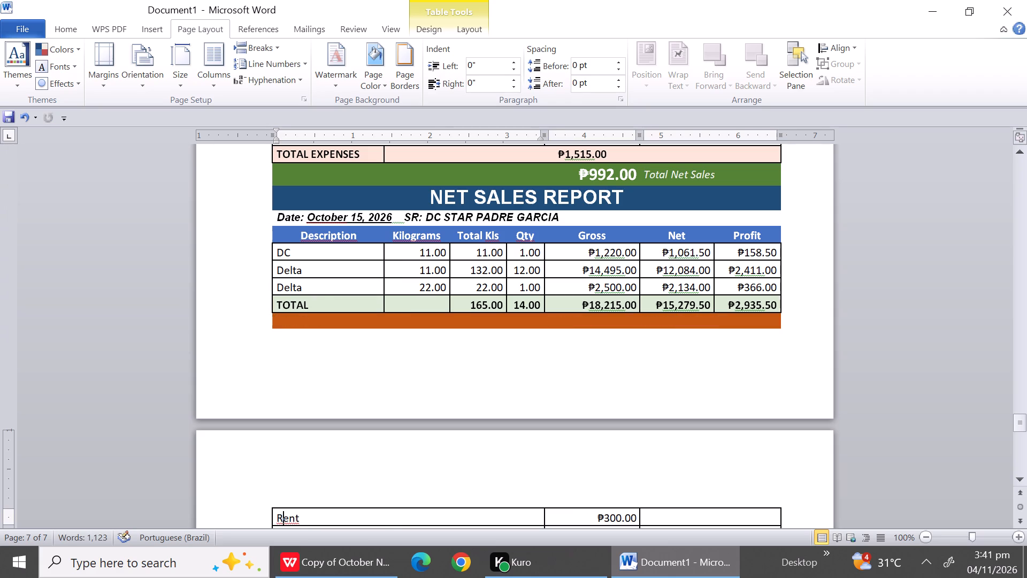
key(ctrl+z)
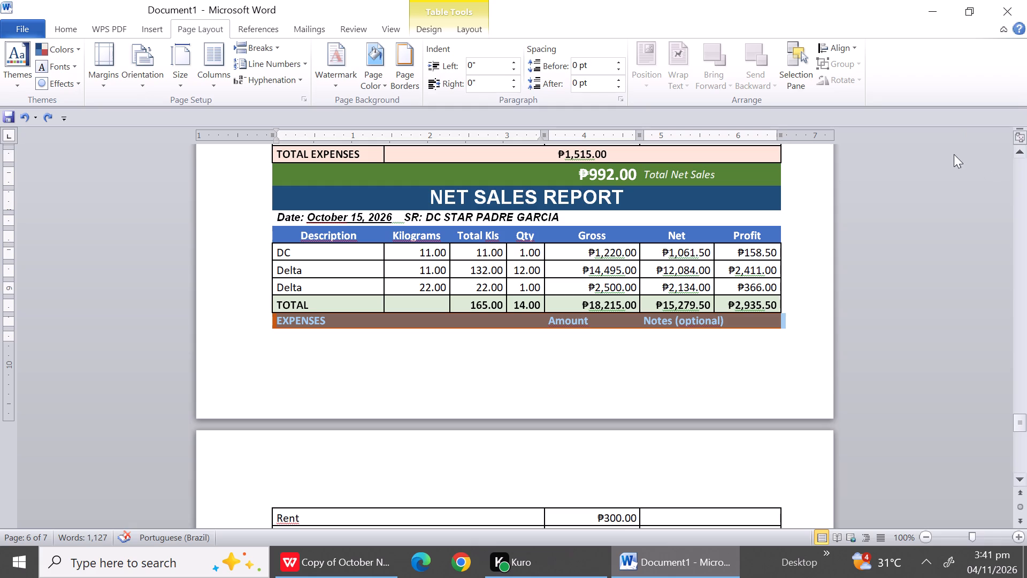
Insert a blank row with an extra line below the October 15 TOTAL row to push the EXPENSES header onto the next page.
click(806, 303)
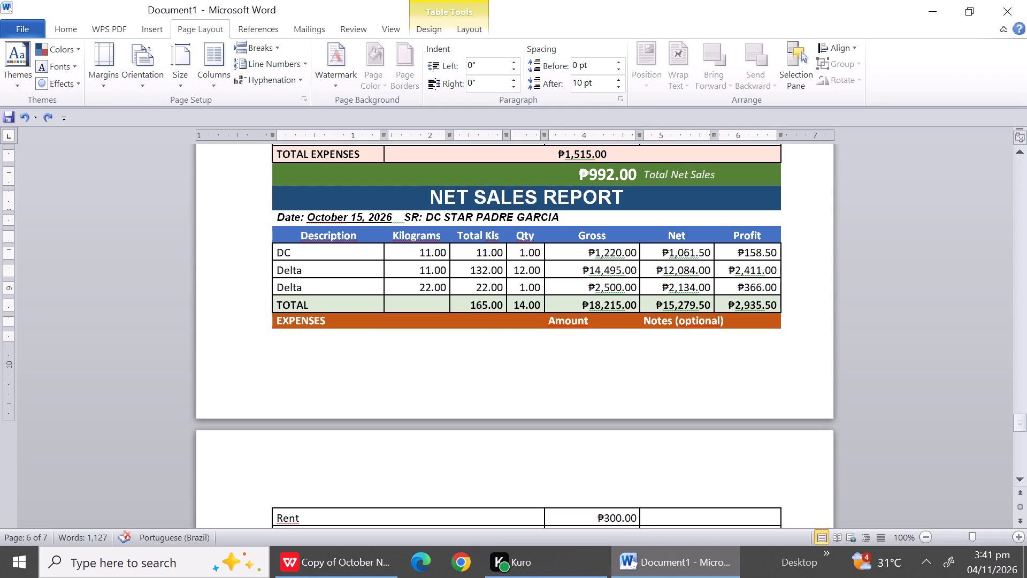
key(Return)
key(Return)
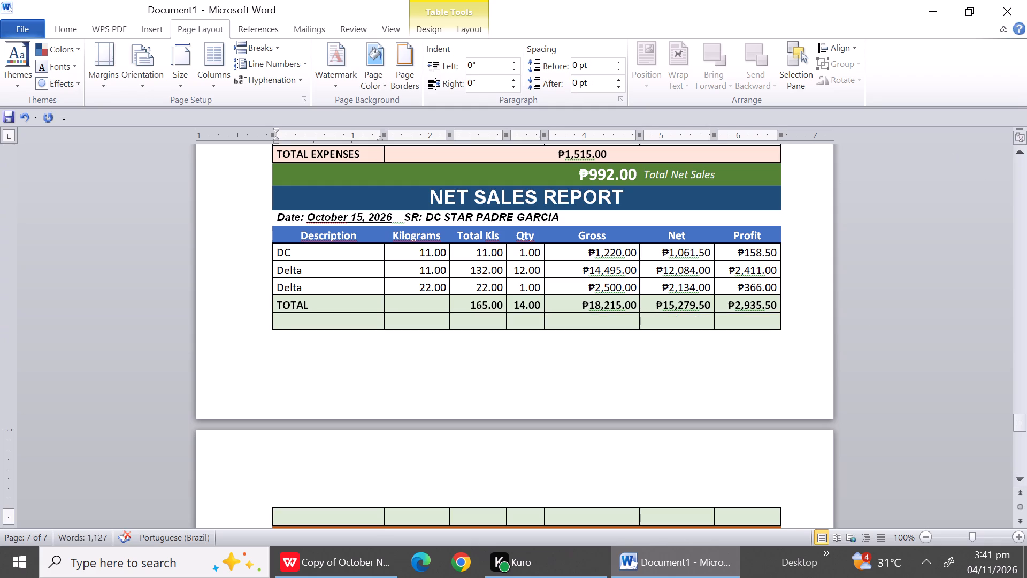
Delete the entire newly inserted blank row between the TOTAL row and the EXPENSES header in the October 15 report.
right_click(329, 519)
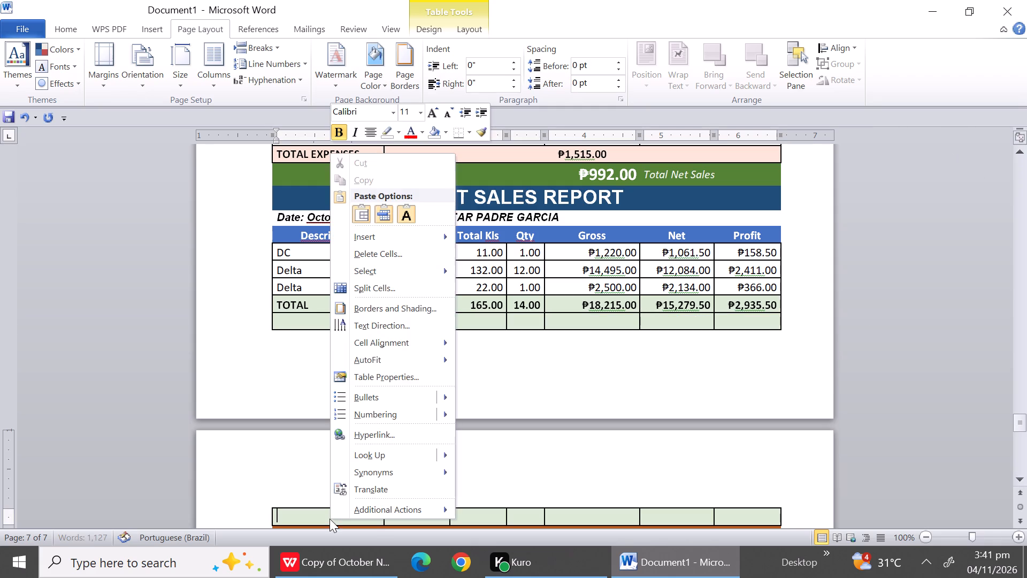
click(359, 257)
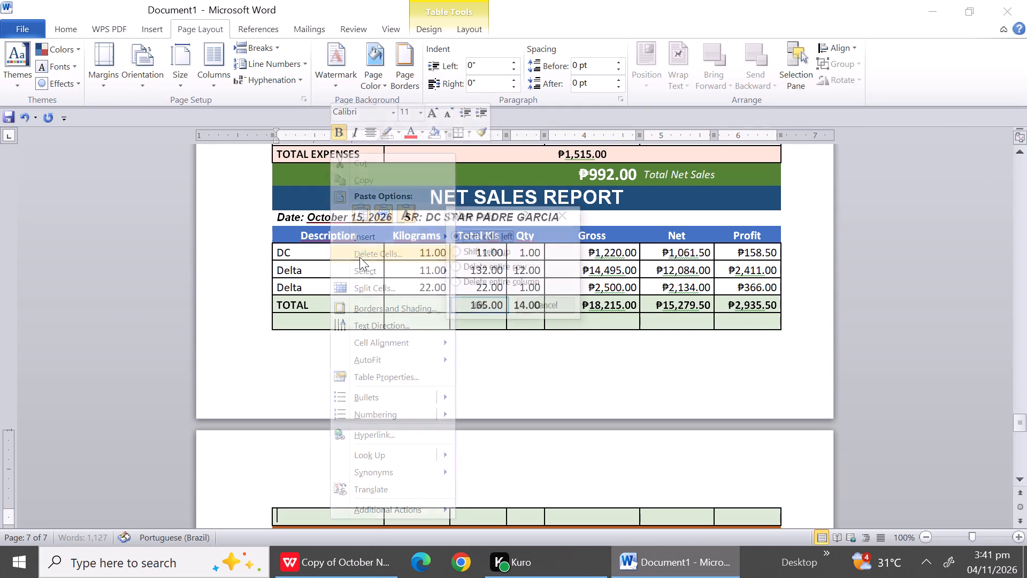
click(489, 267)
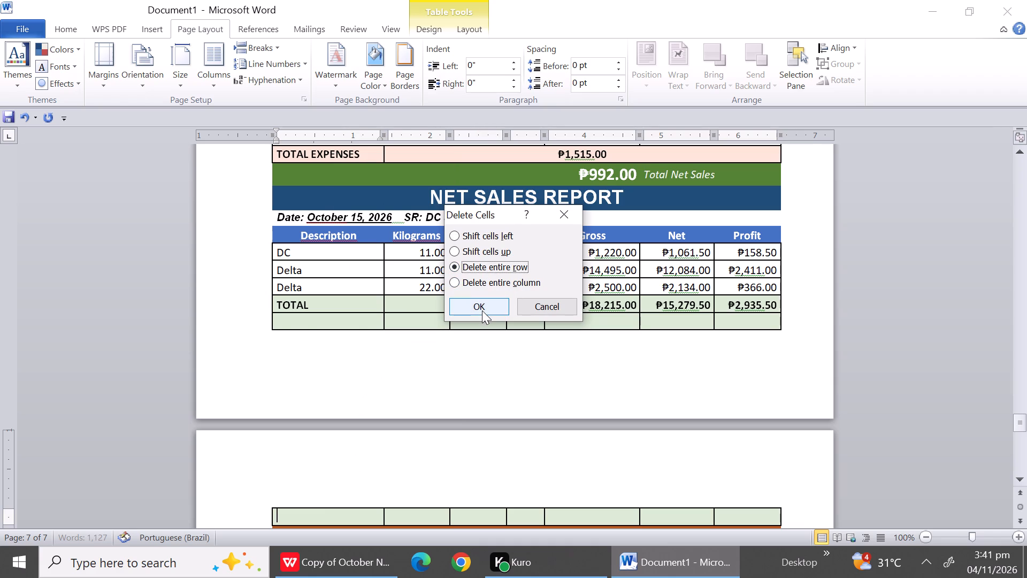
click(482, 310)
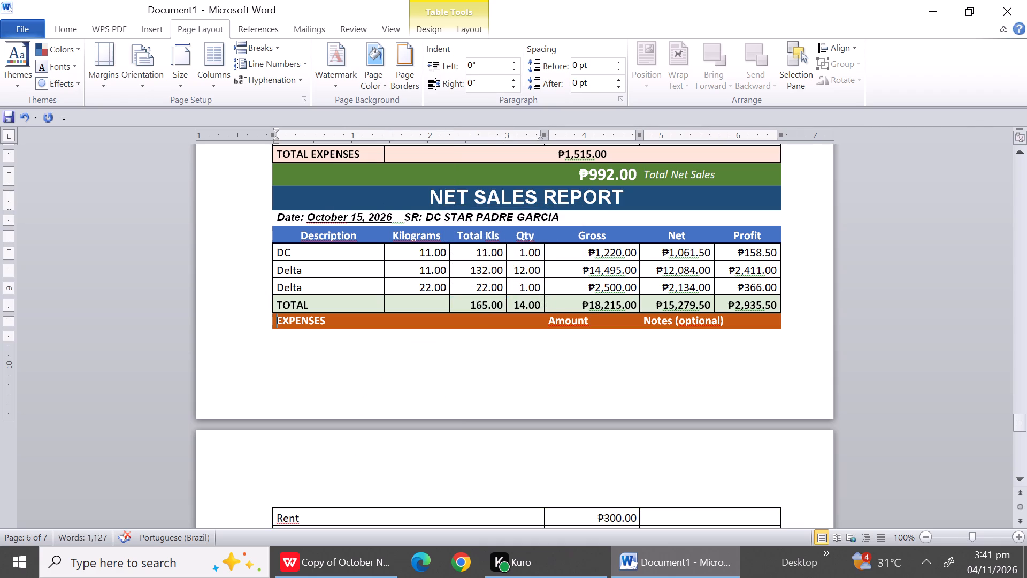
Review how the October 15 EXPENSES header and its expense rows are laid out across the last two pages.
click(759, 365)
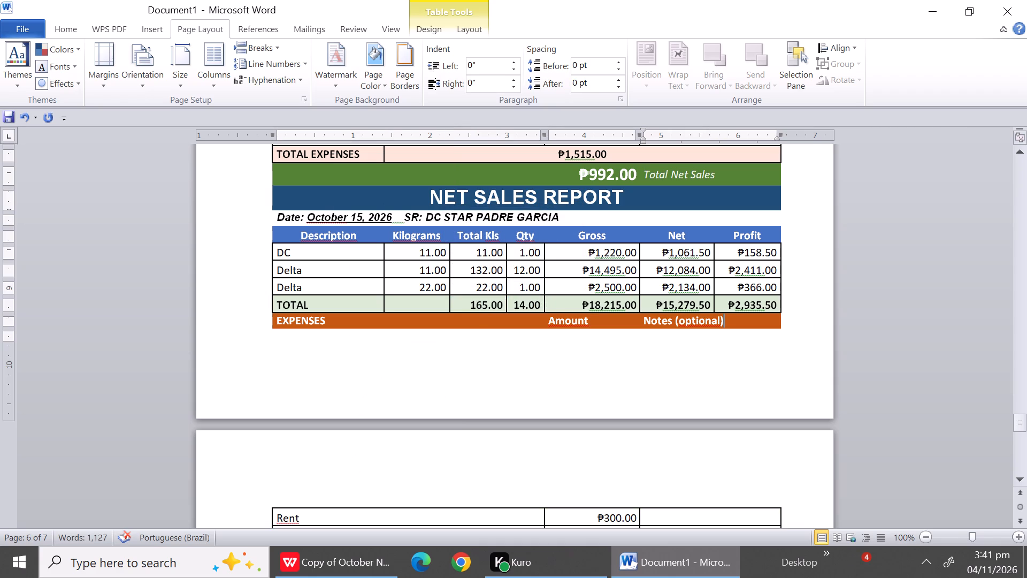
triple_click(1023, 478)
triple_click(1023, 478)
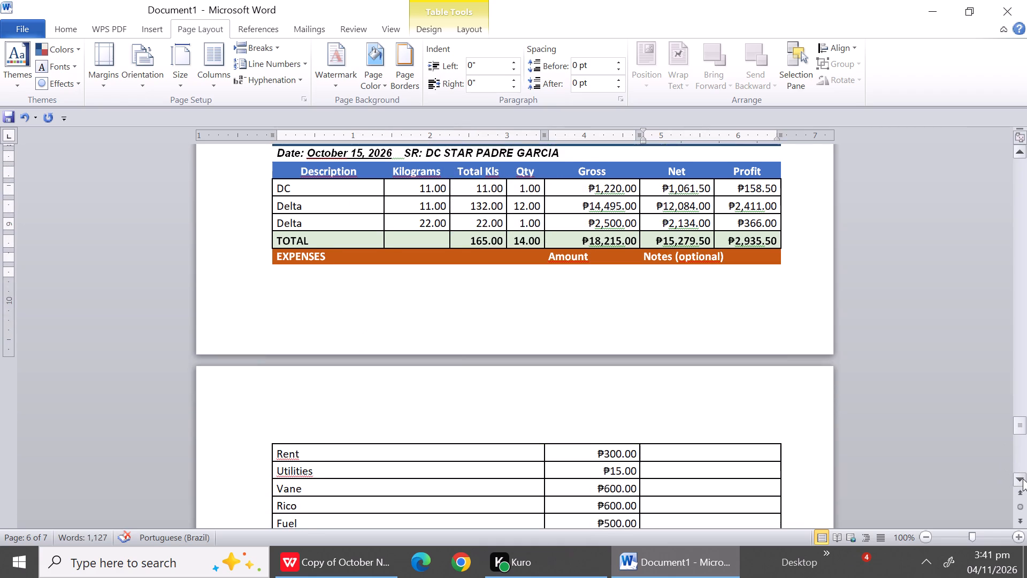
triple_click(1023, 478)
triple_click(1023, 478)
triple_click(1023, 478)
triple_click(1023, 478)
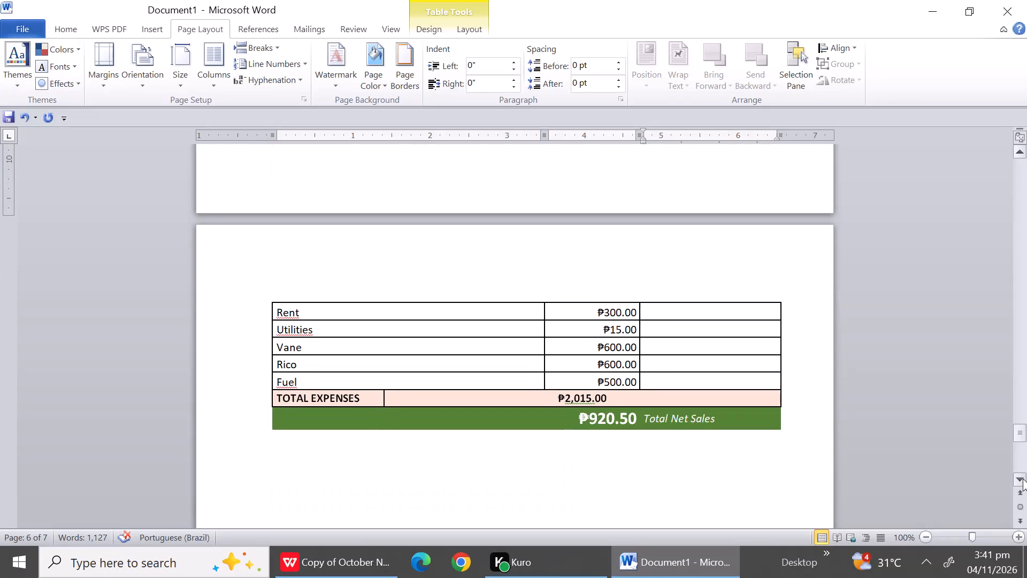
triple_click(1023, 478)
click(1023, 478)
drag(1023, 478, 1024, 429)
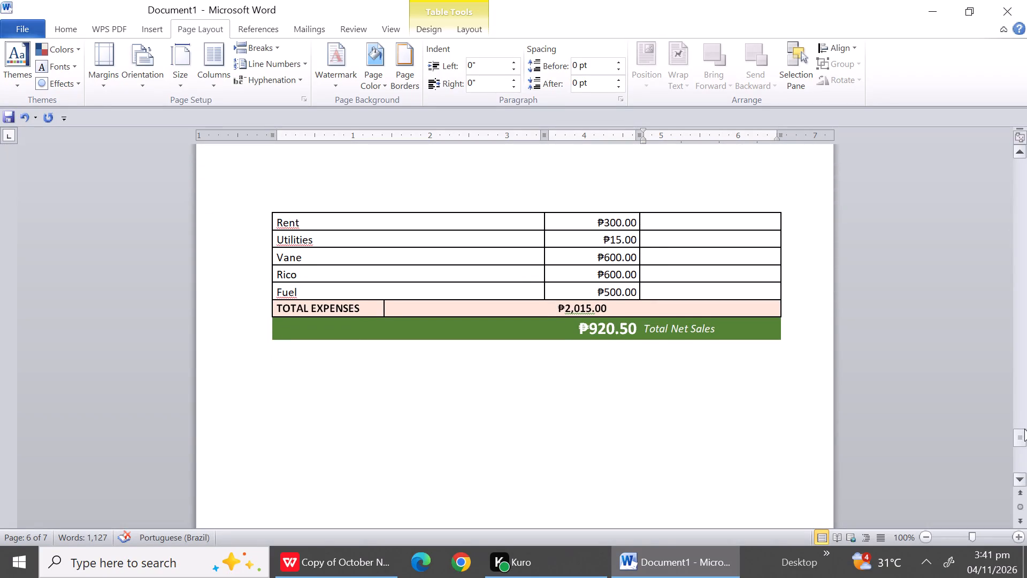
drag(1024, 429, 1016, 427)
drag(1016, 436, 1017, 421)
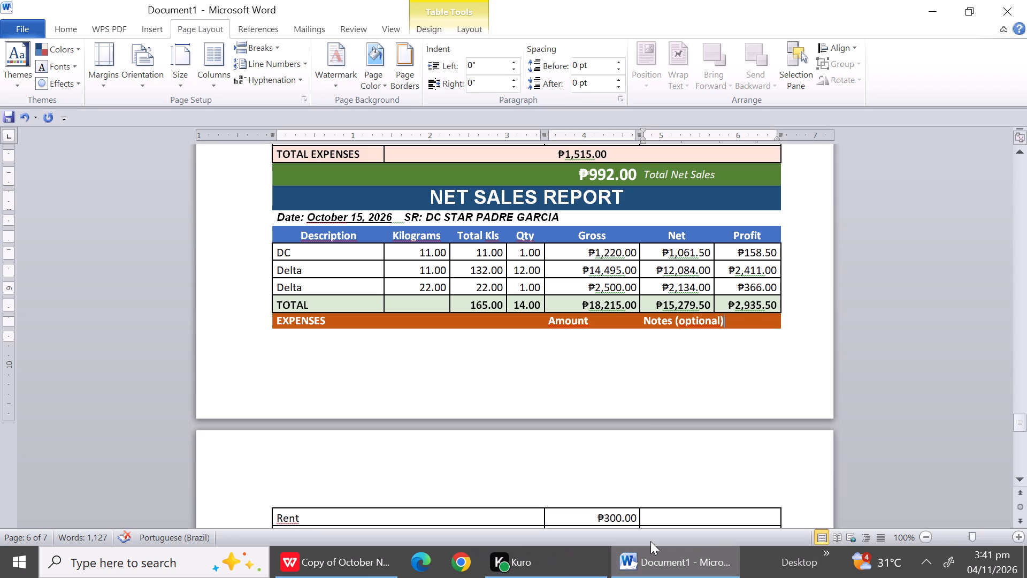